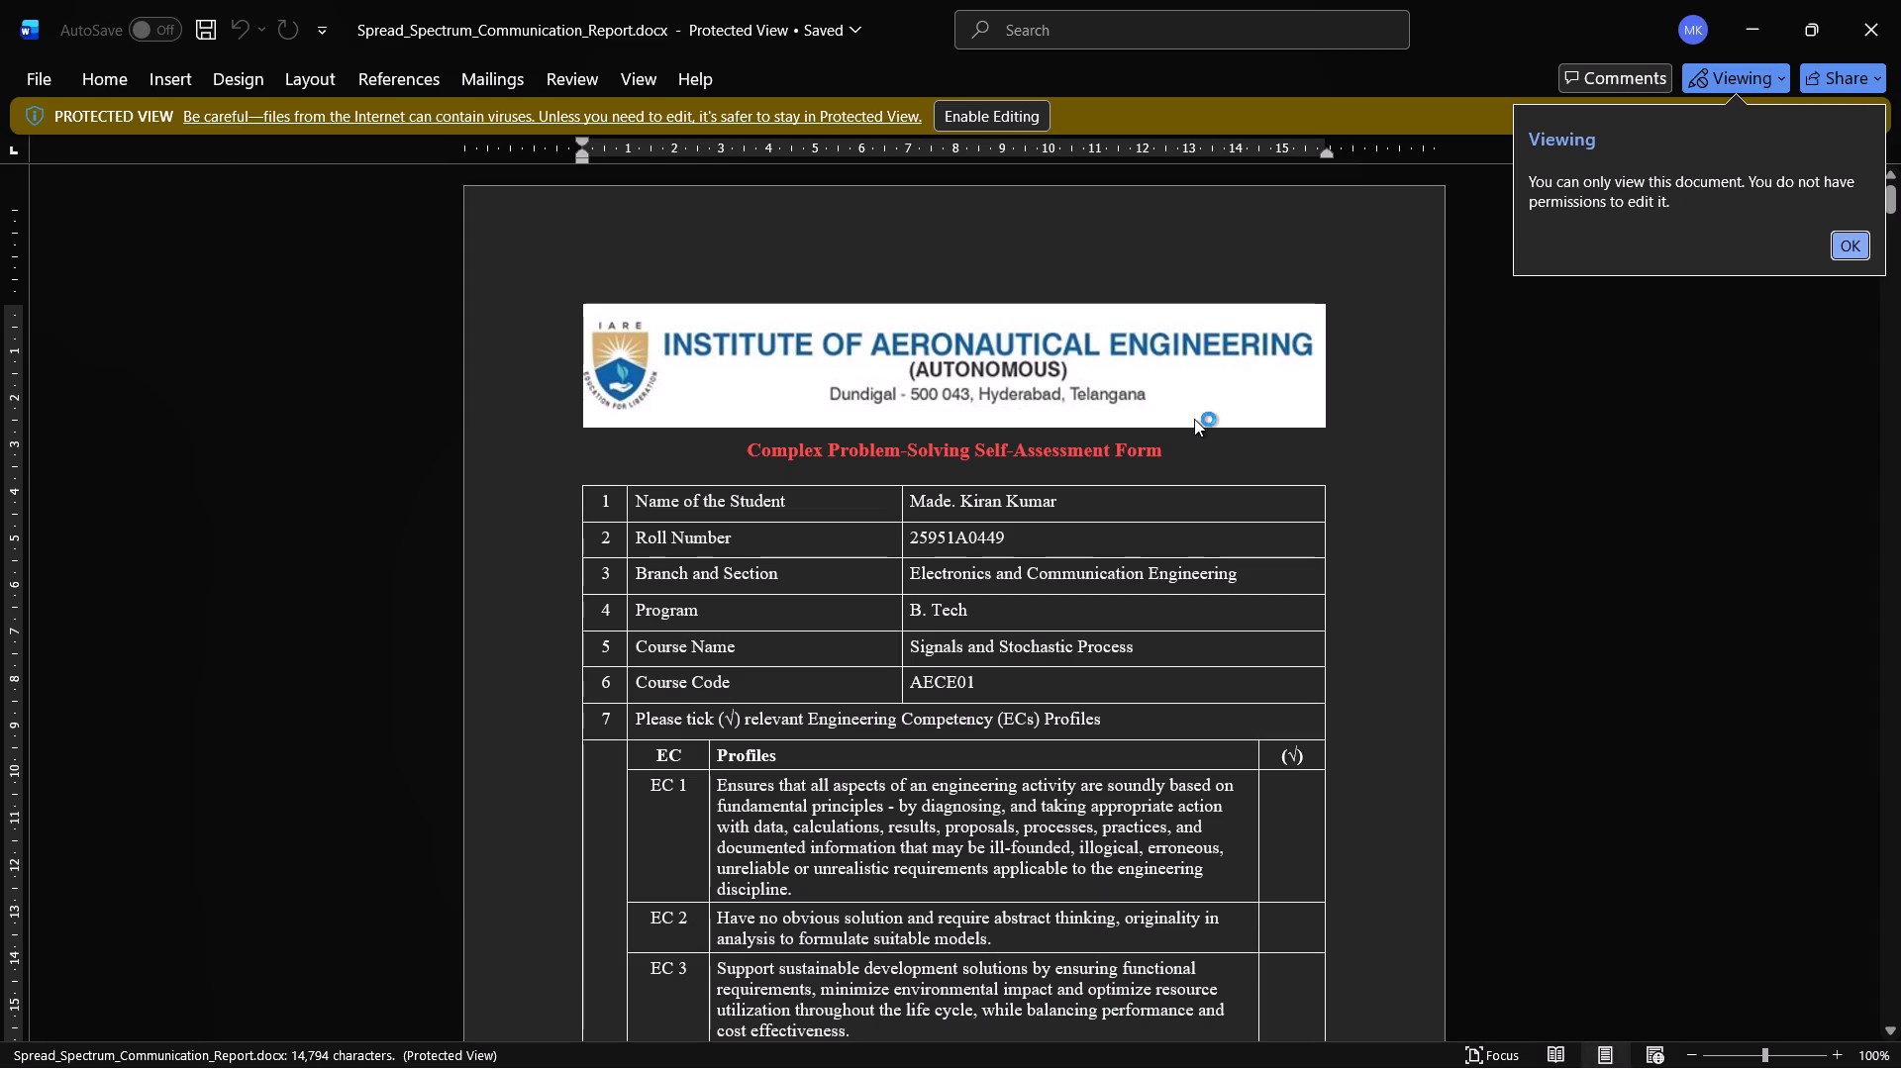
click(999, 122)
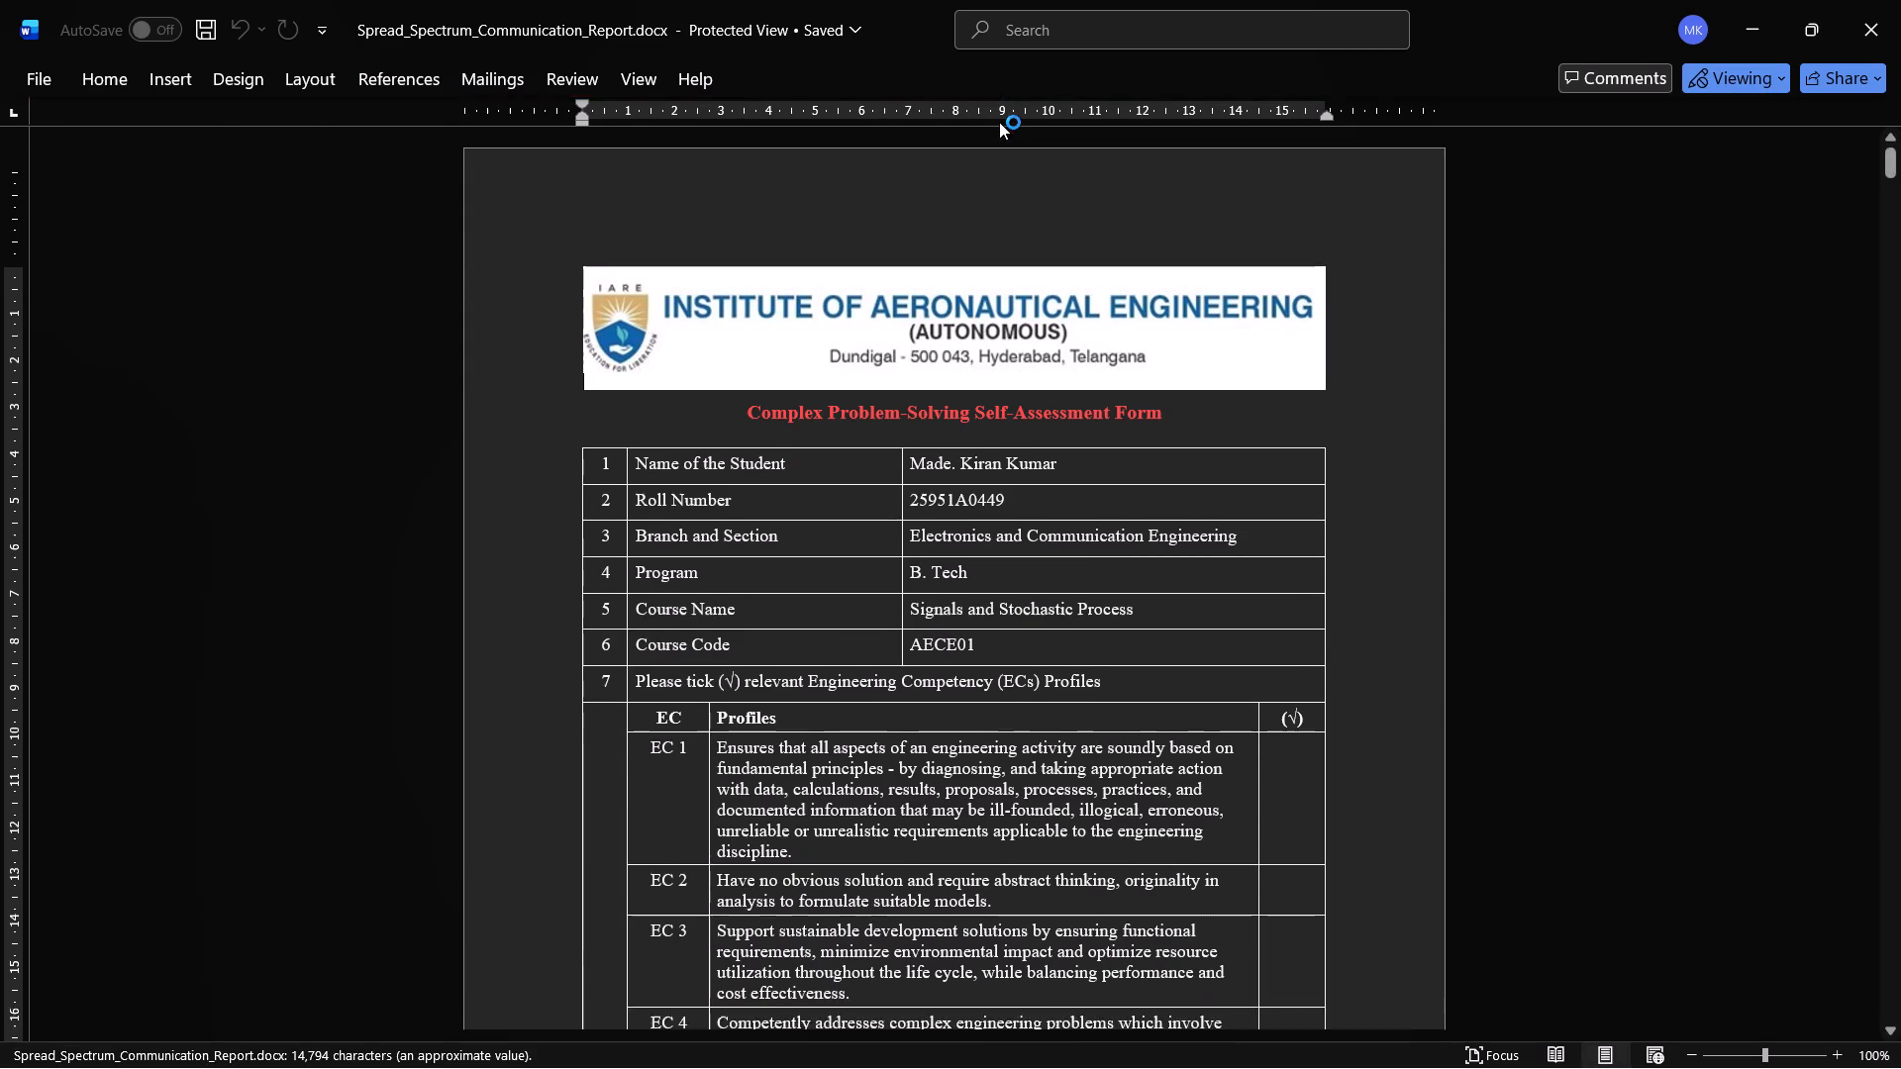
Paste the new student name from the clipboard history and replace the student name in the self-assessment form with it.
key(super+v)
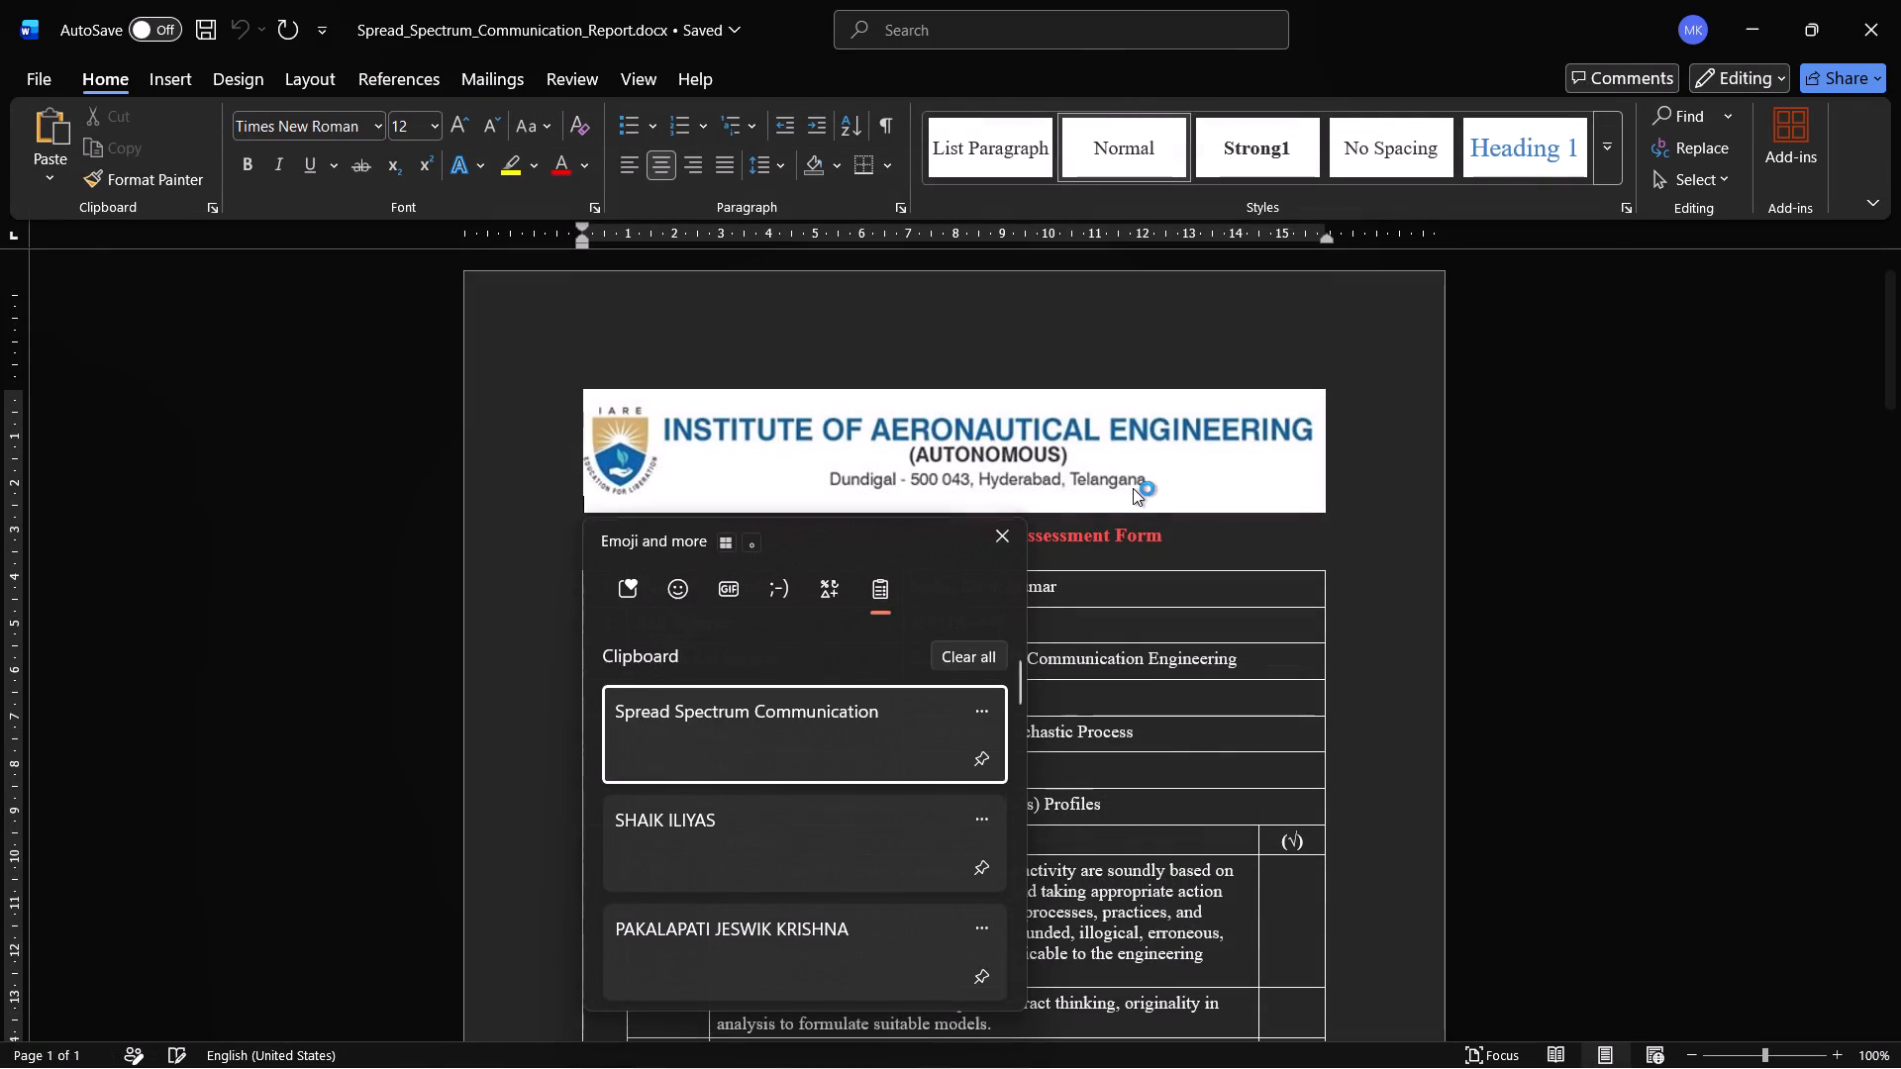
click(826, 808)
key(ctrl+v)
double_click(826, 808)
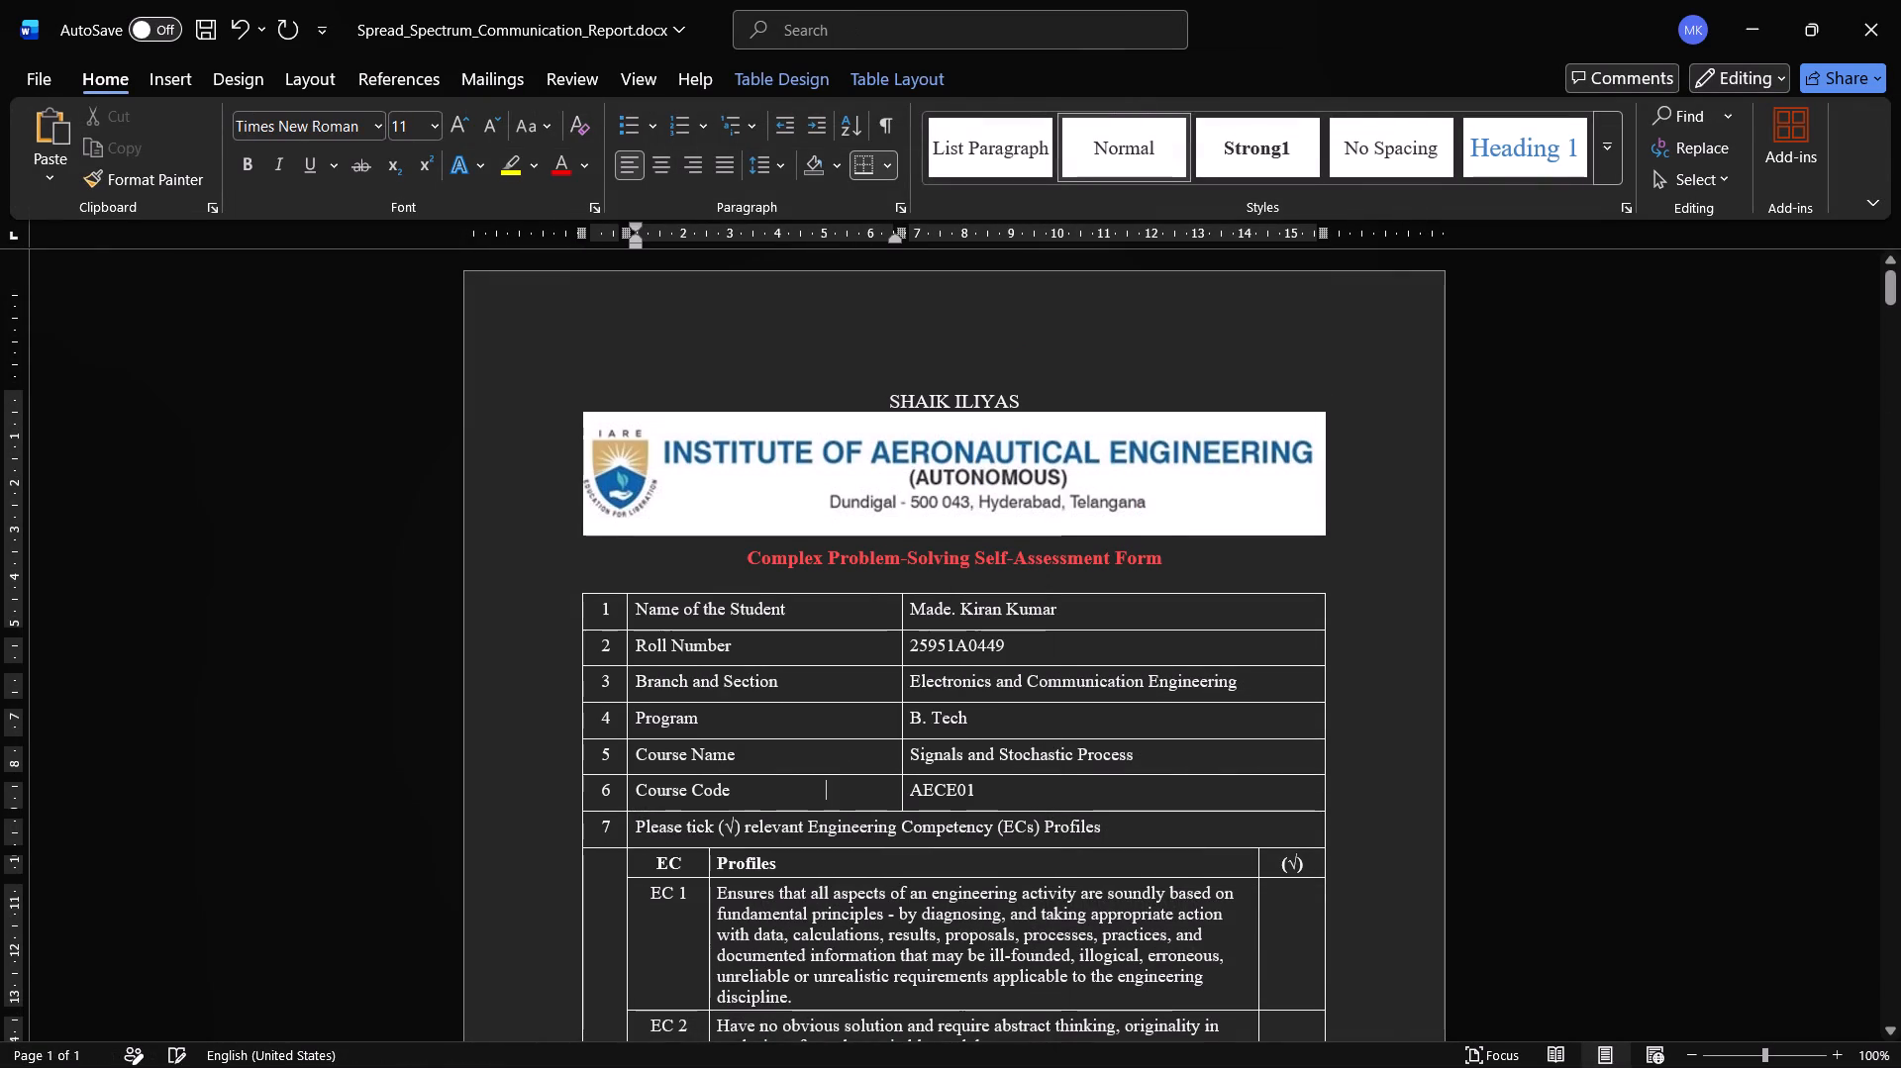
drag(1066, 608, 929, 611)
key(ctrl+v)
Replace the student name on the title page with the copied name, keeping the roll number on its own line.
scroll(929, 611, down, 3)
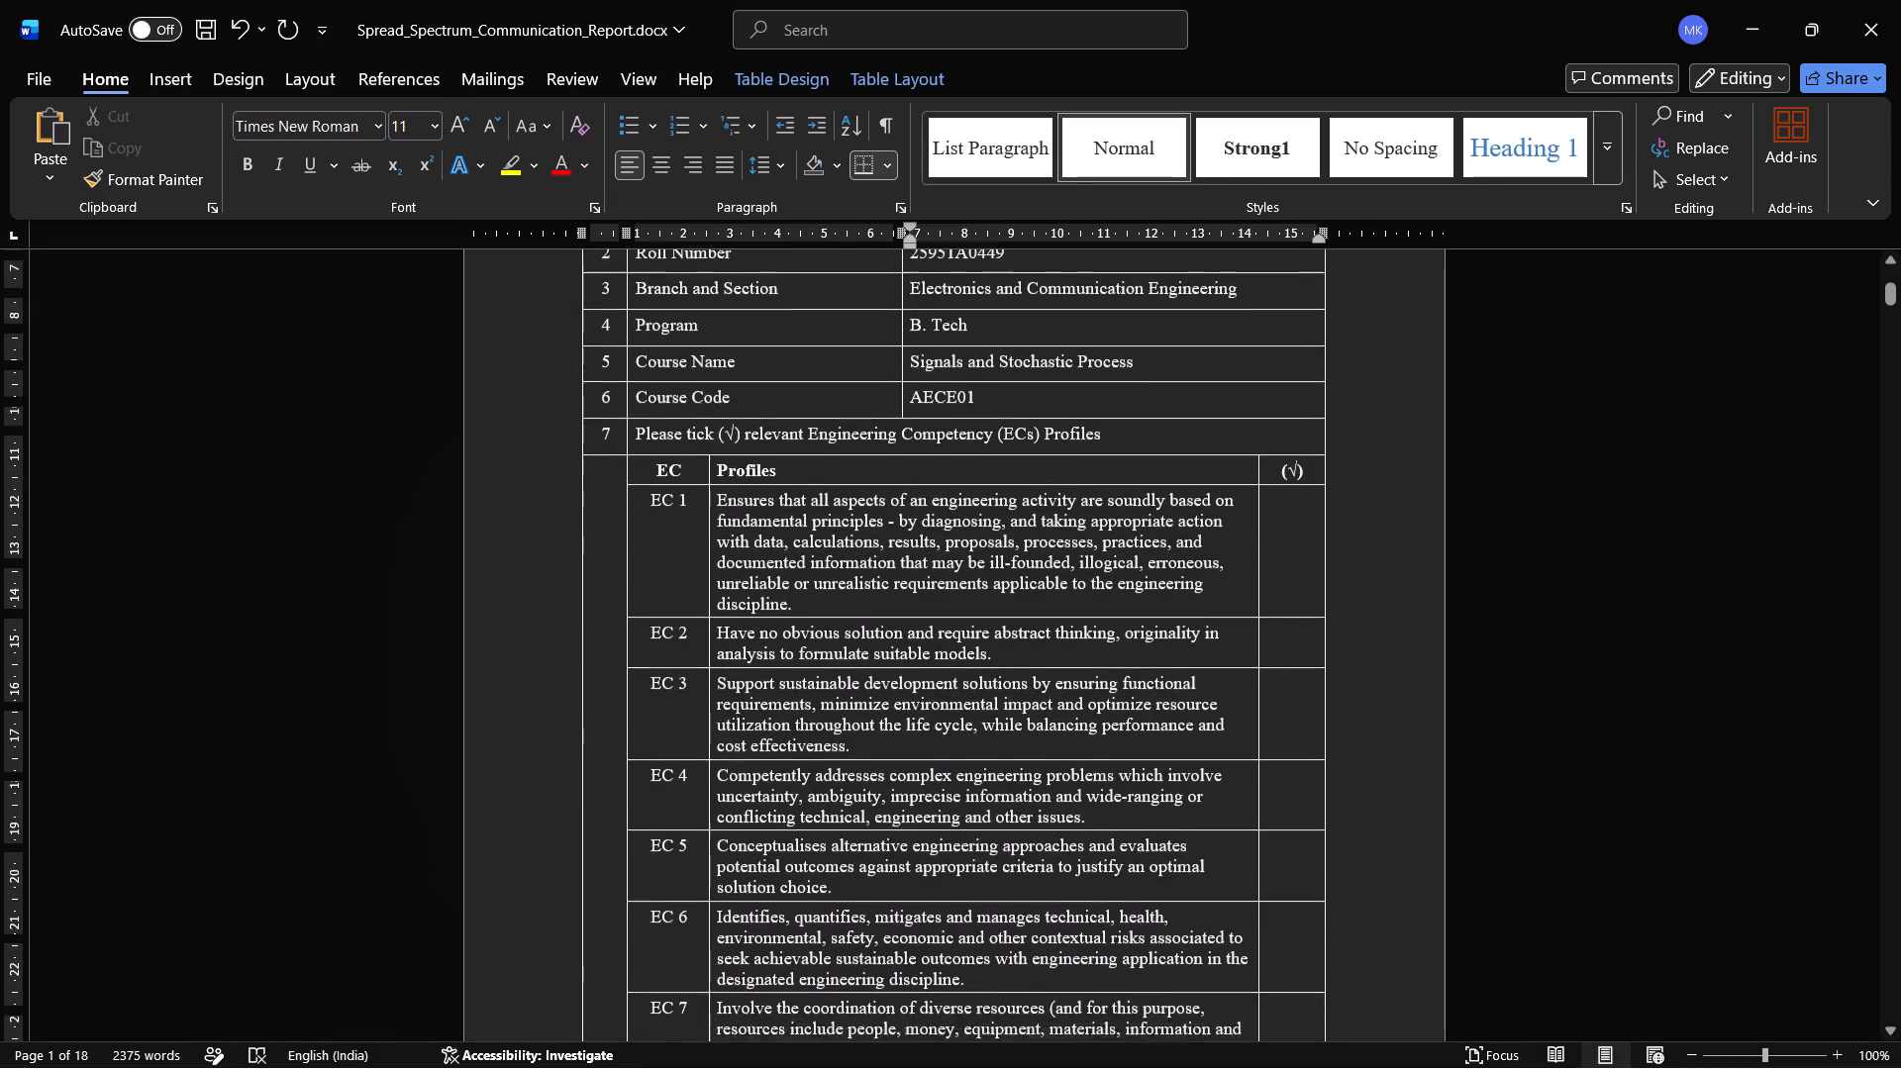
scroll(929, 611, down, 5)
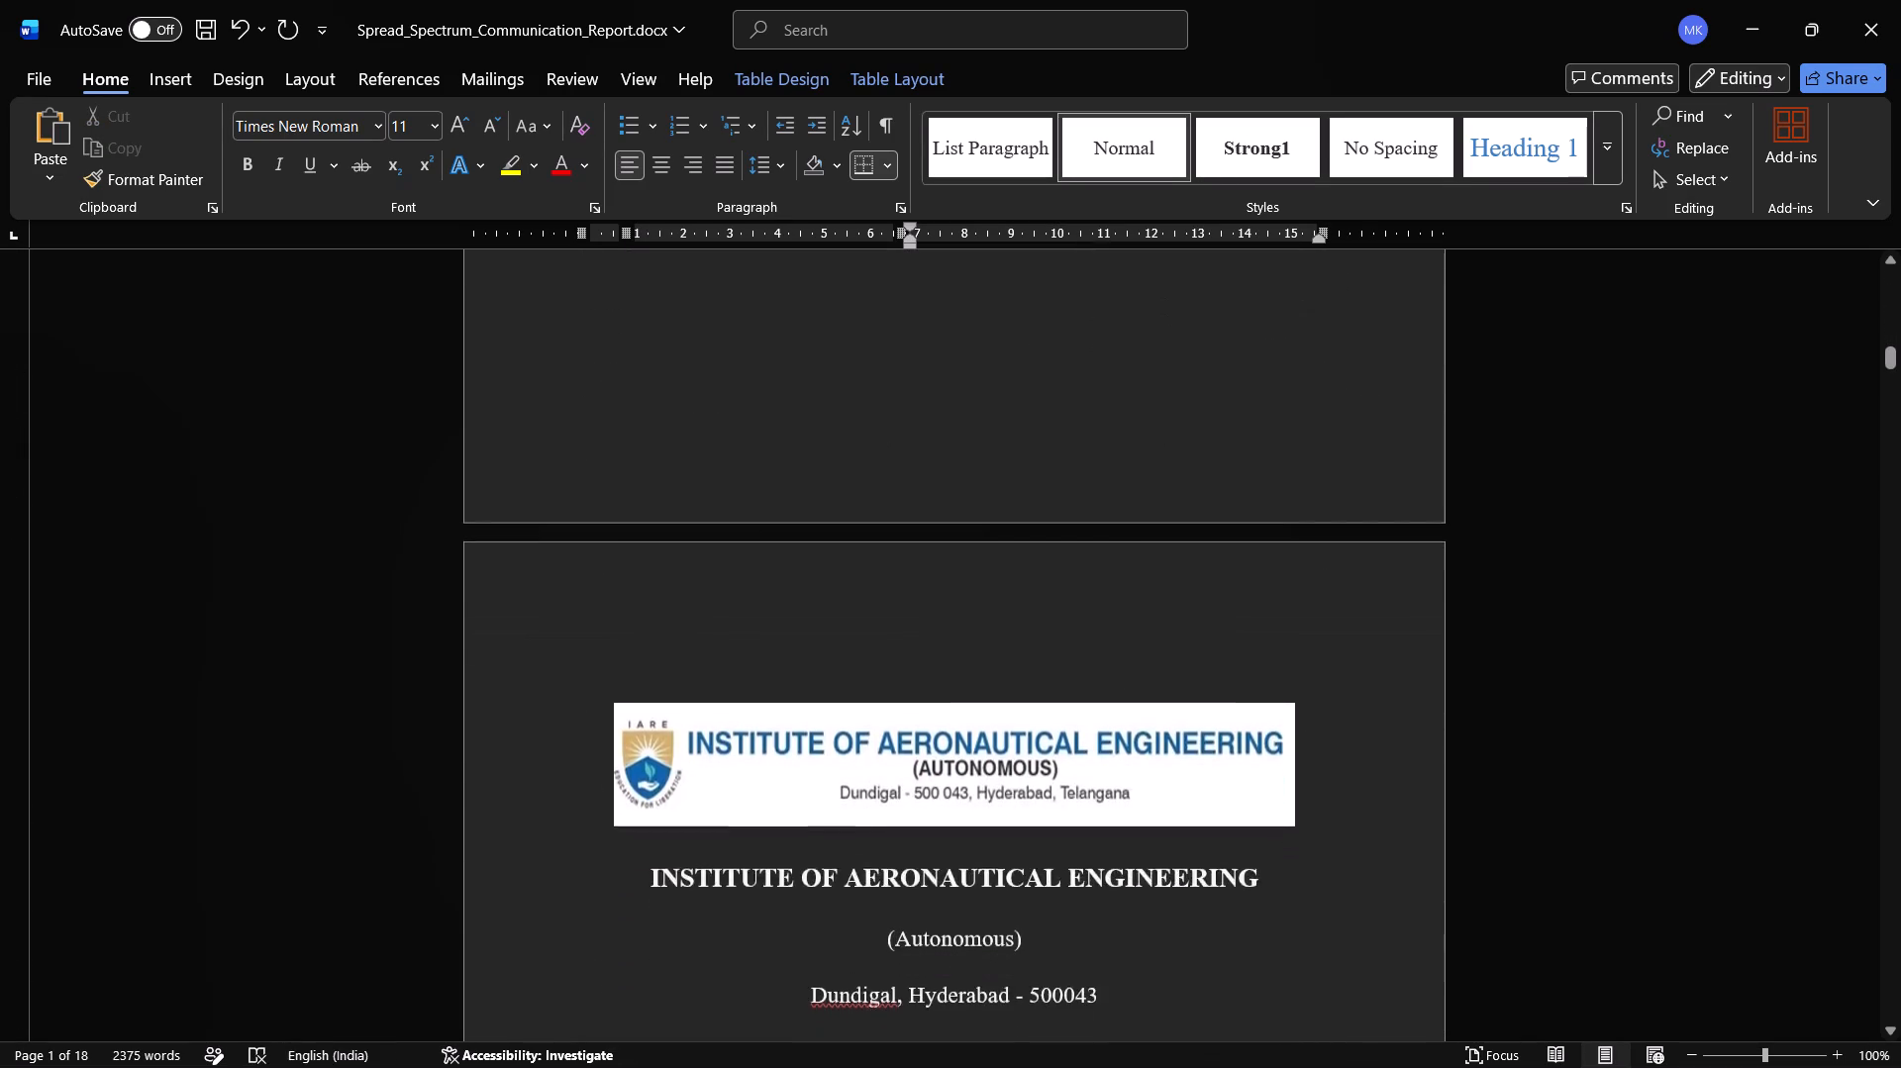
scroll(929, 611, down, 2)
drag(1061, 372, 846, 382)
key(ctrl+v)
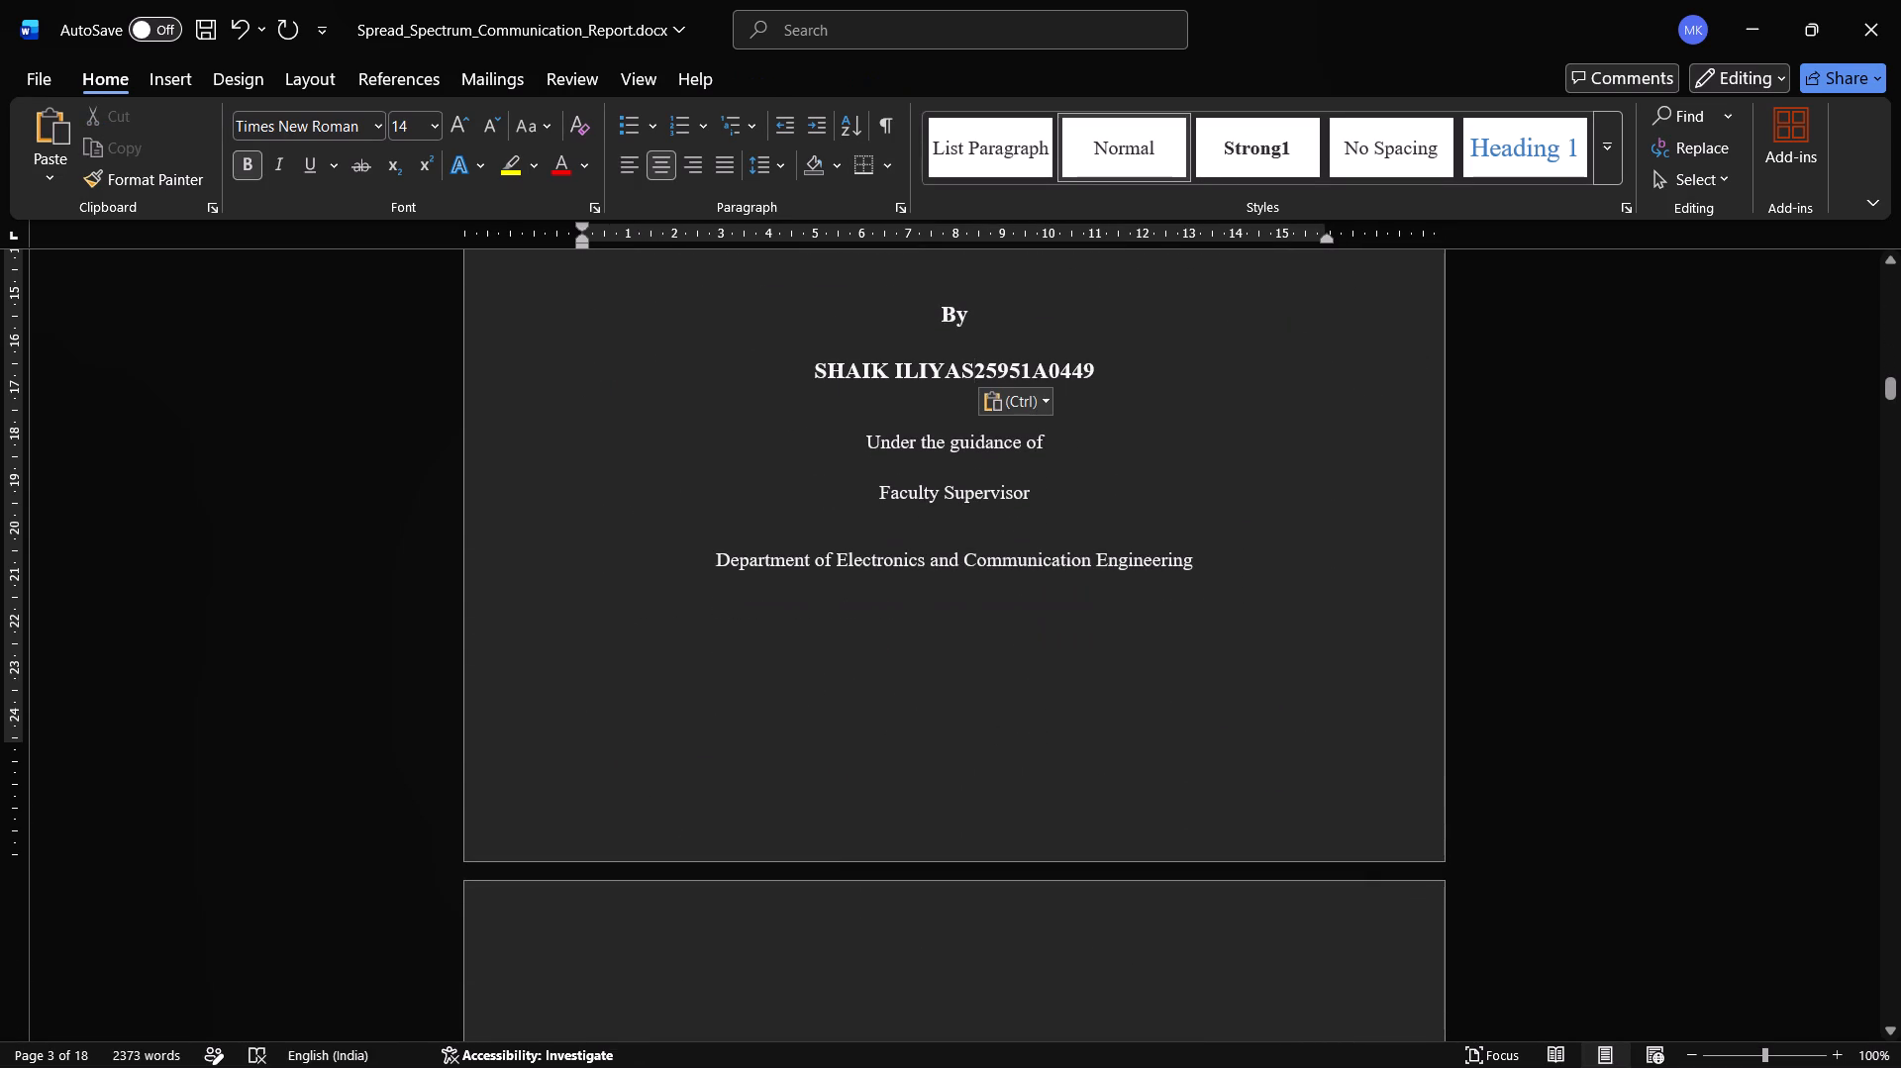
key(Return)
Replace the student name in the certificate paragraph with the copied name, followed by a space.
scroll(846, 382, down, 4)
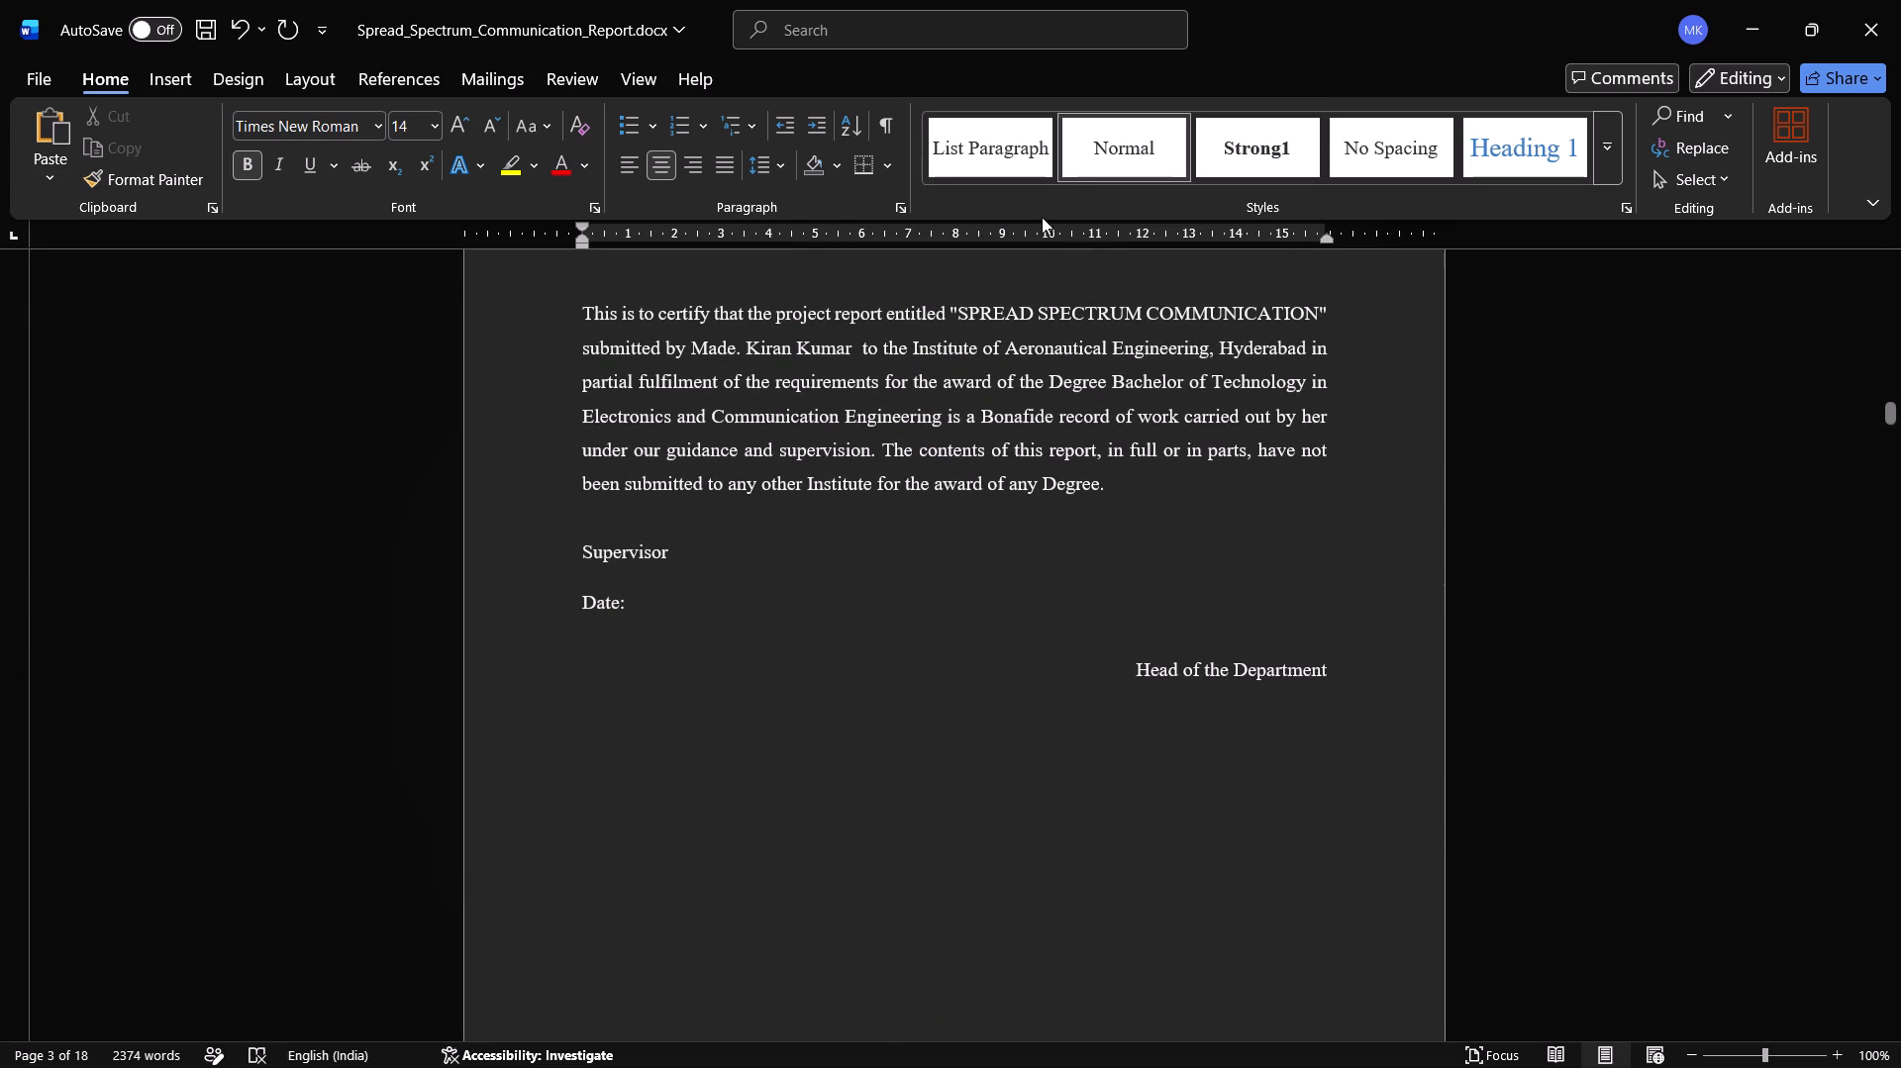
drag(850, 349, 716, 349)
key(ctrl+v)
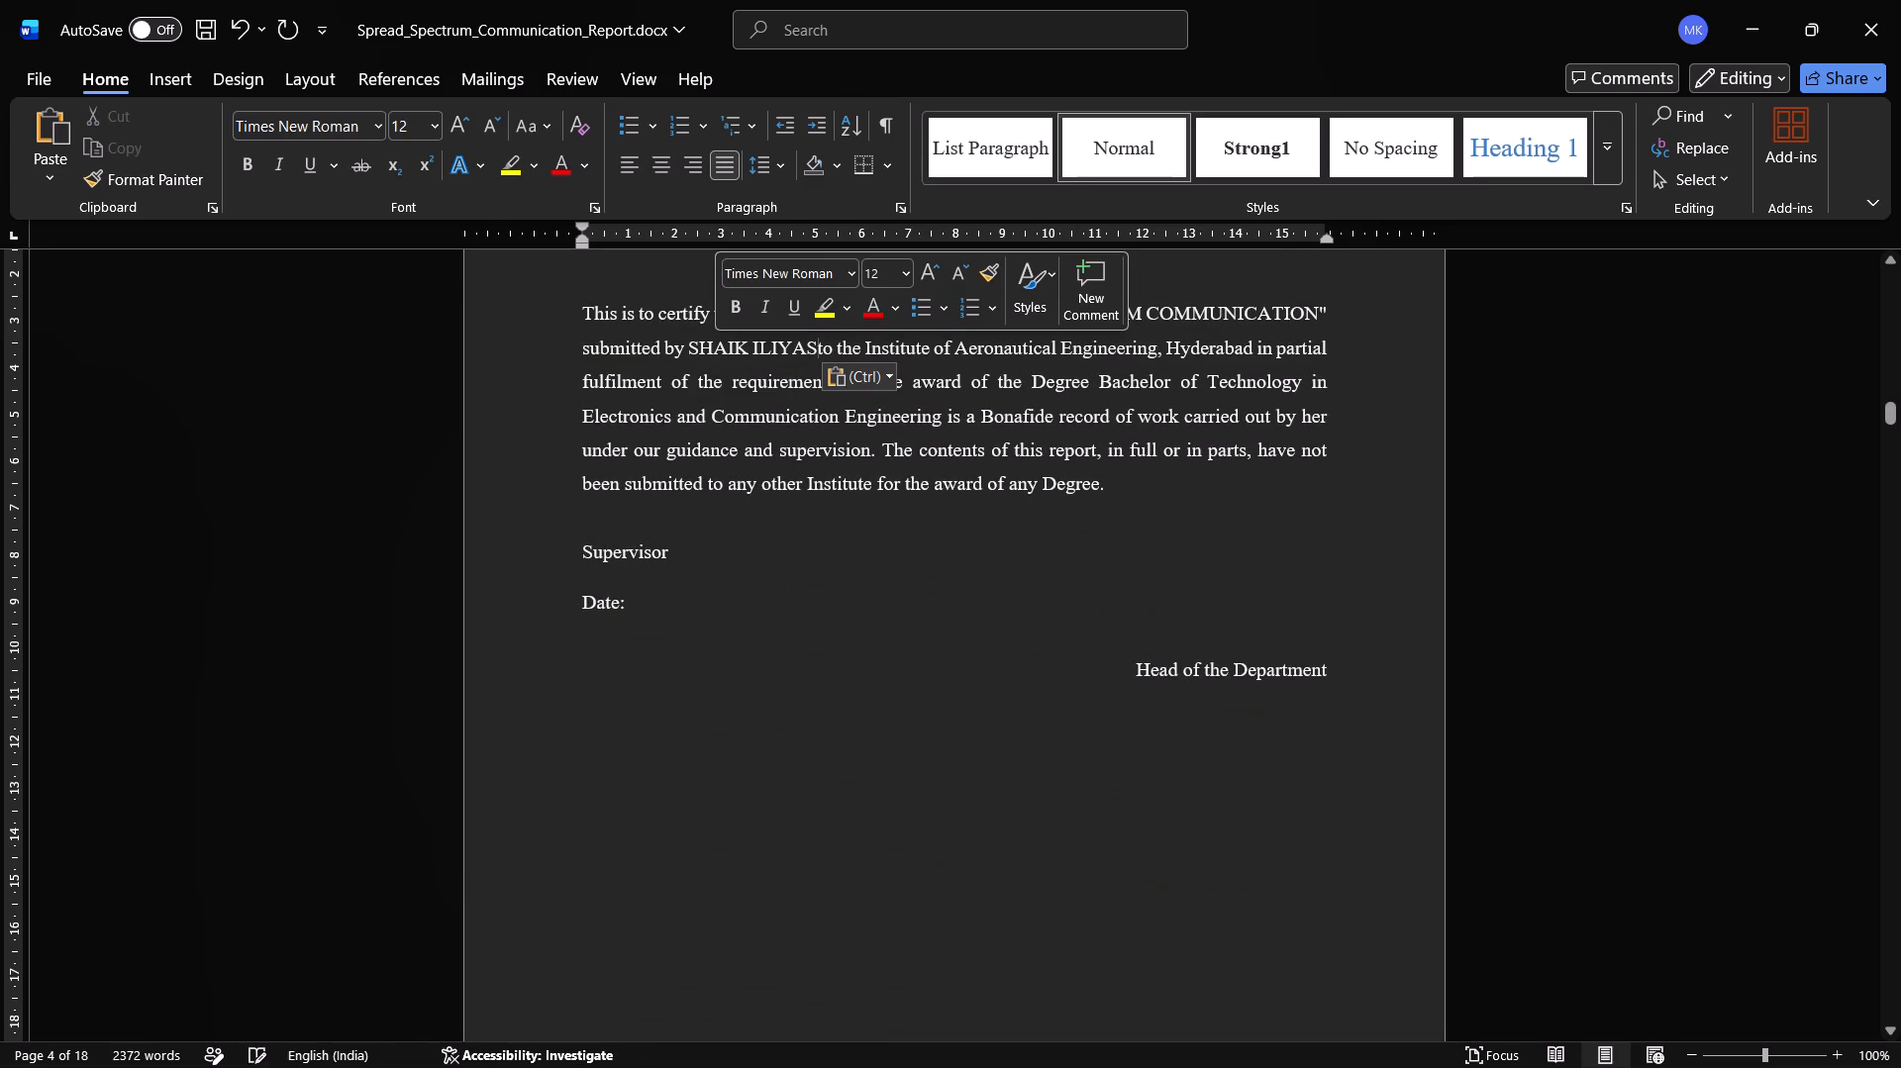
key(space)
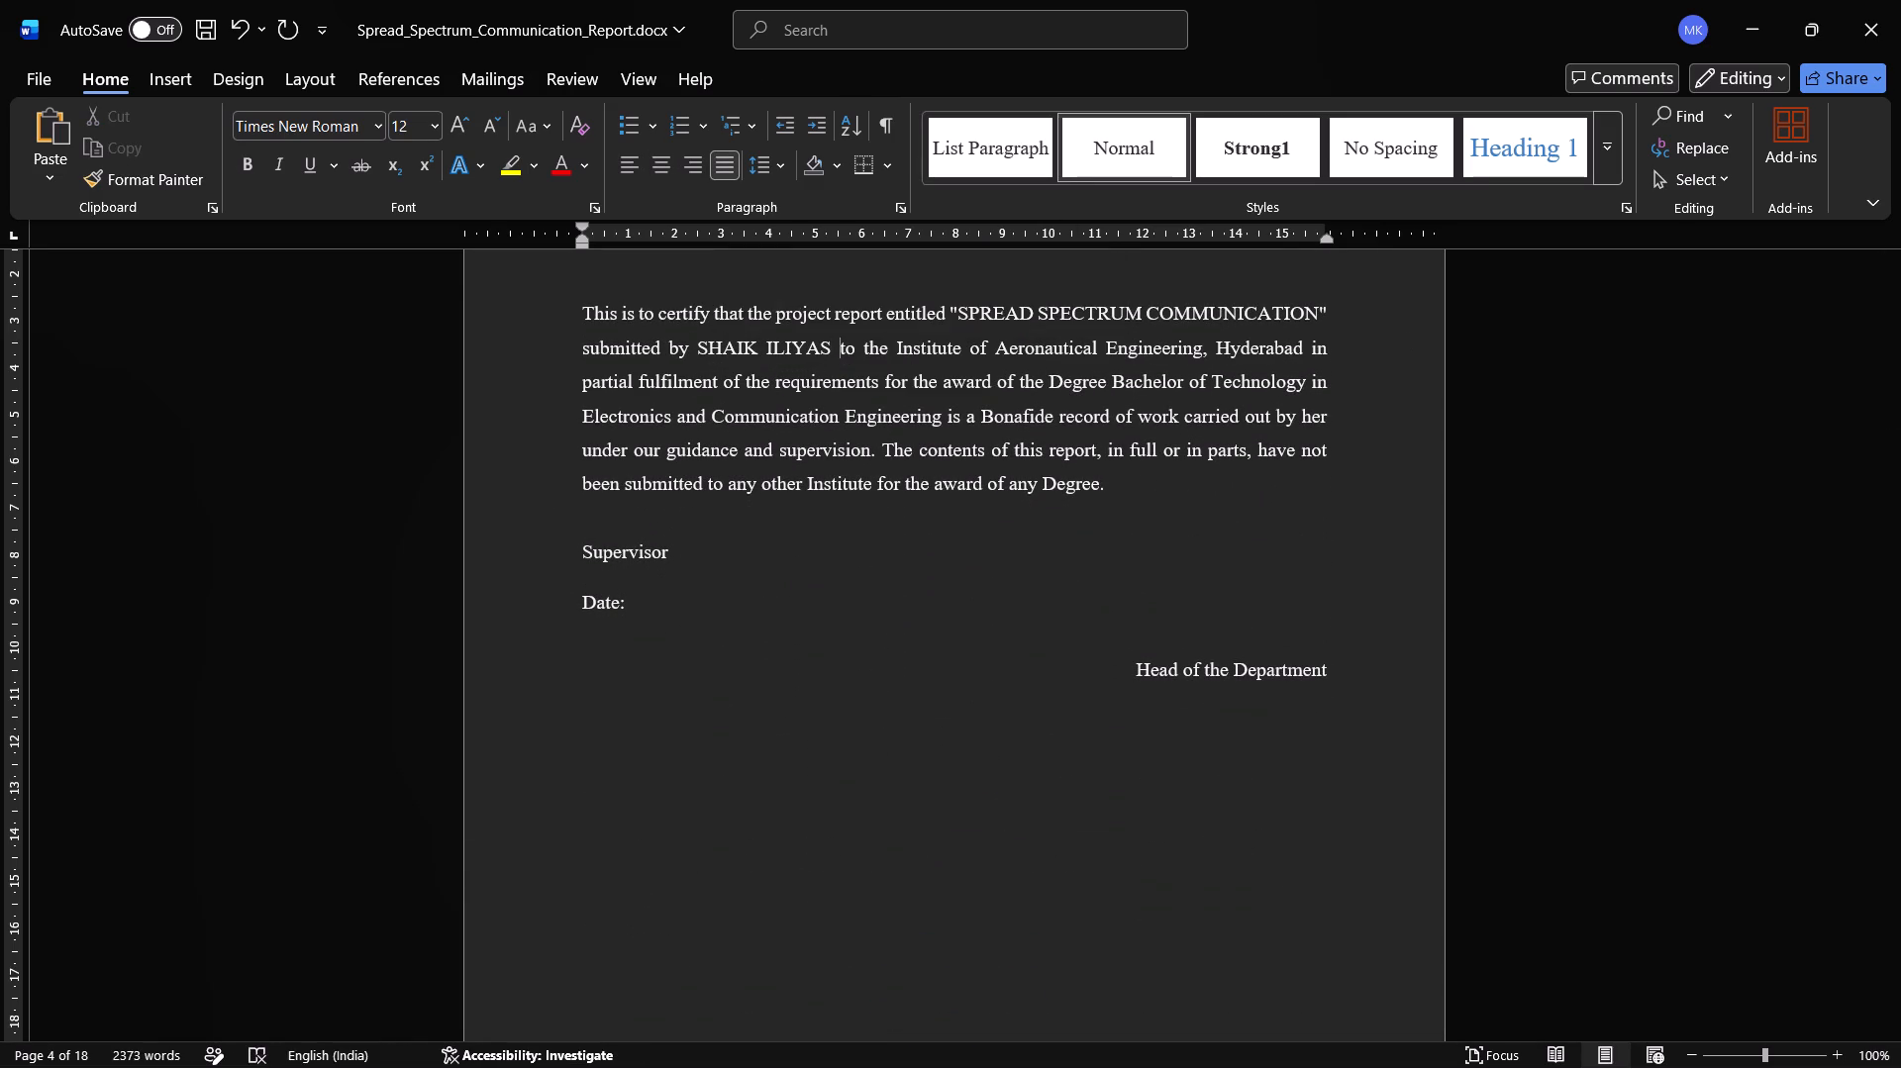
Replace the student name in the Approval Sheet paragraph with the copied name.
scroll(716, 349, down, 5)
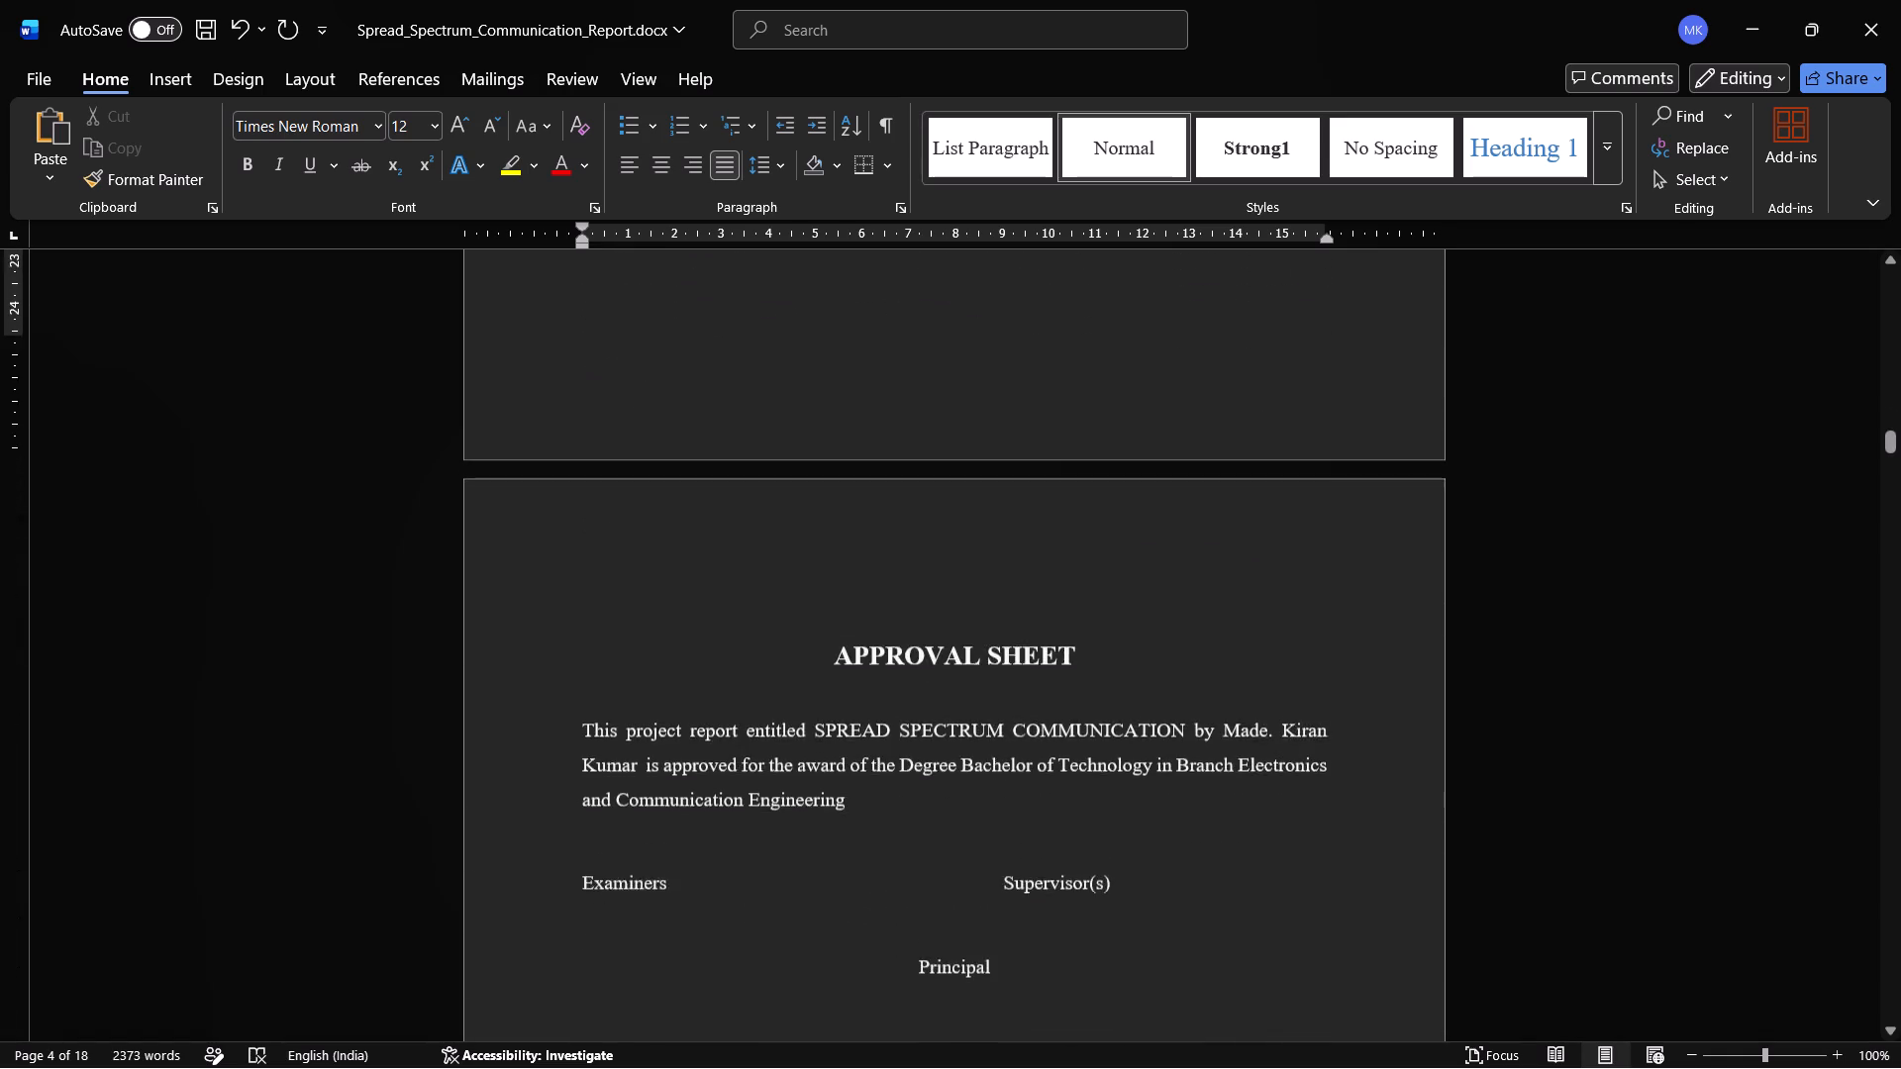
scroll(716, 349, down, 1)
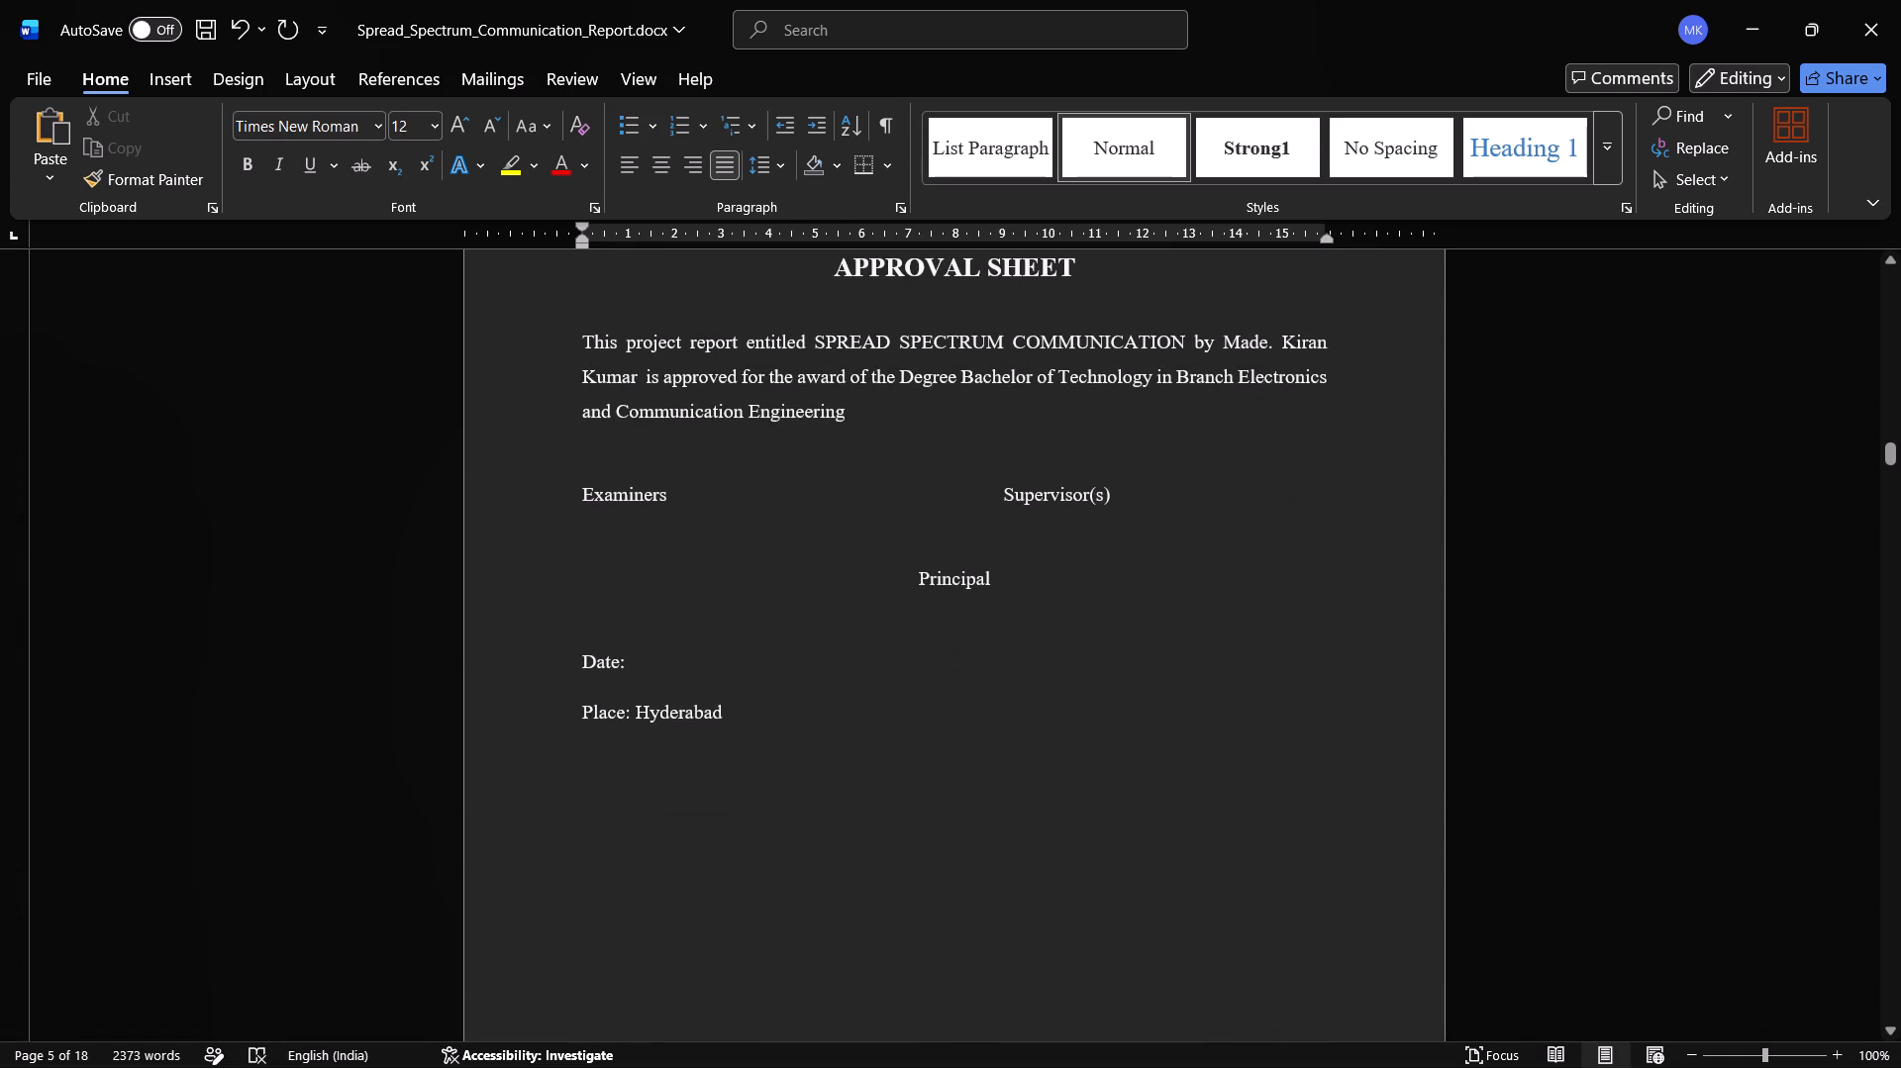
click(636, 378)
key(ctrl+shift+Left)
key(ctrl+shift+Left)
key(ctrl+shift+Left)
key(ctrl+shift+Left)
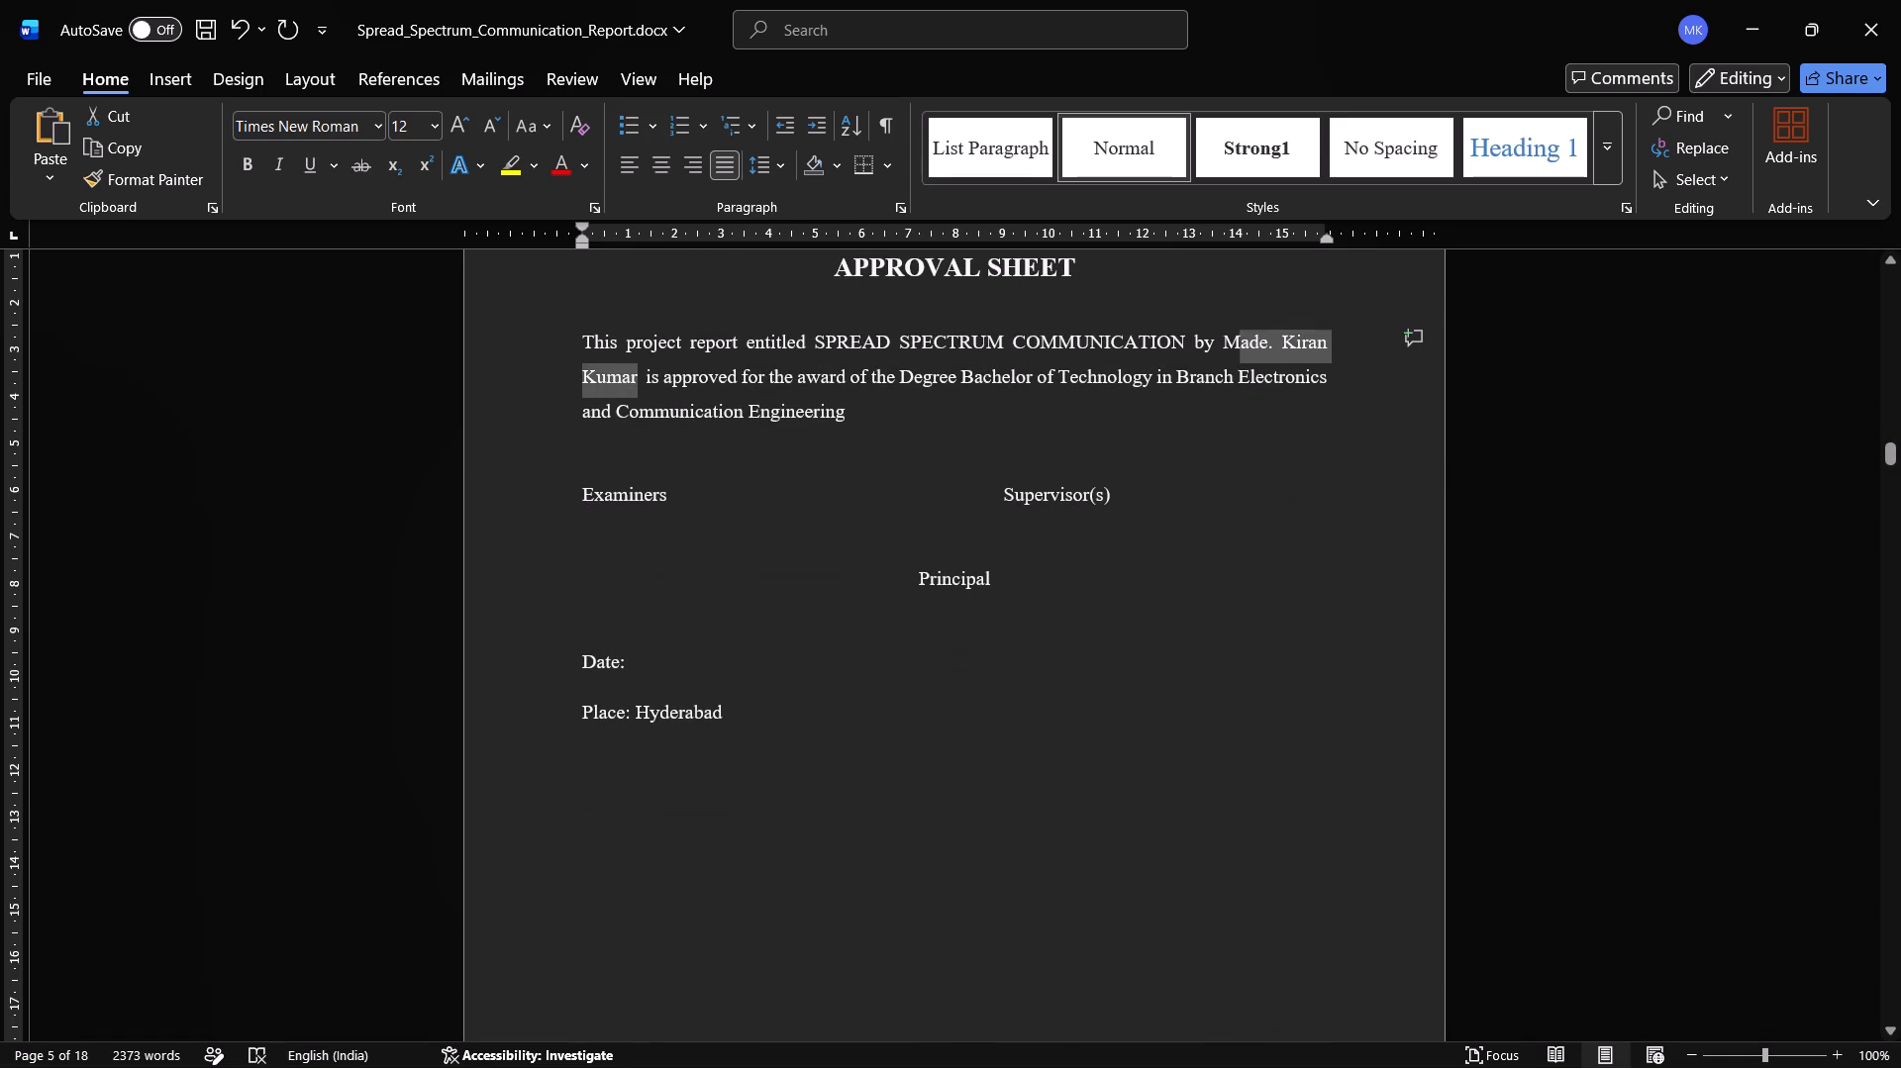
key(ctrl+v)
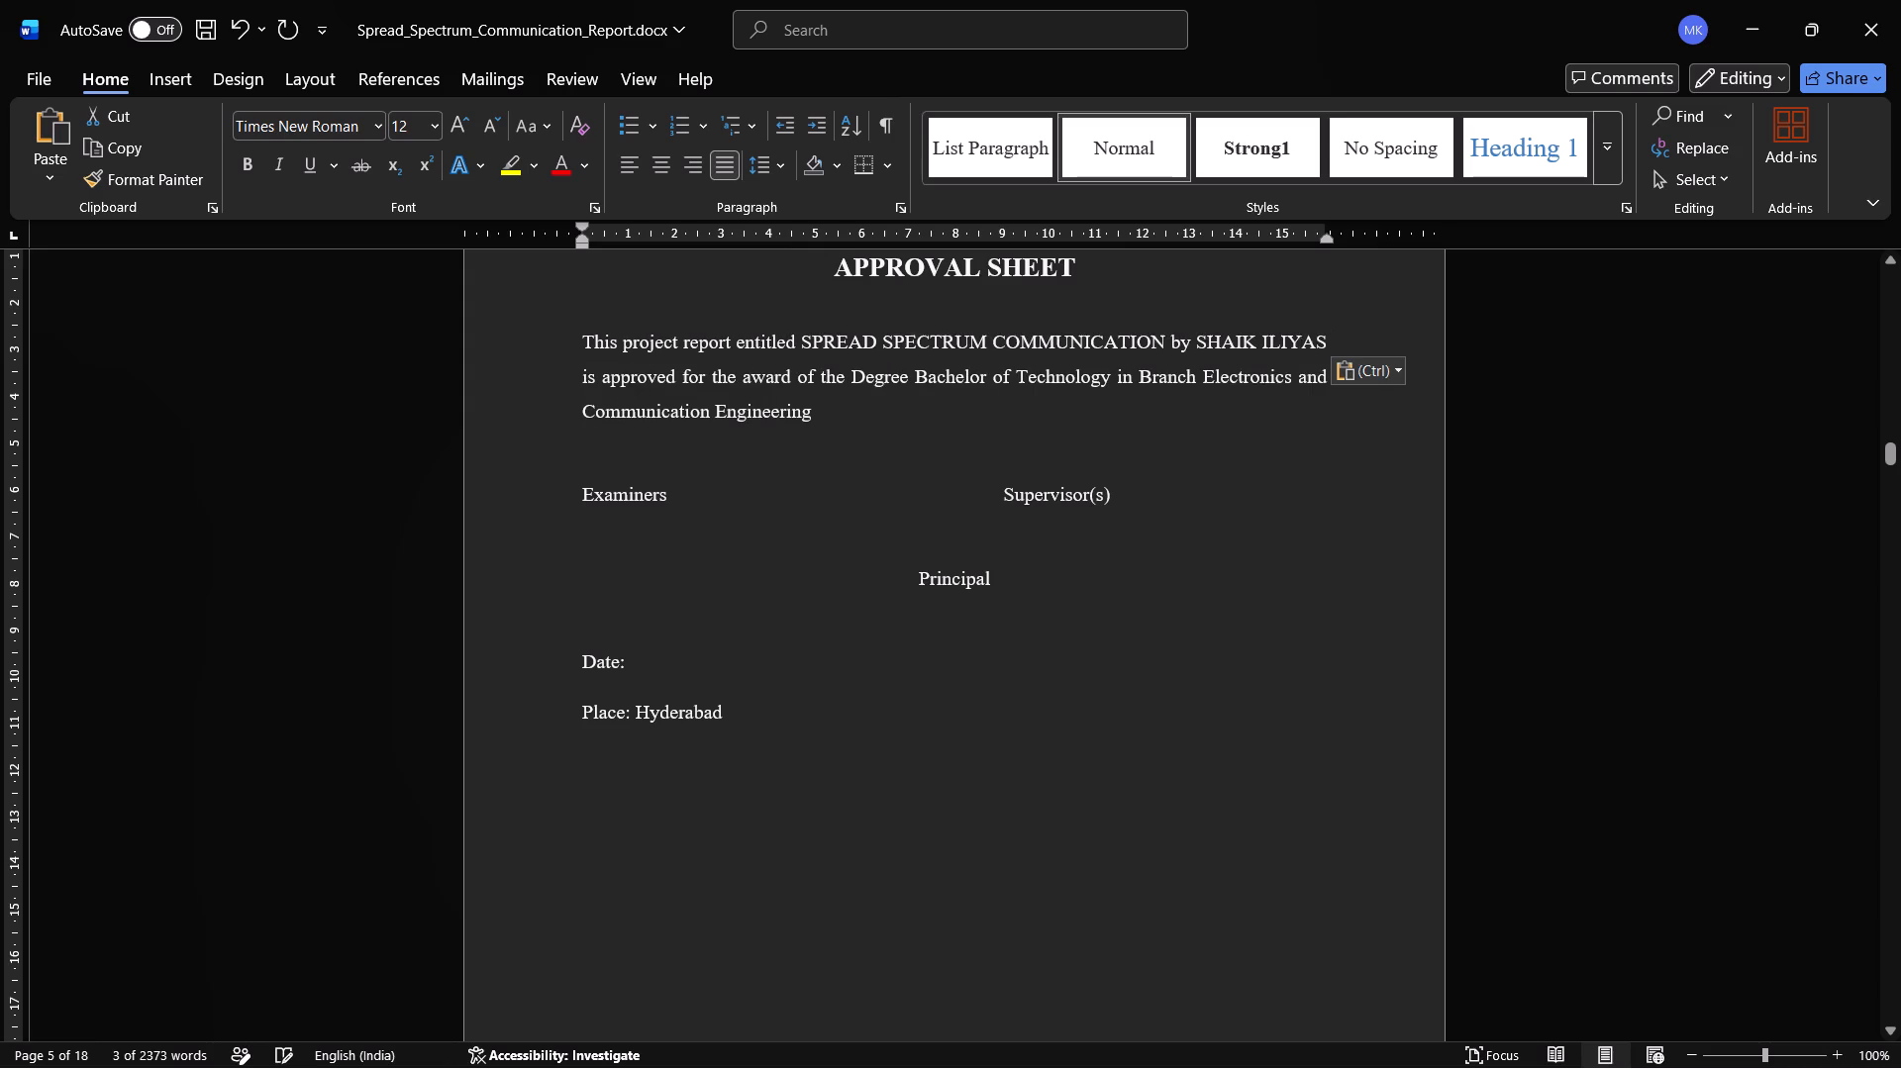
Replace the student name in the opening sentence of the Declaration with the copied name.
scroll(636, 378, down, 4)
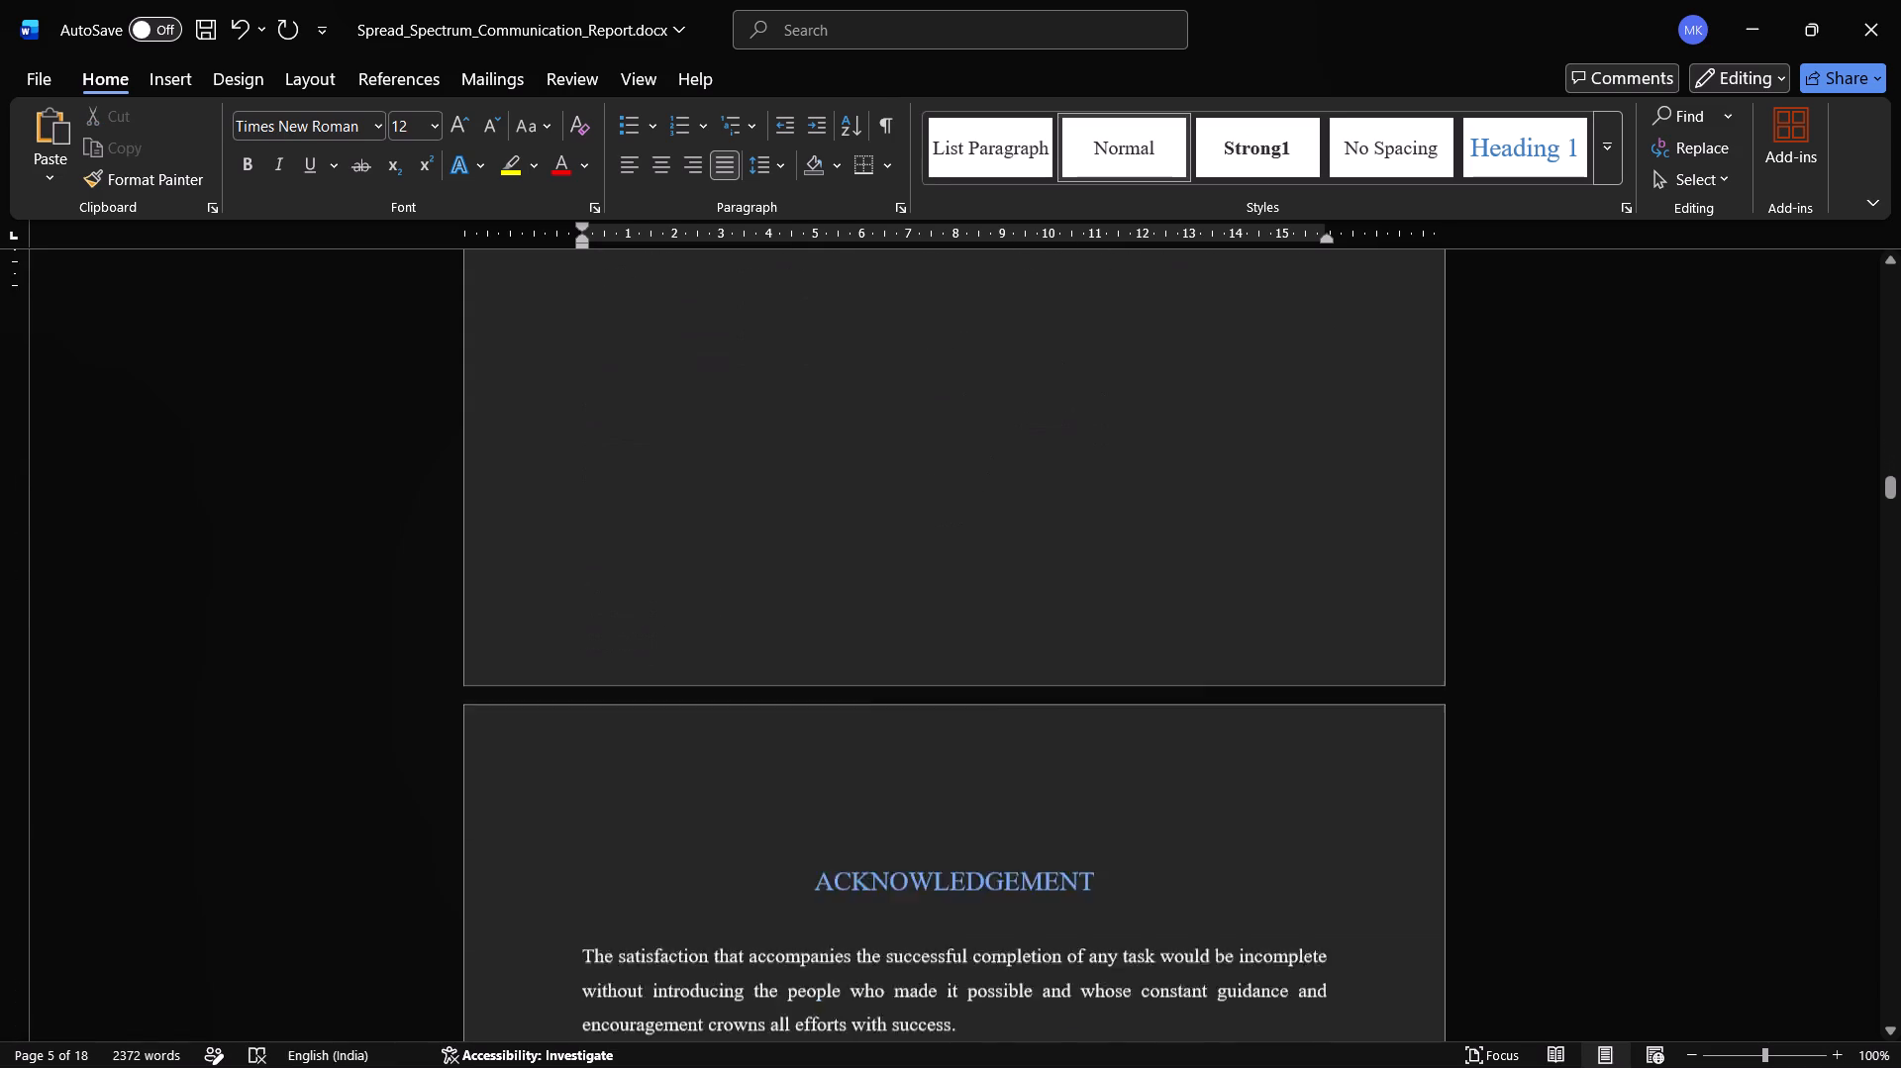
scroll(636, 378, down, 6)
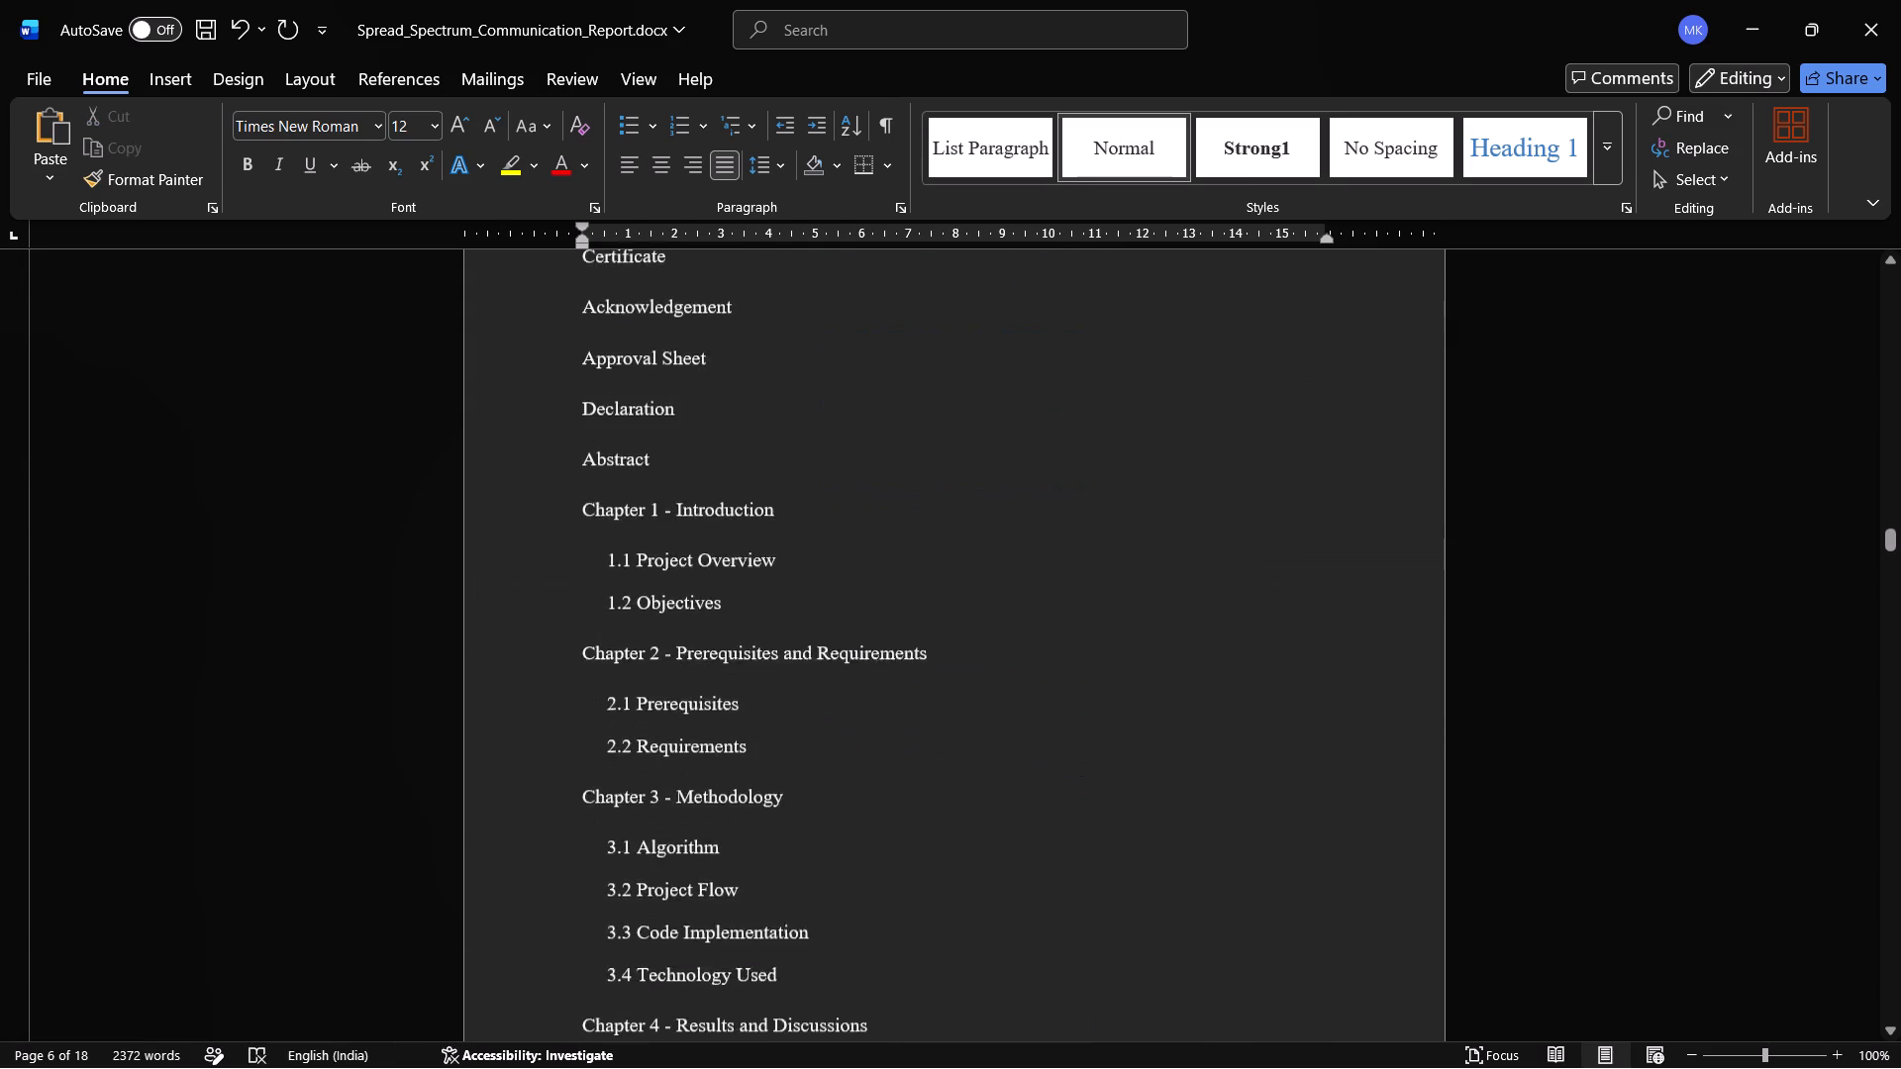
scroll(636, 378, down, 2)
scroll(636, 378, up, 2)
scroll(632, 523, down, 1)
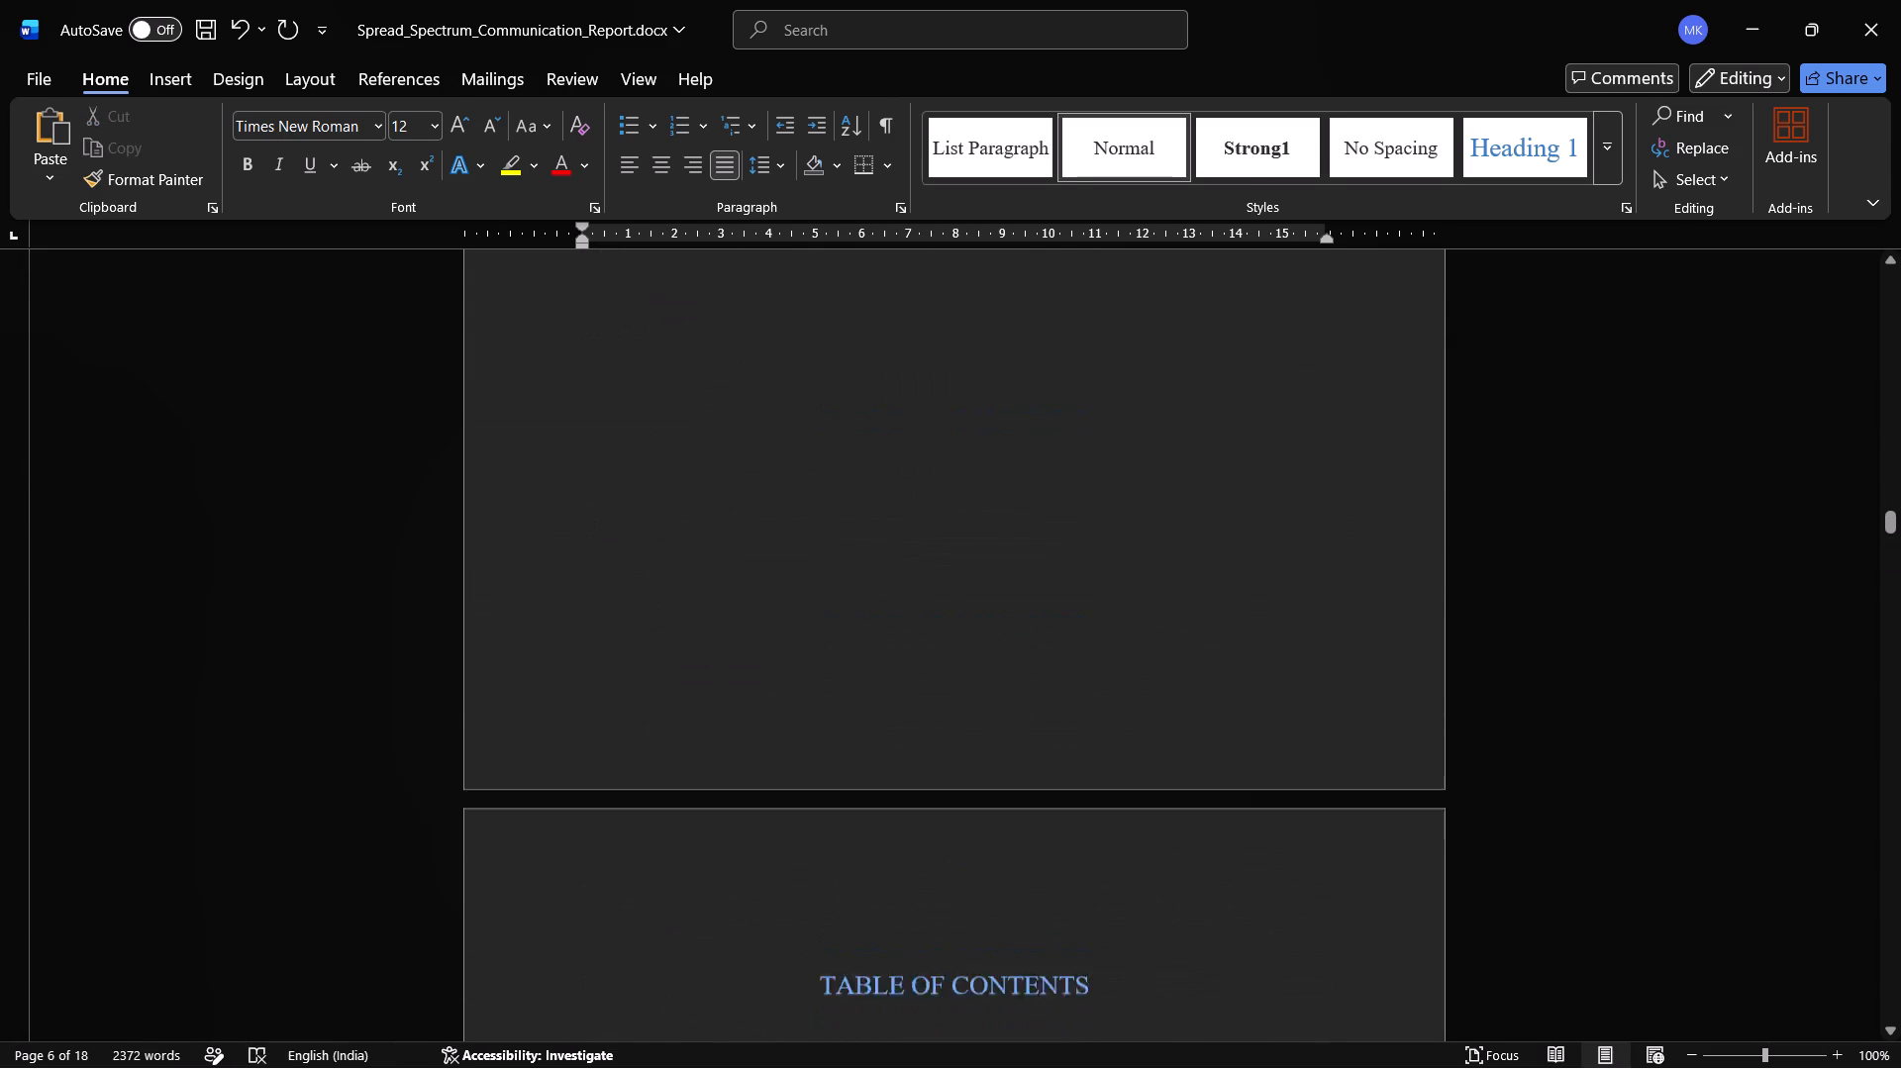
scroll(632, 523, down, 5)
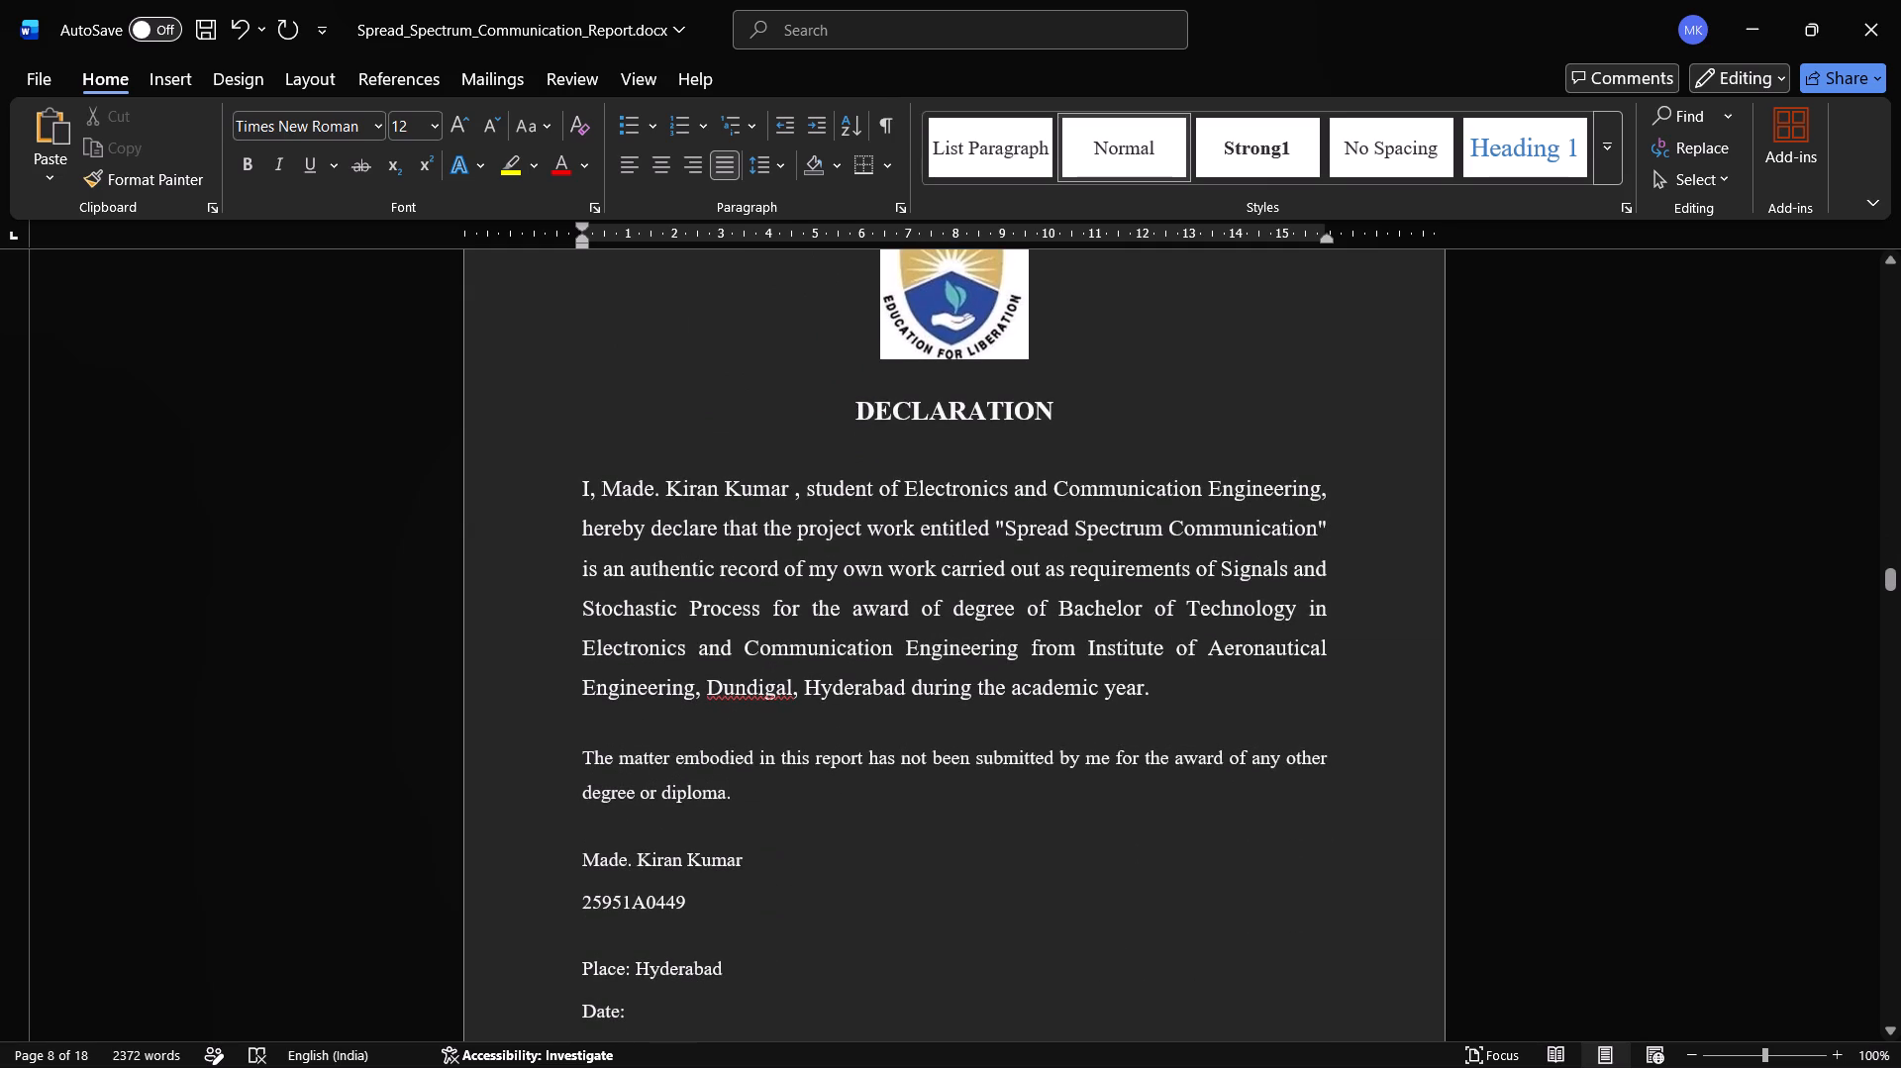
drag(788, 488, 628, 484)
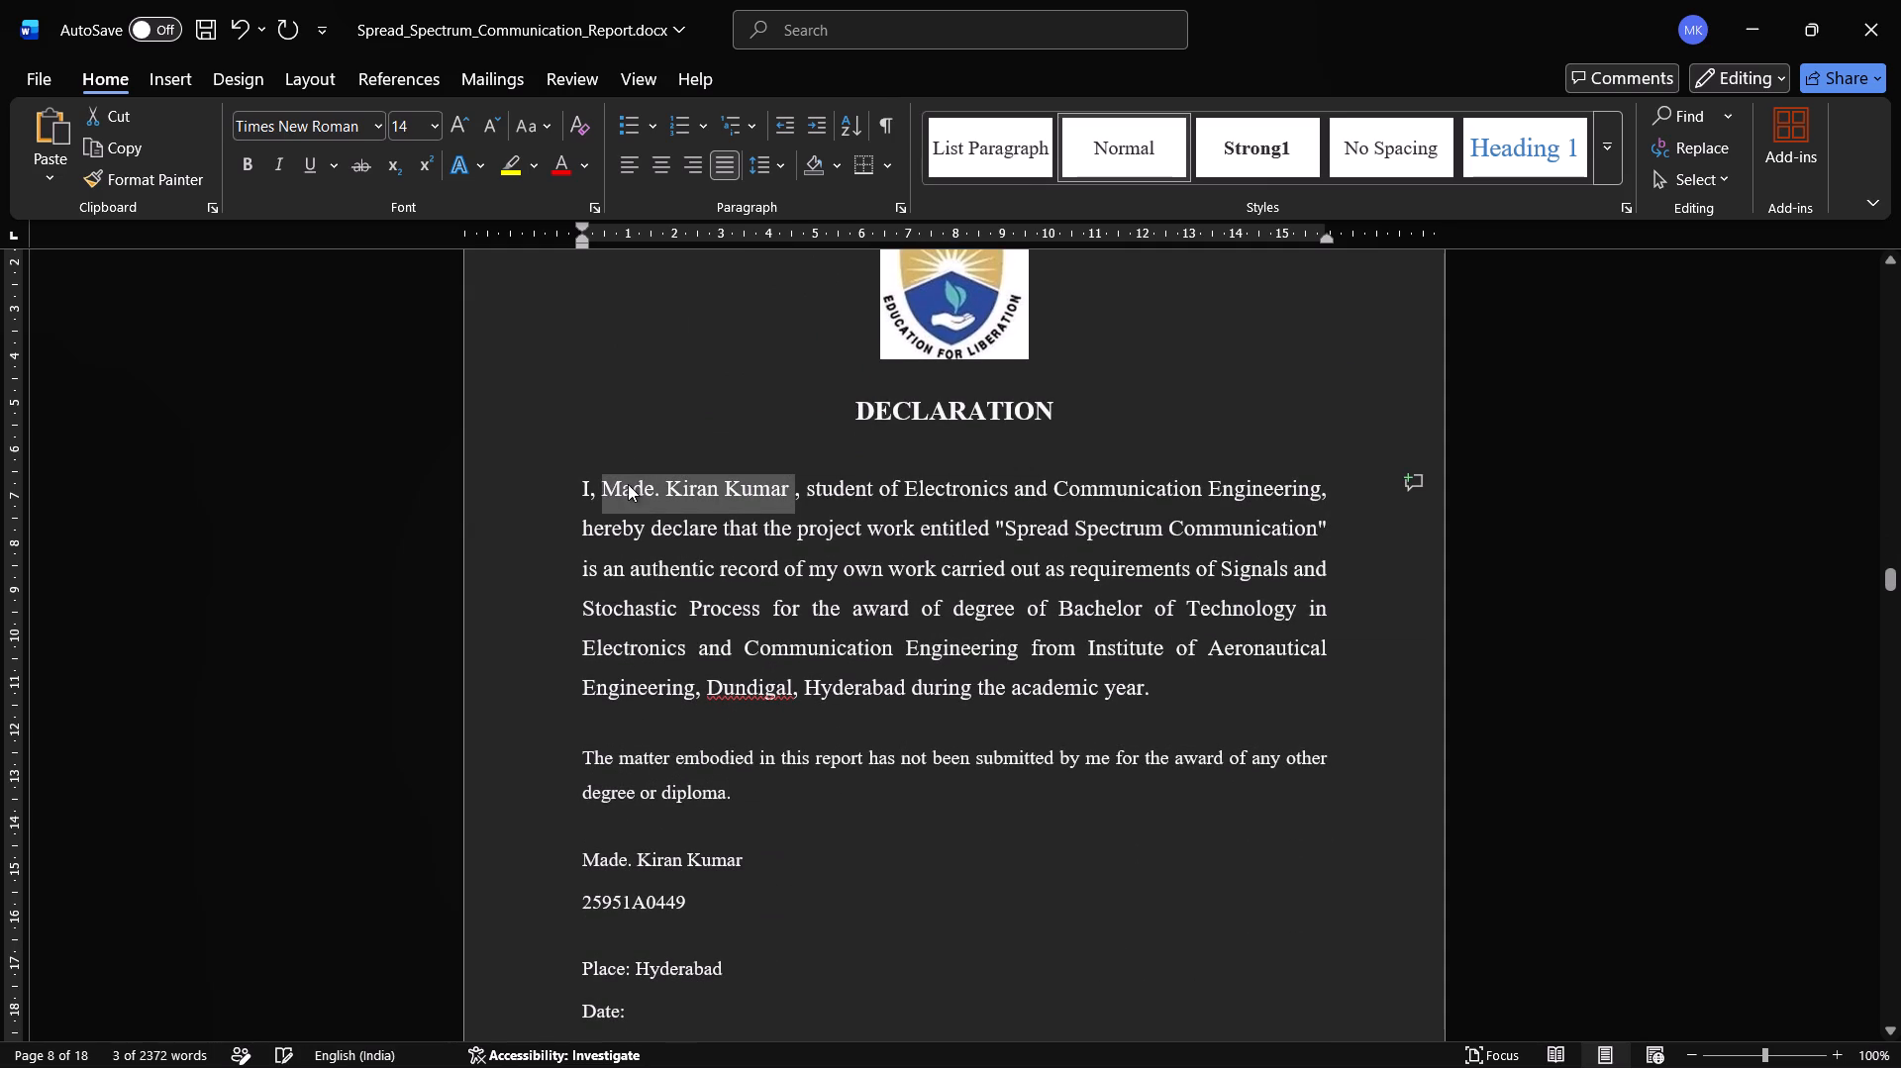
key(ctrl+v)
Replace the signature name below the Declaration with the copied name and change the last two digits of the roll number.
scroll(628, 484, down, 1)
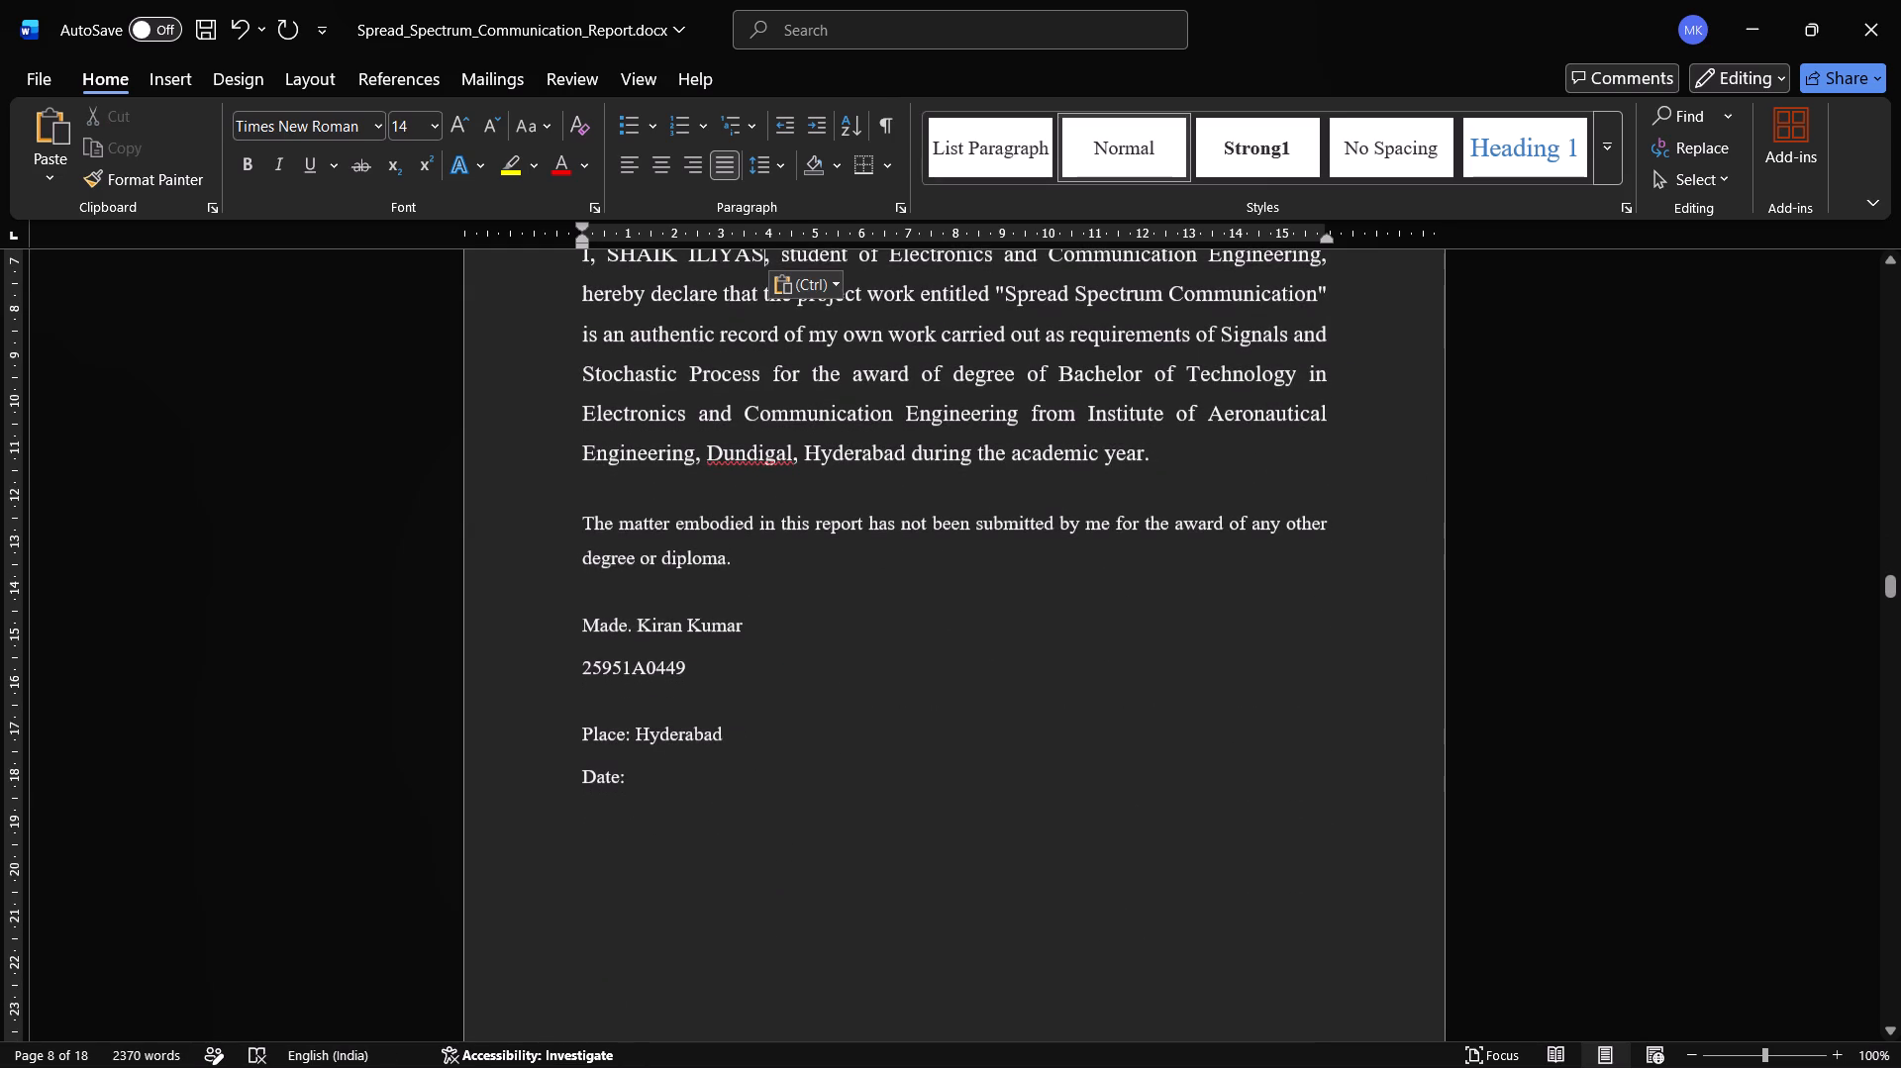
drag(745, 629, 594, 629)
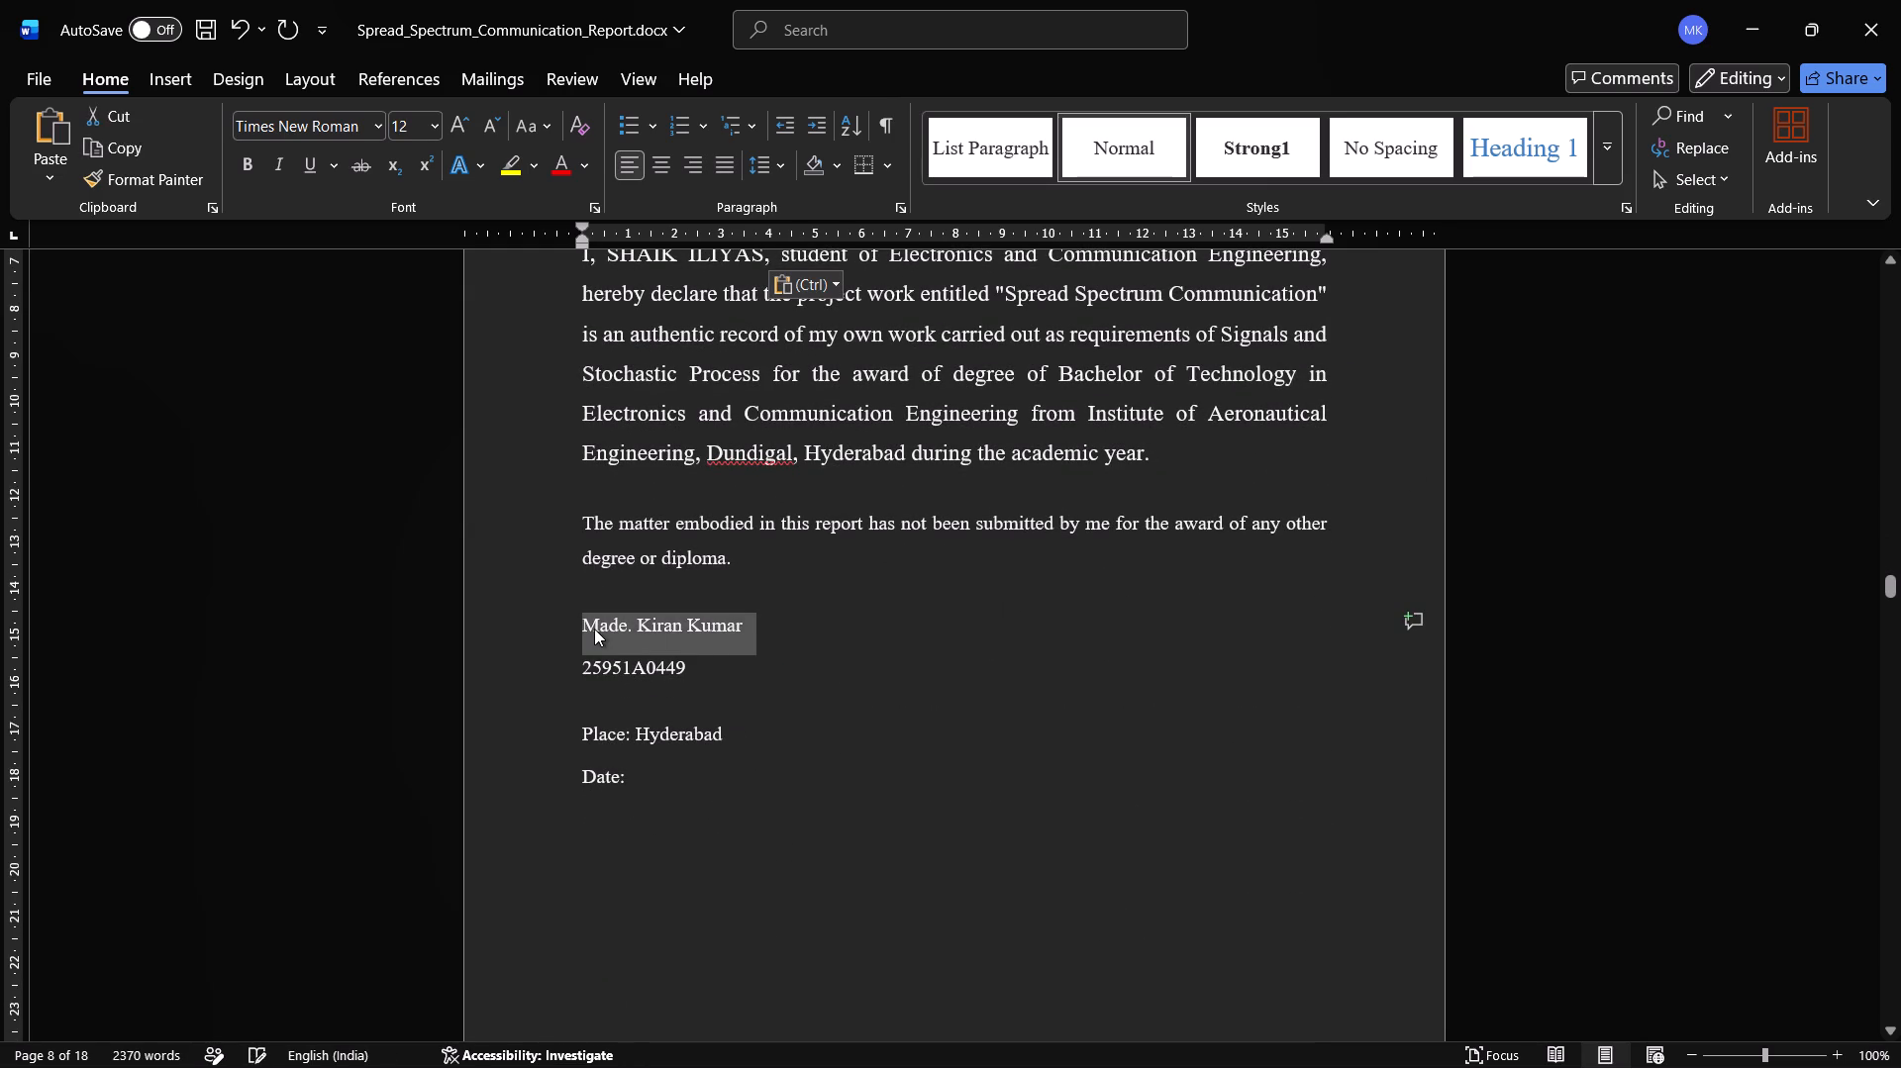
key(ctrl+v)
key(Return)
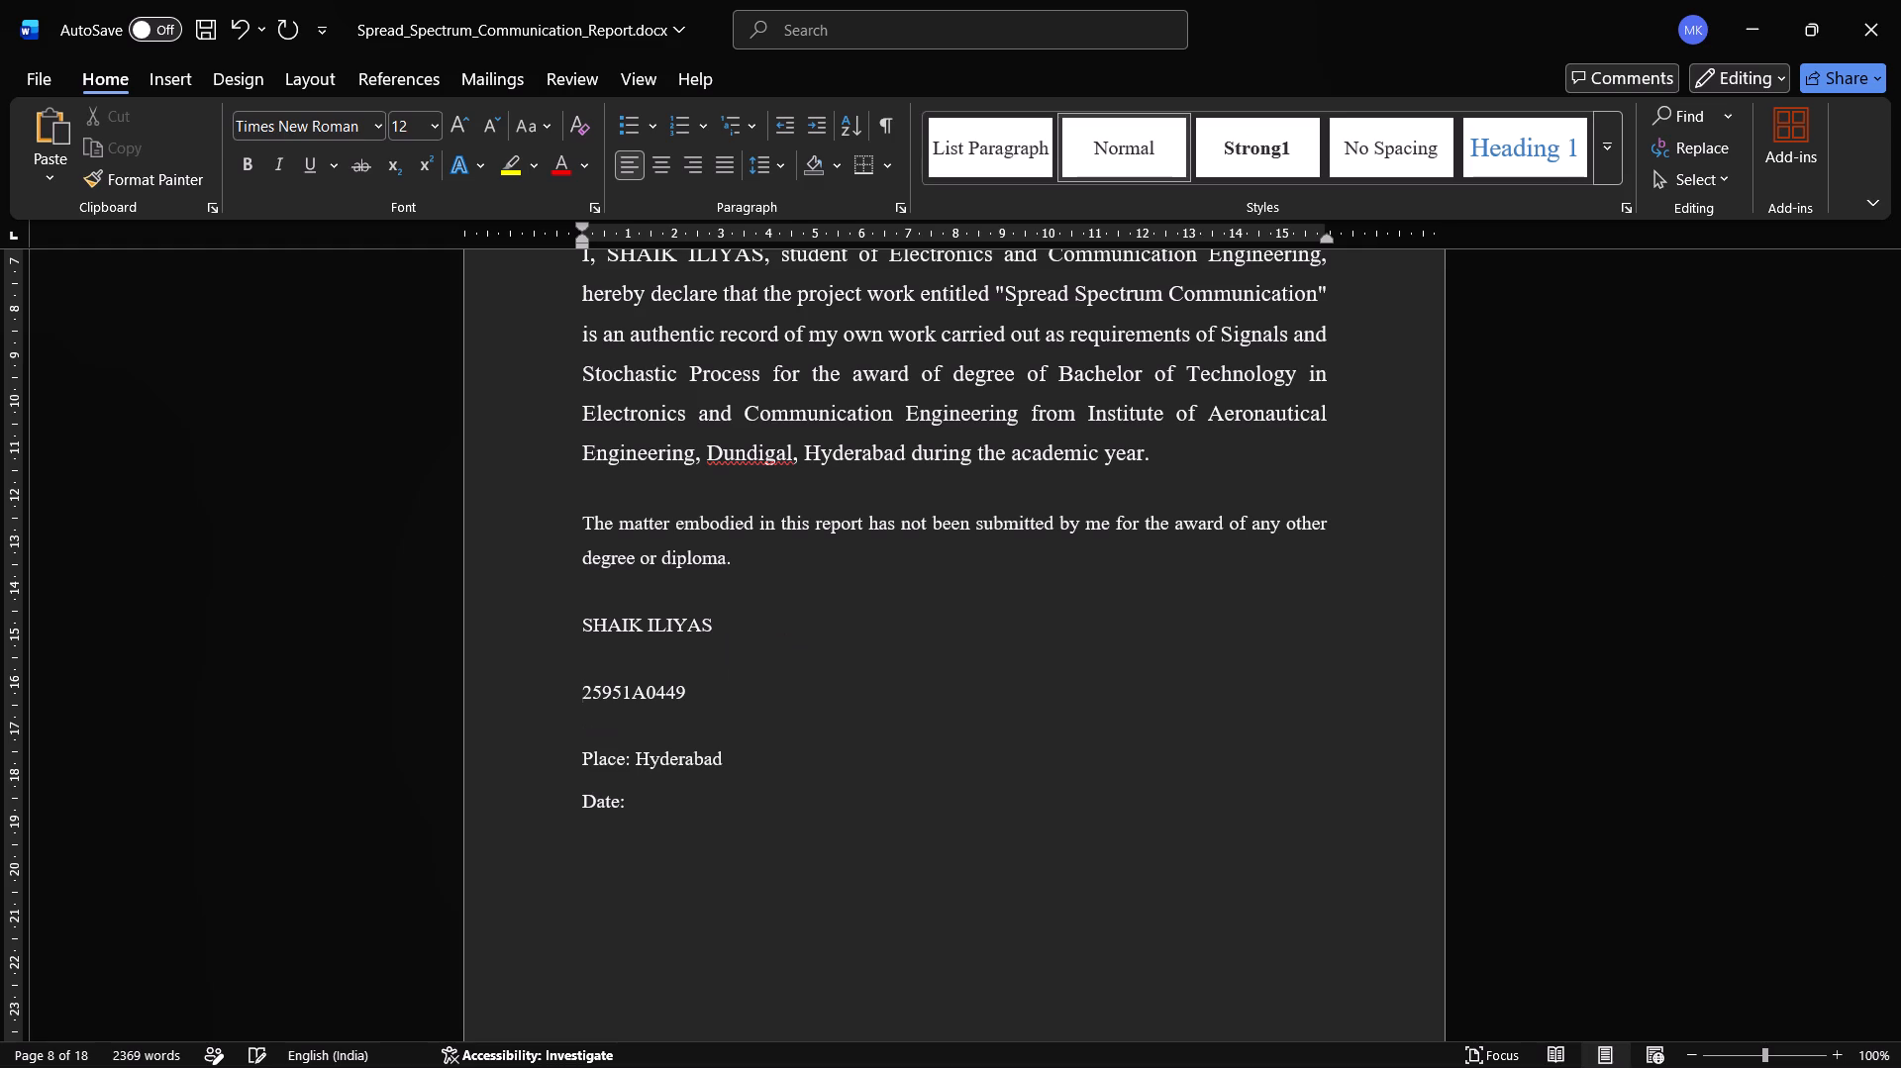
key(ctrl+Right)
key(BackSpace)
key(BackSpace)
text(38)
Enter 27-10-2026 as the date at the end of the Declaration.
scroll(767, 619, up, 1)
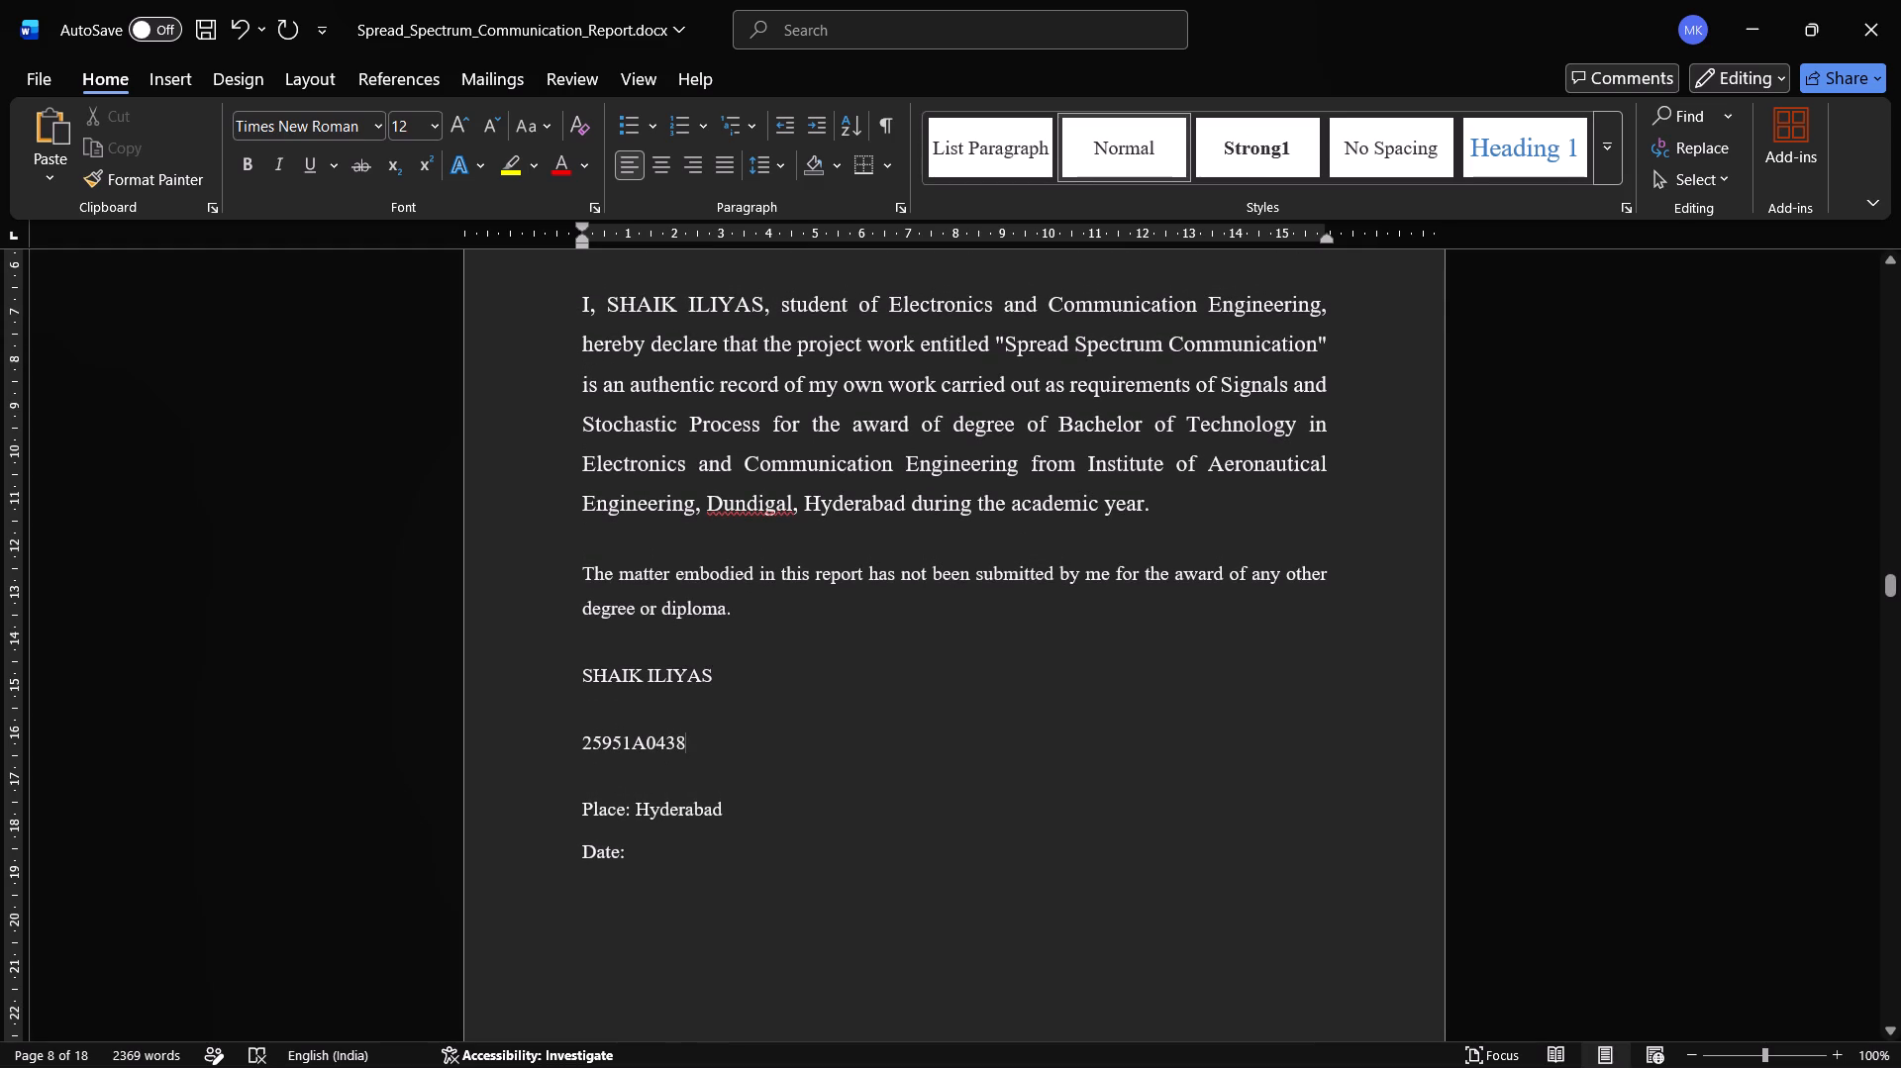
click(744, 856)
text(27-10-2026)
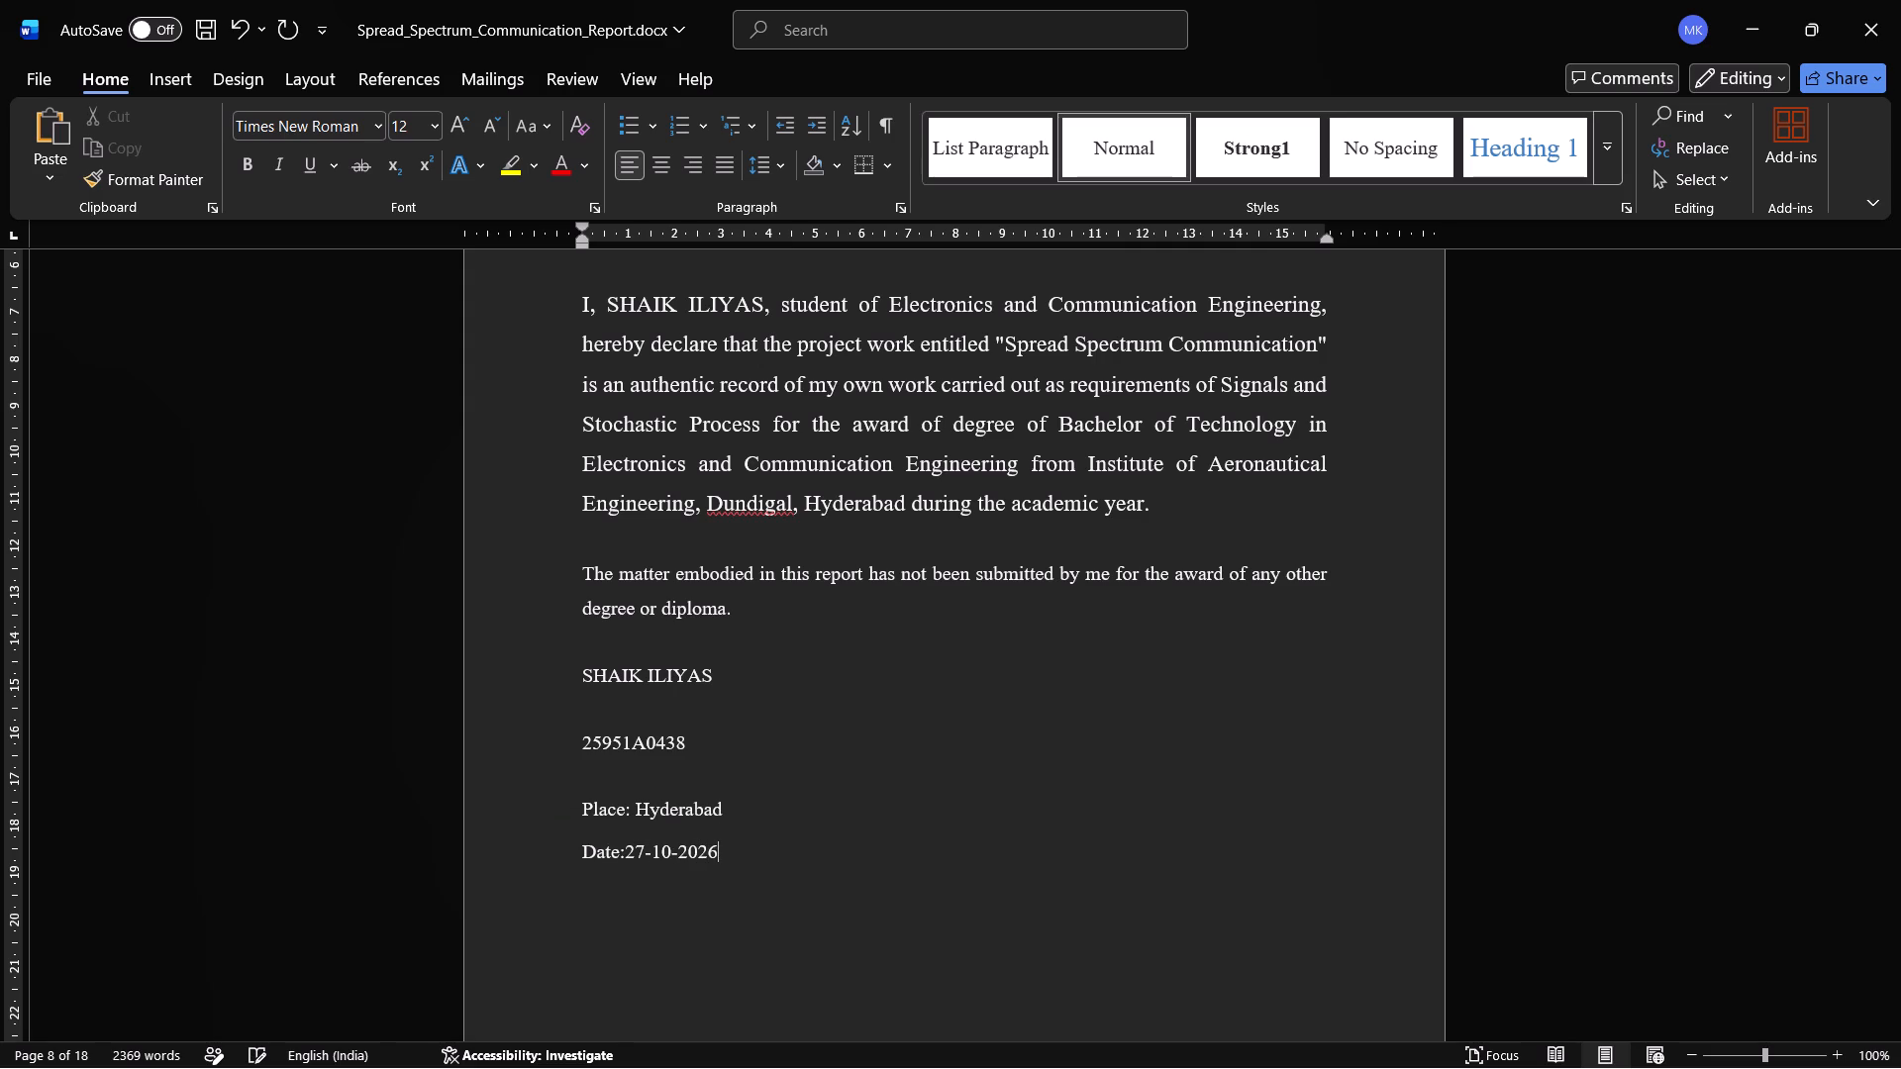
Shift the Supervisor(s) label on the Approval Sheet across to the page's right margin by inserting spacing before it.
scroll(744, 856, down, 6)
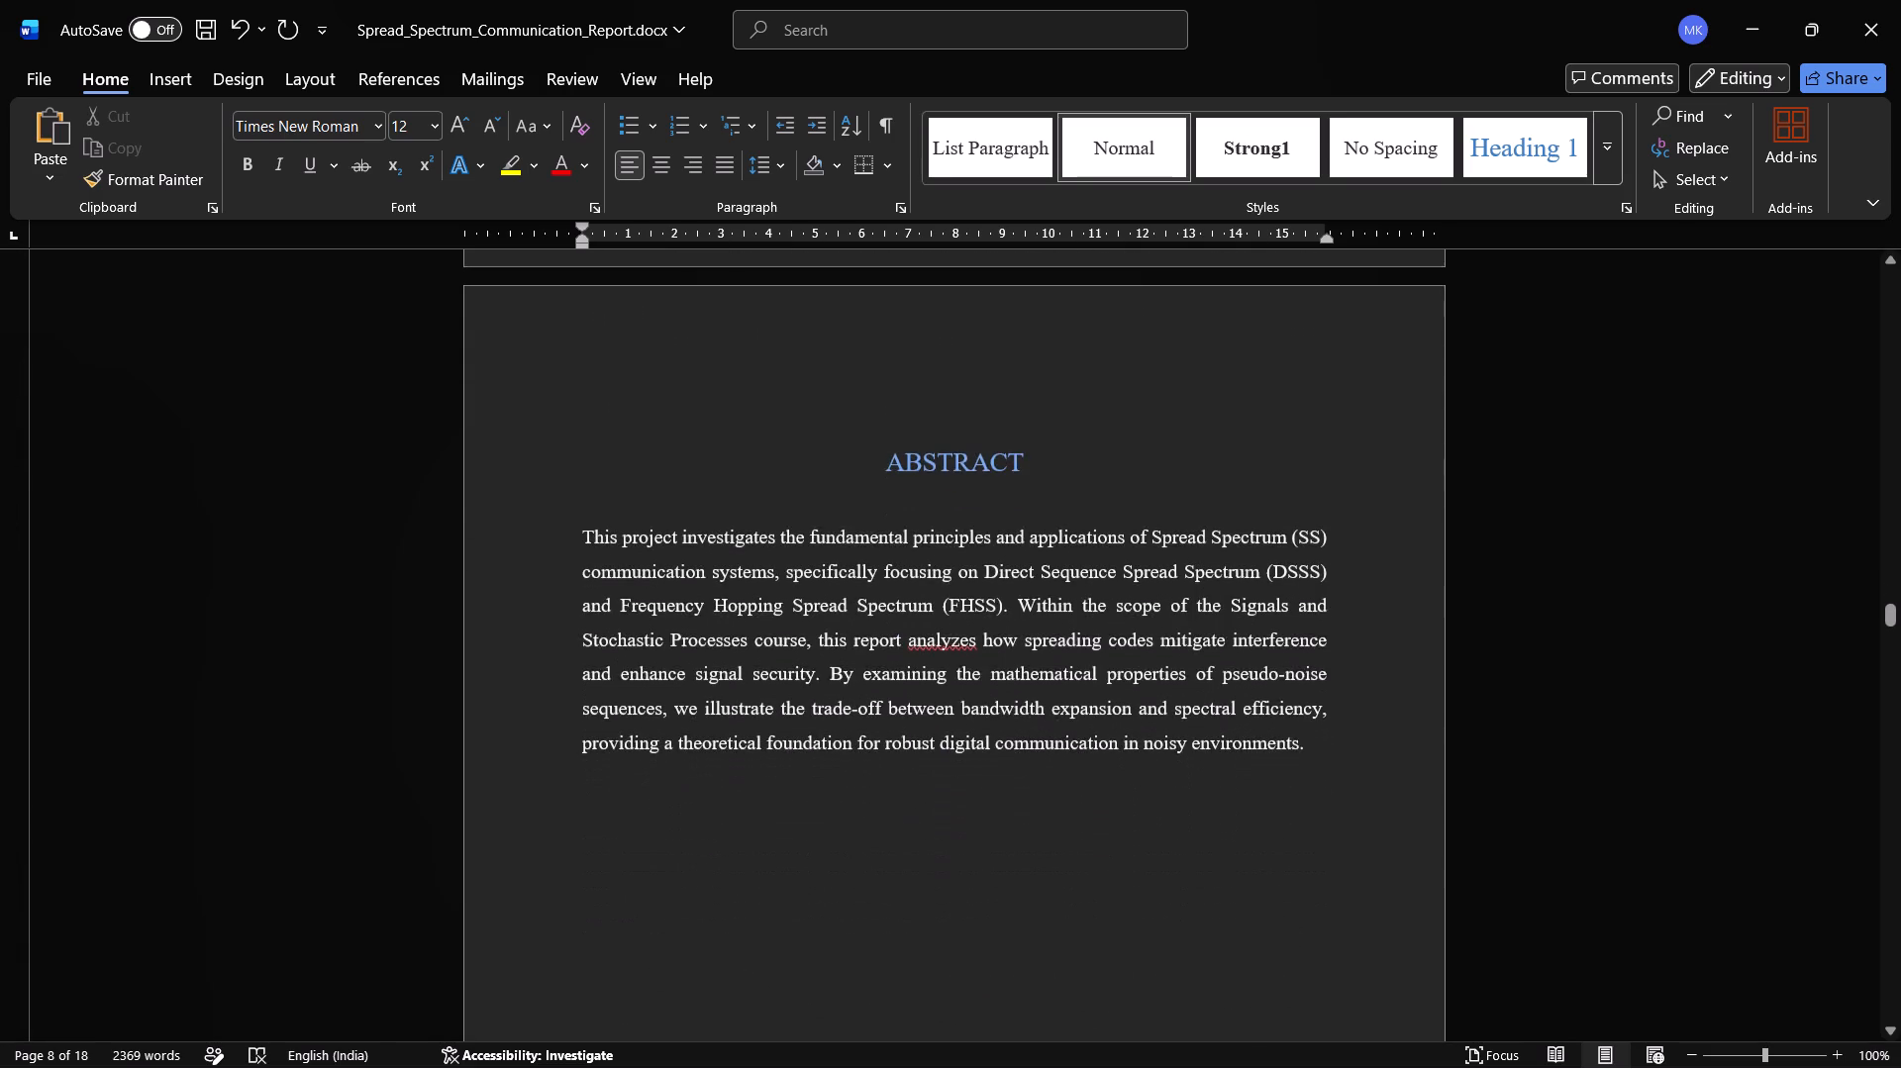
scroll(744, 856, down, 3)
scroll(744, 856, up, 2)
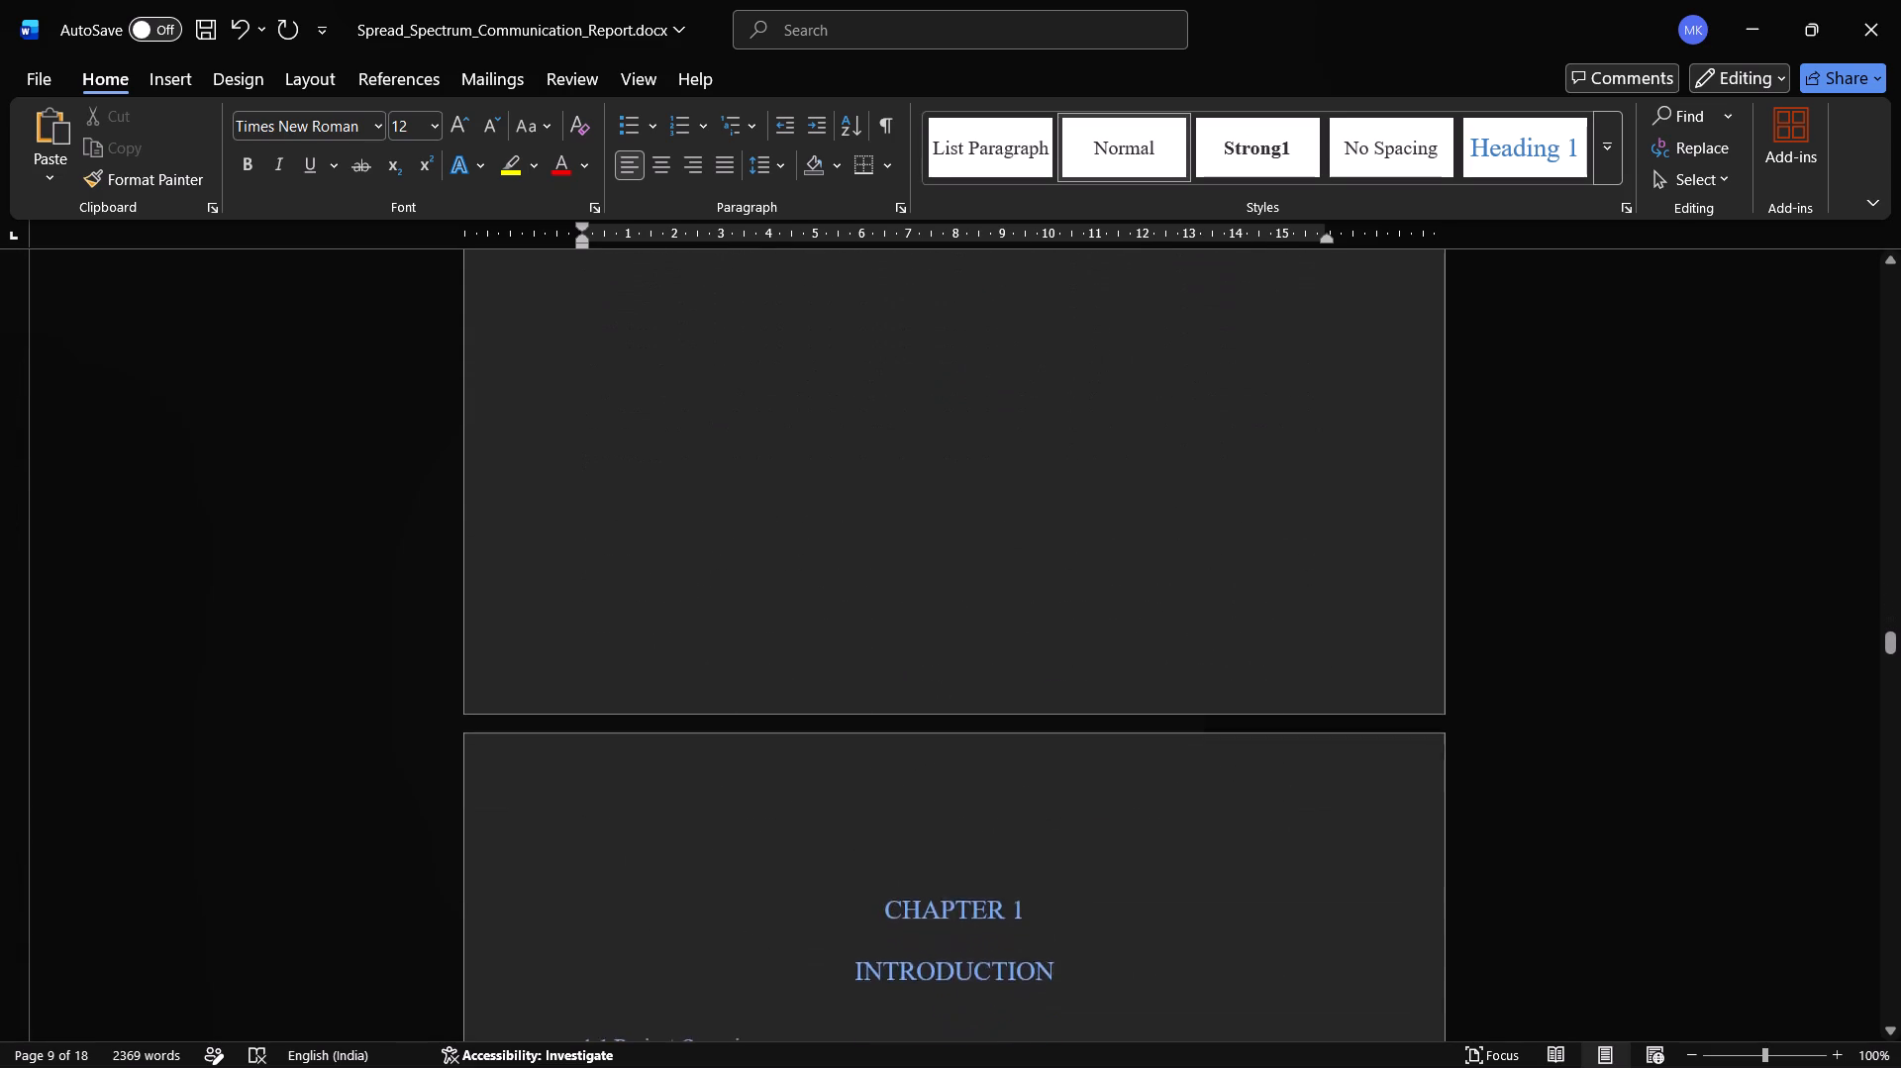
scroll(744, 856, up, 3)
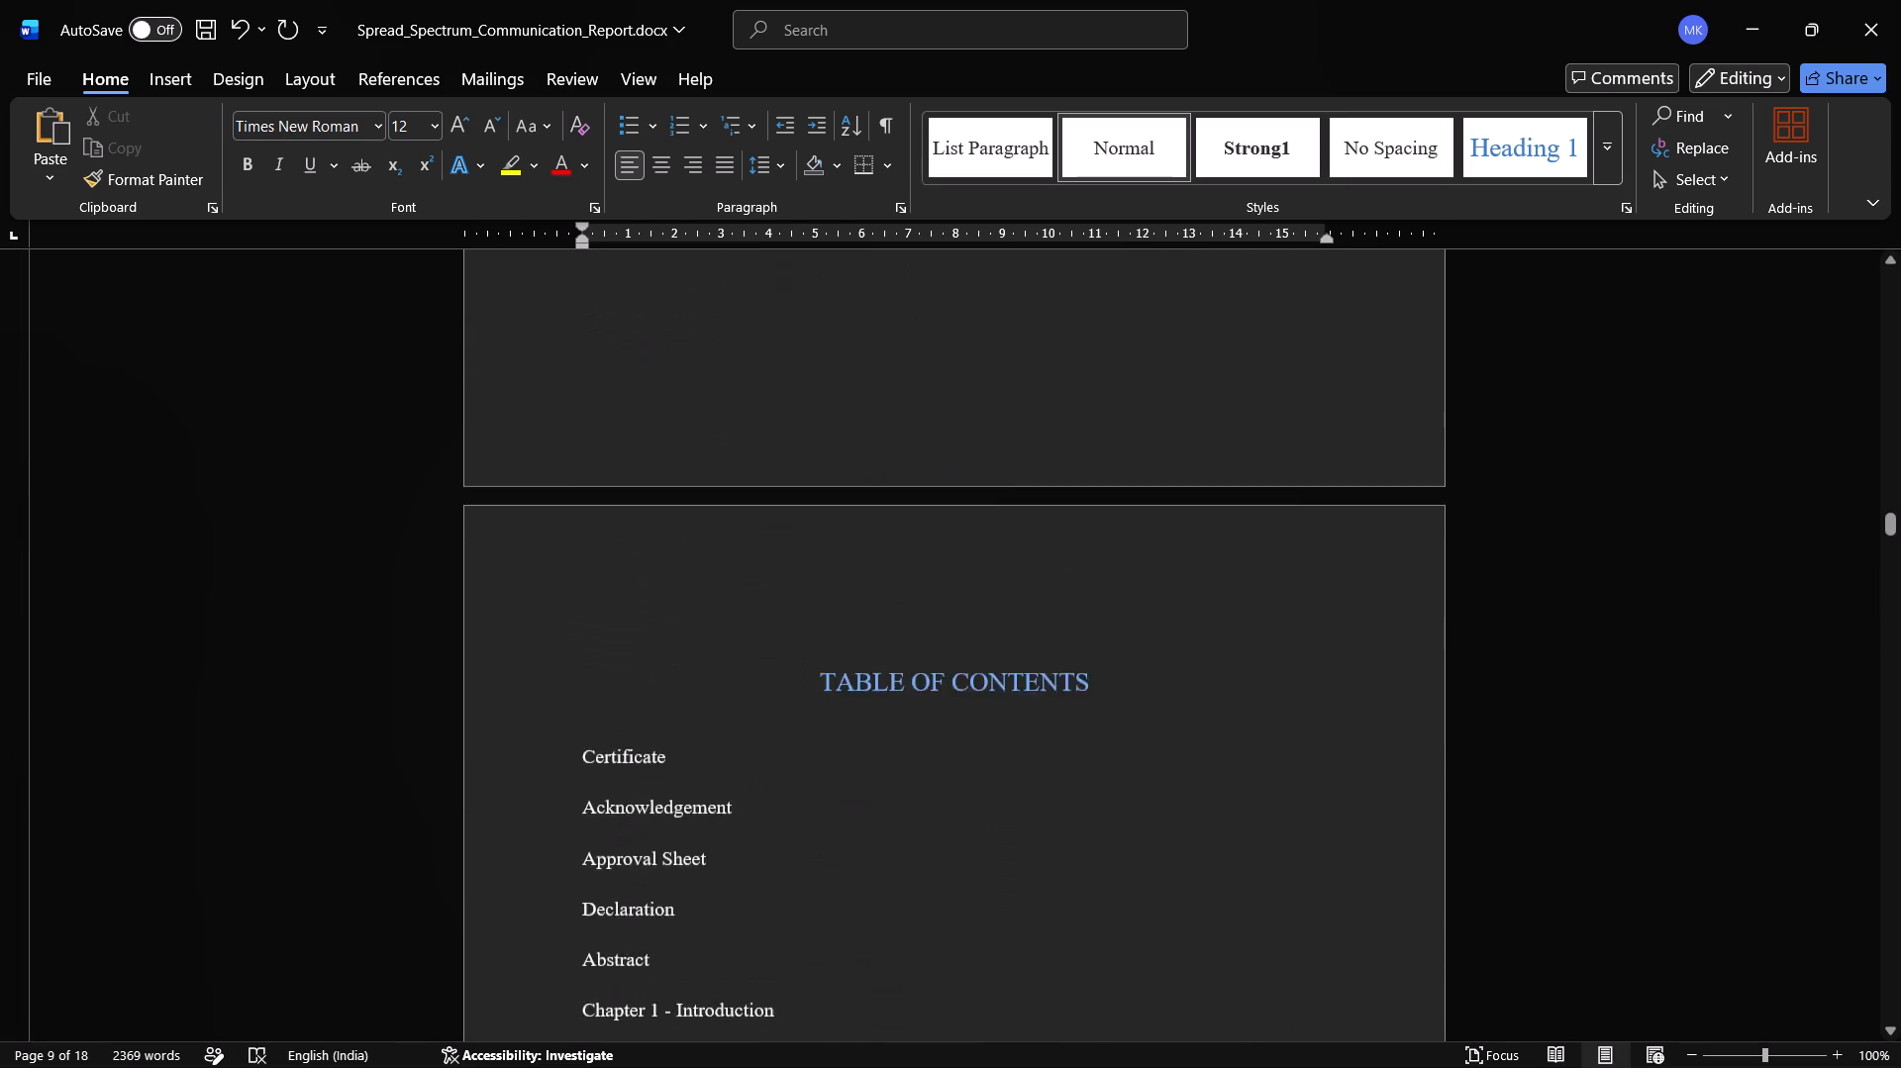
scroll(744, 856, up, 5)
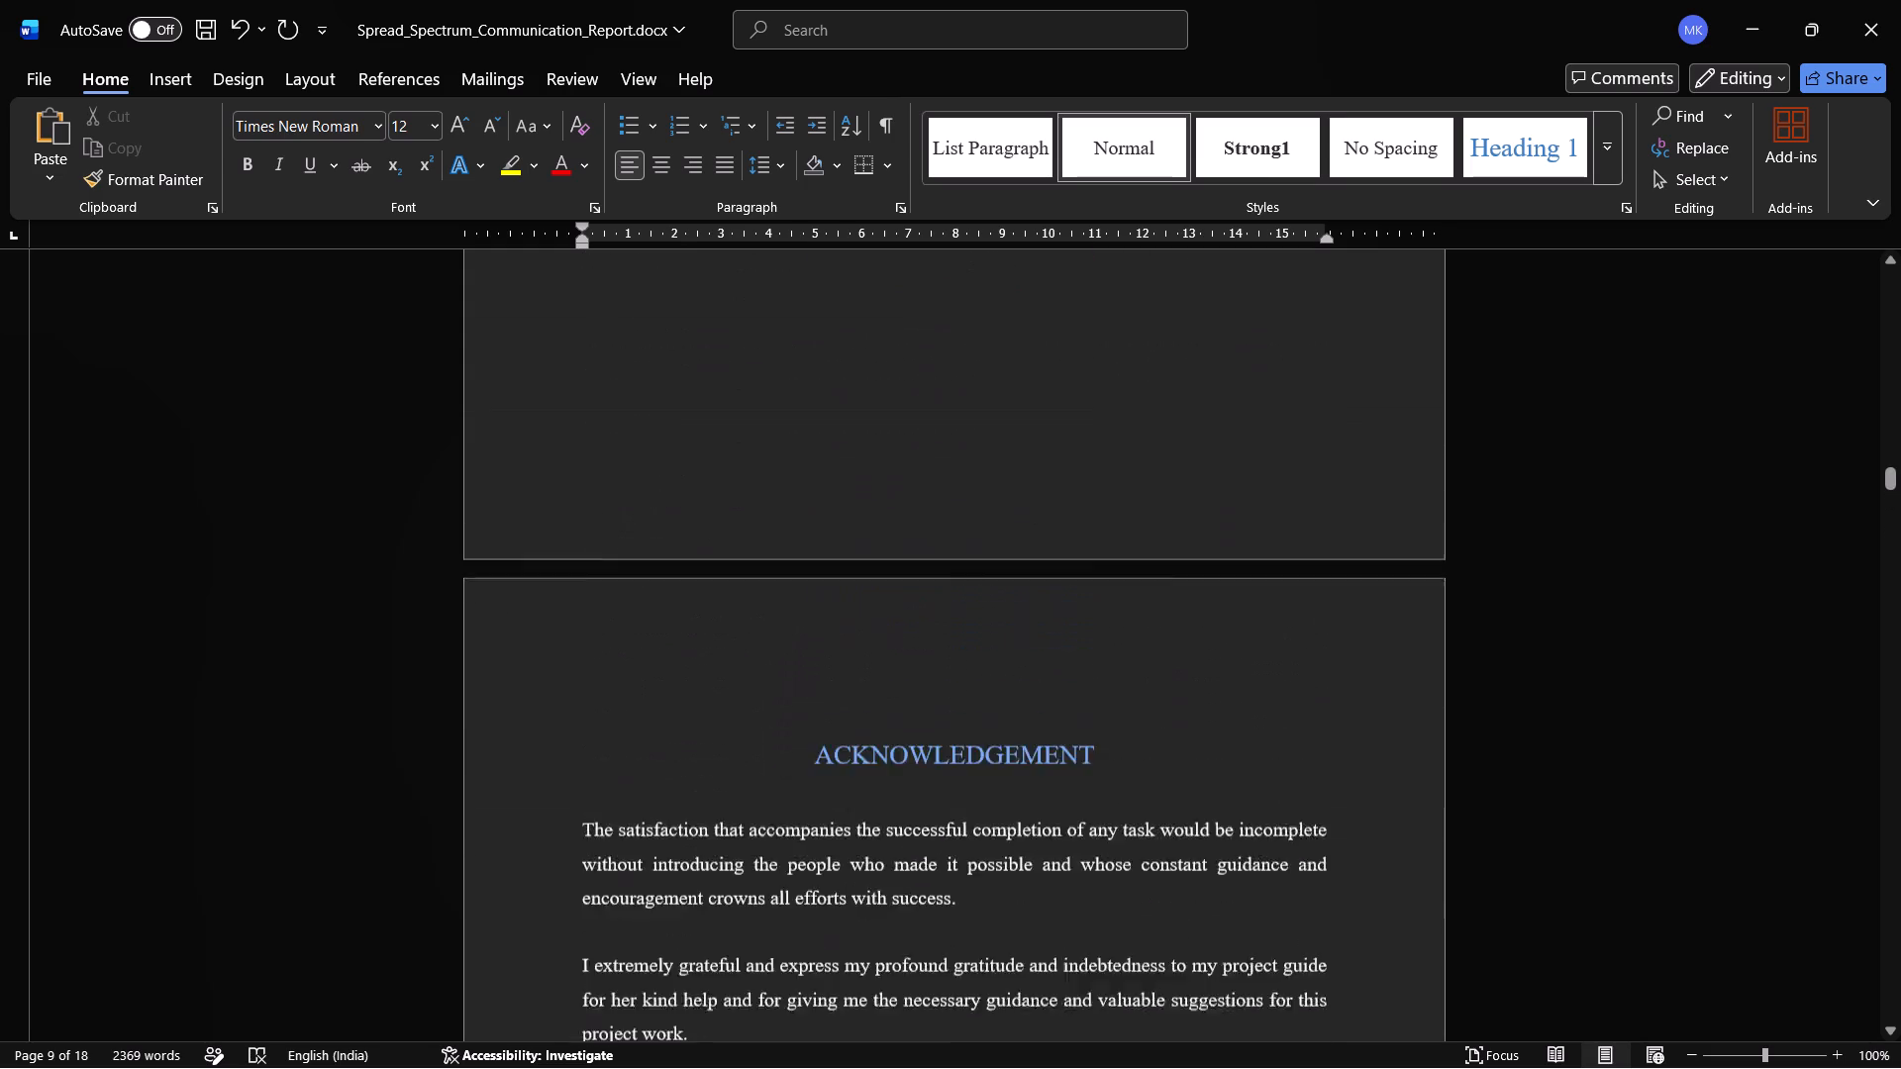
scroll(744, 856, up, 2)
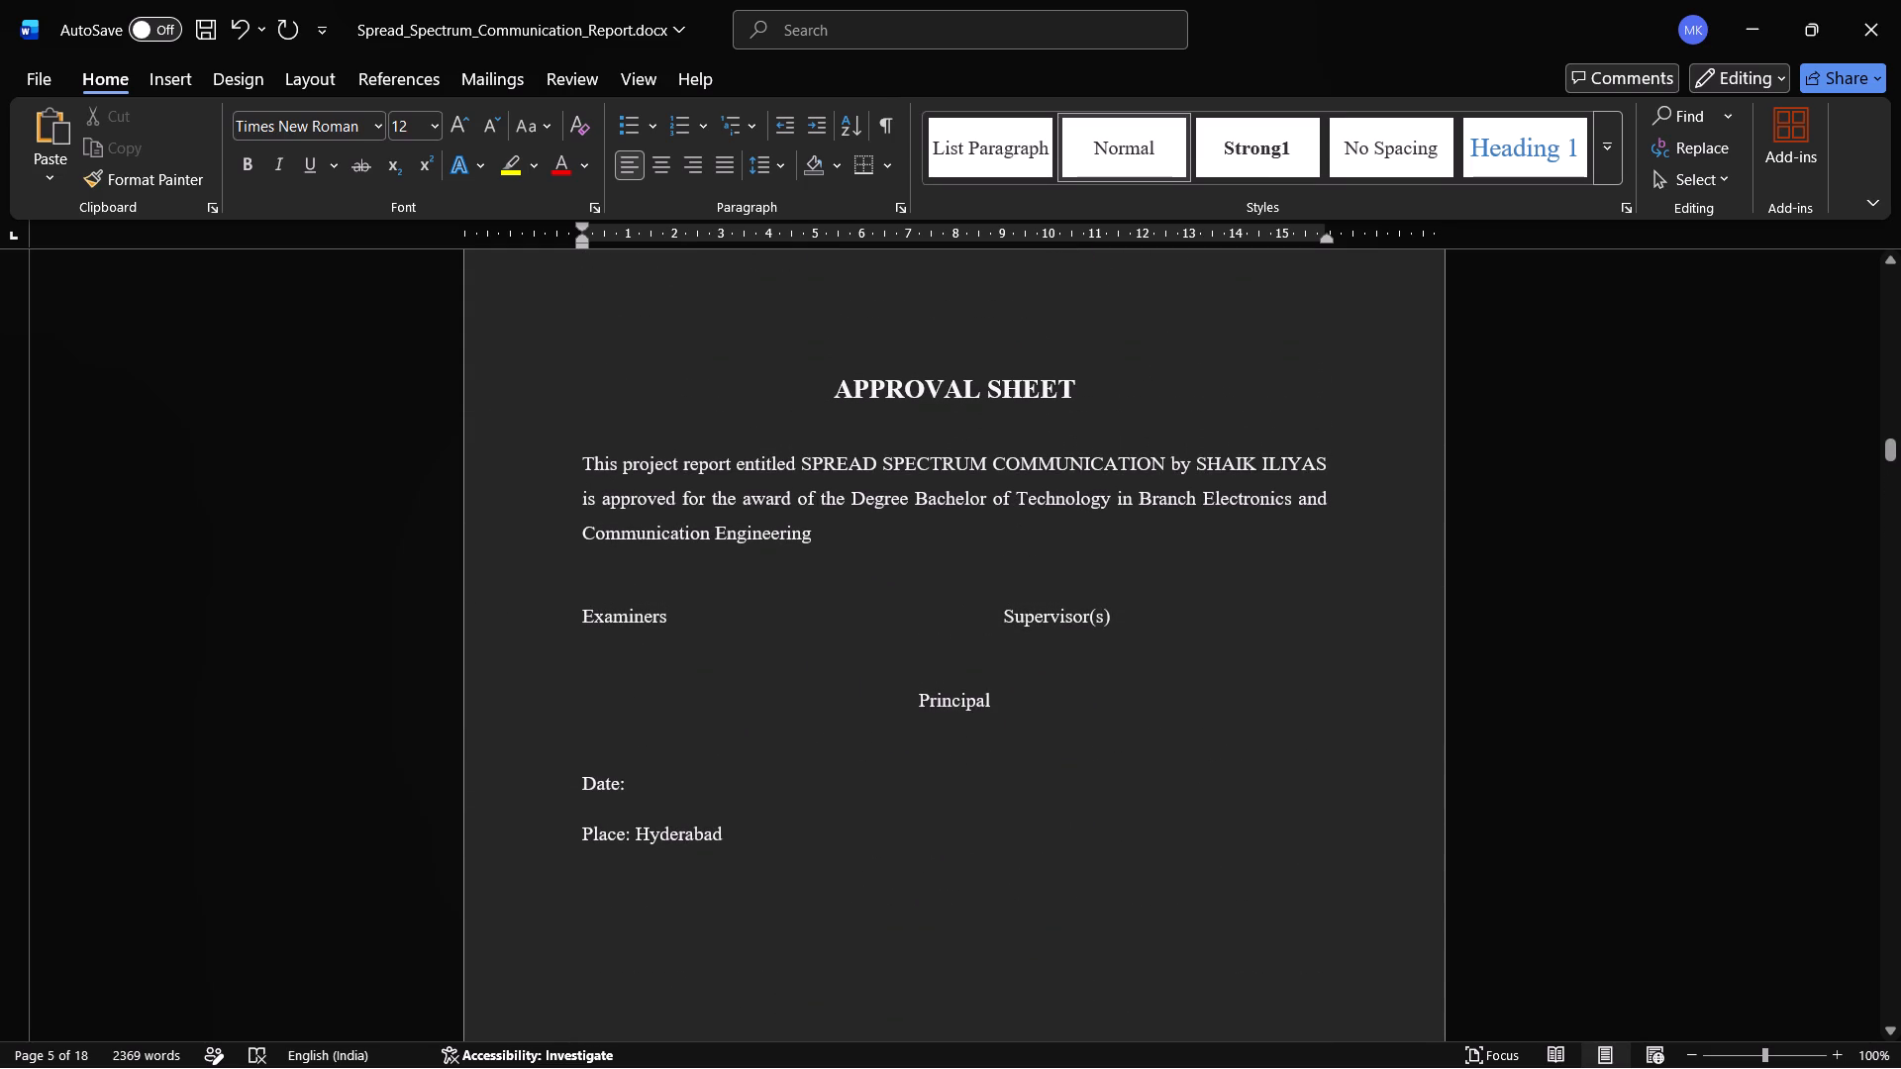
click(1005, 621)
key(Tab)
key(Tab)
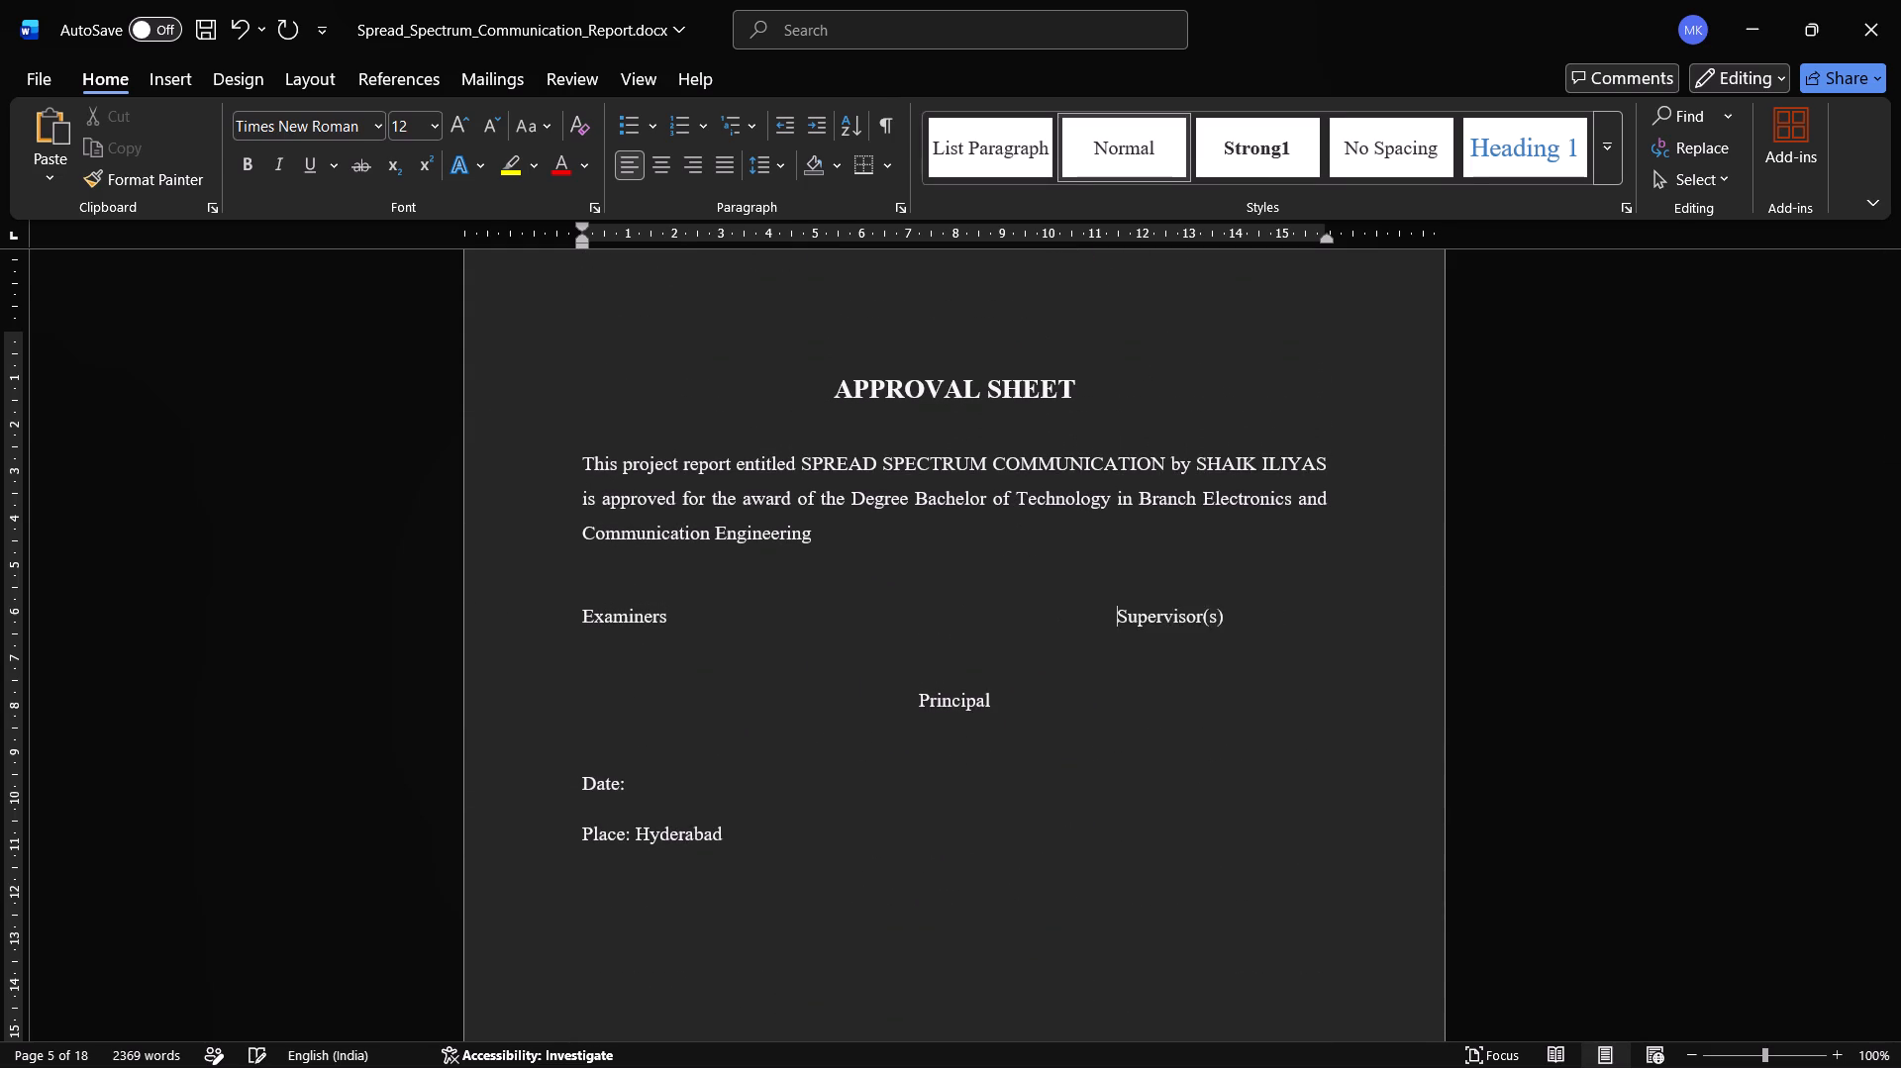
key(Tab)
key(Tab)
key(BackSpace)
key(space)
key(space)
key(space)
key(space)
key(space)
key(space)
key(space)
key(space)
key(space)
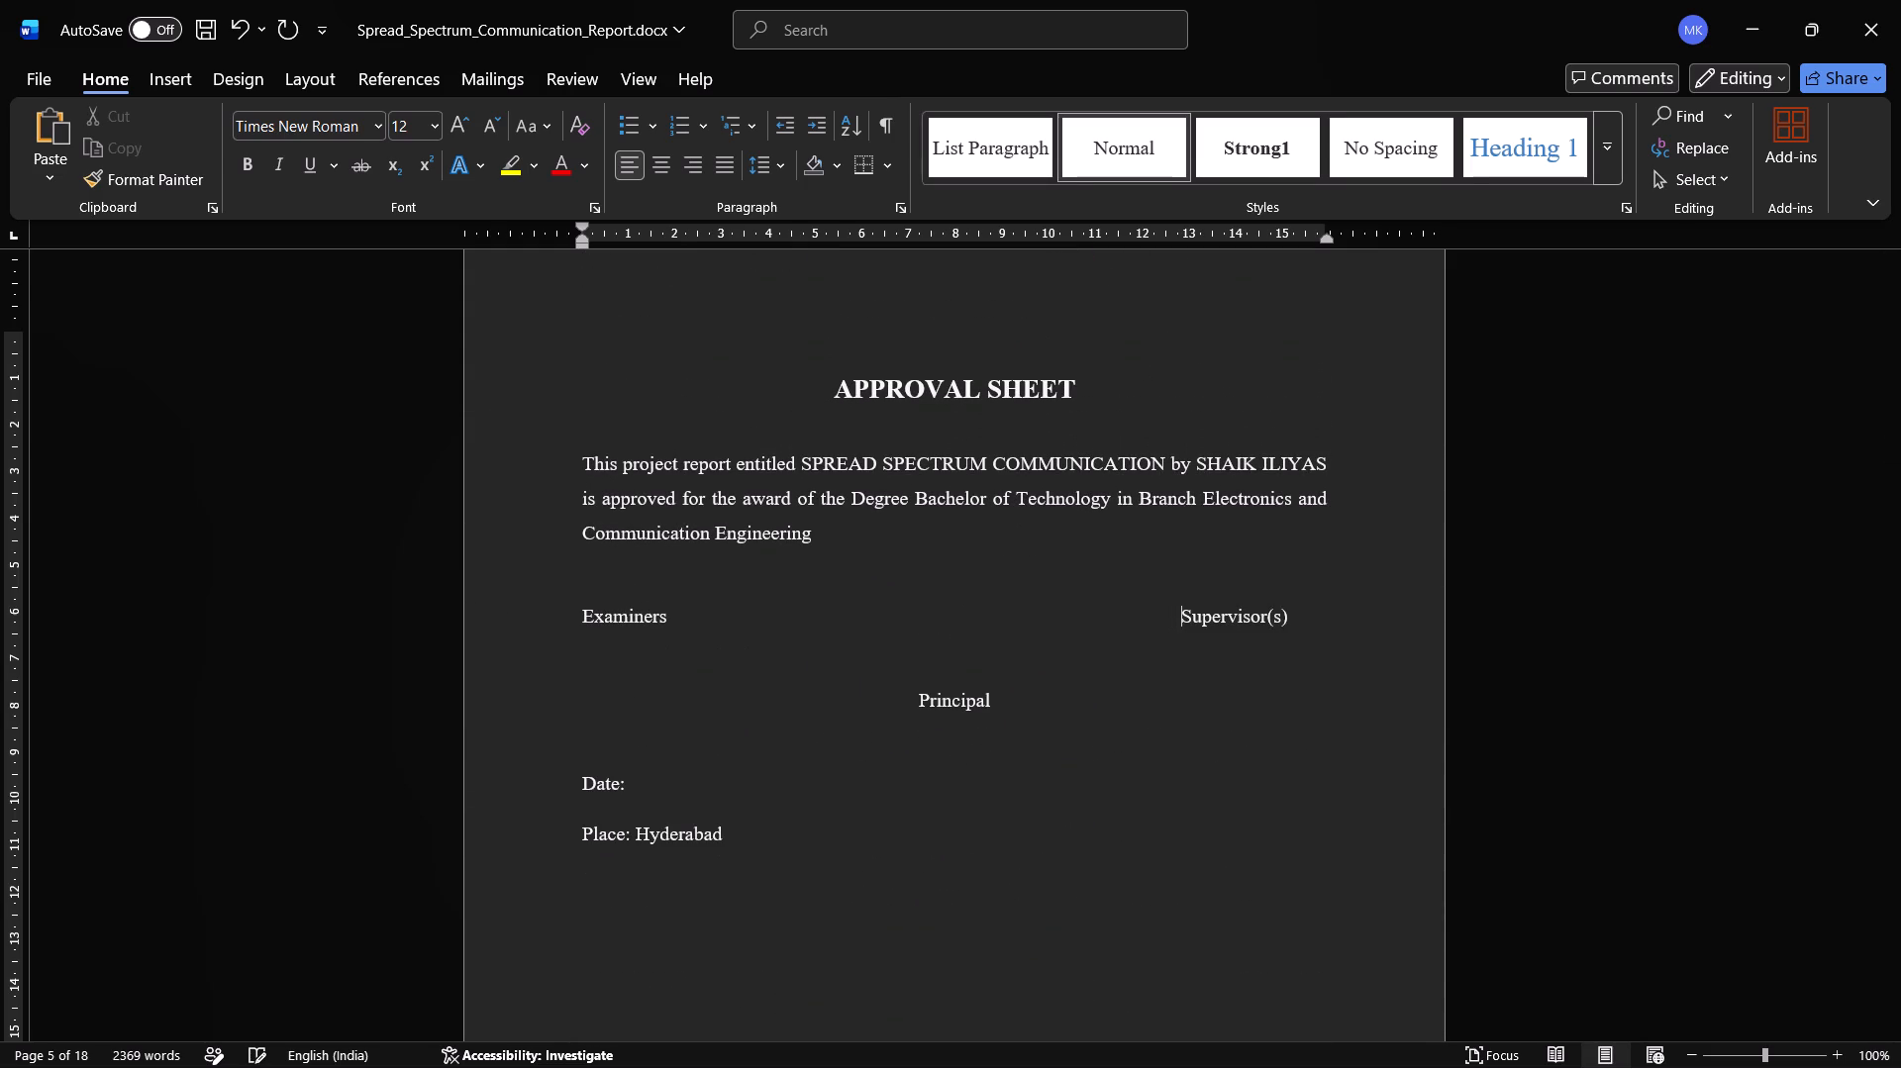
key(BackSpace)
key(Down)
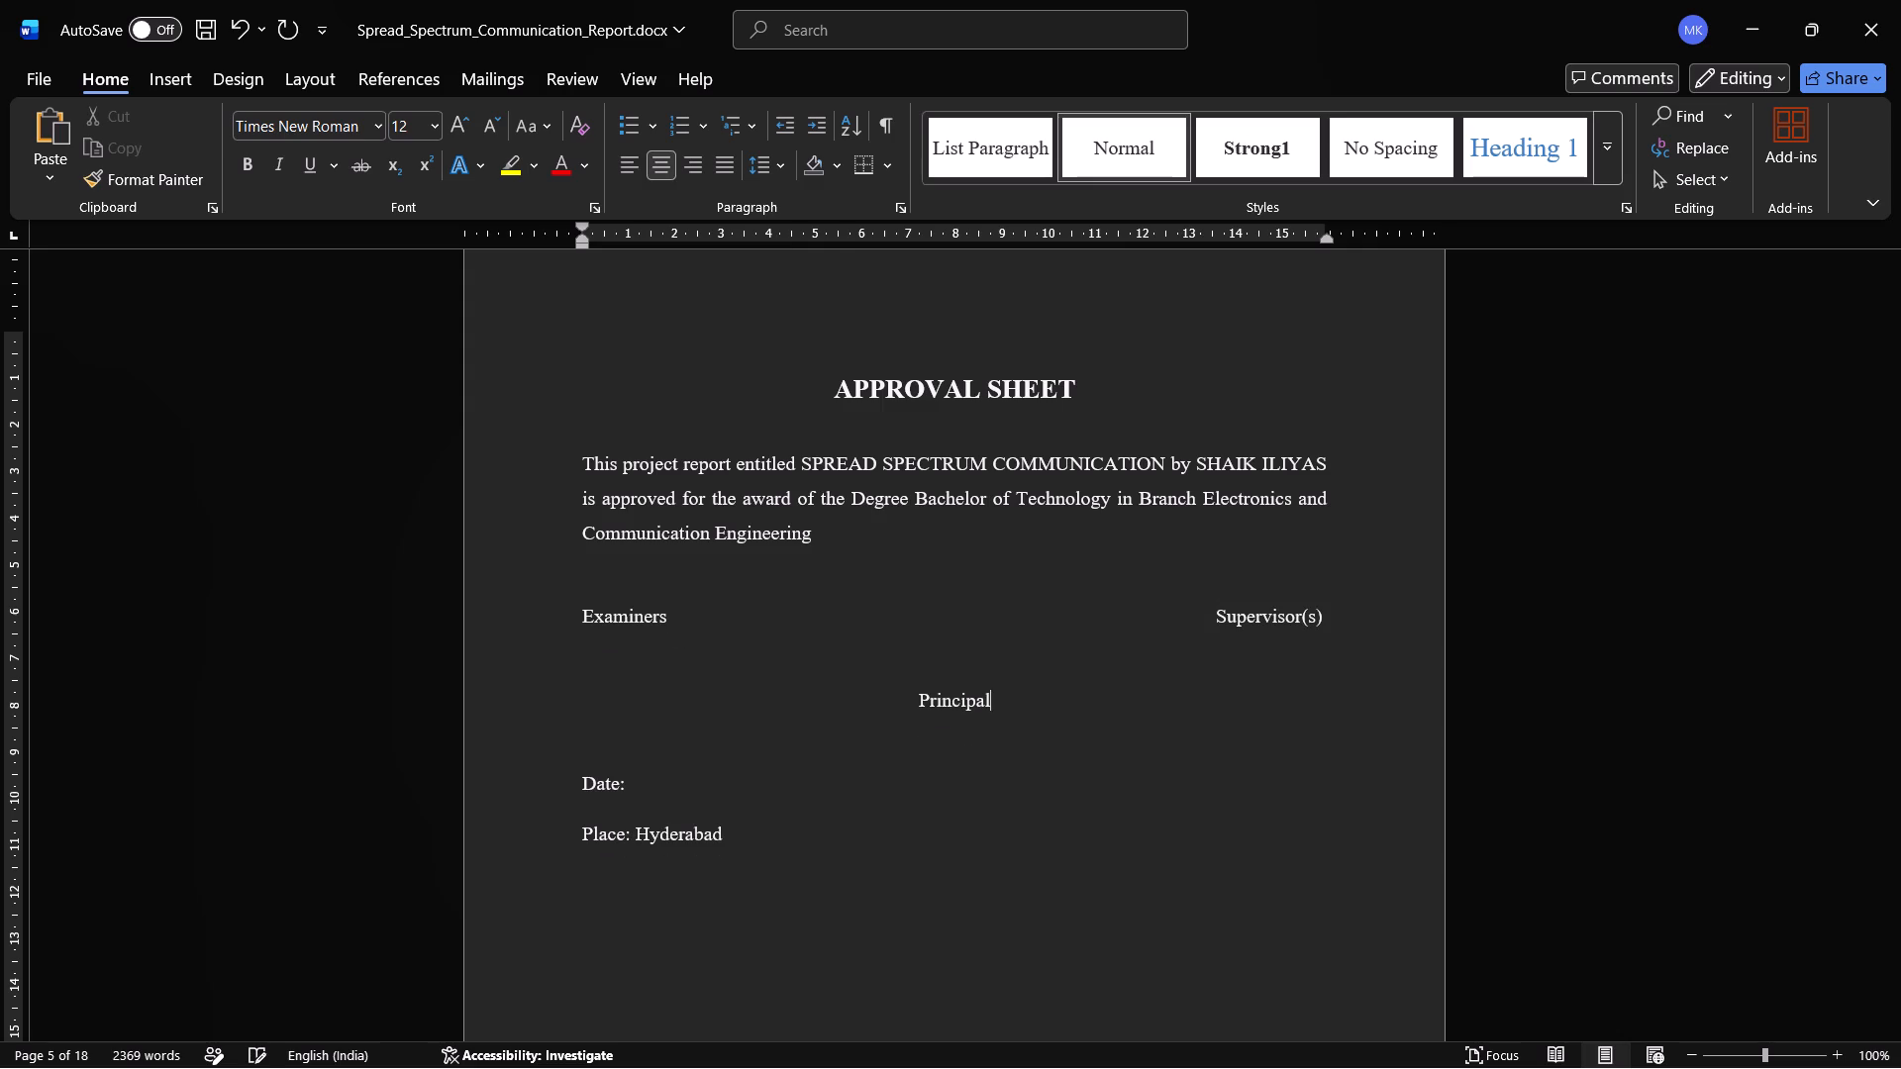
Shift the Principal label on the Approval Sheet across towards the page's right margin by inserting spacing before it.
key(ctrl+Left)
key(Tab)
key(Tab)
key(Tab)
key(Tab)
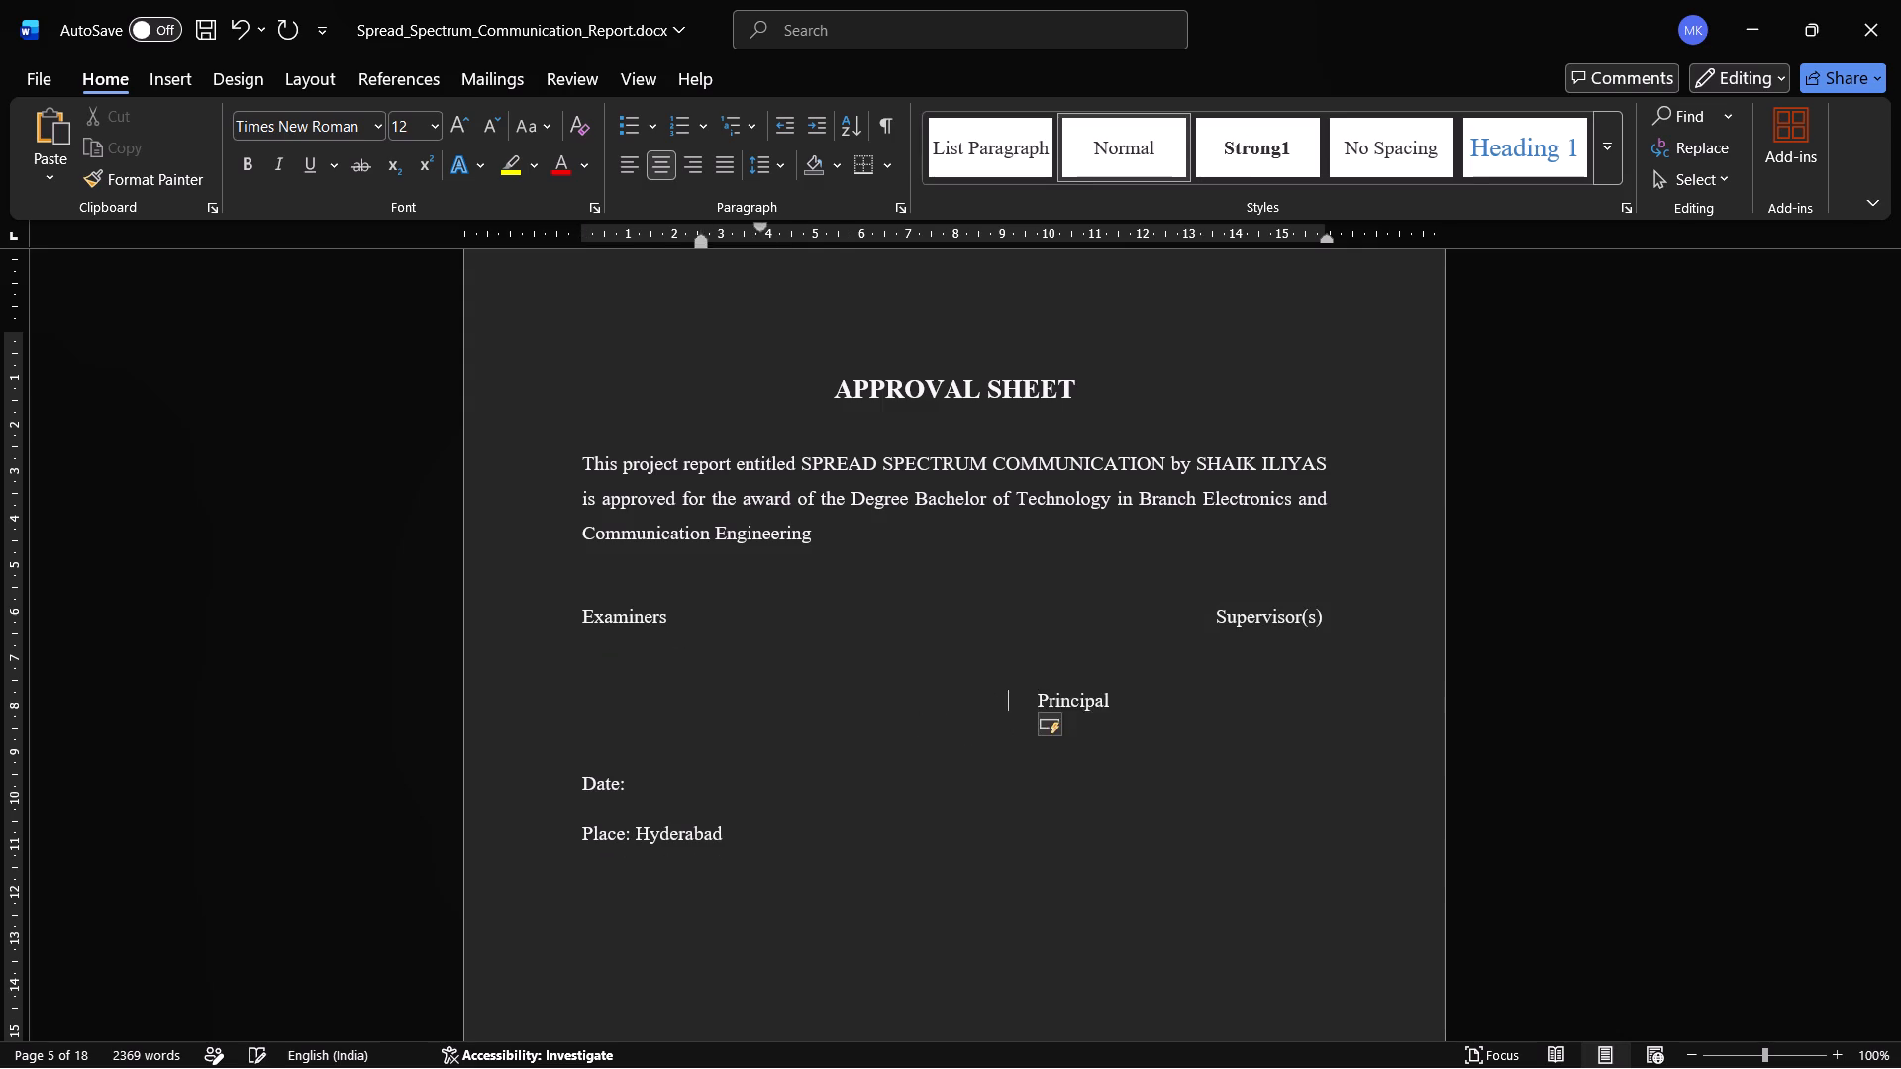
key(Tab)
key(Tab)
key(Tab)
key(Tab)
key(Tab)
key(Tab)
key(Tab)
key(Tab)
key(BackSpace)
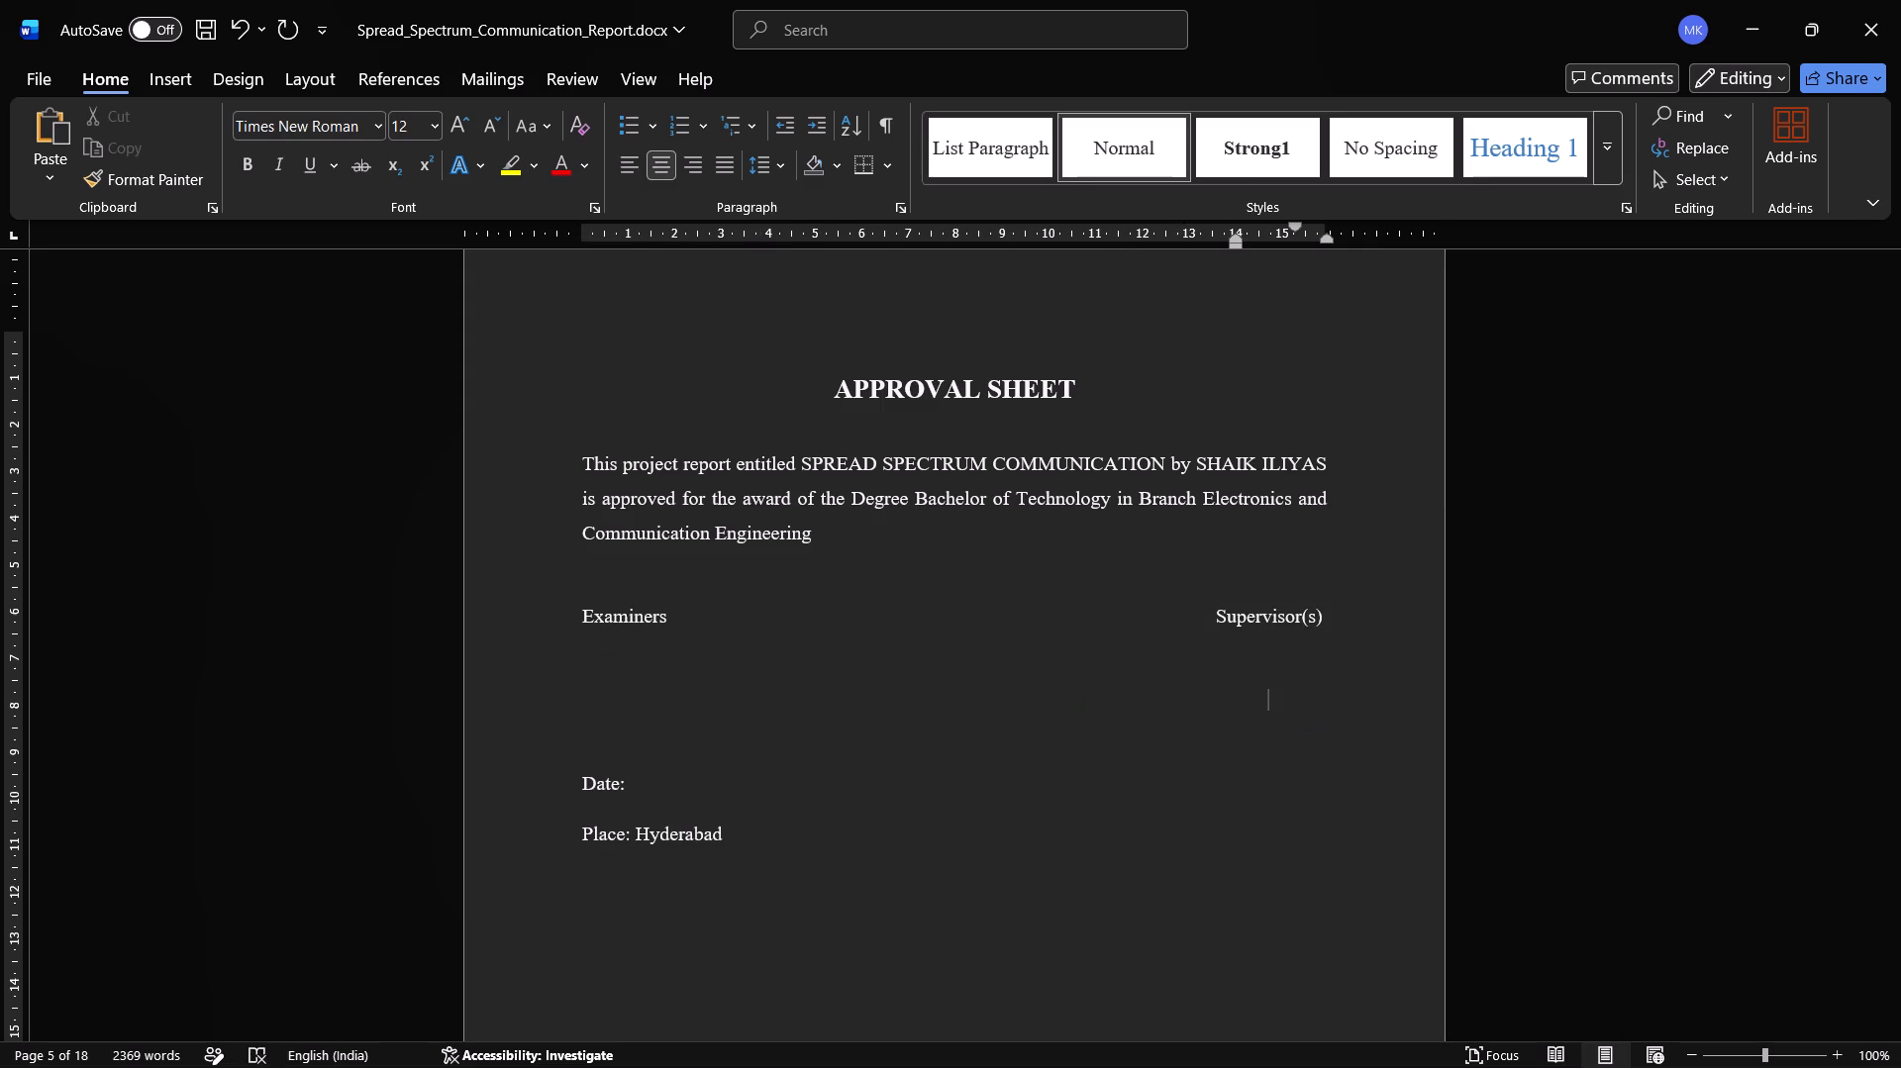
Enter 27-10-2026 as the date on the Approval Sheet.
key(Down)
text(27-10-2026)
Enter 27-10-2026 as the date below the Supervisor line on the Certificate page.
scroll(1005, 621, up, 5)
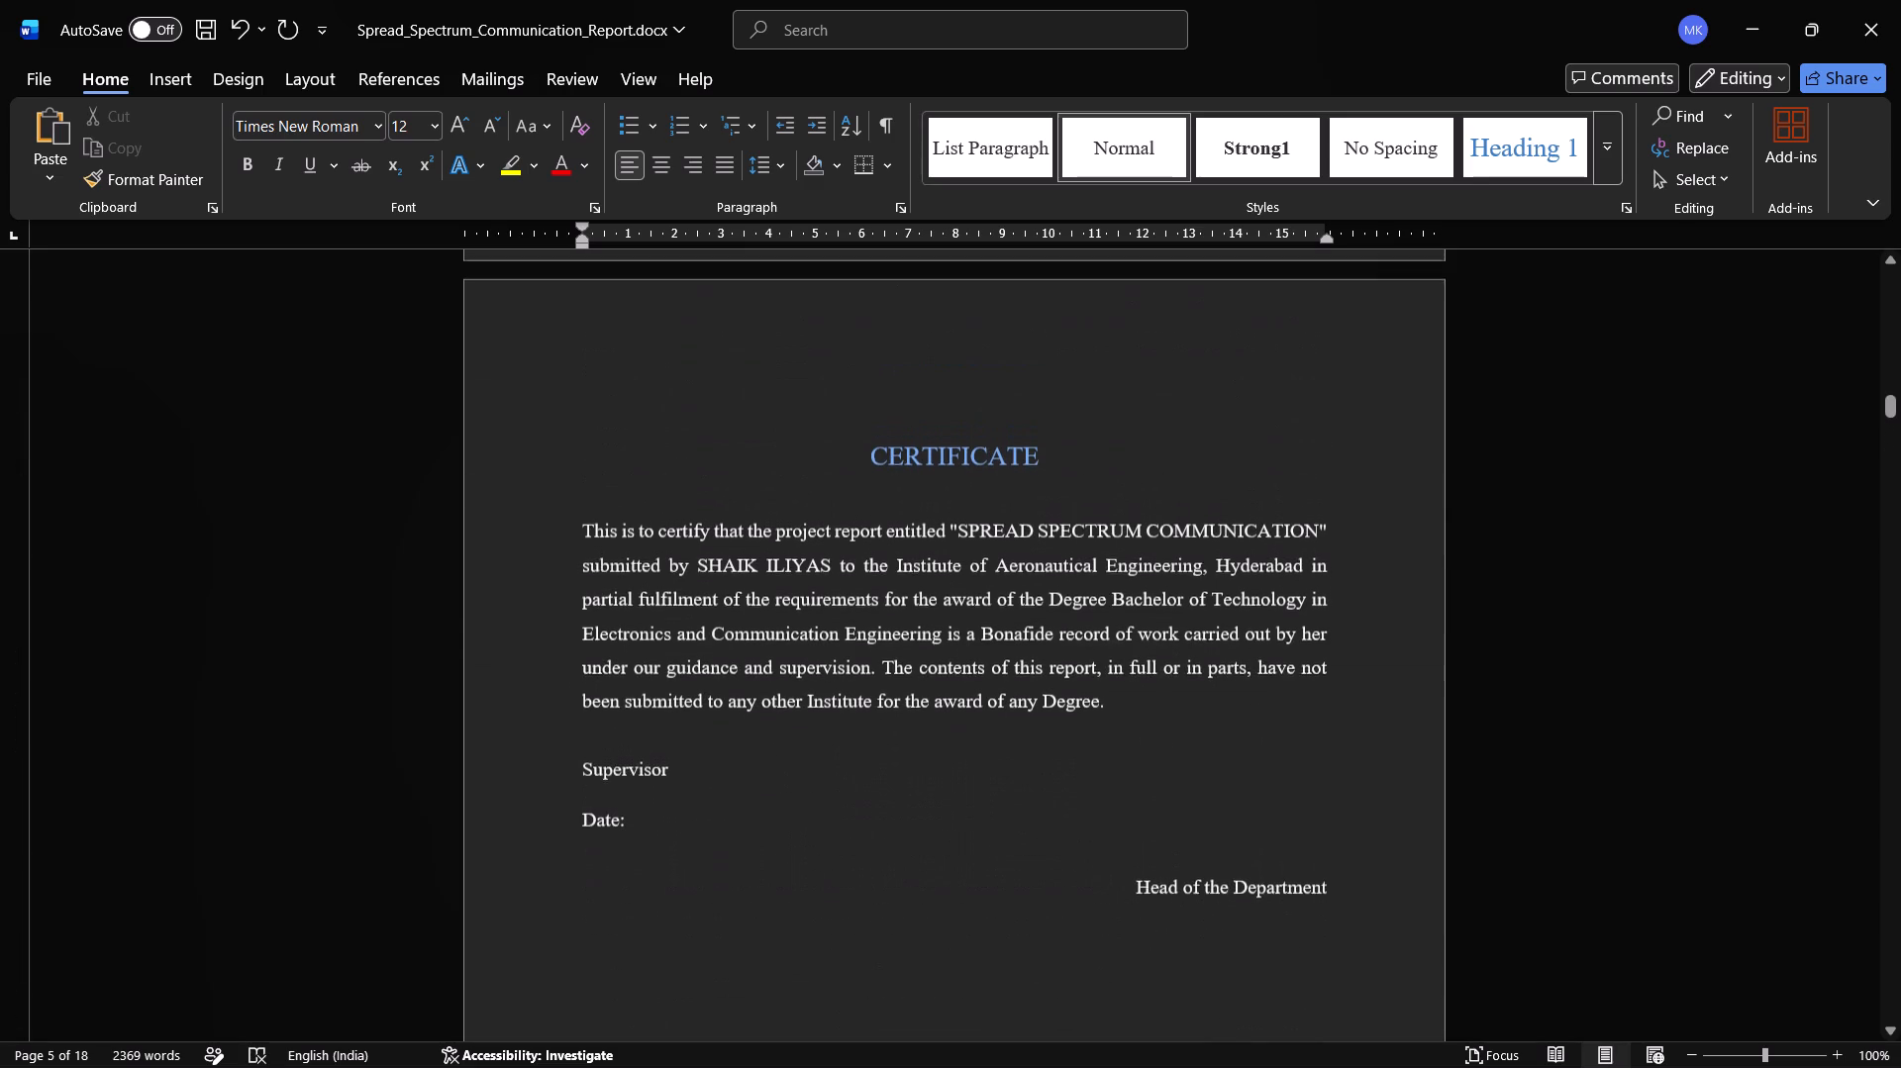
click(583, 767)
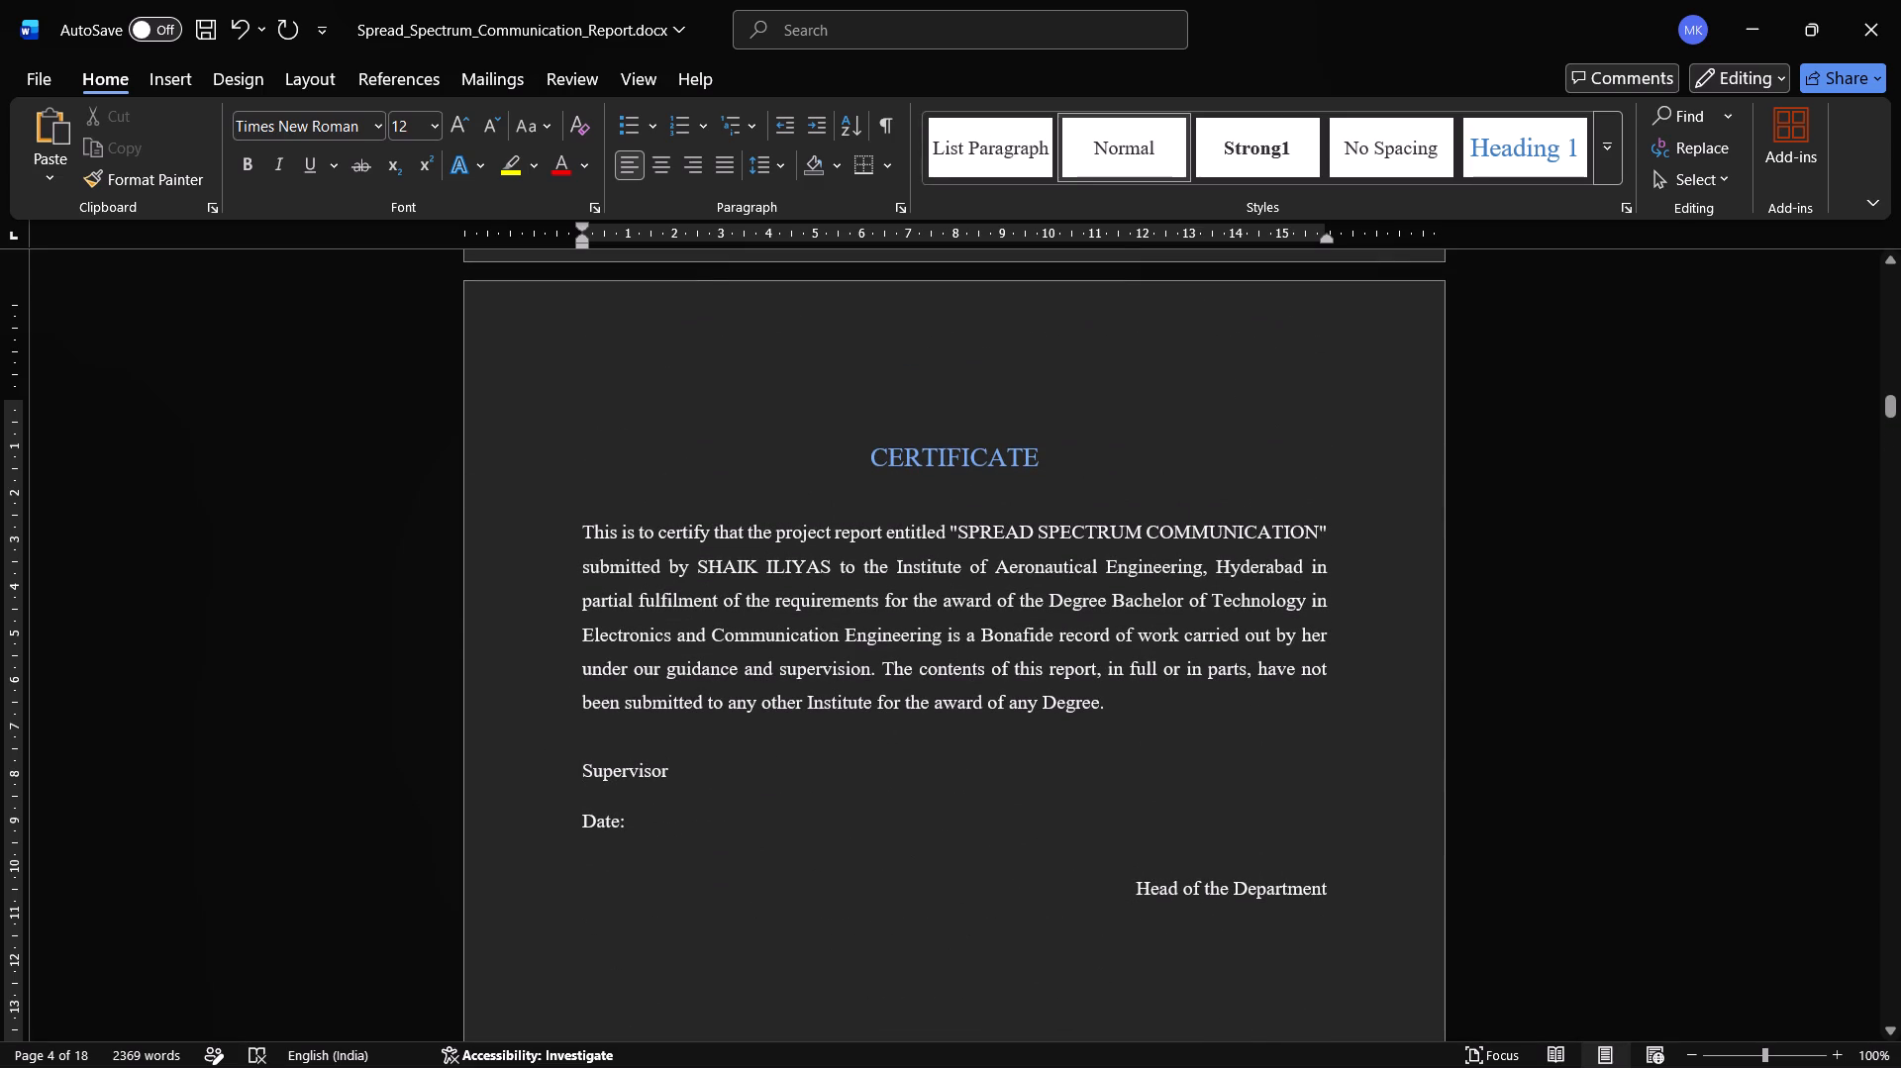
click(653, 814)
text(27-10-2026)
Change the last two digits of the roll number on the report's title page to 38.
scroll(653, 814, up, 2)
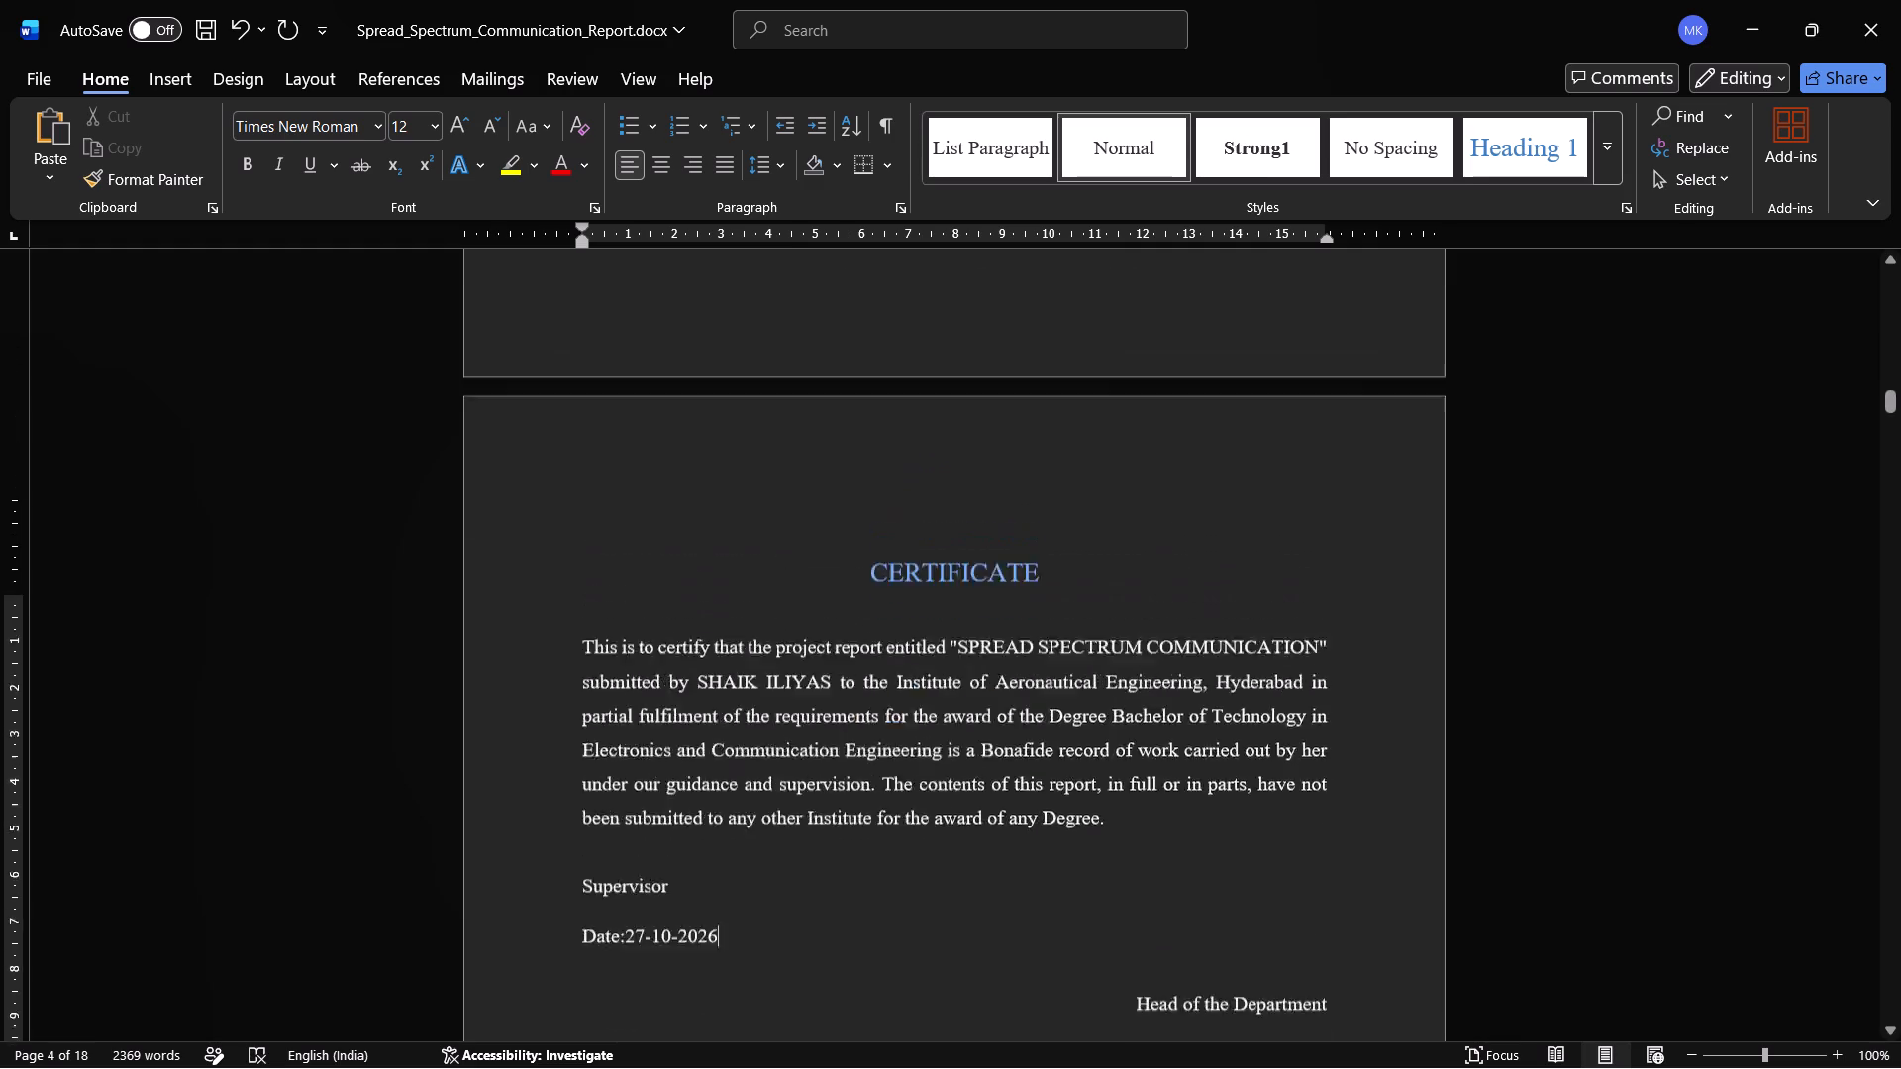
scroll(653, 814, up, 3)
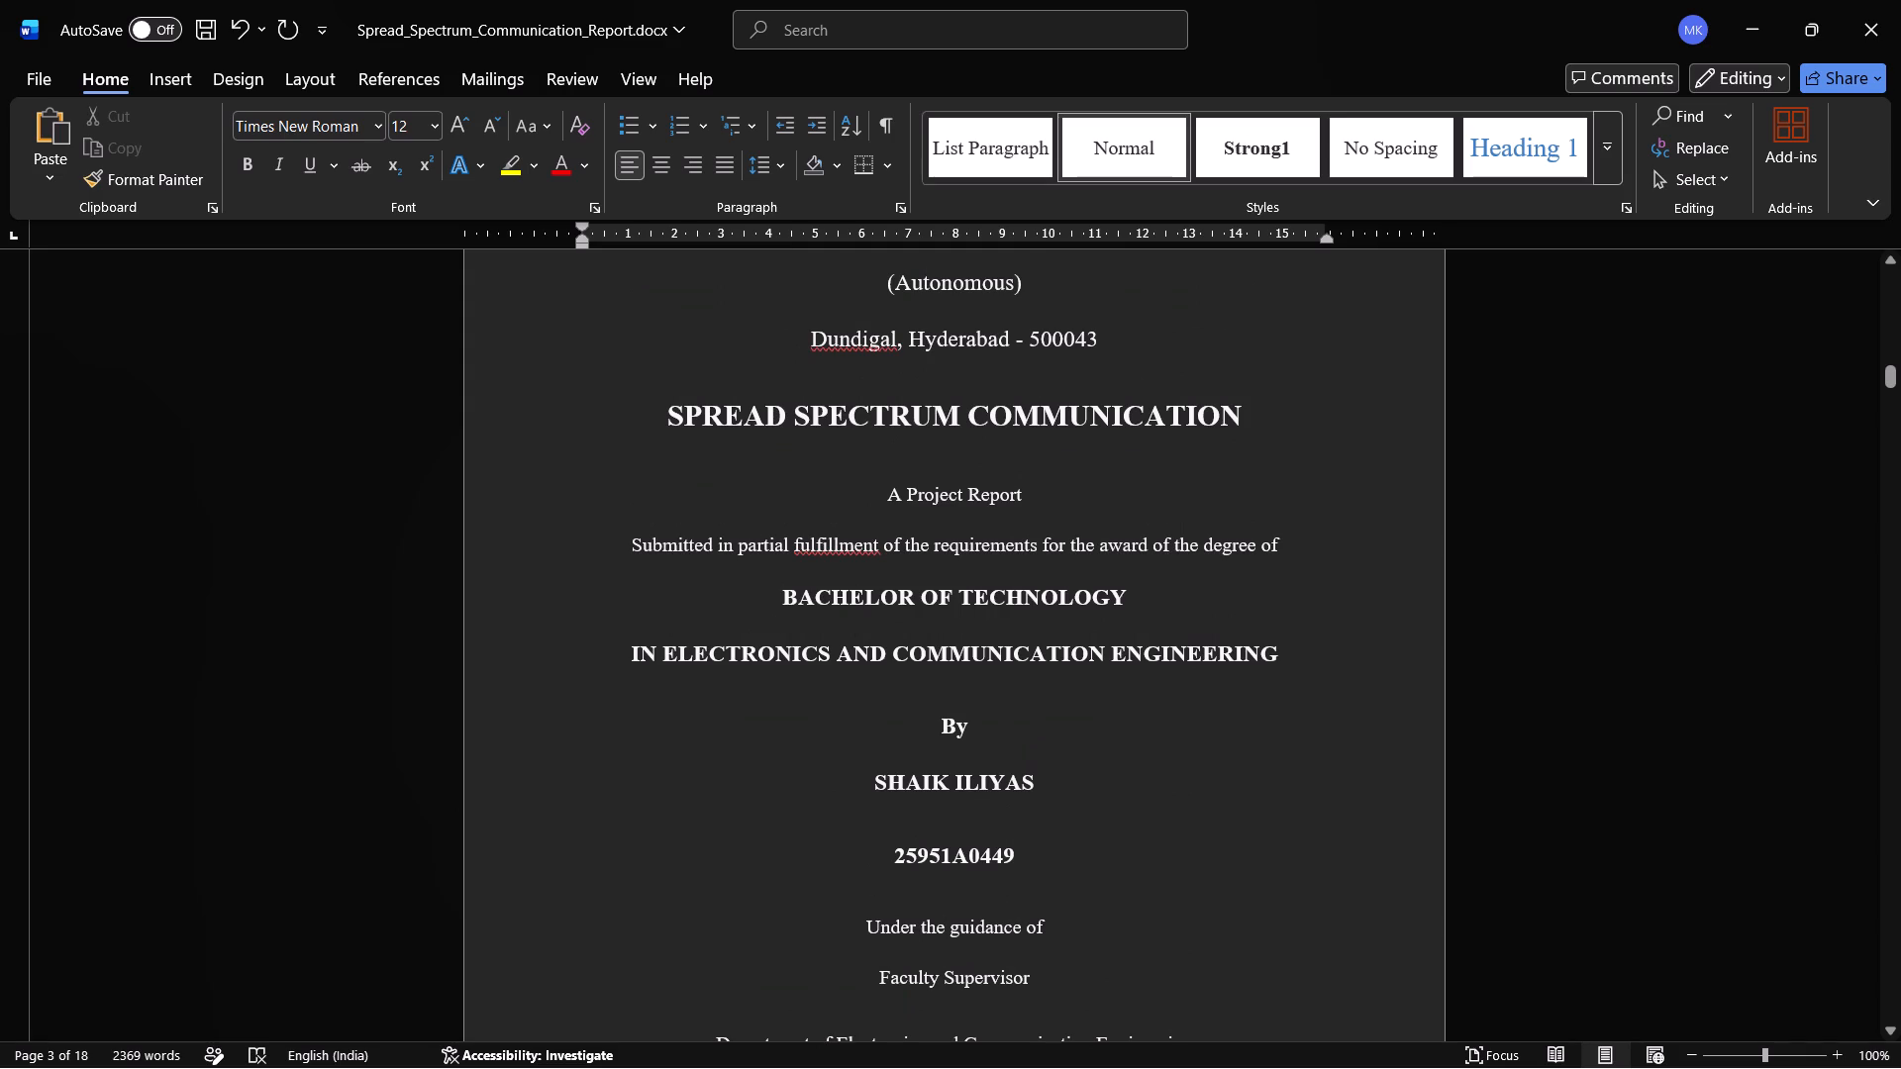
click(1040, 859)
key(BackSpace)
key(BackSpace)
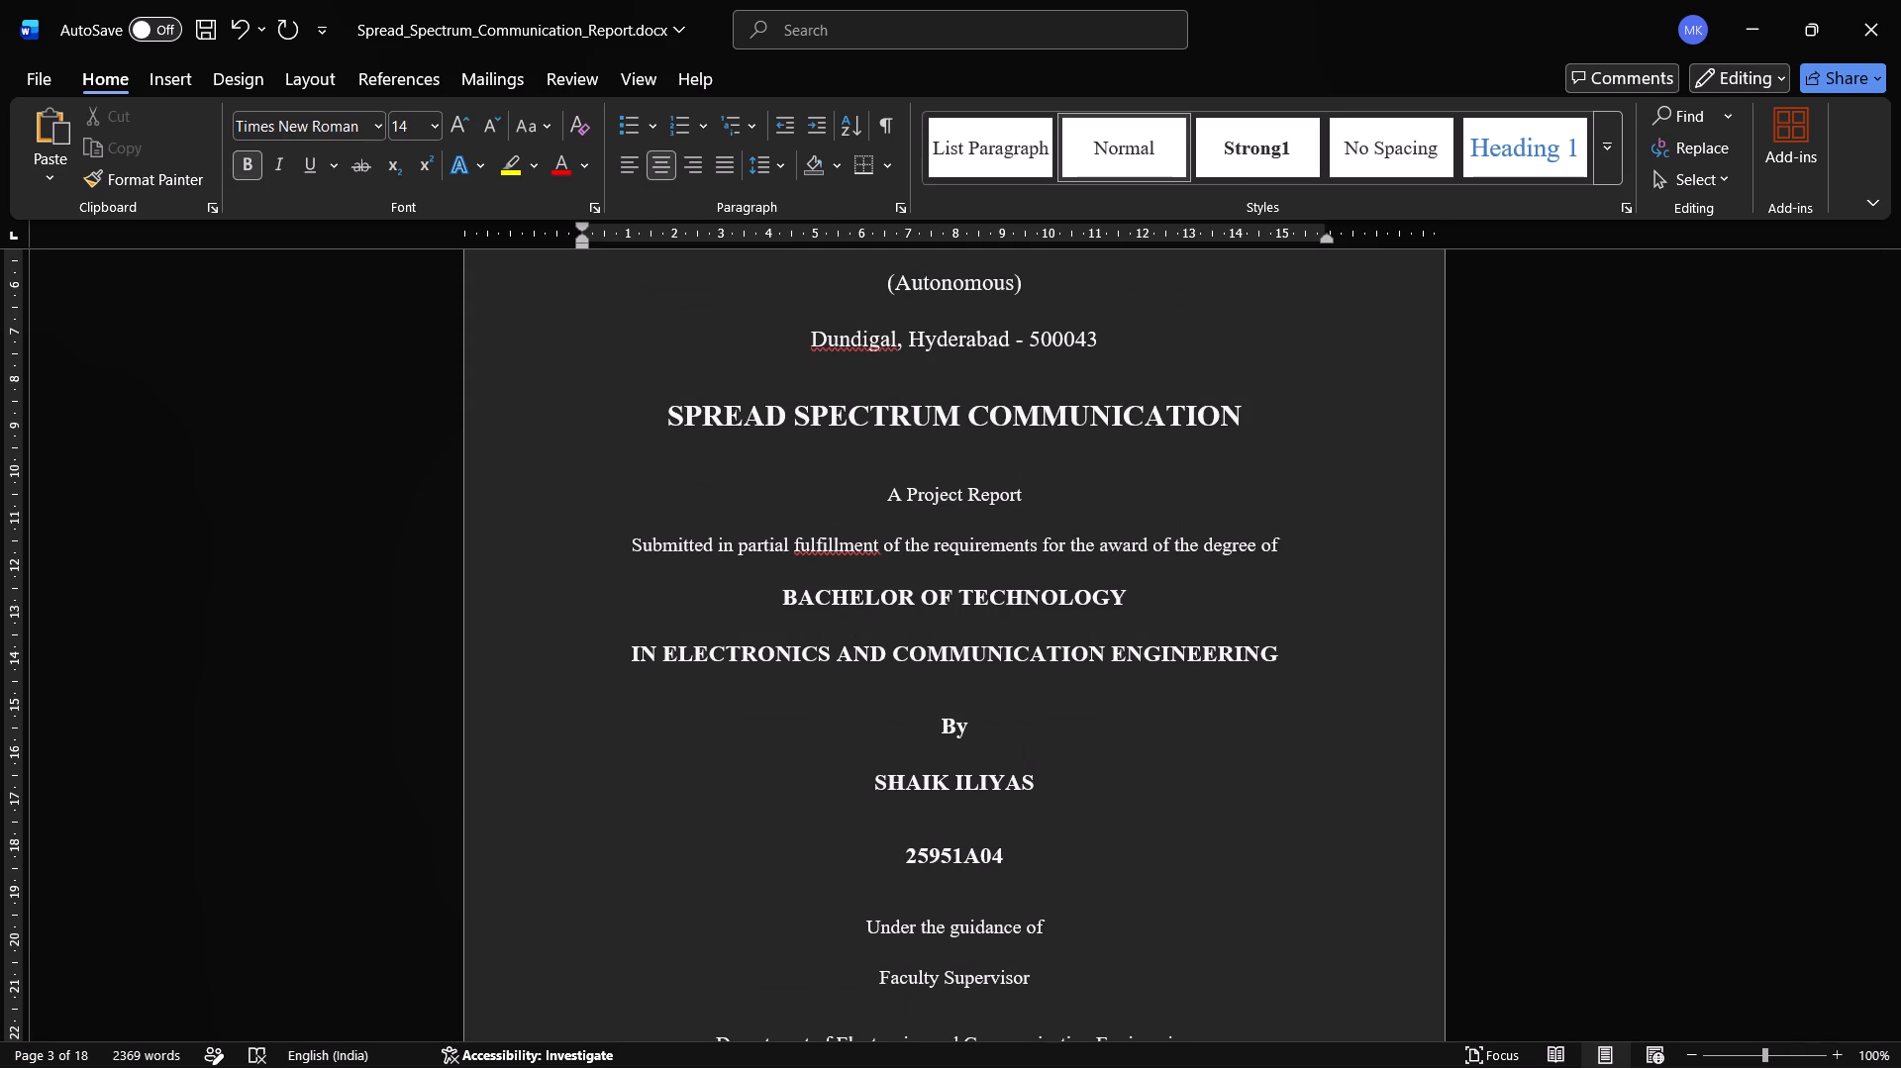
text(38)
Change the last two digits of the roll number in the Complex Problem-Solving Self-Assessment Form to 38.
scroll(1040, 859, up, 2)
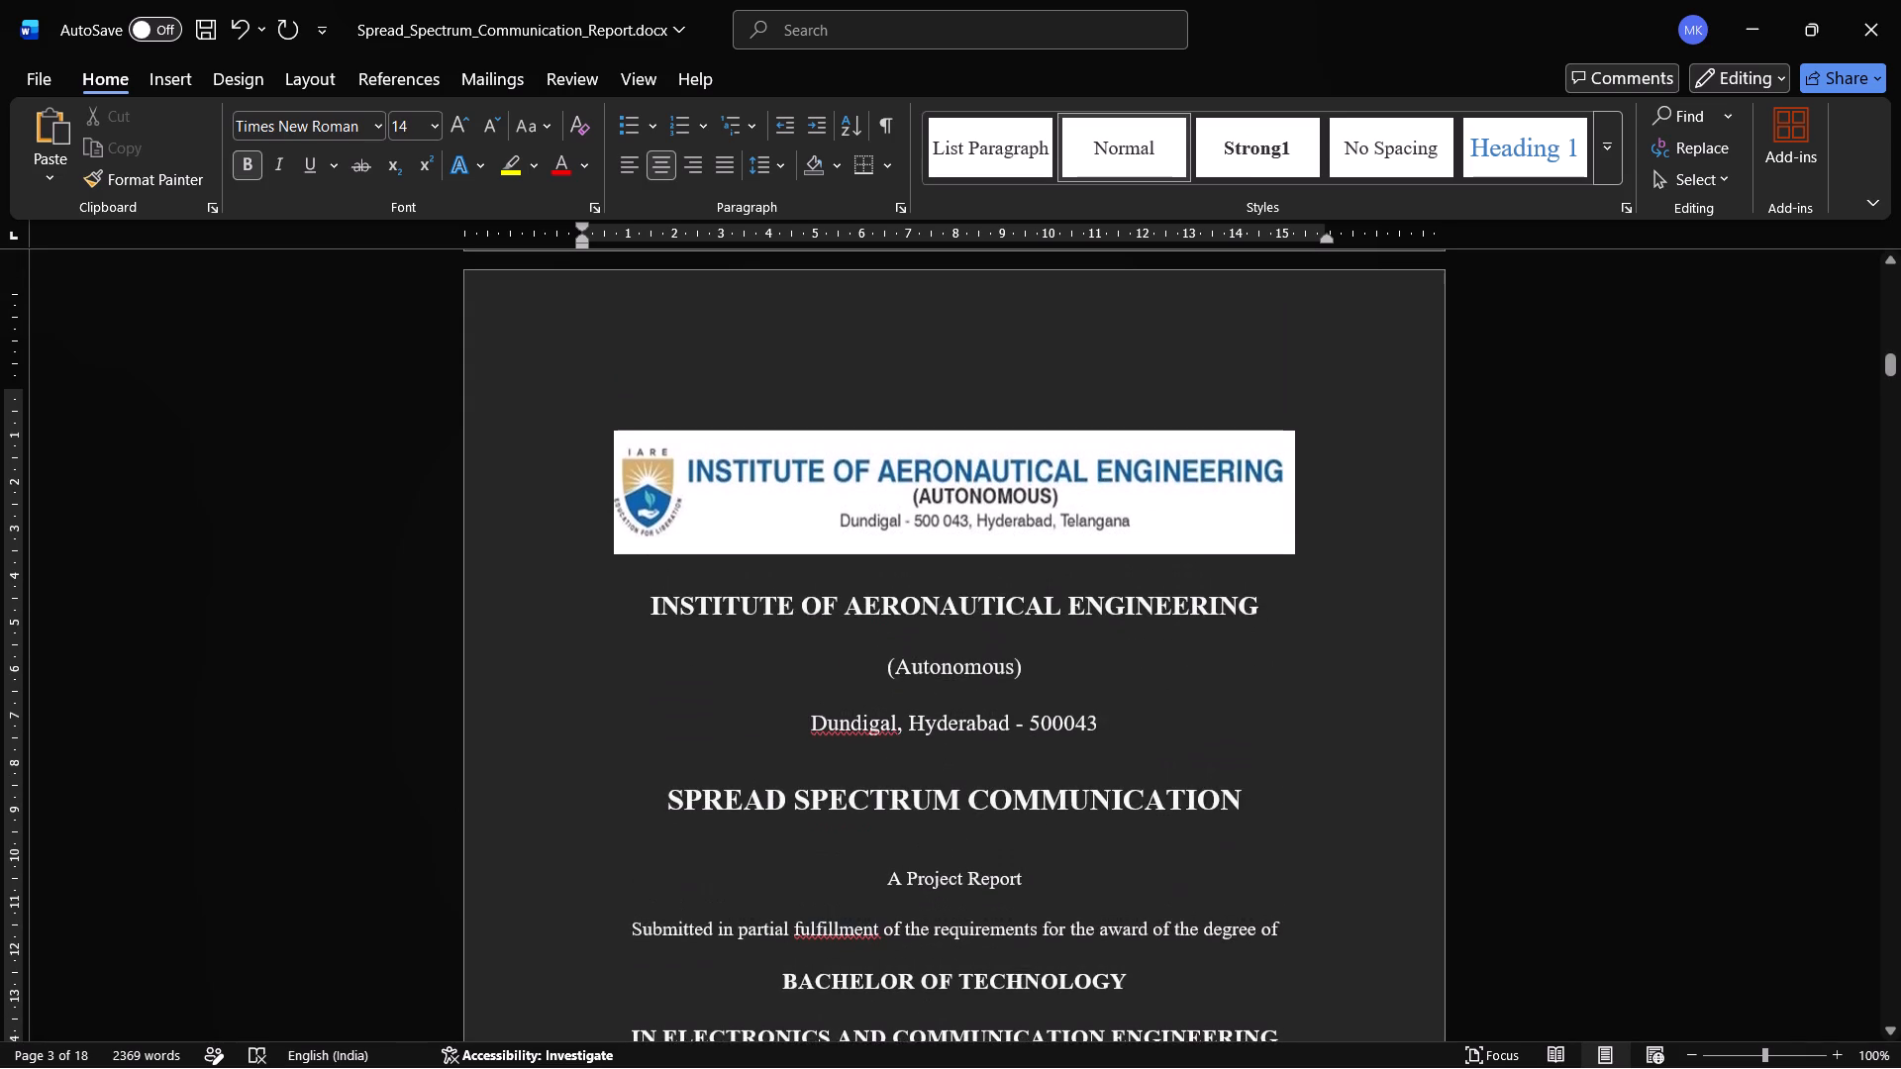
scroll(1040, 859, up, 6)
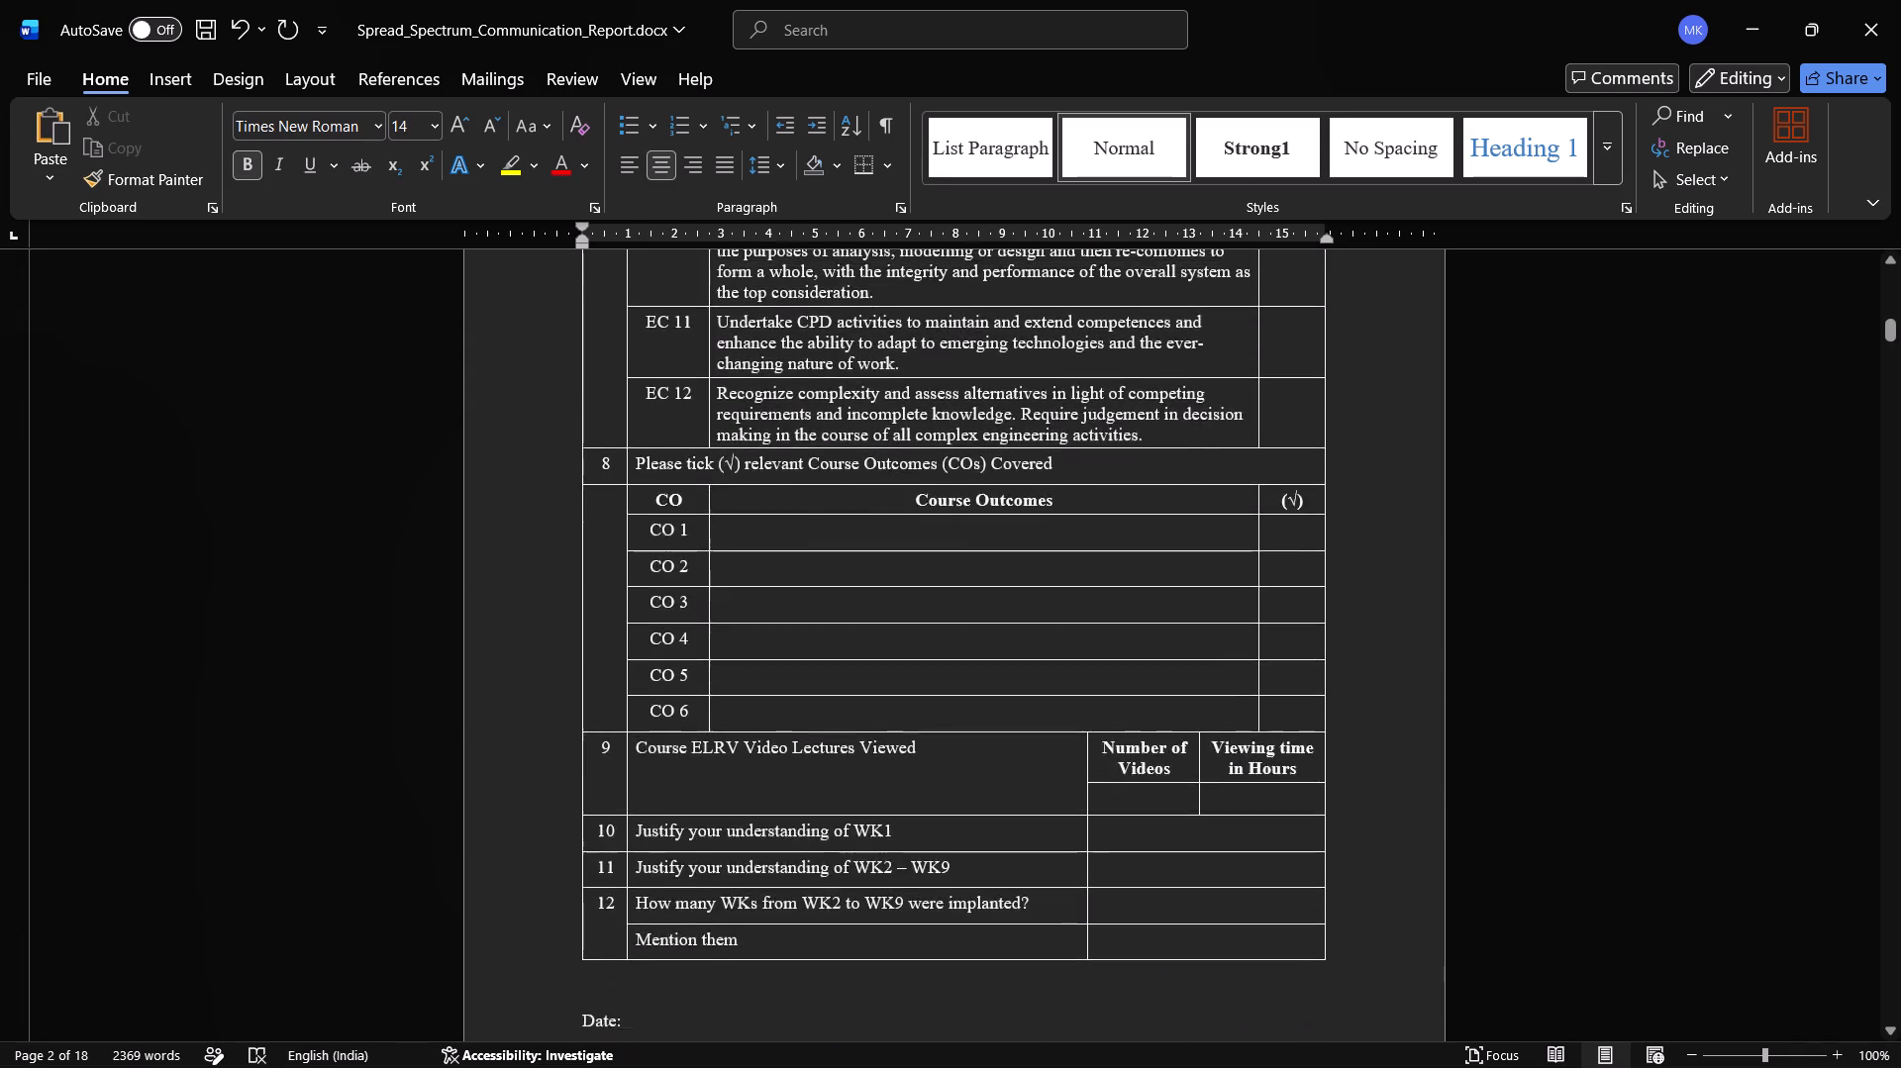
scroll(1040, 859, up, 9)
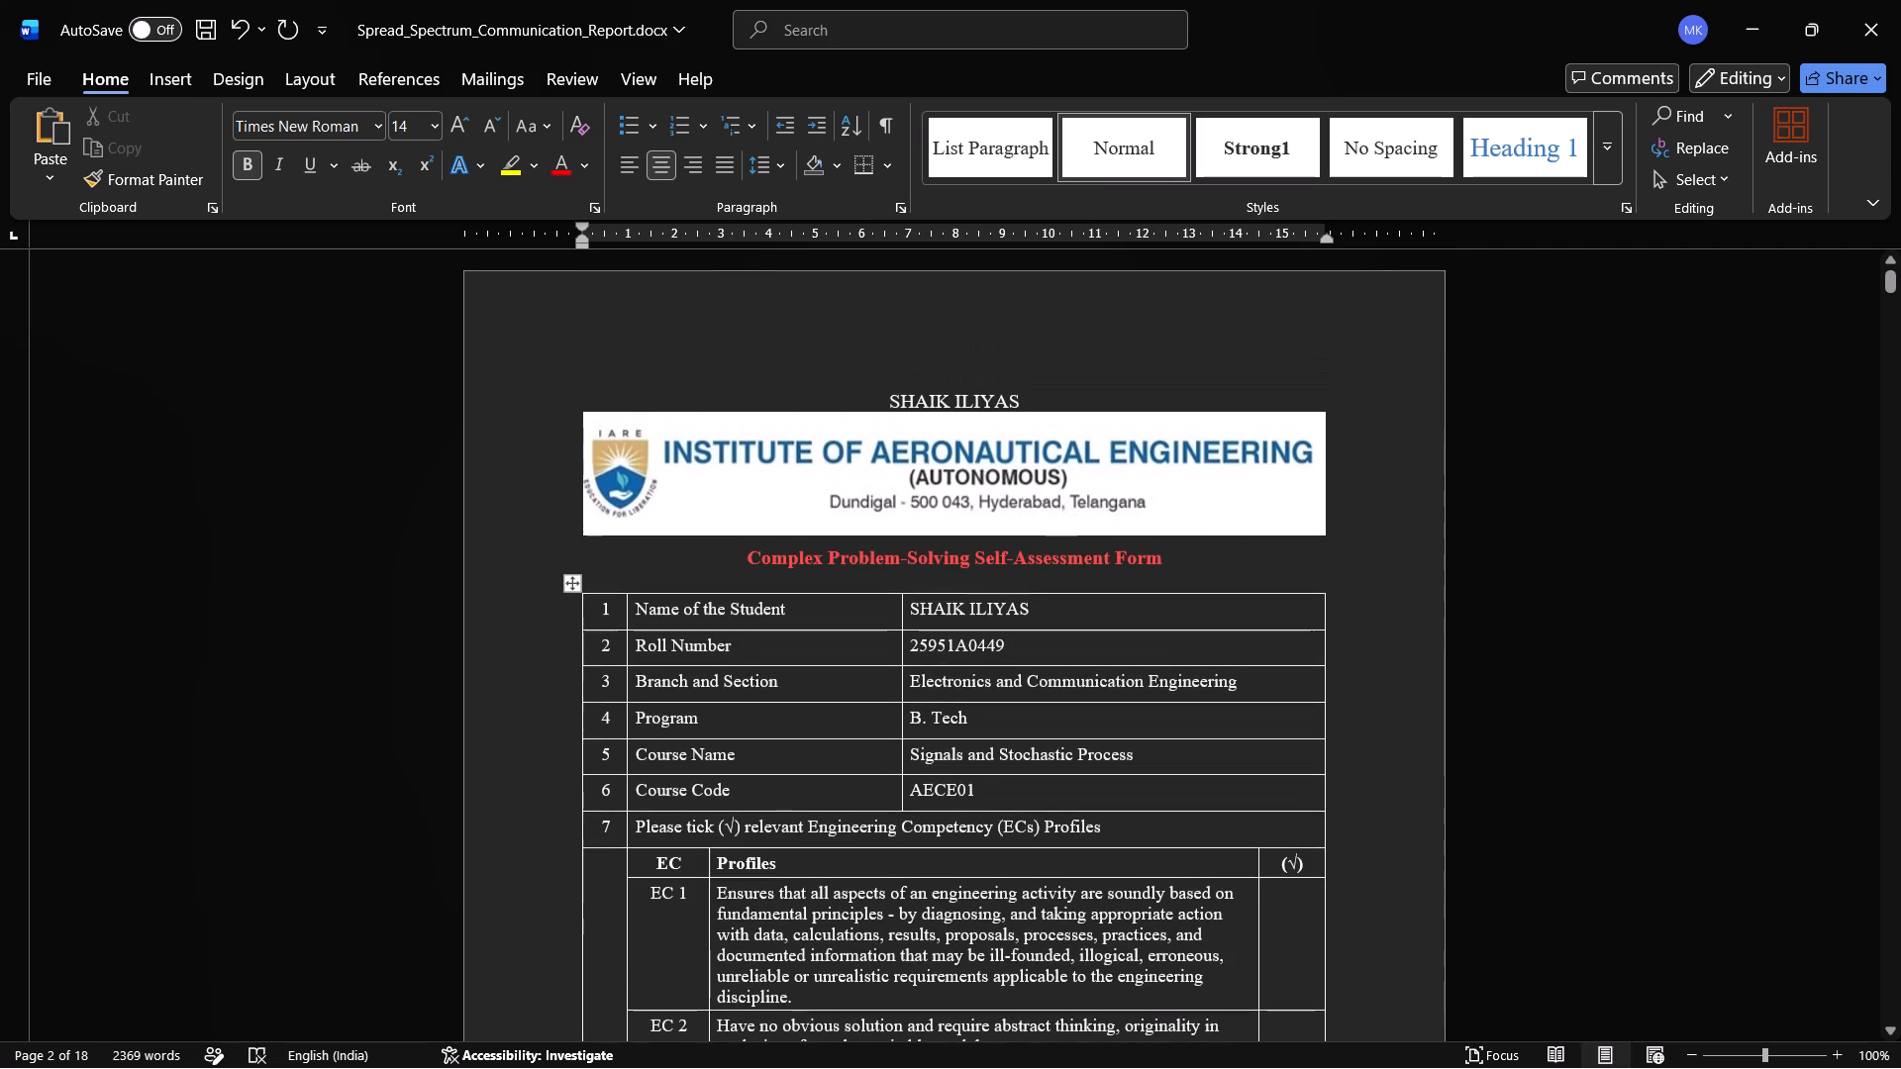
click(1029, 649)
key(BackSpace)
key(BackSpace)
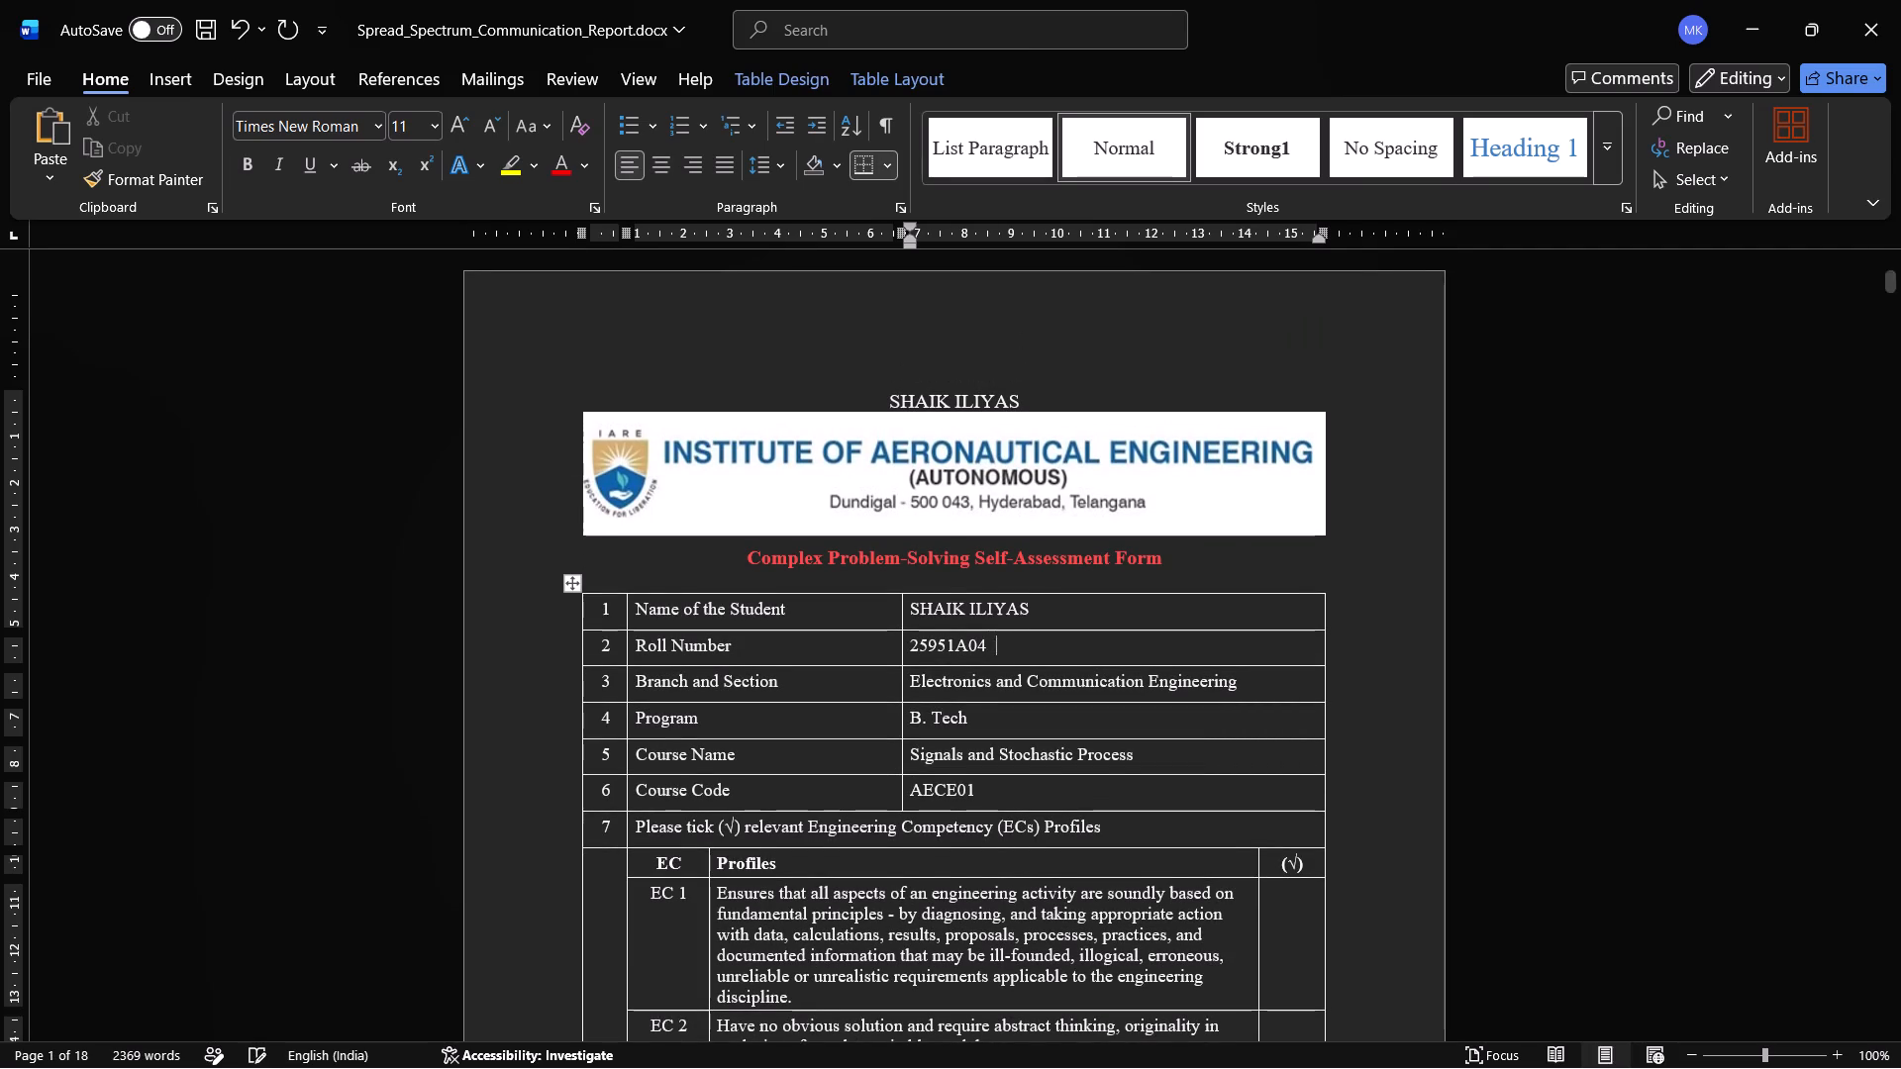
text(38)
Copy the √ symbol from the Engineering Competency table header into the tick cells of rows EC 1 to EC 12.
scroll(1029, 649, down, 1)
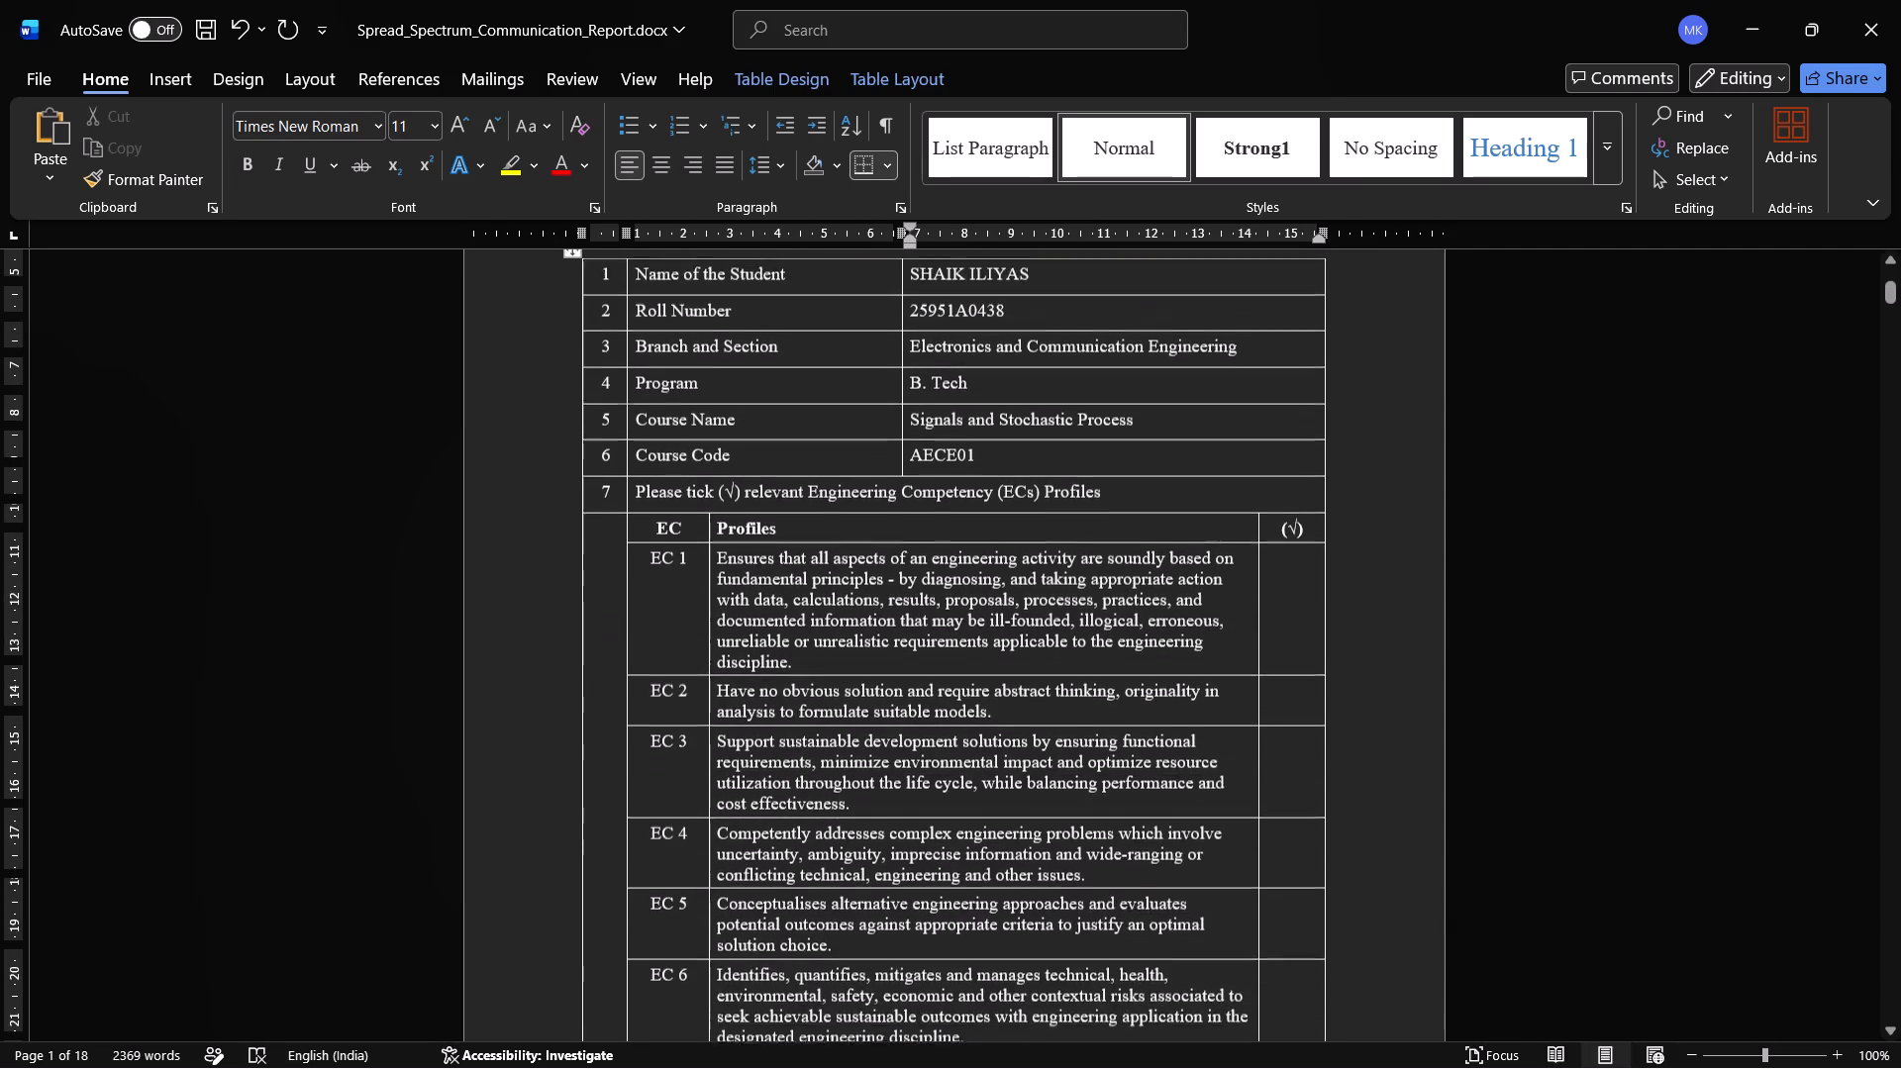
drag(1299, 516, 1294, 516)
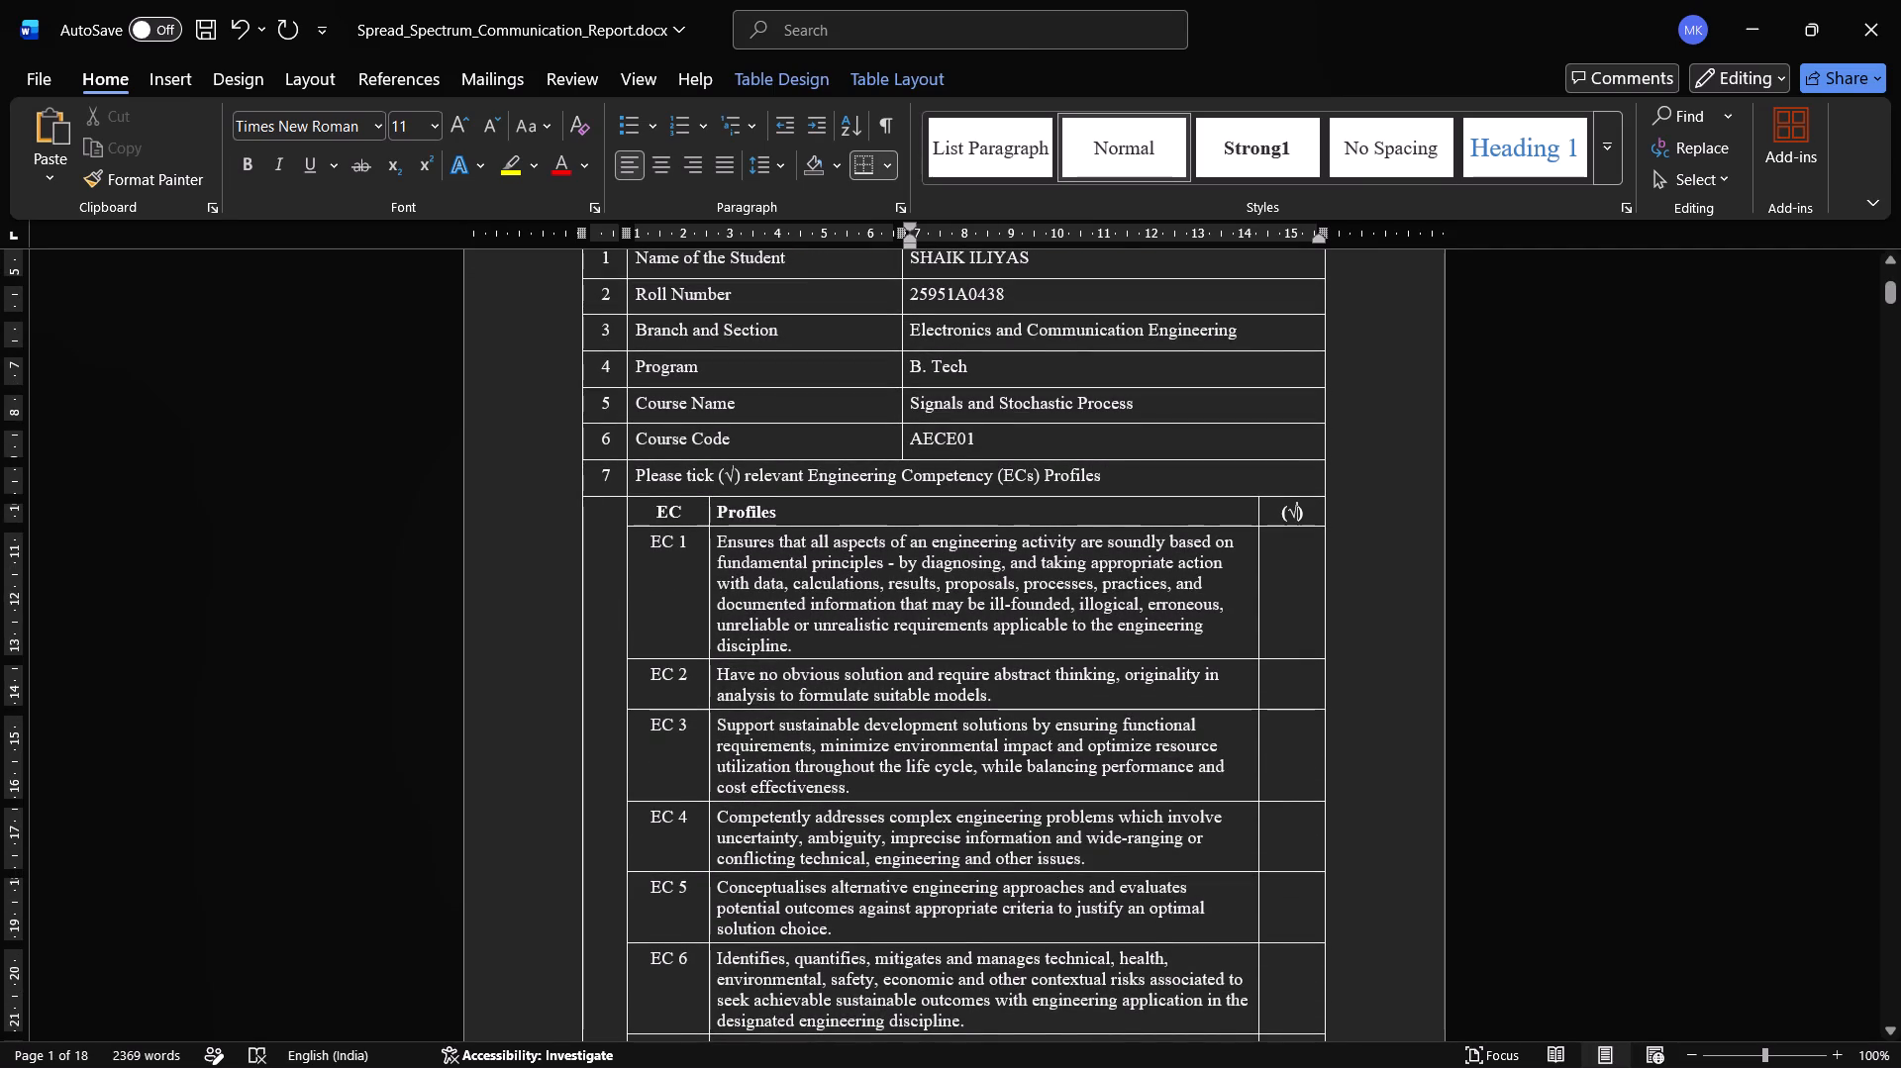
drag(1294, 516, 1288, 516)
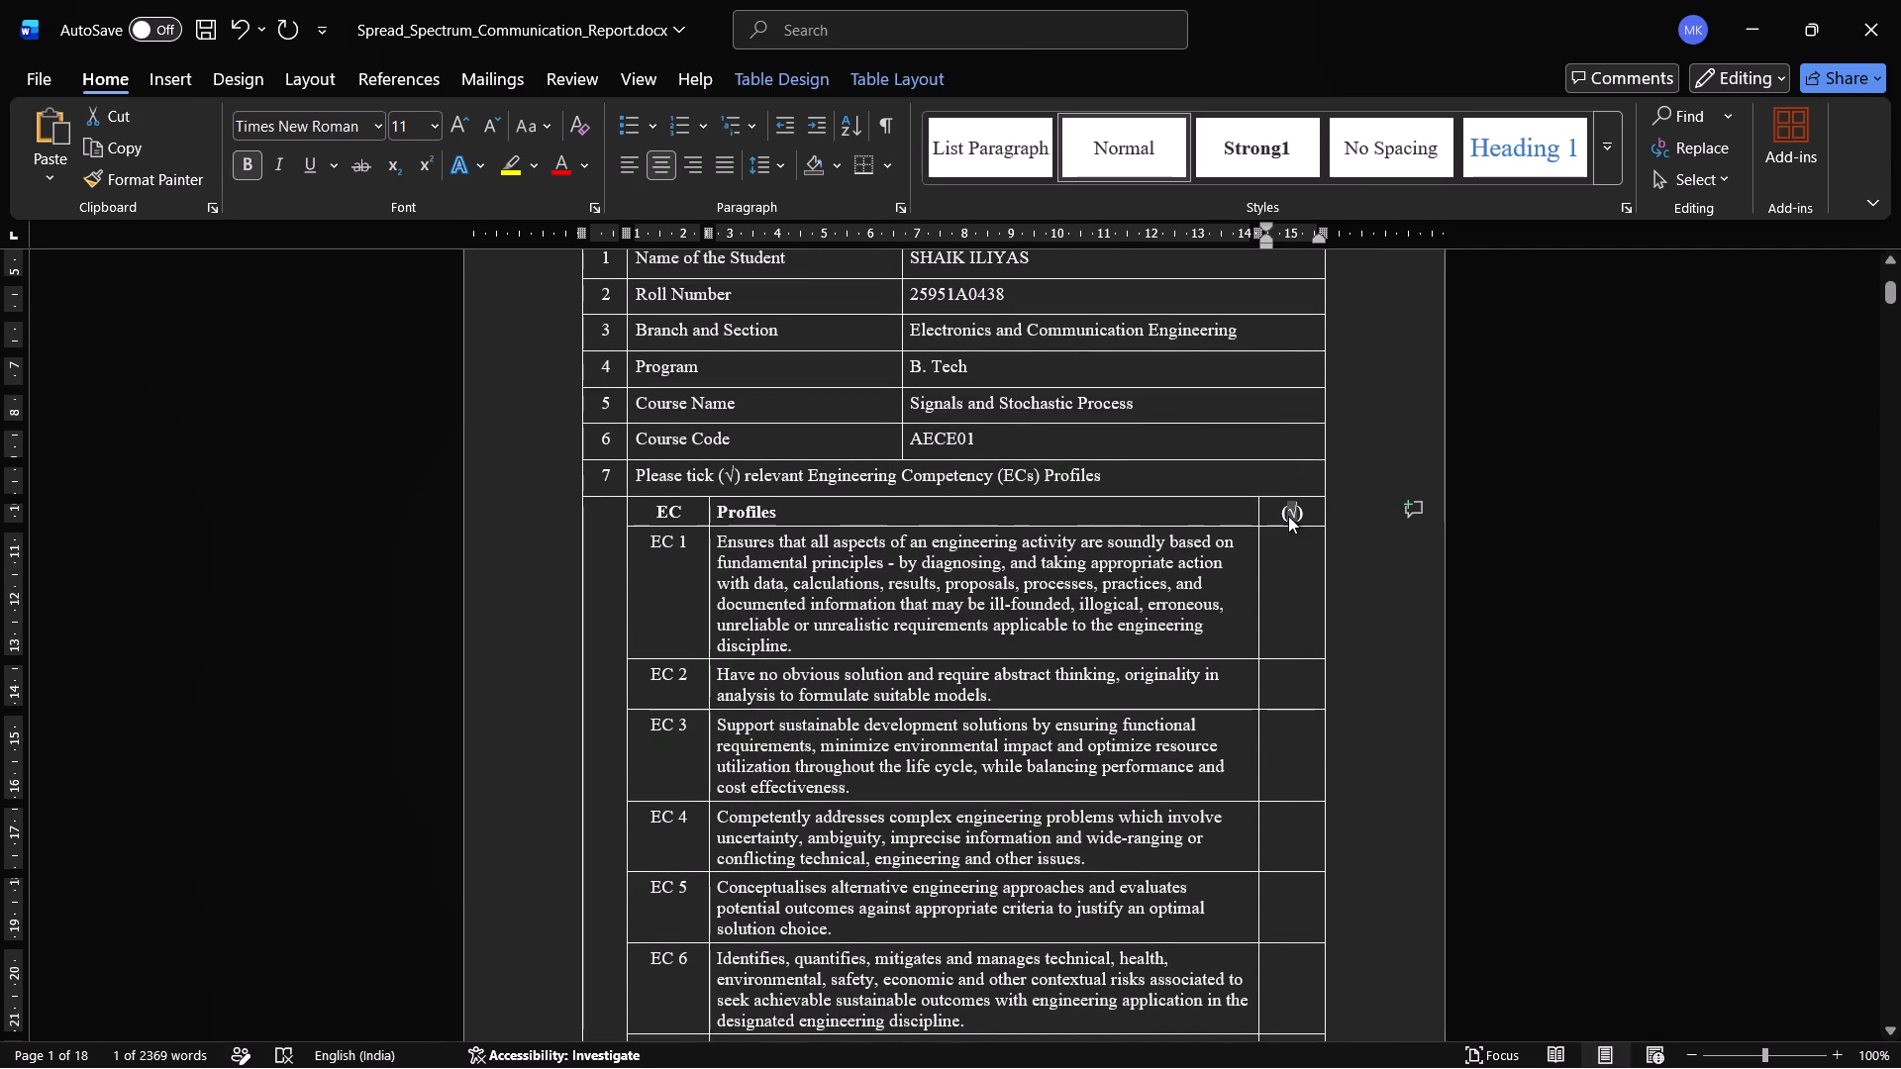
key(ctrl+c)
click(1290, 568)
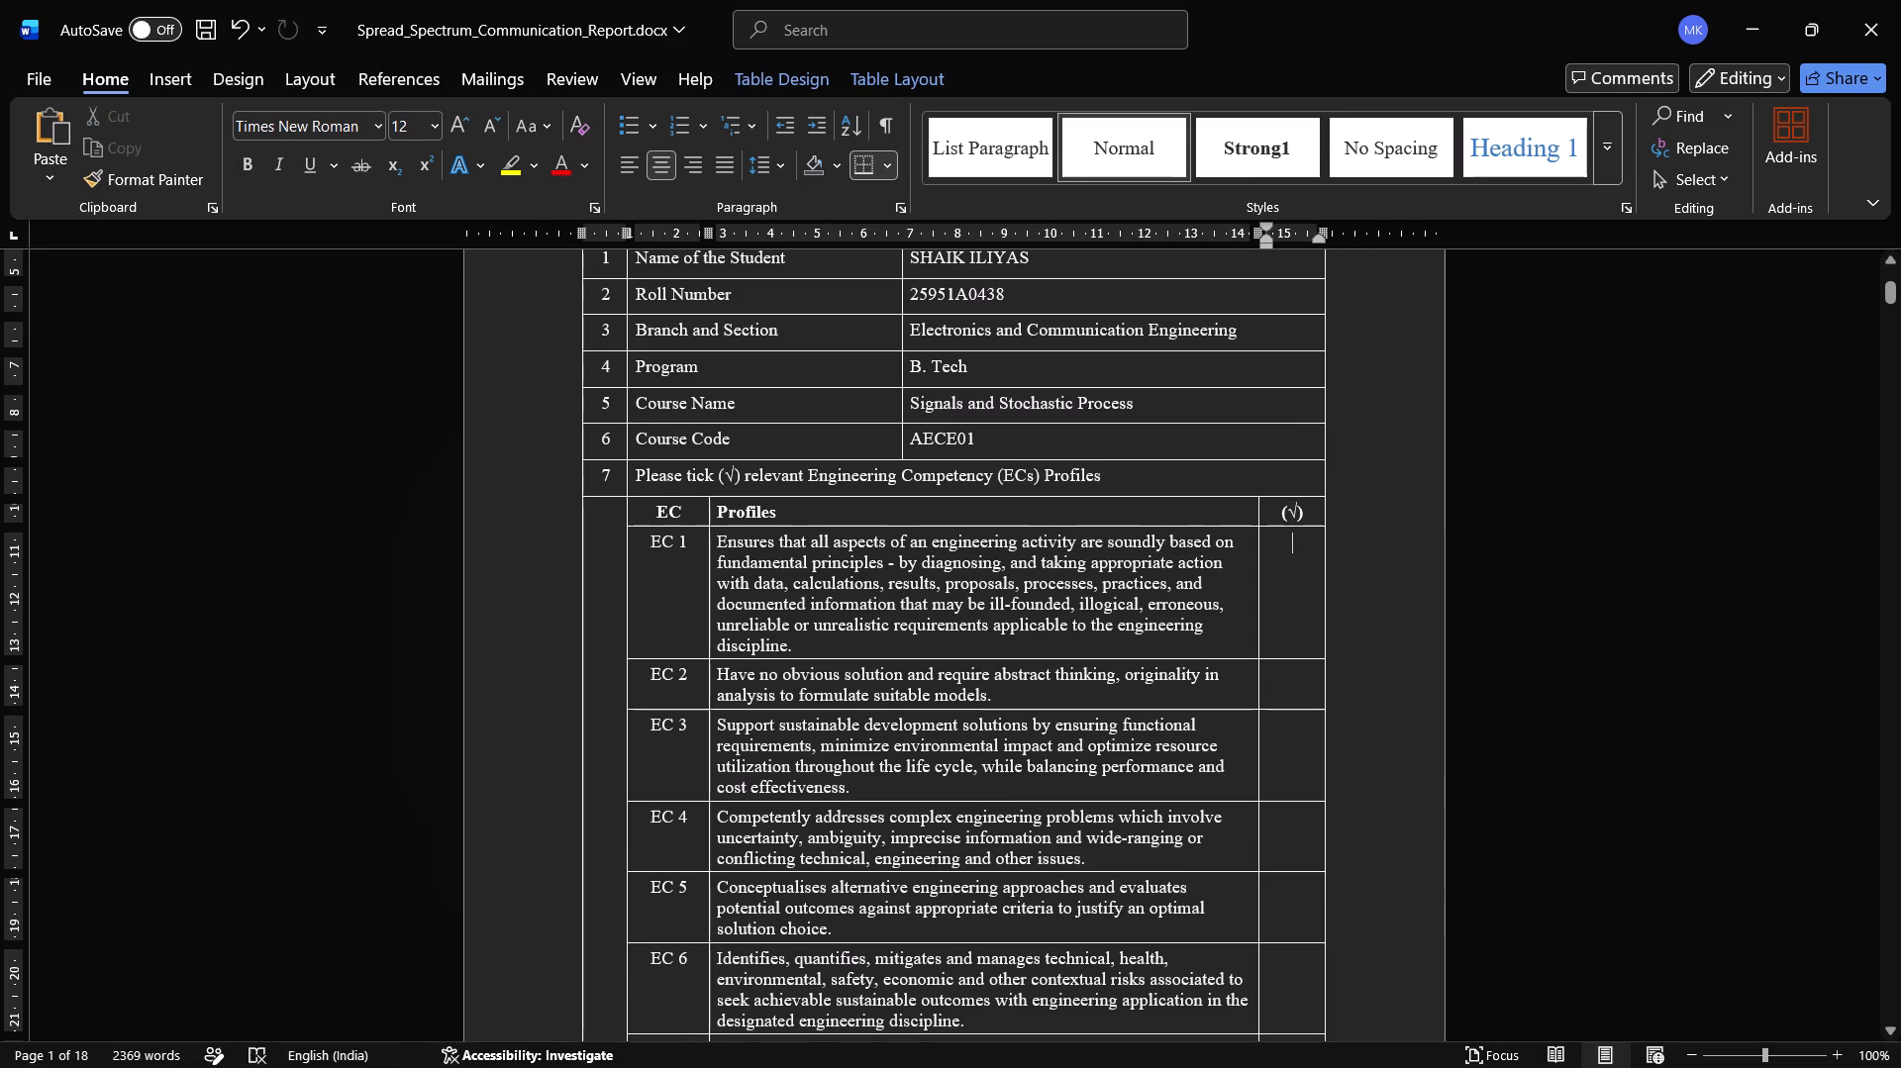
key(ctrl+shift+Down)
key(ctrl+shift+Down)
key(ctrl+shift+Down)
key(ctrl+shift+Down)
key(ctrl+shift+Down)
key(ctrl+shift+Down)
key(ctrl+shift+Down)
key(ctrl+shift+Down)
key(ctrl+shift+Down)
key(ctrl+shift+Down)
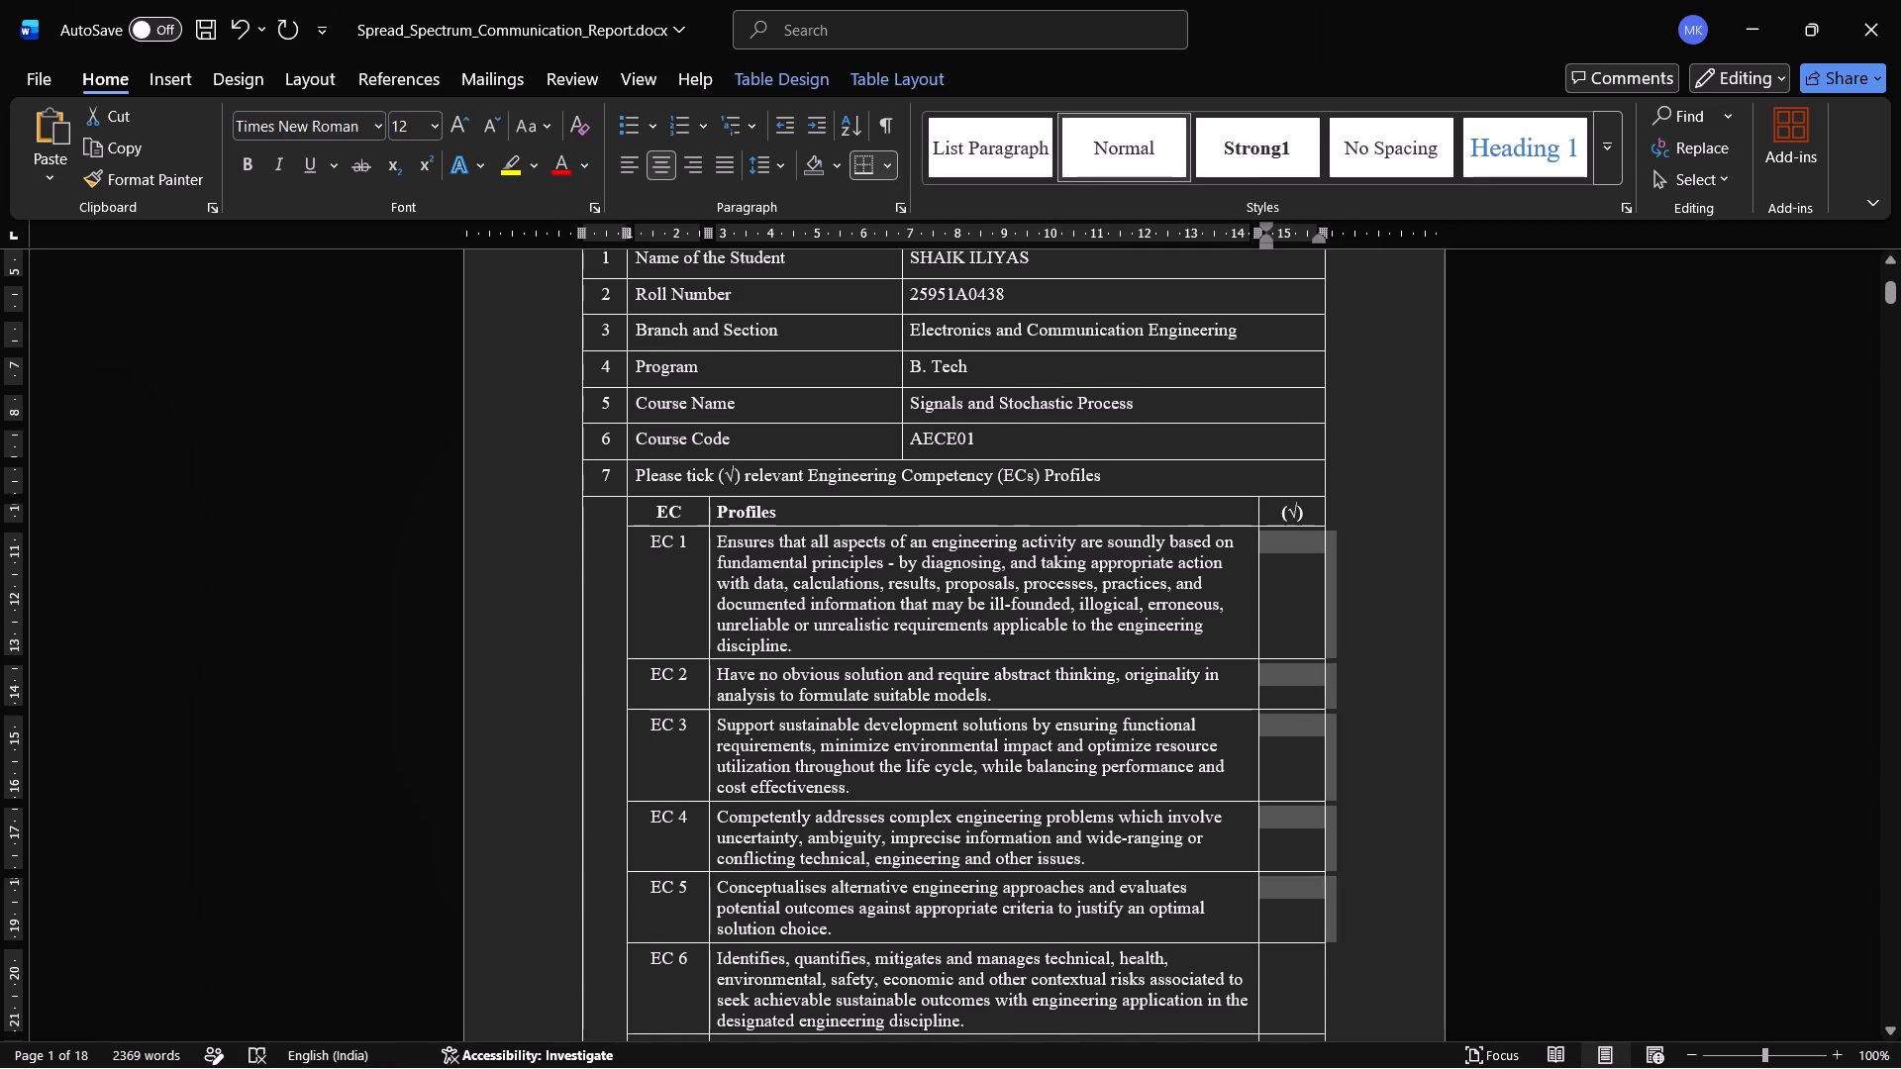
key(ctrl+shift+Down)
key(ctrl+shift+Down)
key(ctrl+shift+Down)
key(ctrl+shift+Down)
key(ctrl+shift+Down)
key(ctrl+shift+Down)
key(ctrl+shift+Down)
key(ctrl+shift+Down)
key(ctrl+shift+Down)
key(ctrl+shift+Down)
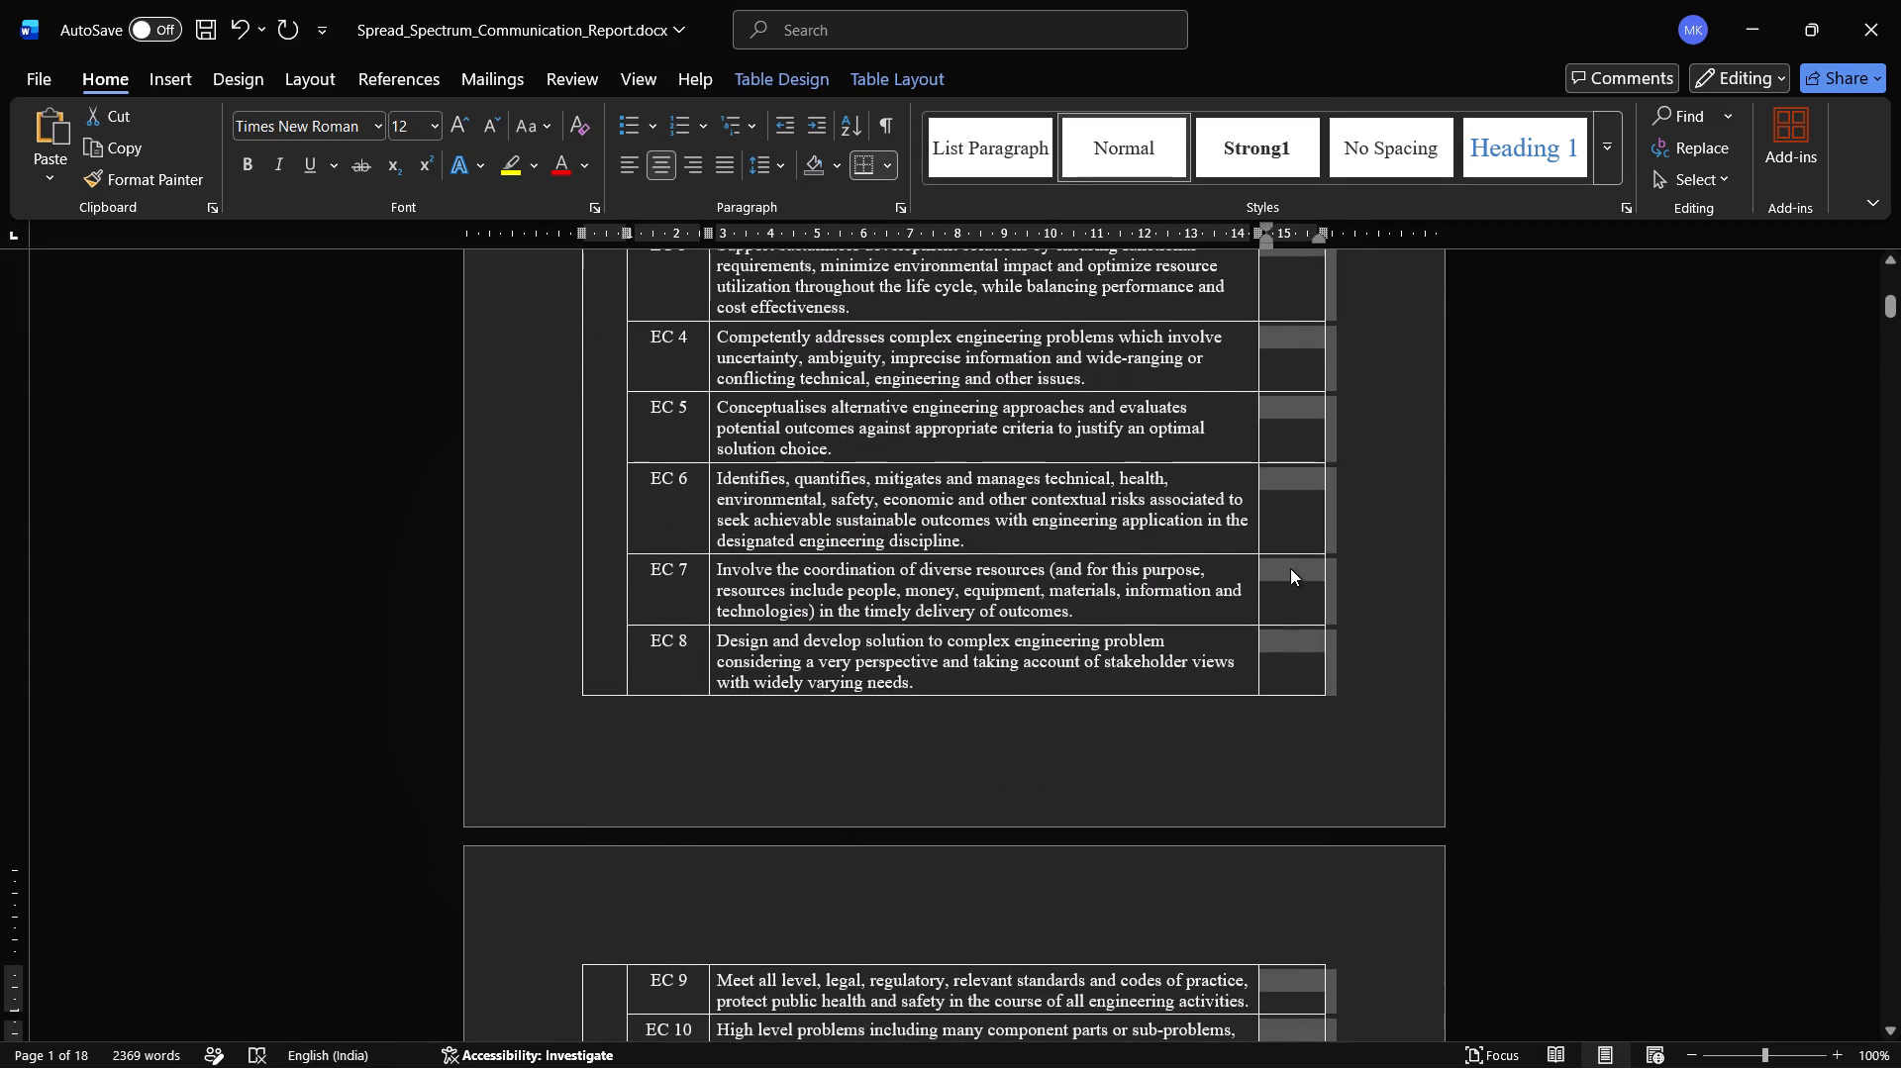
key(ctrl+shift+Down)
key(ctrl+shift+Down)
key(ctrl+shift+Down)
scroll(1290, 568, down, 1)
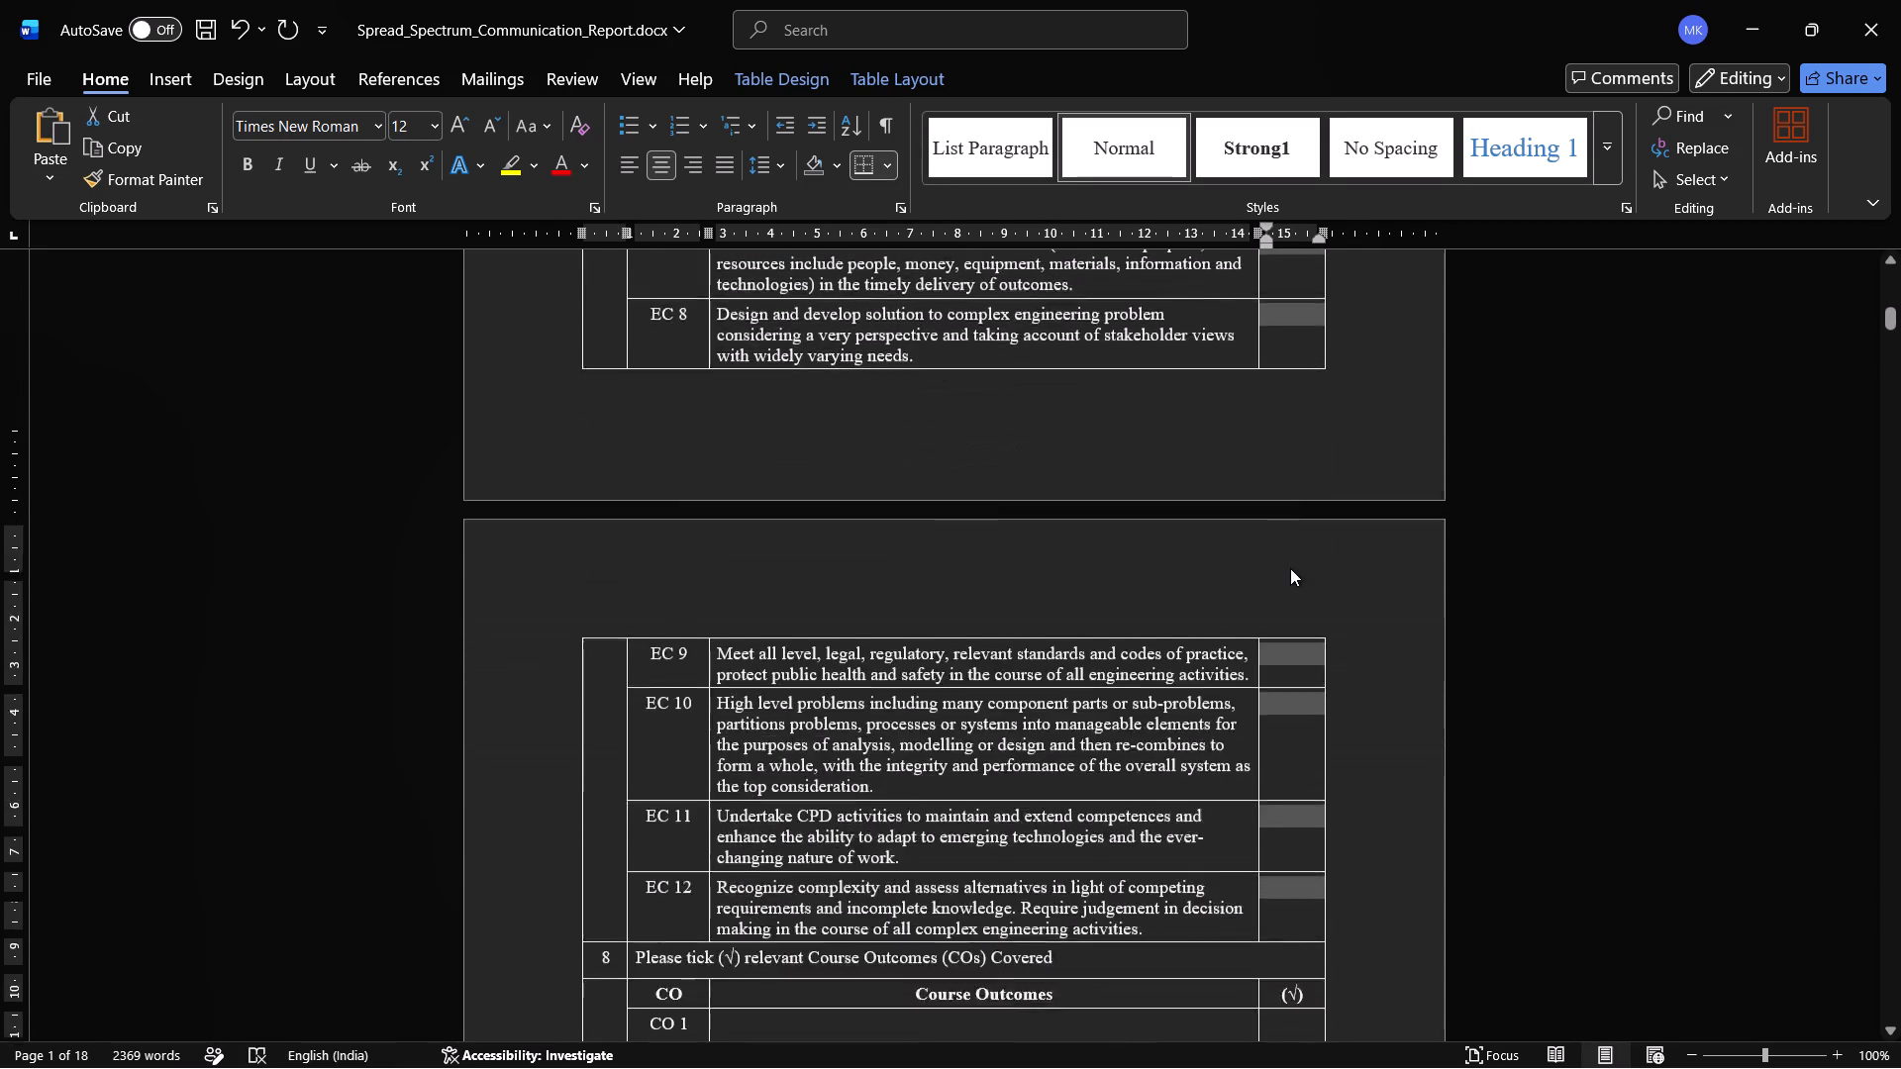
scroll(1290, 568, down, 1)
key(ctrl+v)
Paste the copied √ symbol into the tick cells of Course Outcomes rows CO 1 to CO 6.
scroll(1290, 568, down, 1)
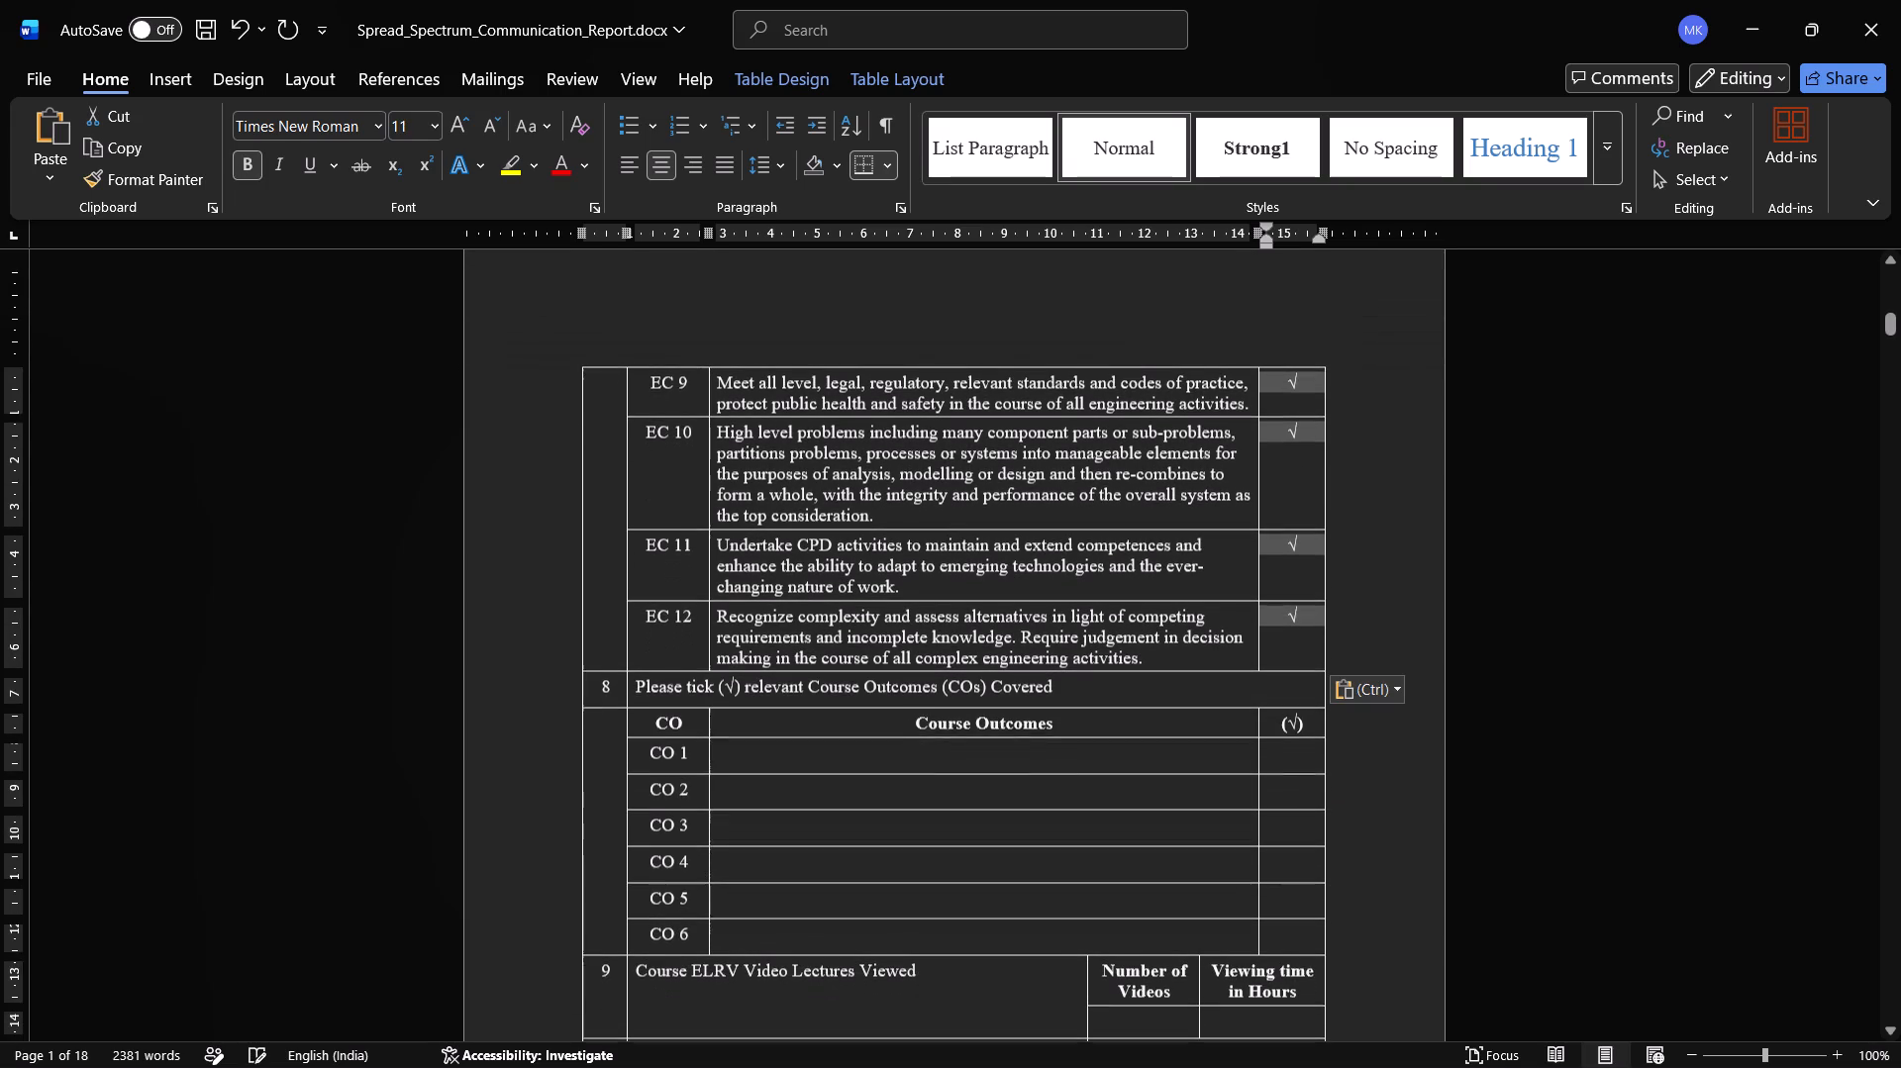
click(1298, 774)
click(1296, 759)
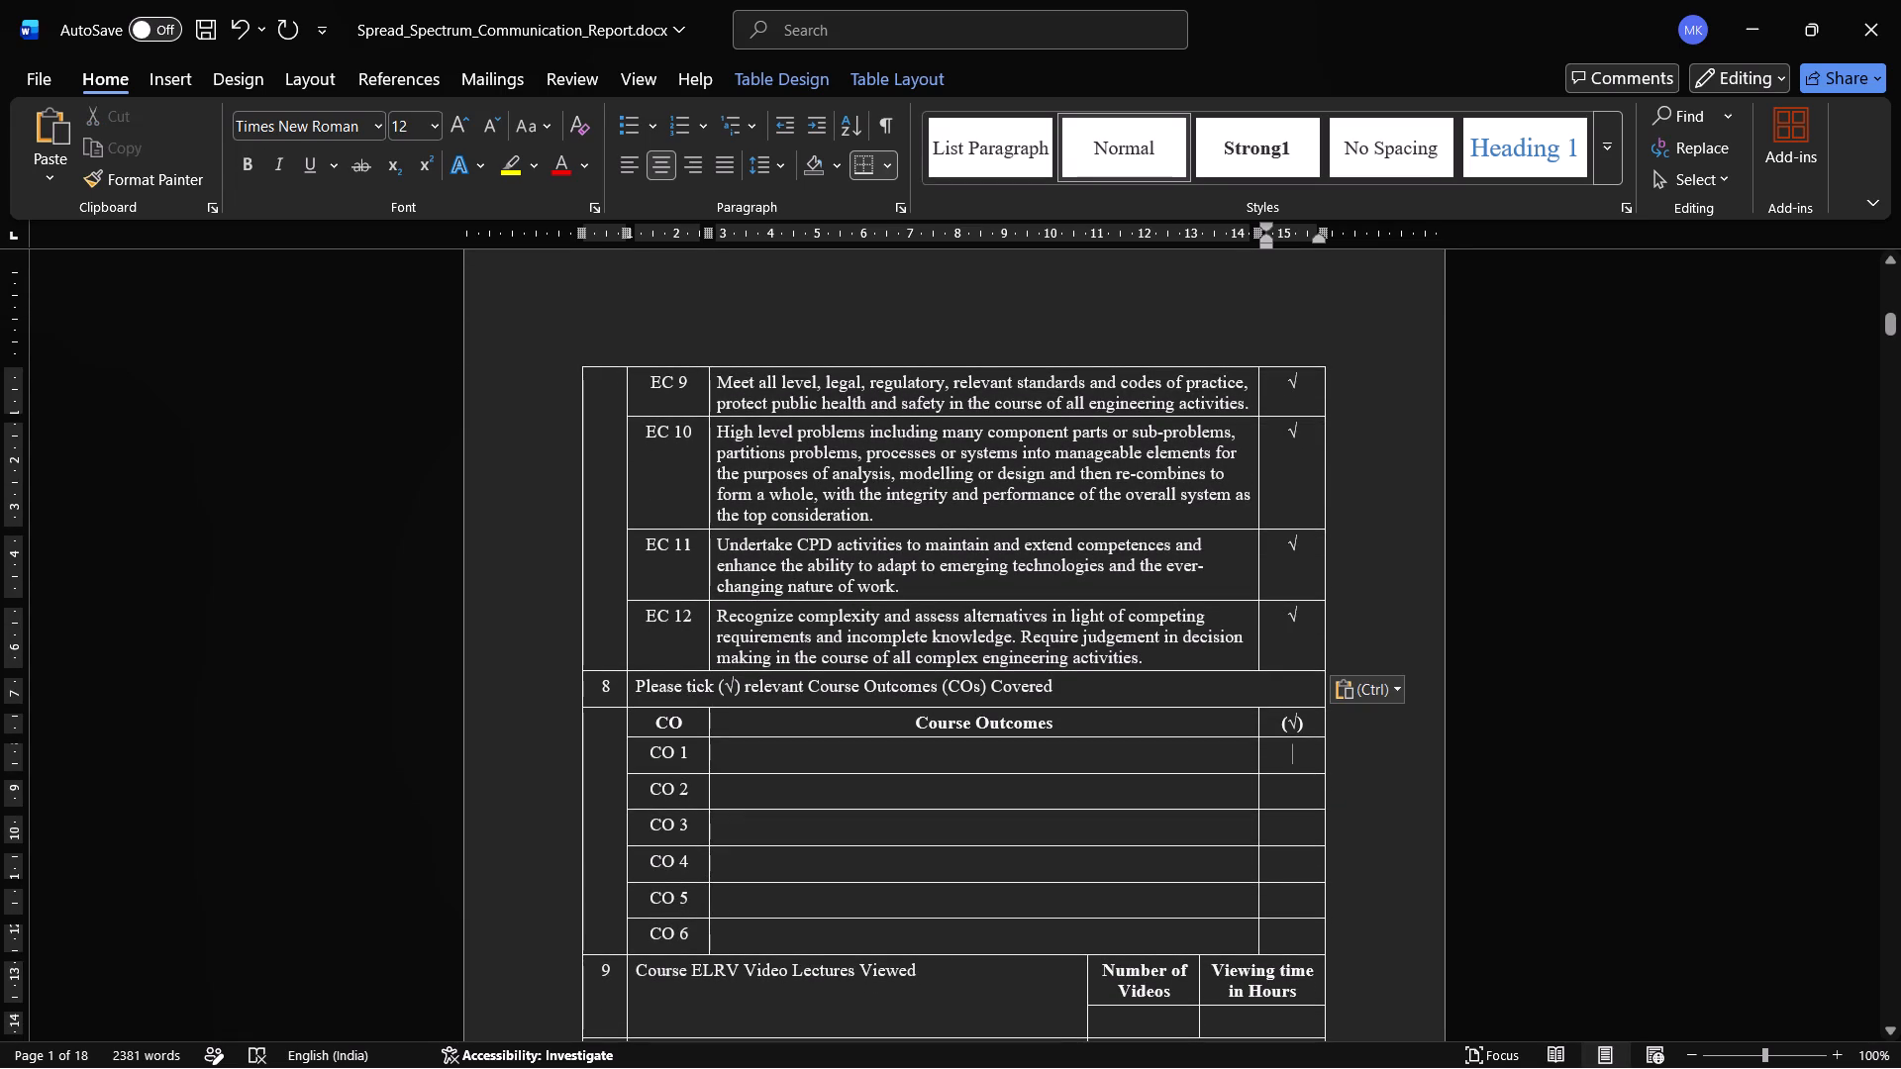
key(ctrl+shift+Down)
key(ctrl+shift+Down)
key(ctrl+shift+Down)
key(ctrl+shift+Down)
key(ctrl+shift+Down)
key(ctrl+shift+Down)
key(ctrl+shift+Down)
key(ctrl+shift+Down)
key(ctrl+shift+Down)
key(ctrl+shift+Down)
key(ctrl+shift+Down)
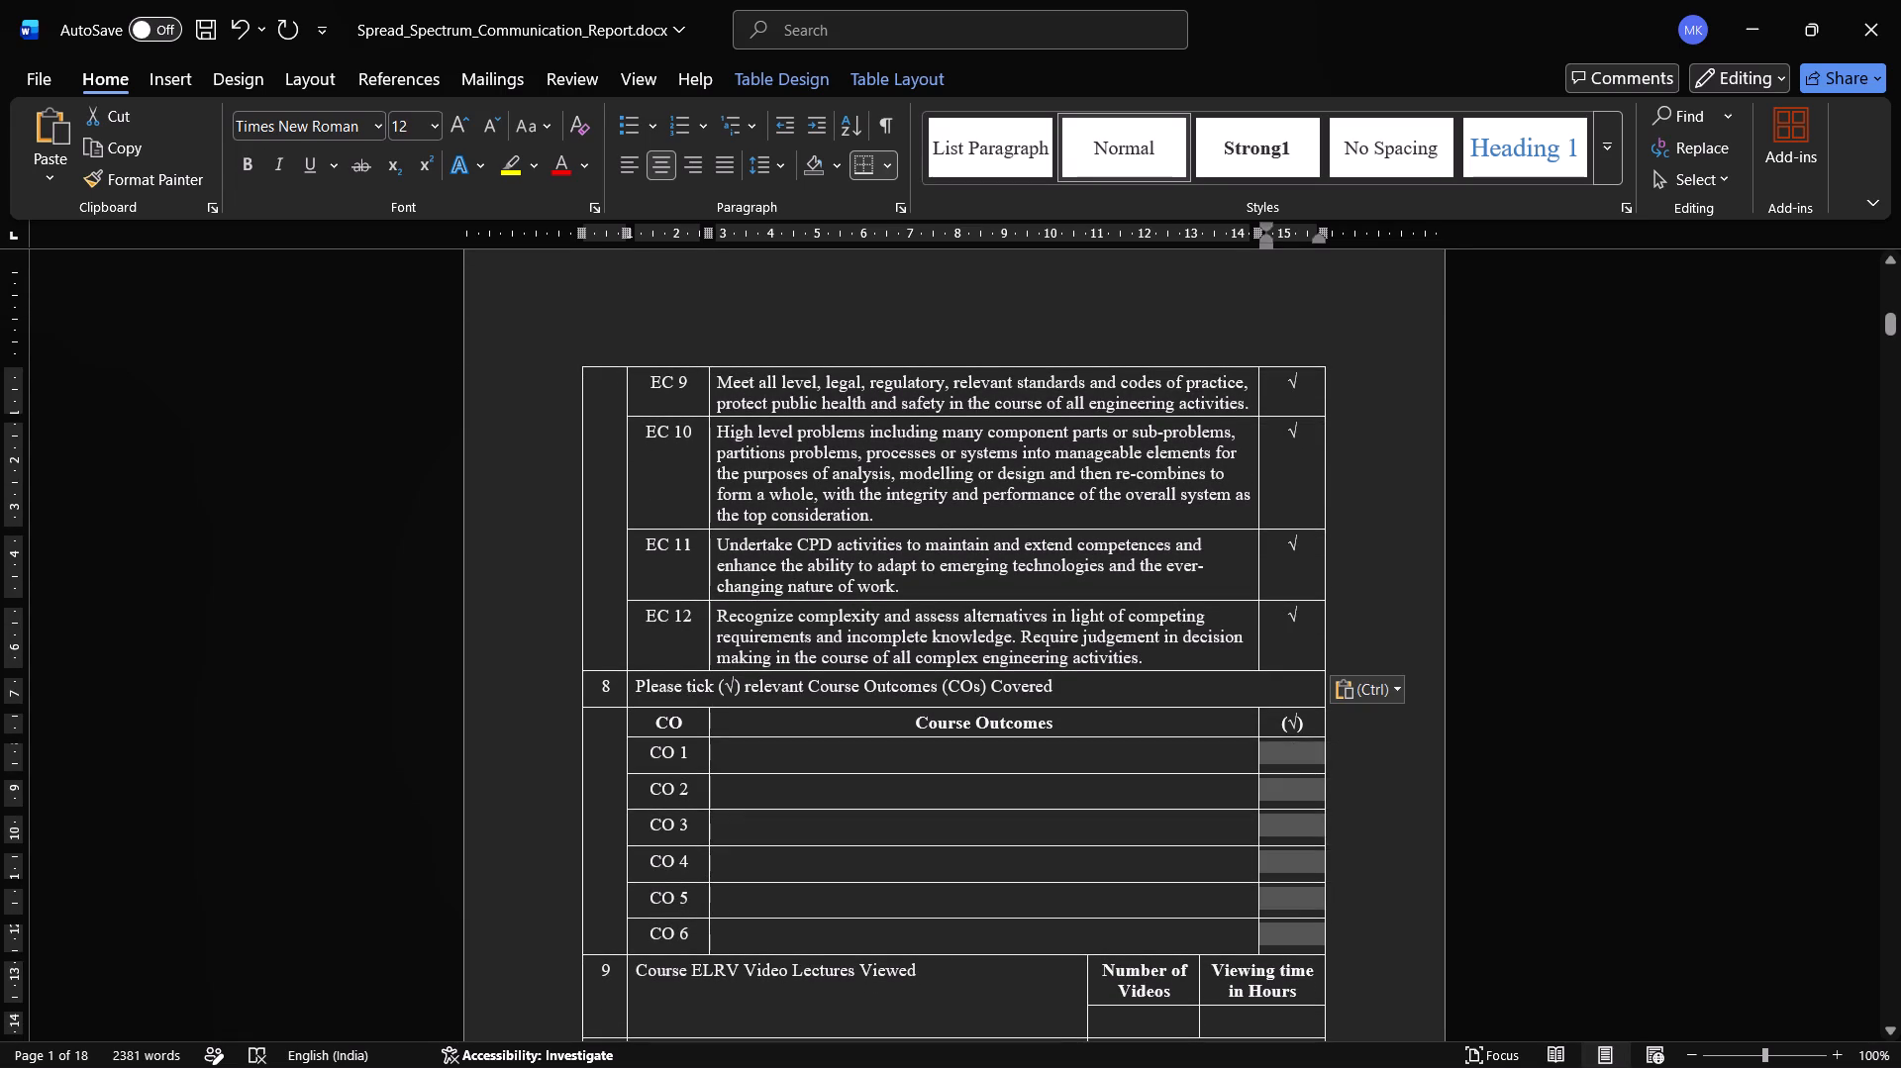
key(ctrl+v)
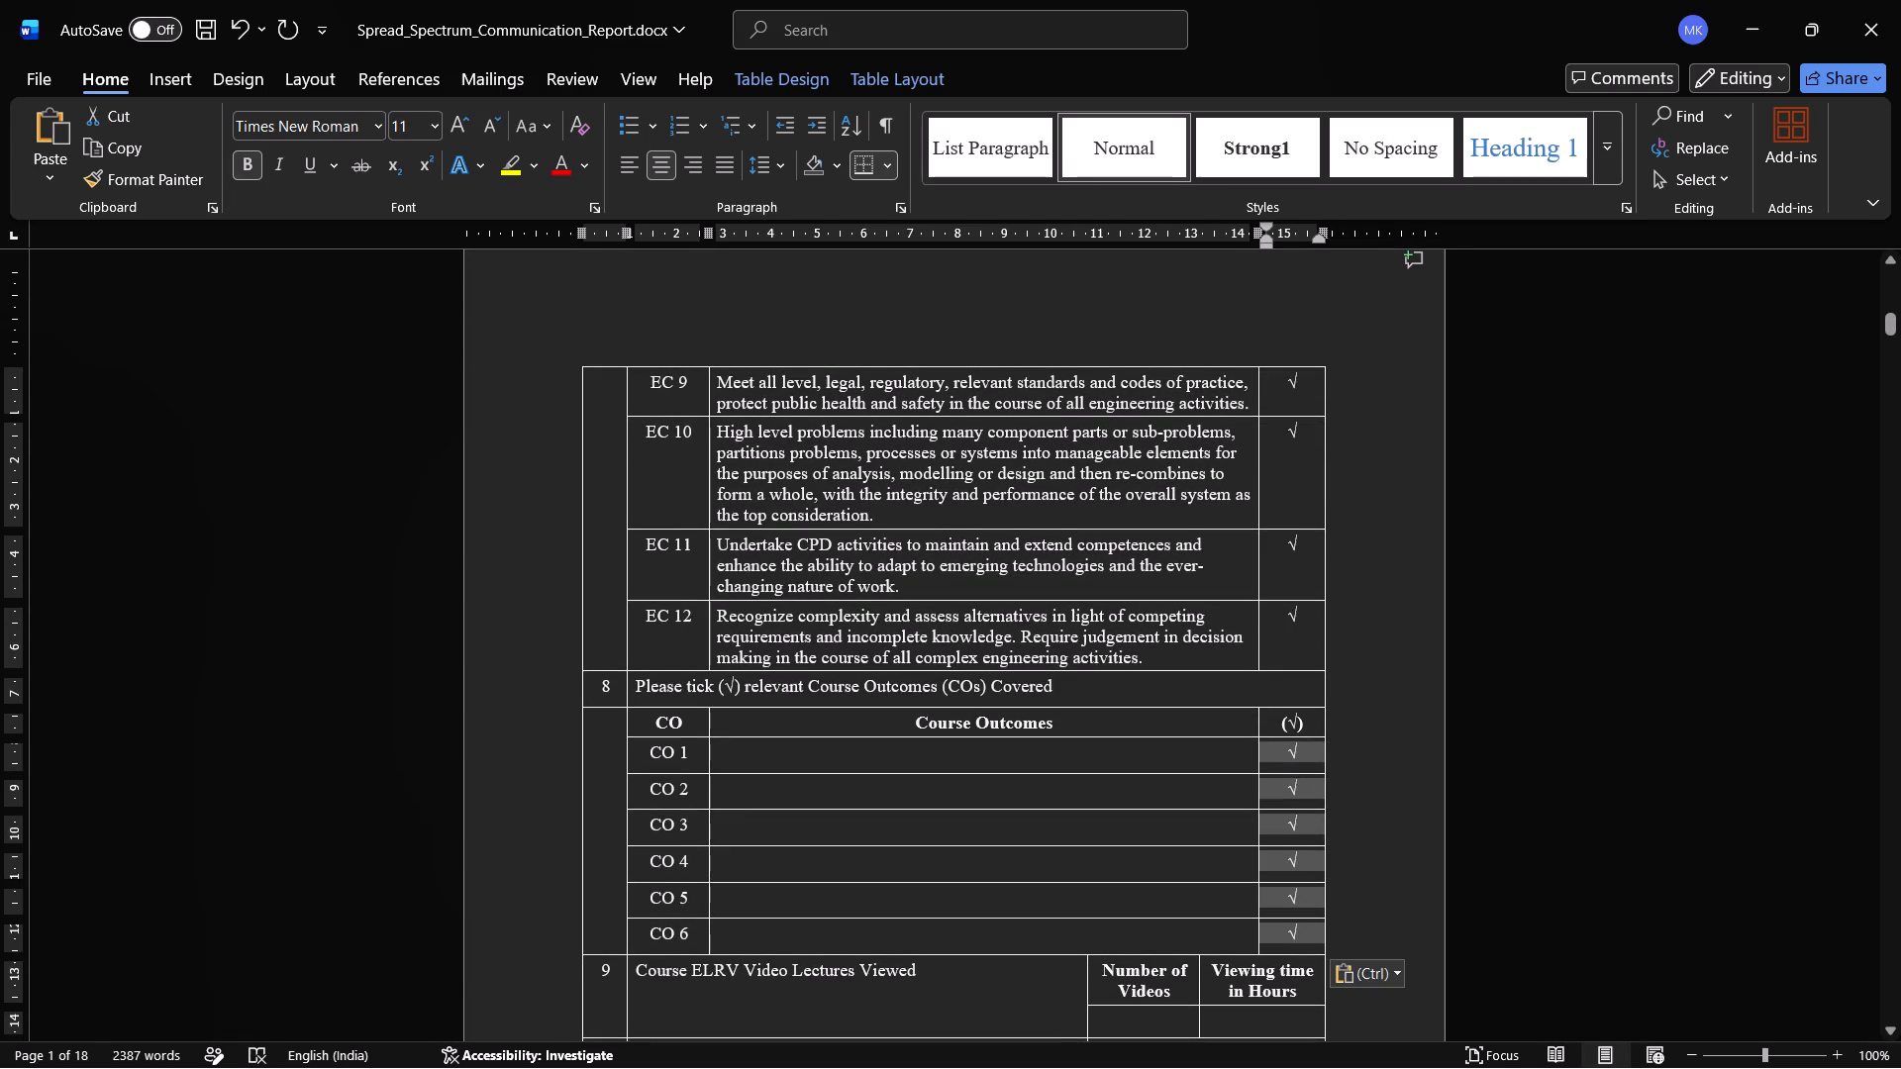
Switch to Chrome and copy the CO 1 to CO 6 course outcome texts from the AECE01.pdf syllabus.
scroll(930, 783, up, 8)
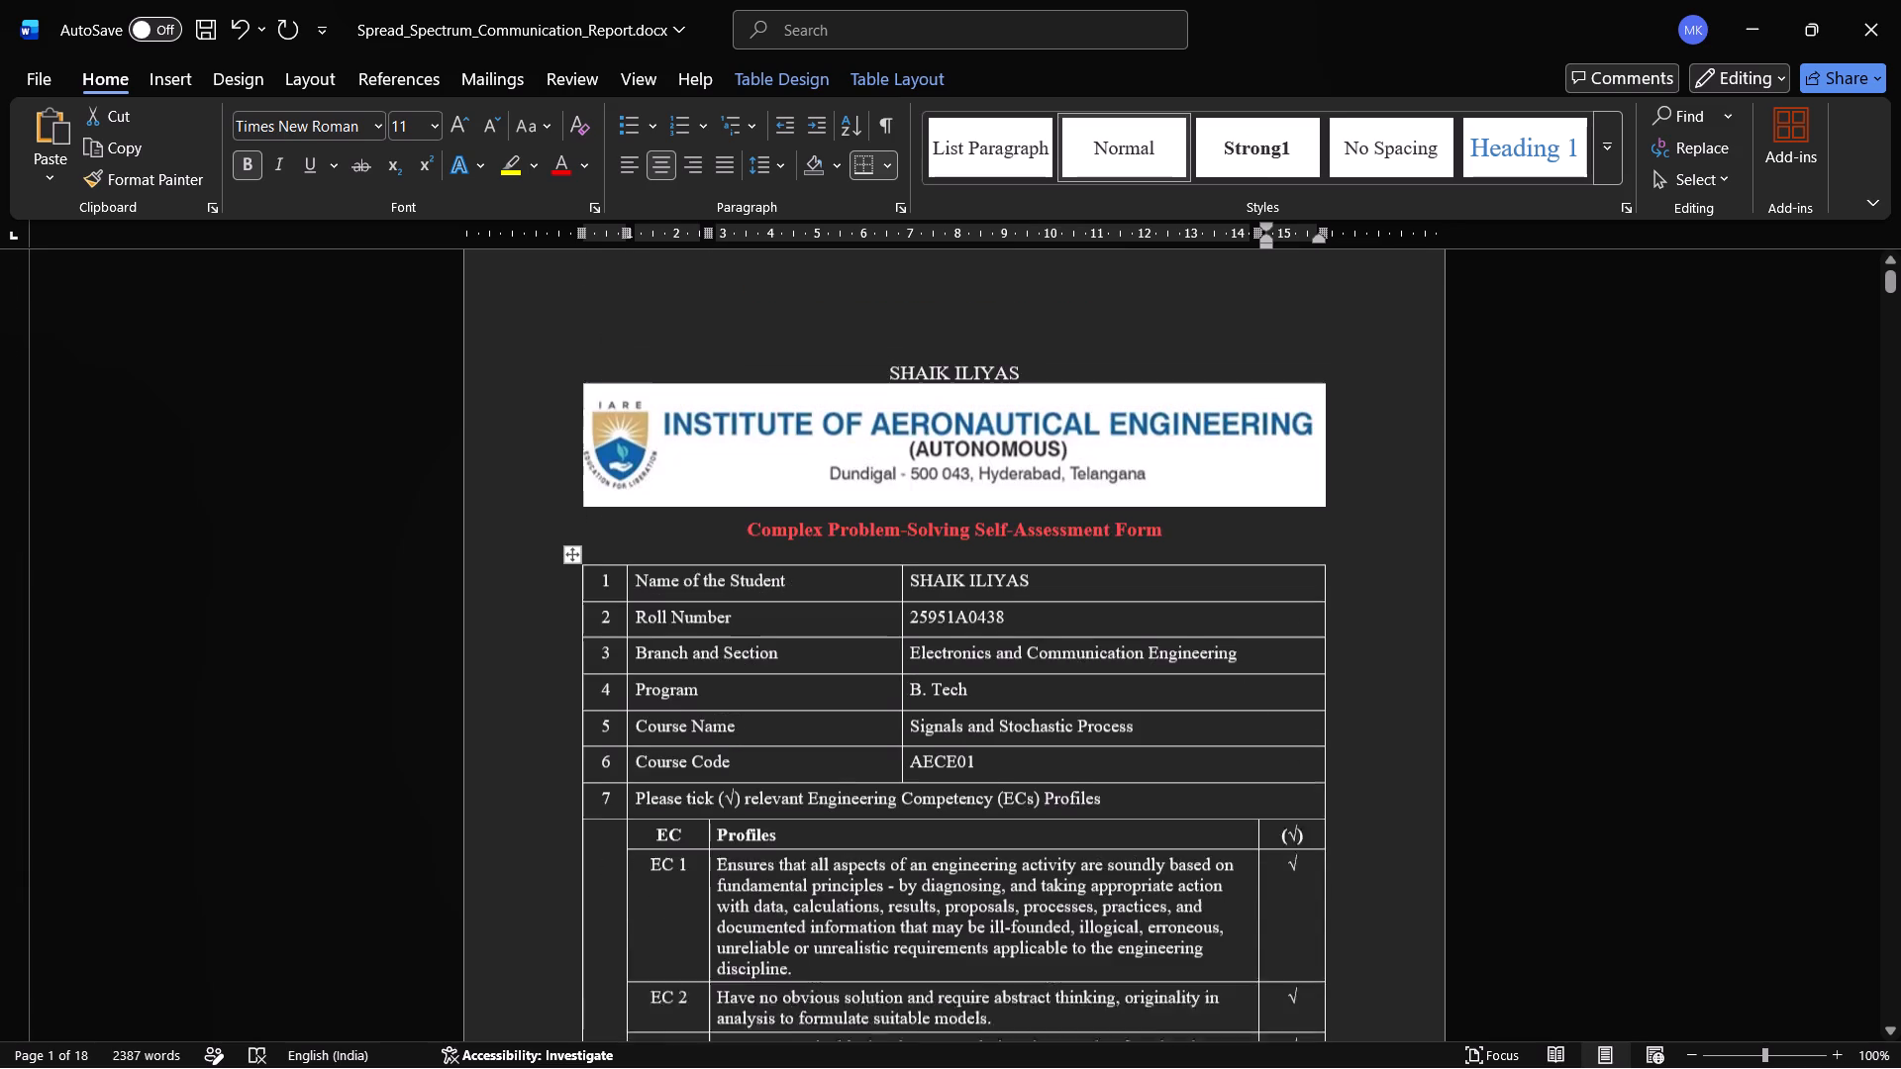
scroll(930, 783, up, 1)
scroll(930, 783, down, 4)
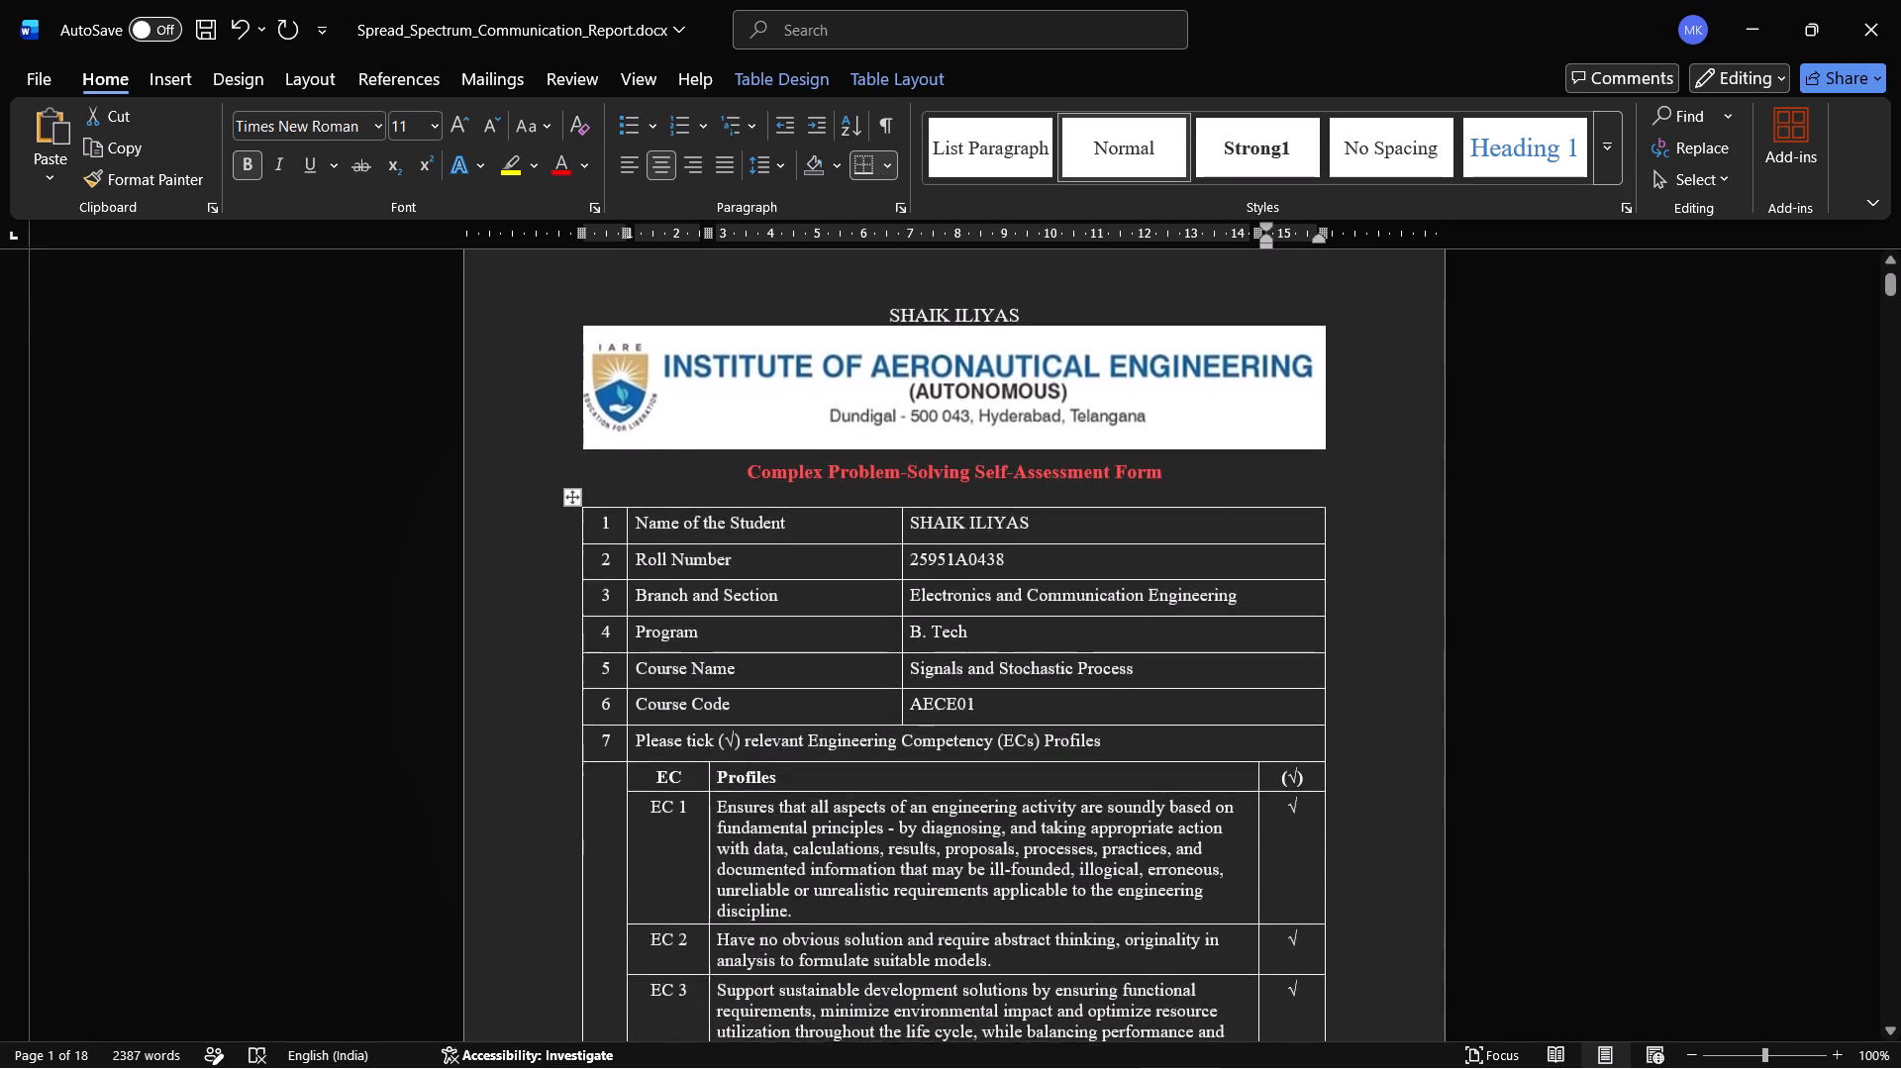
scroll(930, 783, down, 1)
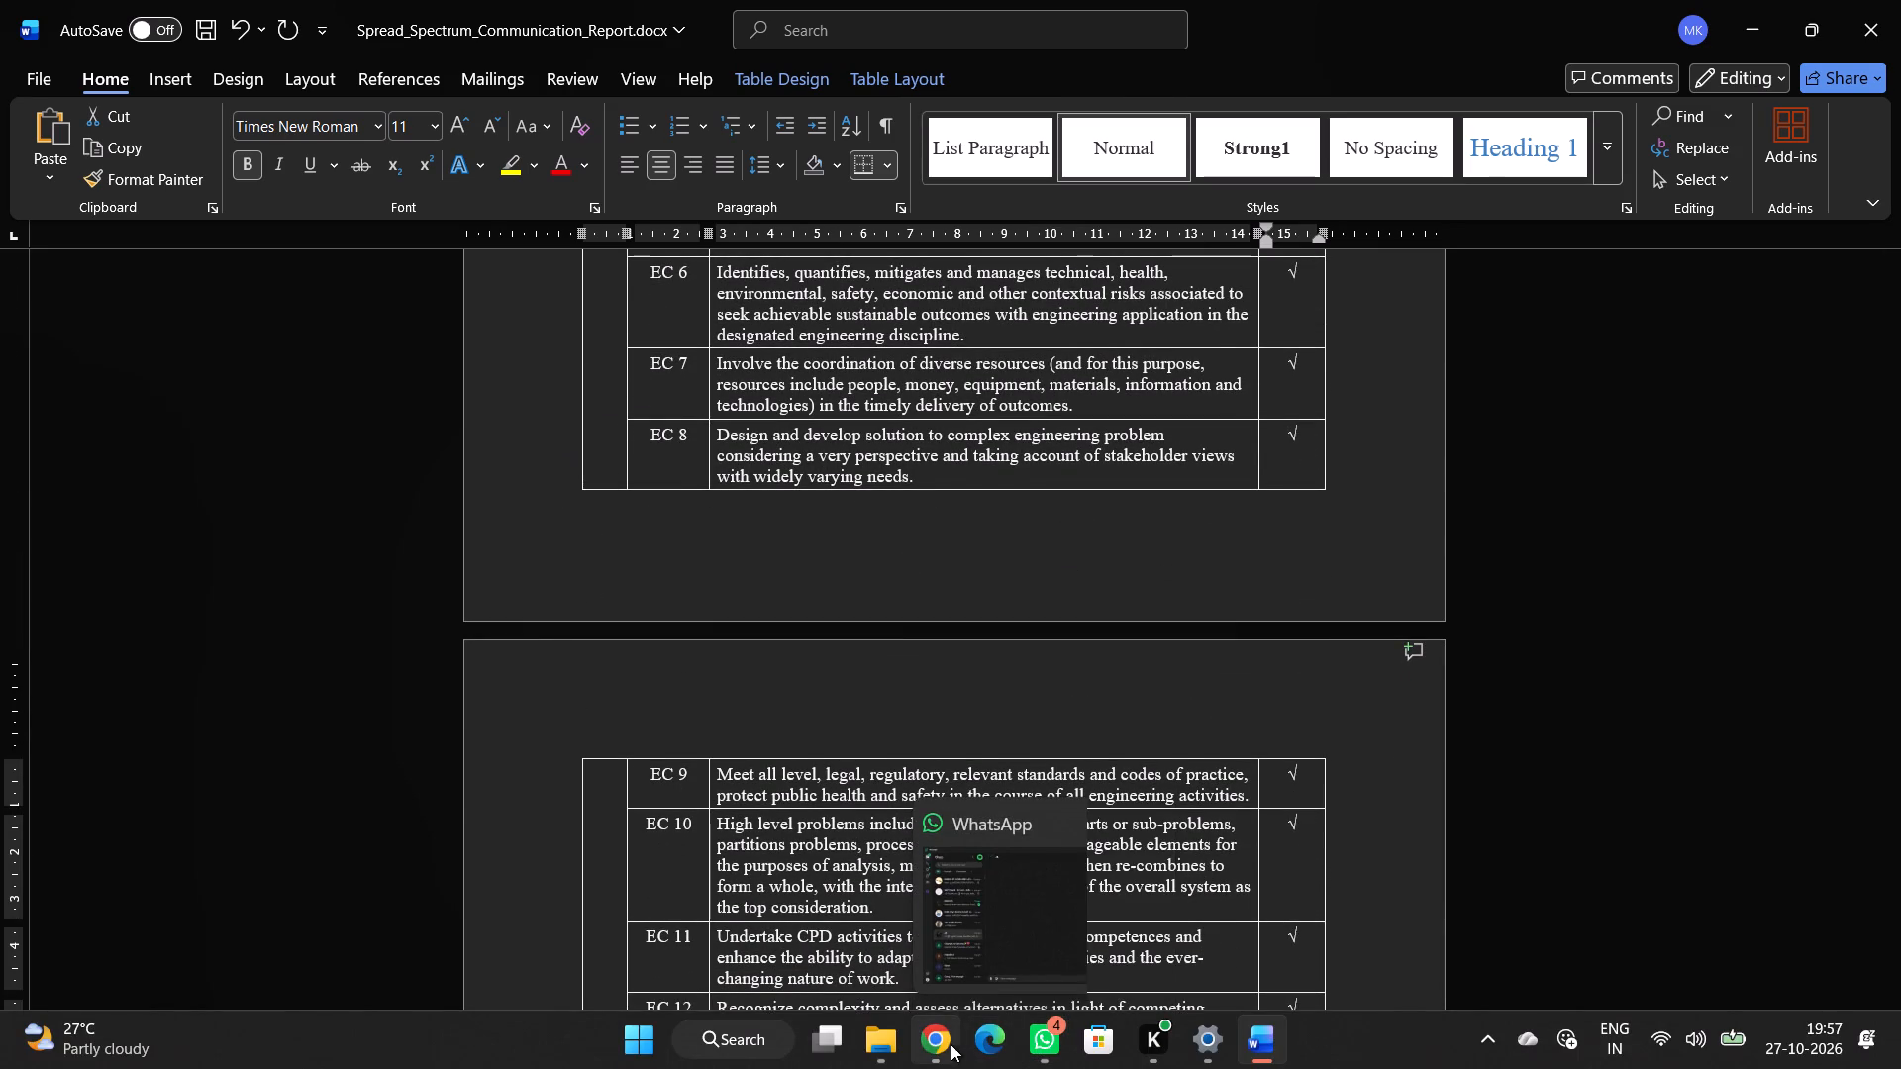
click(944, 1043)
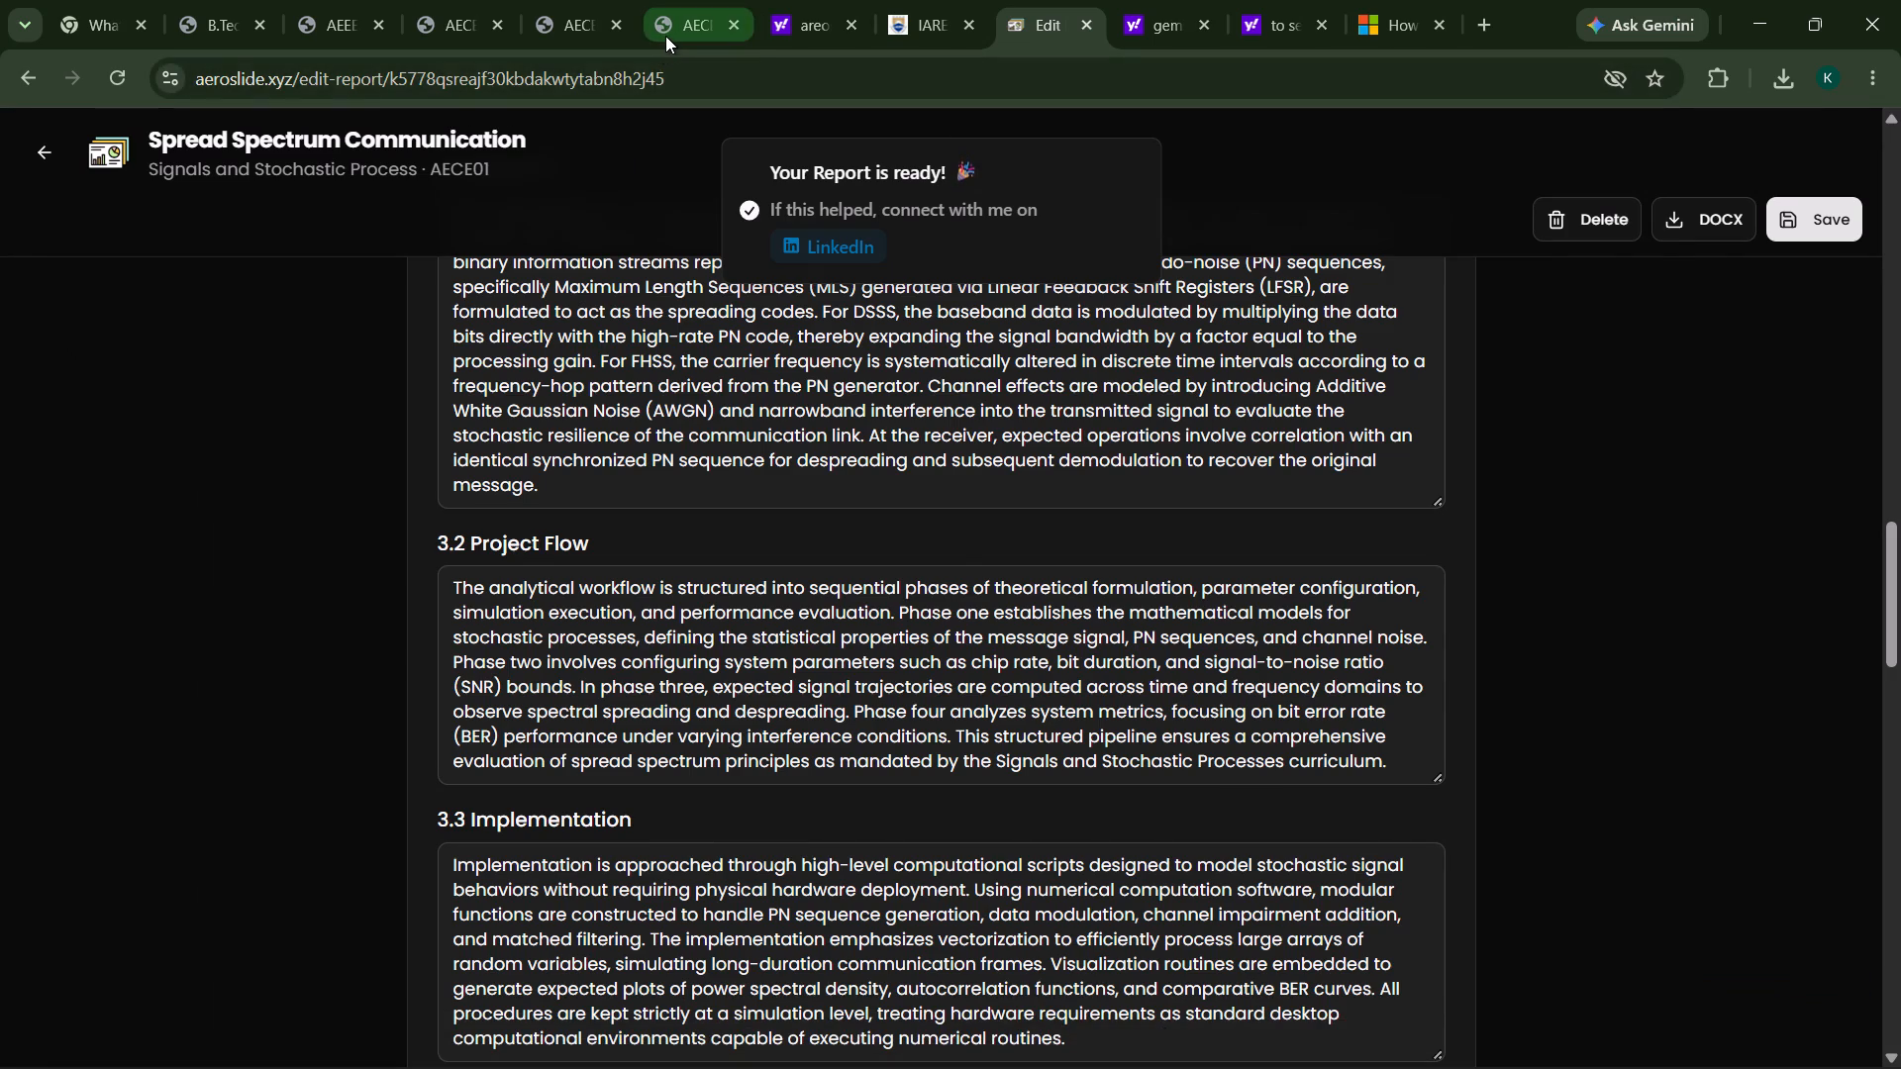
click(665, 36)
click(591, 17)
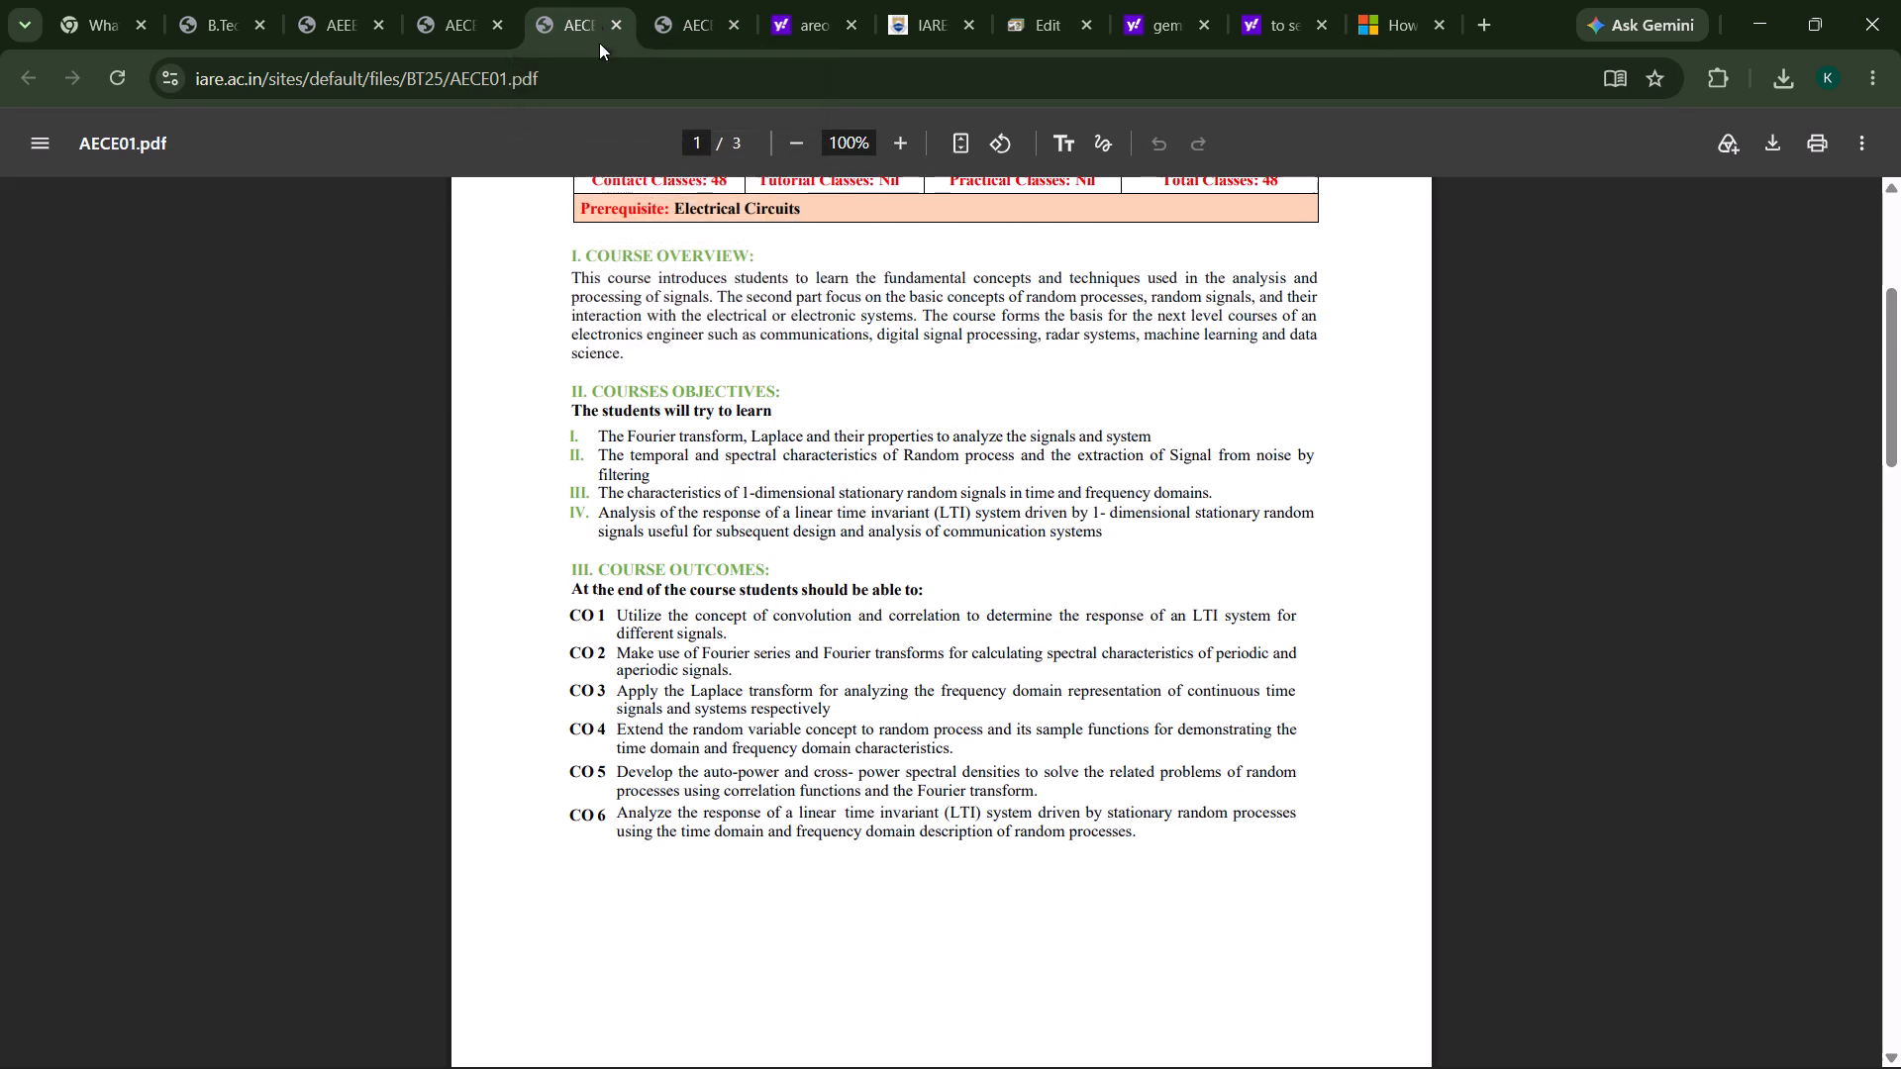
scroll(752, 398, right, 2)
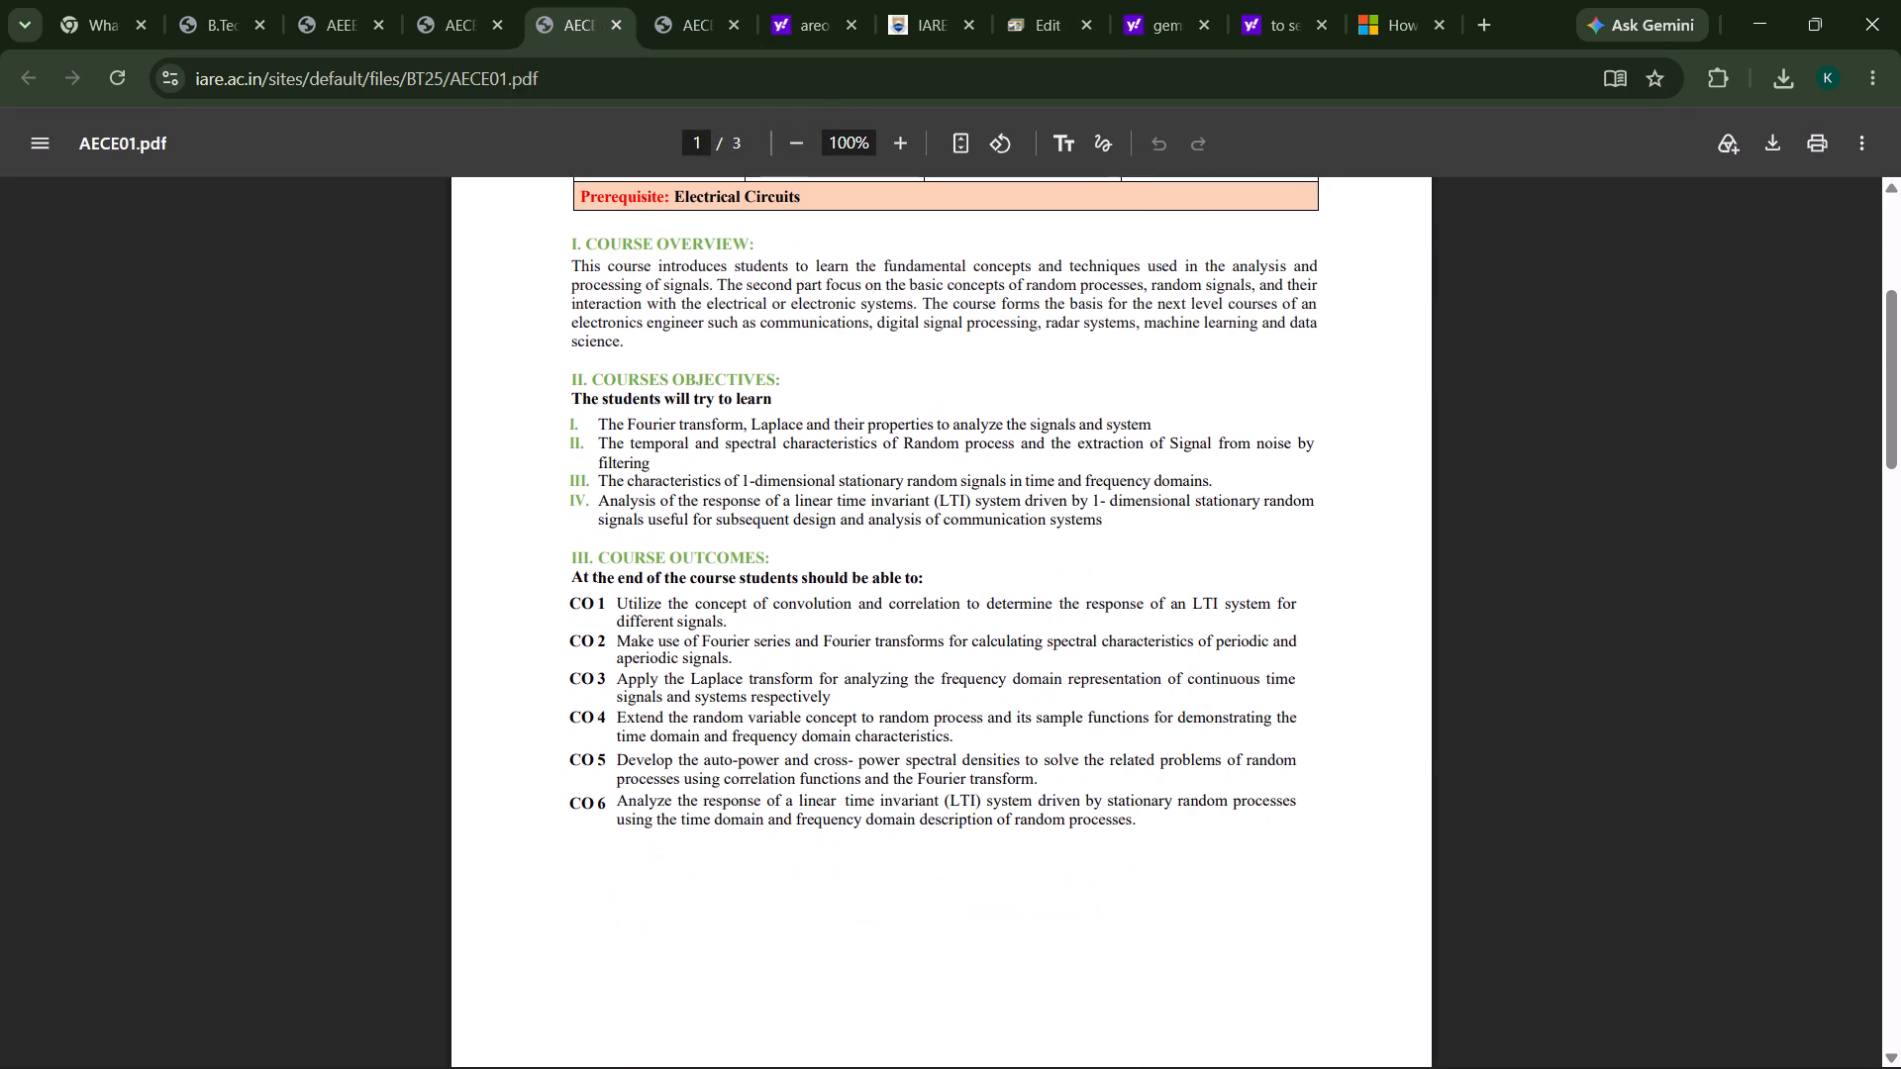
drag(1142, 822, 639, 621)
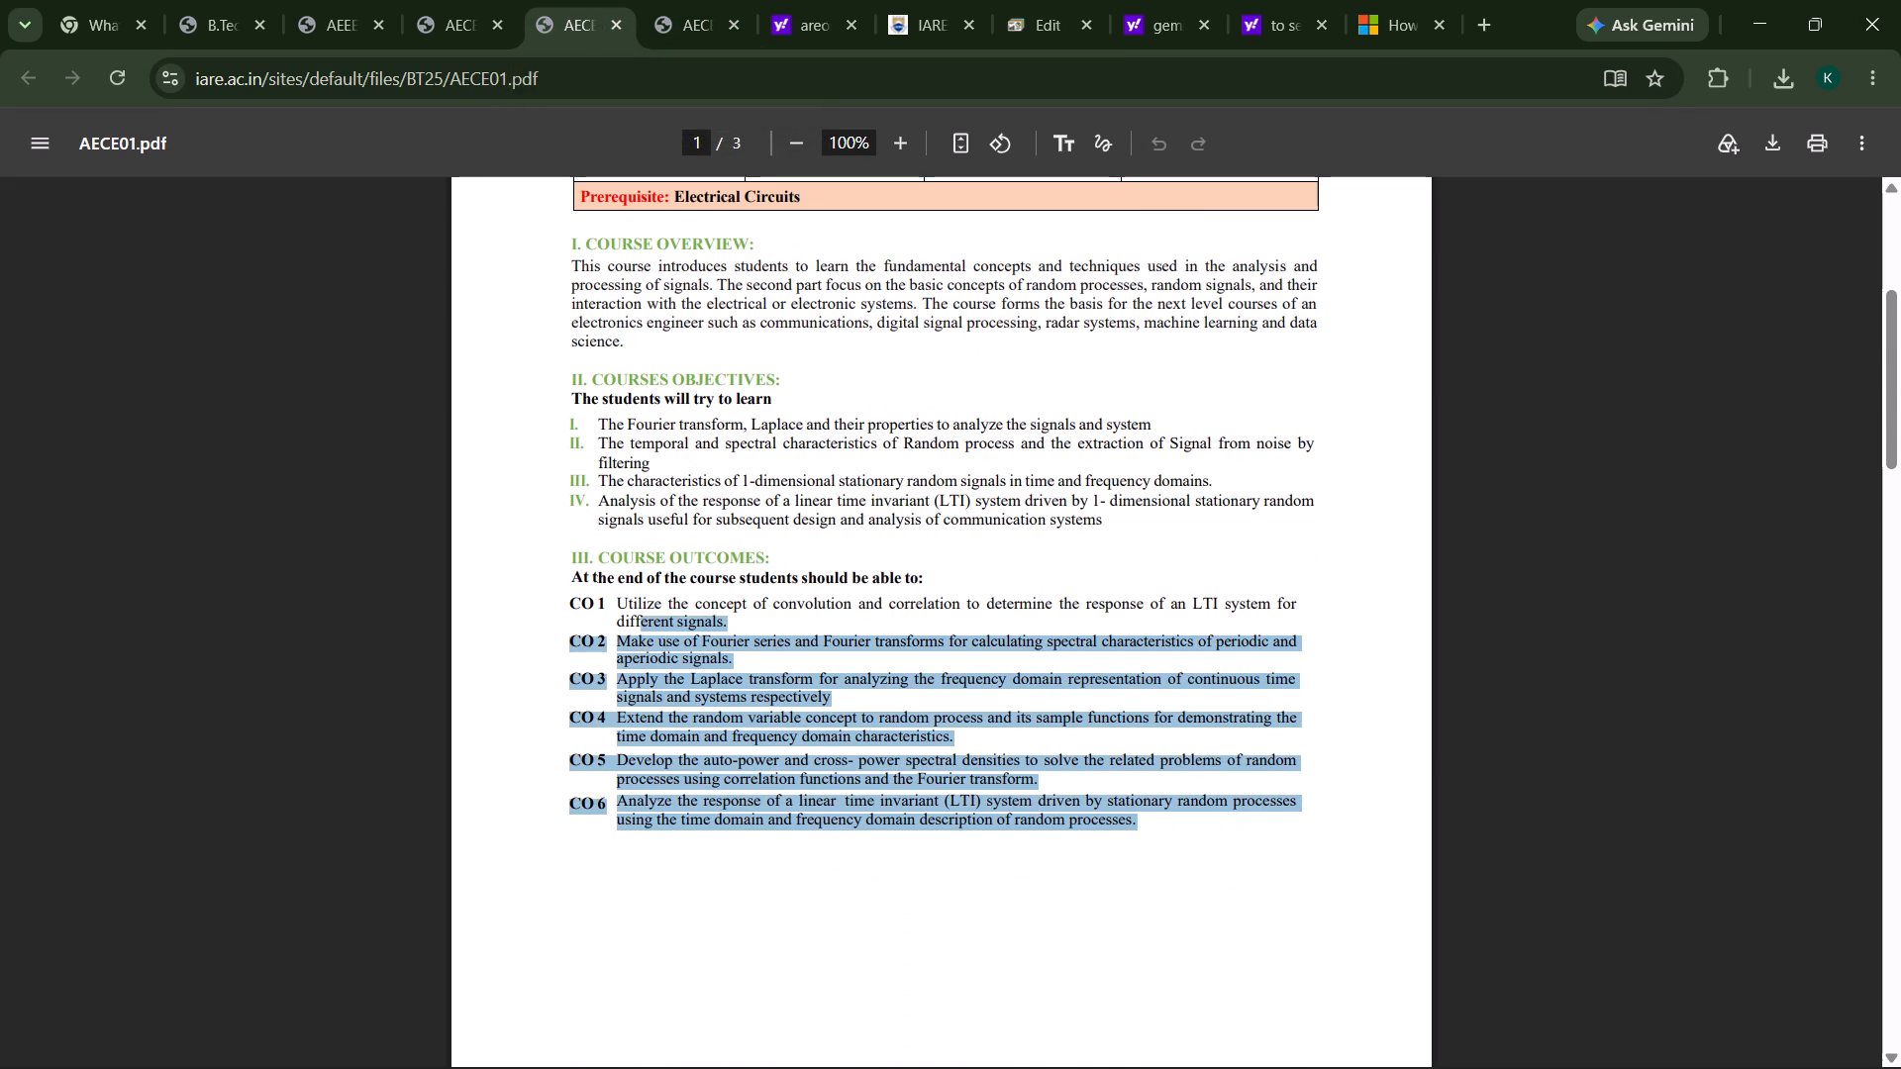
drag(639, 621, 619, 603)
key(ctrl+c)
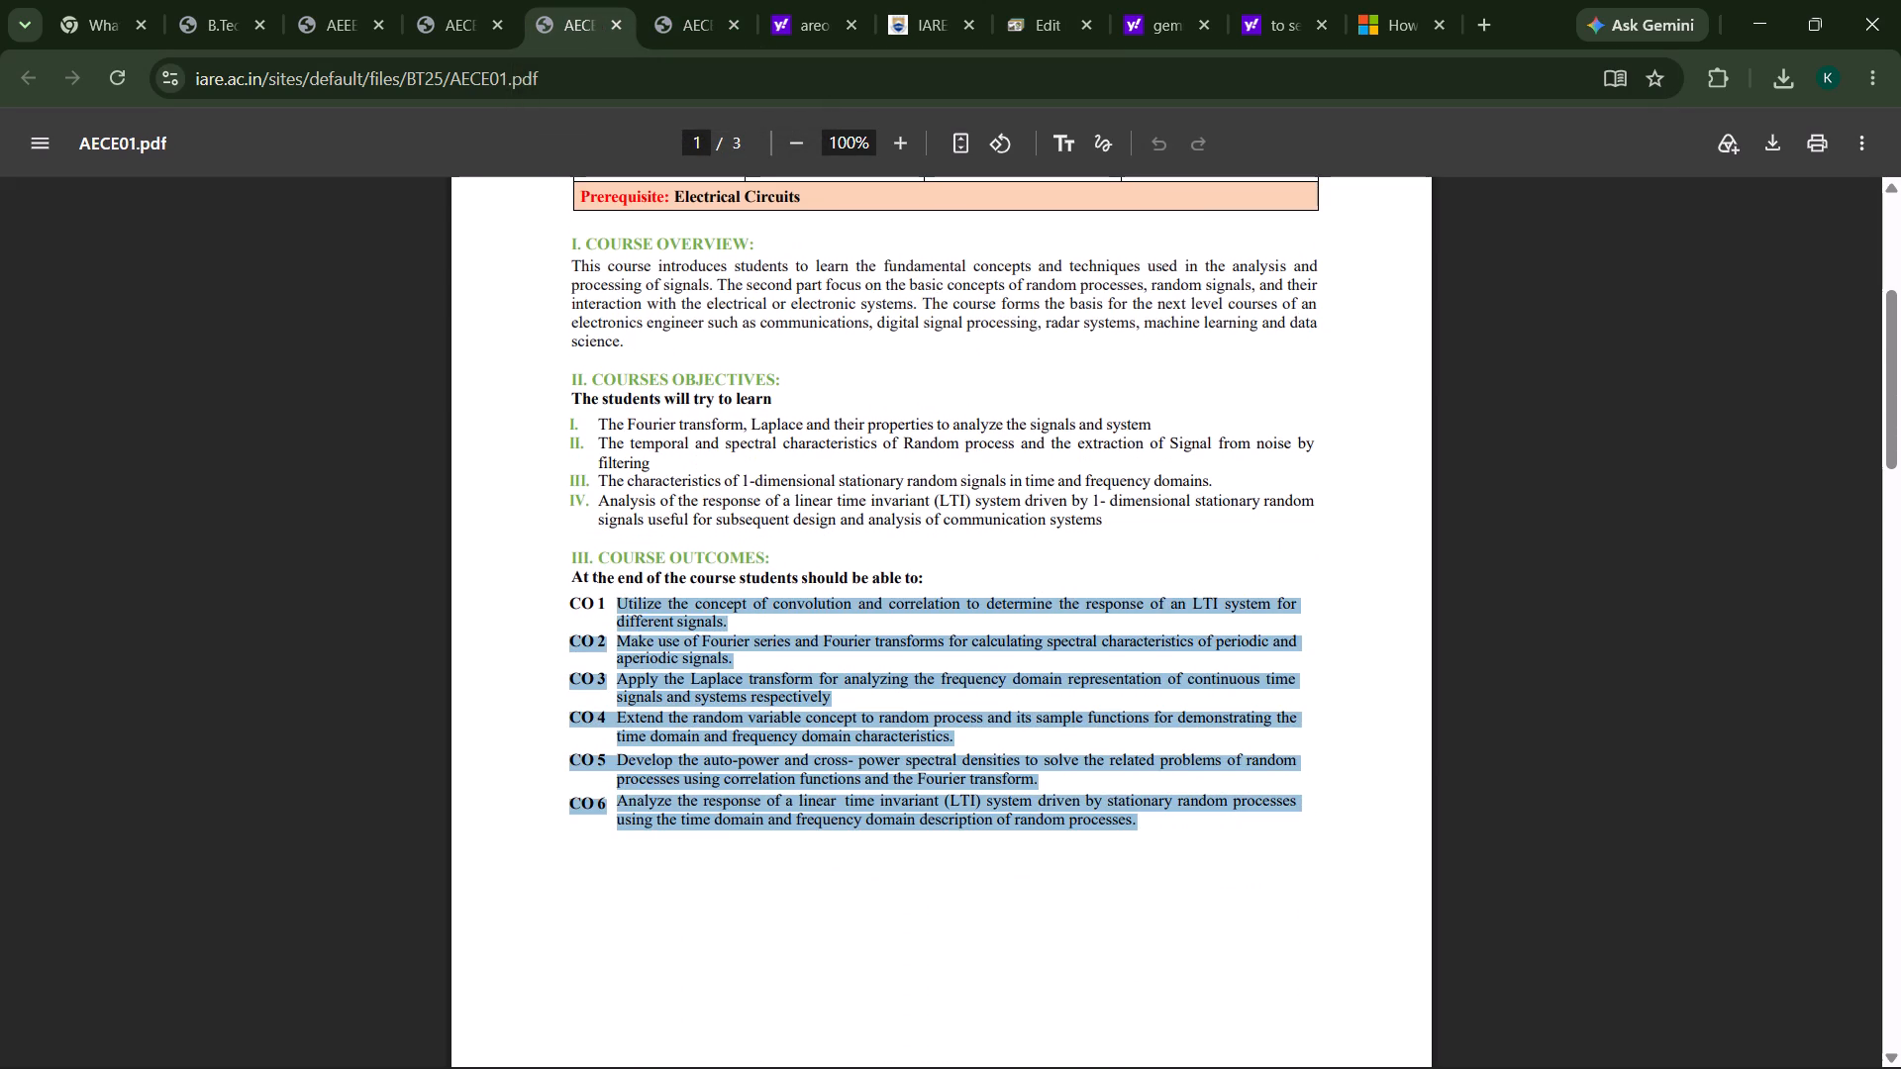
click(794, 553)
scroll(794, 553, up, 2)
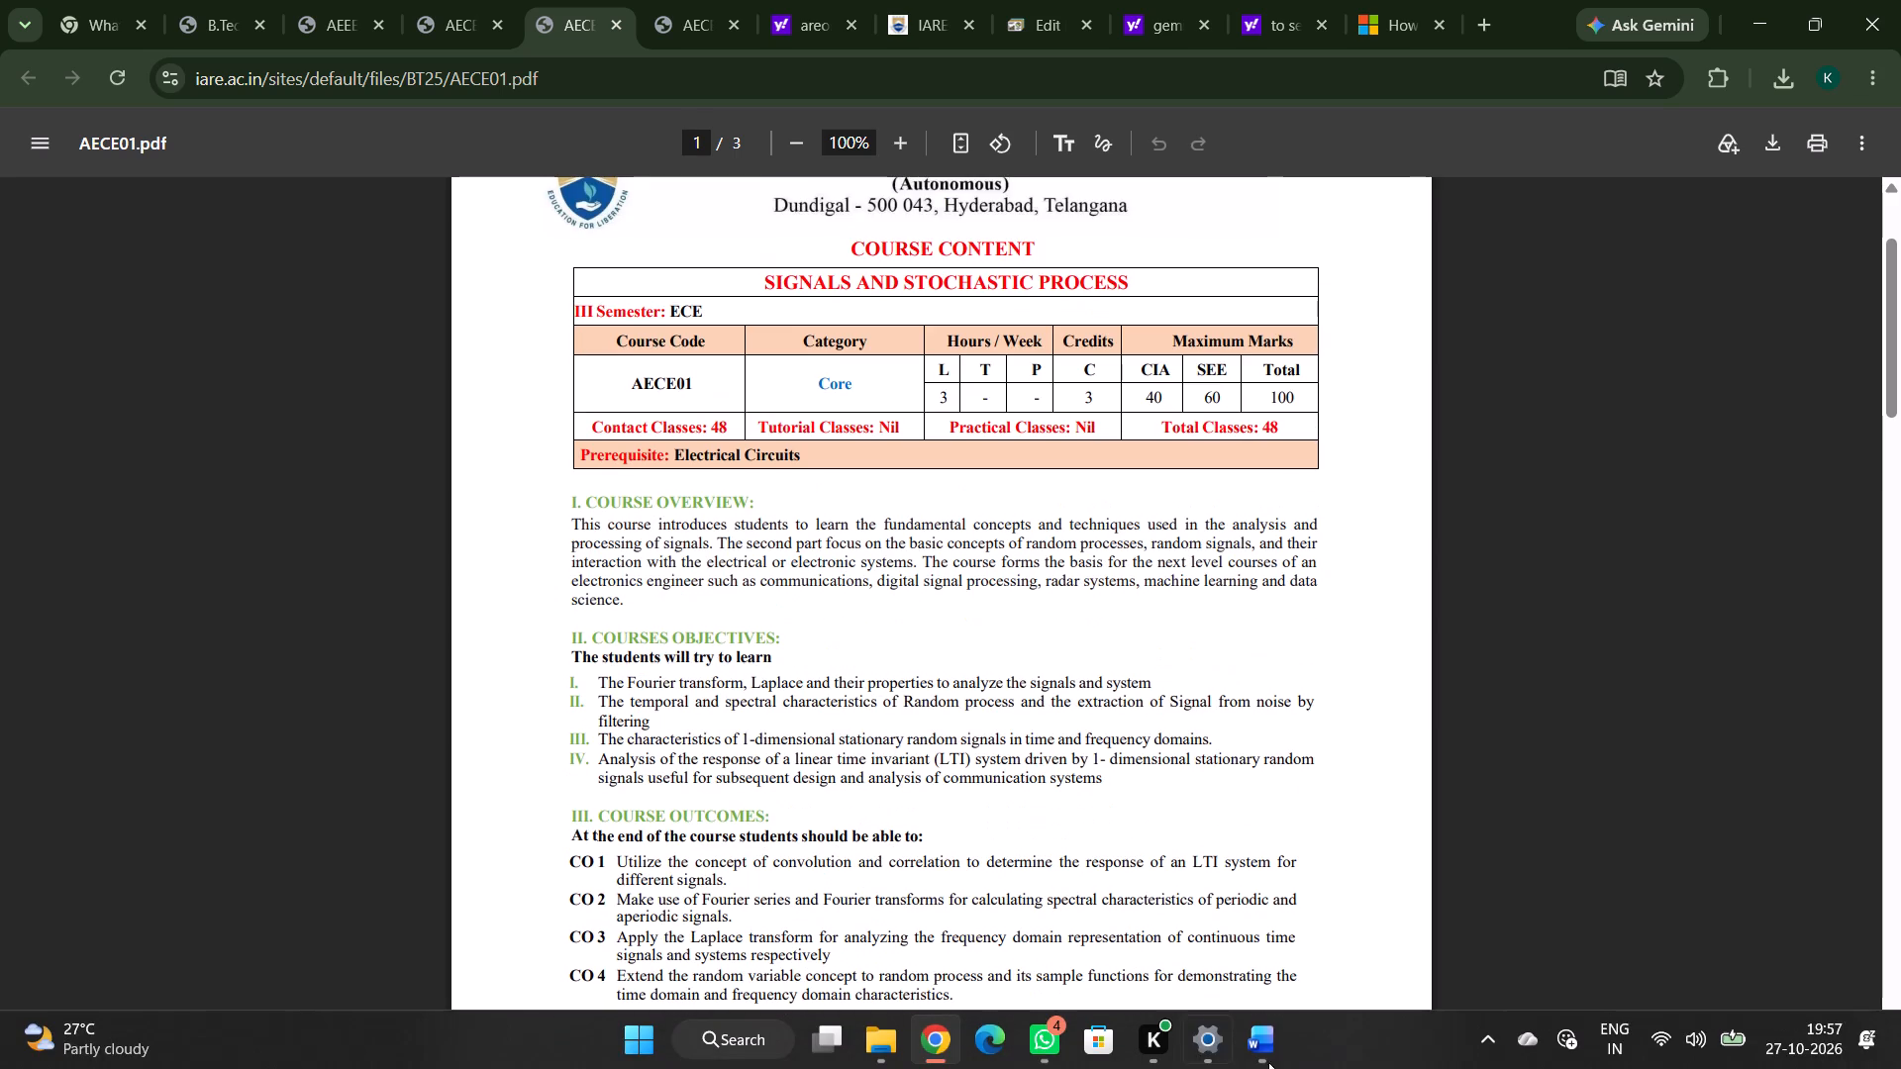
Switch to Word and paste the copied course outcome texts into the Course Outcomes cell of row CO 1.
click(1276, 1043)
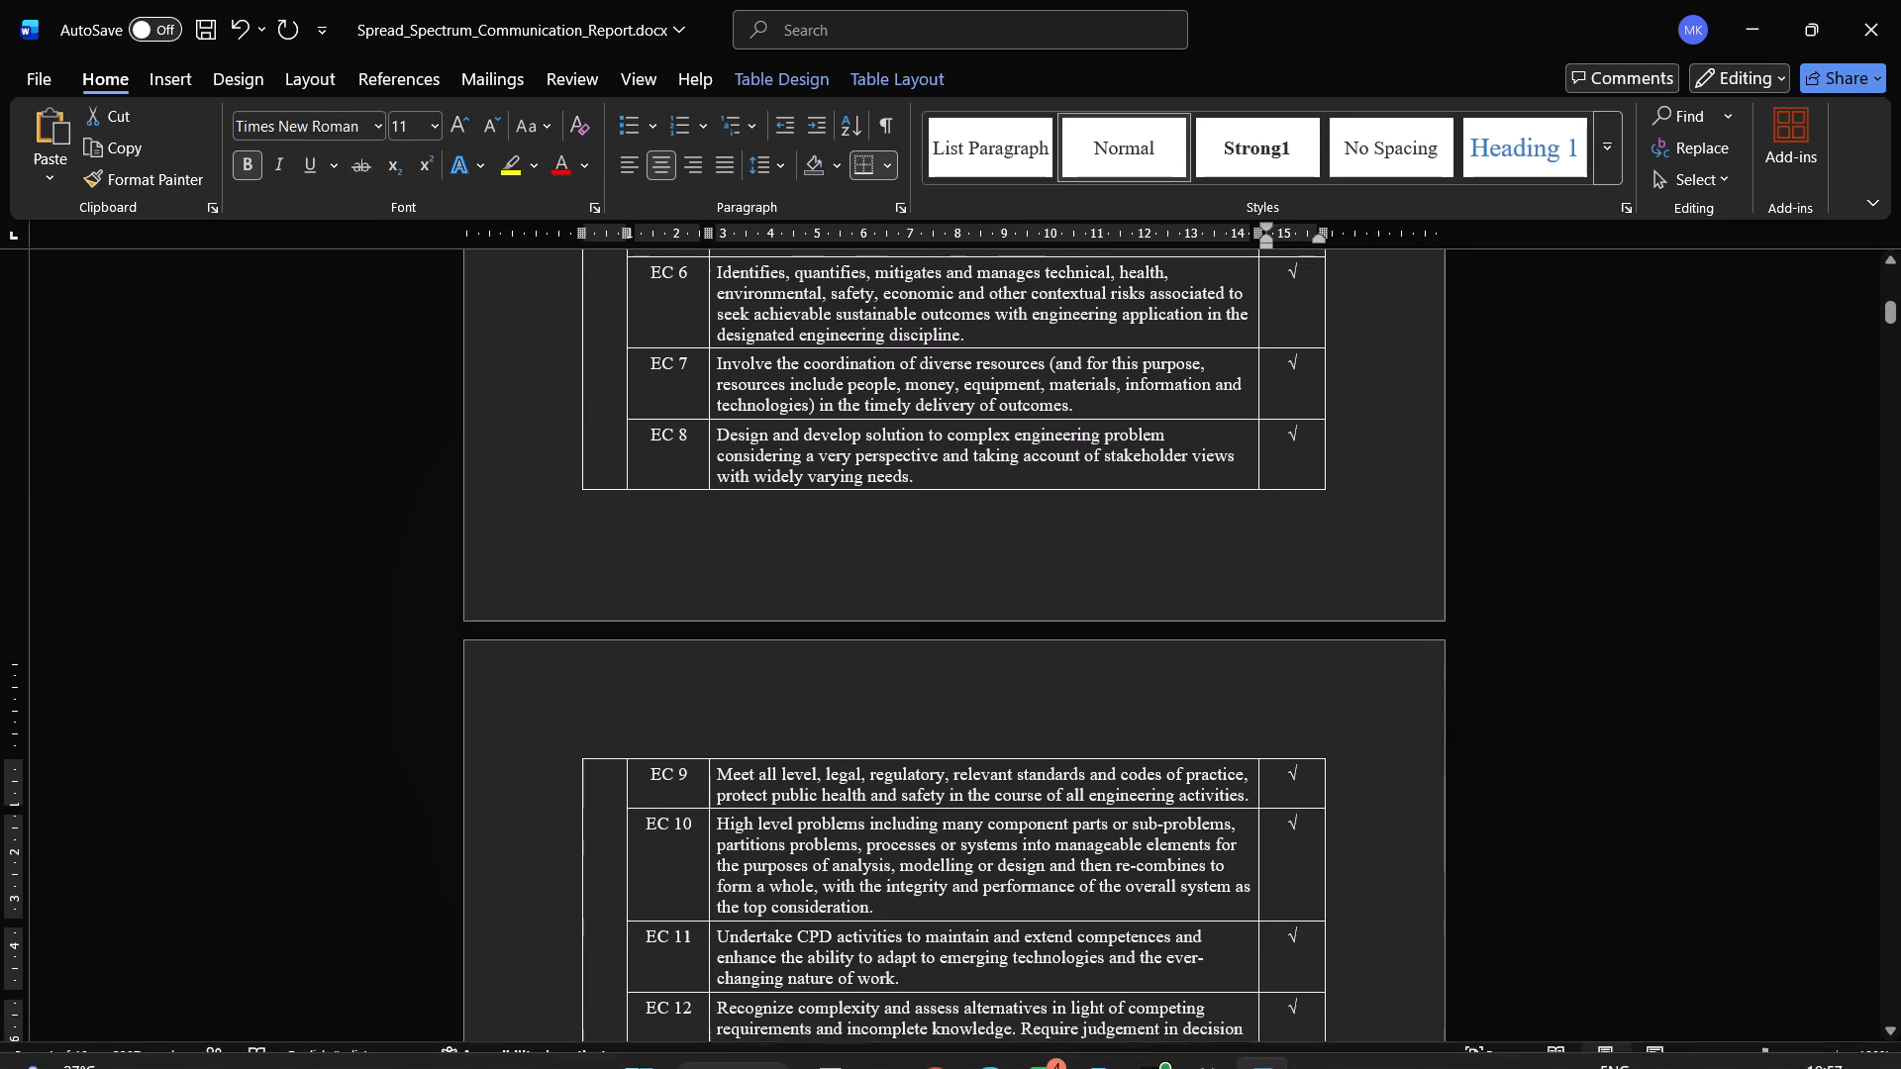
scroll(1120, 806, down, 4)
click(784, 443)
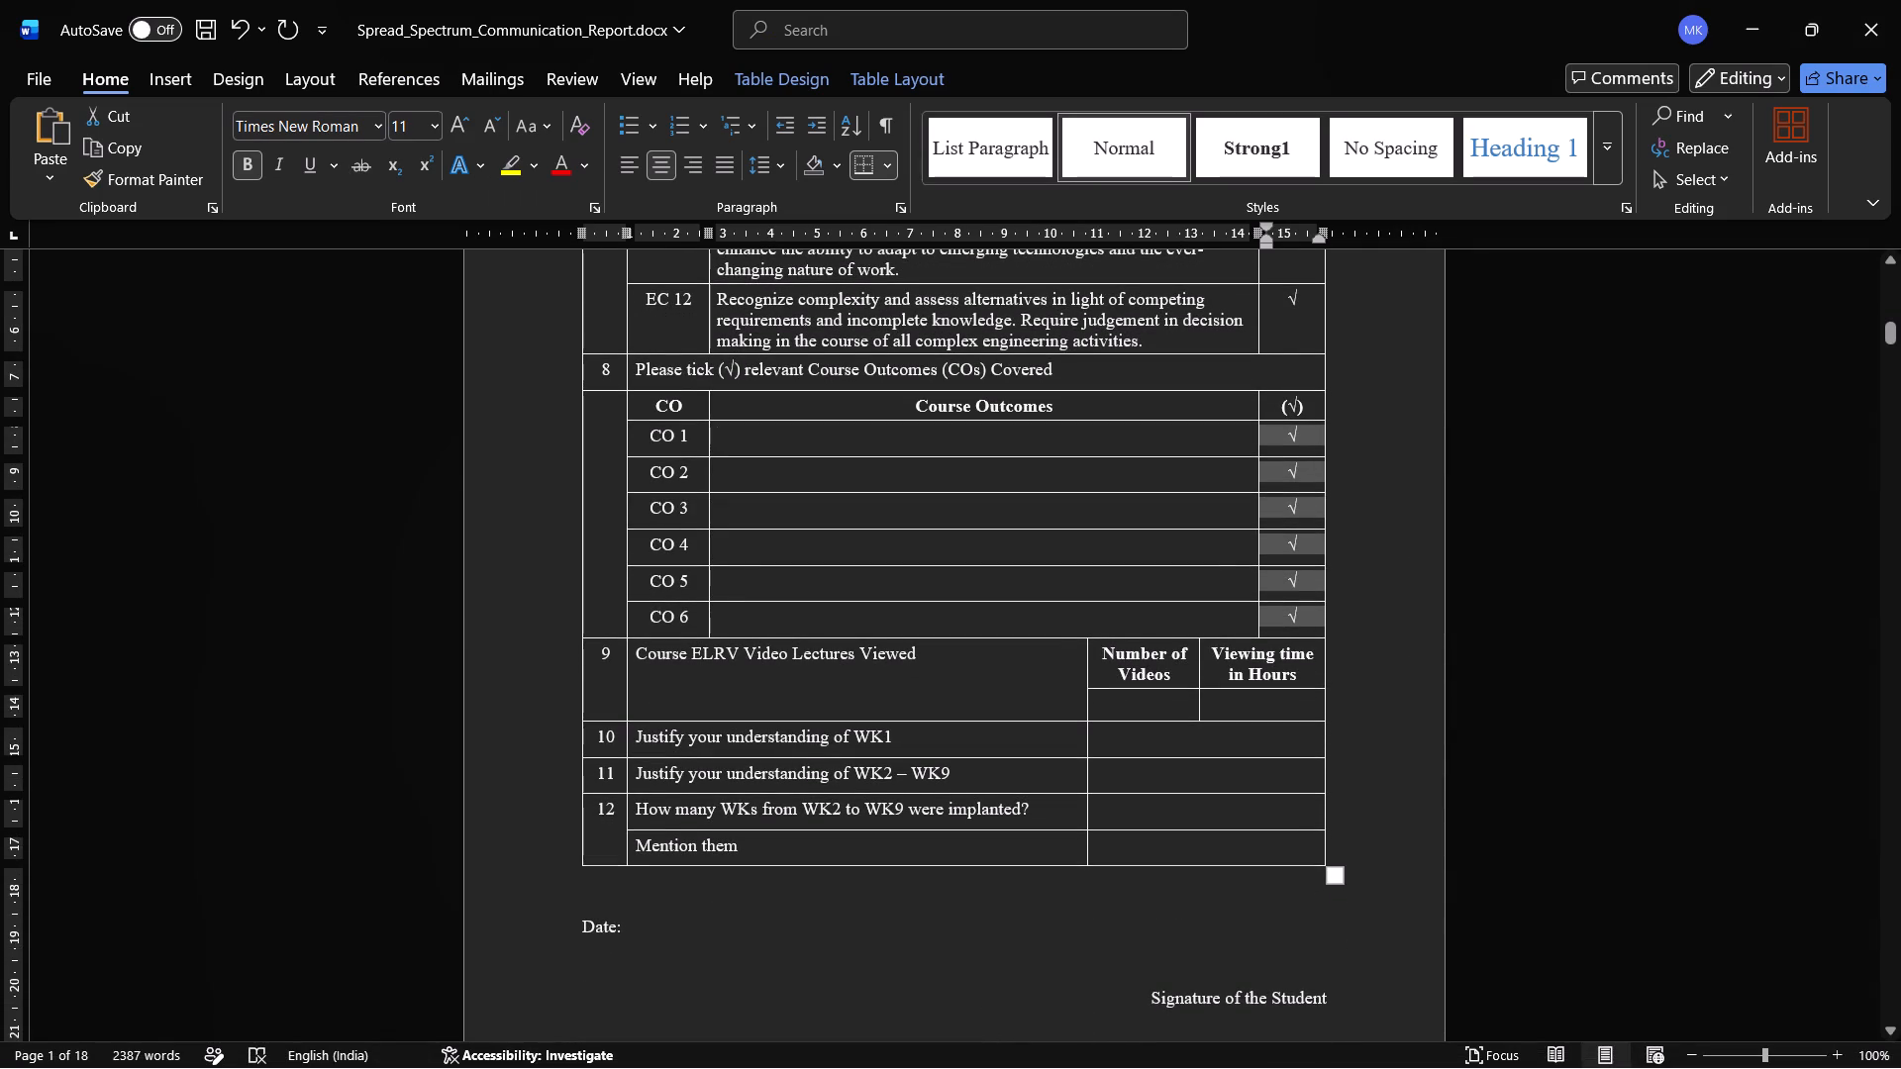
key(ctrl+v)
Move the "Analyze the response of a linear time invariant (LTI) system" outcome from row CO 1 to row CO 6 and delete its leftover label.
key(ctrl+shift+Left)
key(ctrl+shift+Left)
key(ctrl+shift+Left)
key(ctrl+shift+Left)
key(ctrl+shift+Left)
key(ctrl+shift+Left)
key(ctrl+shift+Left)
key(ctrl+shift+Left)
key(ctrl+shift+Left)
key(ctrl+shift+Left)
key(ctrl+shift+Left)
key(ctrl+shift+Left)
key(ctrl+shift+Left)
key(ctrl+shift+Left)
key(ctrl+shift+Left)
key(ctrl+shift+Left)
key(ctrl+shift+Left)
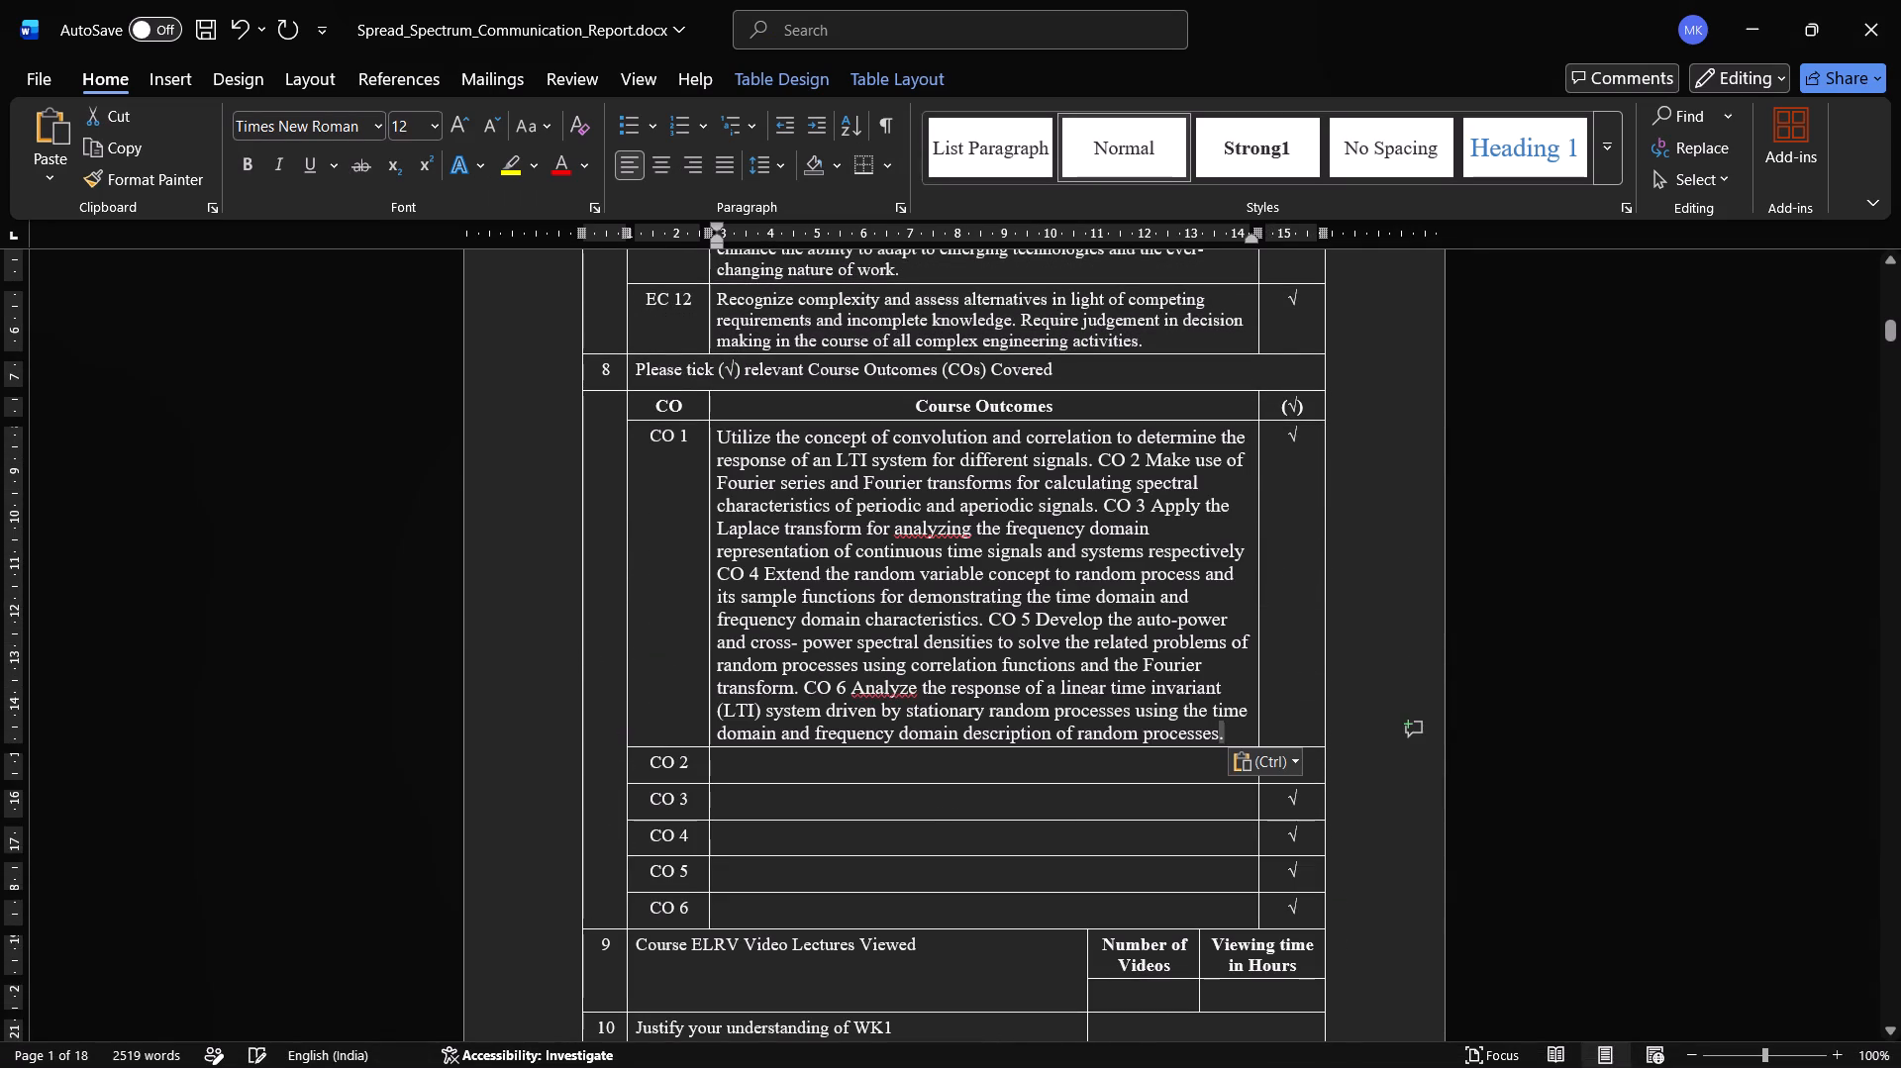
key(ctrl+shift+Left)
key(ctrl+shift+Left)
key(ctrl+shift+Left)
key(ctrl+shift+Left)
key(ctrl+shift+Left)
key(ctrl+shift+Left)
key(ctrl+shift+Left)
key(ctrl+shift+Left)
key(ctrl+shift+Left)
key(ctrl+shift+Left)
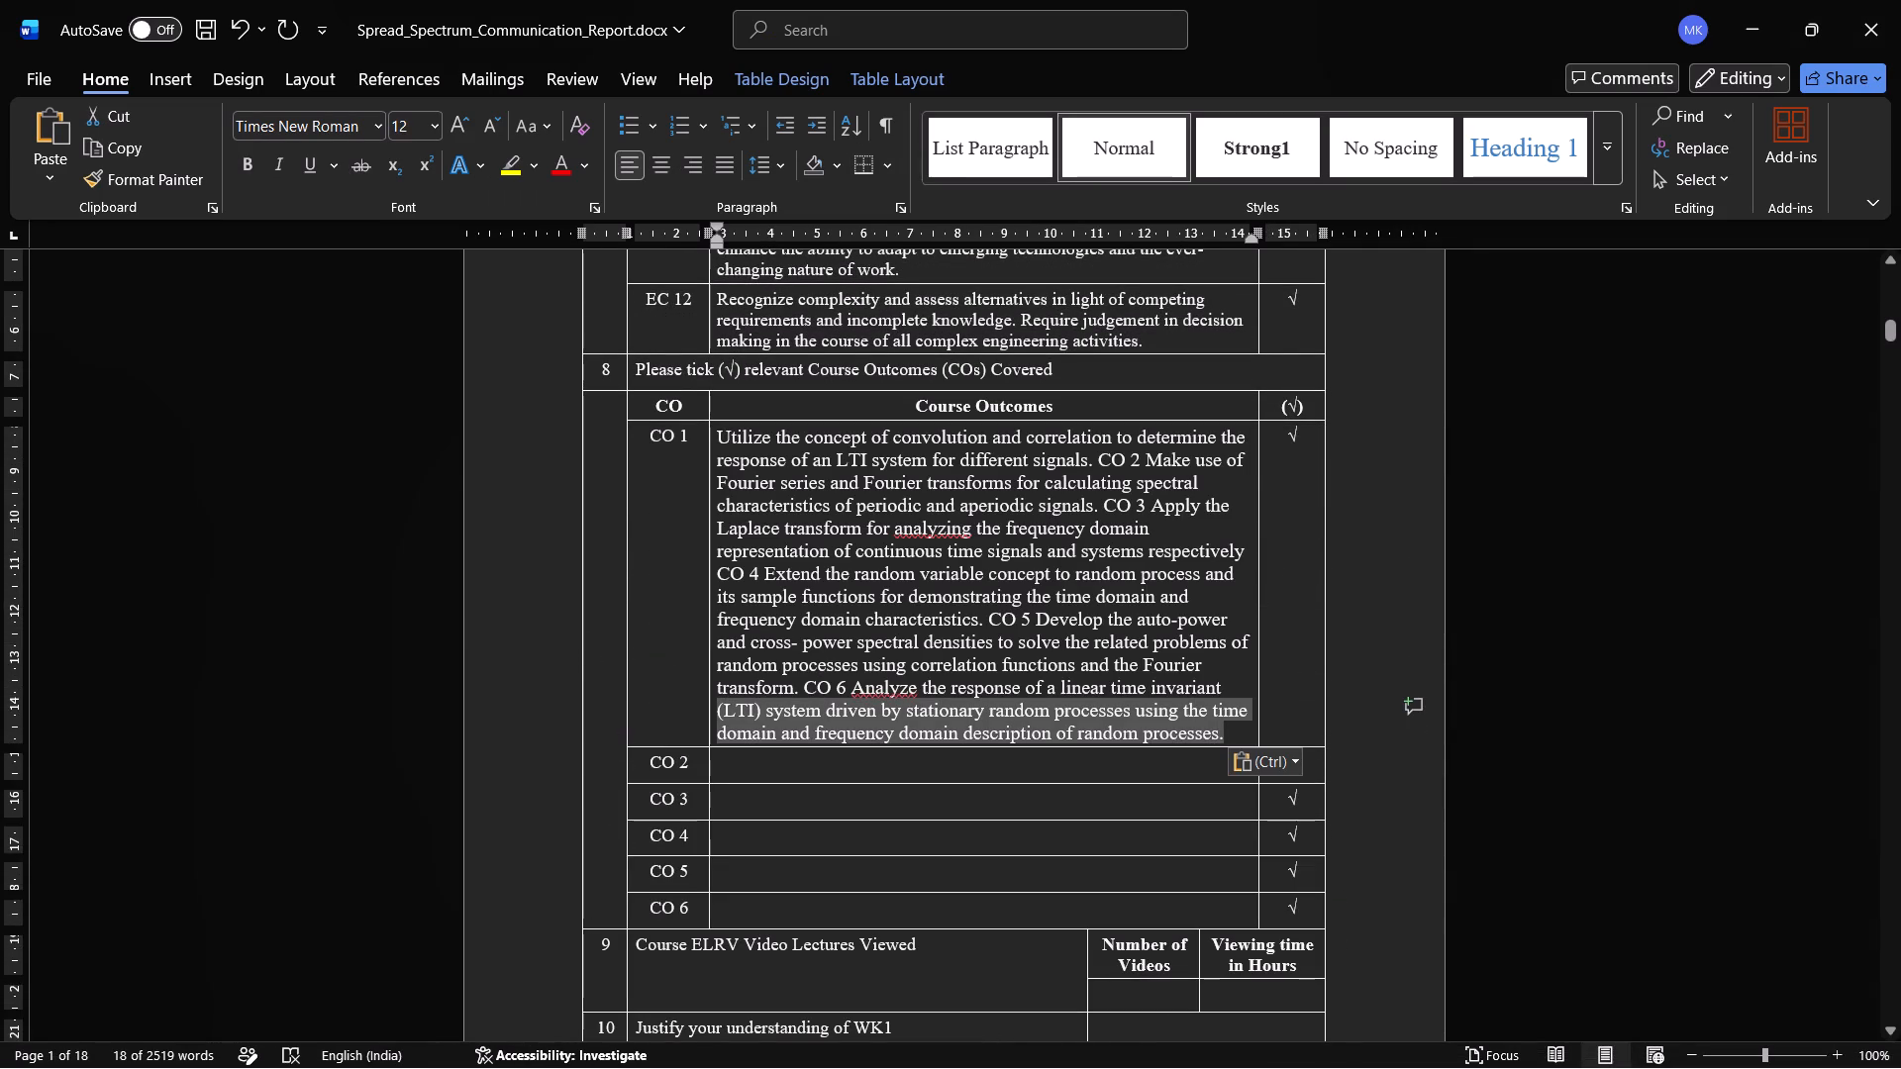
key(ctrl+shift+Left)
key(ctrl+shift+Left)
key(ctrl+shift+Left)
key(ctrl+shift+Right)
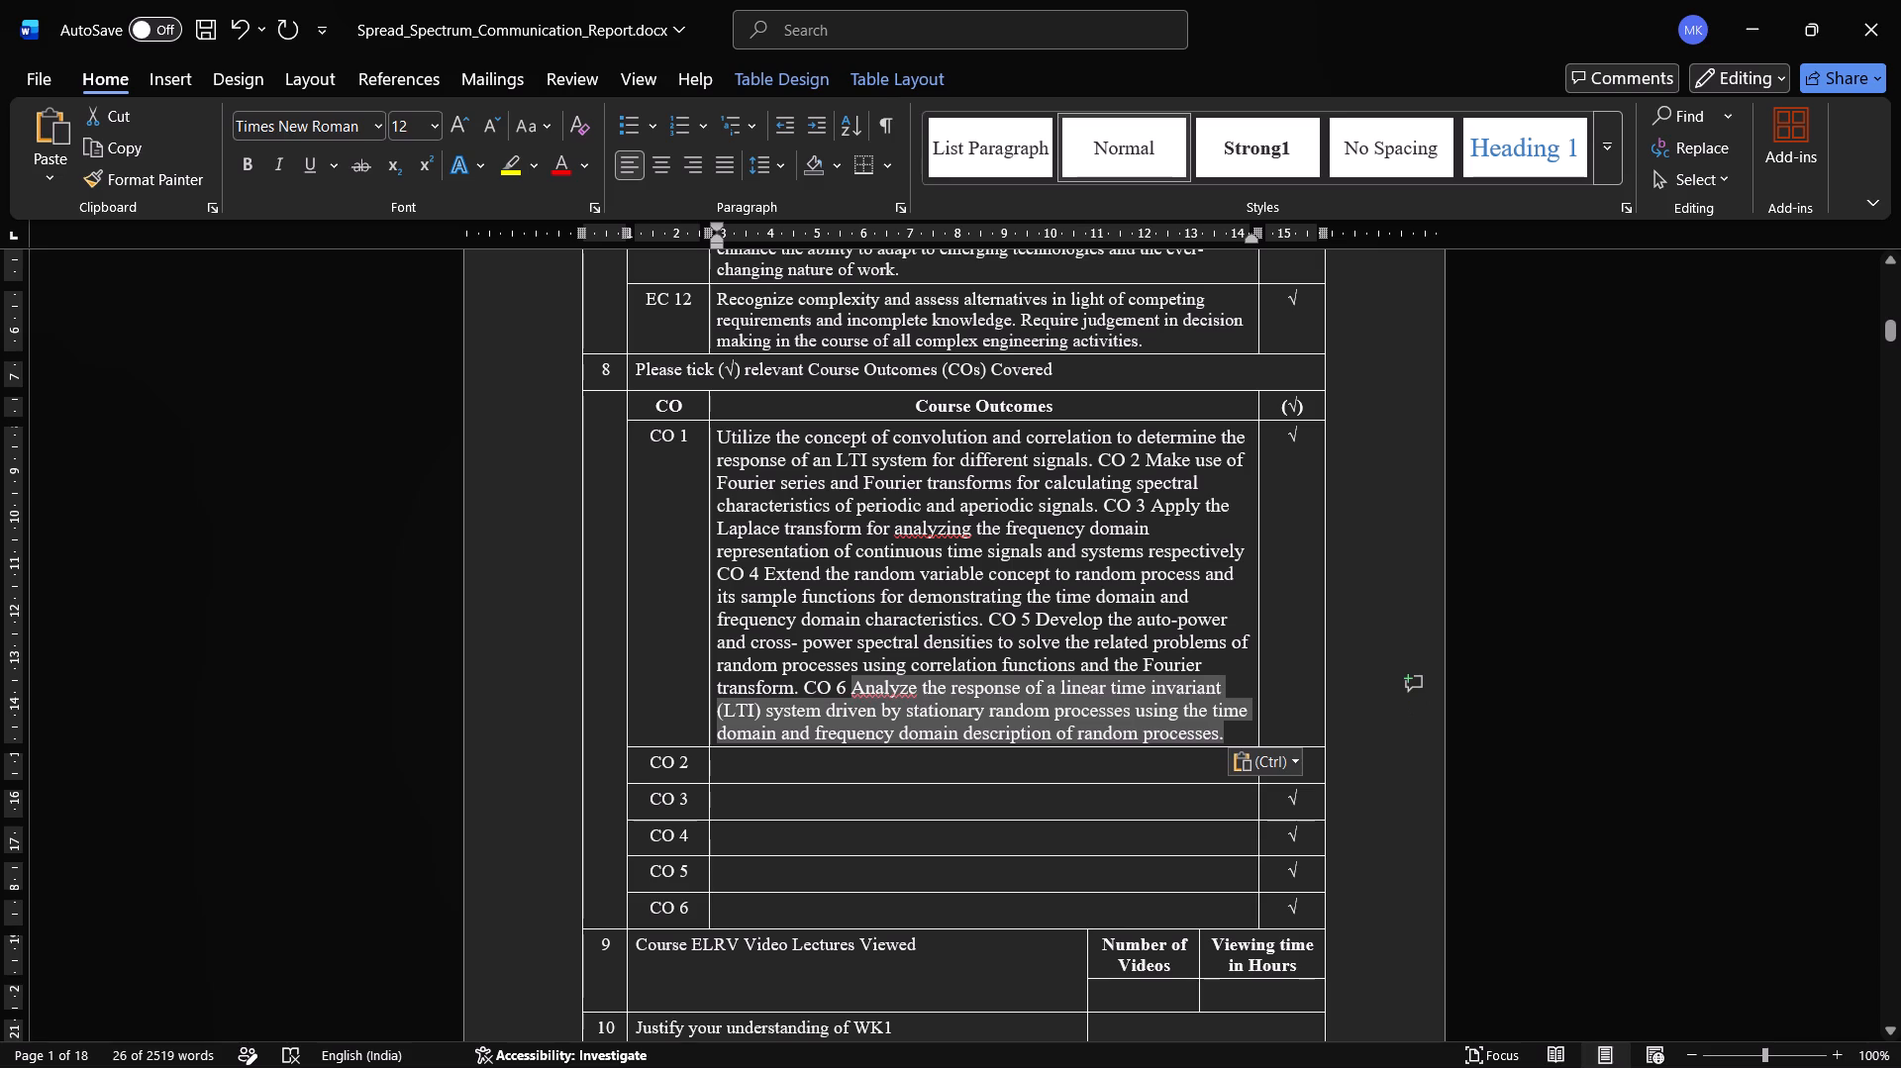
key(ctrl+x)
click(799, 851)
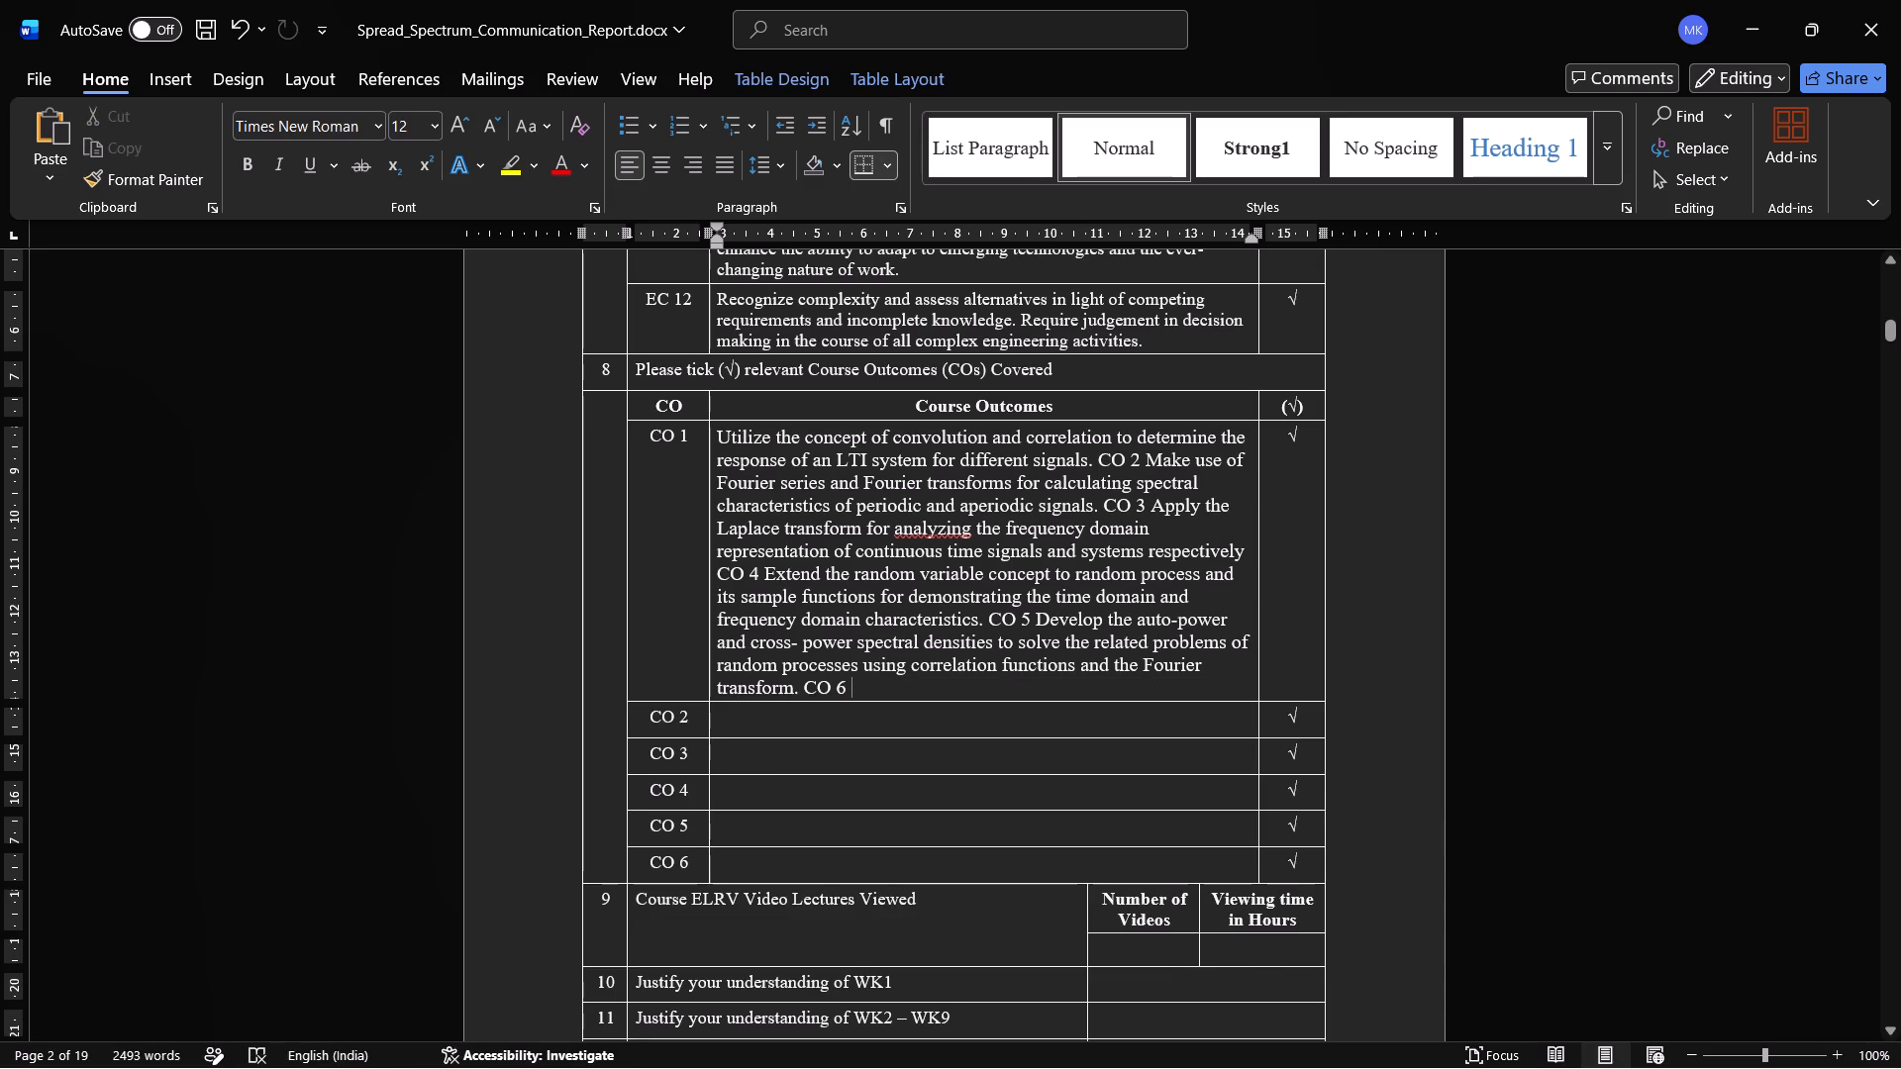
key(ctrl+v)
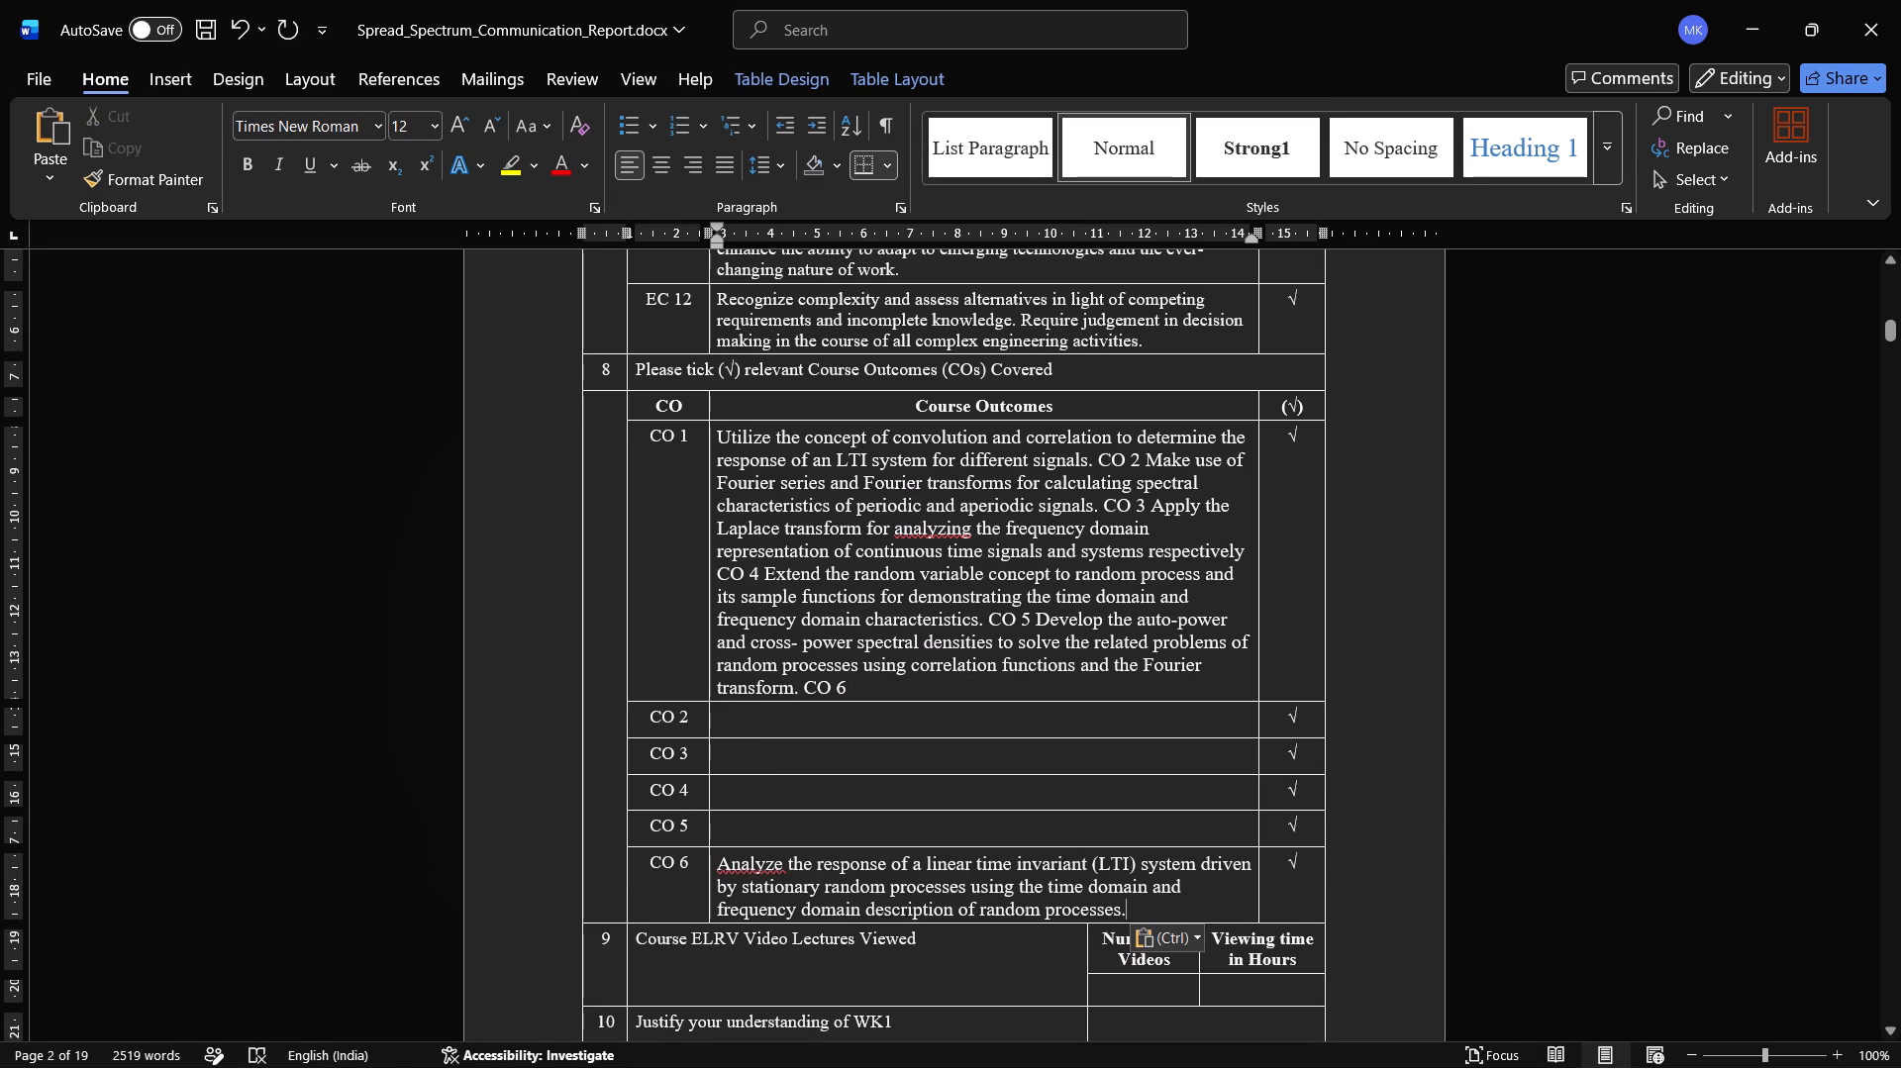
click(883, 696)
key(BackSpace)
key(BackSpace)
key(BackSpace)
key(BackSpace)
key(BackSpace)
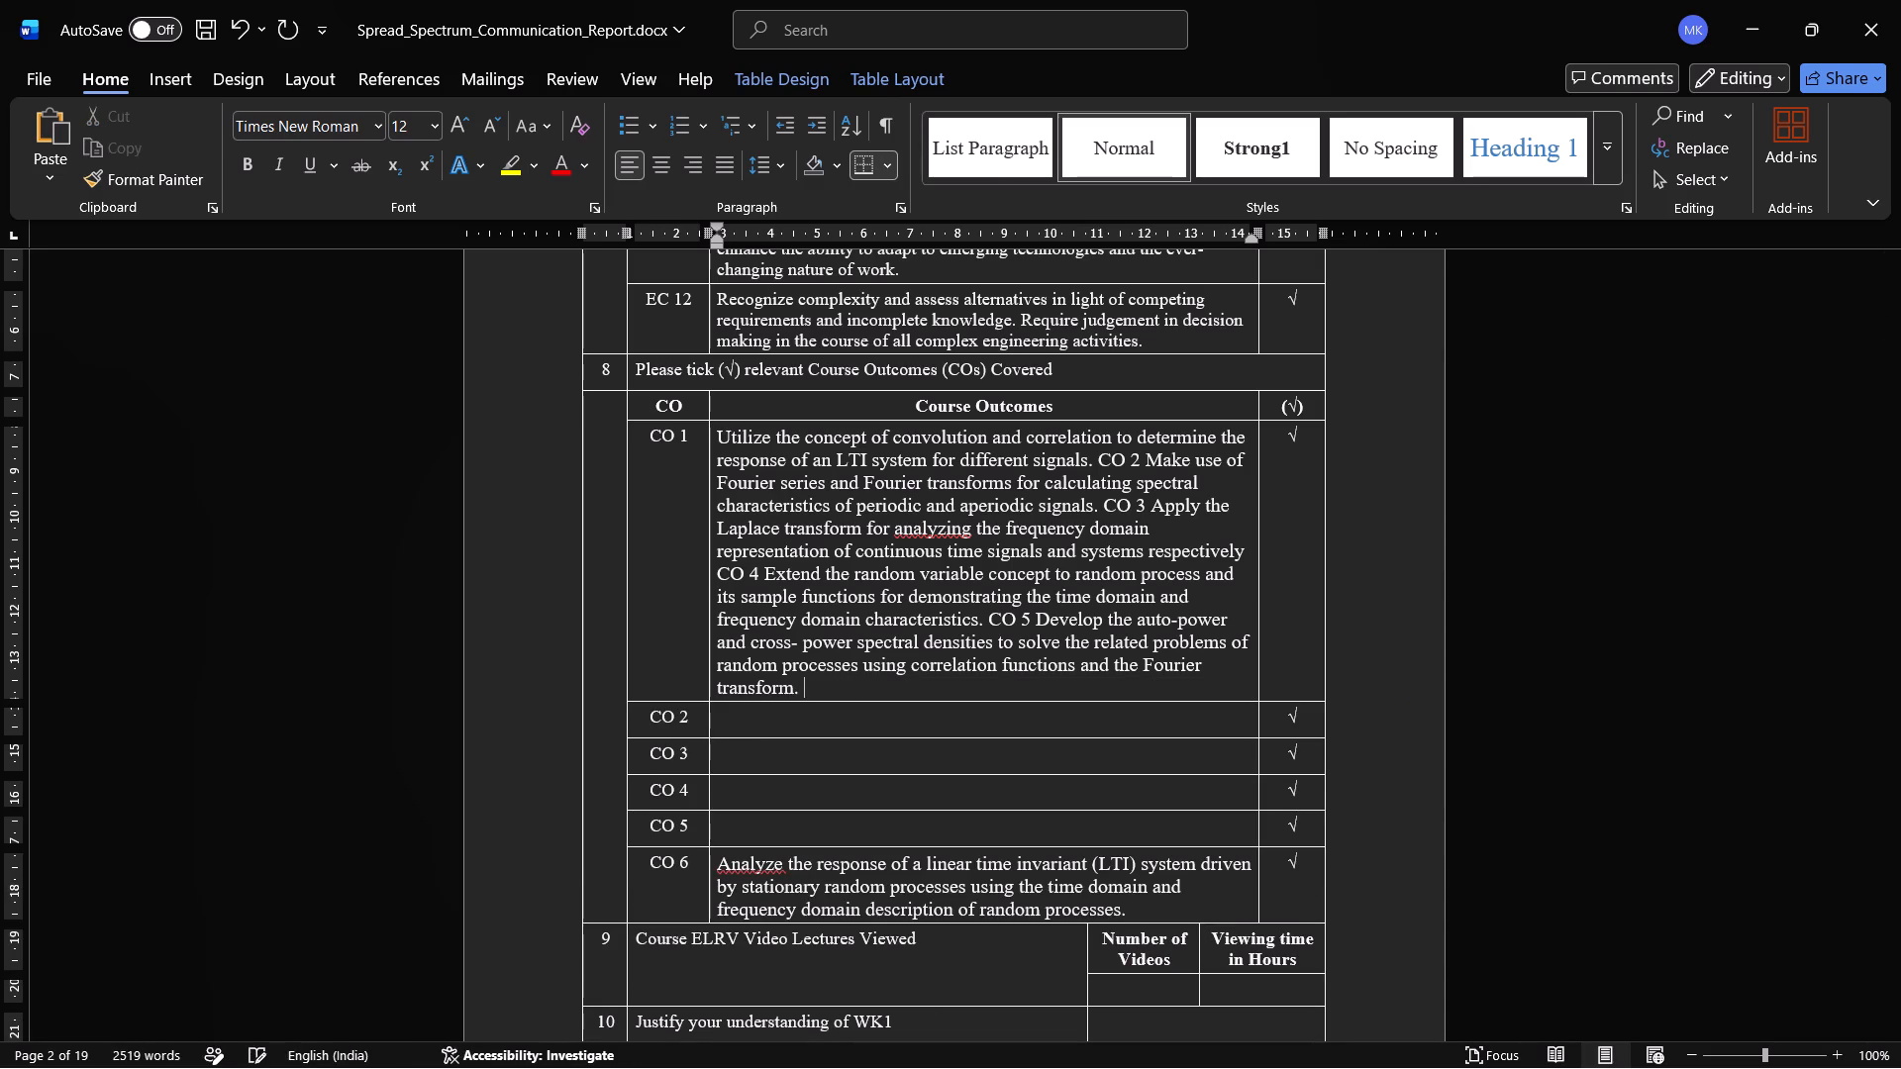
Move the "Develop the auto-power and cross- power spectral densities" outcome from row CO 1 to row CO 5 and delete the leftover "CO 5" label.
key(ctrl+shift+Left)
key(ctrl+shift+Left)
key(ctrl+shift+Left)
key(ctrl+shift+Left)
key(ctrl+shift+Left)
key(ctrl+shift+Left)
key(ctrl+shift+Left)
key(ctrl+shift+Left)
key(ctrl+shift+Left)
key(ctrl+shift+Left)
key(ctrl+shift+Left)
key(ctrl+shift+Left)
key(ctrl+shift+Left)
key(ctrl+shift+Left)
key(ctrl+shift+Left)
key(ctrl+shift+Left)
key(ctrl+shift+Left)
key(ctrl+shift+Left)
key(ctrl+shift+Left)
key(ctrl+shift+Left)
key(ctrl+shift+Left)
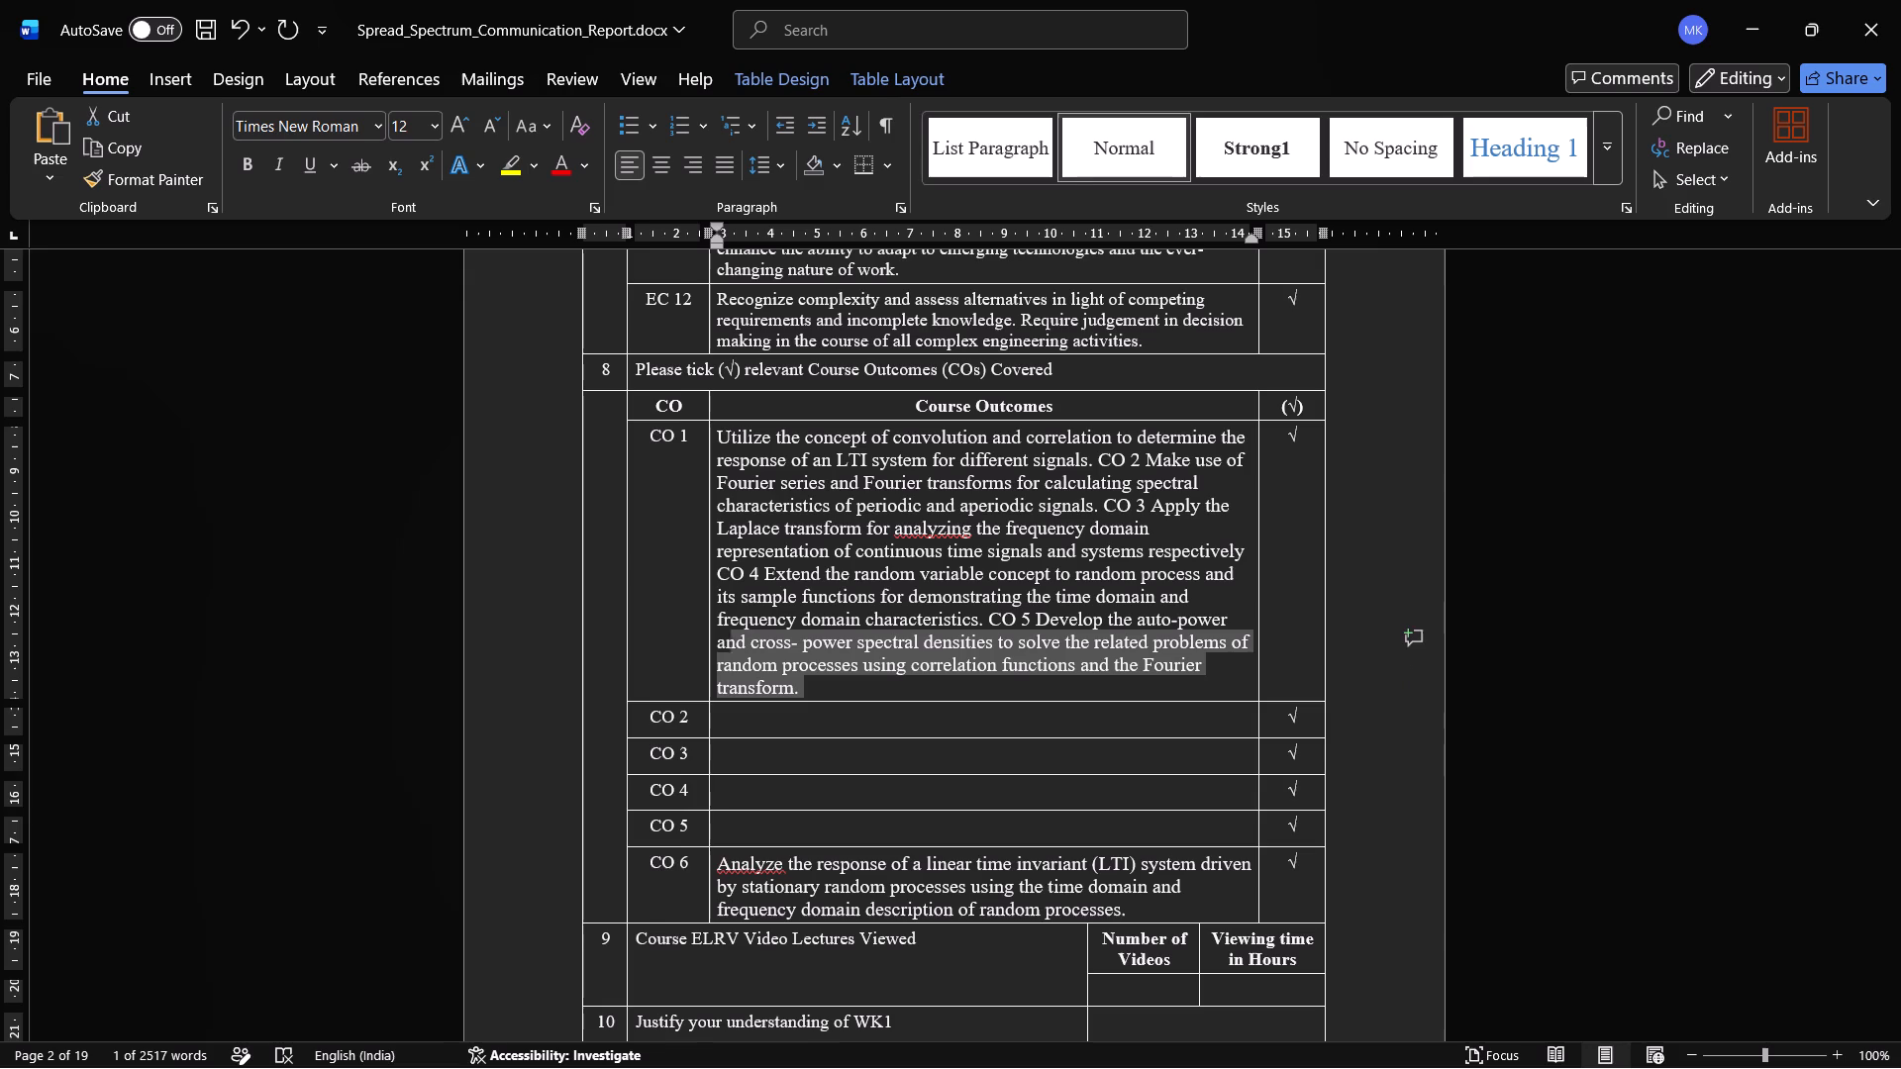
key(ctrl+shift+Left)
key(ctrl+shift+Left)
key(ctrl+shift+Left)
key(ctrl+shift+Left)
key(ctrl+shift+Left)
key(ctrl+x)
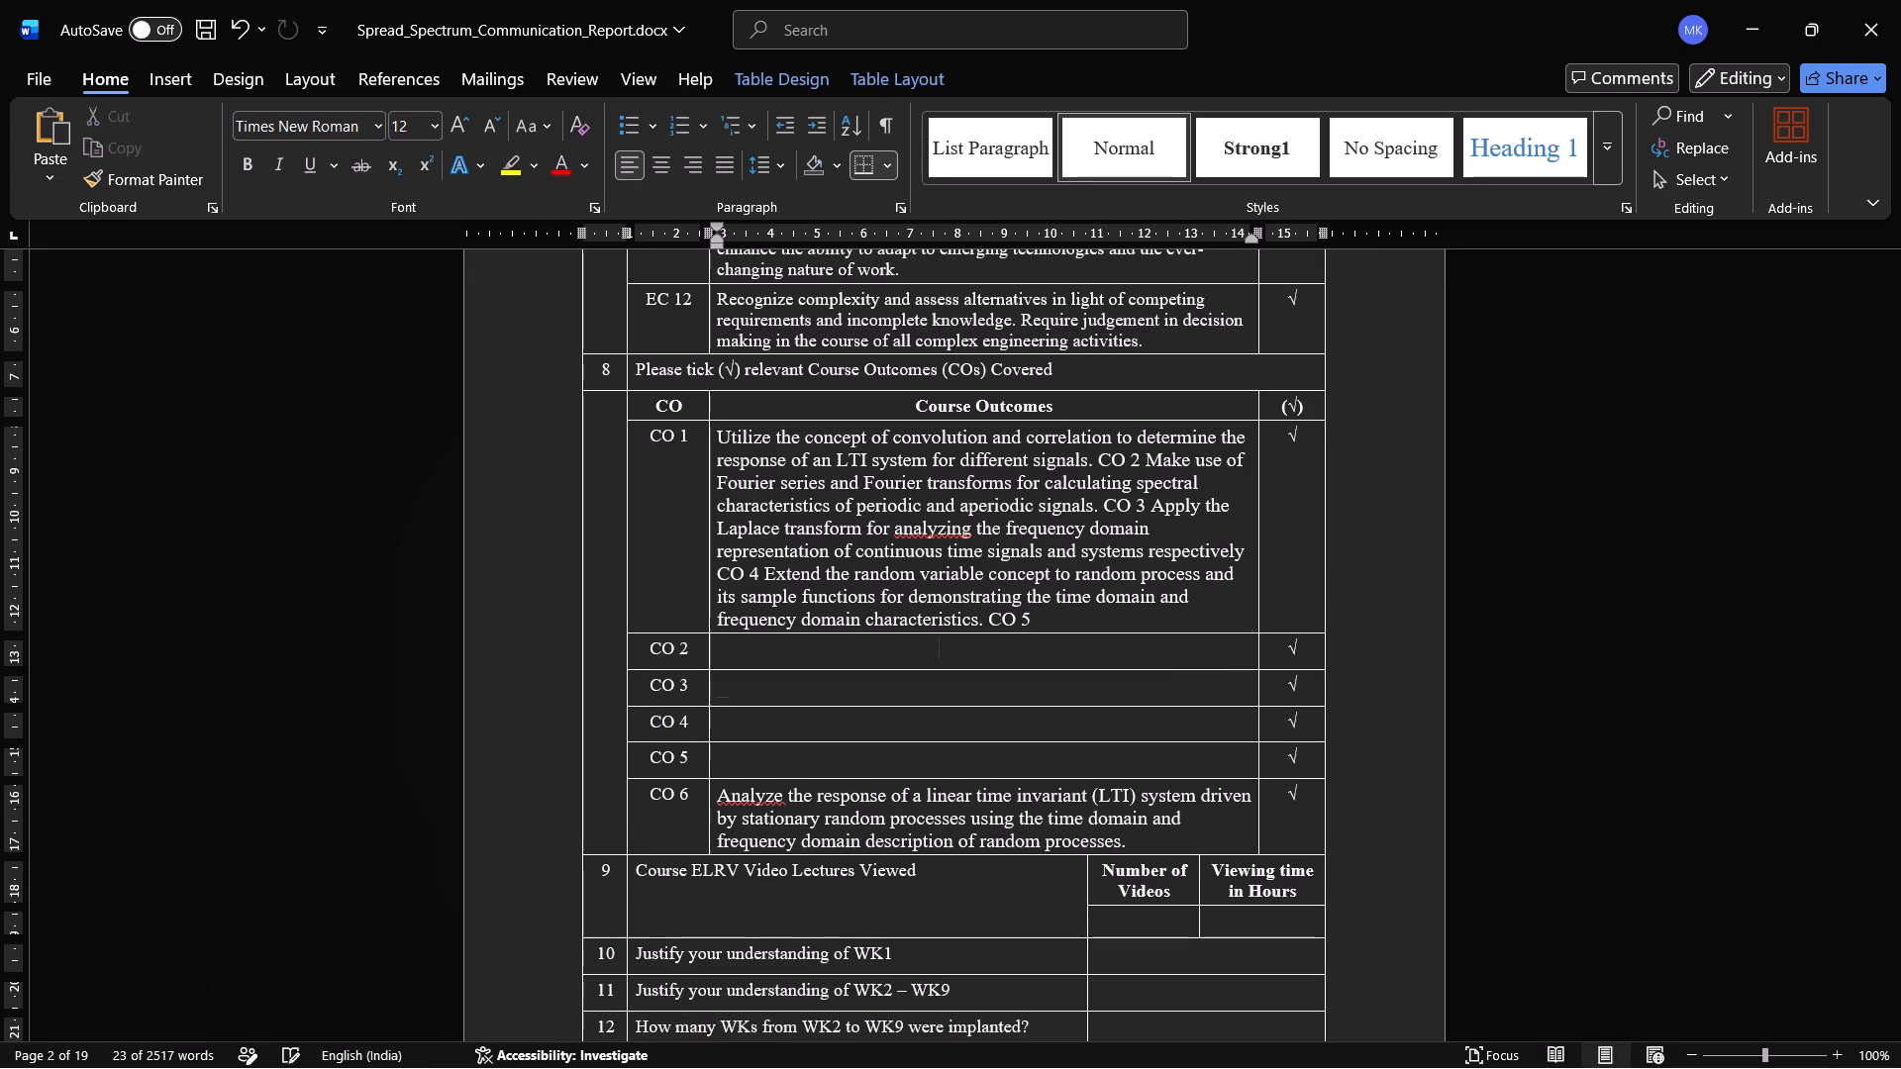
click(828, 763)
key(ctrl+v)
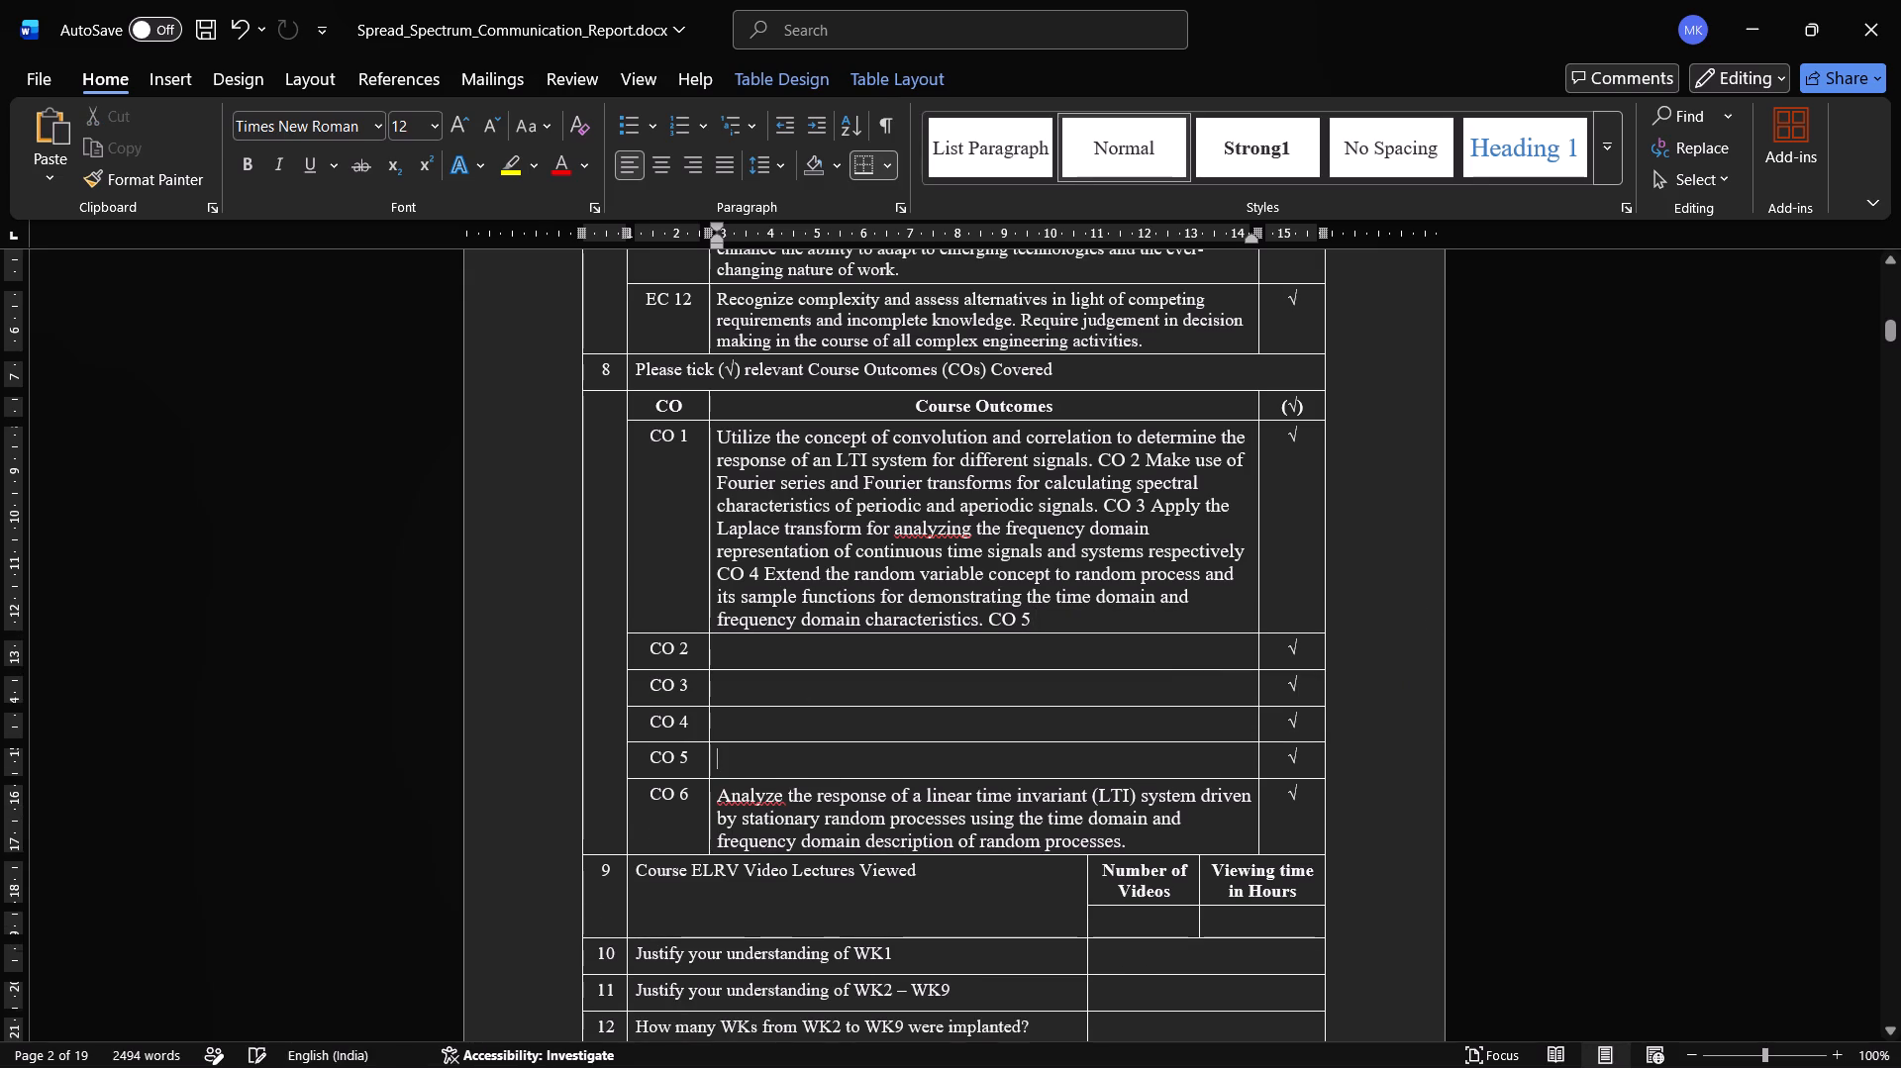
click(1071, 626)
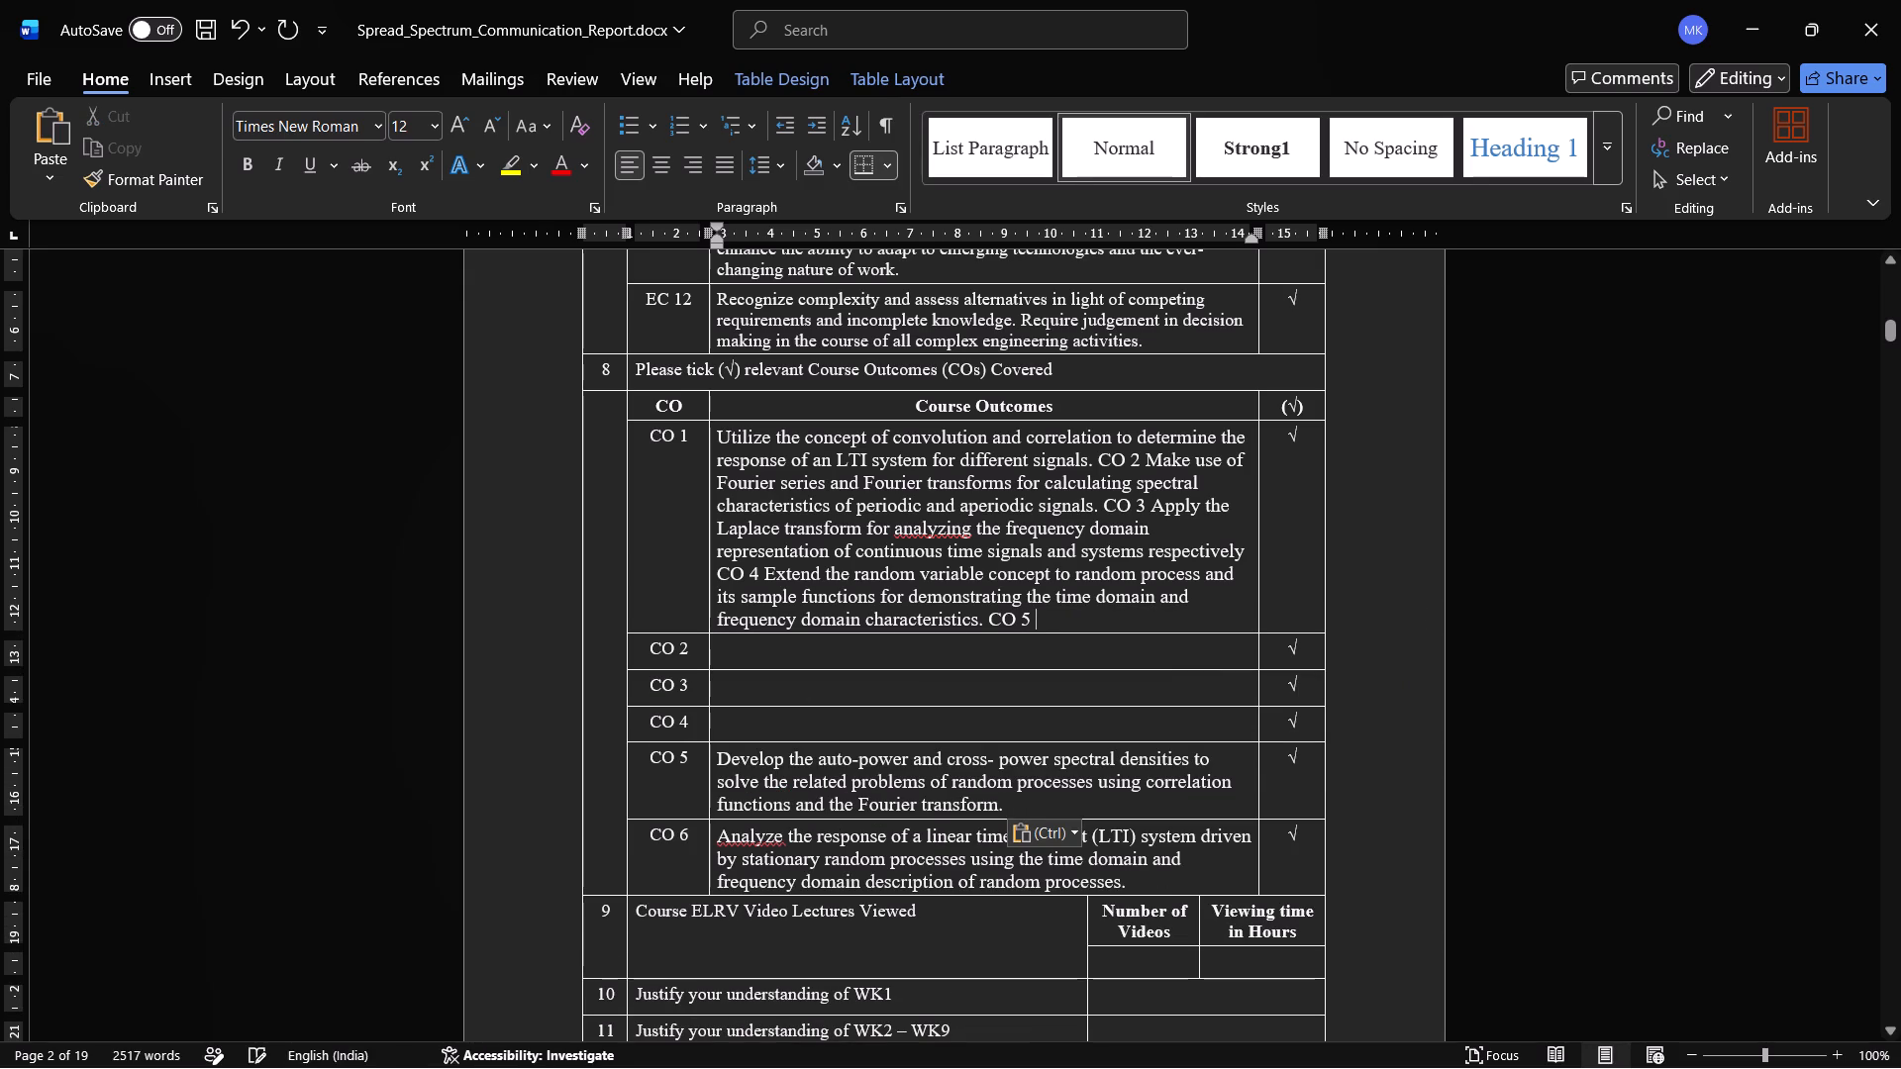
key(BackSpace)
key(BackSpace)
key(BackSpace)
key(BackSpace)
key(BackSpace)
Move the "Extend the random variable concept" outcome from row CO 1 to row CO 4 and delete the leftover "CO 4" label.
key(ctrl+shift+Left)
key(ctrl+shift+Left)
key(ctrl+shift+Left)
key(ctrl+shift+Left)
key(ctrl+shift+Left)
key(ctrl+shift+Left)
key(ctrl+shift+Left)
key(ctrl+shift+Left)
key(ctrl+shift+Left)
key(ctrl+shift+Left)
key(ctrl+shift+Left)
key(ctrl+shift+Left)
key(ctrl+shift+Left)
key(ctrl+shift+Left)
key(ctrl+shift+Left)
key(ctrl+shift+Left)
key(ctrl+shift+Left)
key(ctrl+shift+Left)
key(ctrl+shift+Left)
key(ctrl+shift+Left)
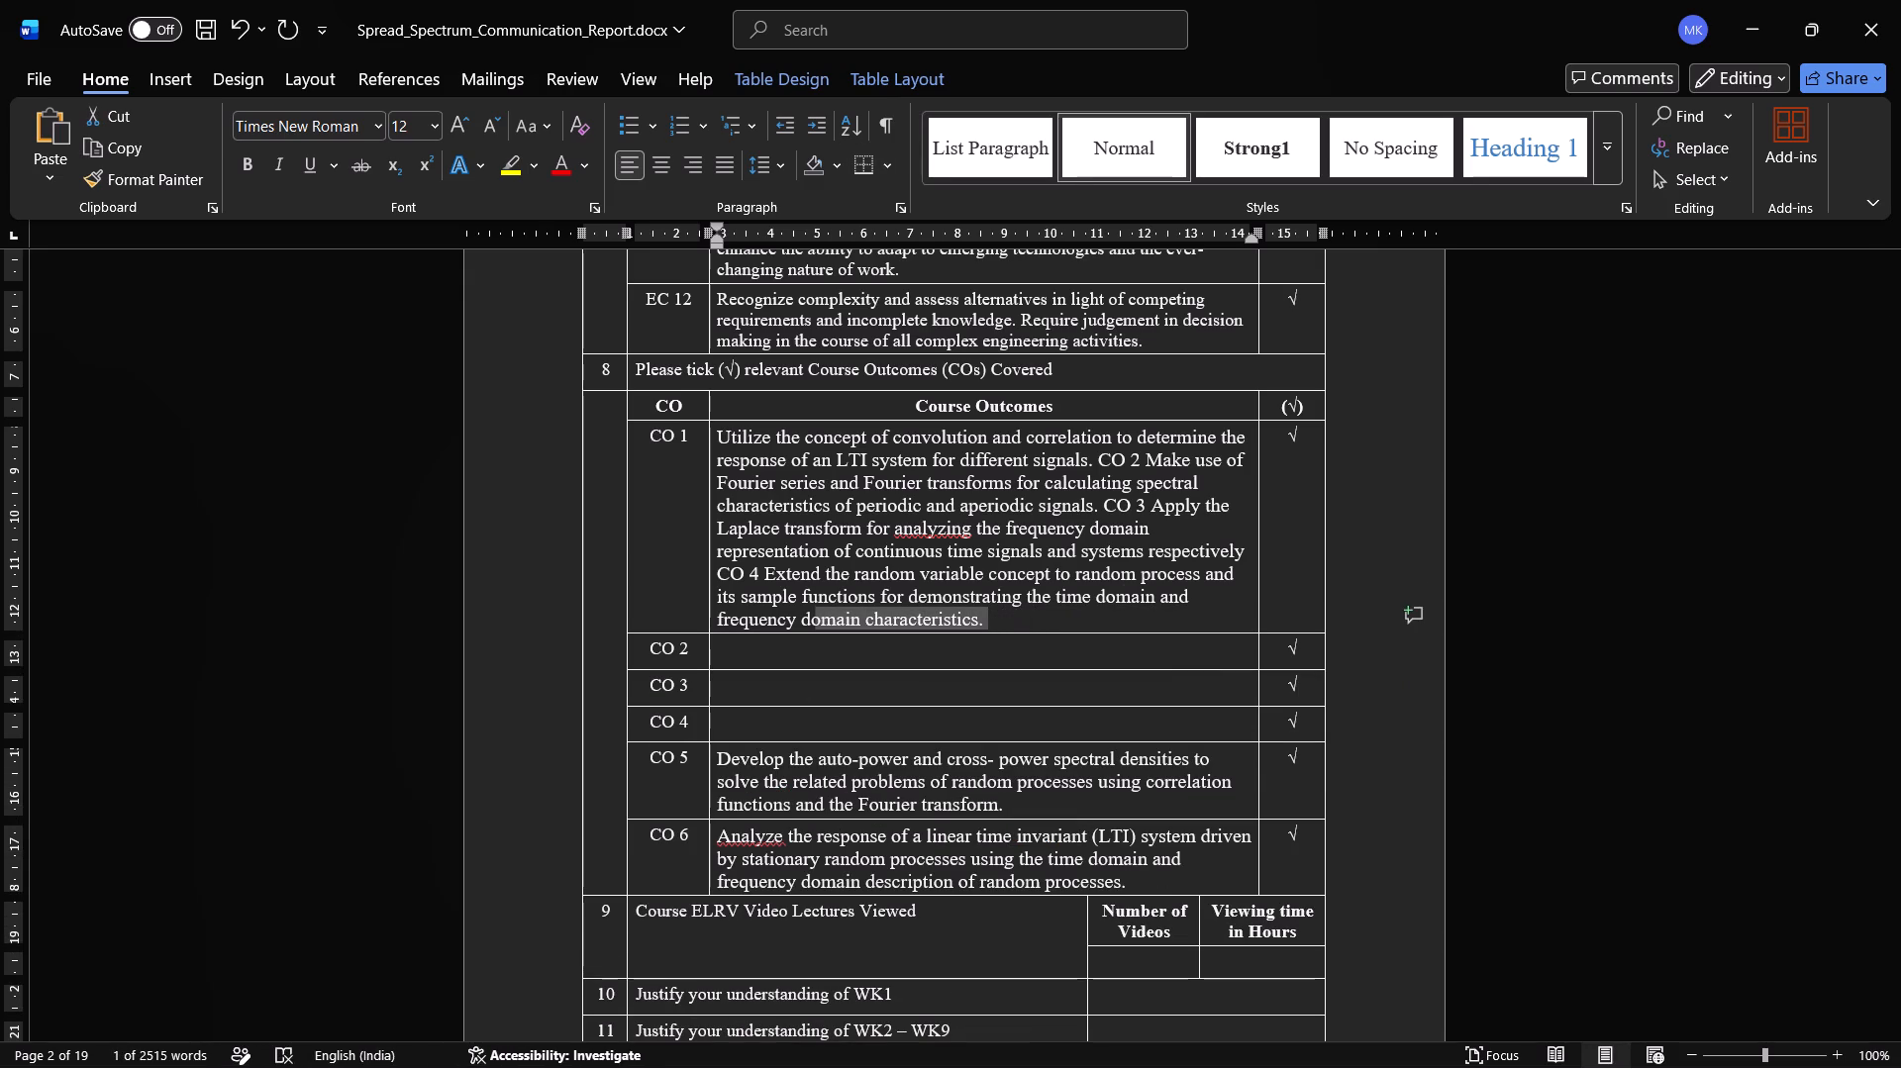
key(ctrl+shift+Left)
key(ctrl+shift+Left)
key(ctrl+x)
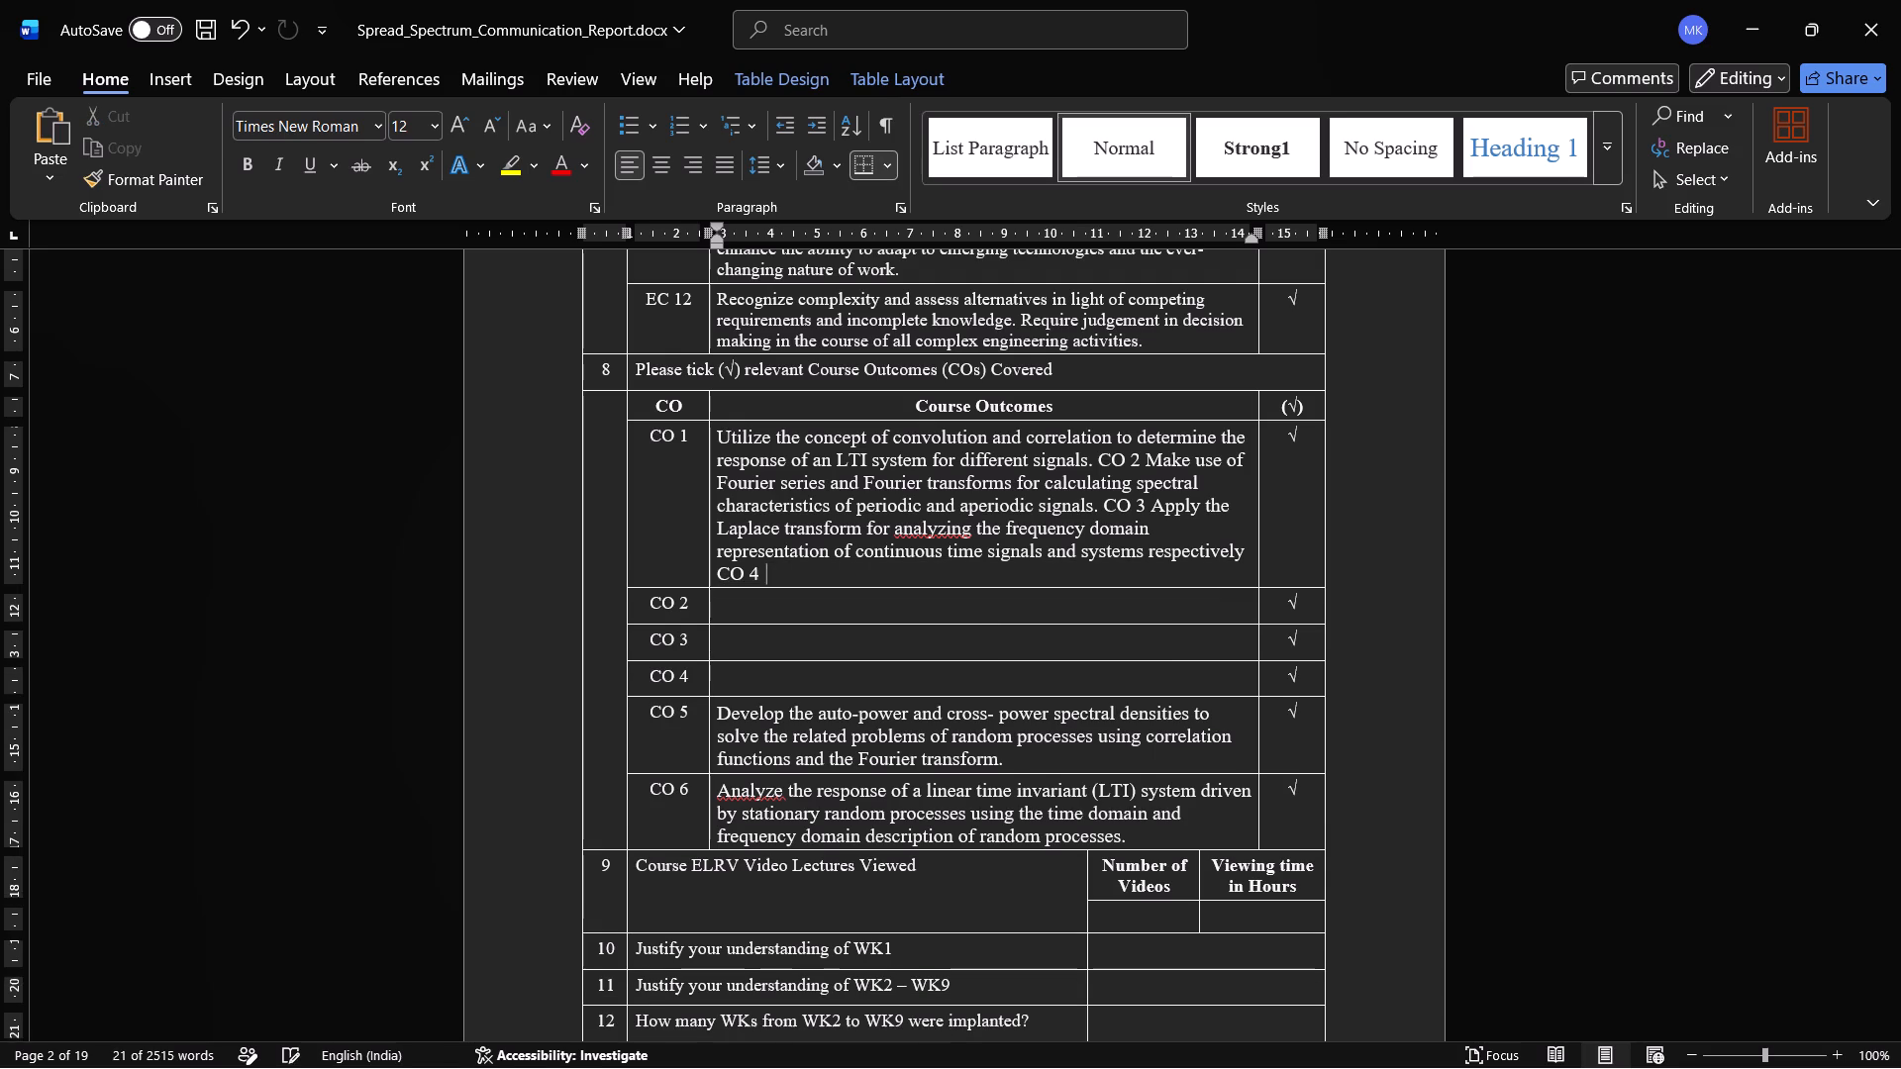
click(958, 679)
key(ctrl+v)
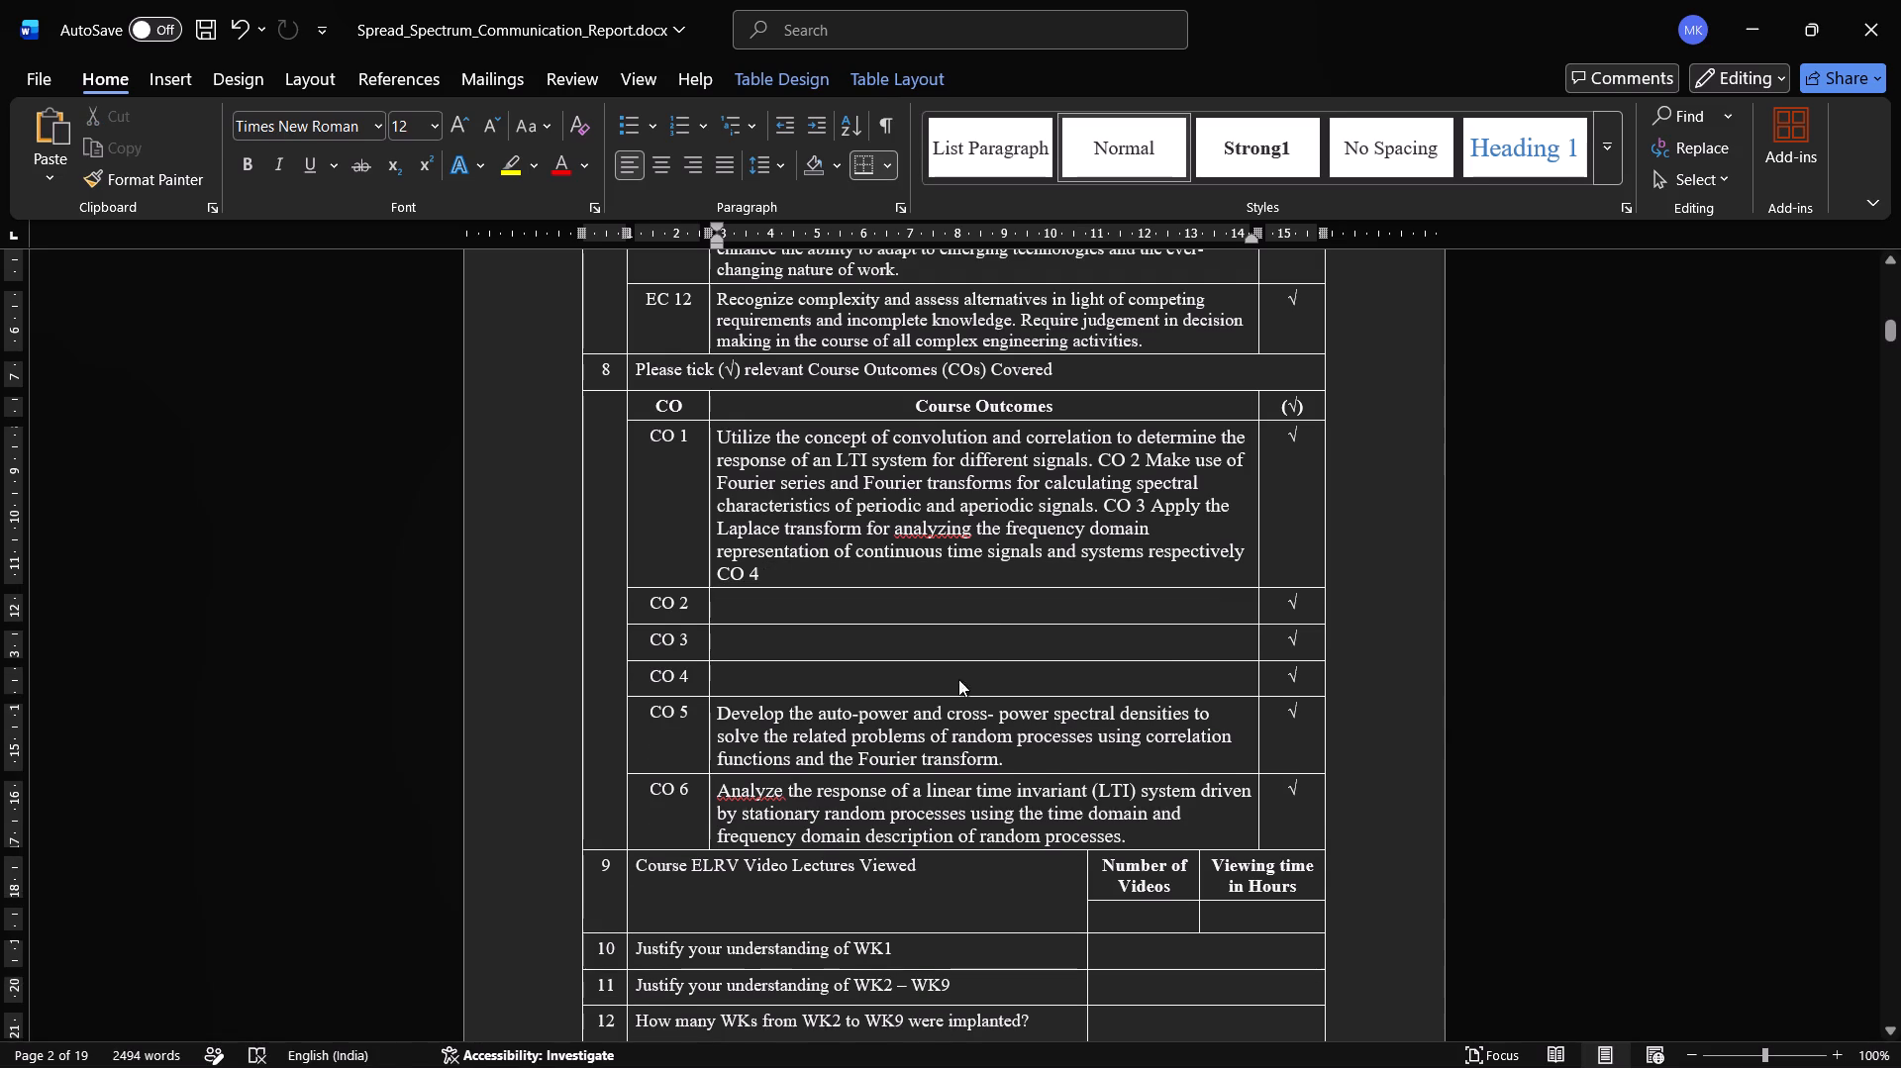
click(878, 571)
key(BackSpace)
key(BackSpace)
key(BackSpace)
key(BackSpace)
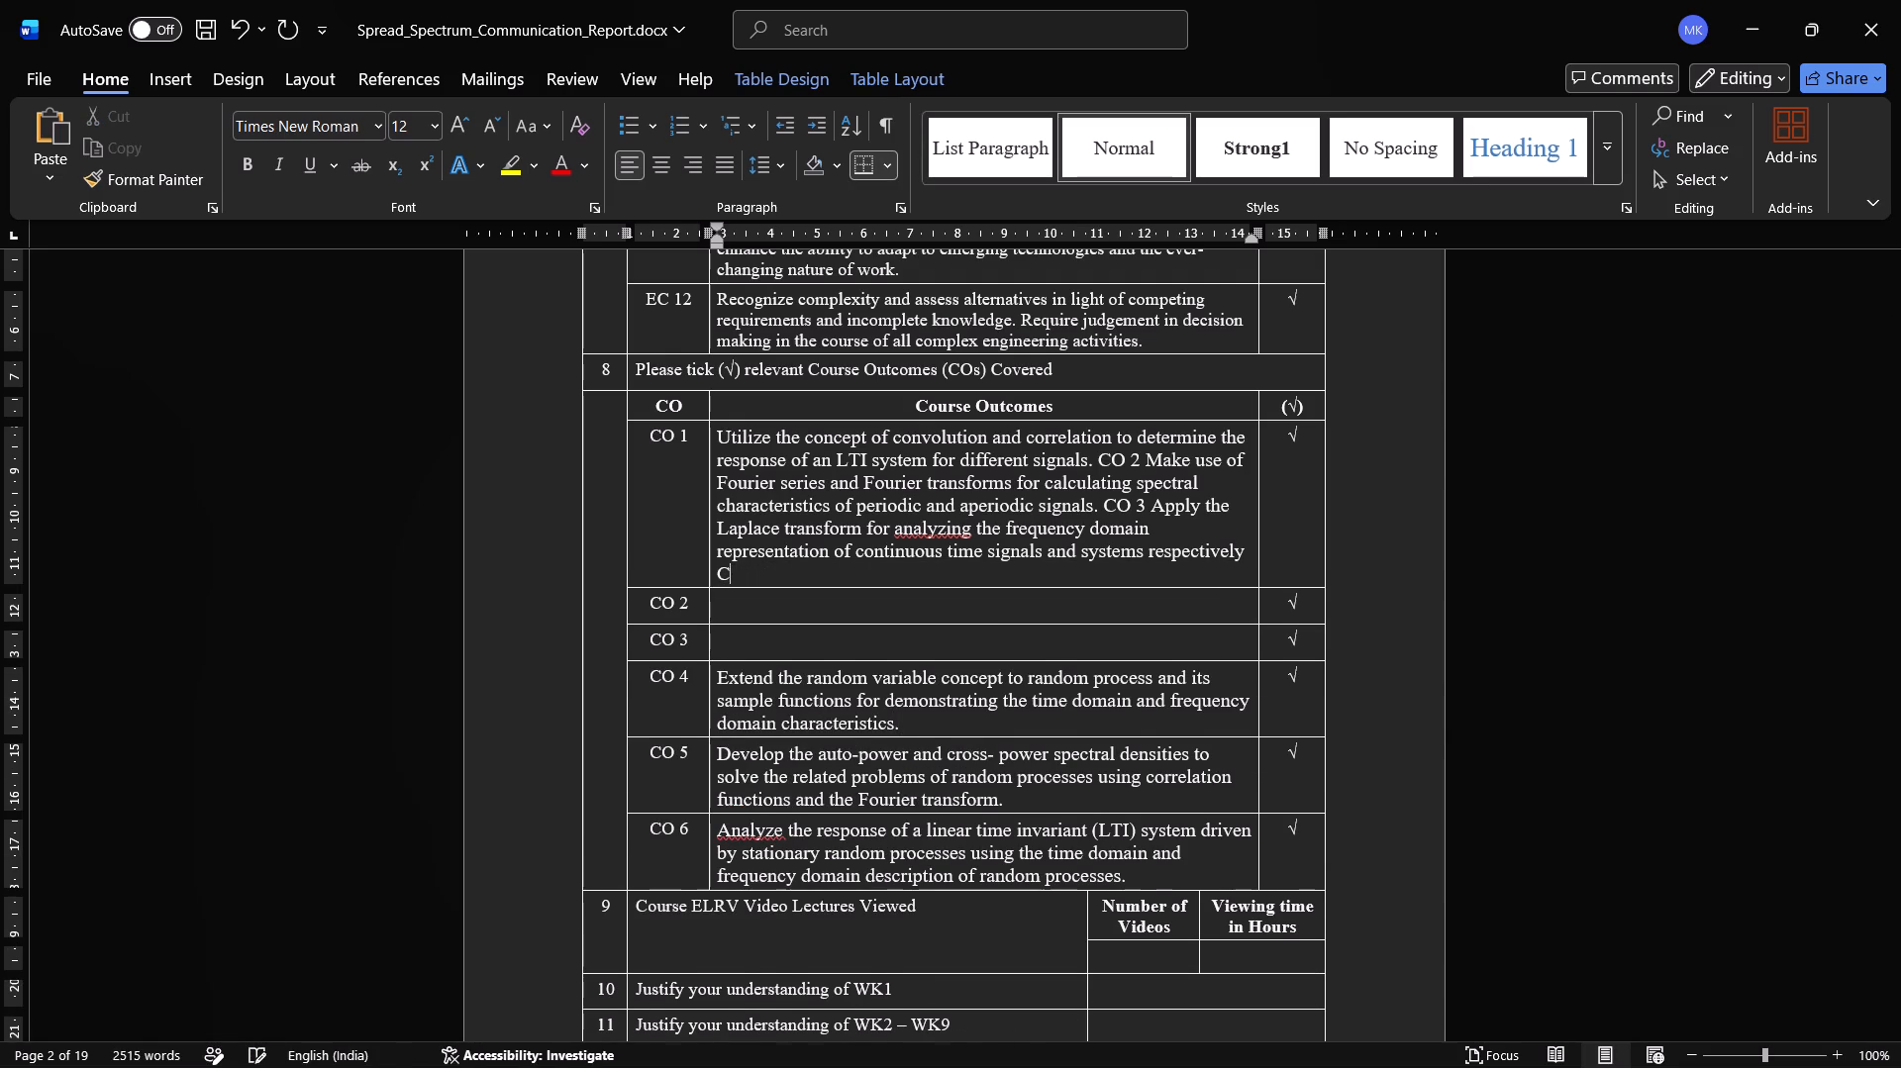
key(BackSpace)
Move the "Apply the Laplace transform" outcome from row CO 1 to row CO 3 and delete the leftover "CO 3" label.
key(ctrl+shift+Left)
key(ctrl+shift+Left)
key(ctrl+shift+Left)
key(ctrl+shift+Left)
key(ctrl+shift+Left)
key(ctrl+shift+Left)
key(ctrl+shift+Left)
key(ctrl+shift+Left)
key(ctrl+shift+Left)
key(ctrl+shift+Left)
key(ctrl+shift+Left)
key(ctrl+shift+Left)
key(ctrl+shift+Left)
key(ctrl+shift+Left)
key(ctrl+shift+Left)
key(ctrl+shift+Left)
key(ctrl+shift+Left)
key(ctrl+shift+Left)
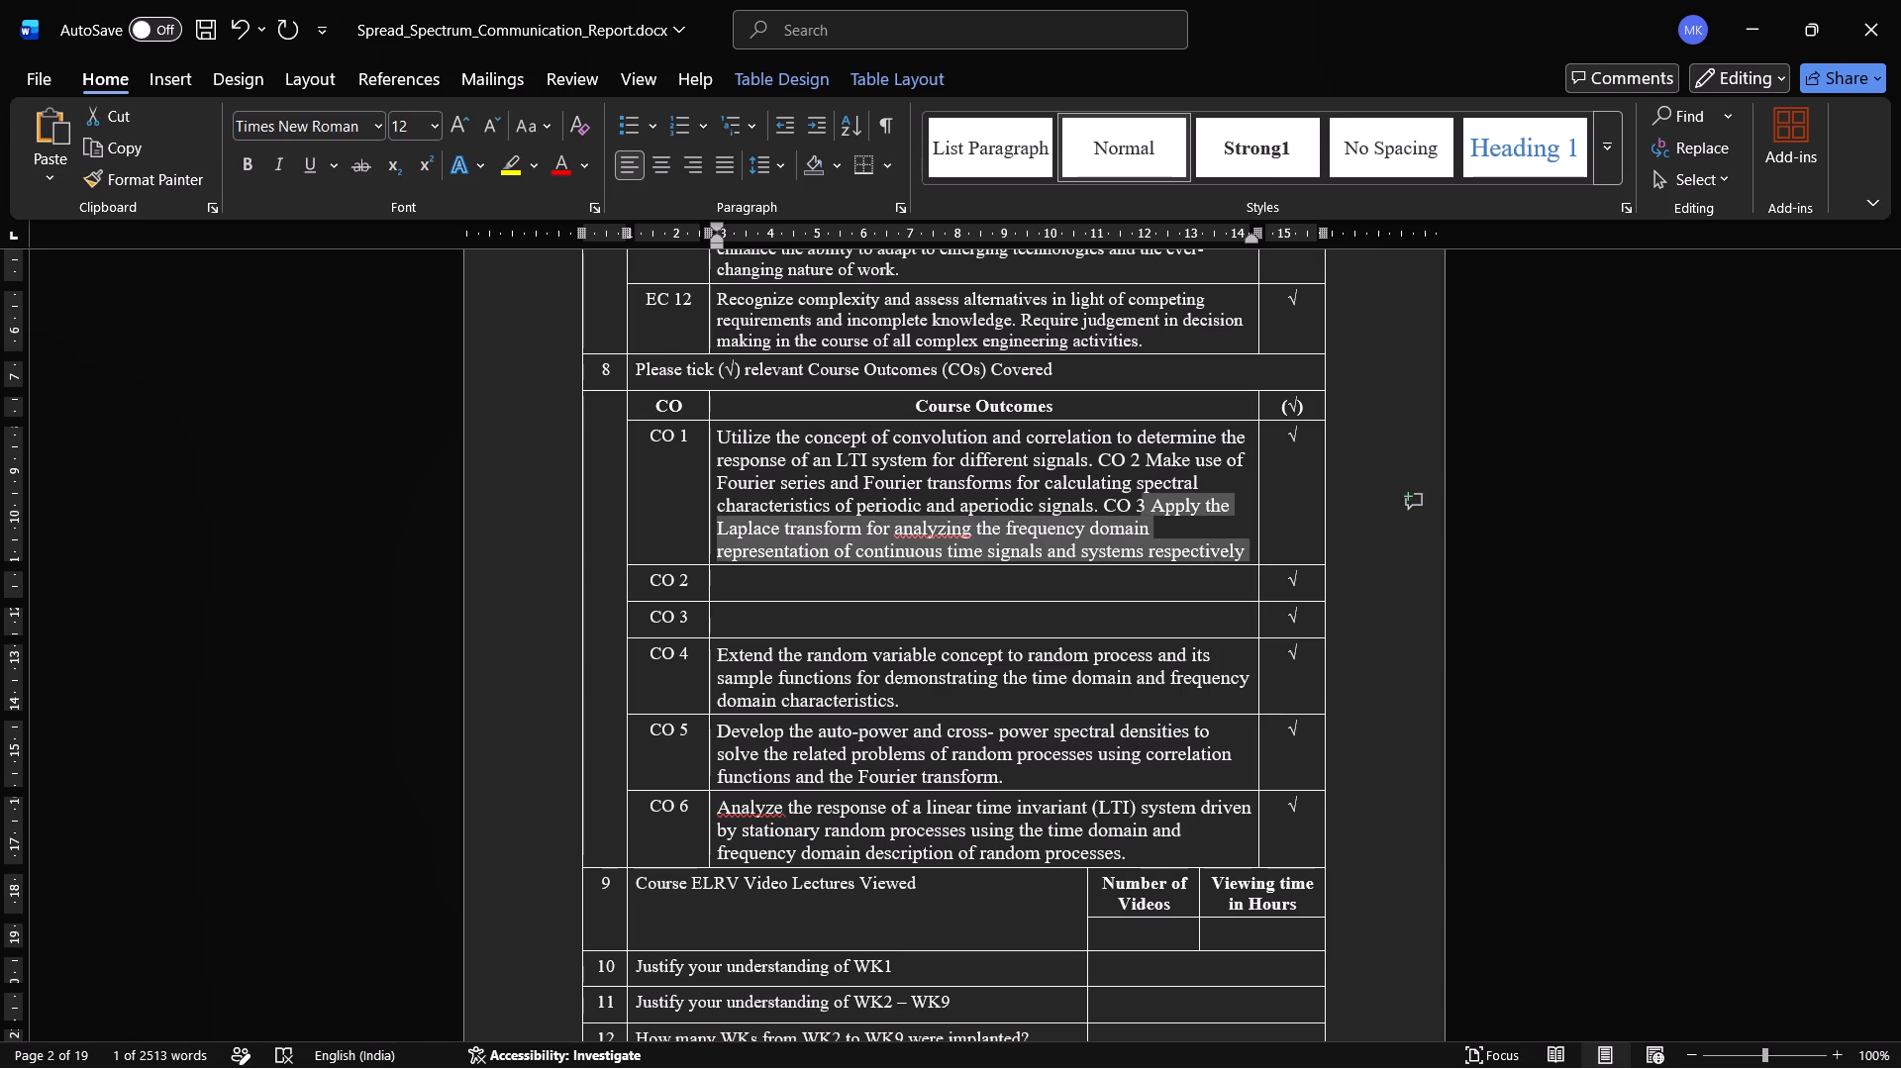
key(ctrl+shift+Left)
key(ctrl+shift+Right)
key(ctrl+shift+Right)
key(ctrl+x)
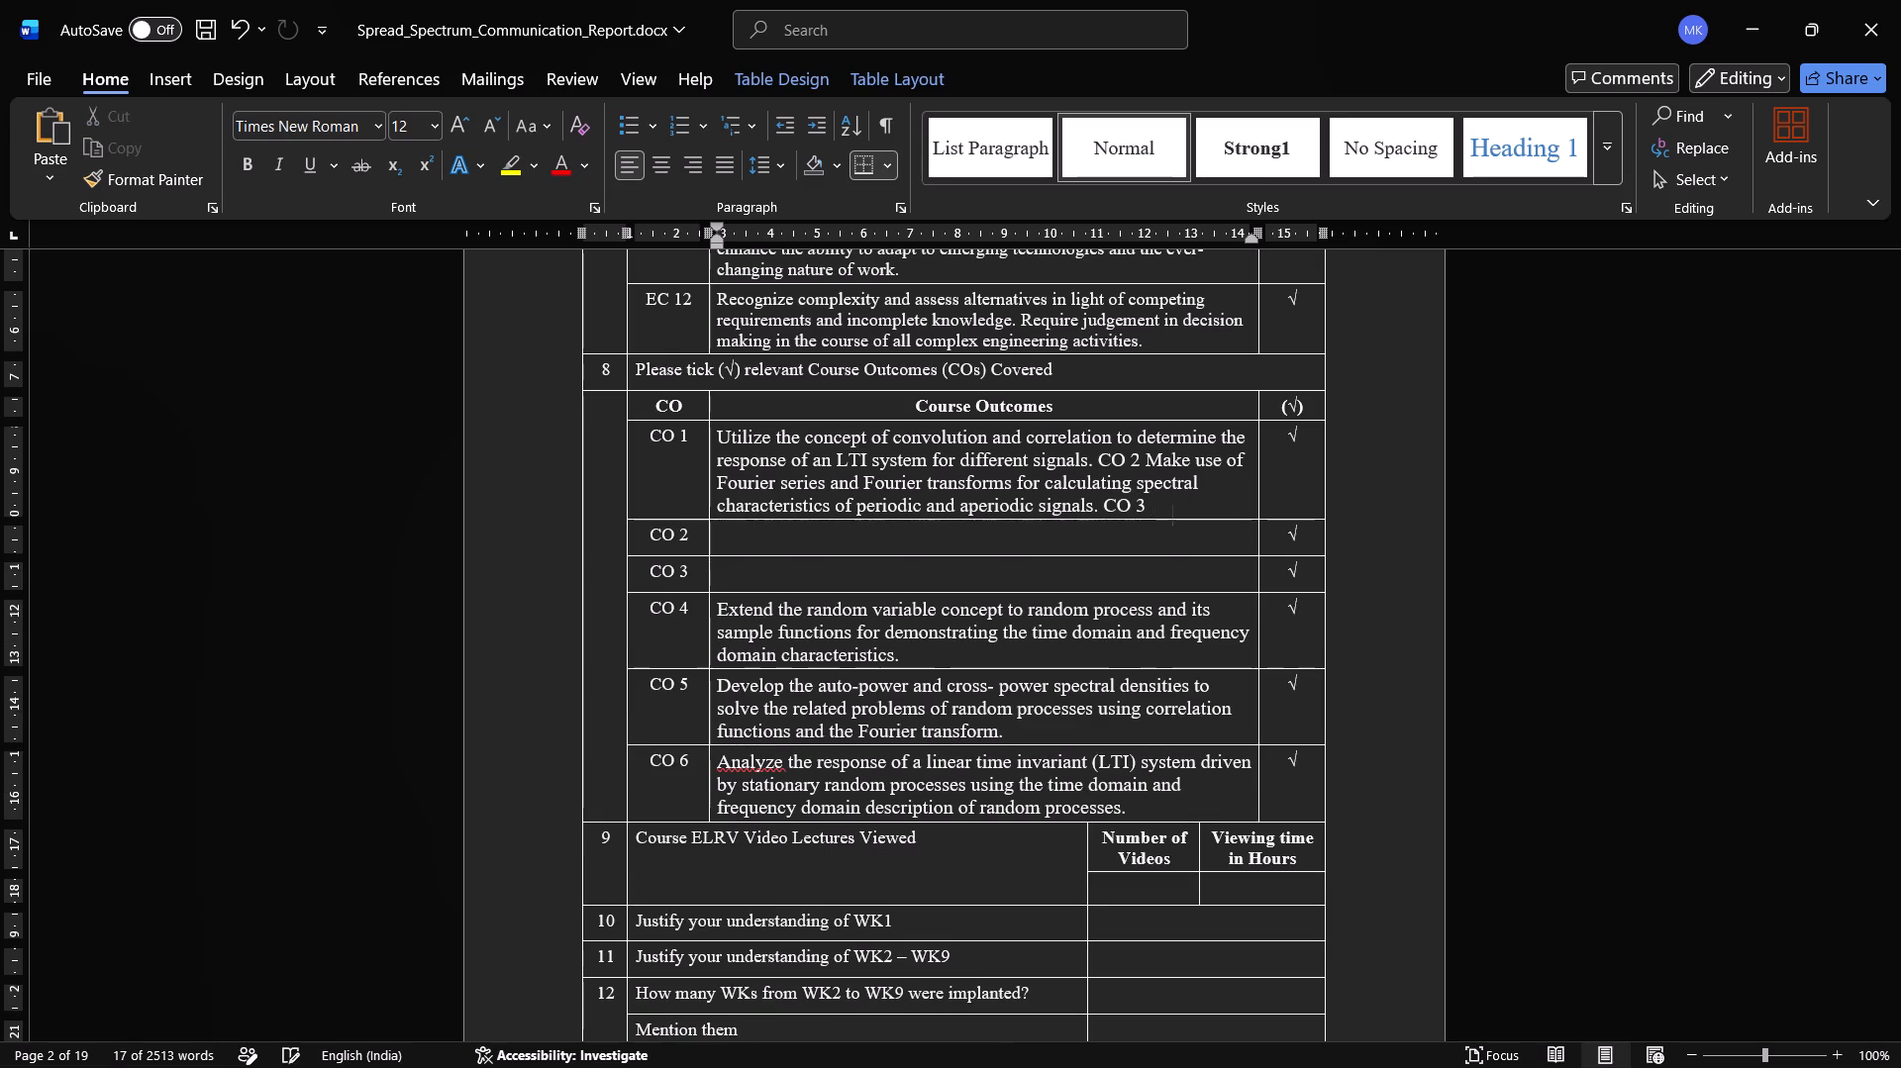
click(798, 572)
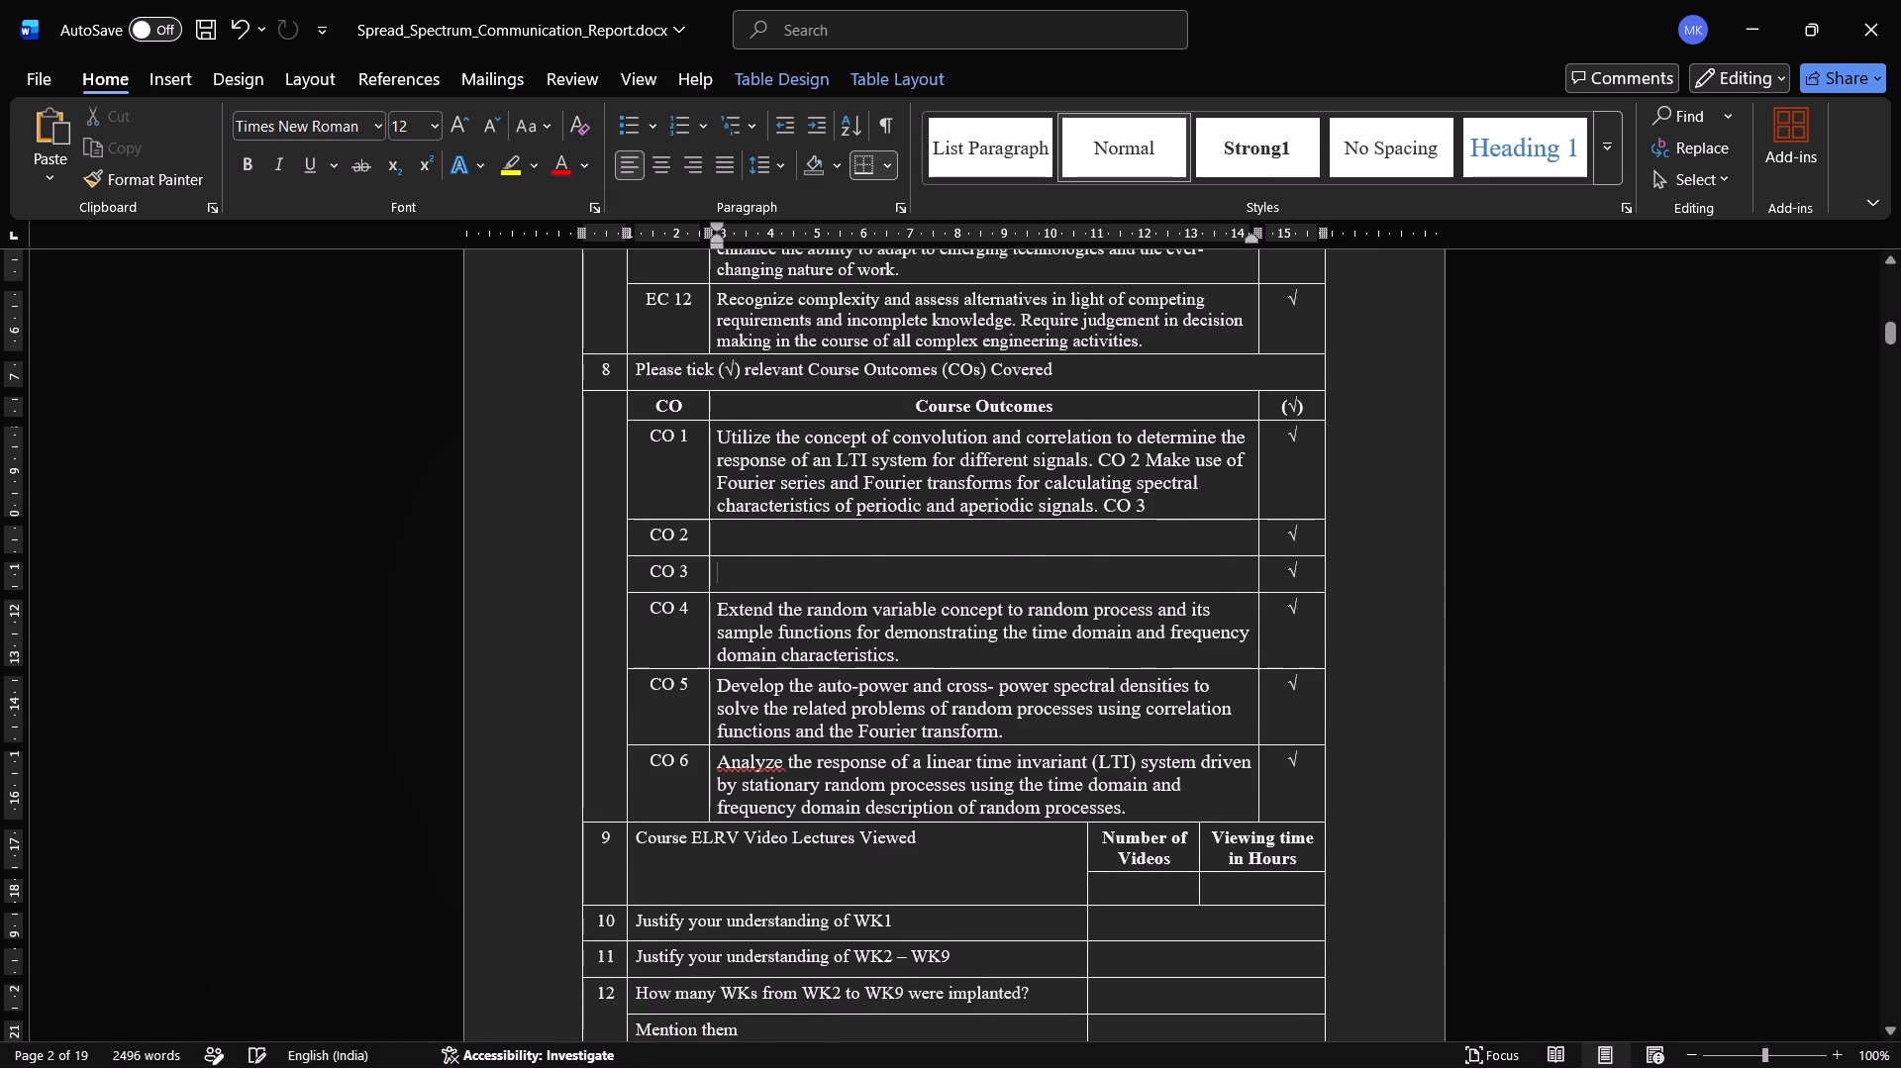
key(ctrl+v)
click(1181, 501)
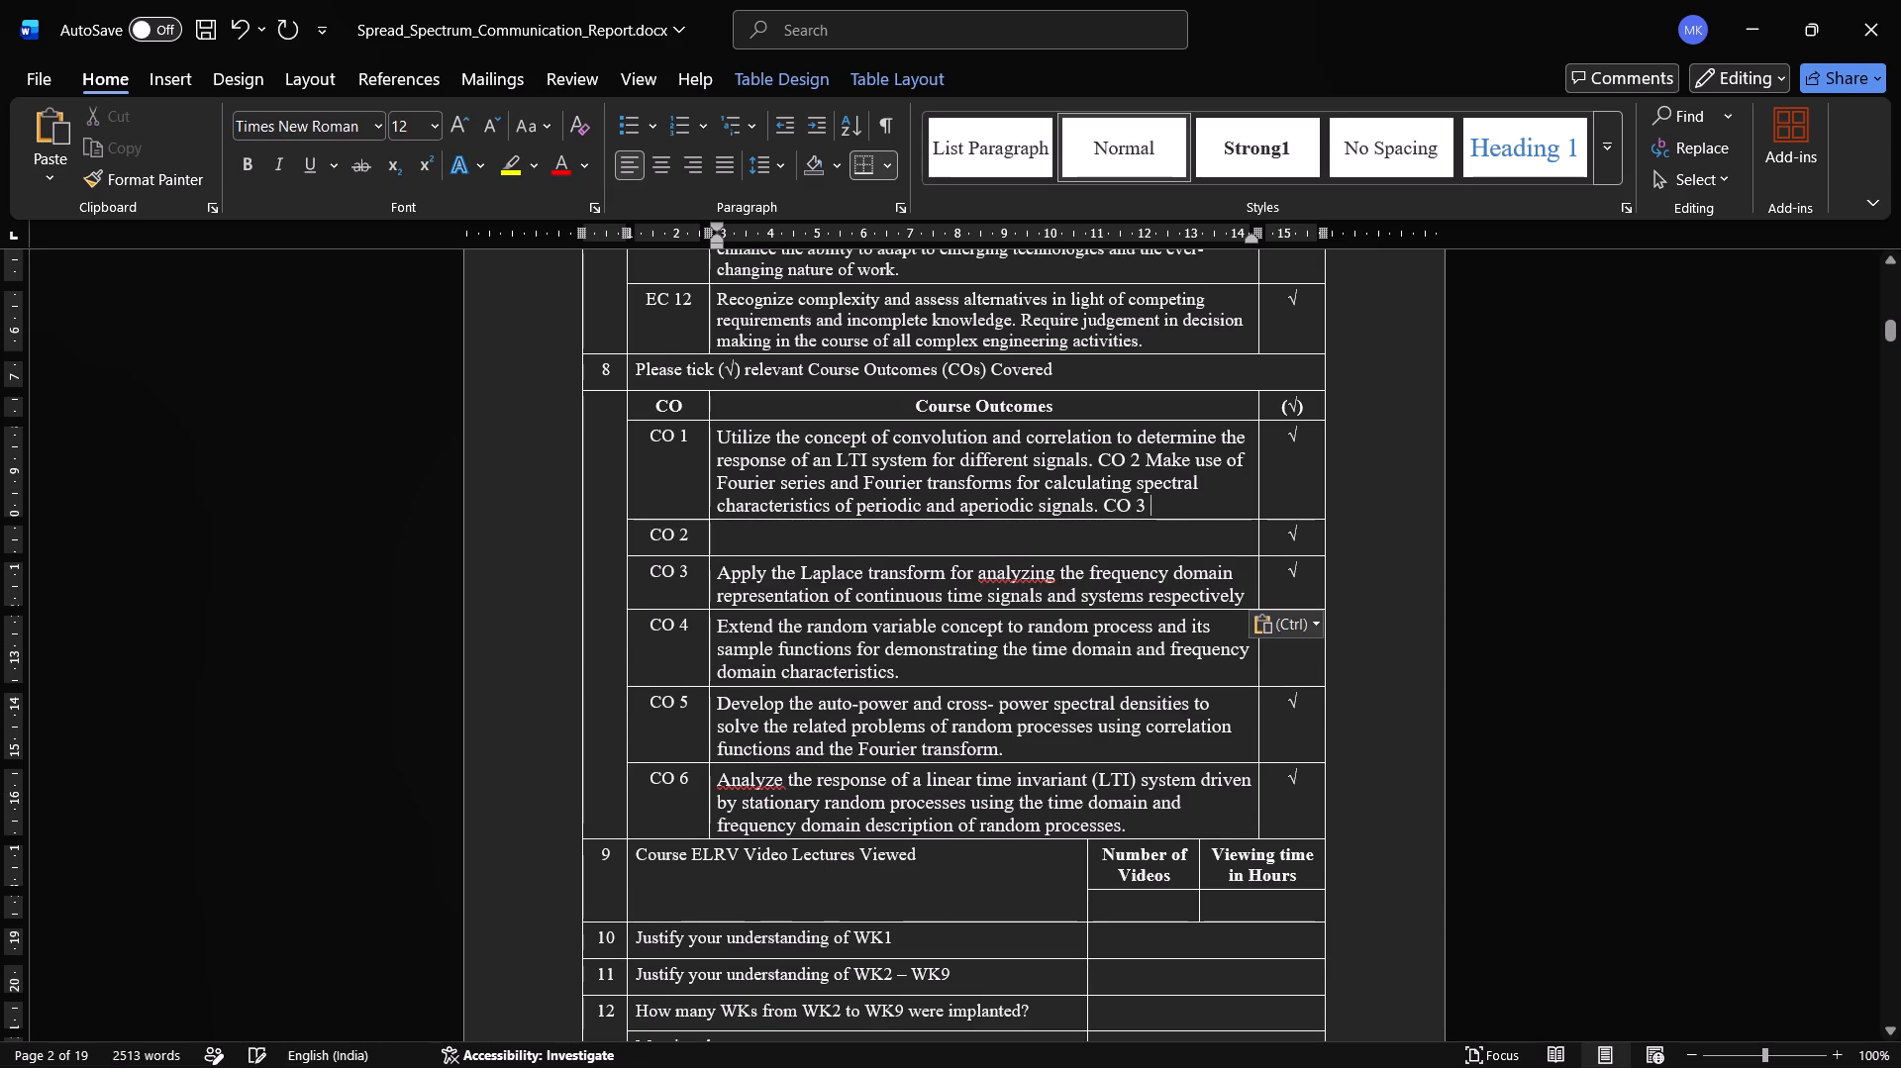
key(BackSpace)
key(BackSpace)
key(BackSpace)
key(BackSpace)
key(BackSpace)
Move the "Make use of Fourier series" outcome from row CO 1 to row CO 2 and delete the leftover "CO 2" label.
key(ctrl+shift+Left)
key(ctrl+shift+Left)
key(ctrl+shift+Left)
key(ctrl+shift+Left)
key(ctrl+shift+Left)
key(ctrl+shift+Left)
key(ctrl+shift+Left)
key(ctrl+shift+Left)
key(ctrl+shift+Left)
key(ctrl+shift+Left)
key(ctrl+shift+Left)
key(ctrl+shift+Left)
key(ctrl+shift+Left)
key(ctrl+shift+Left)
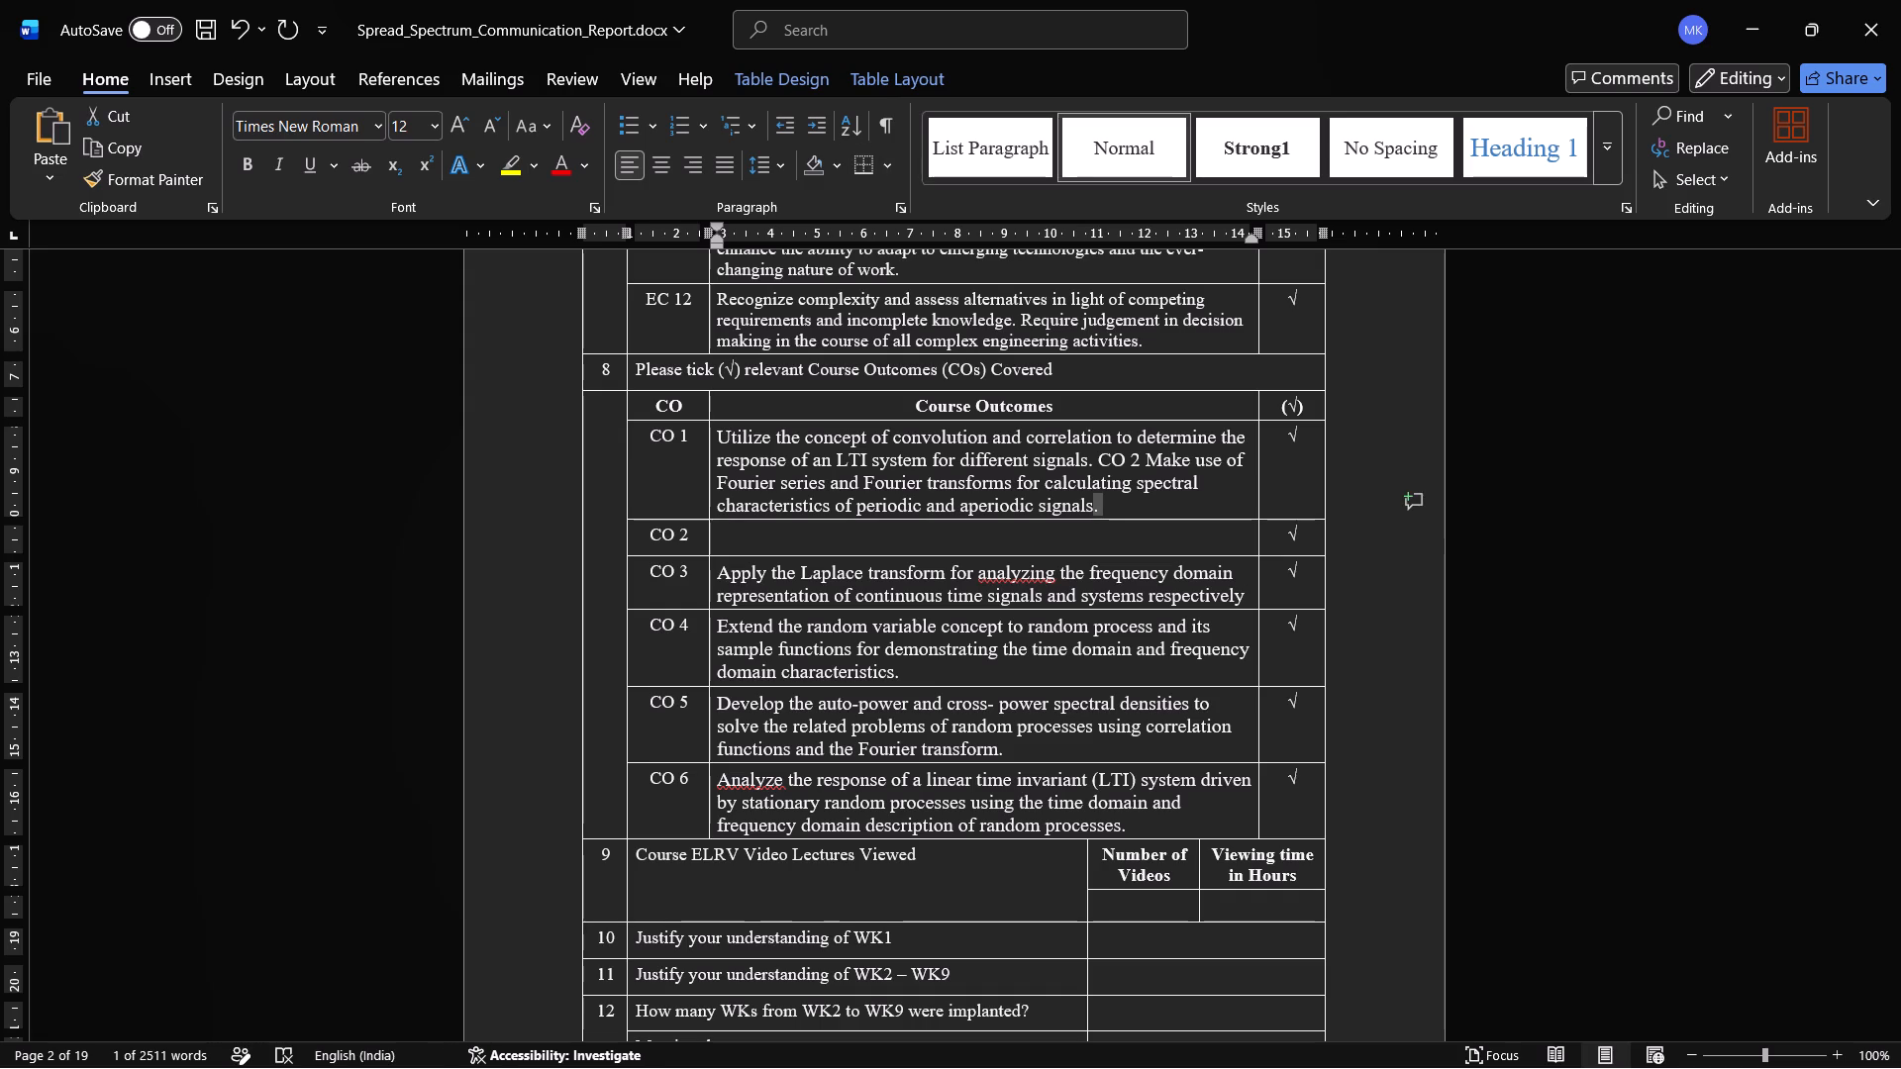
key(ctrl+shift+Left)
key(ctrl+shift+Left)
key(ctrl+shift+Left)
key(ctrl+shift+Left)
key(ctrl+shift+Left)
key(ctrl+shift+Right)
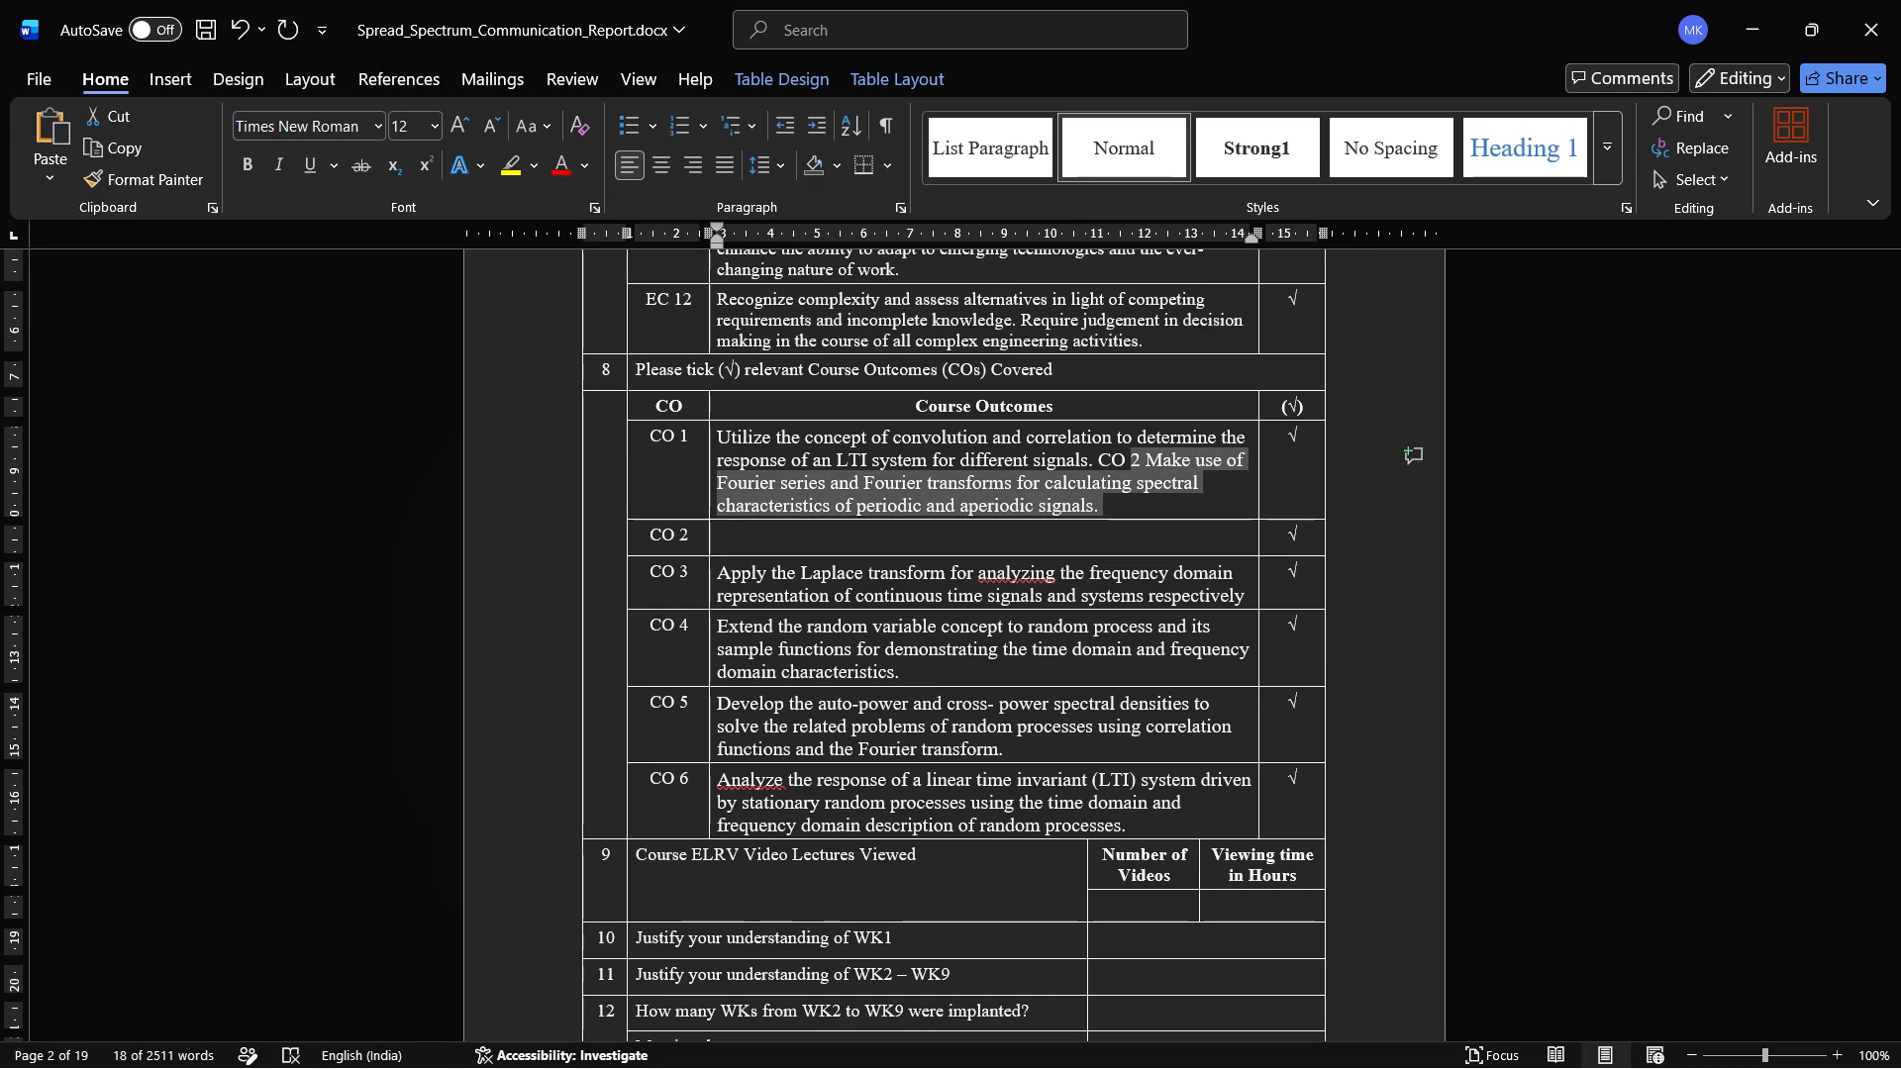
key(ctrl+x)
click(1088, 505)
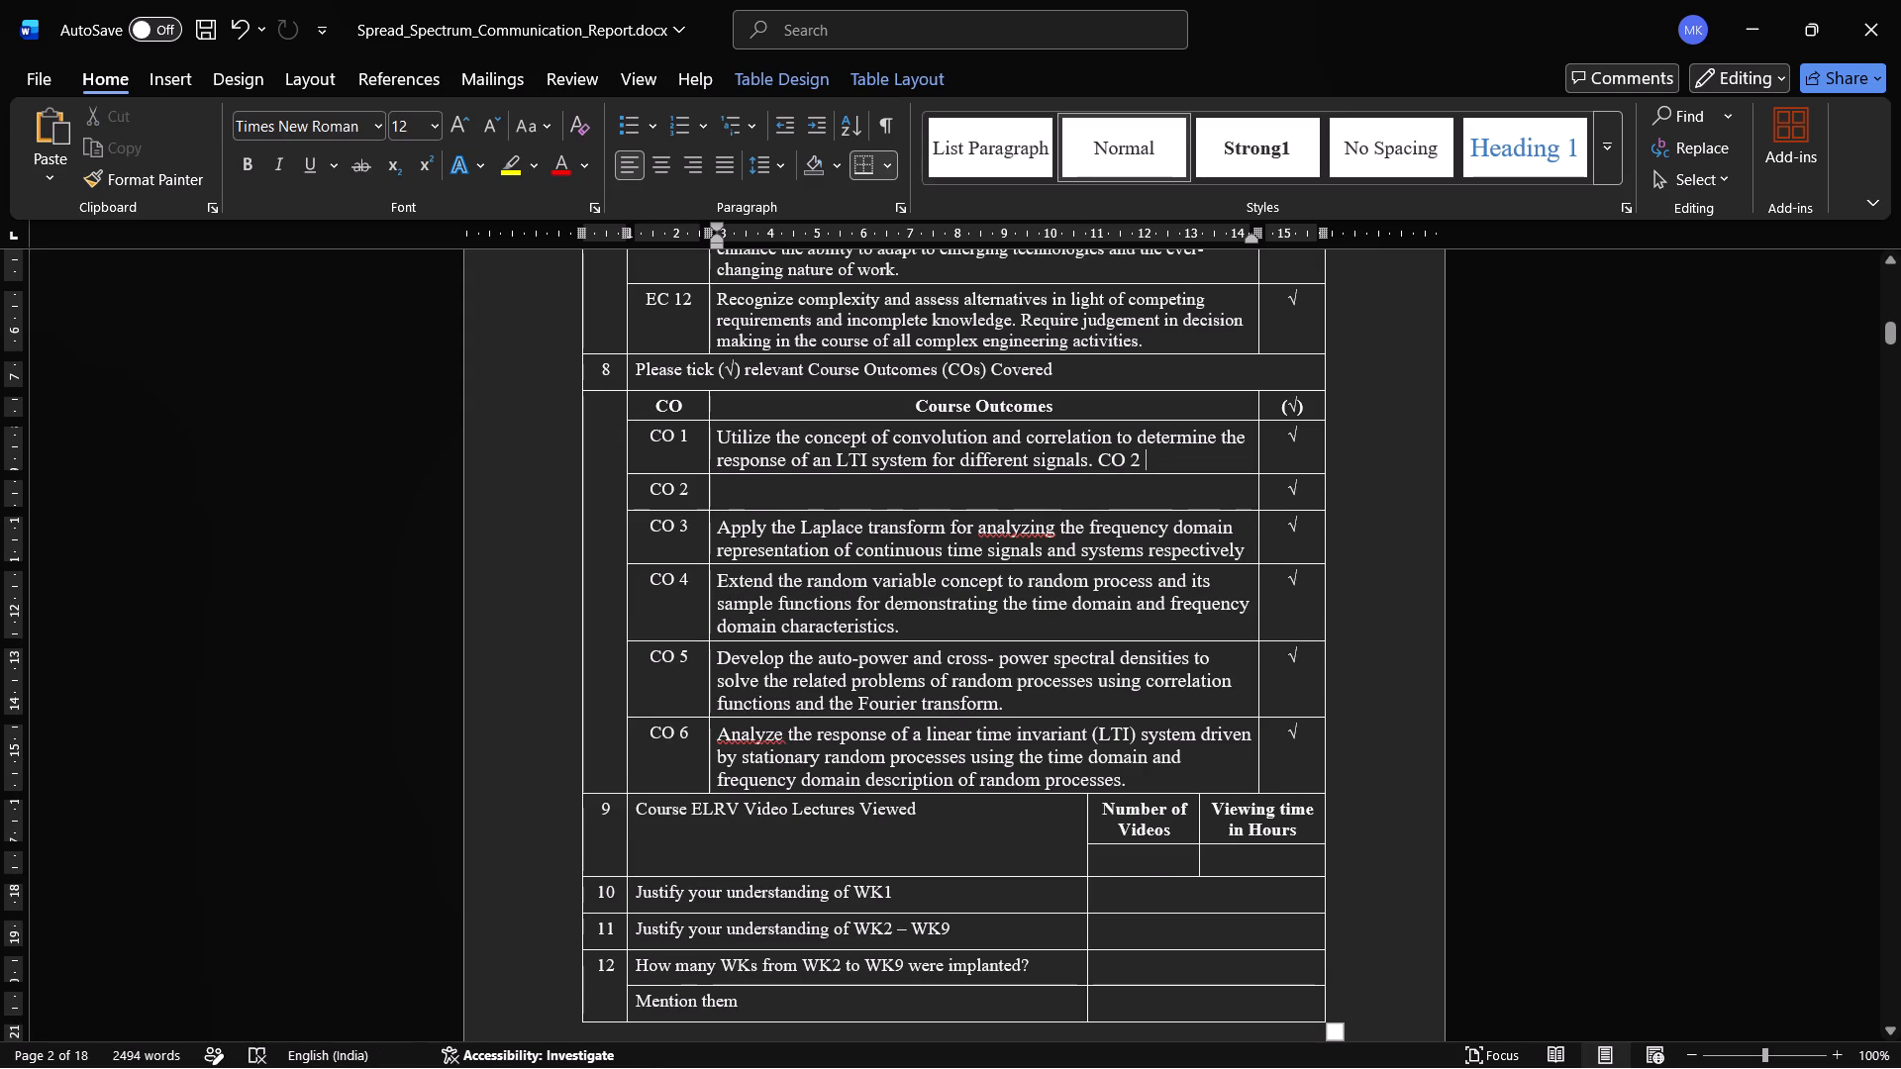
key(ctrl+v)
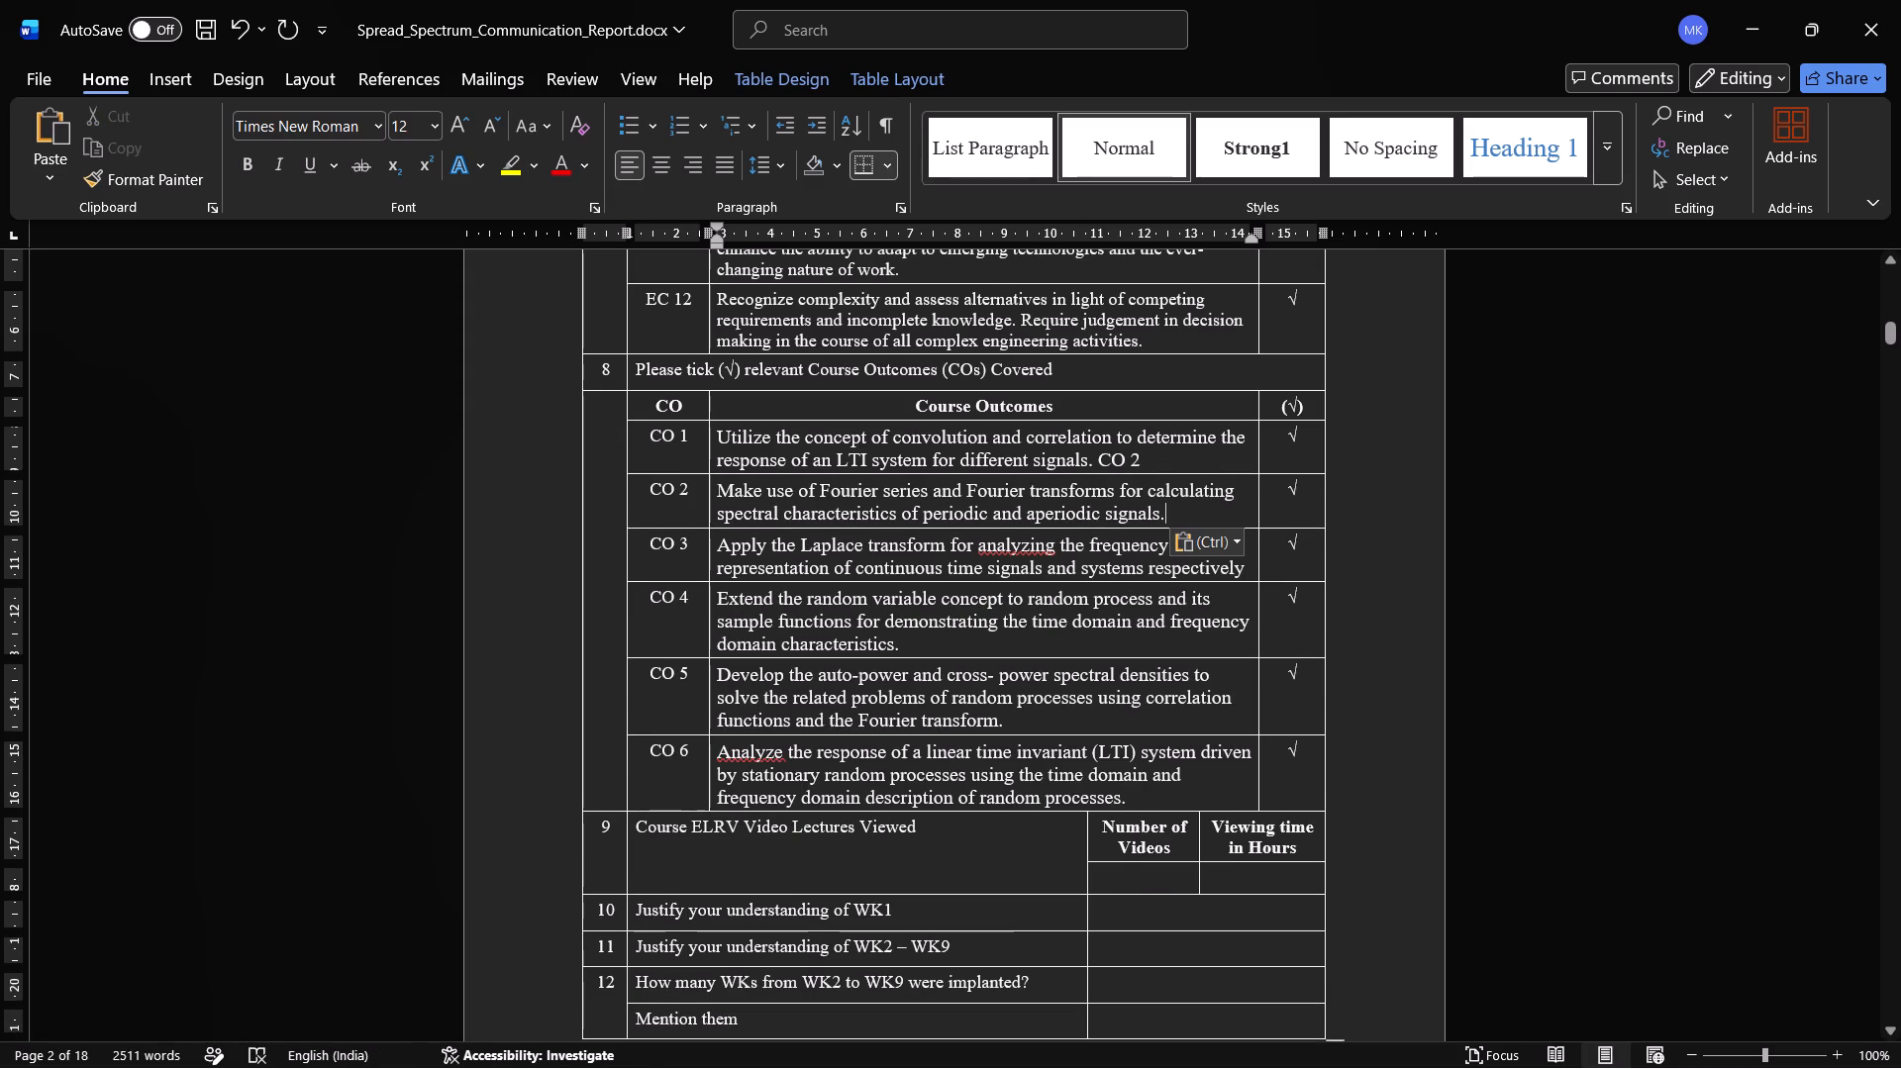
click(1168, 452)
key(BackSpace)
key(BackSpace)
key(BackSpace)
key(BackSpace)
key(BackSpace)
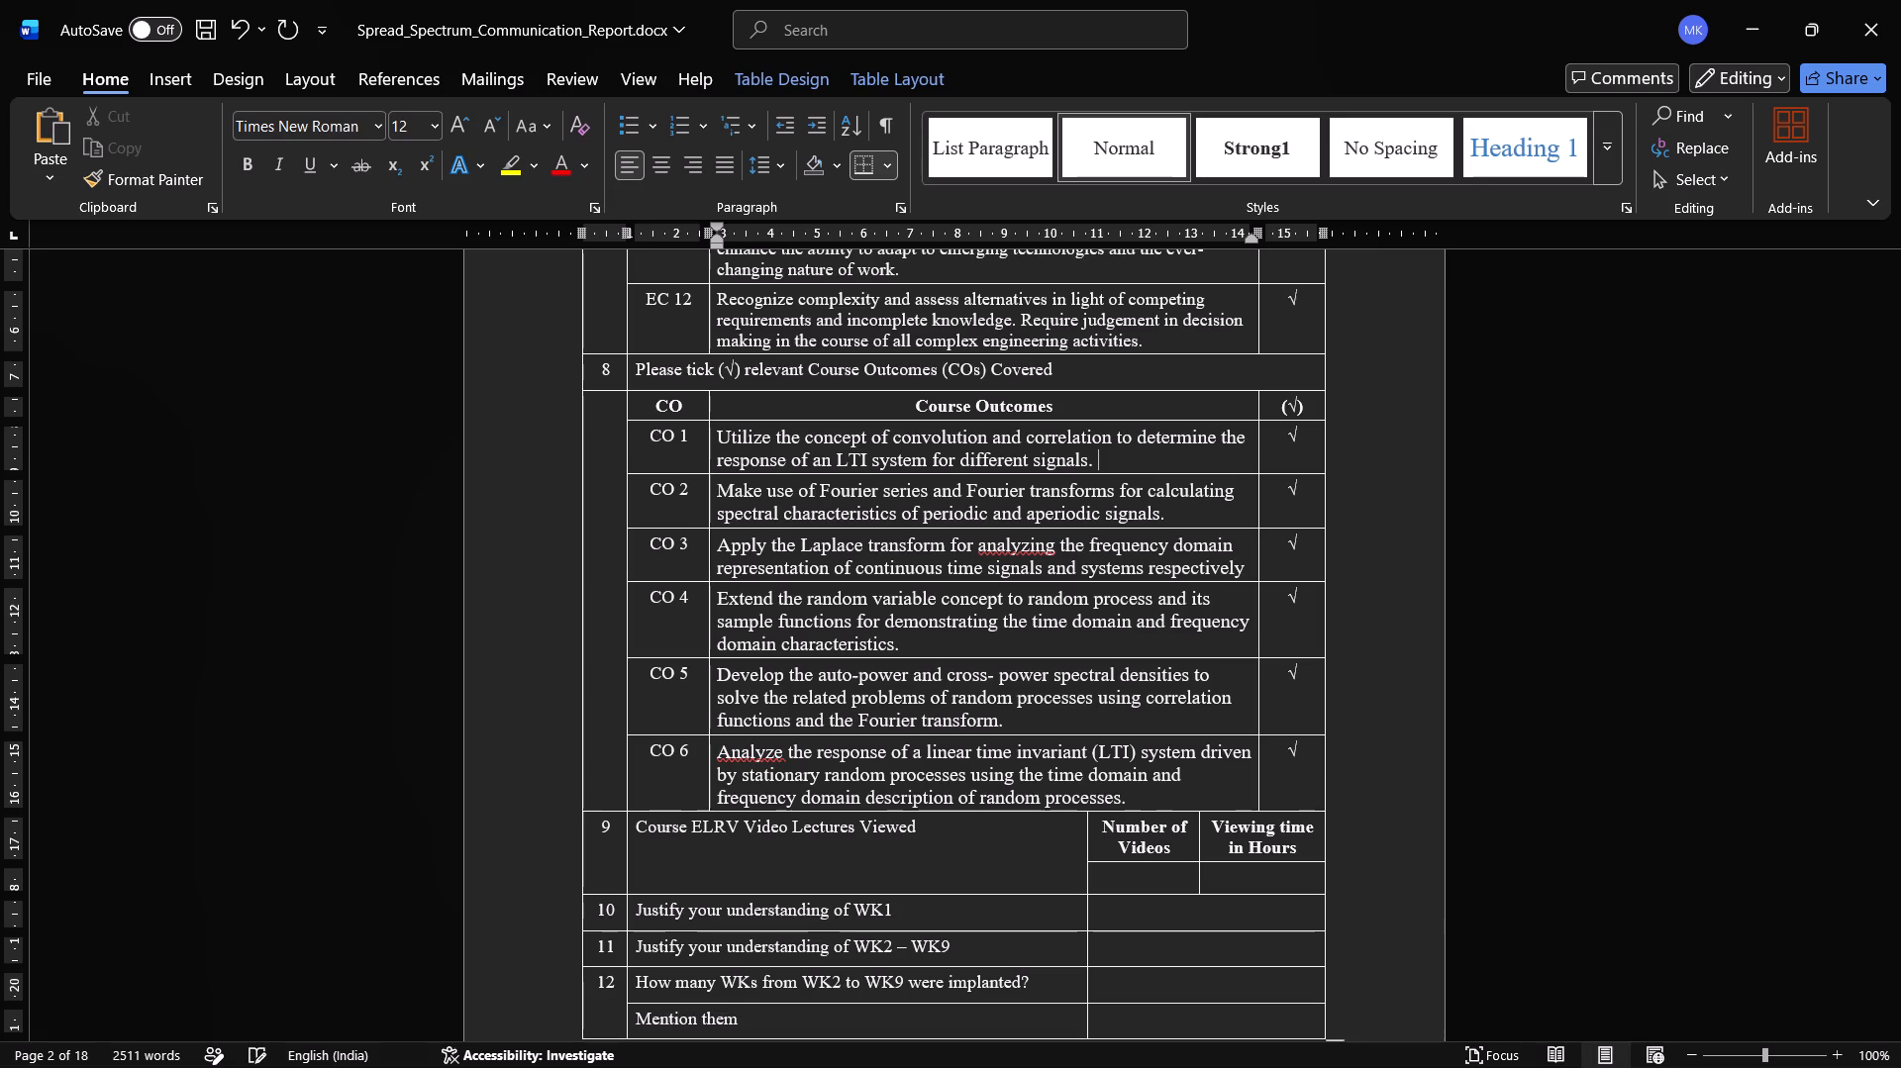
key(BackSpace)
Enter the date 27-10-2026 after "Date:" below the self-assessment table.
scroll(1168, 452, down, 1)
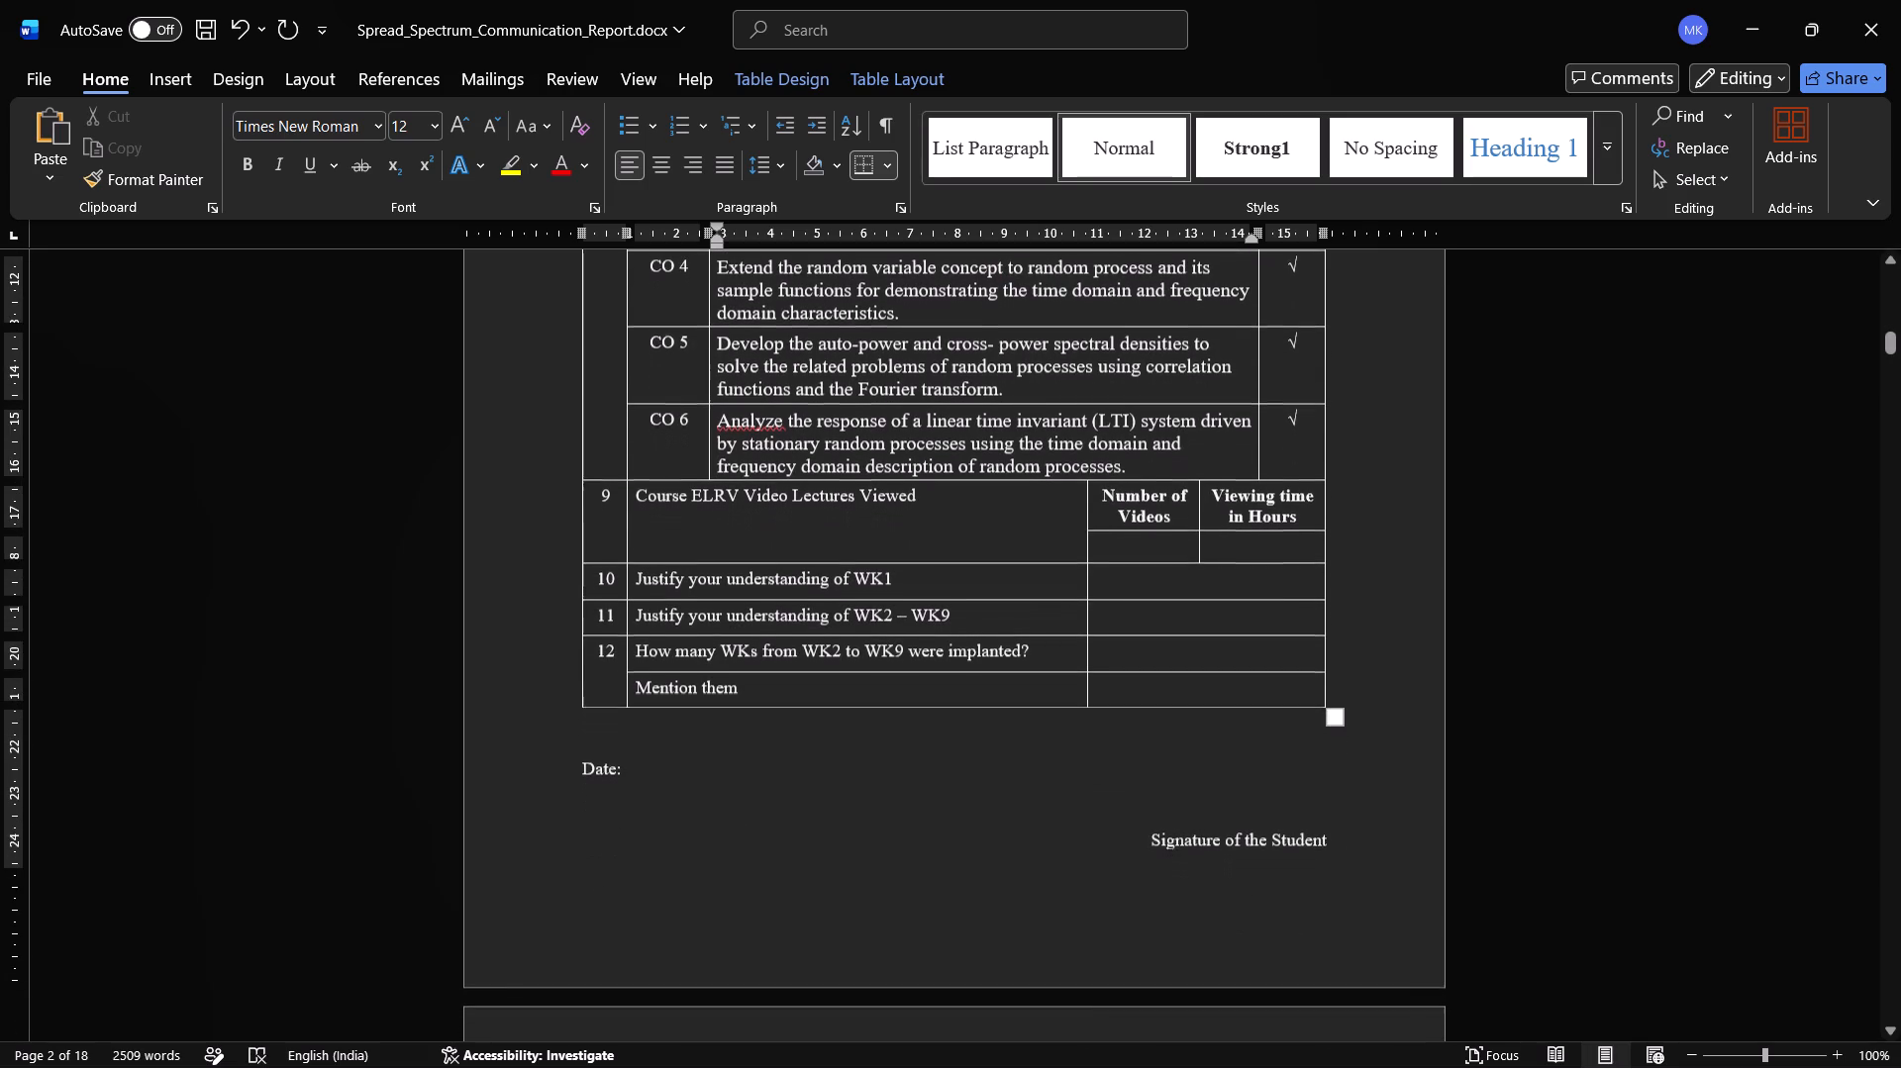
click(796, 784)
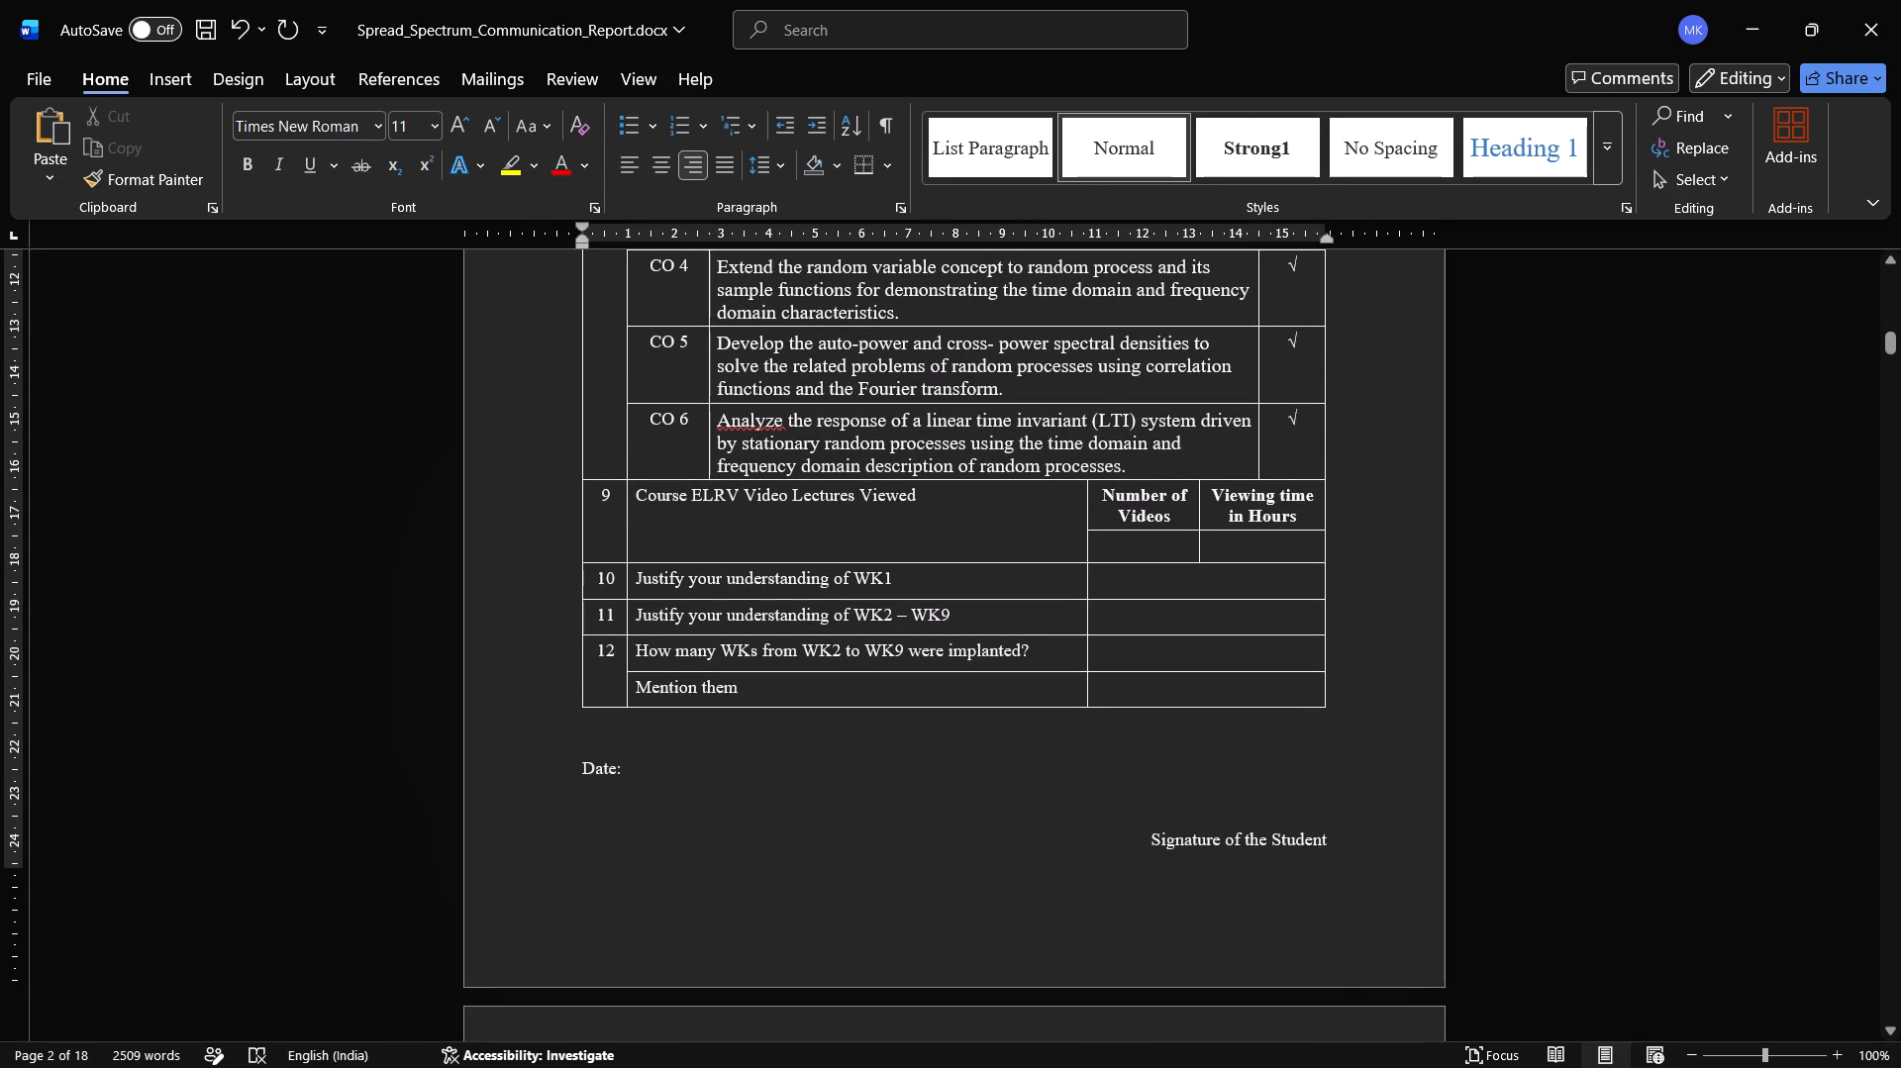
click(661, 766)
text(27-10-2026)
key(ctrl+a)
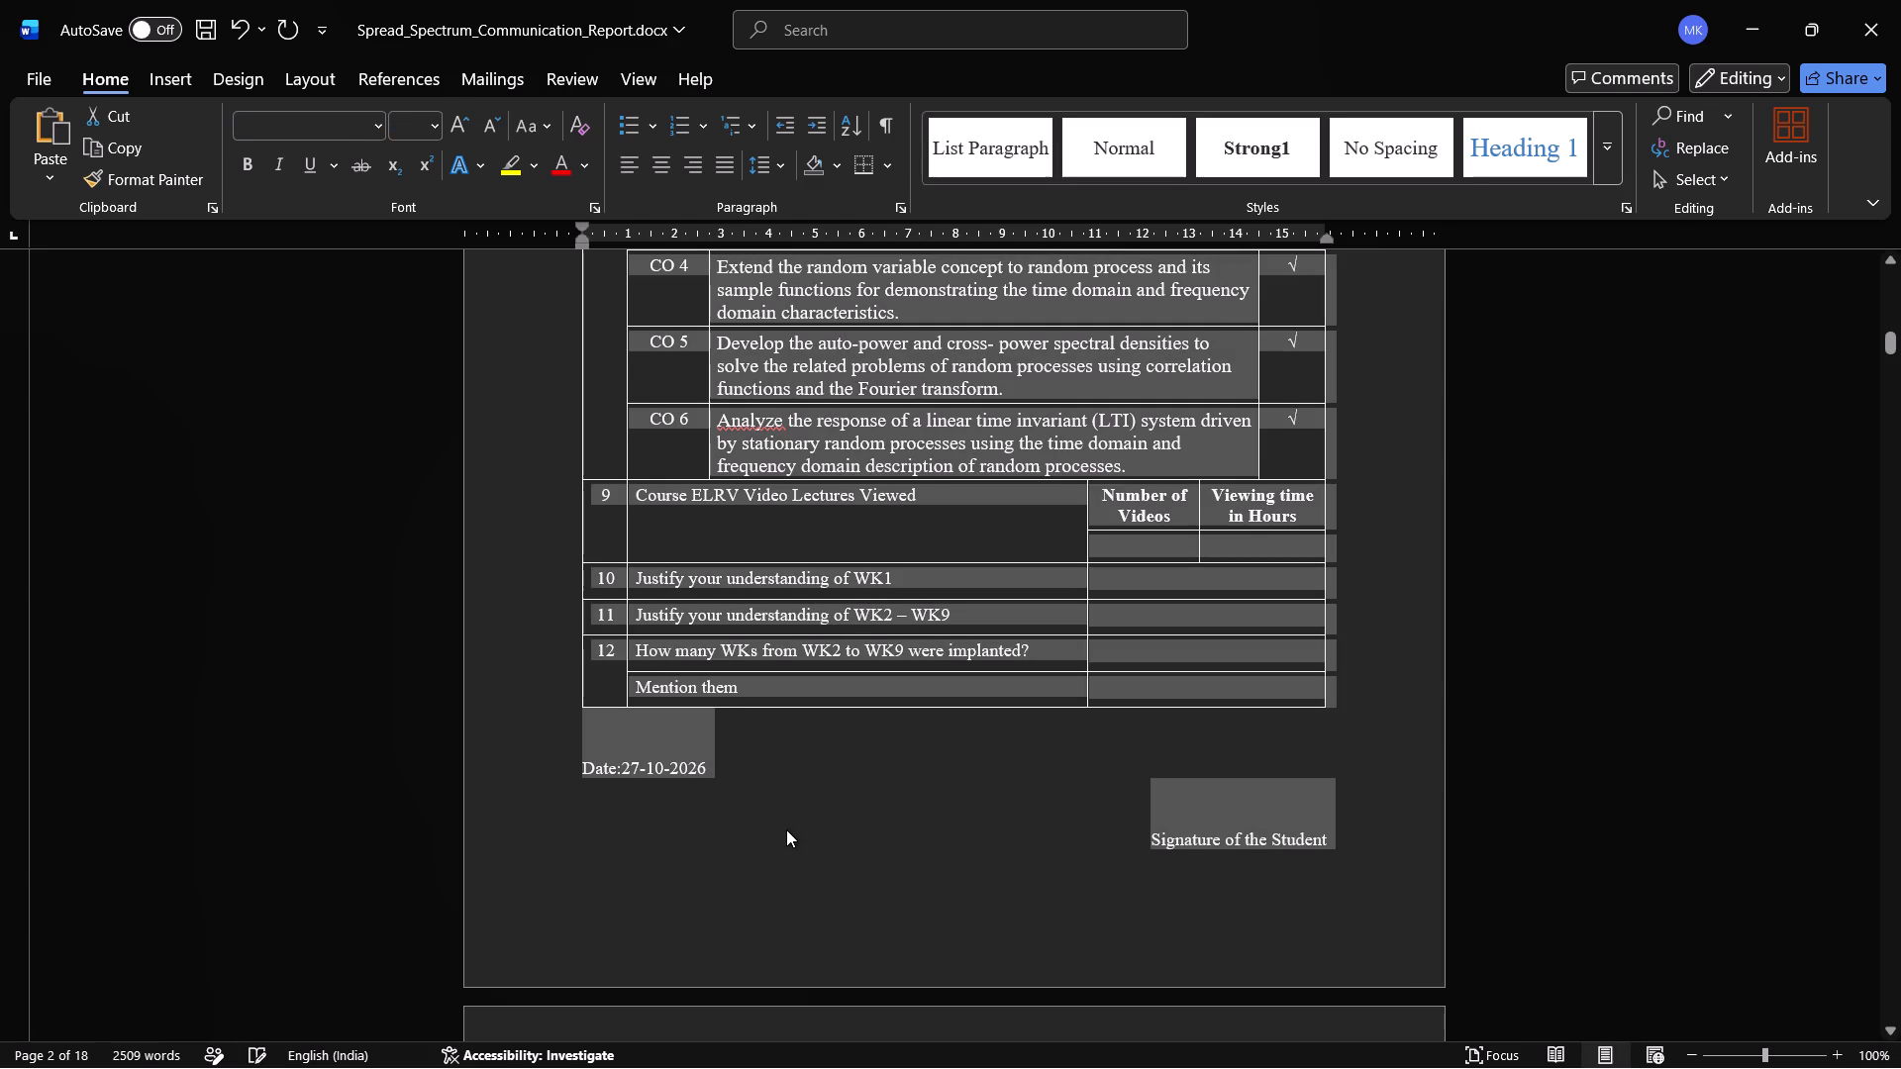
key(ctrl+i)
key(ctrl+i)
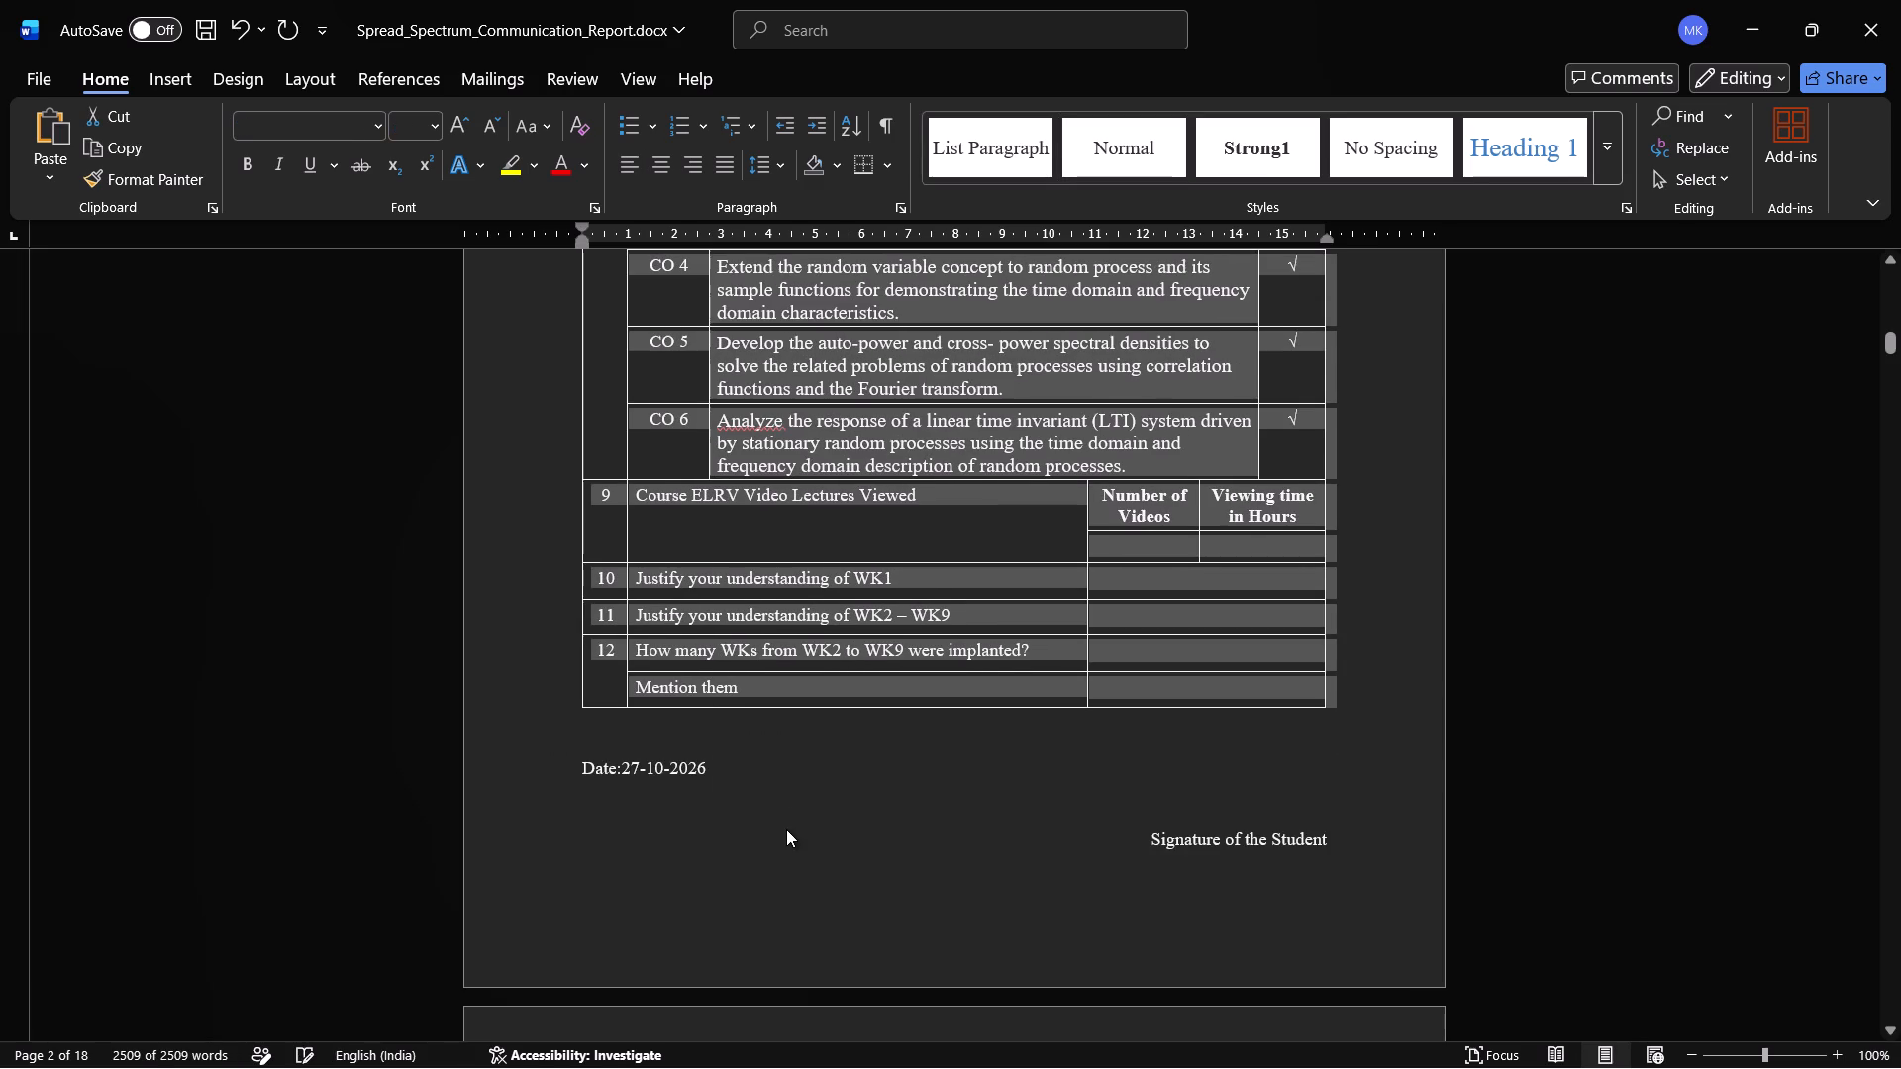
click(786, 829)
Review the remaining report pages from the title page through to the references, checking the student details and dates.
scroll(786, 829, down, 10)
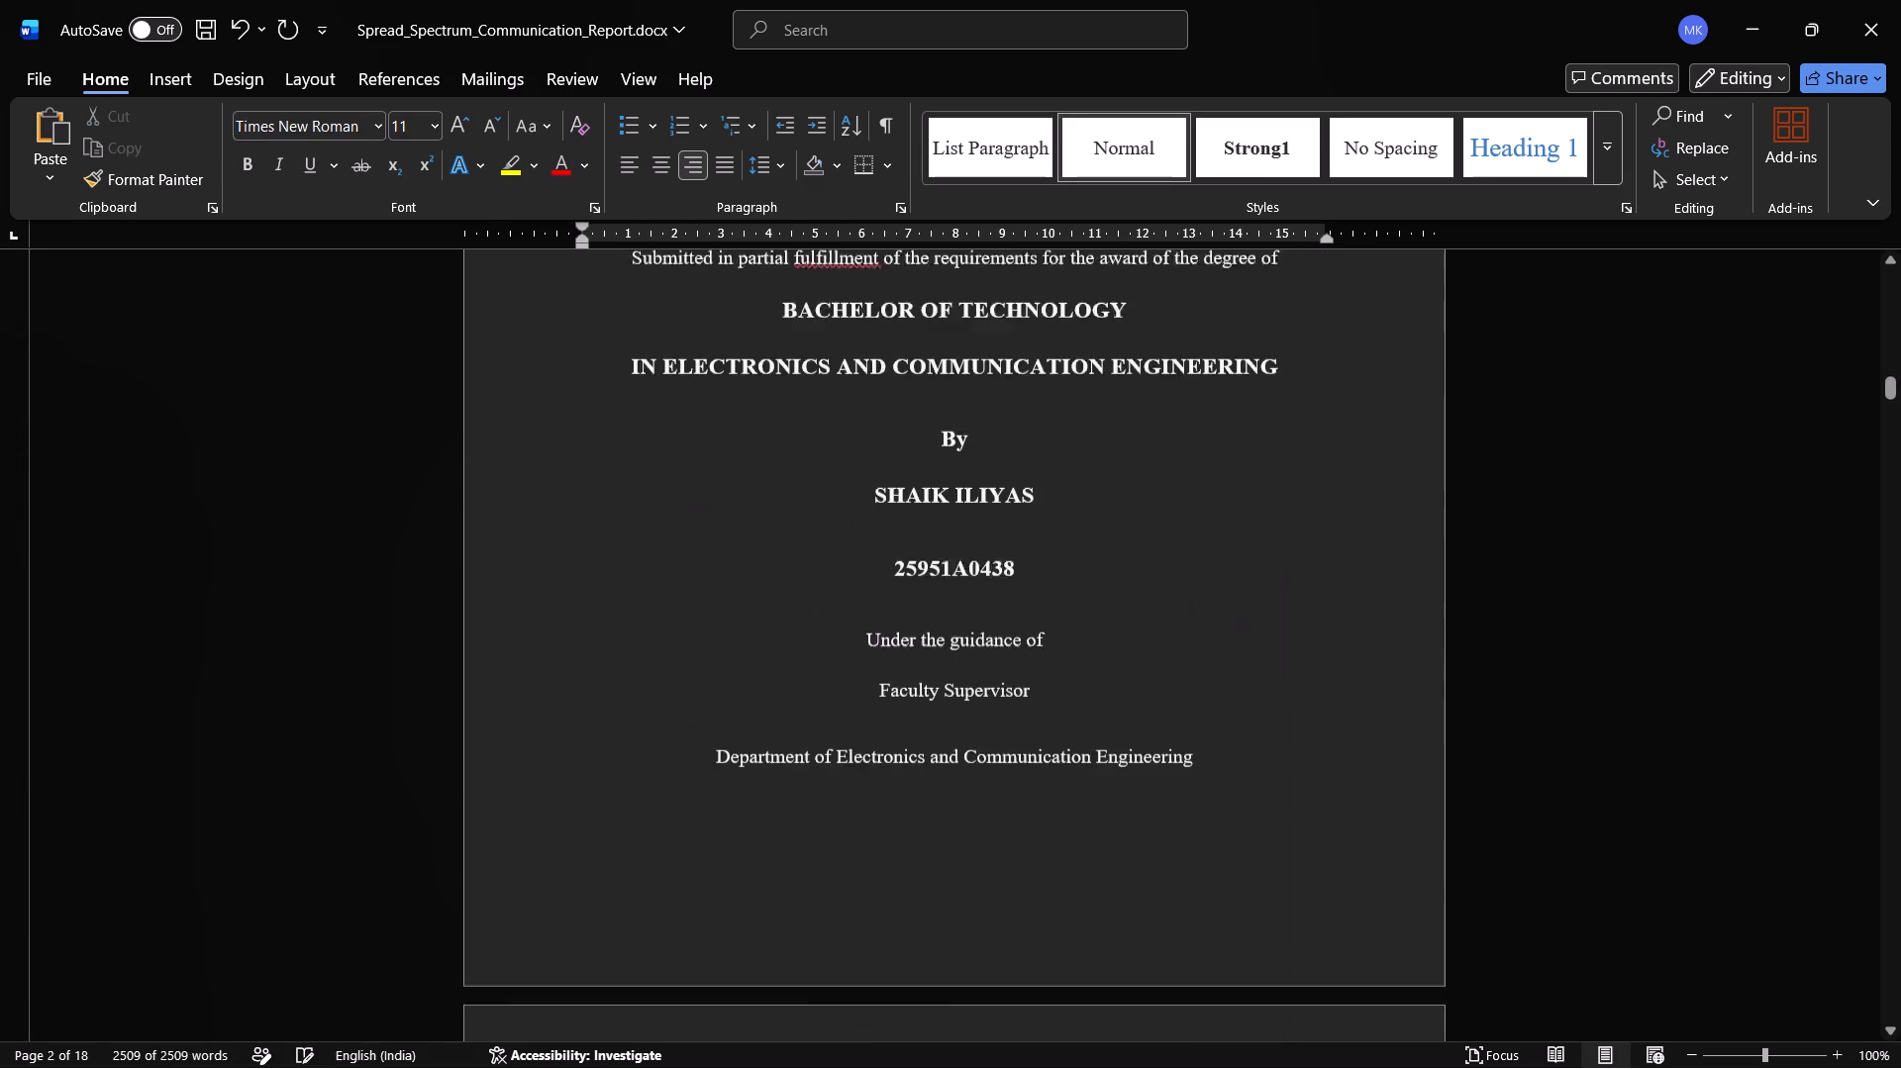
scroll(786, 829, down, 4)
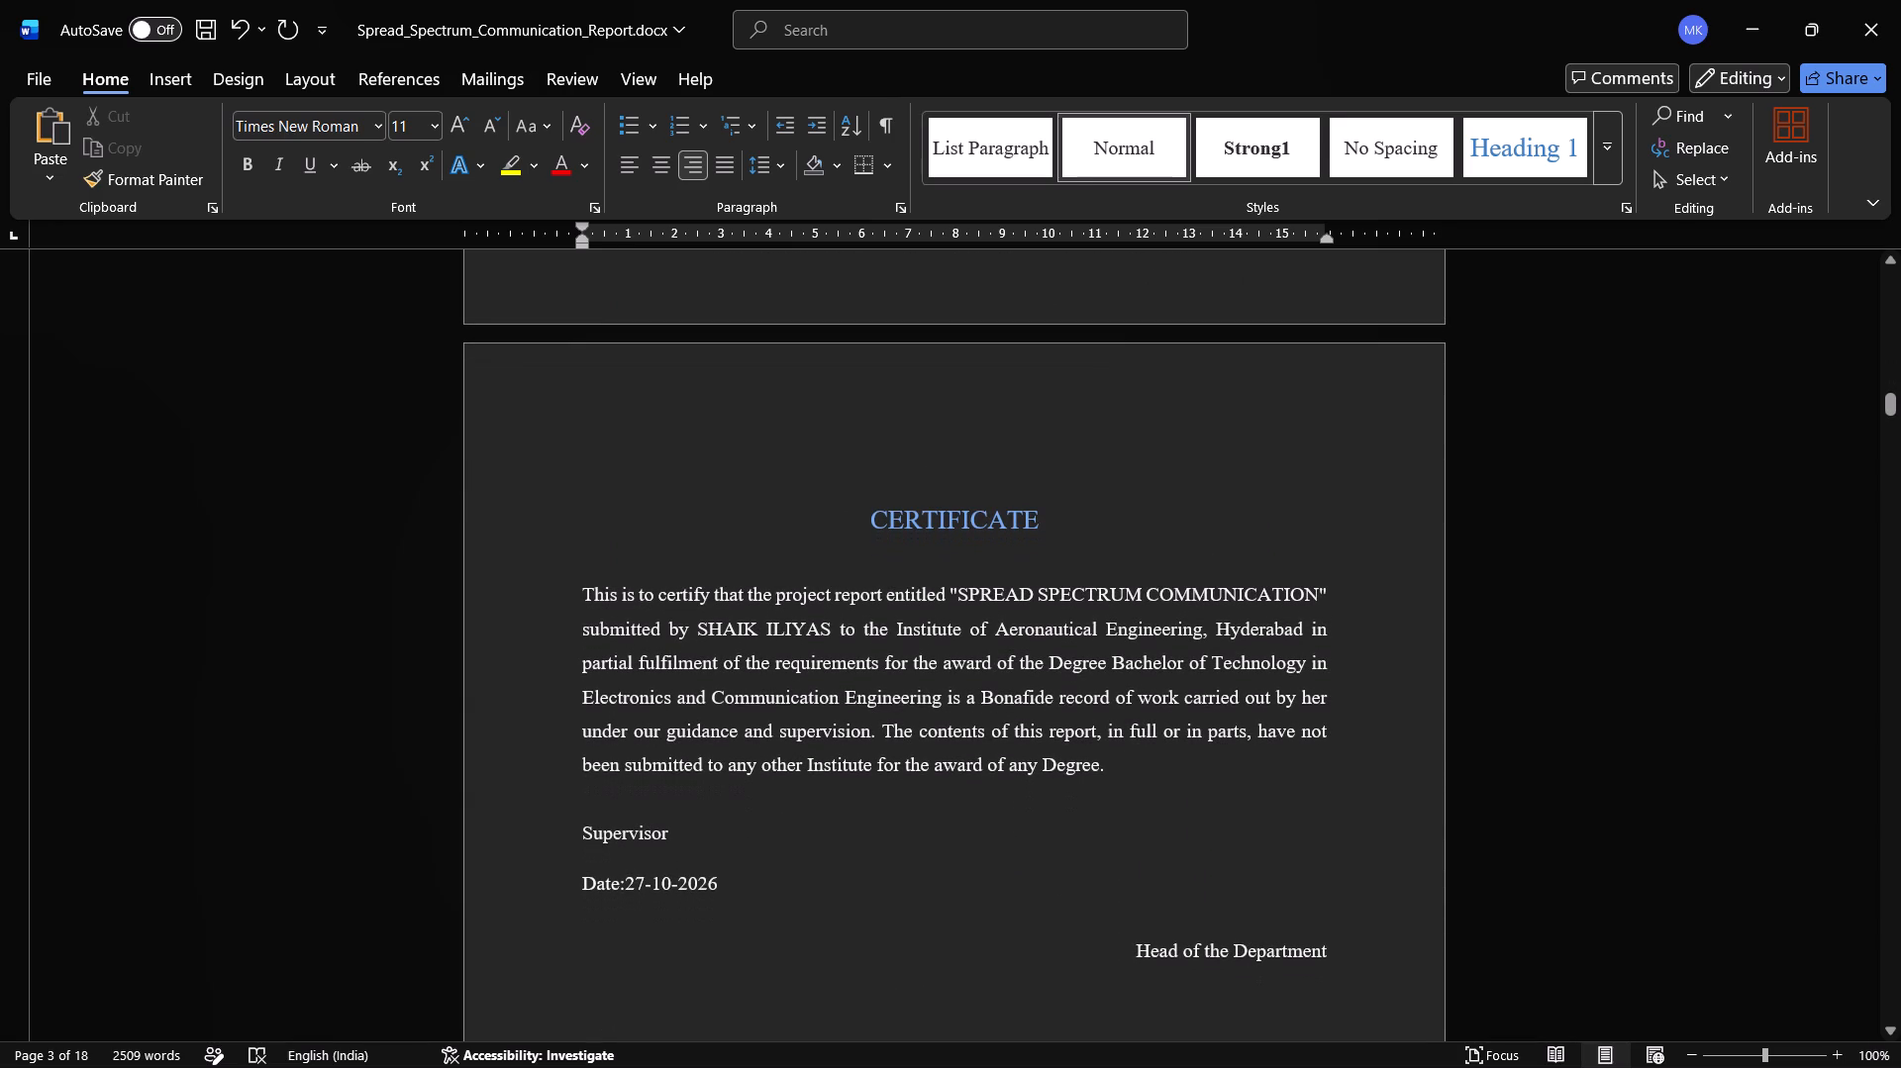
scroll(786, 829, down, 7)
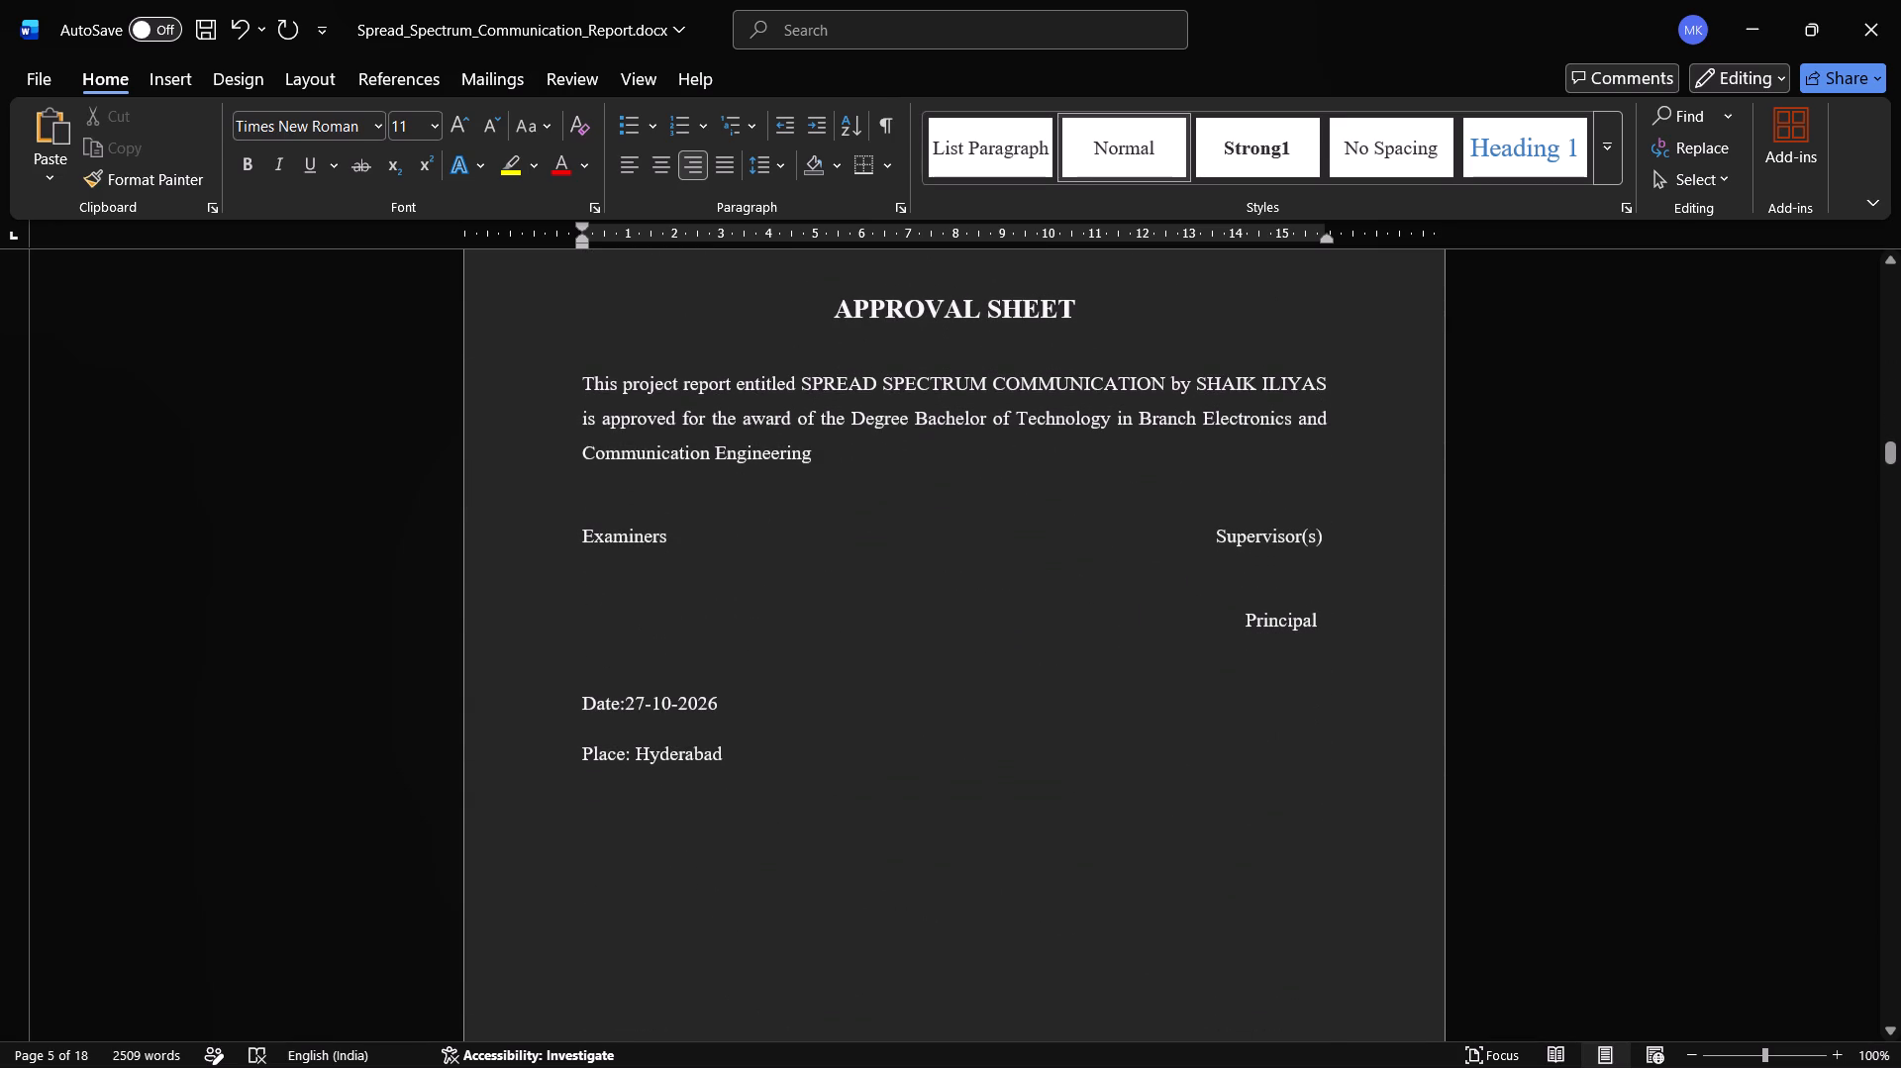
scroll(786, 829, down, 2)
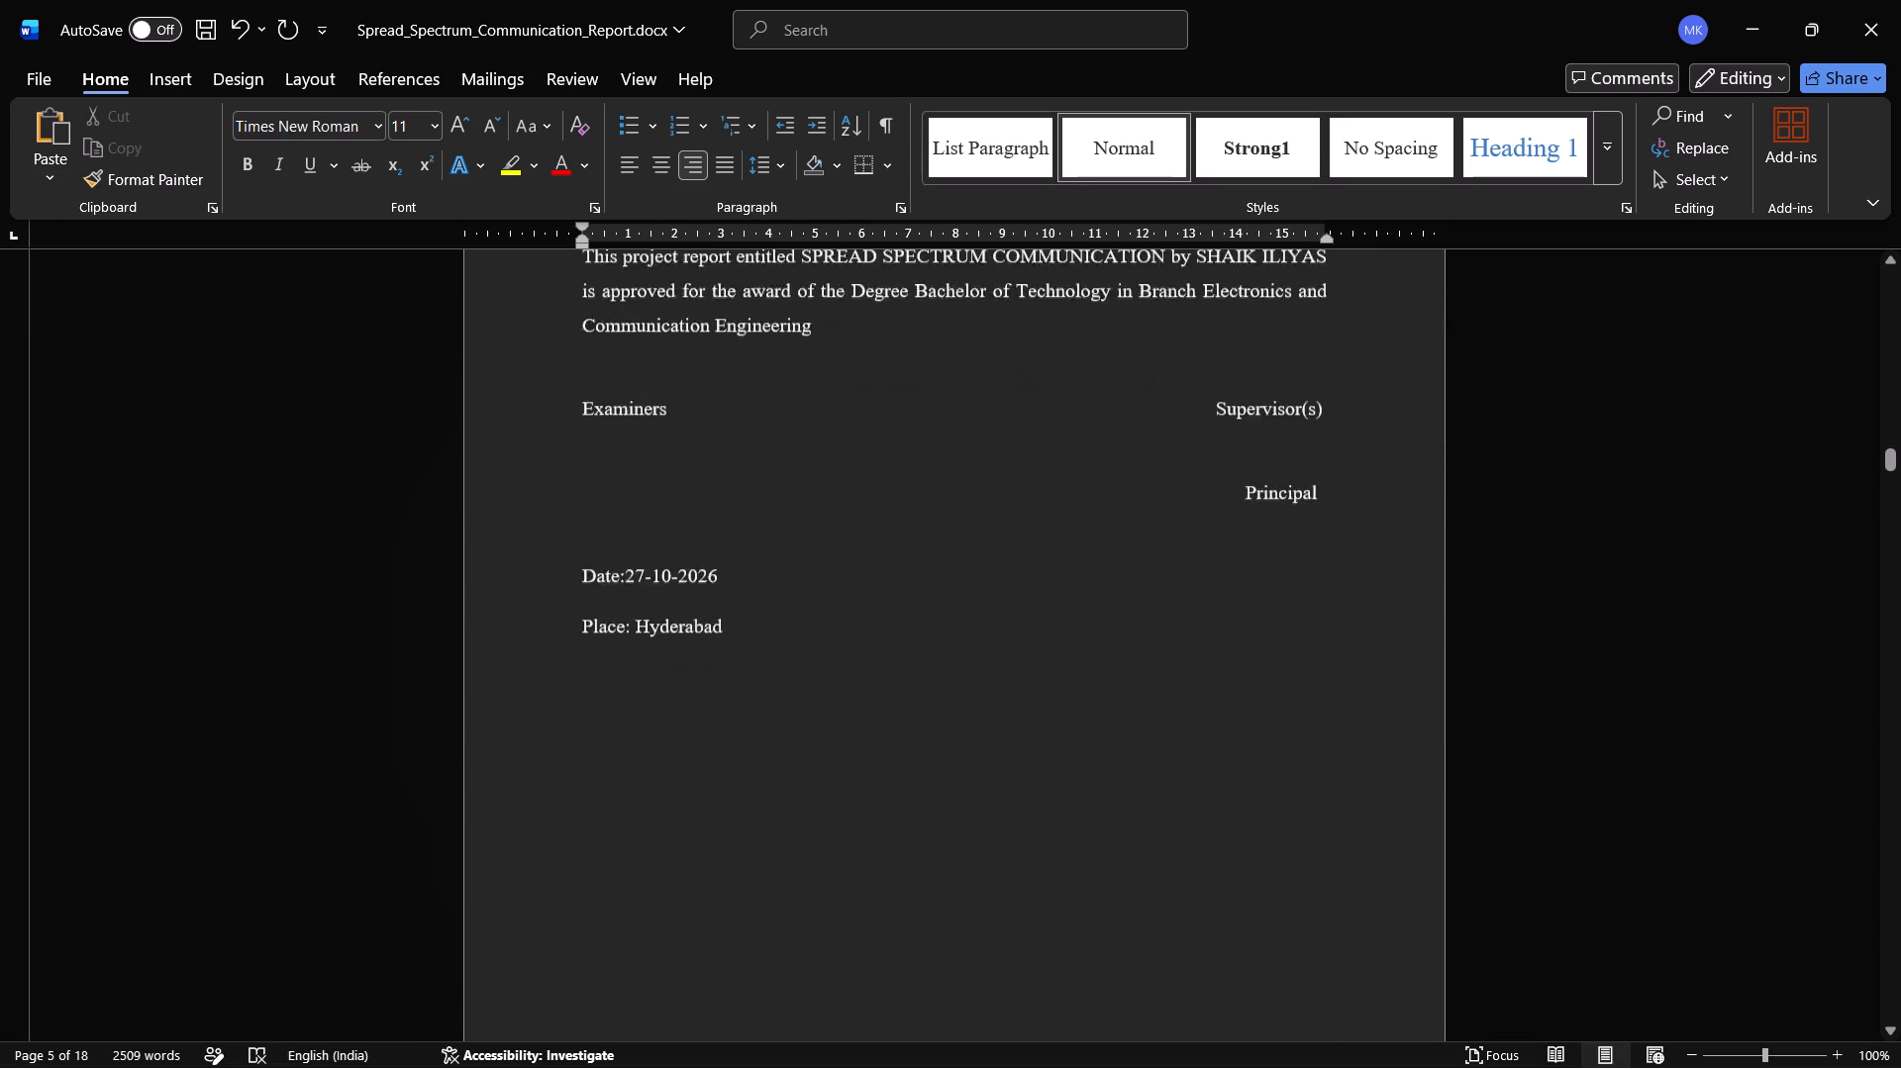
scroll(786, 829, down, 8)
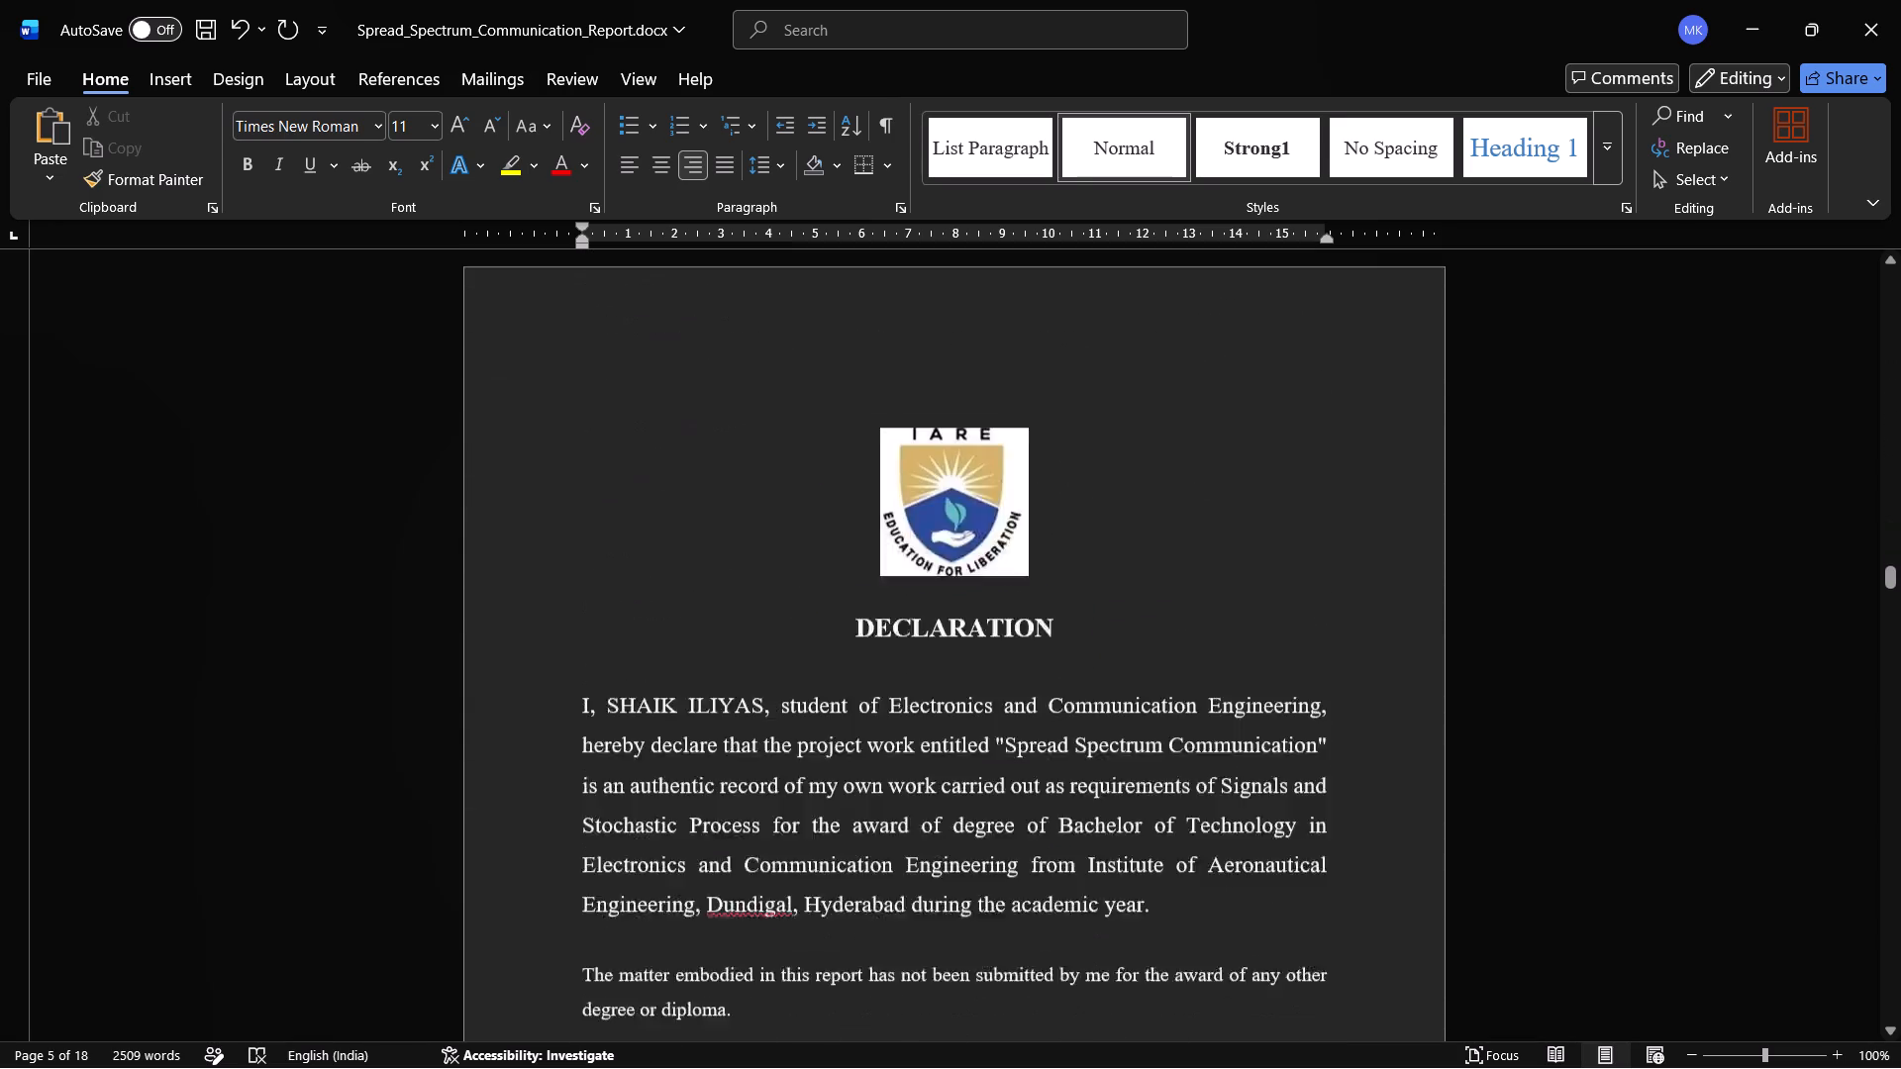
scroll(786, 829, down, 1)
scroll(786, 829, right, 2)
scroll(786, 829, down, 1)
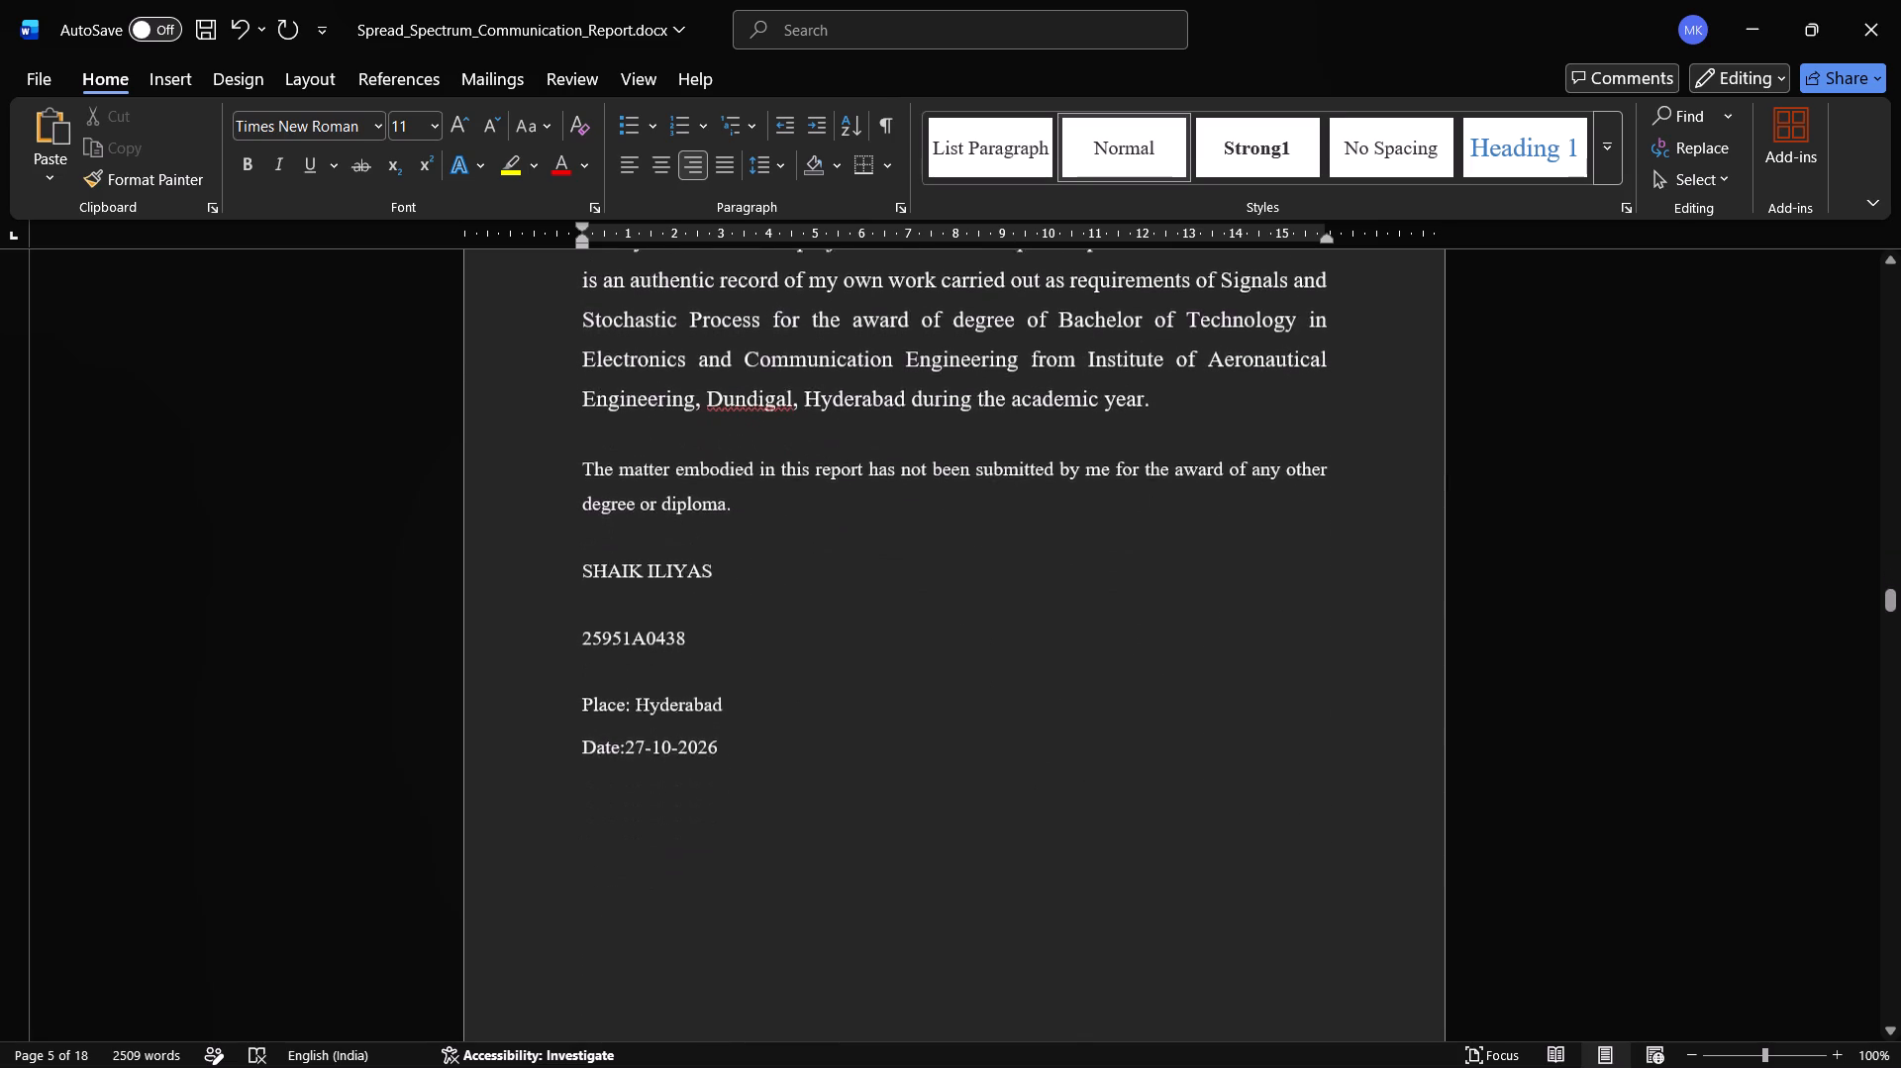
scroll(786, 829, down, 6)
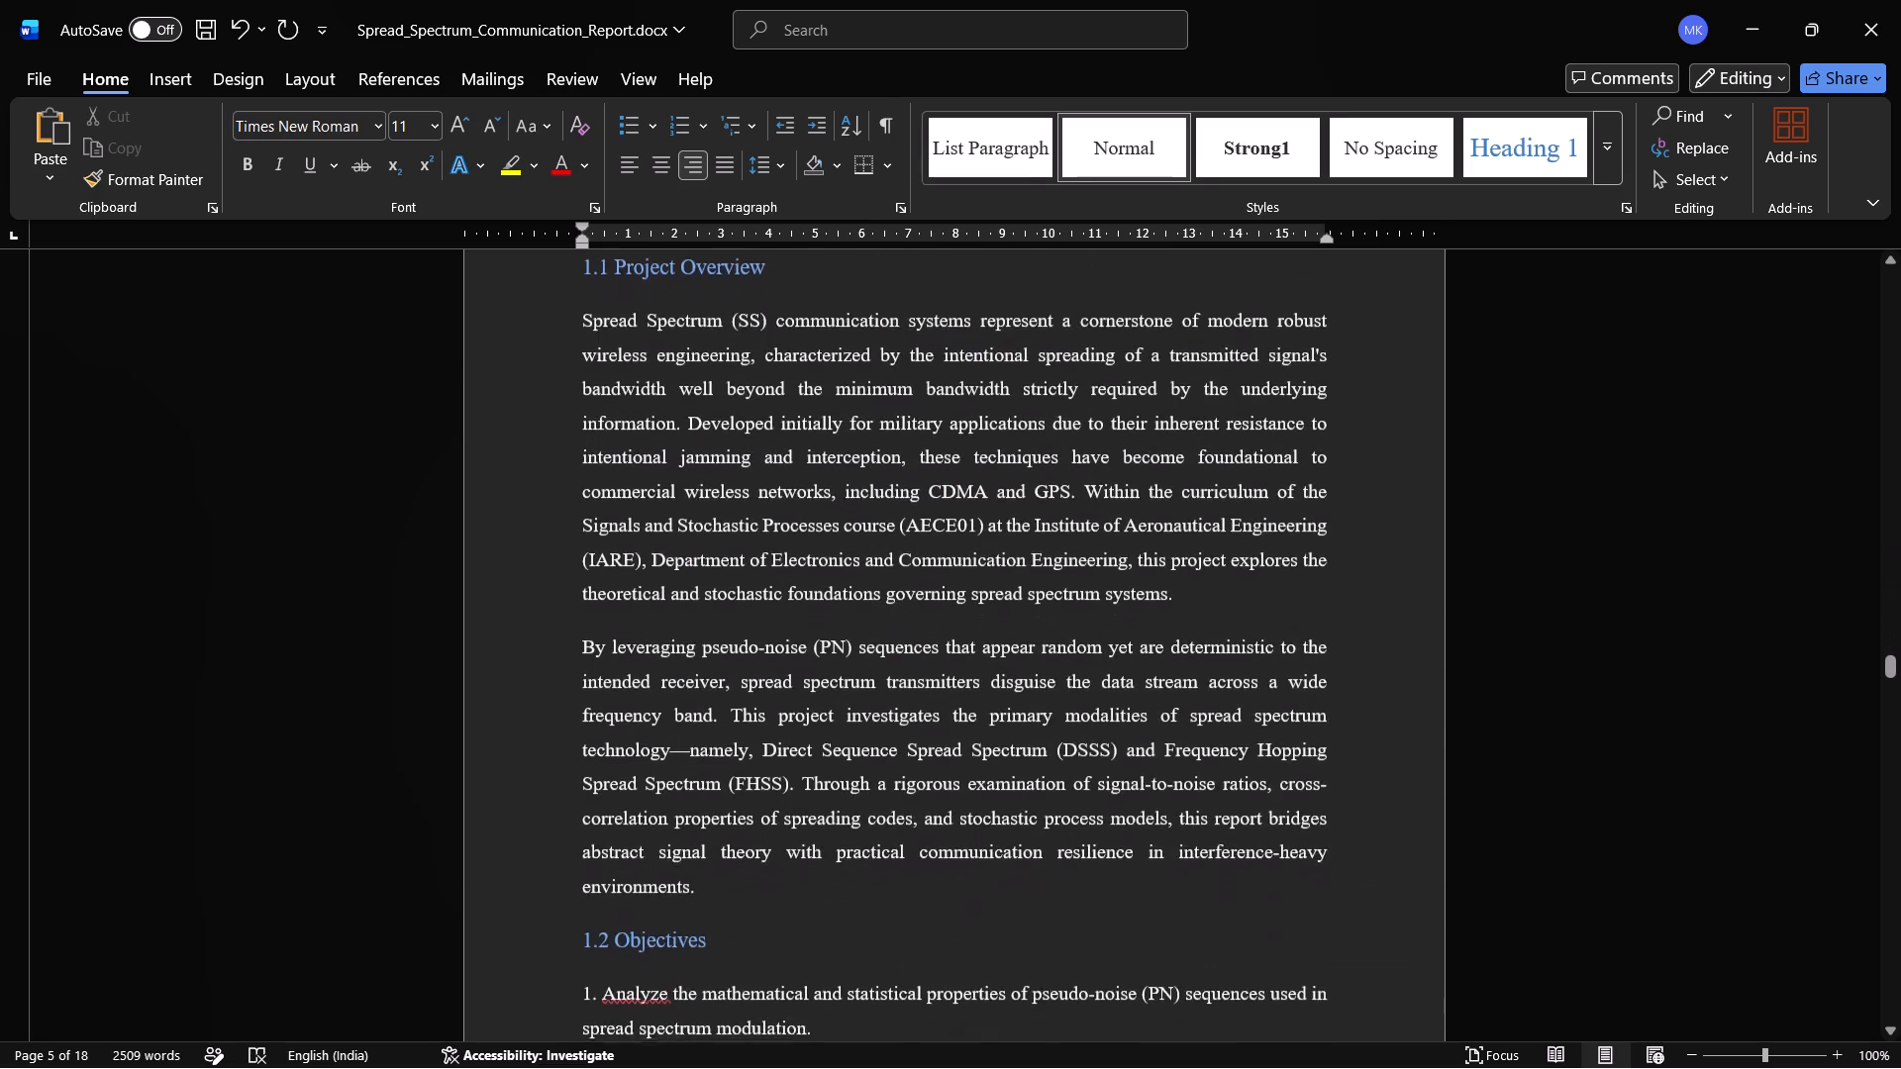
scroll(786, 829, down, 10)
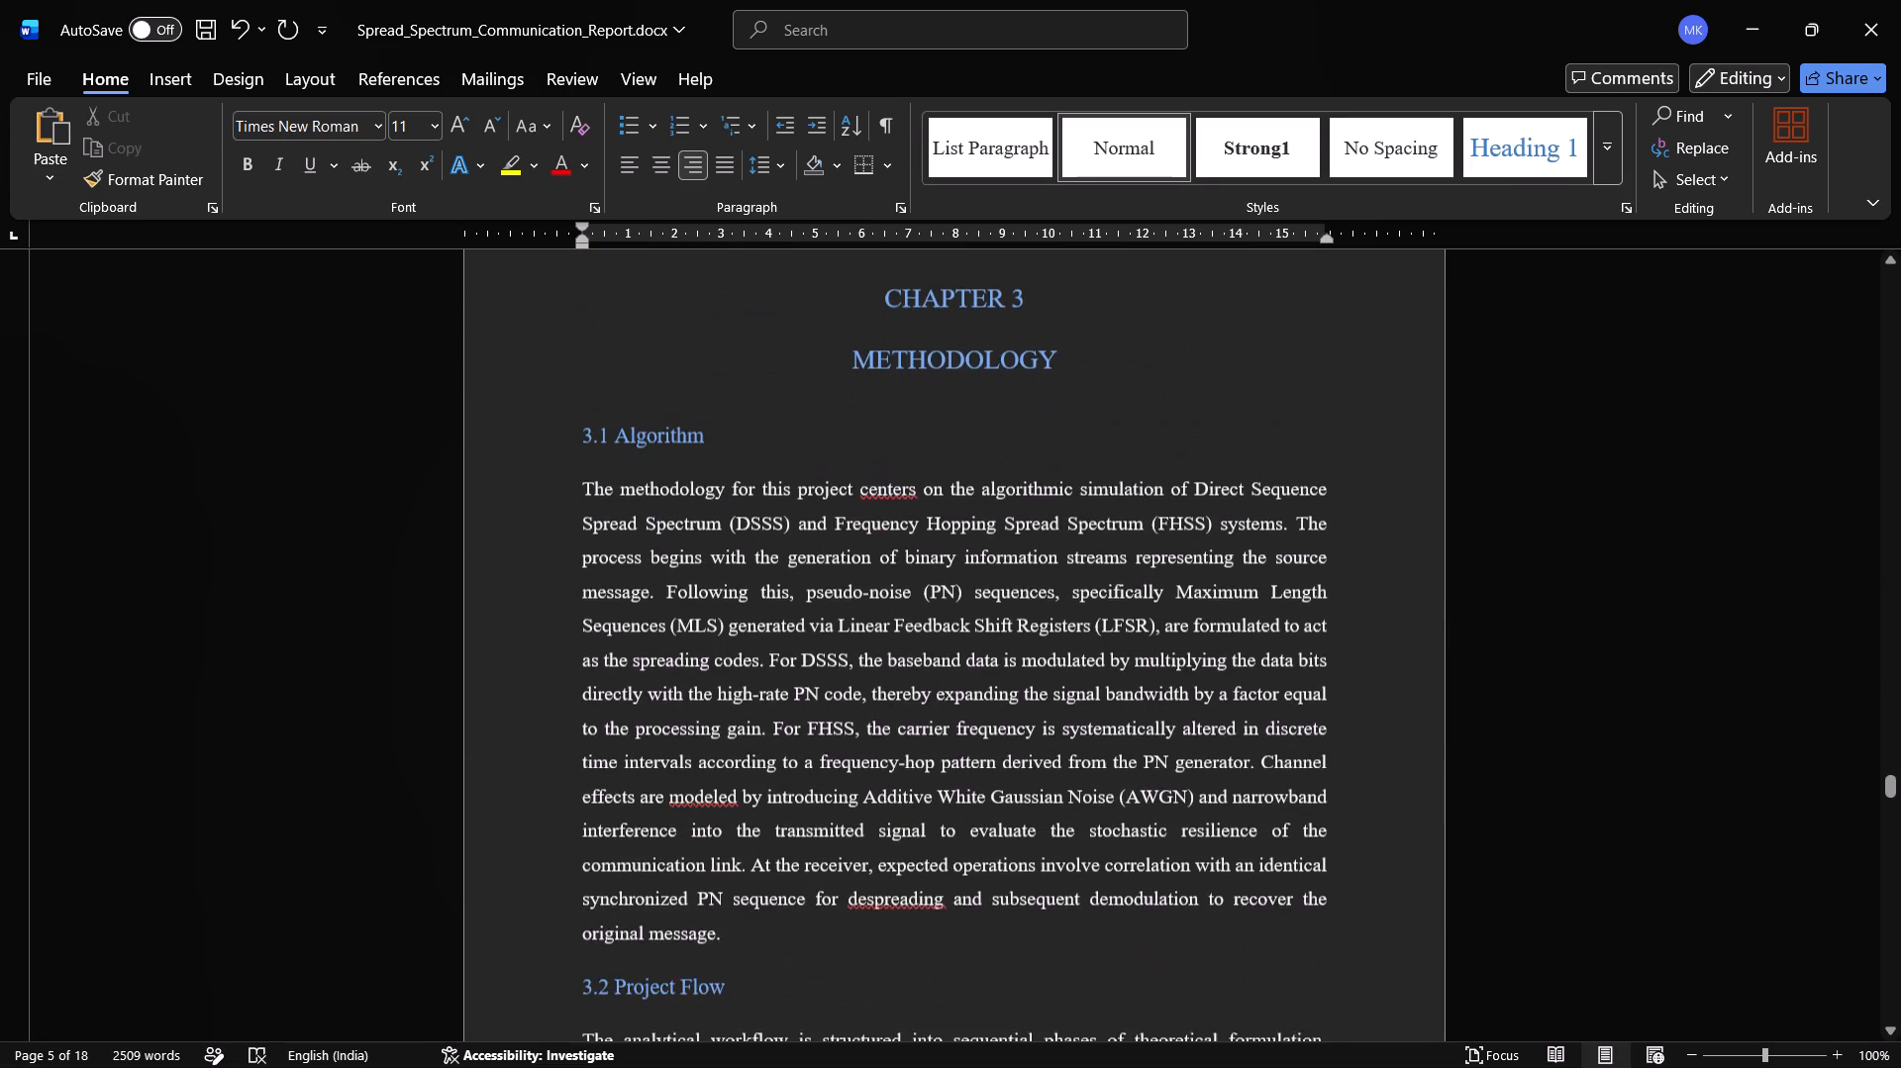
scroll(786, 829, down, 13)
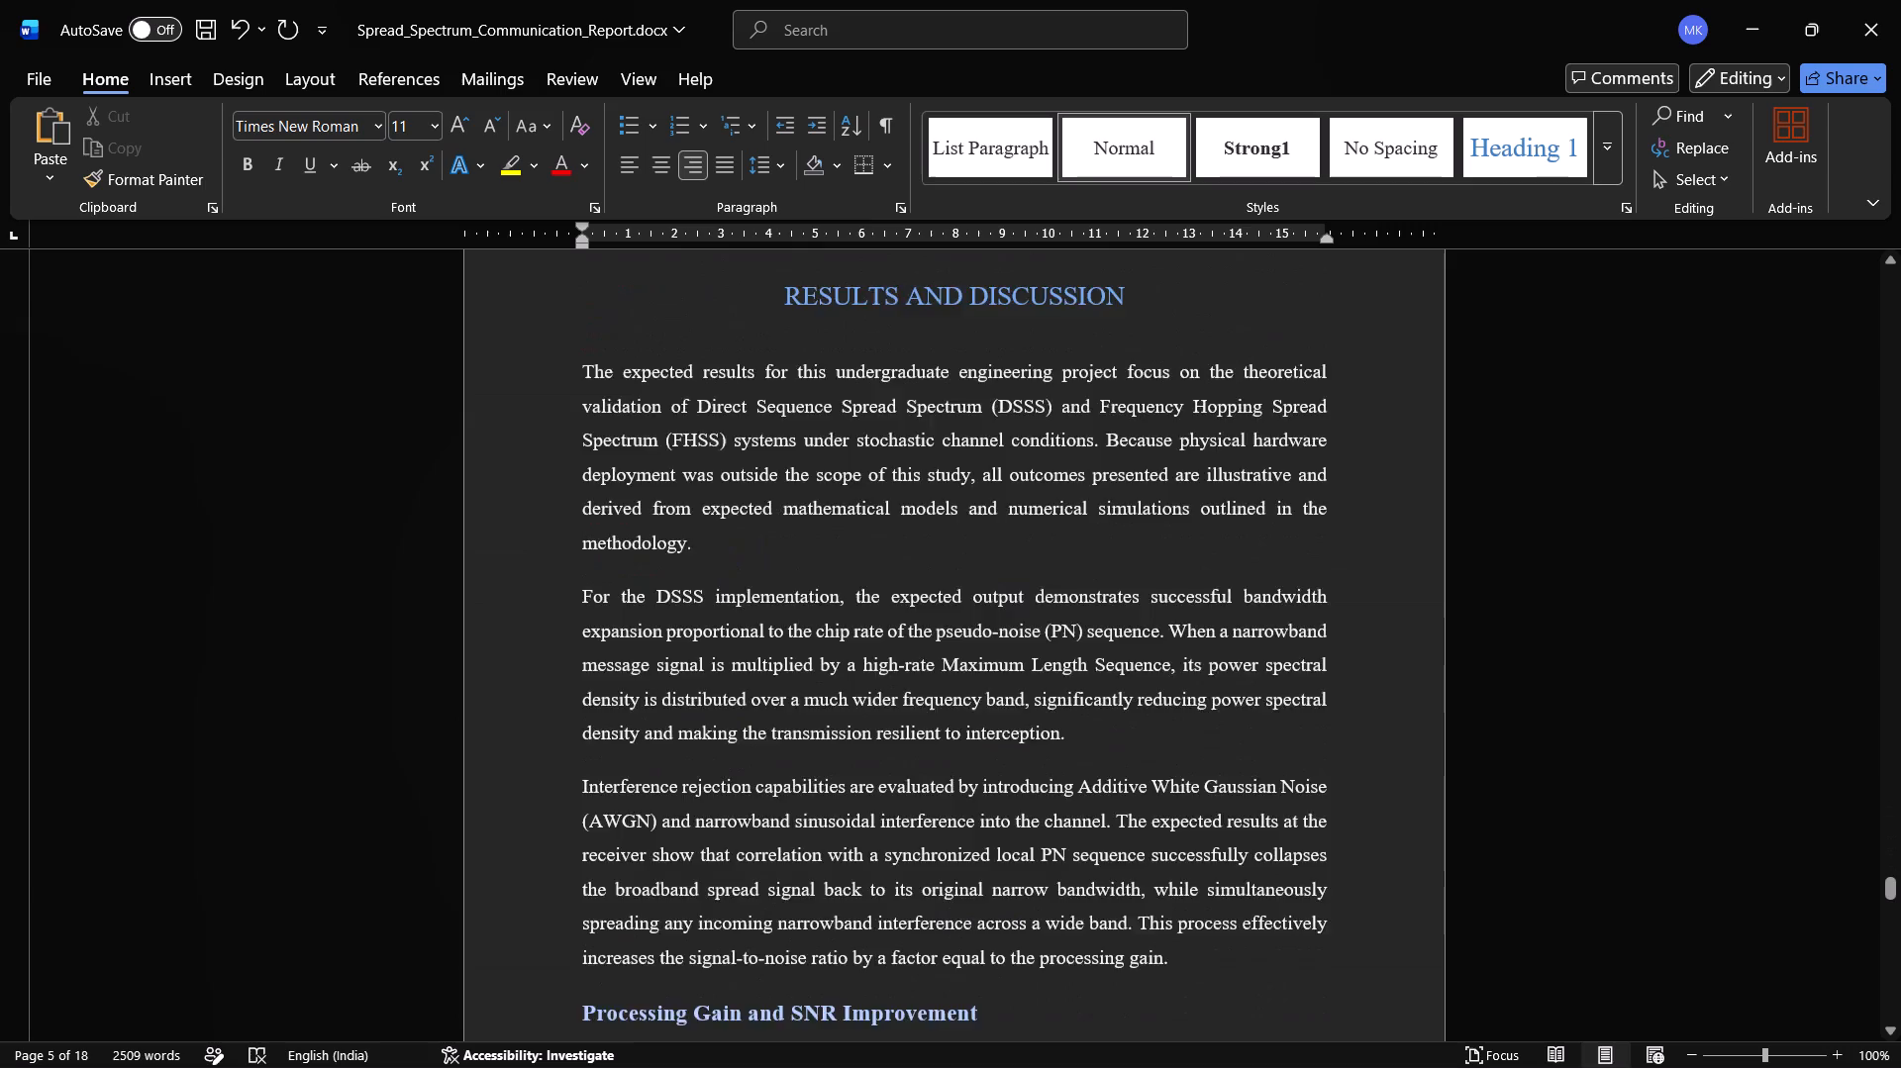
scroll(786, 829, down, 10)
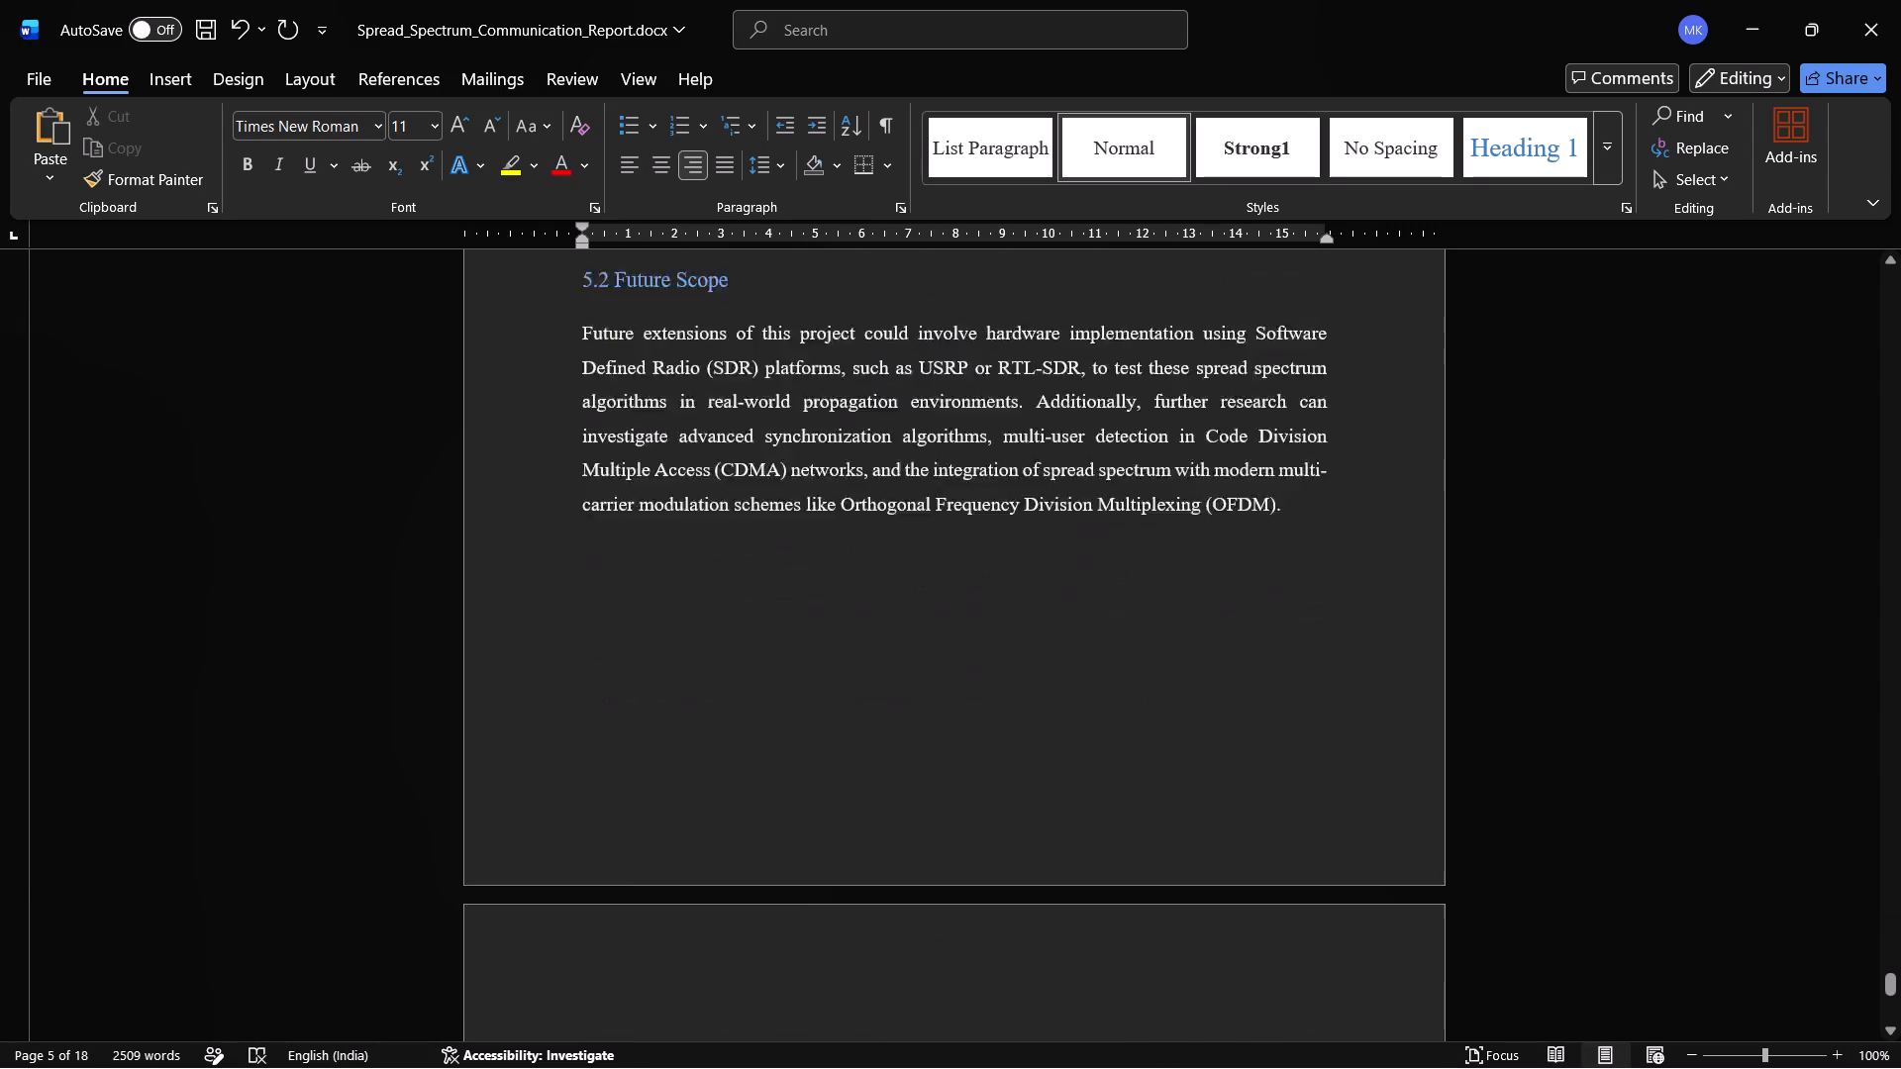
scroll(786, 829, down, 7)
scroll(786, 829, up, 5)
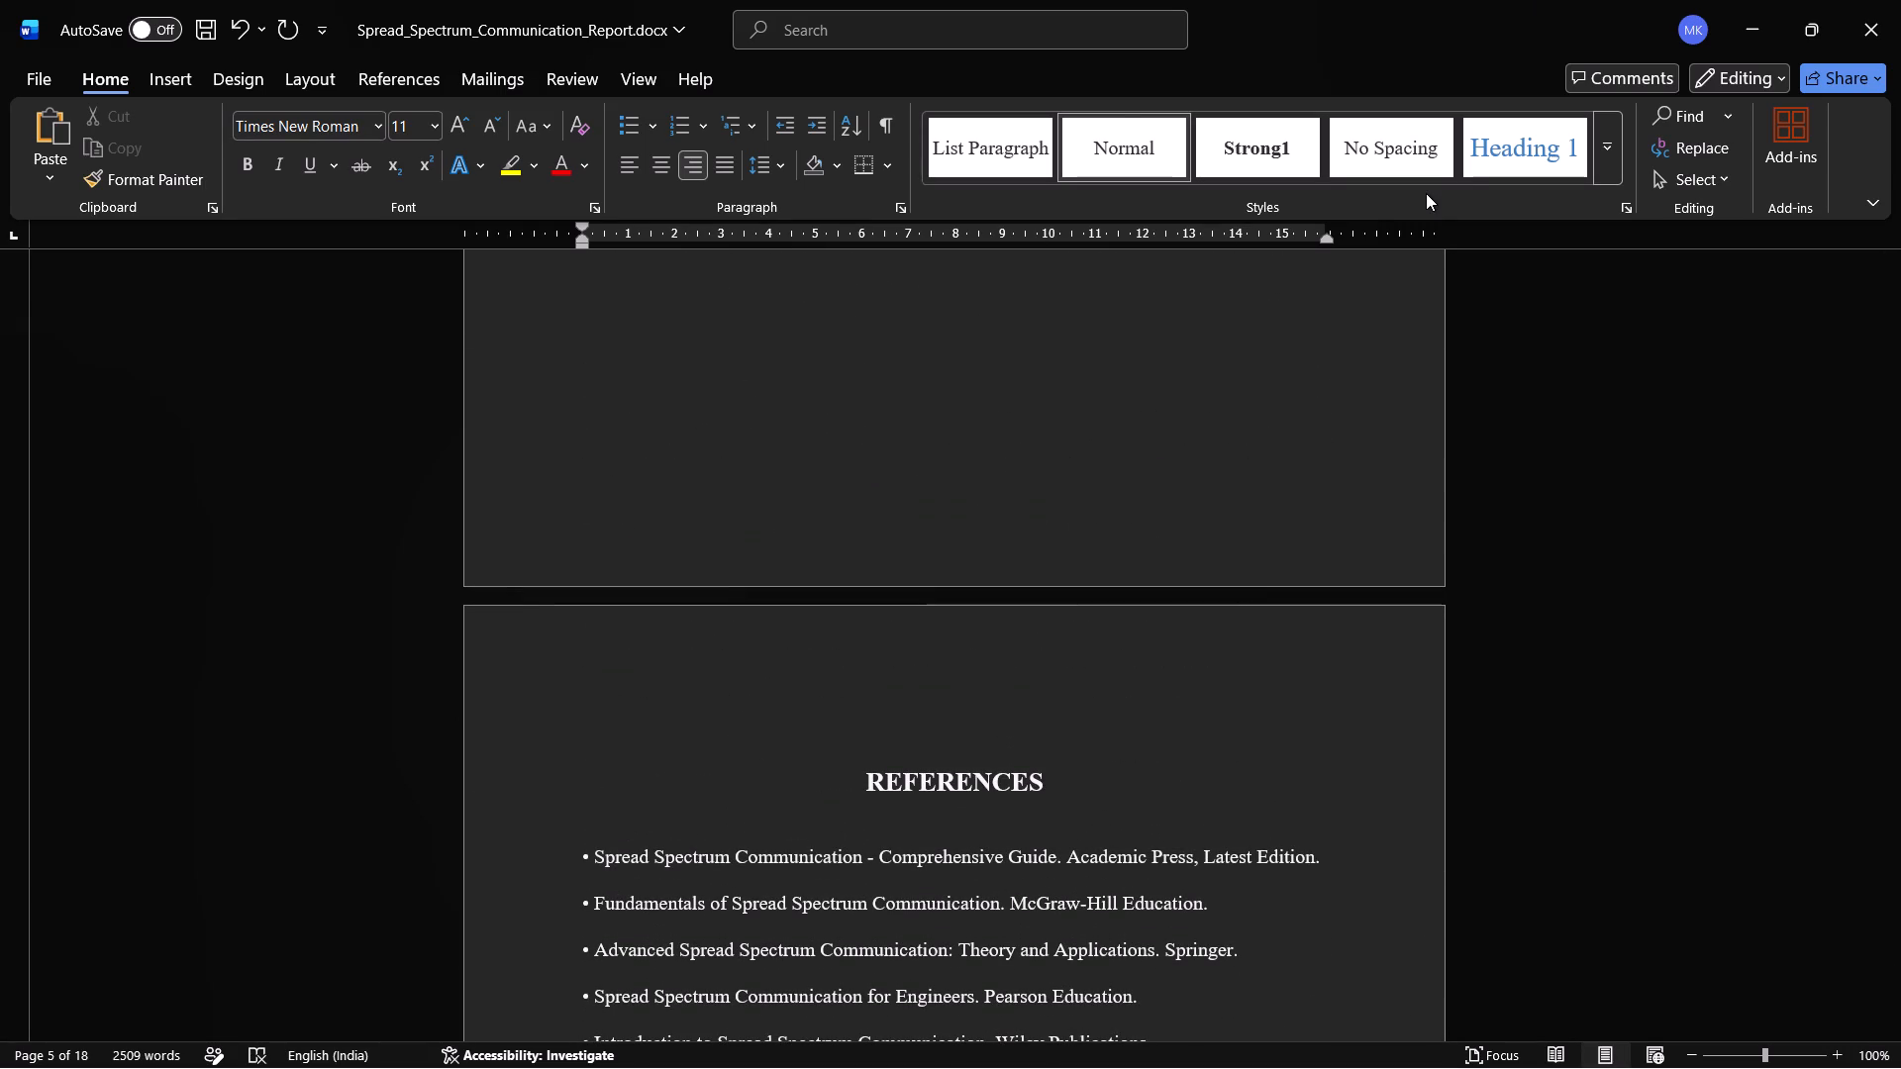
Save the Spread Spectrum Communication report.
key(ctrl+s)
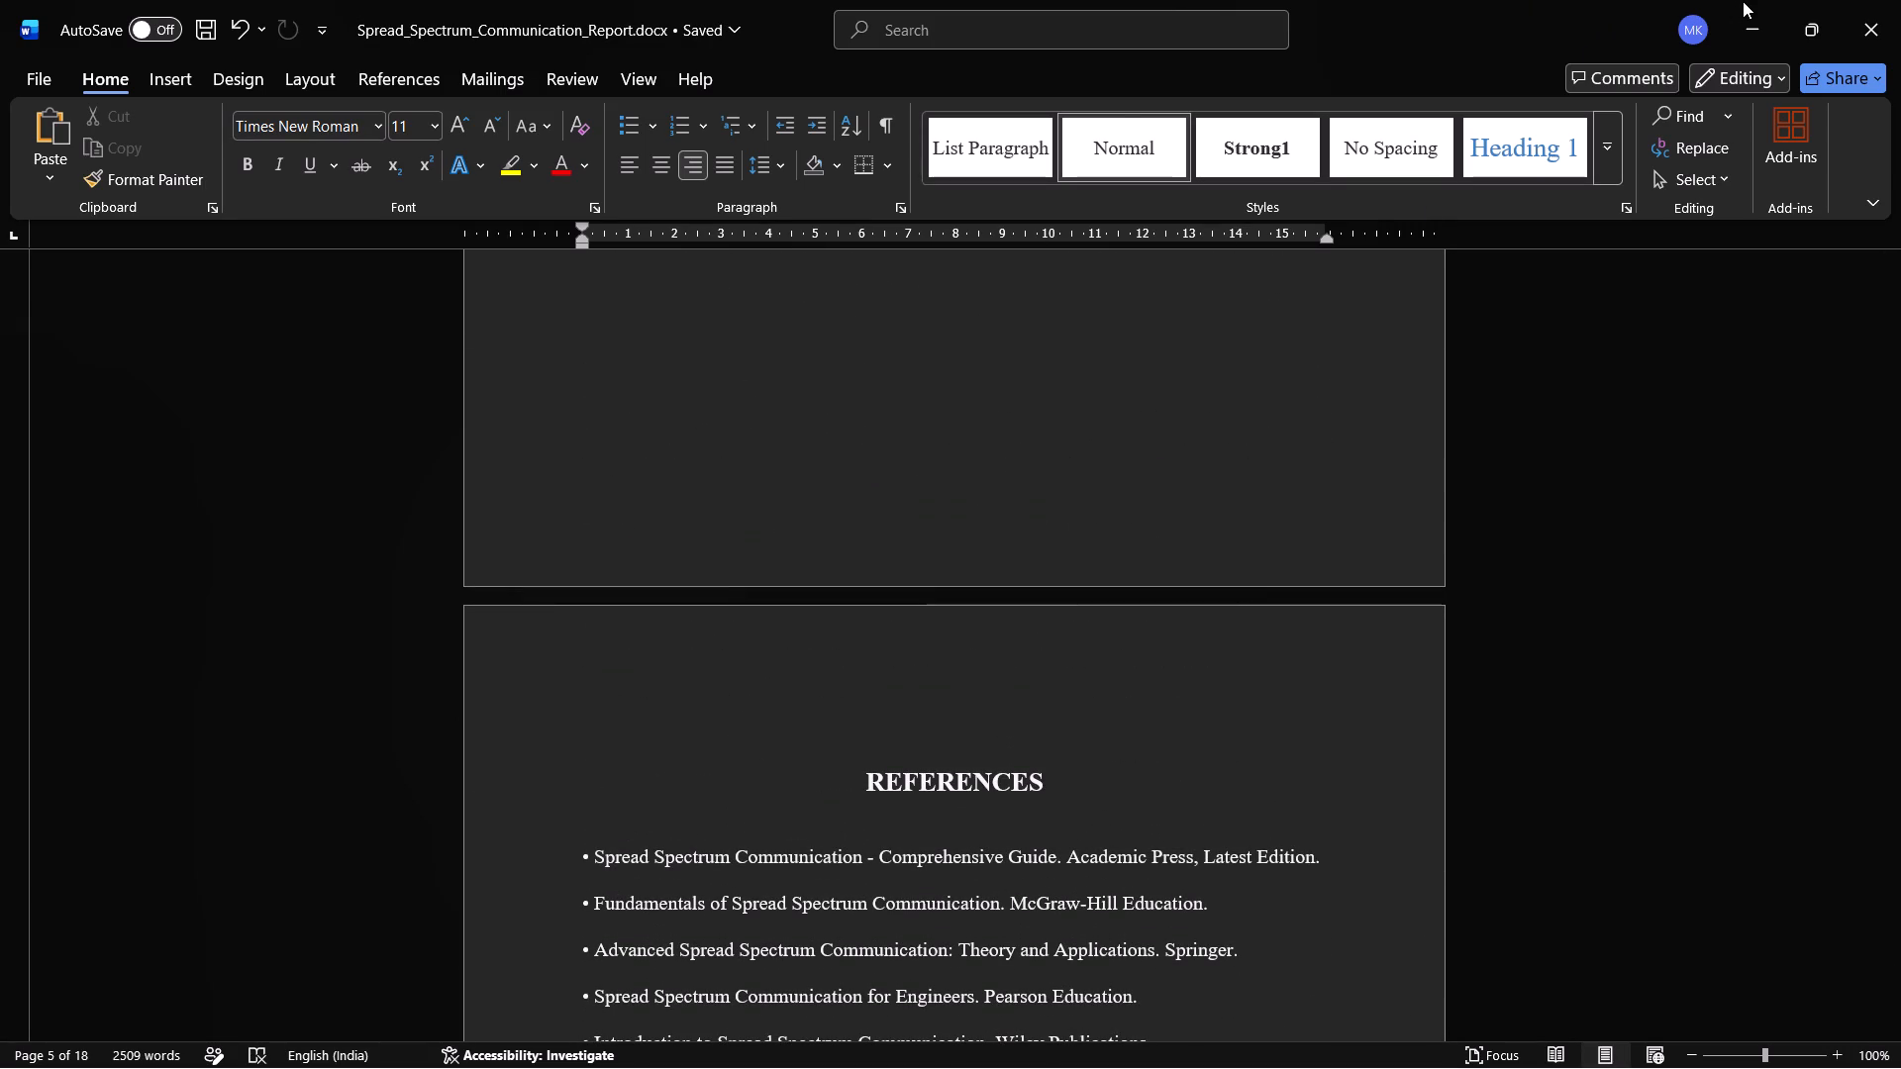
Switch to the IARE portal in Chrome and get the assigned question for AECE02 Electronic Devices and Circuits.
click(1747, 1)
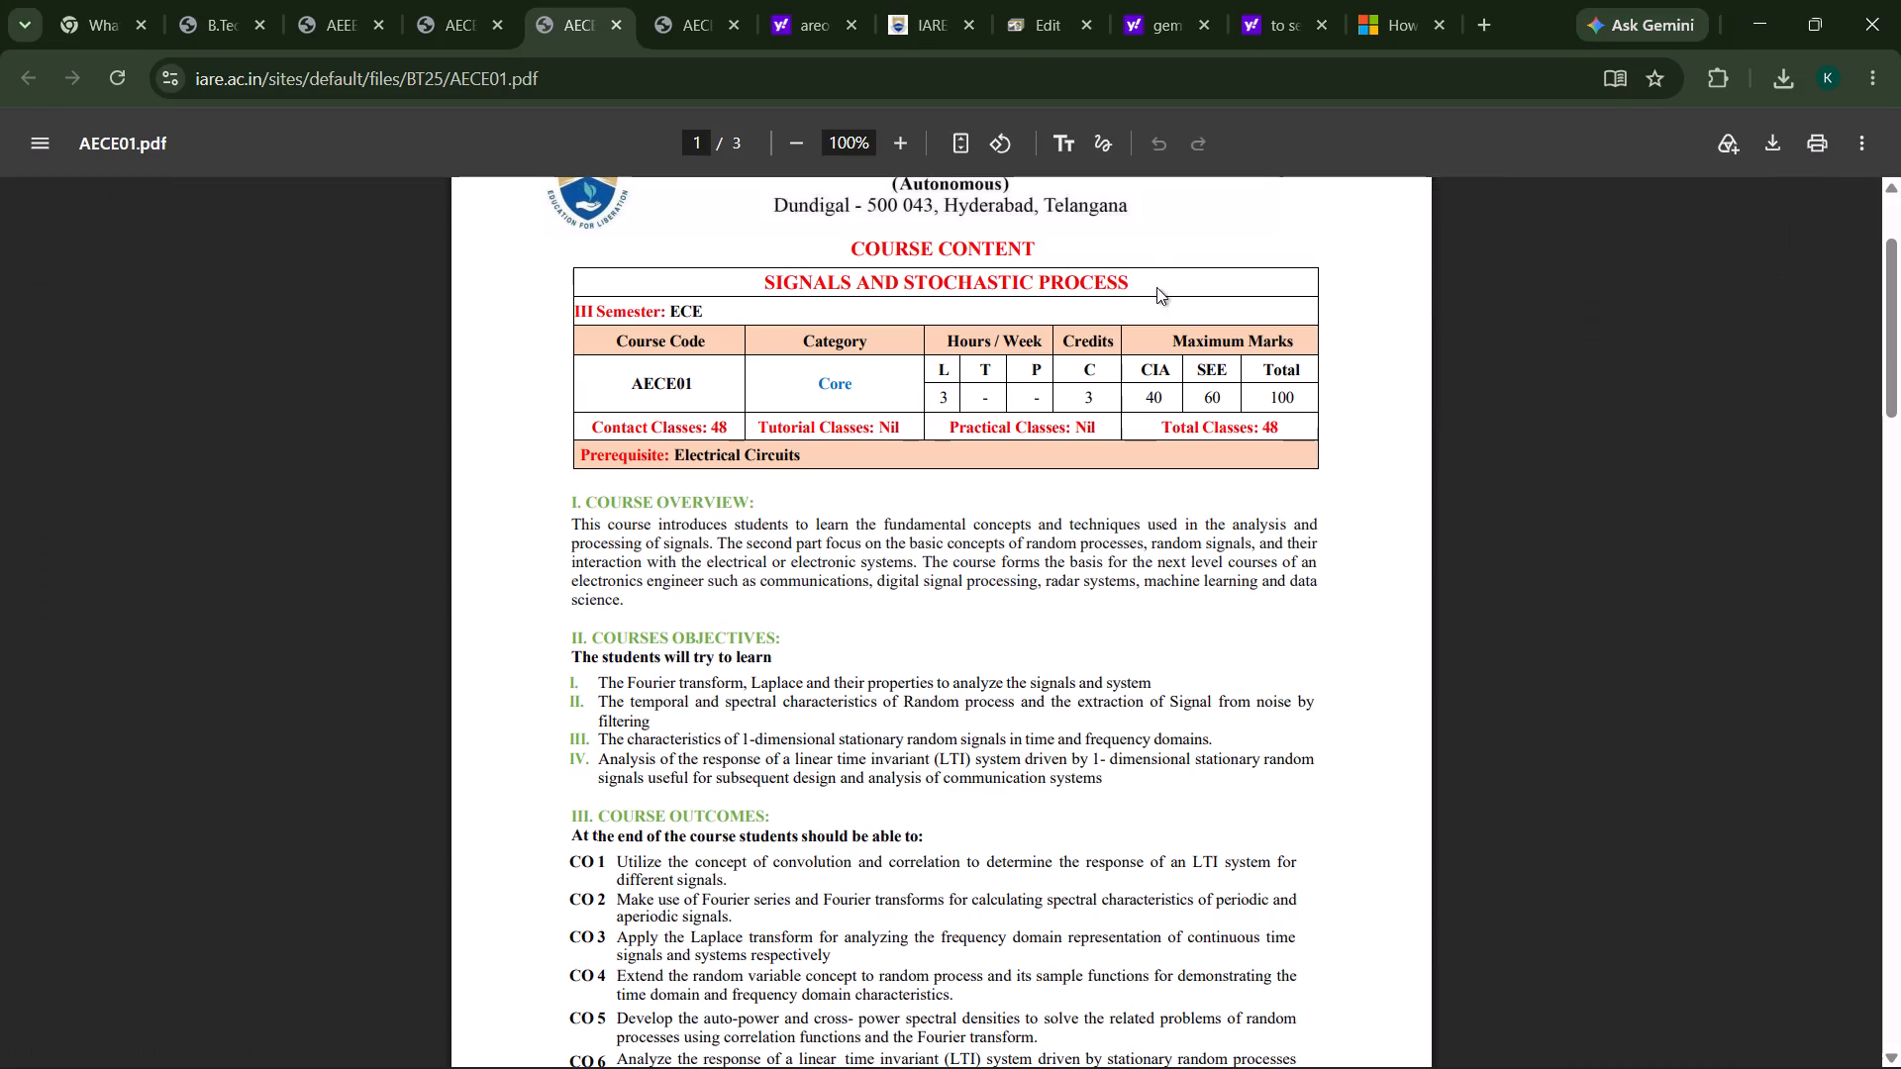
click(925, 0)
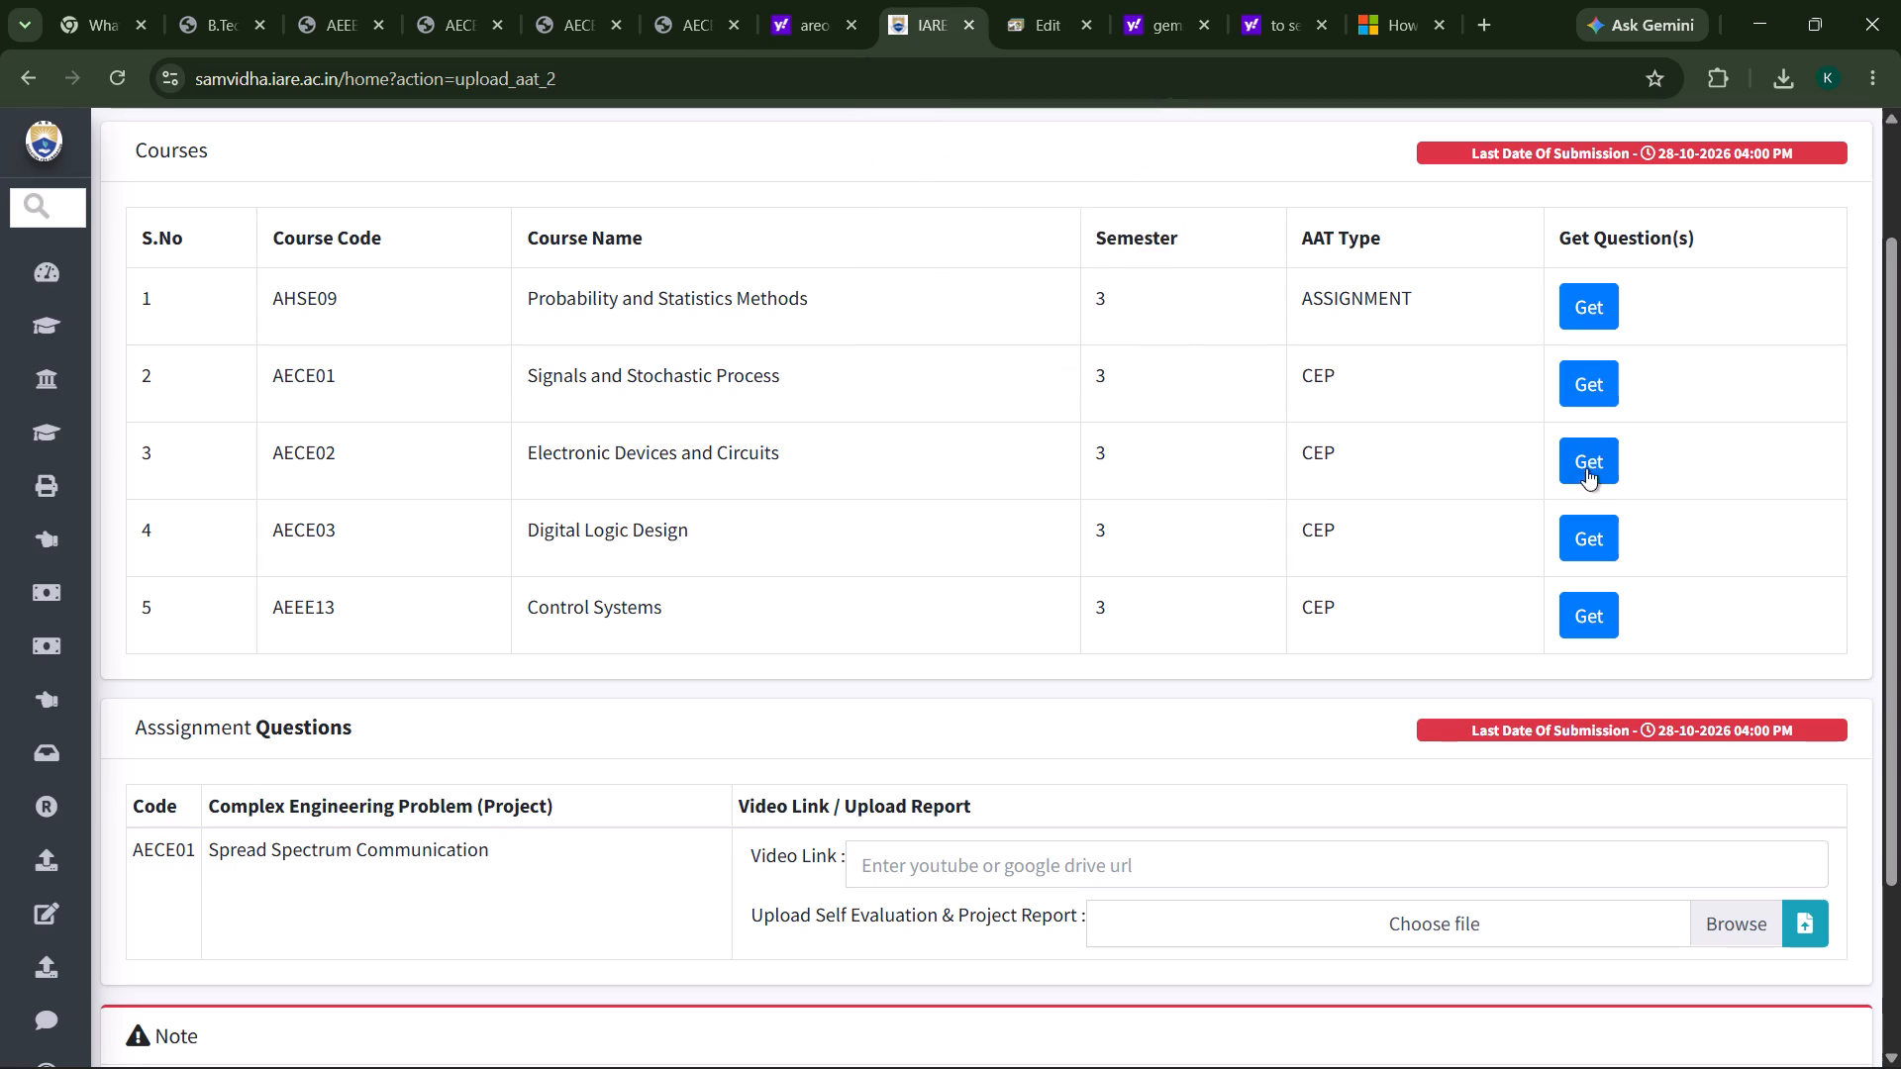
click(1584, 458)
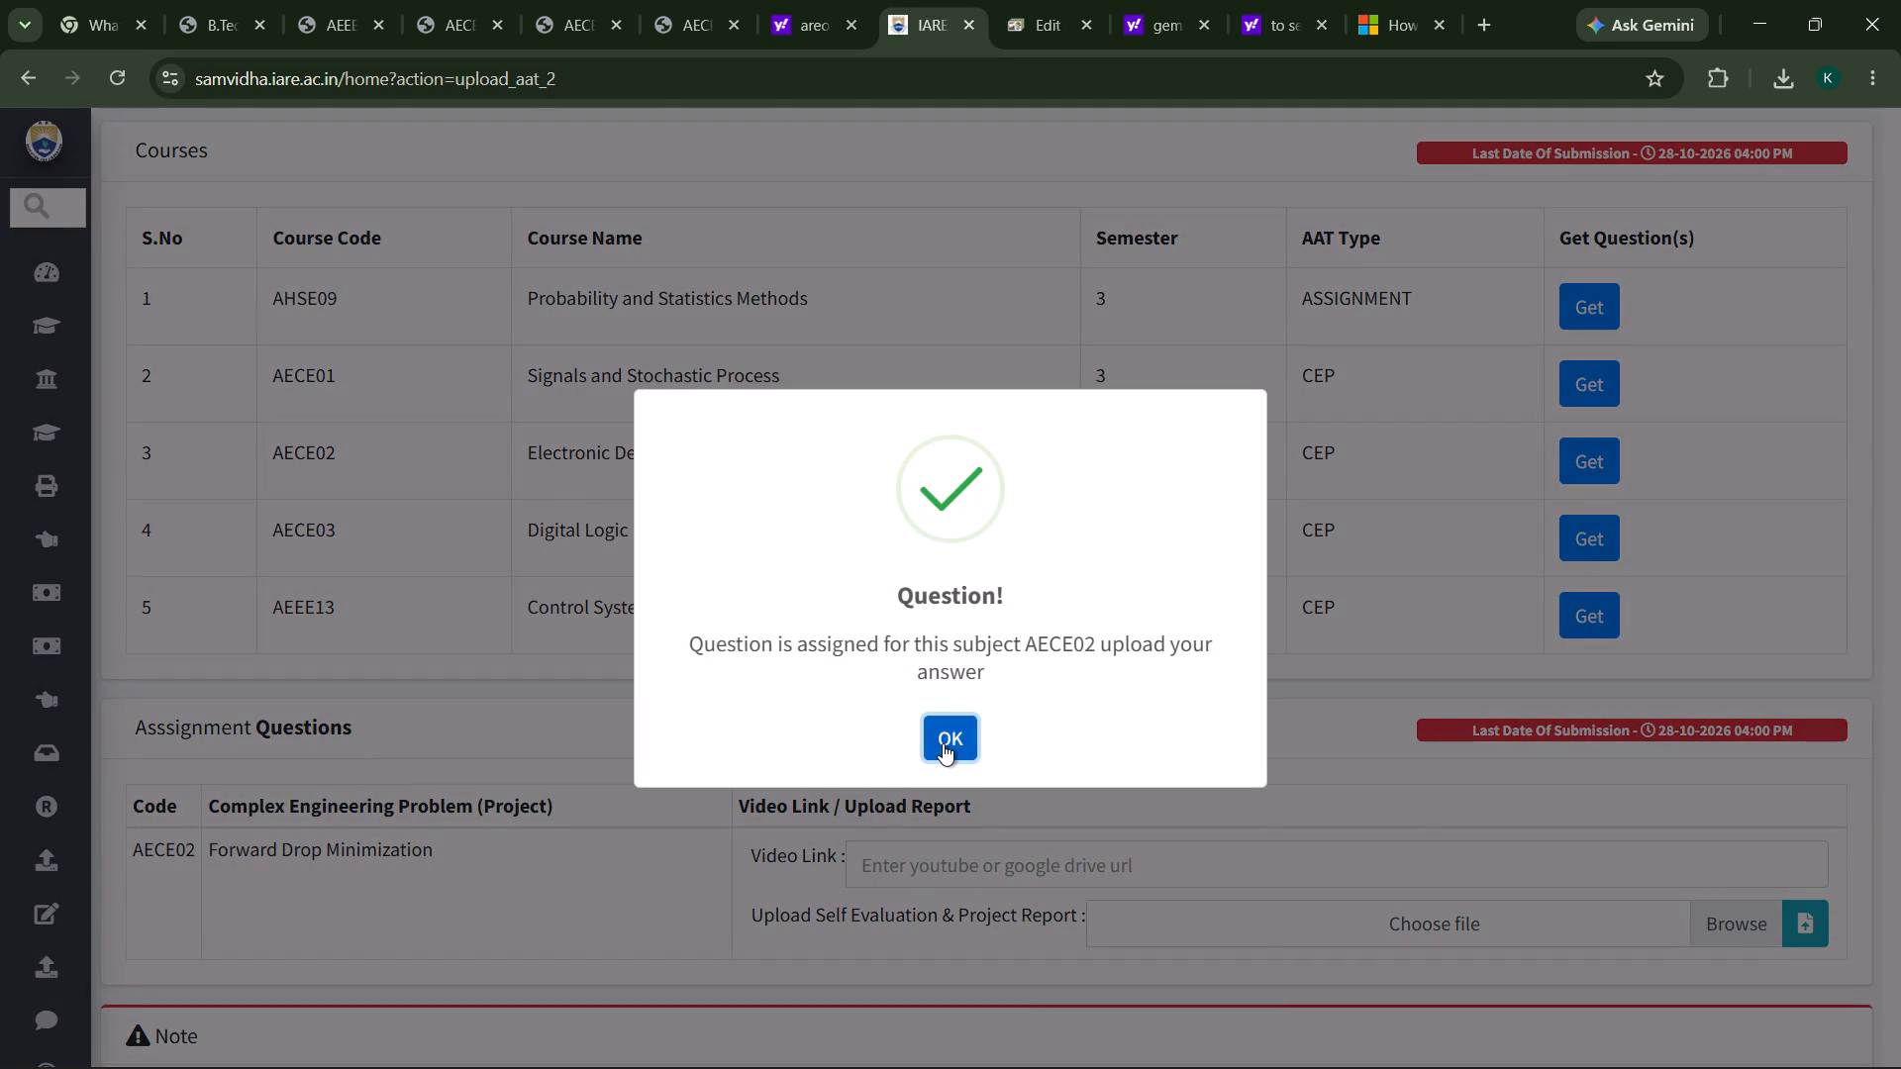
click(943, 743)
drag(456, 853, 387, 845)
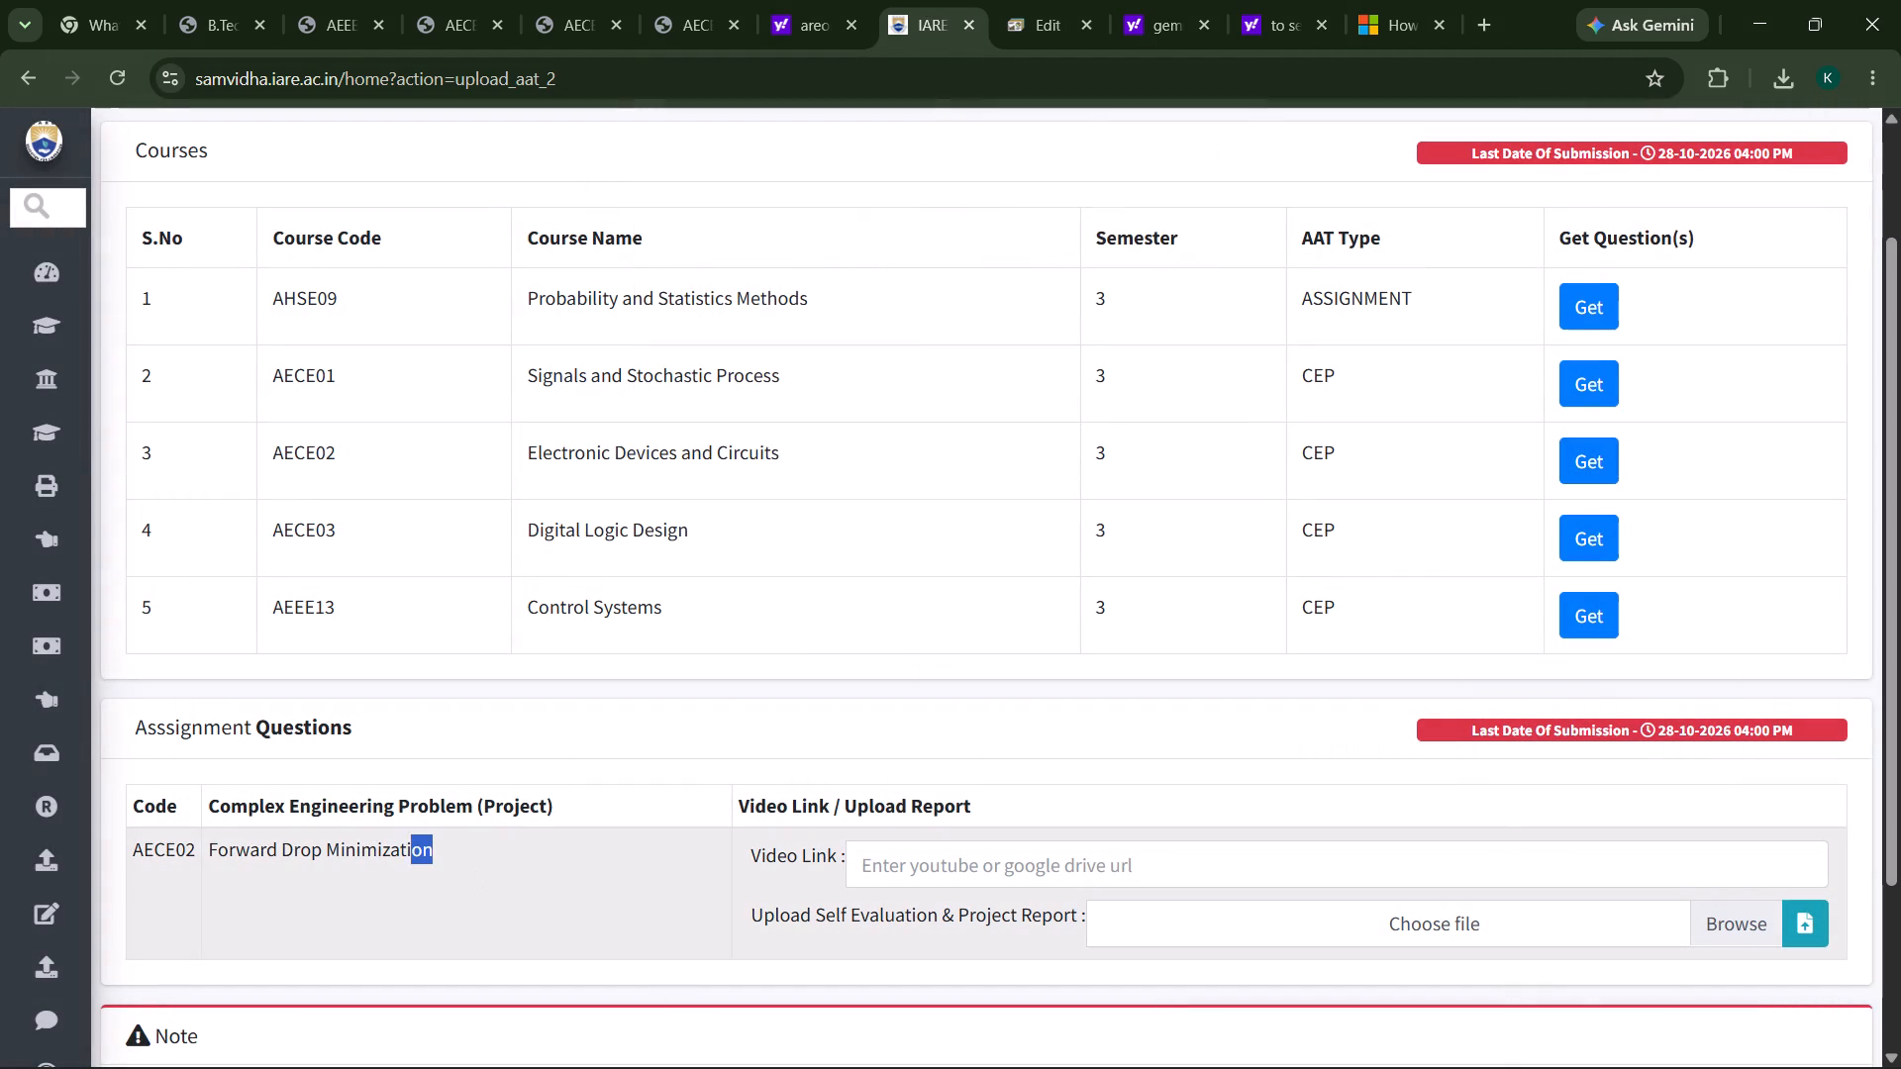
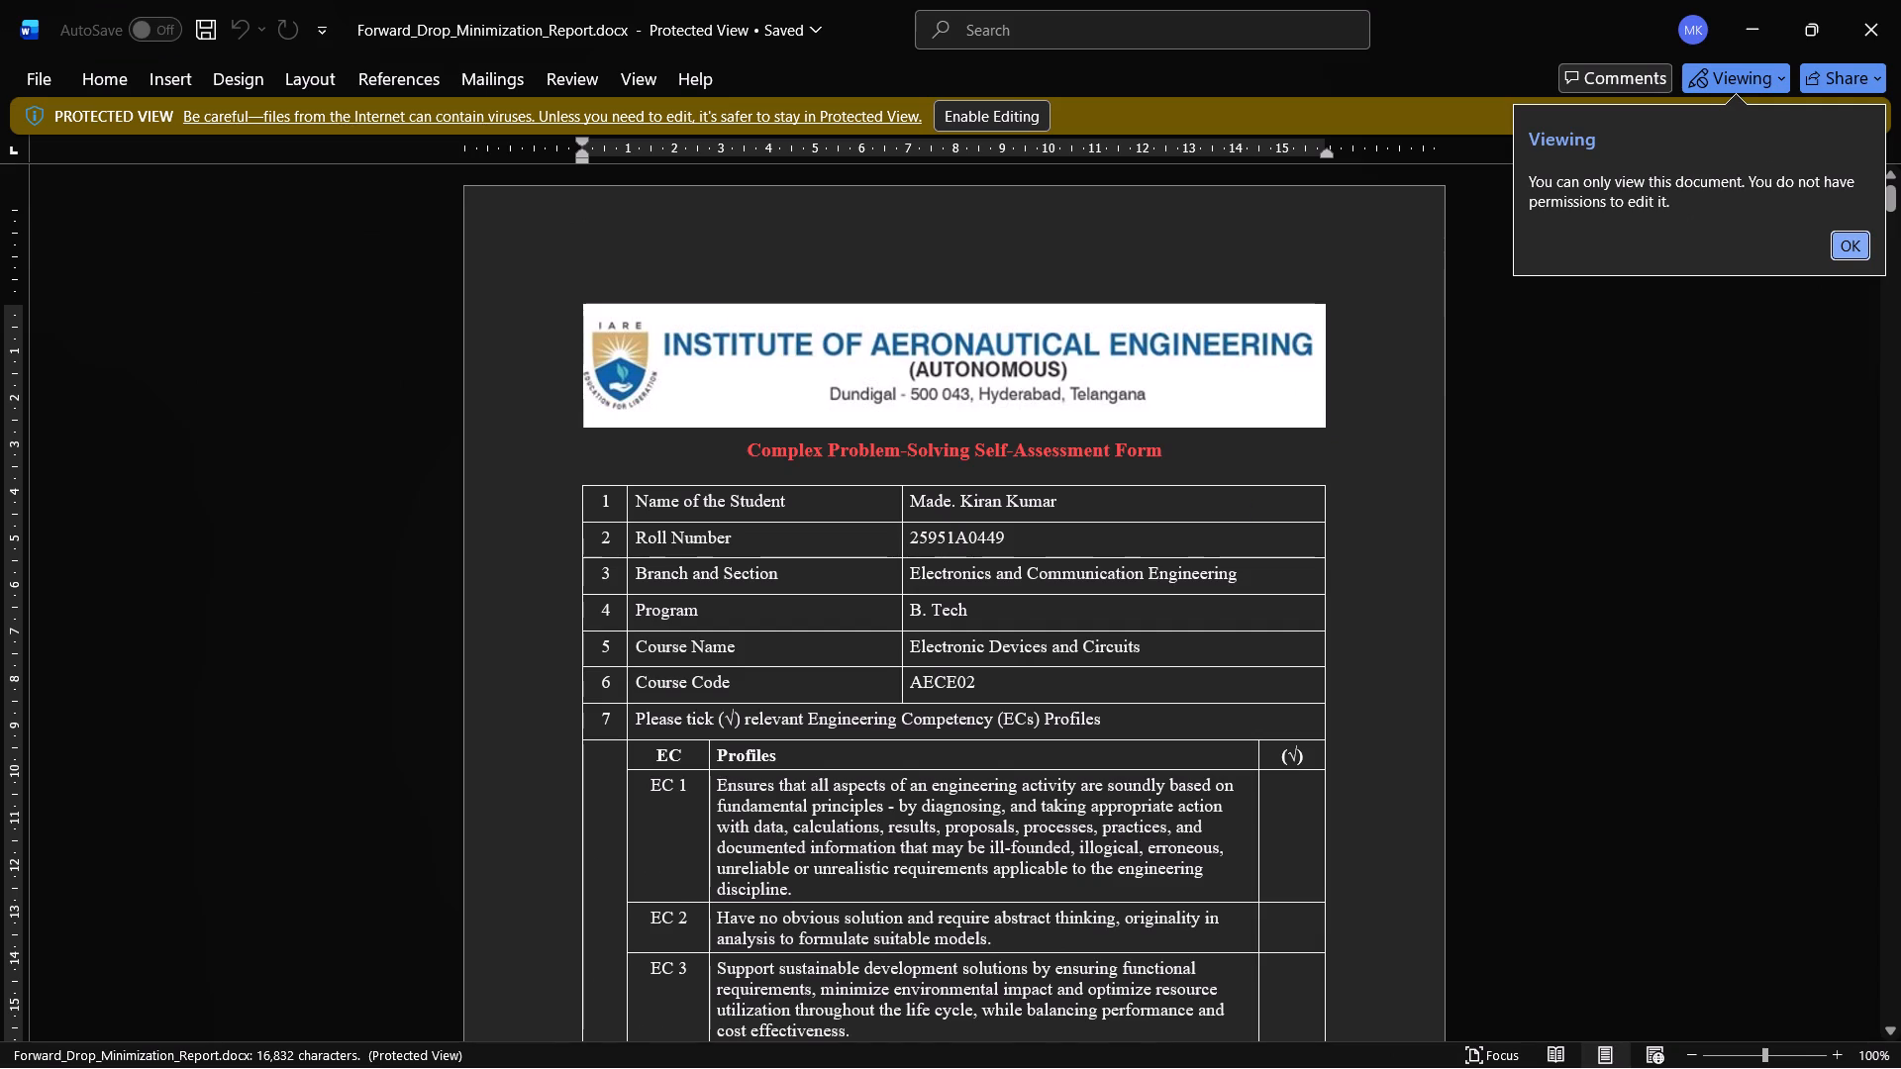
click(1015, 120)
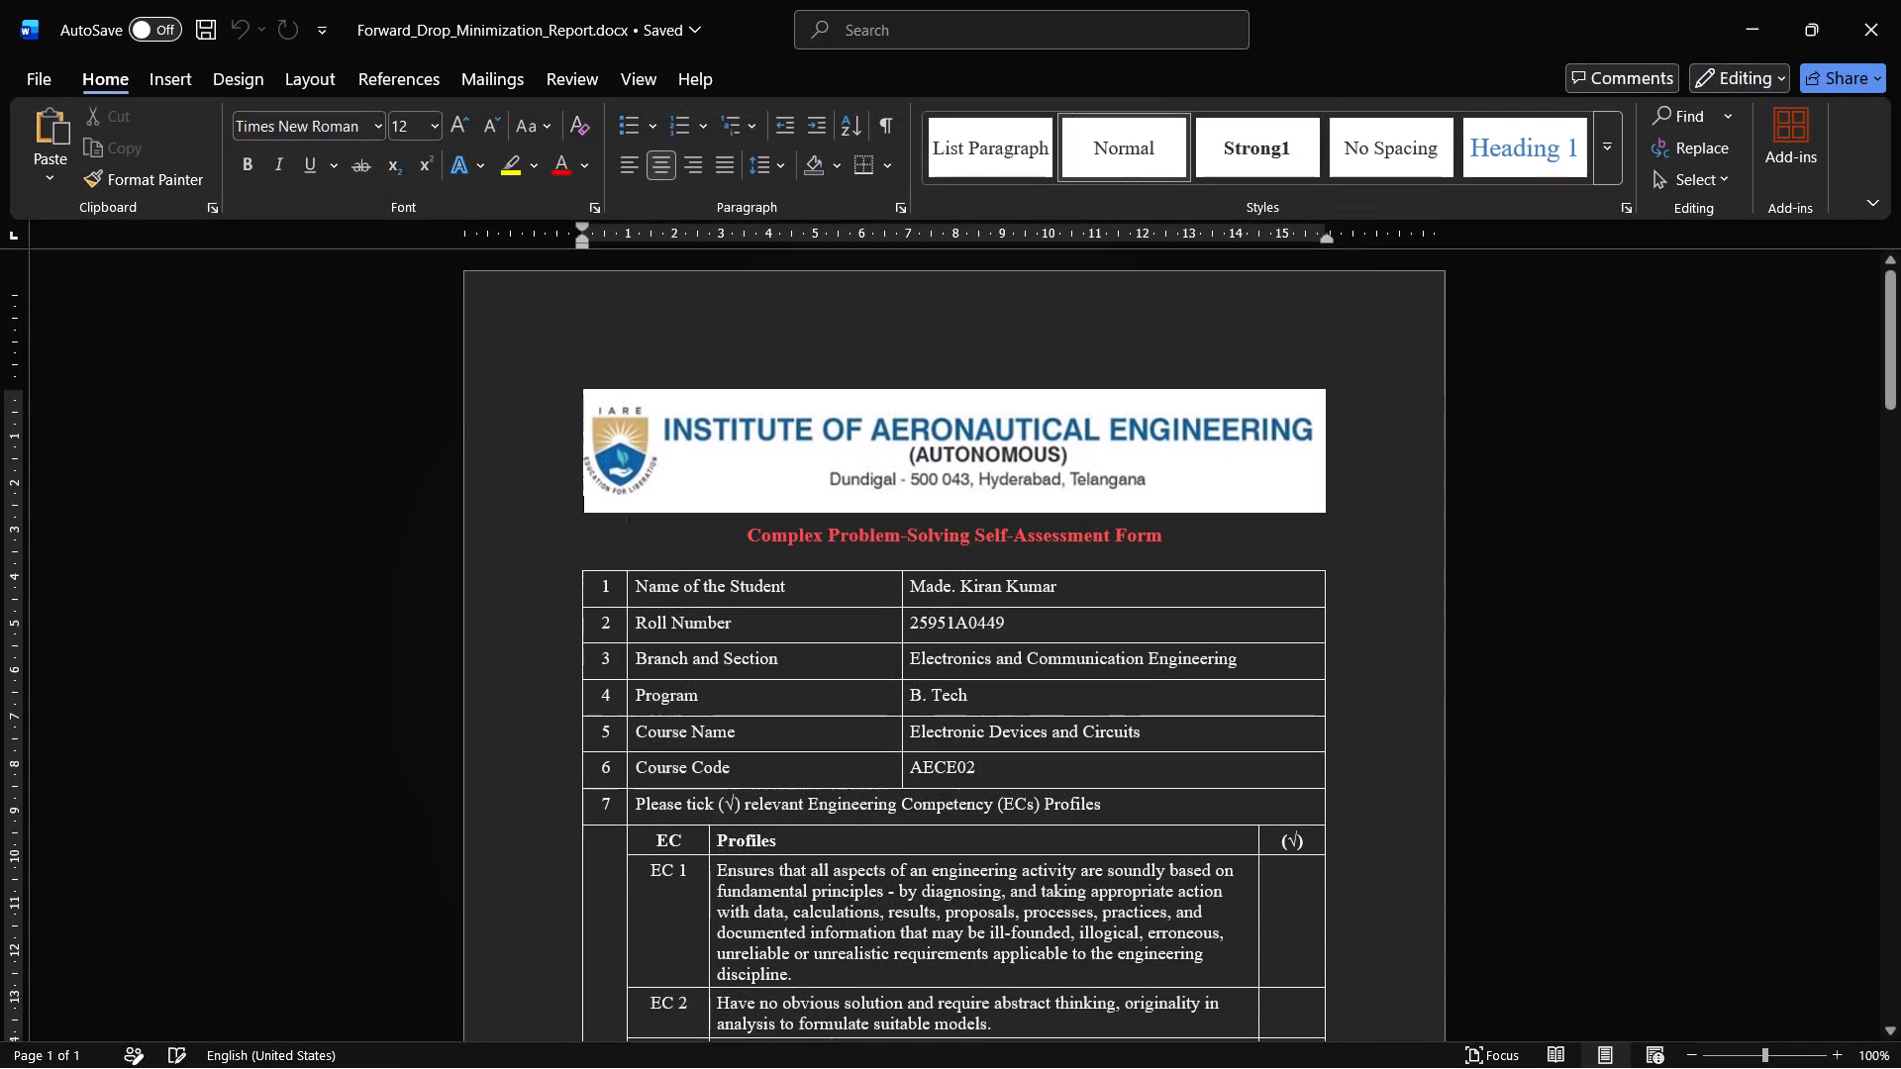
Copy the student's name from the Spread Spectrum Communication report over the name in the Forward Drop Minimization self-assessment form.
key(alt+Tab)
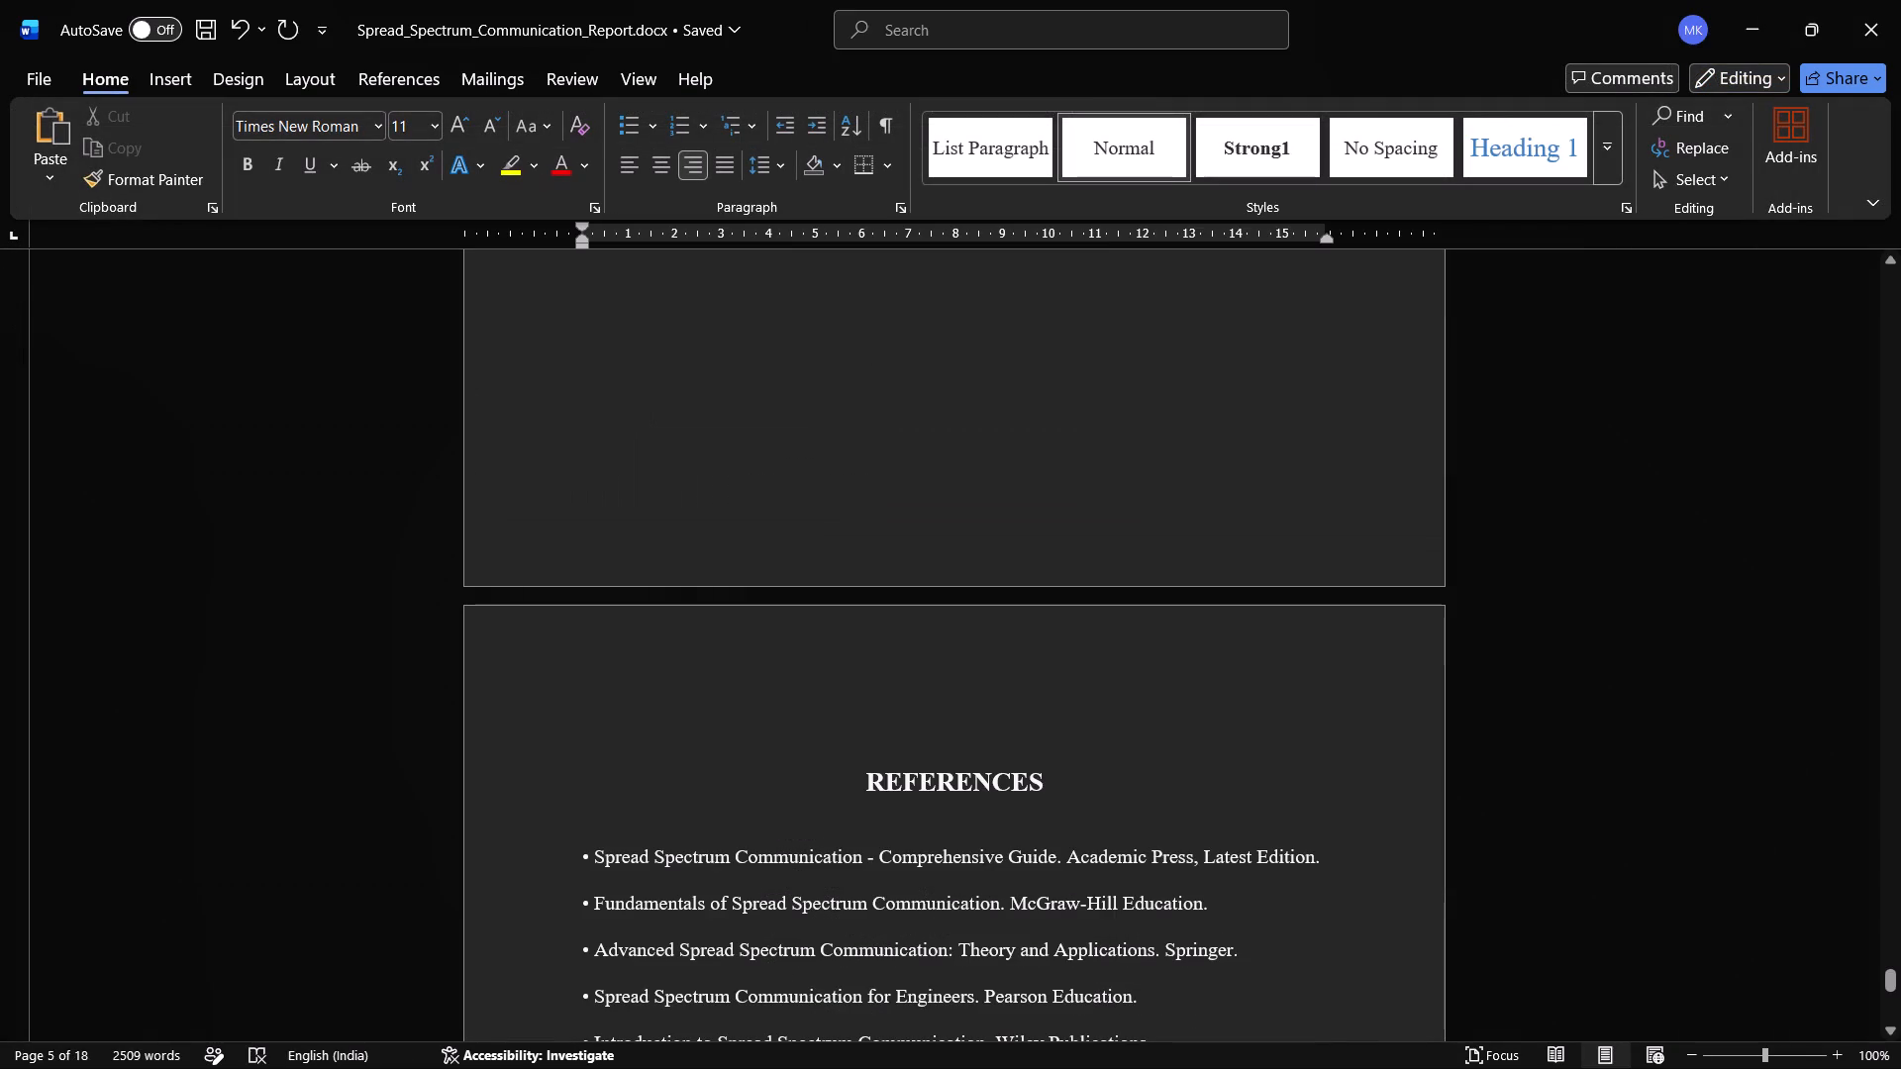
drag(1886, 980, 1900, 392)
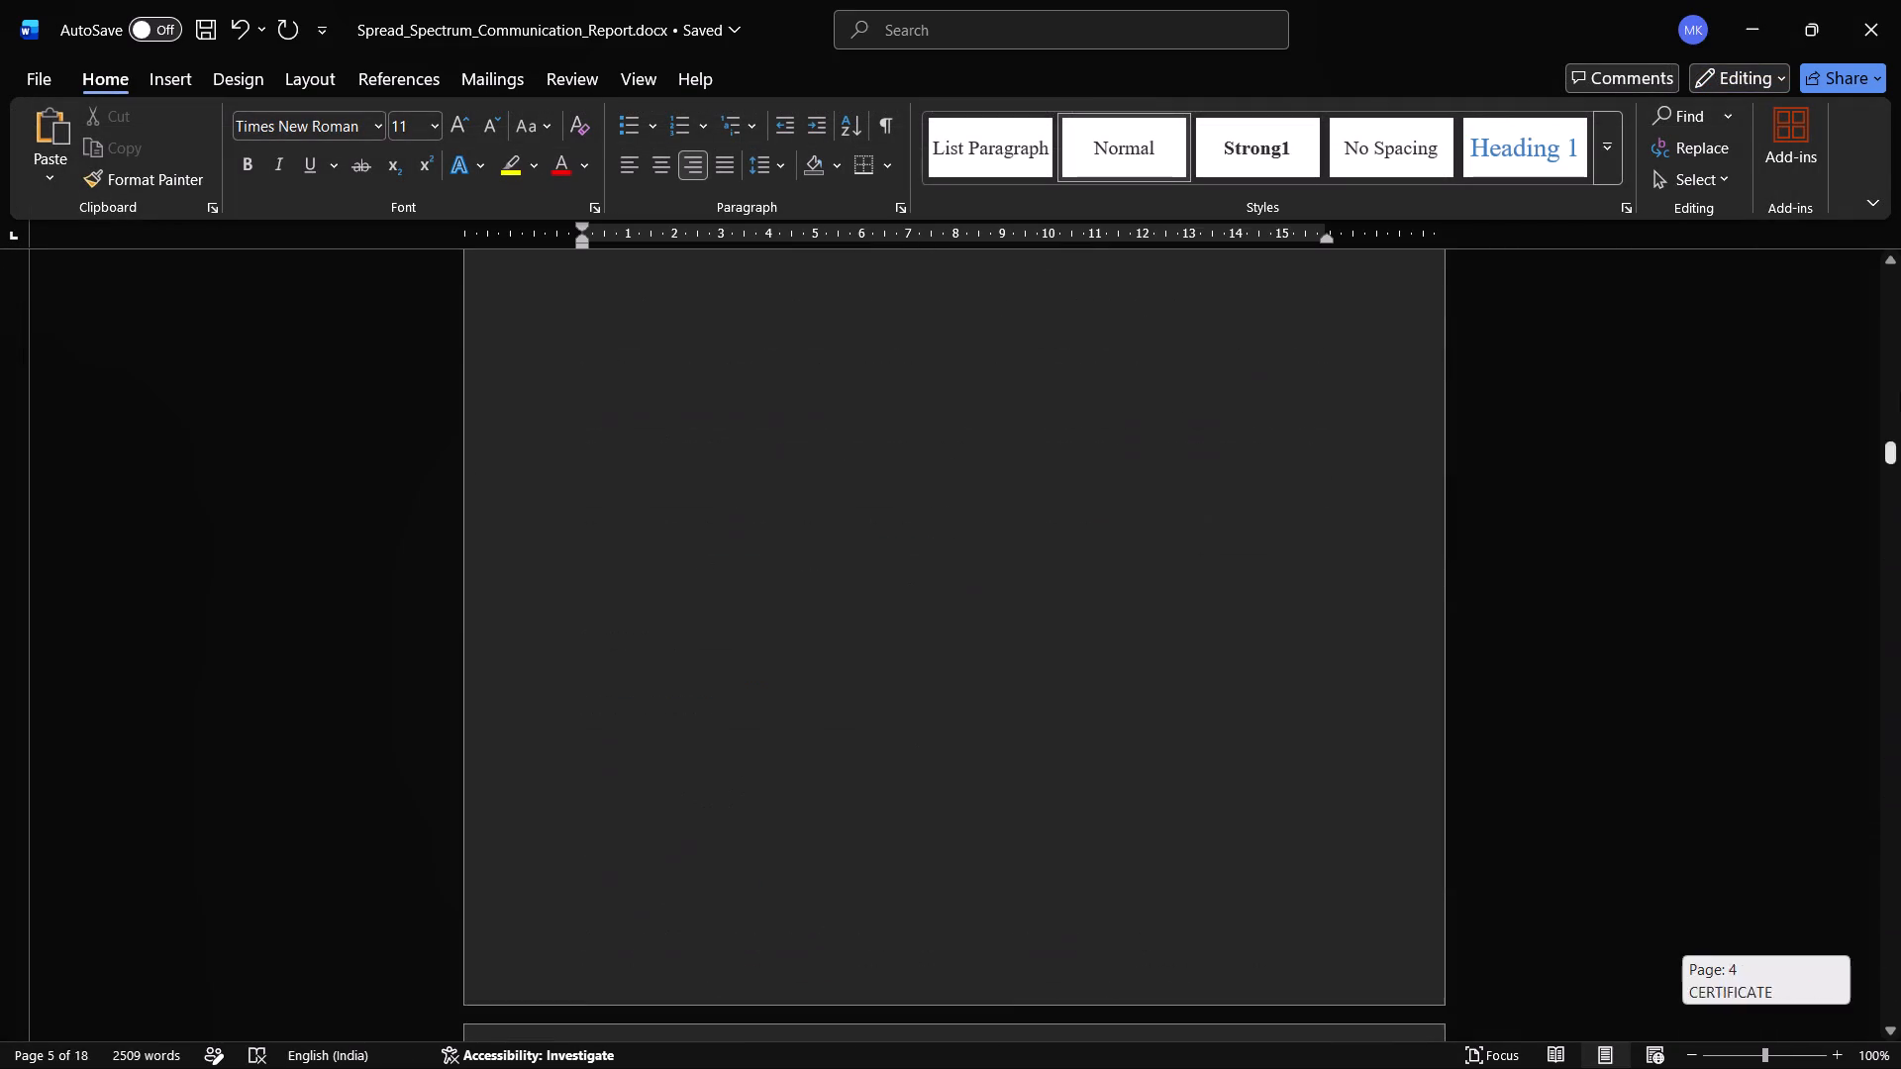
drag(1900, 392, 1899, 158)
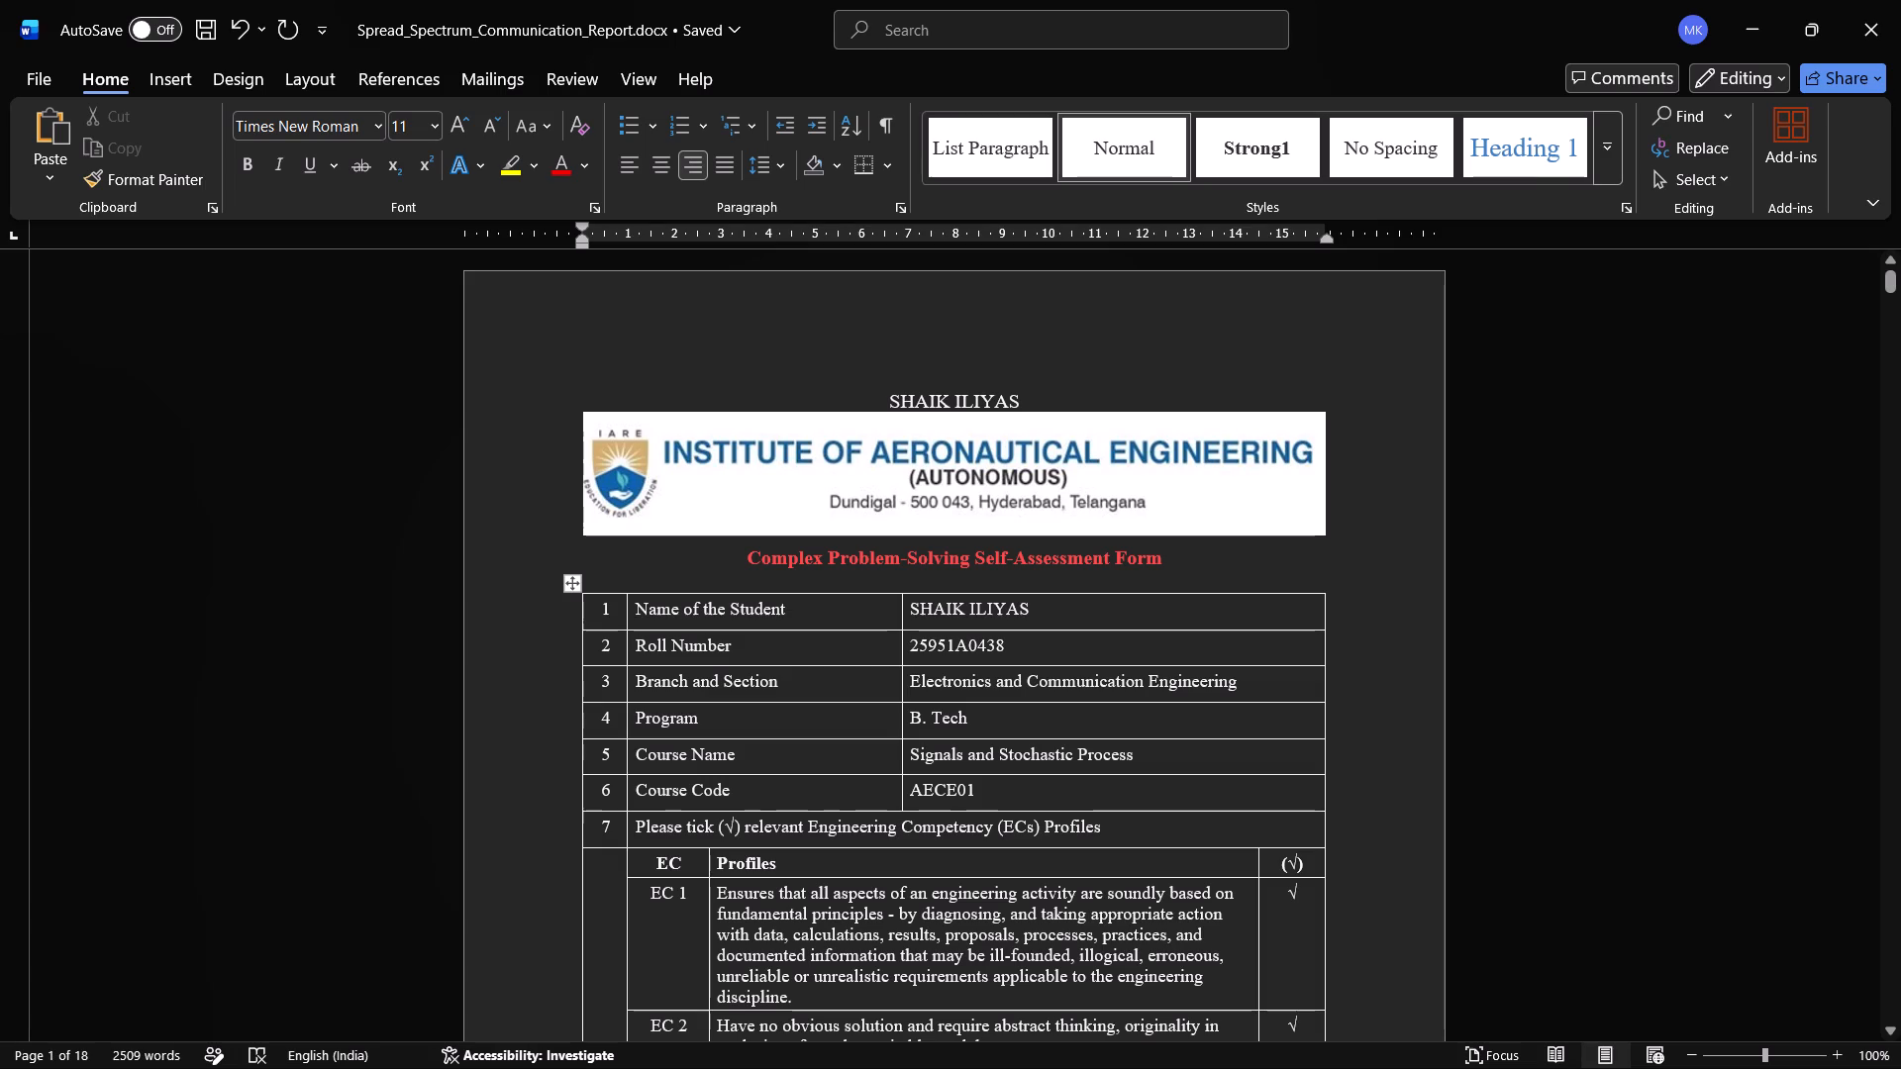
drag(1040, 612, 908, 609)
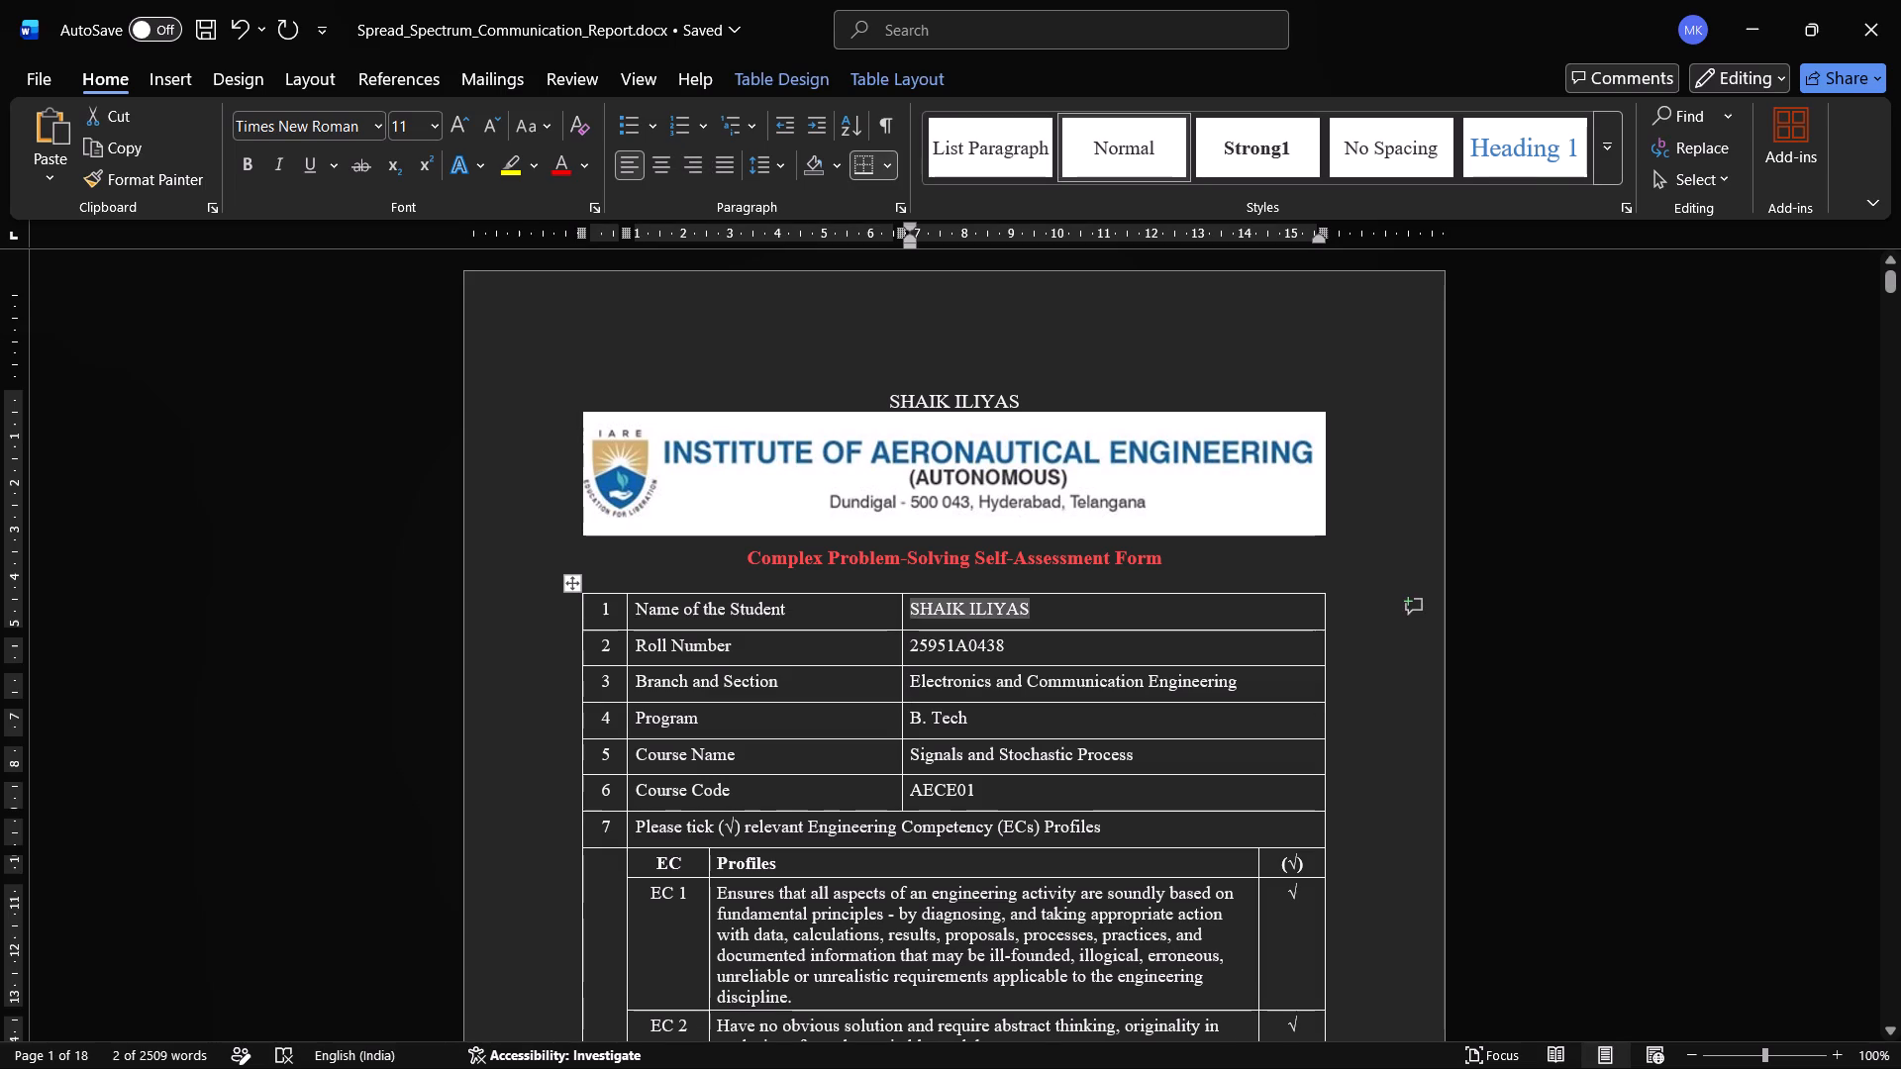
key(ctrl+c)
click(1433, 540)
key(alt+Tab)
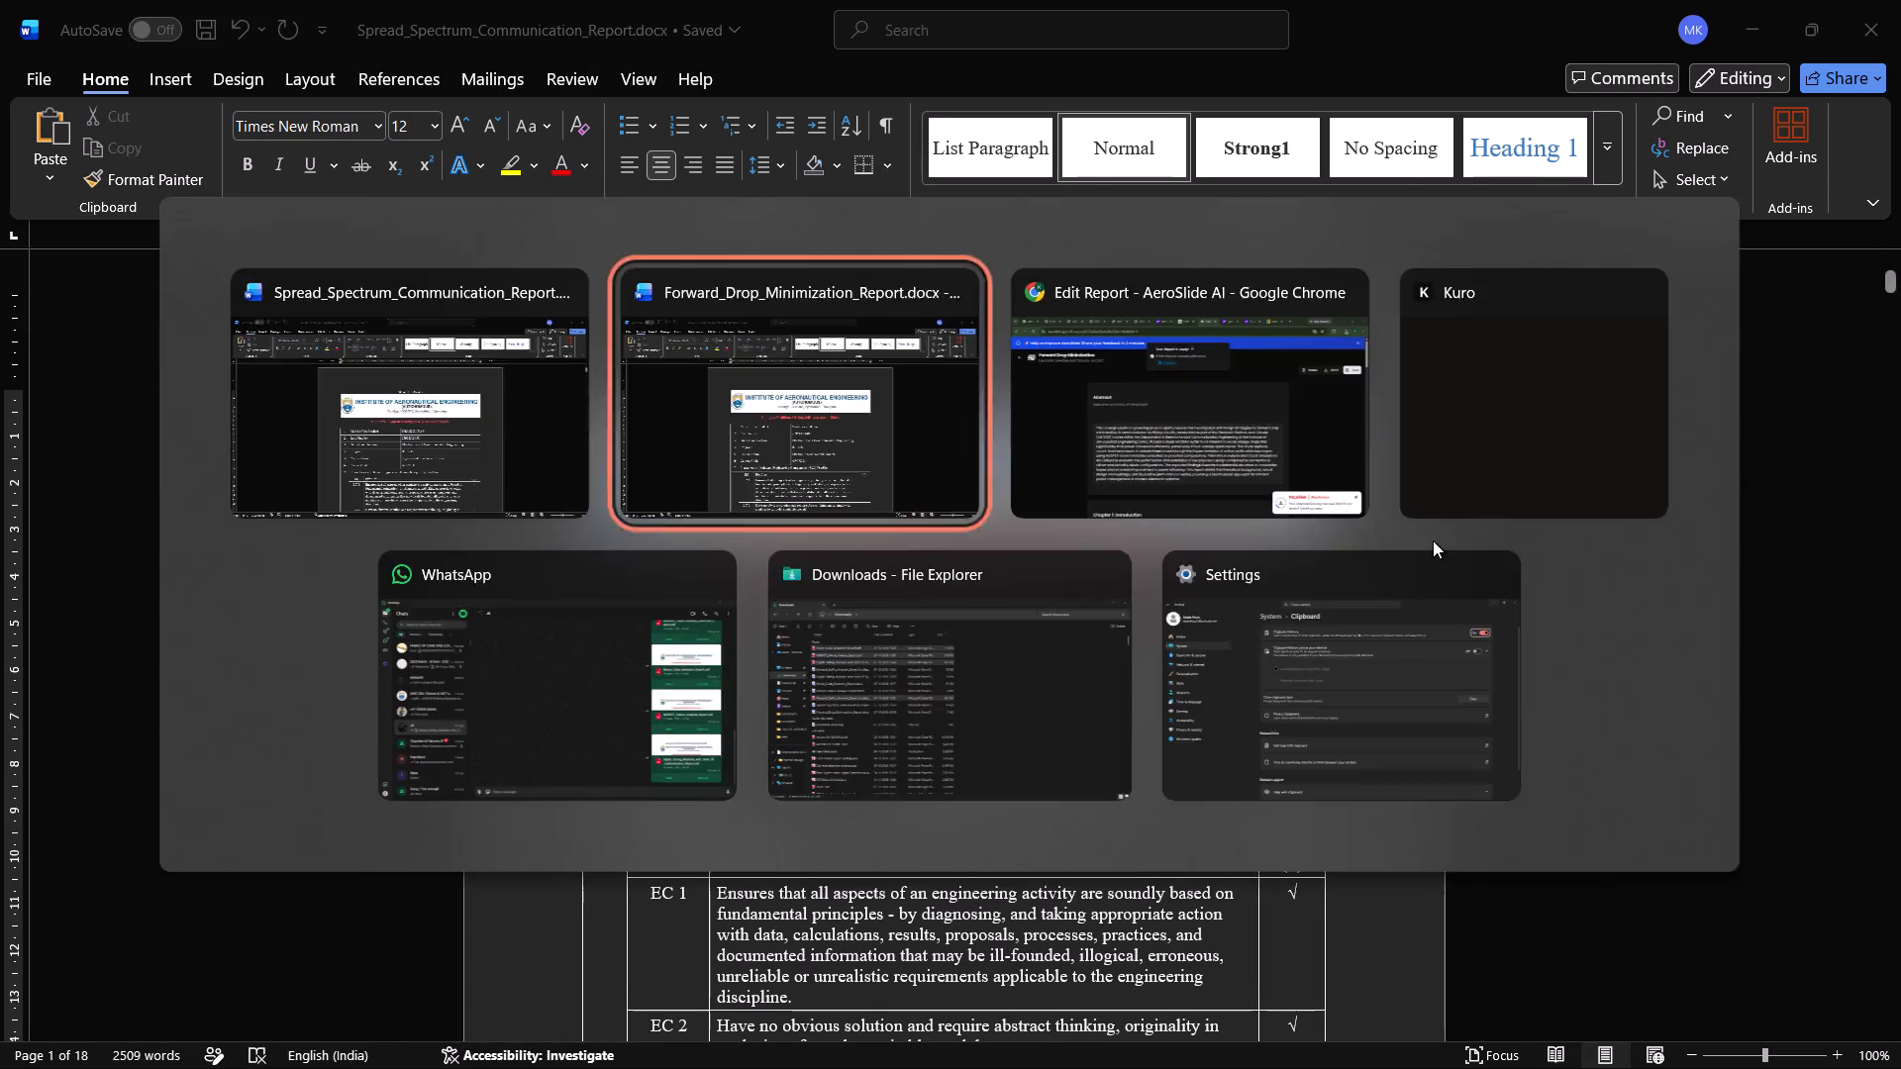
drag(1057, 592, 1053, 591)
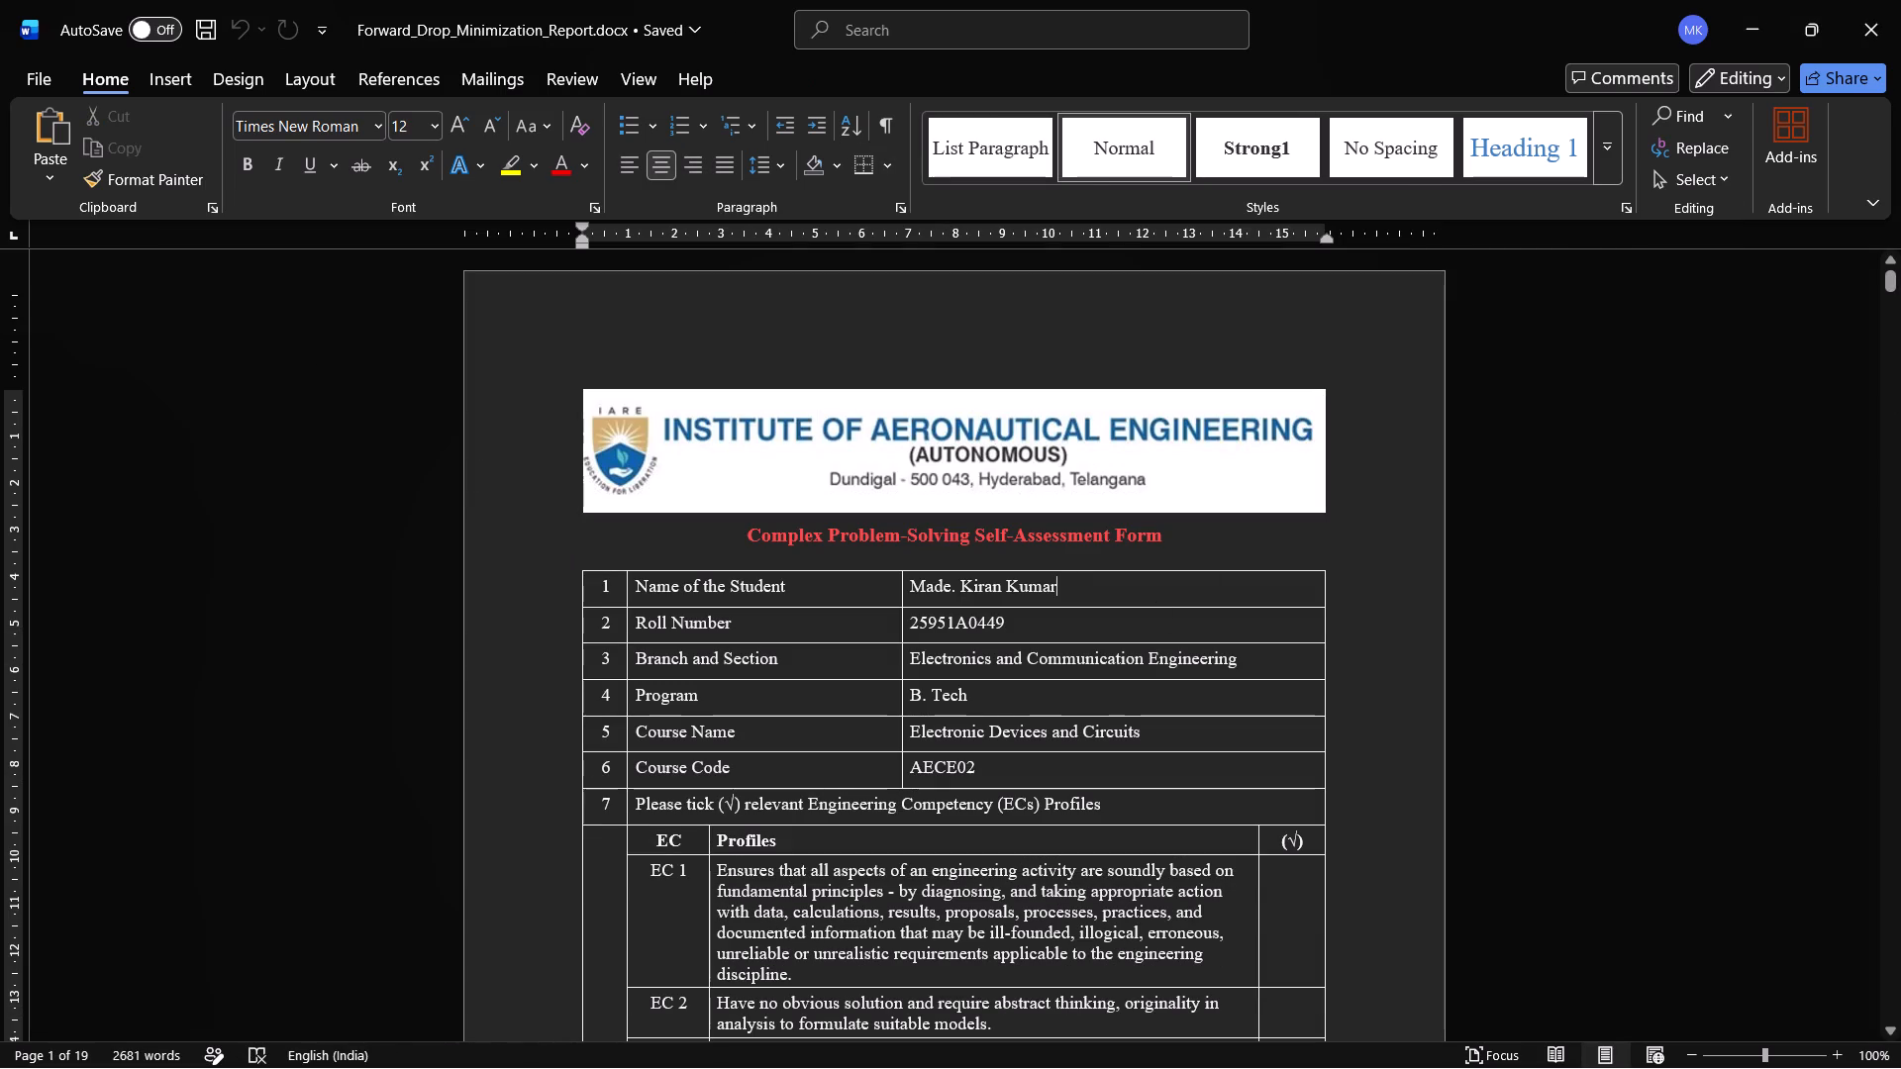
drag(1053, 591, 921, 580)
key(ctrl+v)
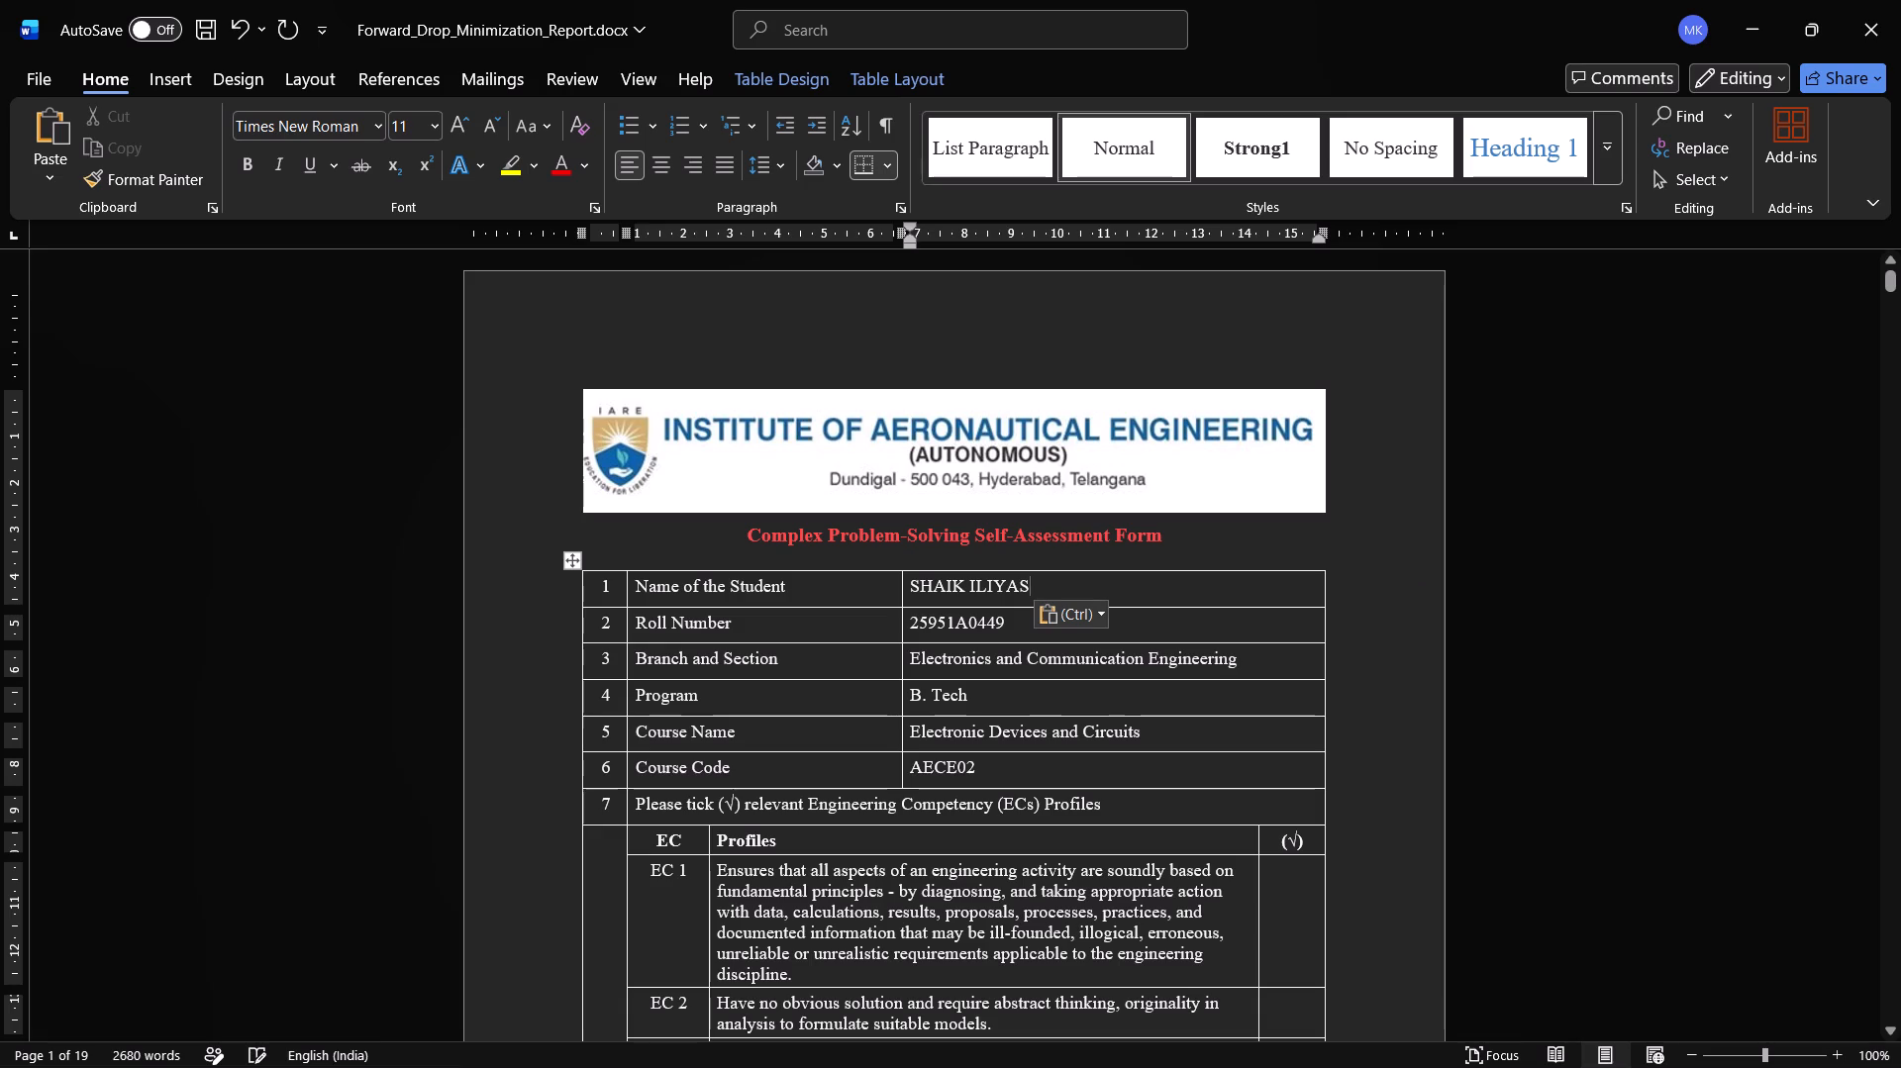
Correct the final digits of the self-assessment form's roll number to match the student in the Spread Spectrum report.
click(999, 621)
key(Right)
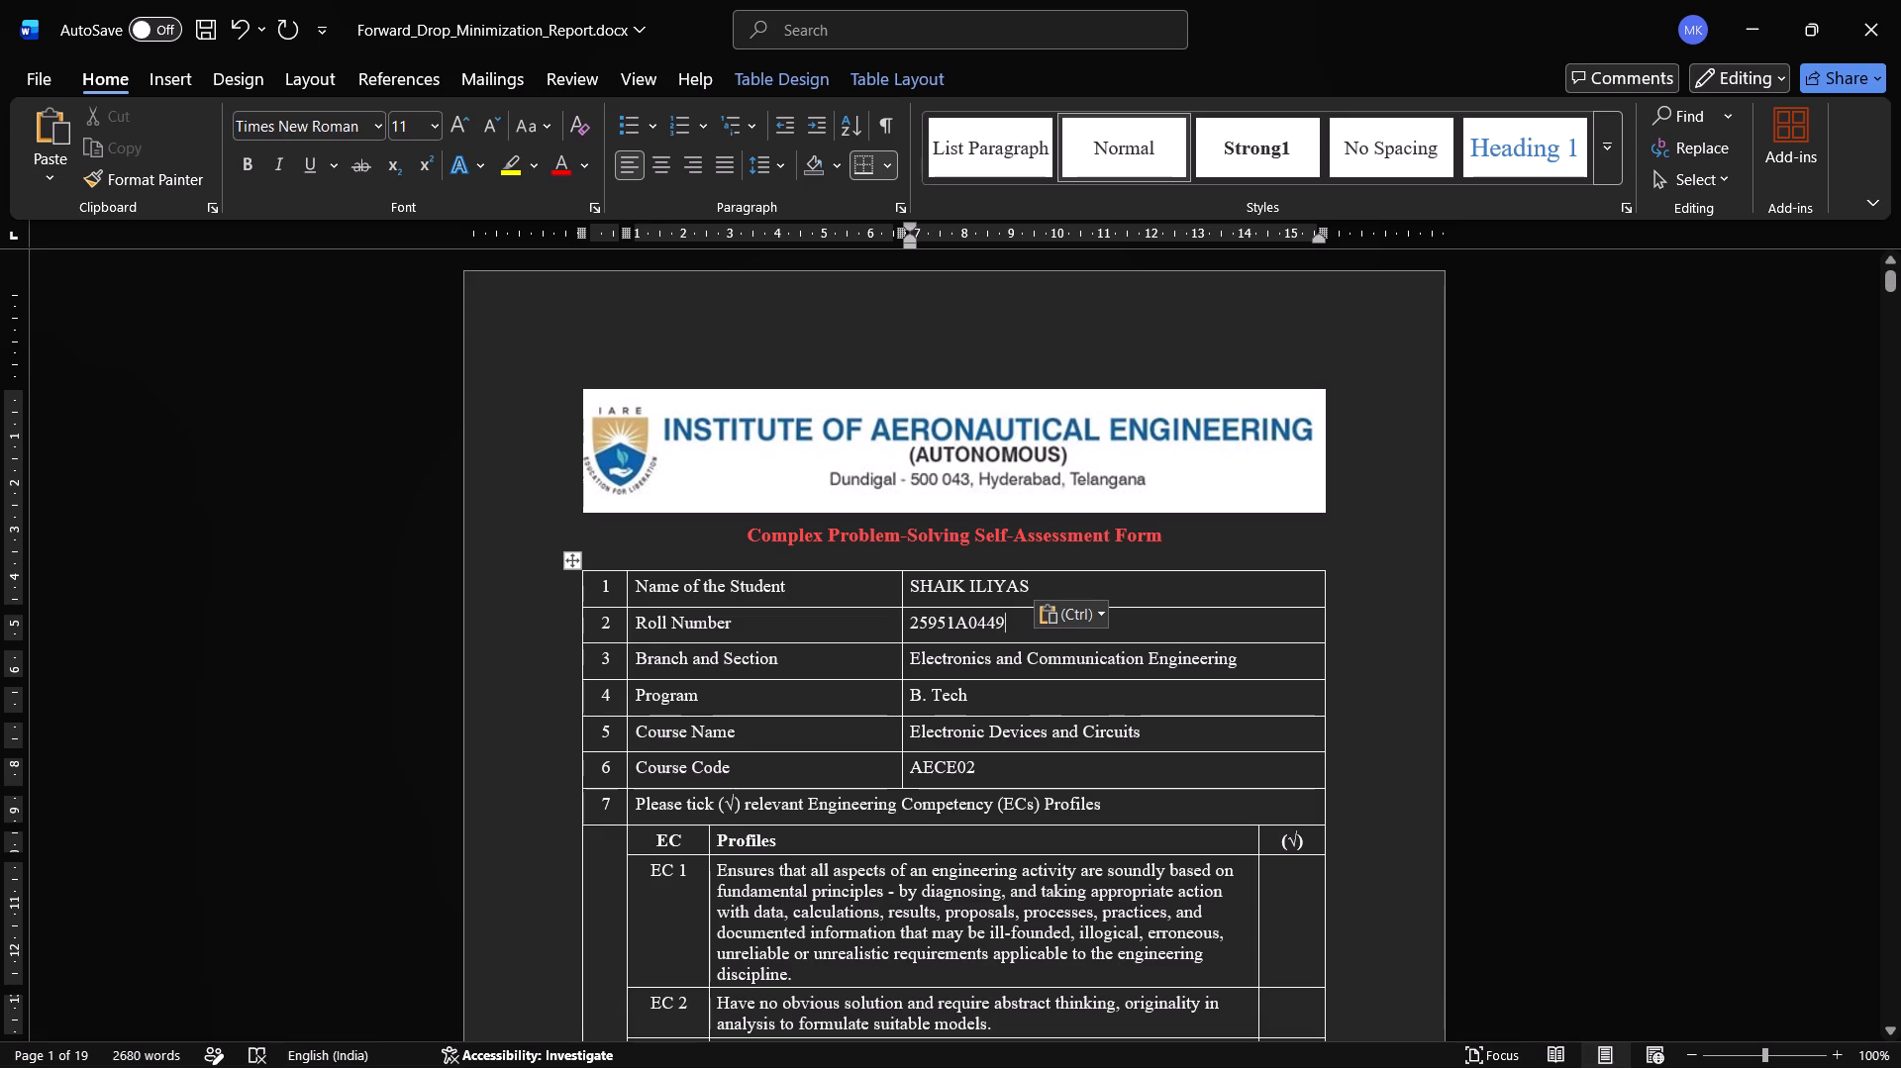
key(BackSpace)
key(BackSpace)
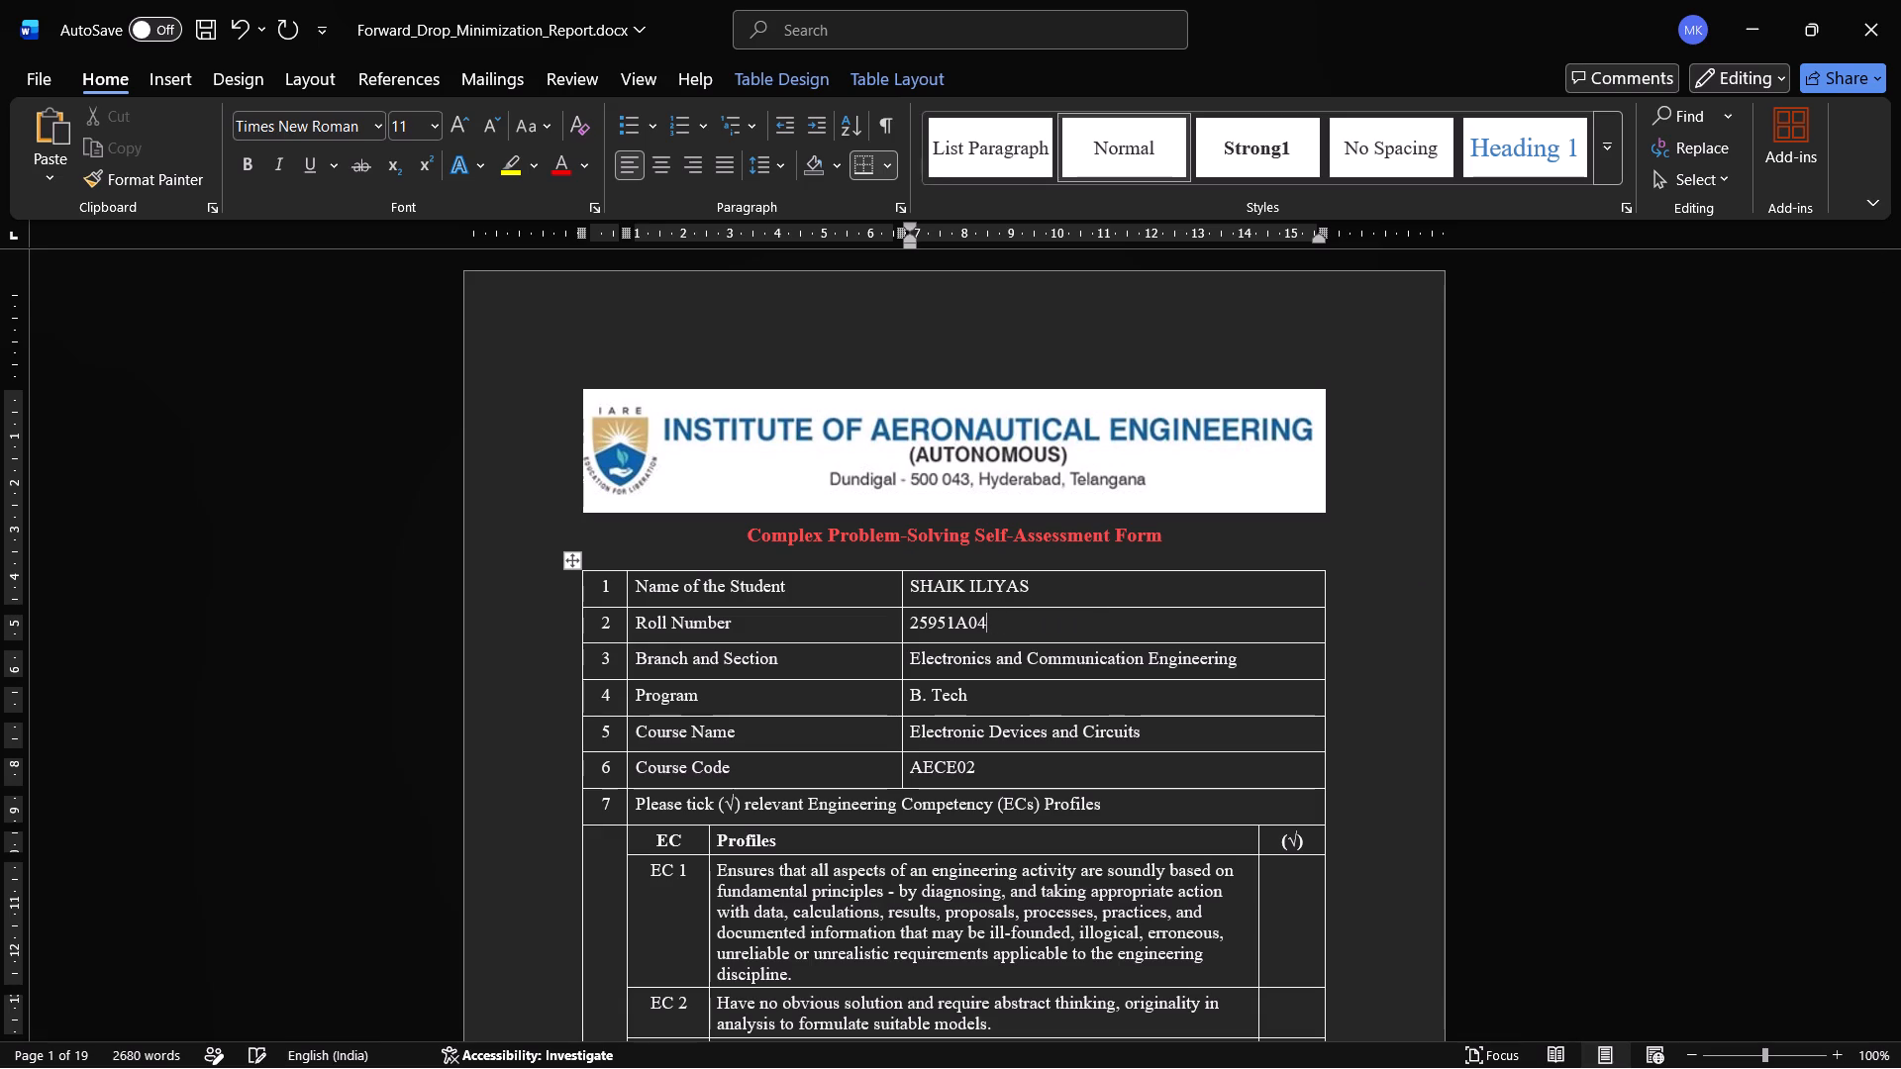
text(358)
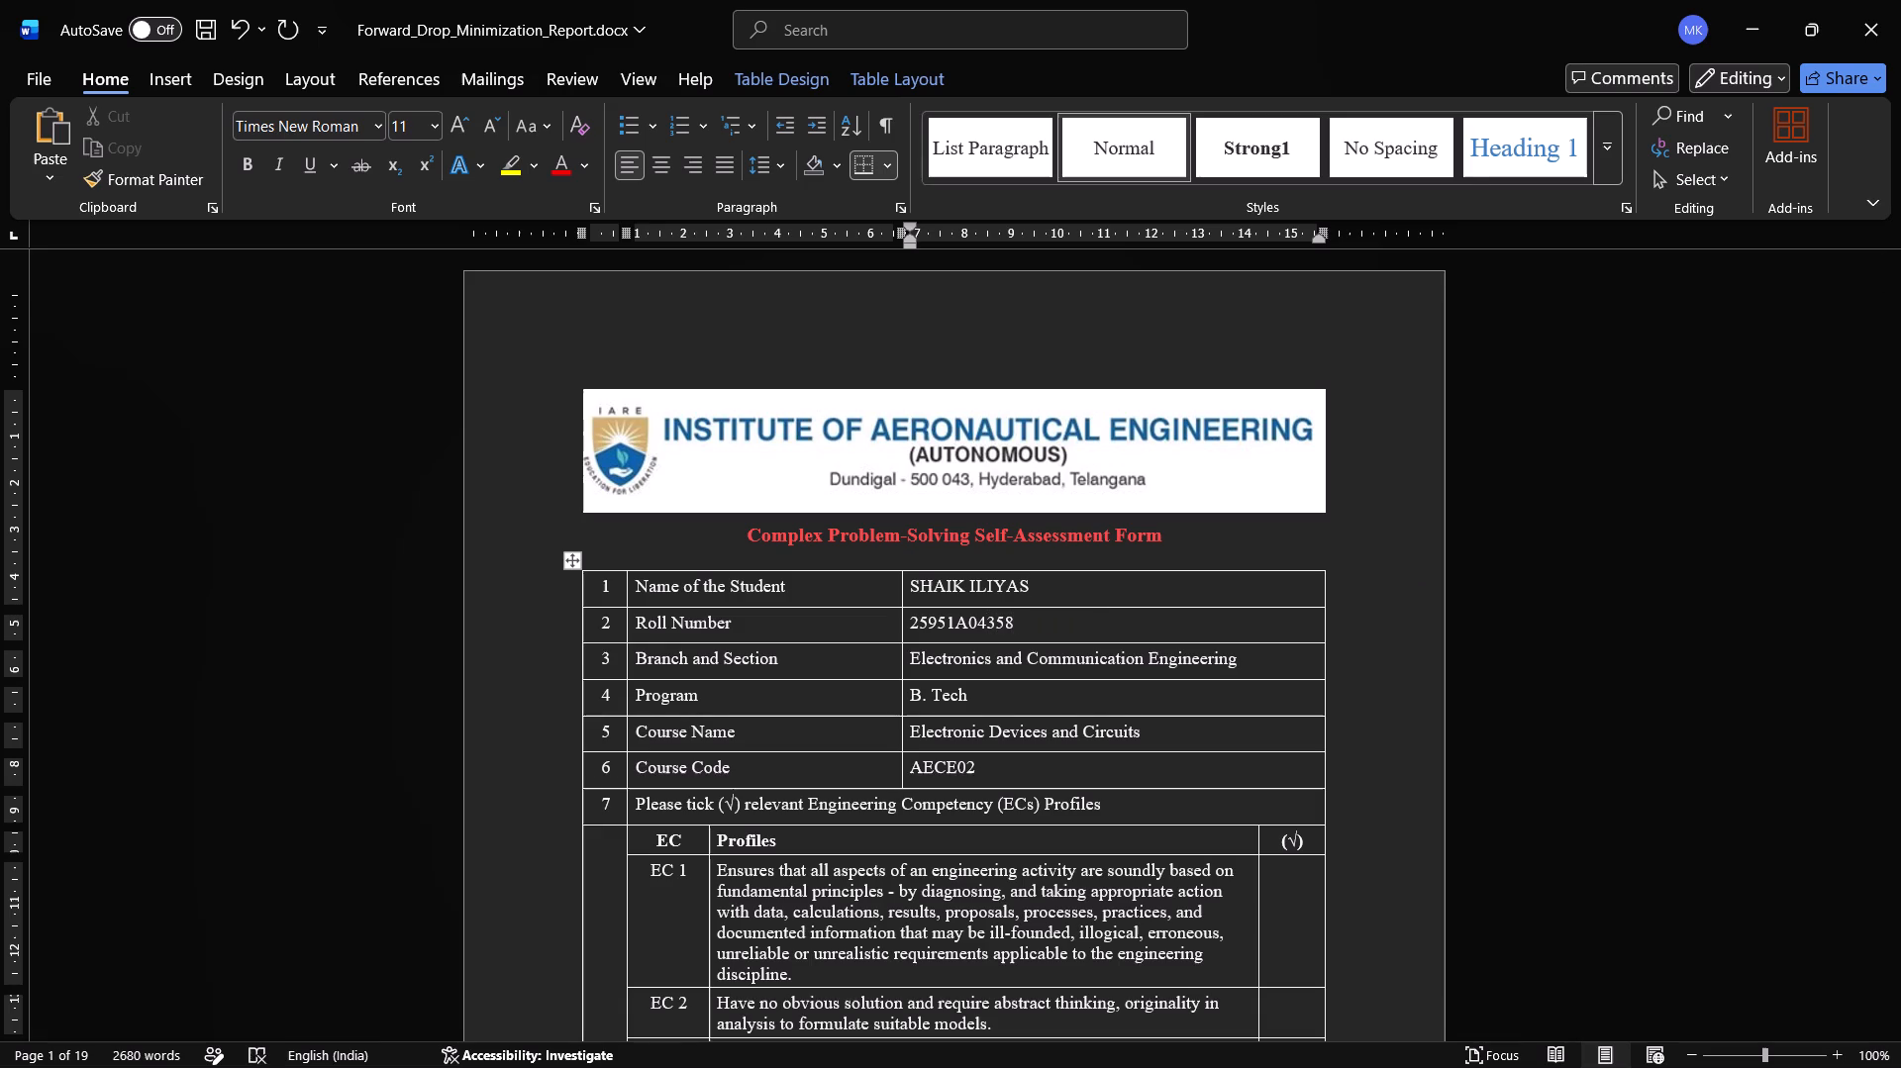
key(BackSpace)
key(BackSpace)
key(8)
Enter 27-10-2026 as the date below the self-assessment form.
scroll(1008, 621, down, 1)
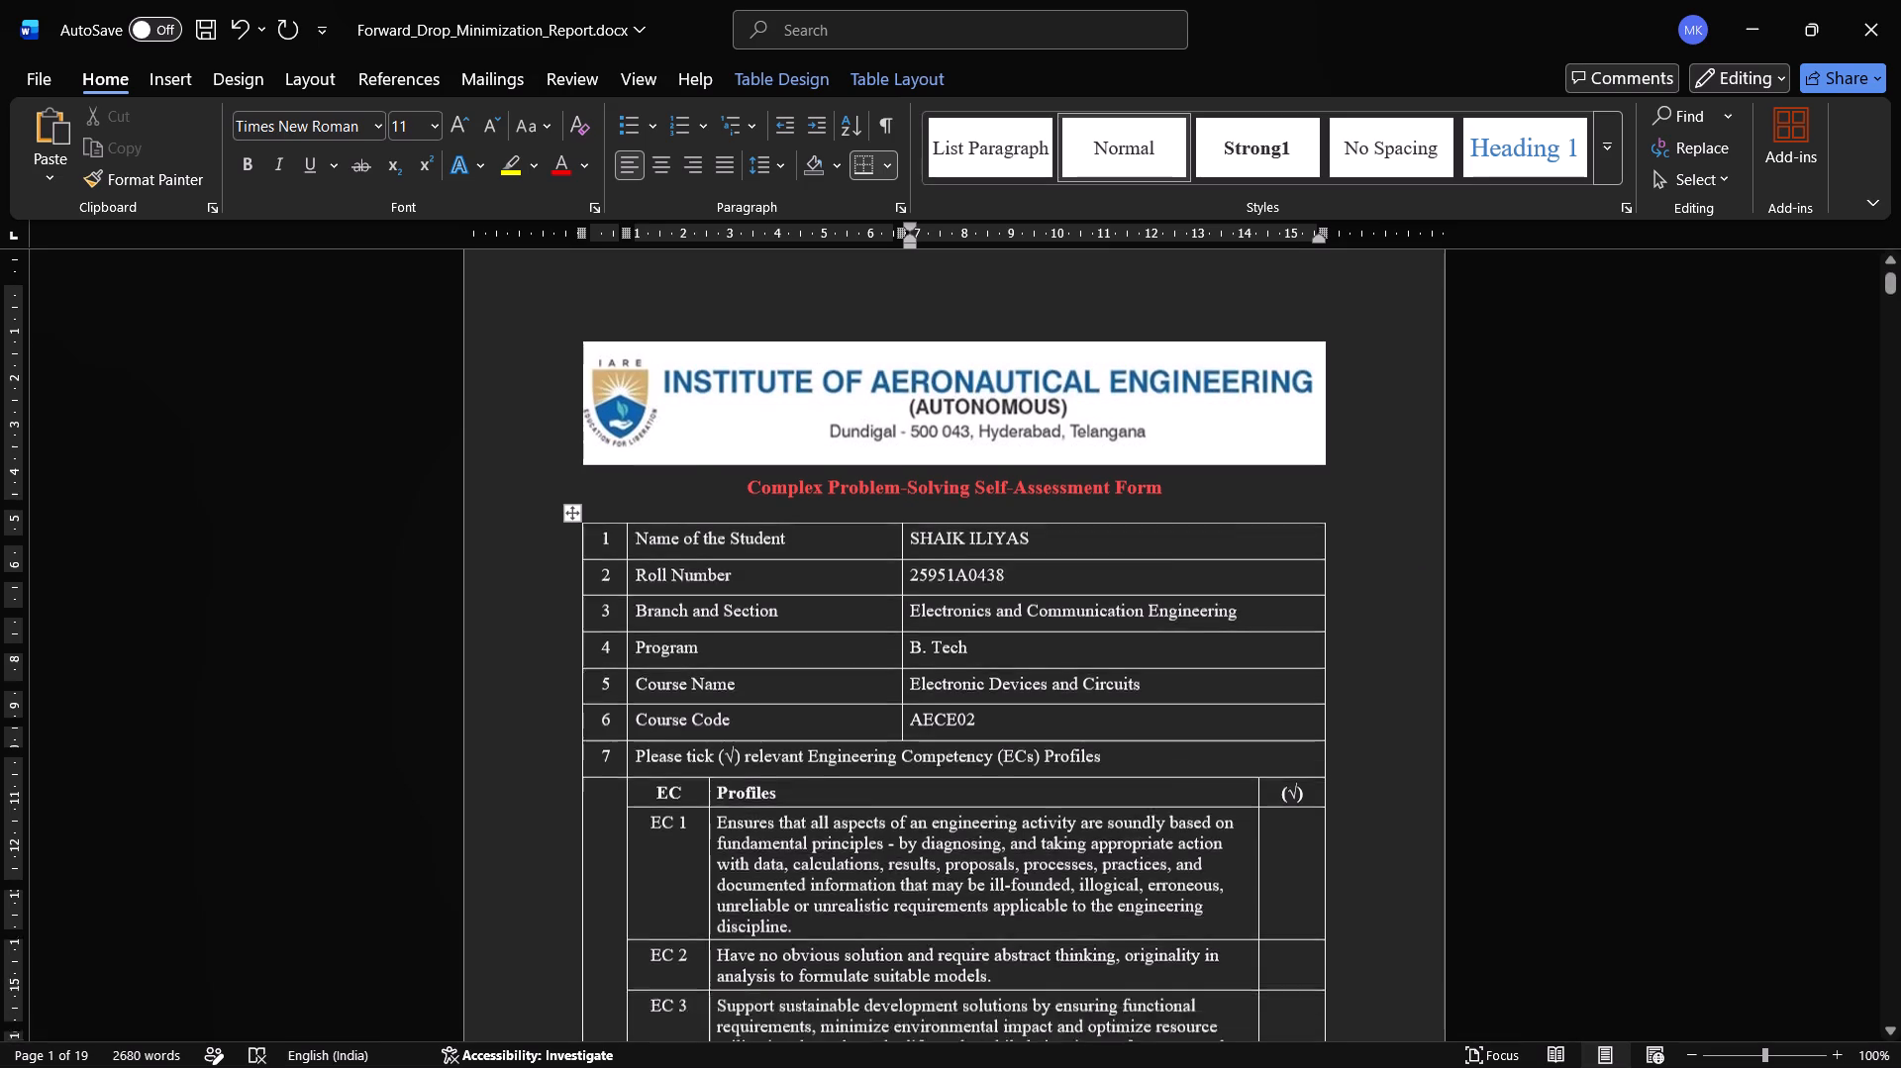
scroll(1008, 621, down, 5)
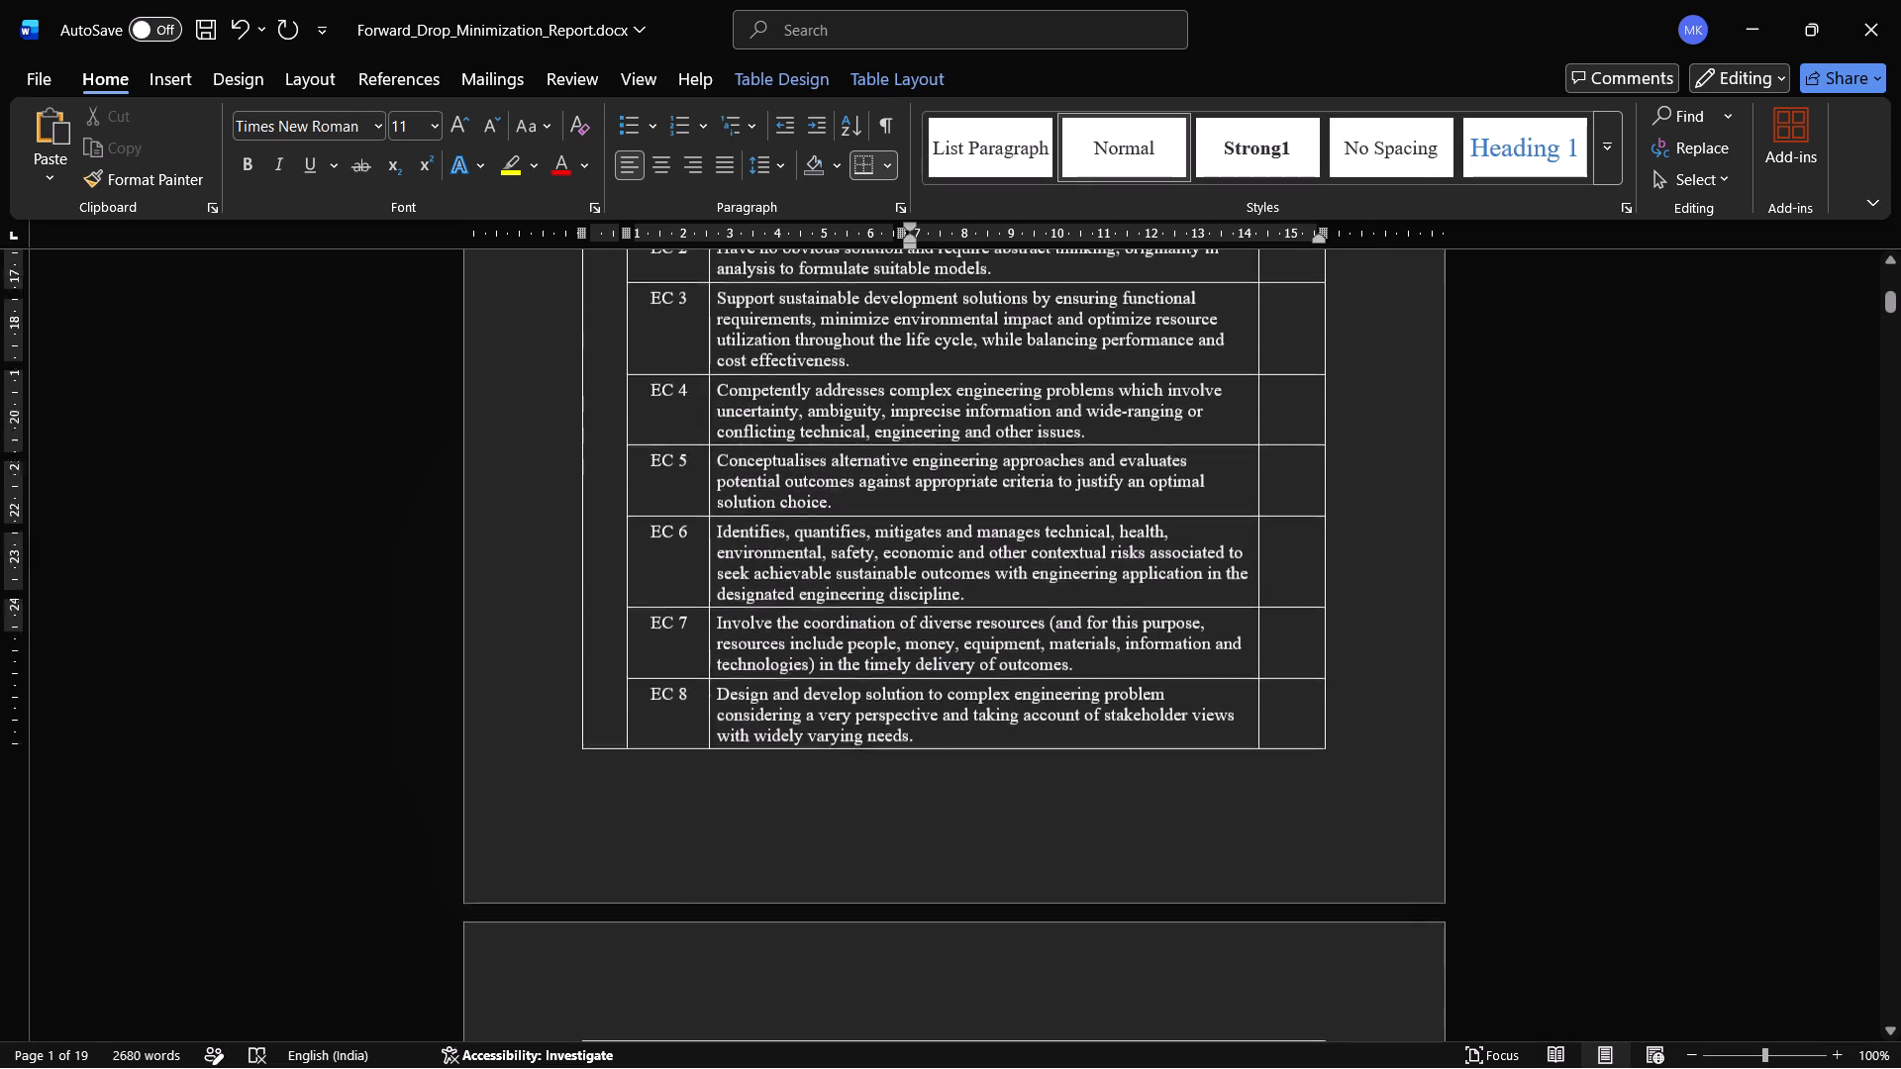
scroll(1008, 621, down, 4)
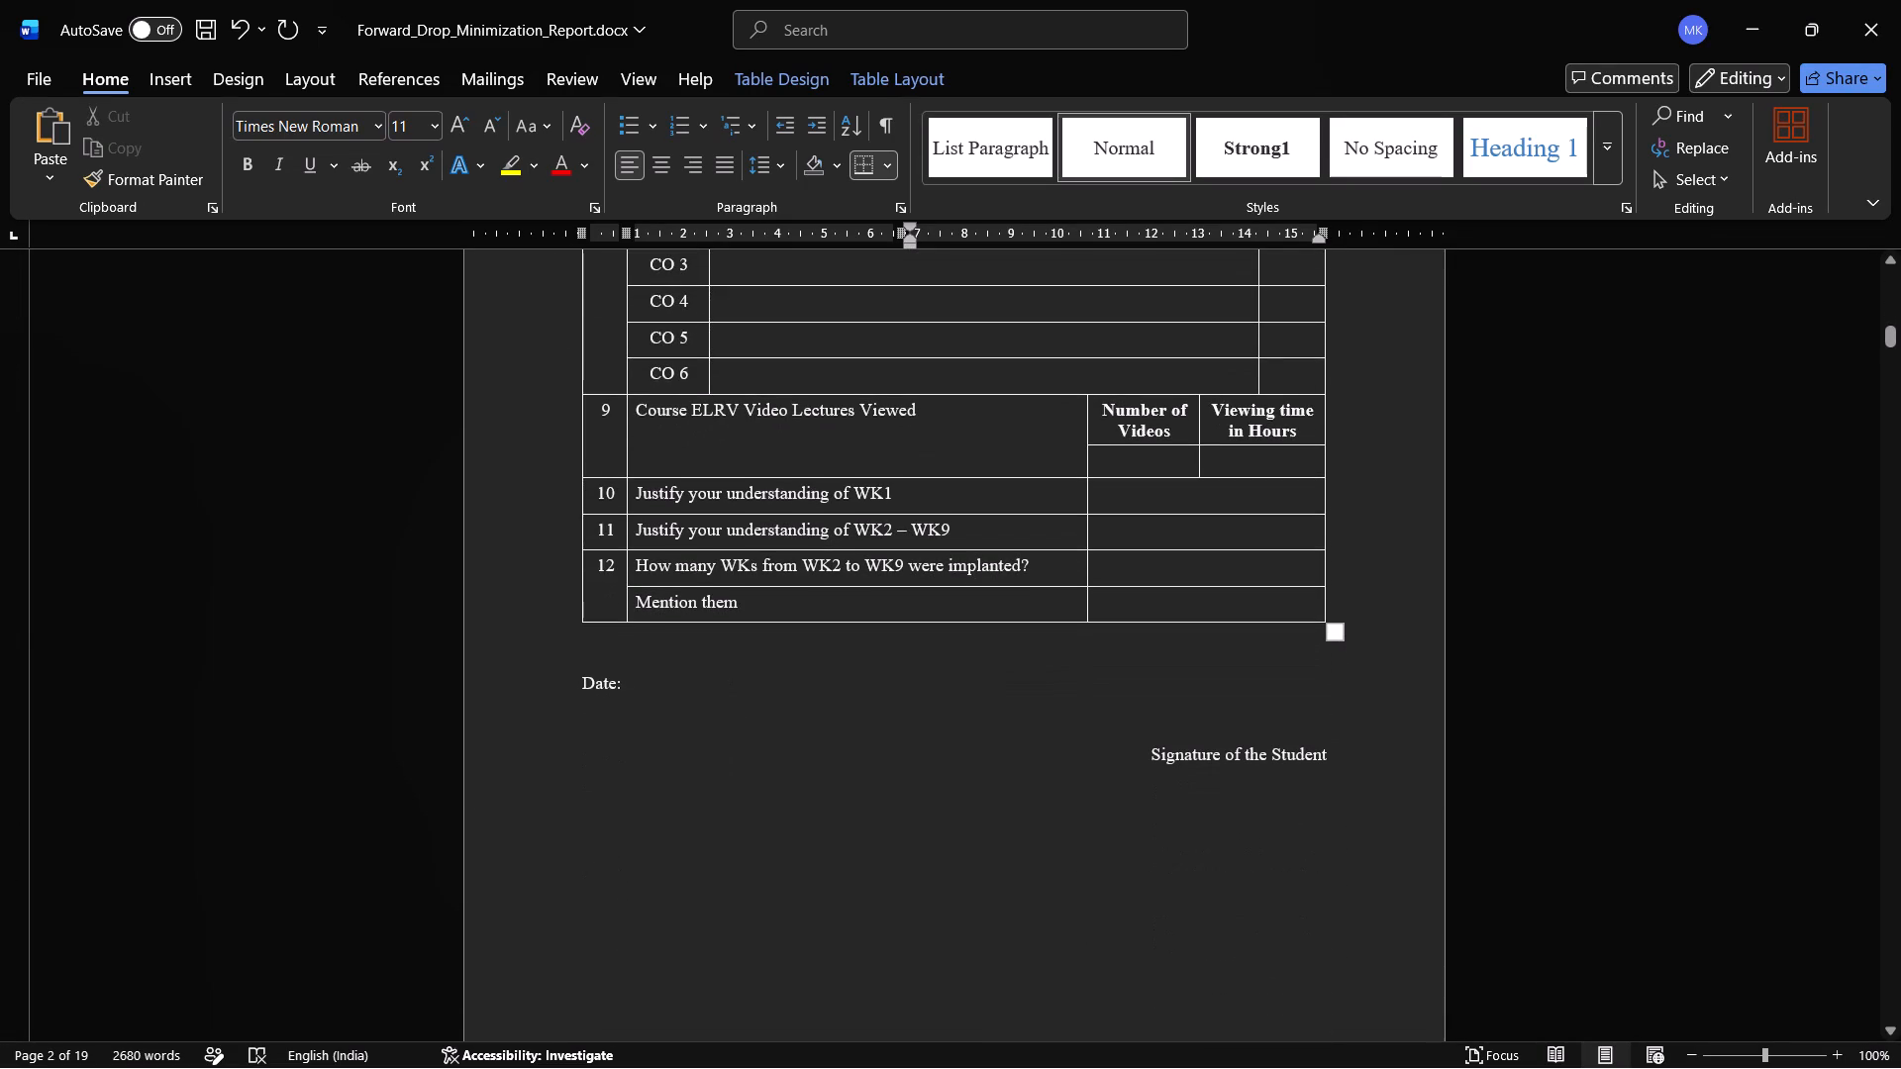
click(691, 676)
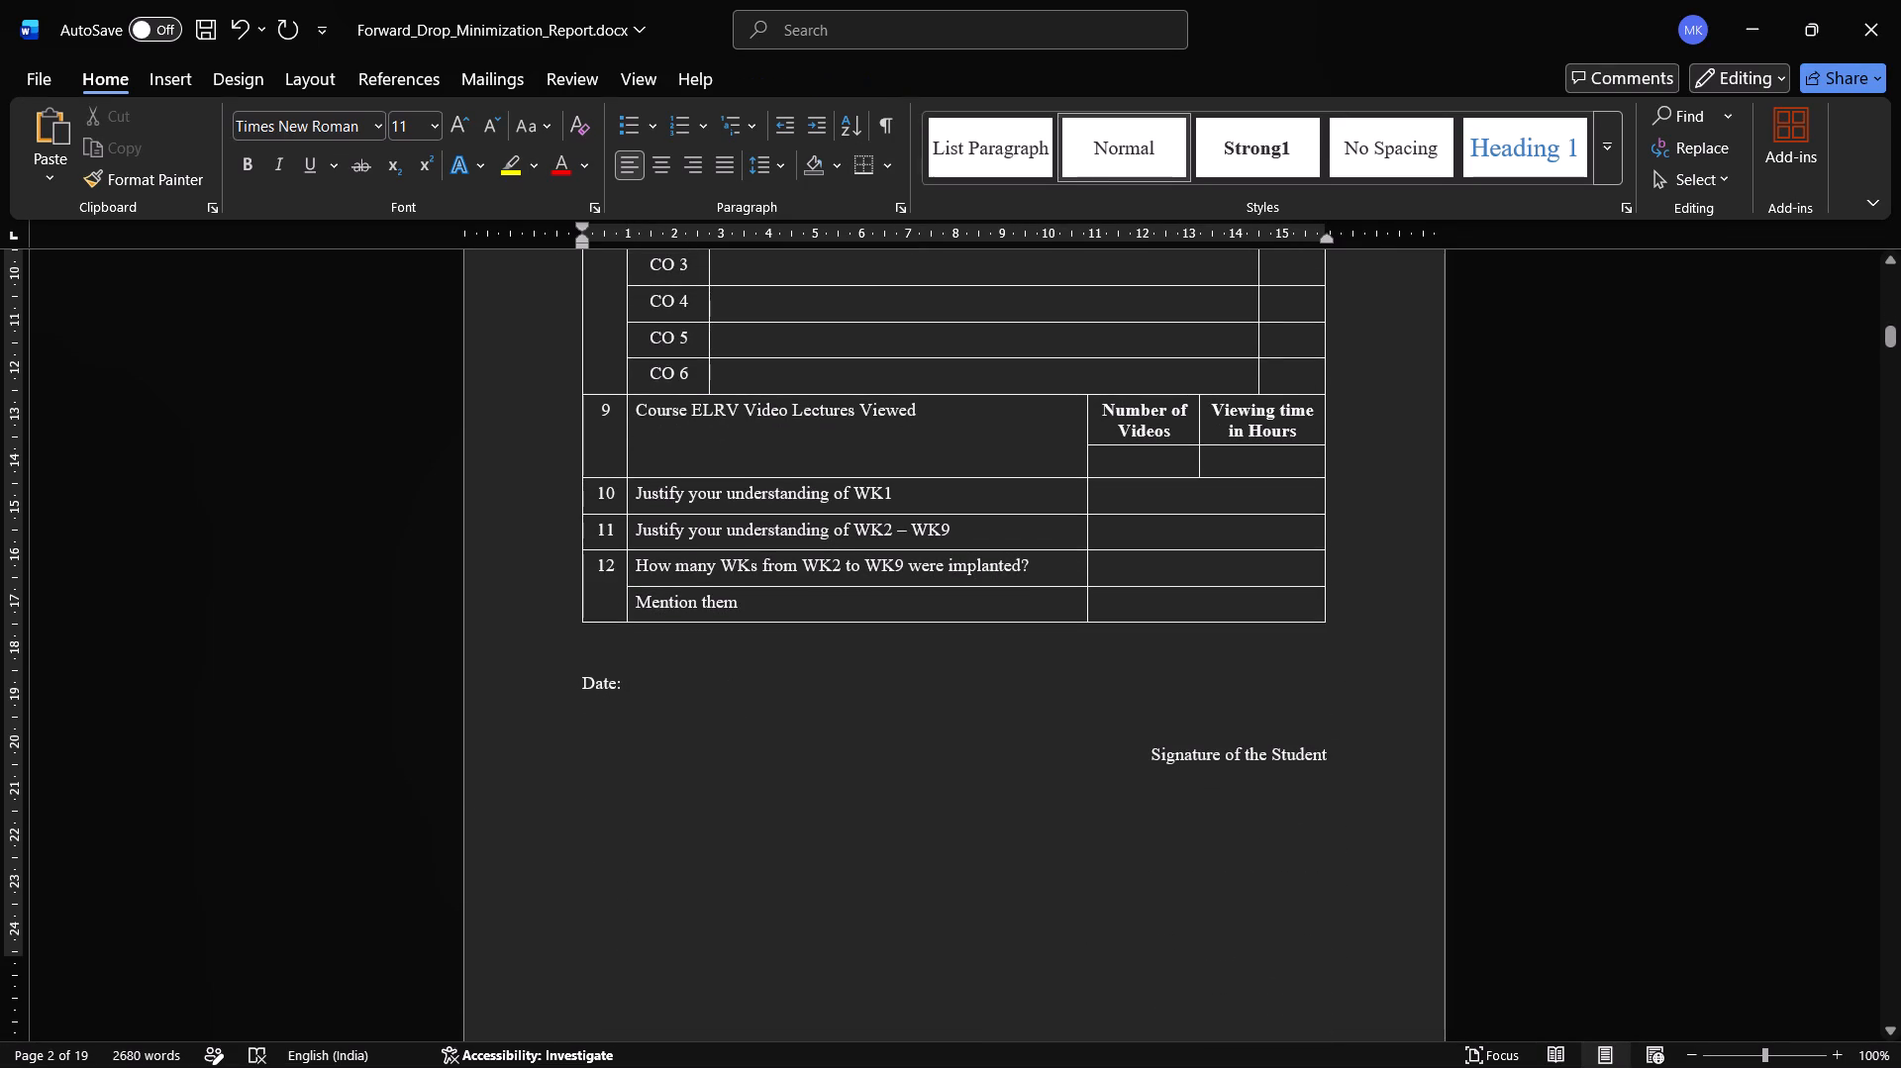
text(27-10-2026)
Replace the student name on the report's title page with the copied name, on its own line above the roll number.
scroll(691, 676, down, 5)
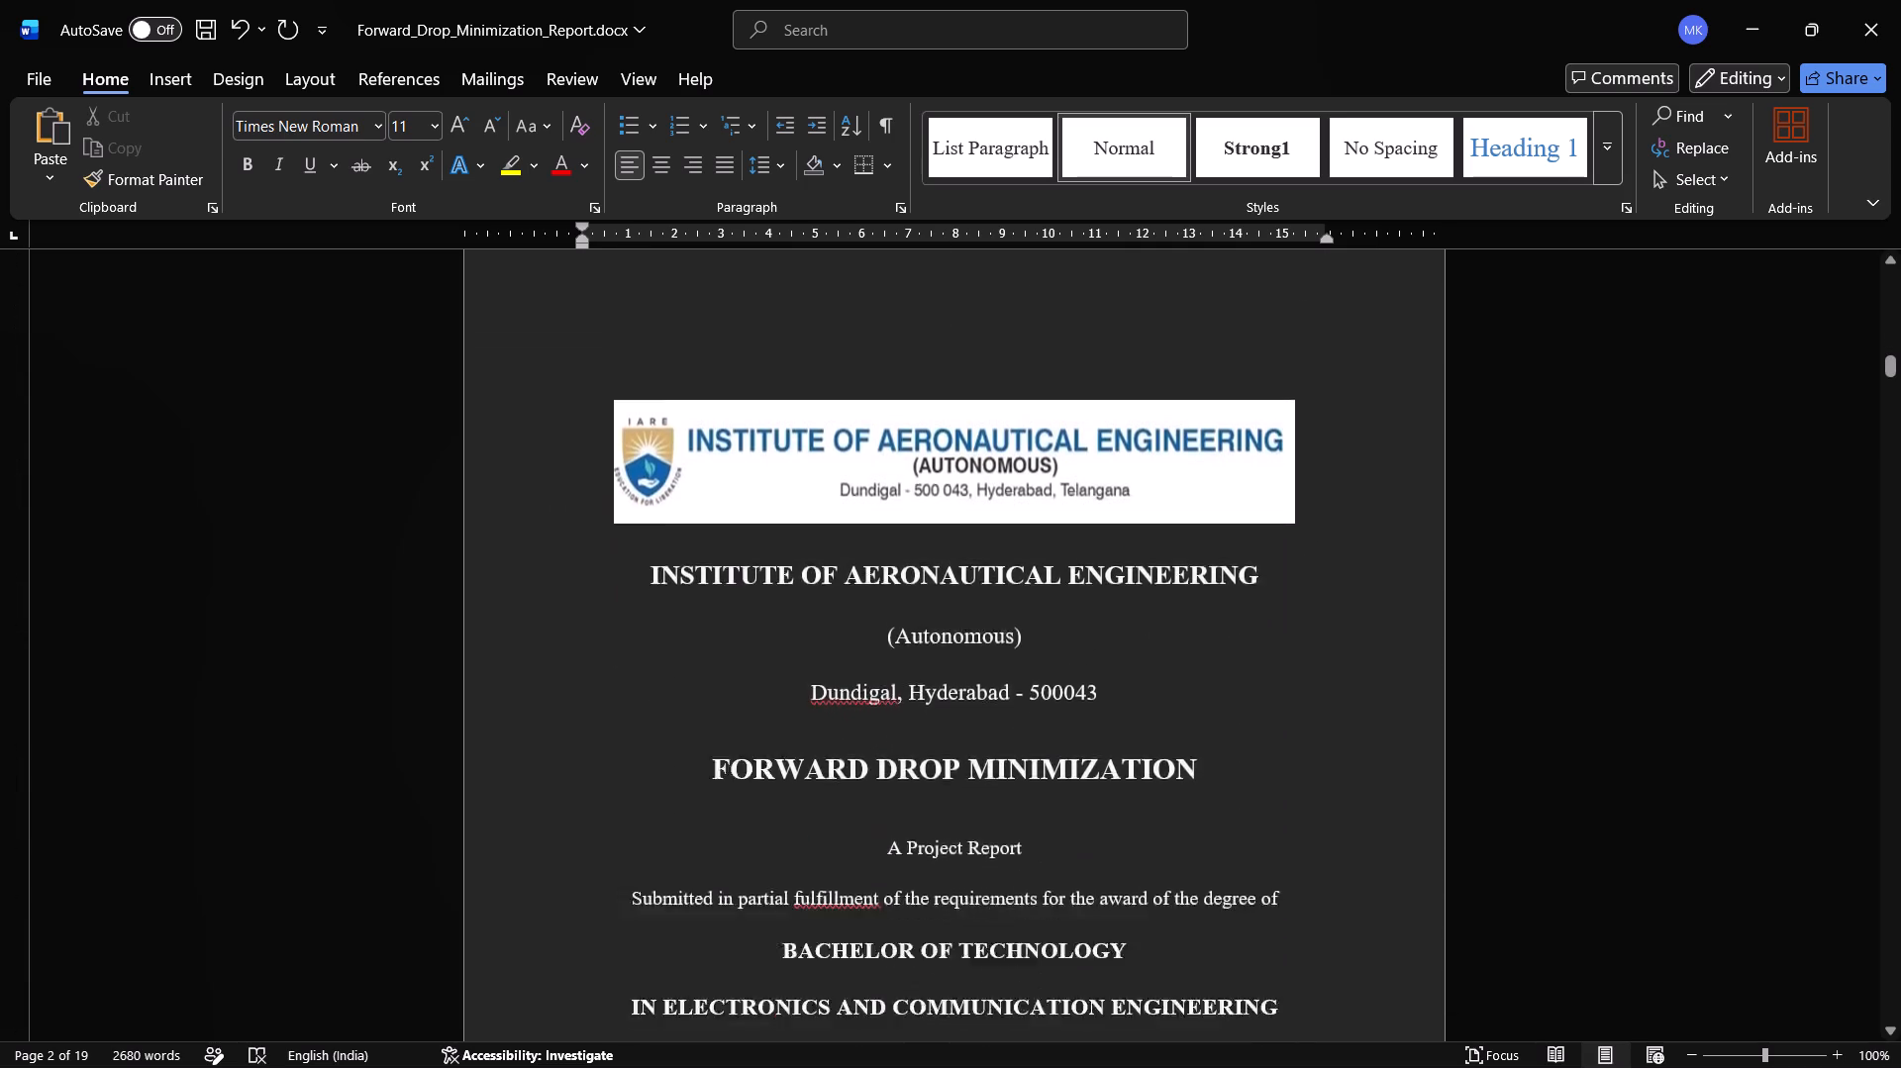
scroll(691, 676, down, 1)
drag(1064, 614, 909, 619)
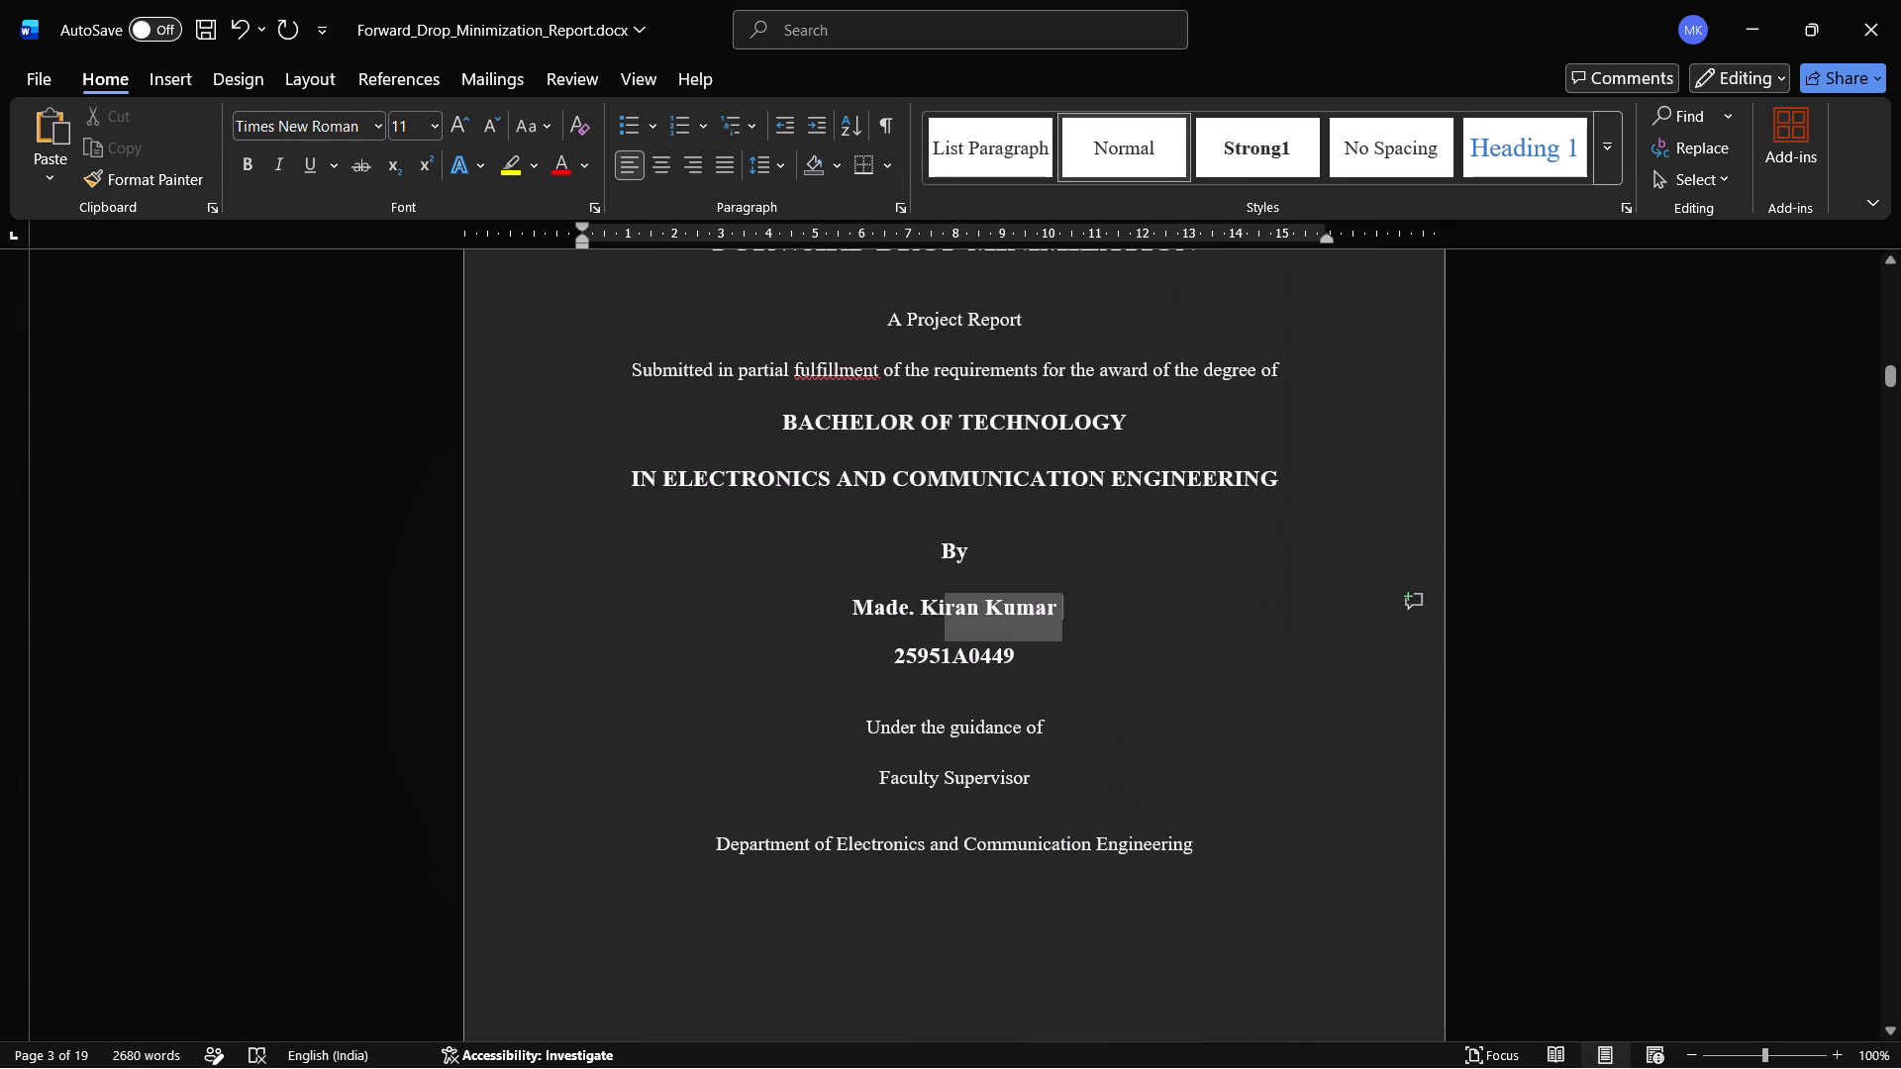
drag(909, 619, 867, 614)
key(ctrl+v)
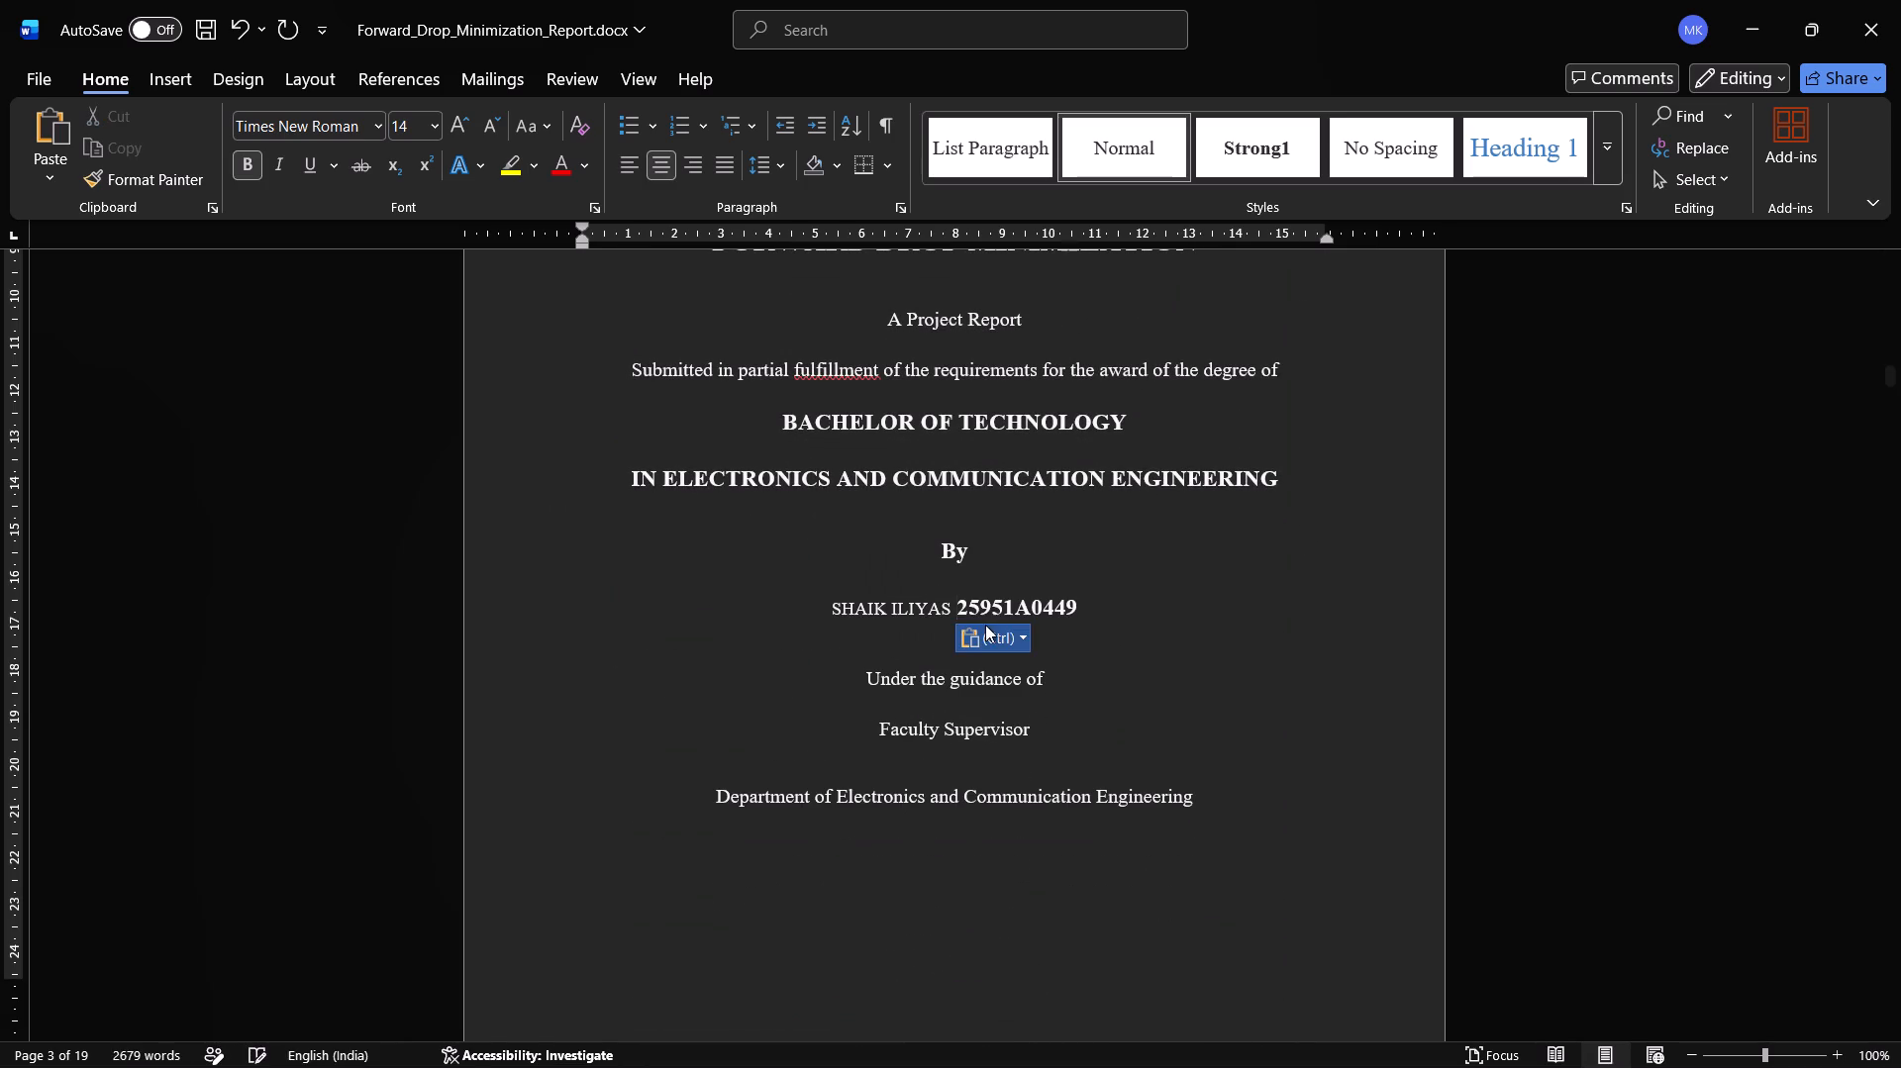
key(Return)
Format the student name on the title page as 12 pt bold.
key(Up)
key(ctrl+shift+Right)
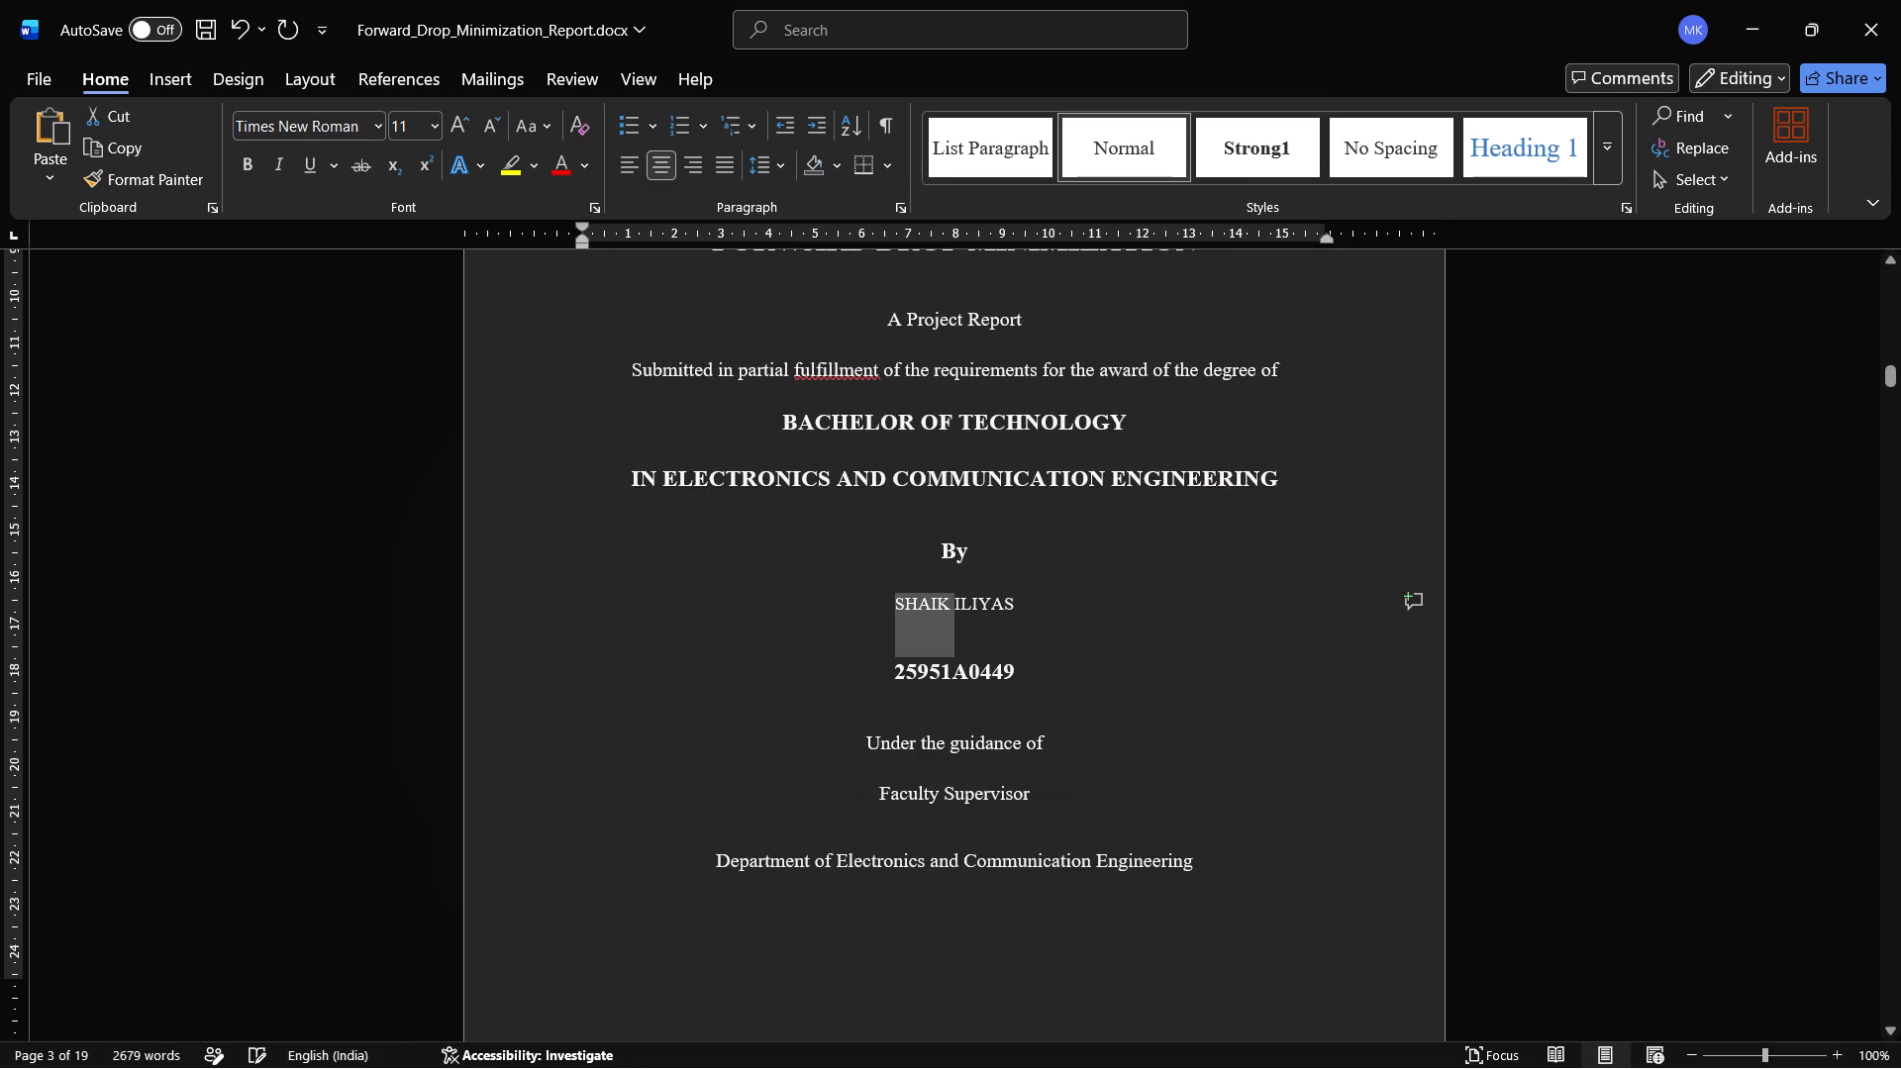
key(ctrl+shift+Right)
key(ctrl+shift+period)
key(ctrl+b)
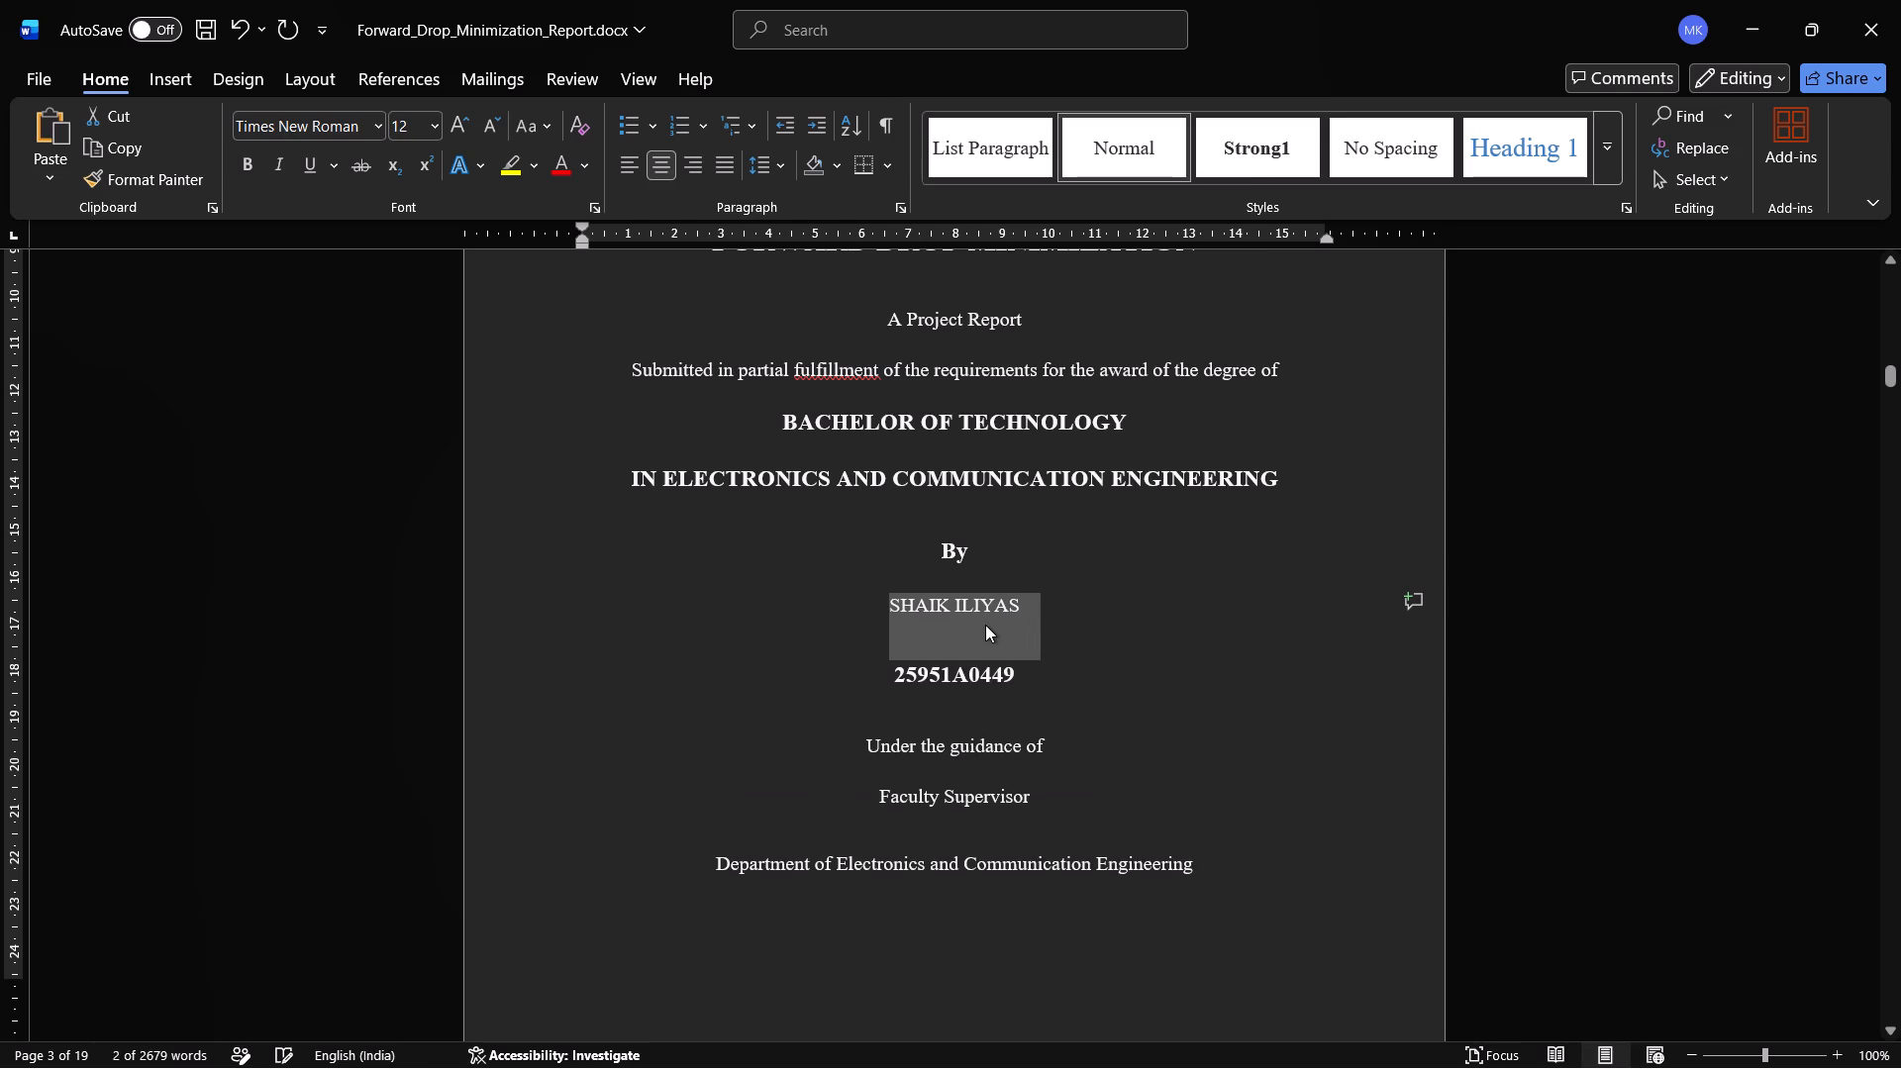
click(1017, 676)
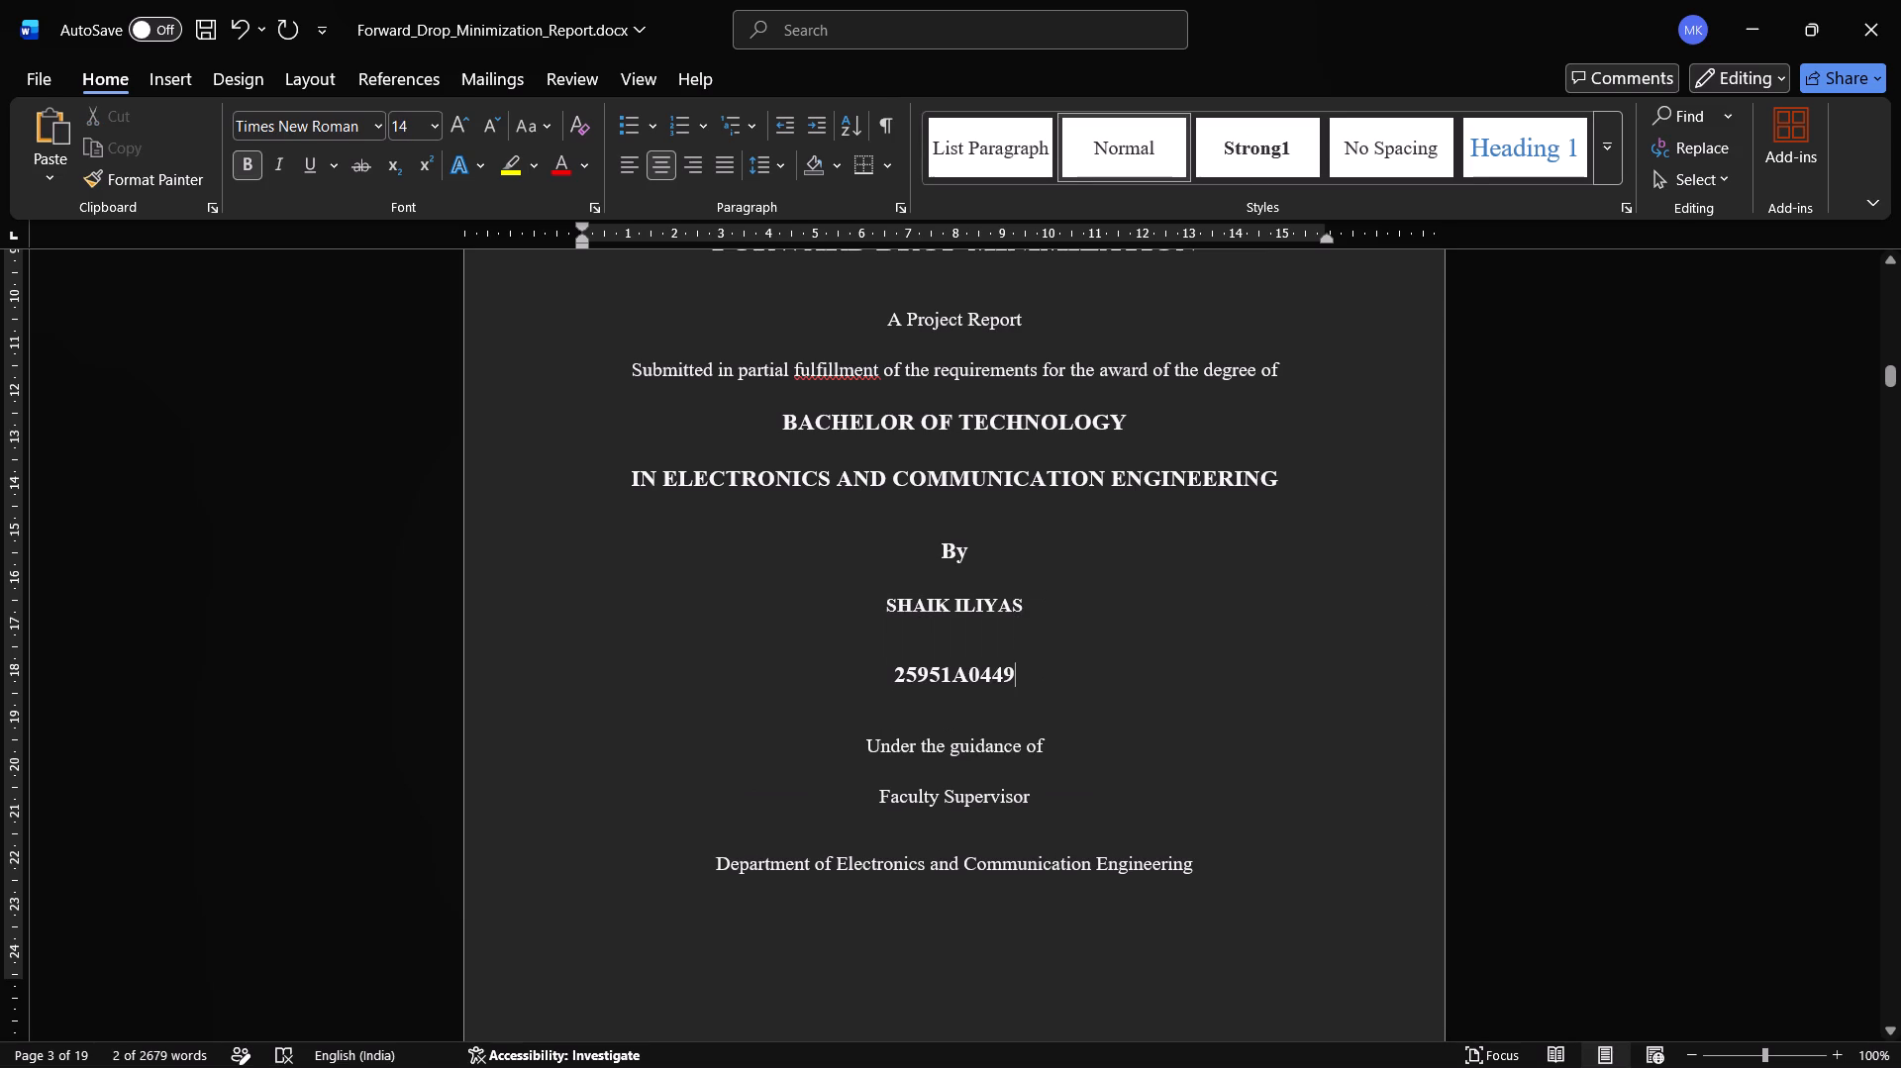
Correct the last two digits of the roll number on the report's title page to match the named student.
key(BackSpace)
key(BackSpace)
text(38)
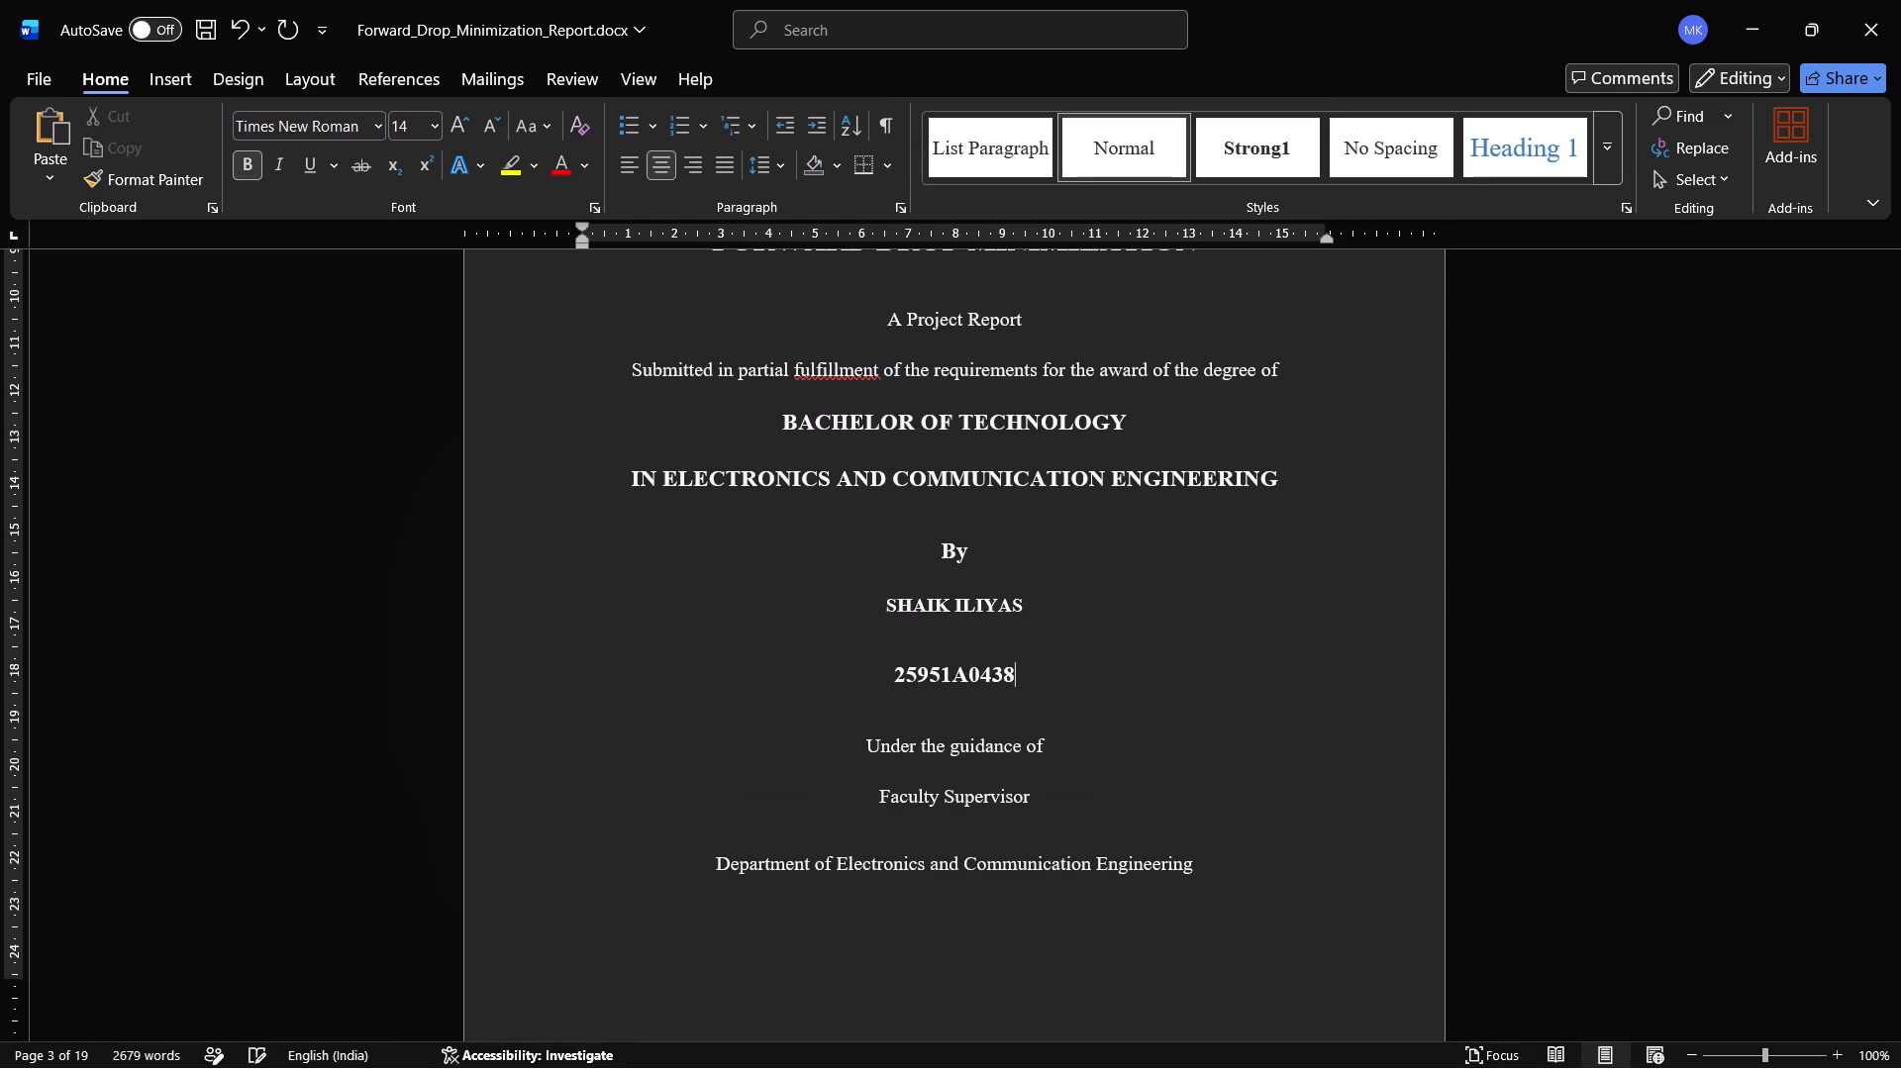
Replace the student name after "submitted by" in the Certificate paragraph with the copied student name.
ctrl+scroll(1017, 676, up, 1)
scroll(1017, 676, right, 2)
scroll(1017, 676, down, 4)
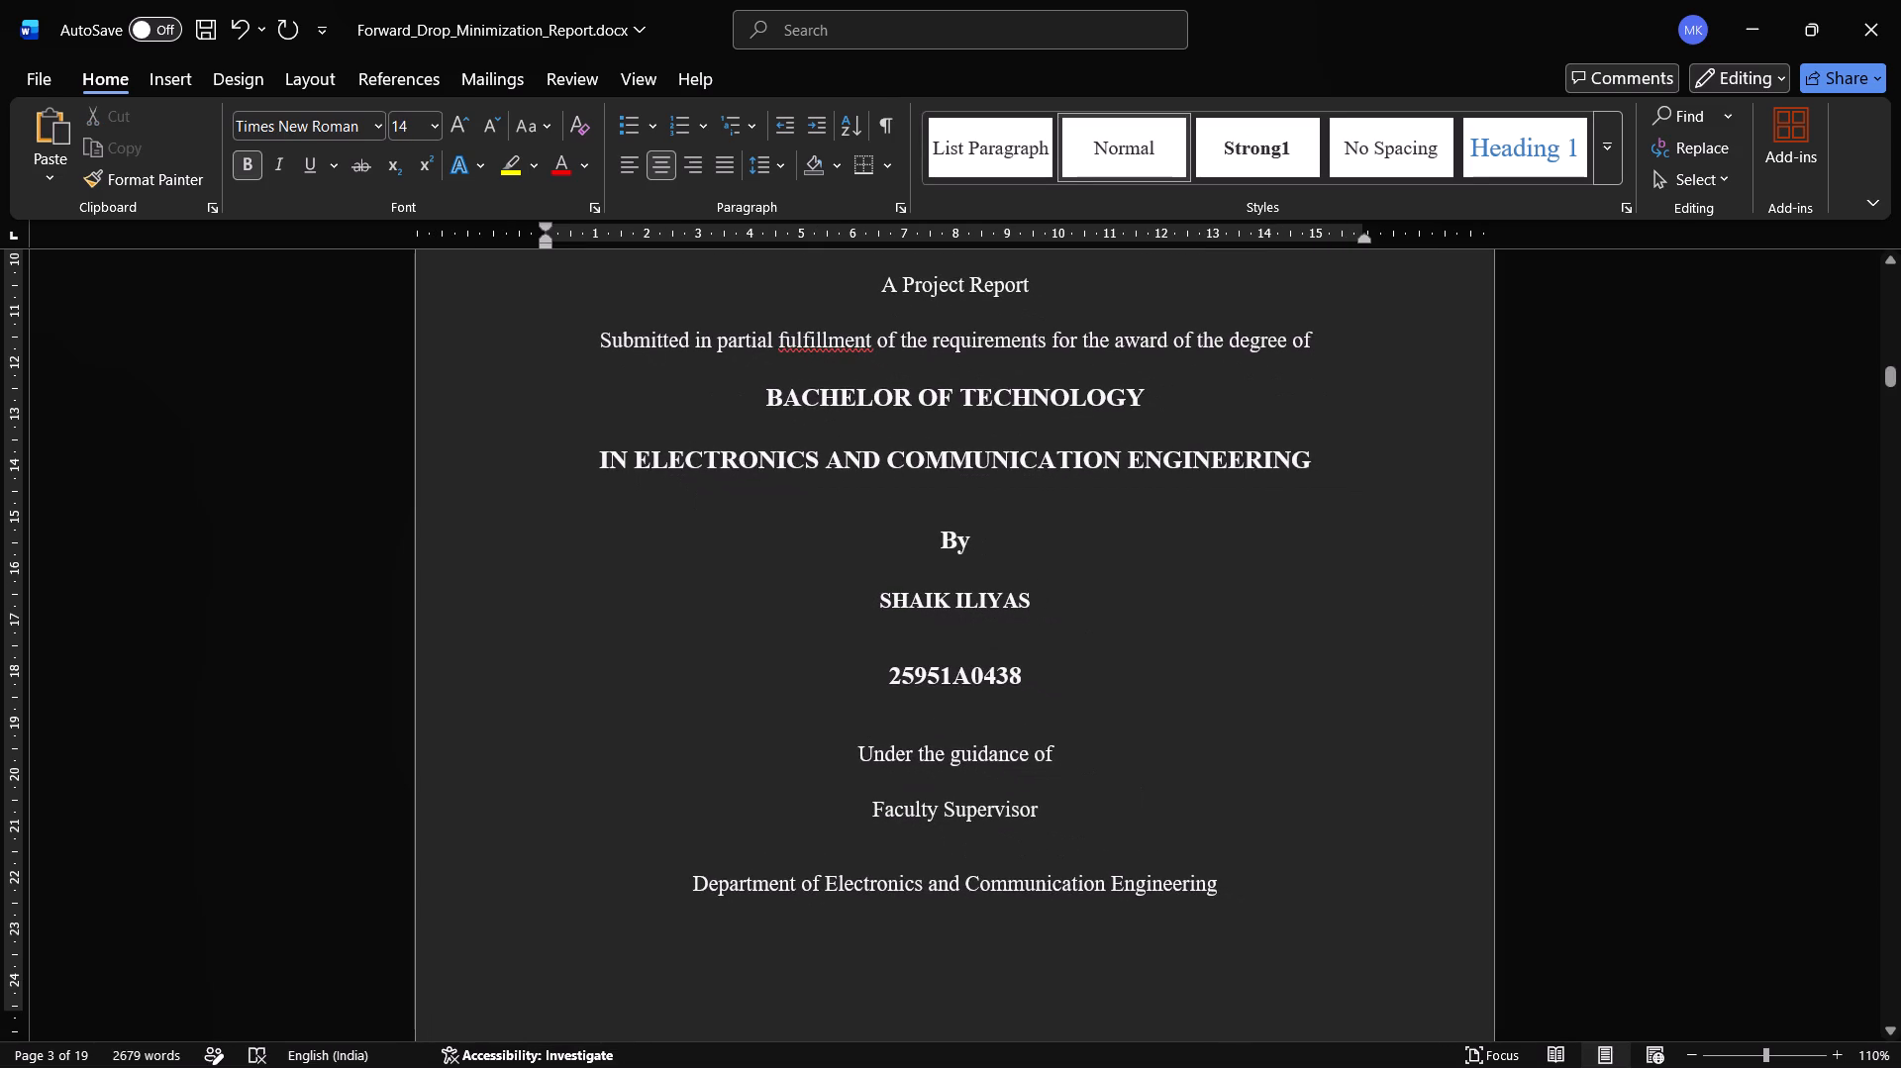
scroll(1017, 676, down, 5)
scroll(1017, 676, up, 1)
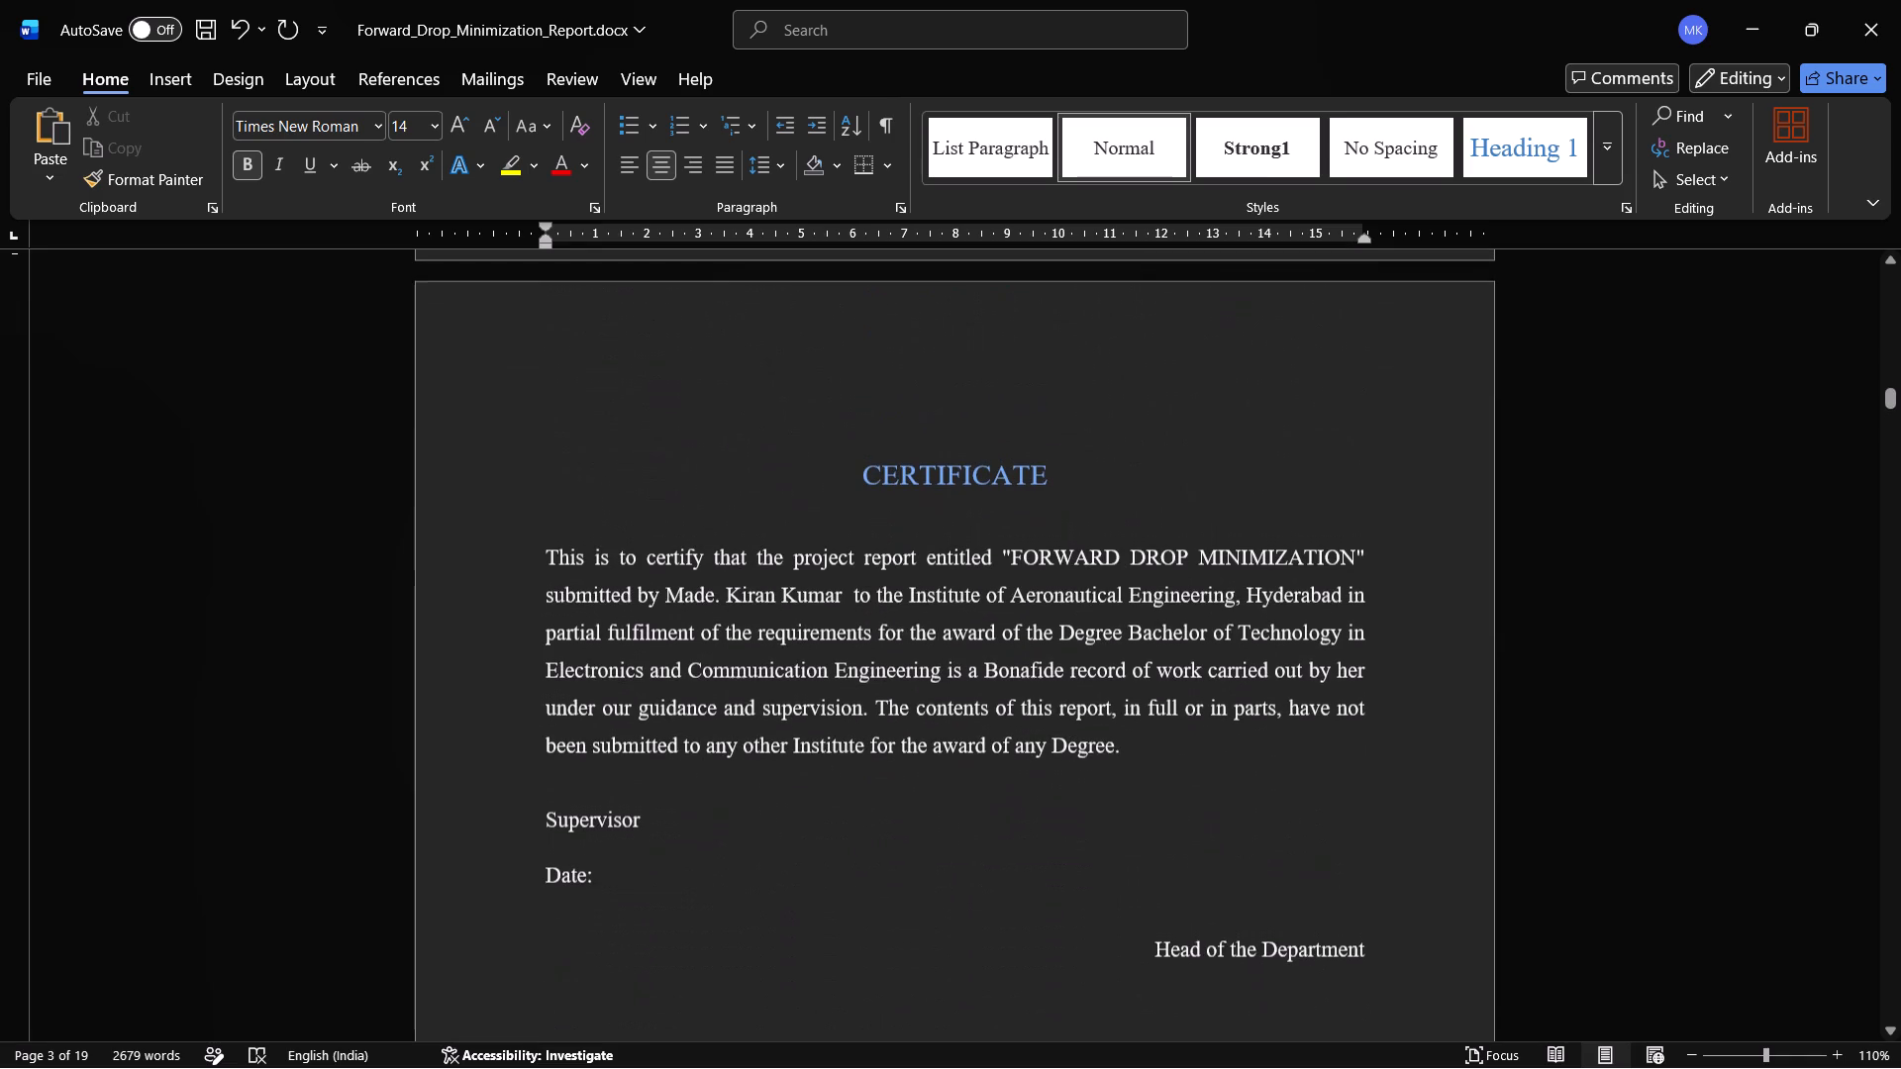
drag(845, 601, 690, 594)
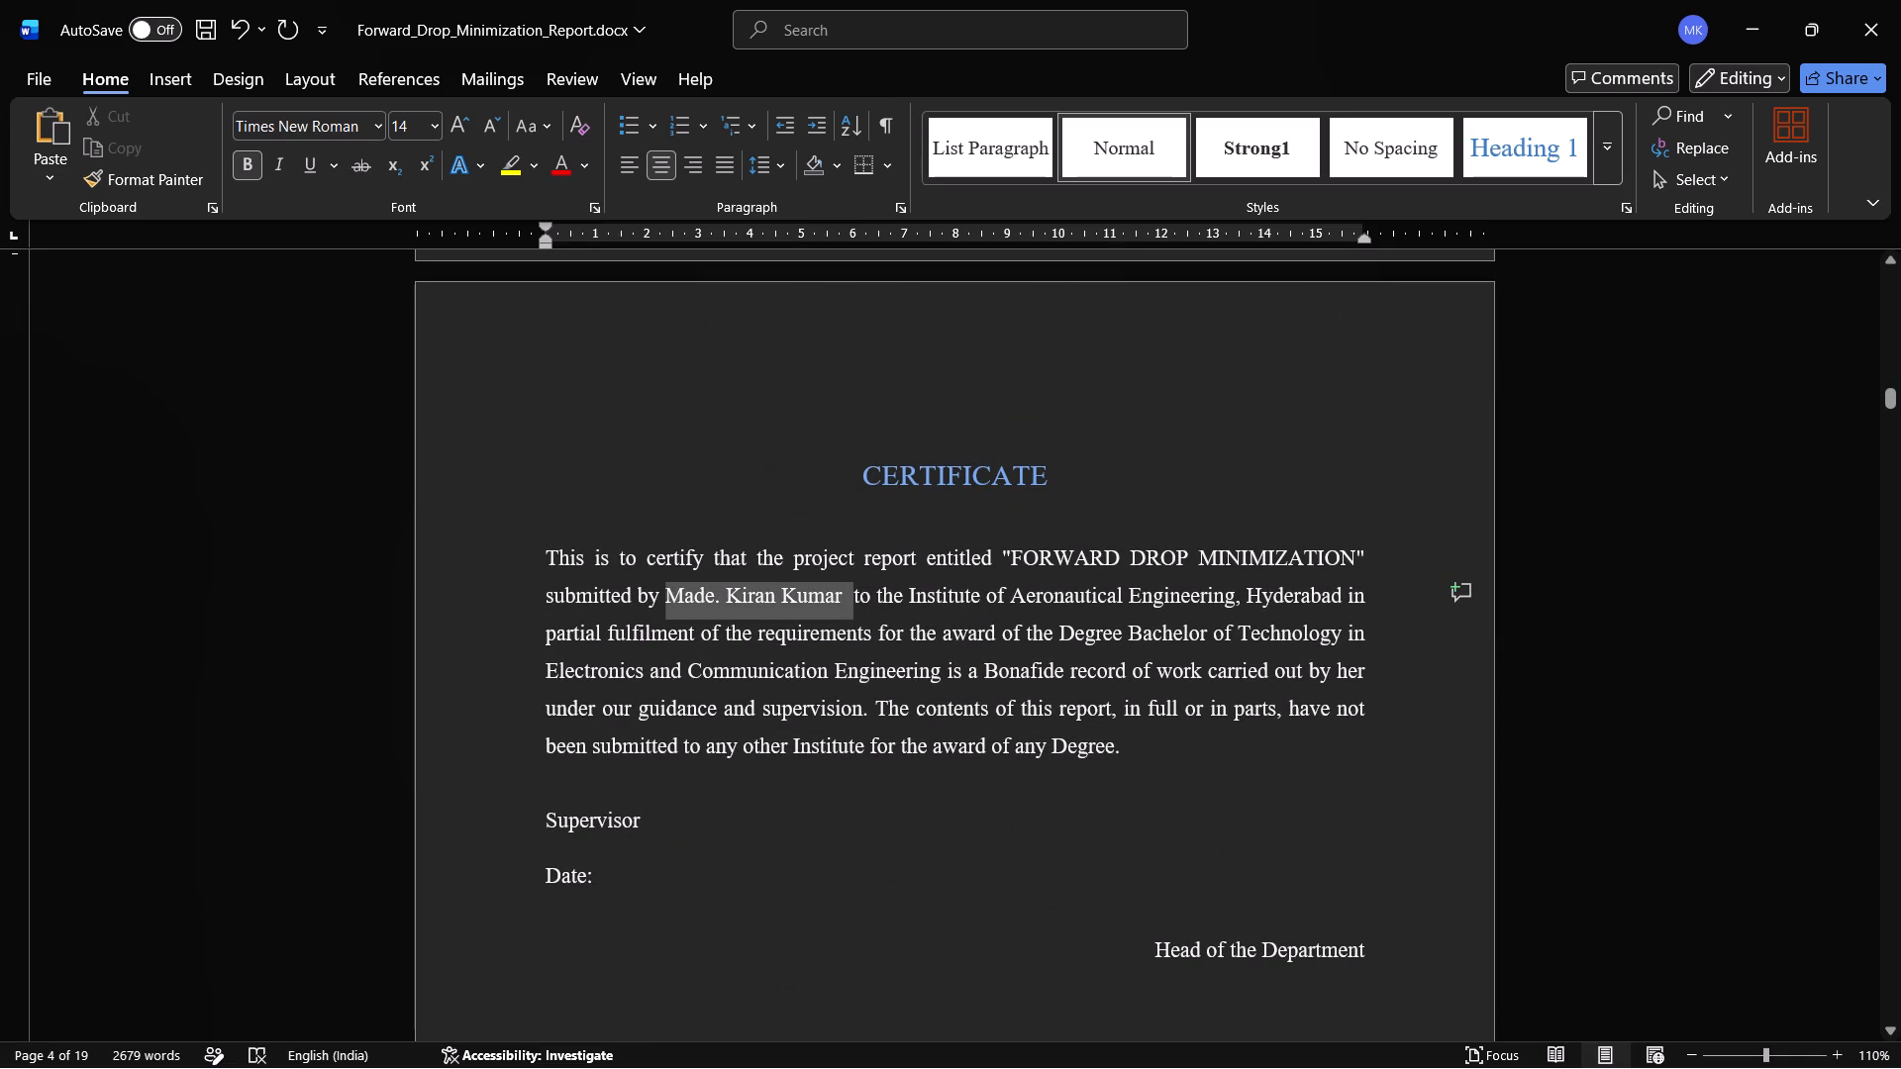
drag(690, 594, 683, 591)
key(ctrl+v)
Enter 27-10-2026 as the date on the Certificate page.
scroll(683, 591, down, 1)
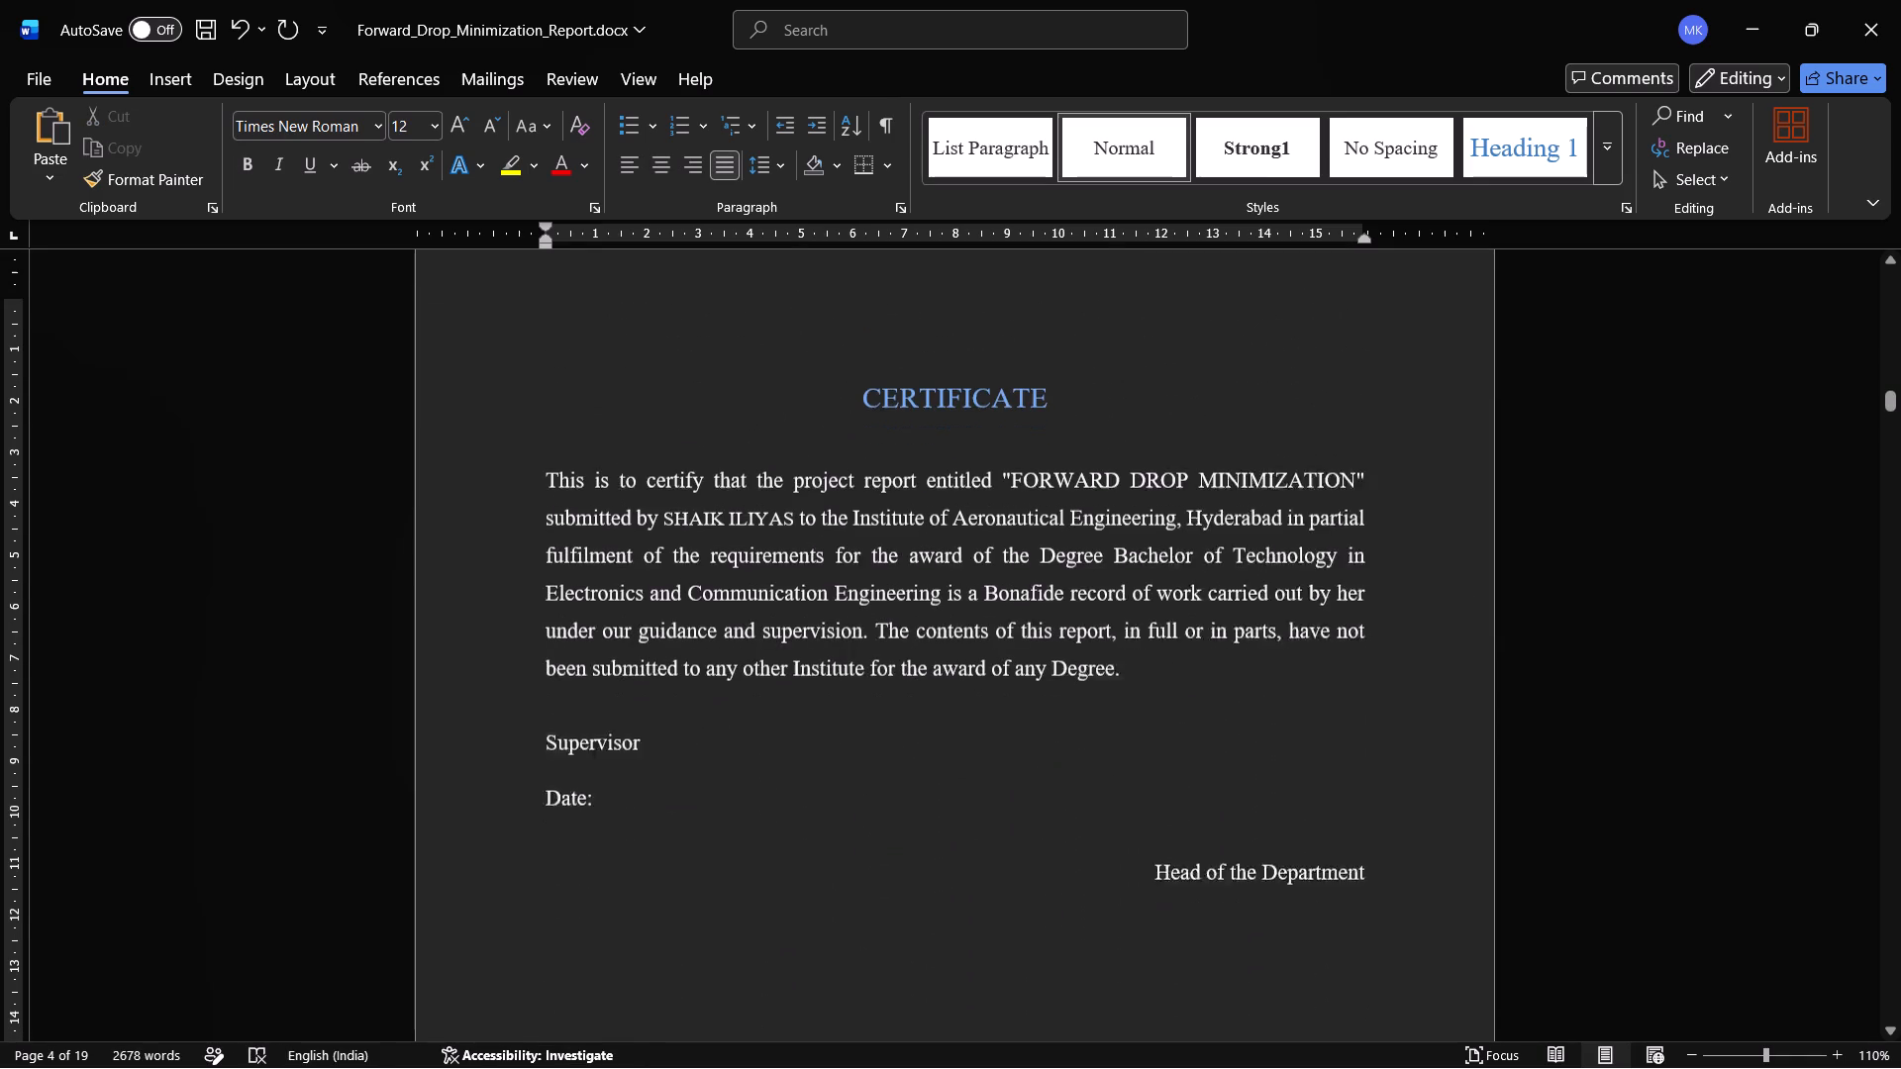
click(637, 744)
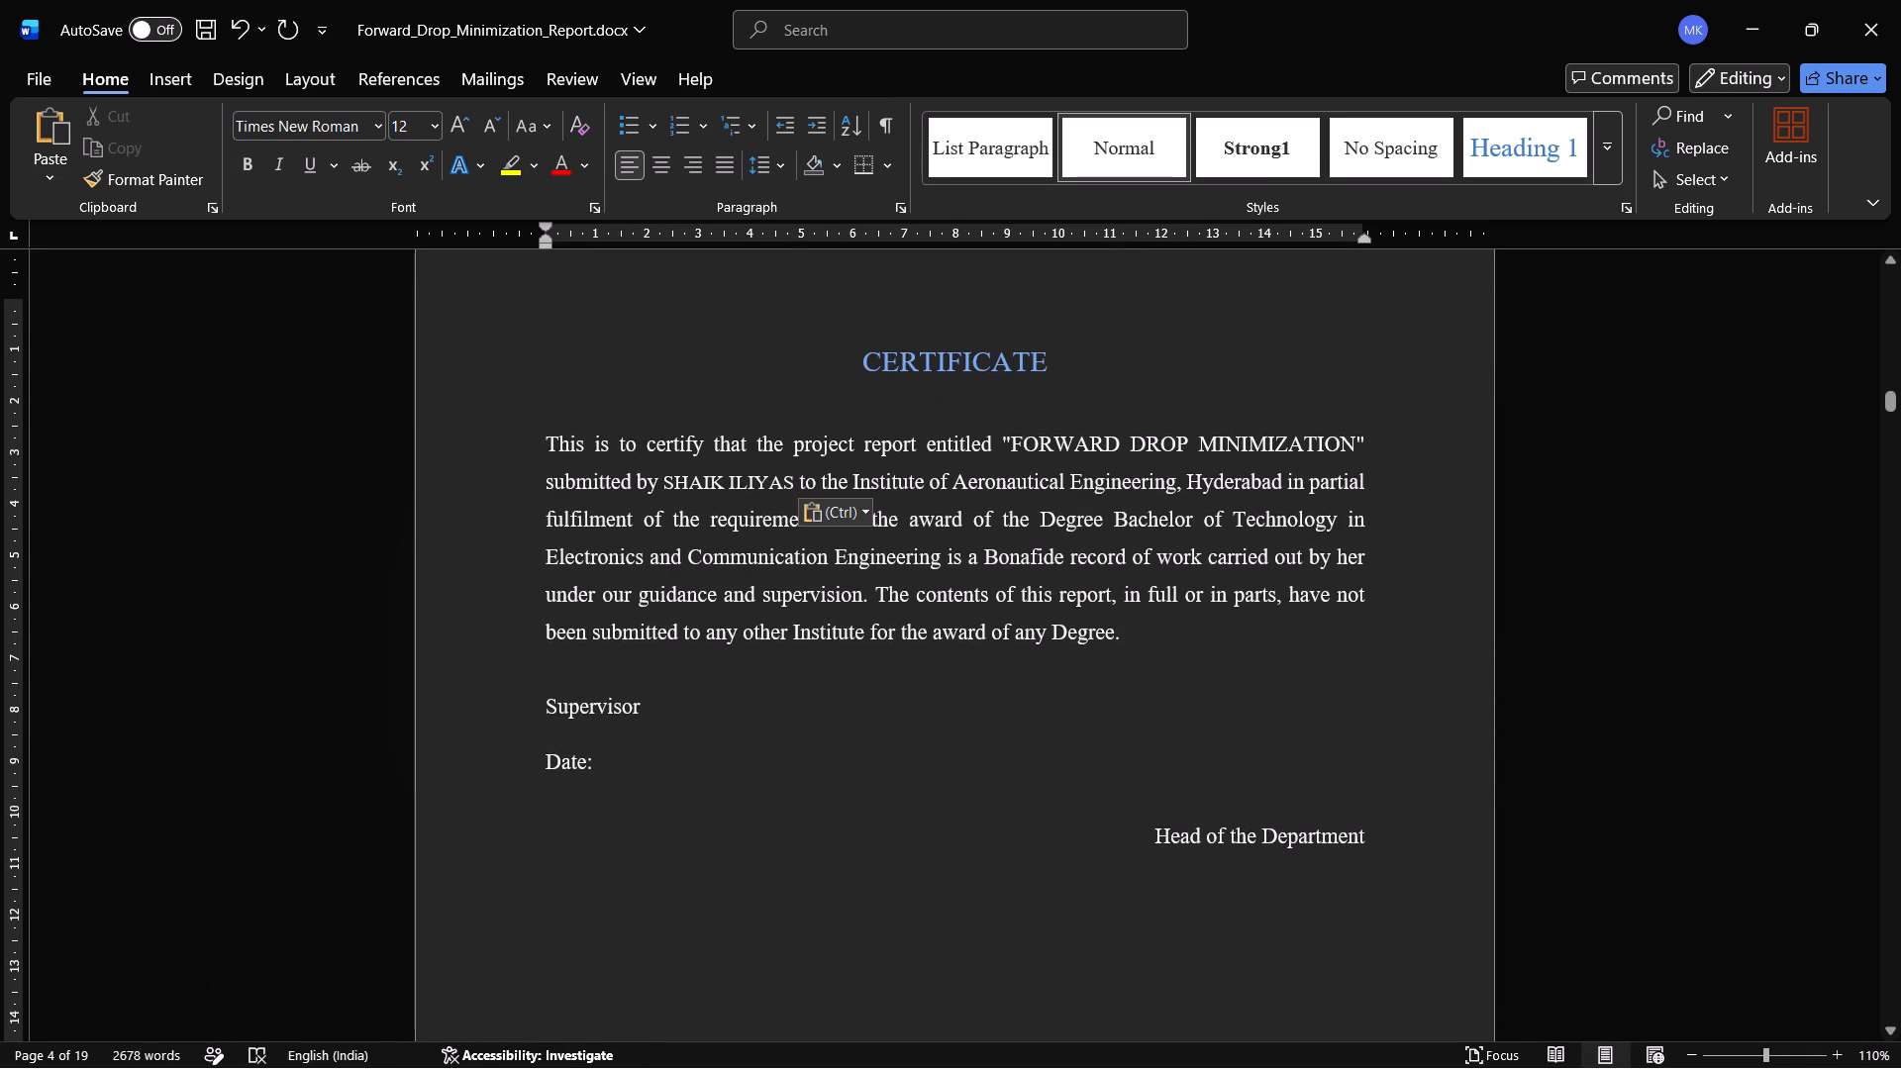
click(638, 754)
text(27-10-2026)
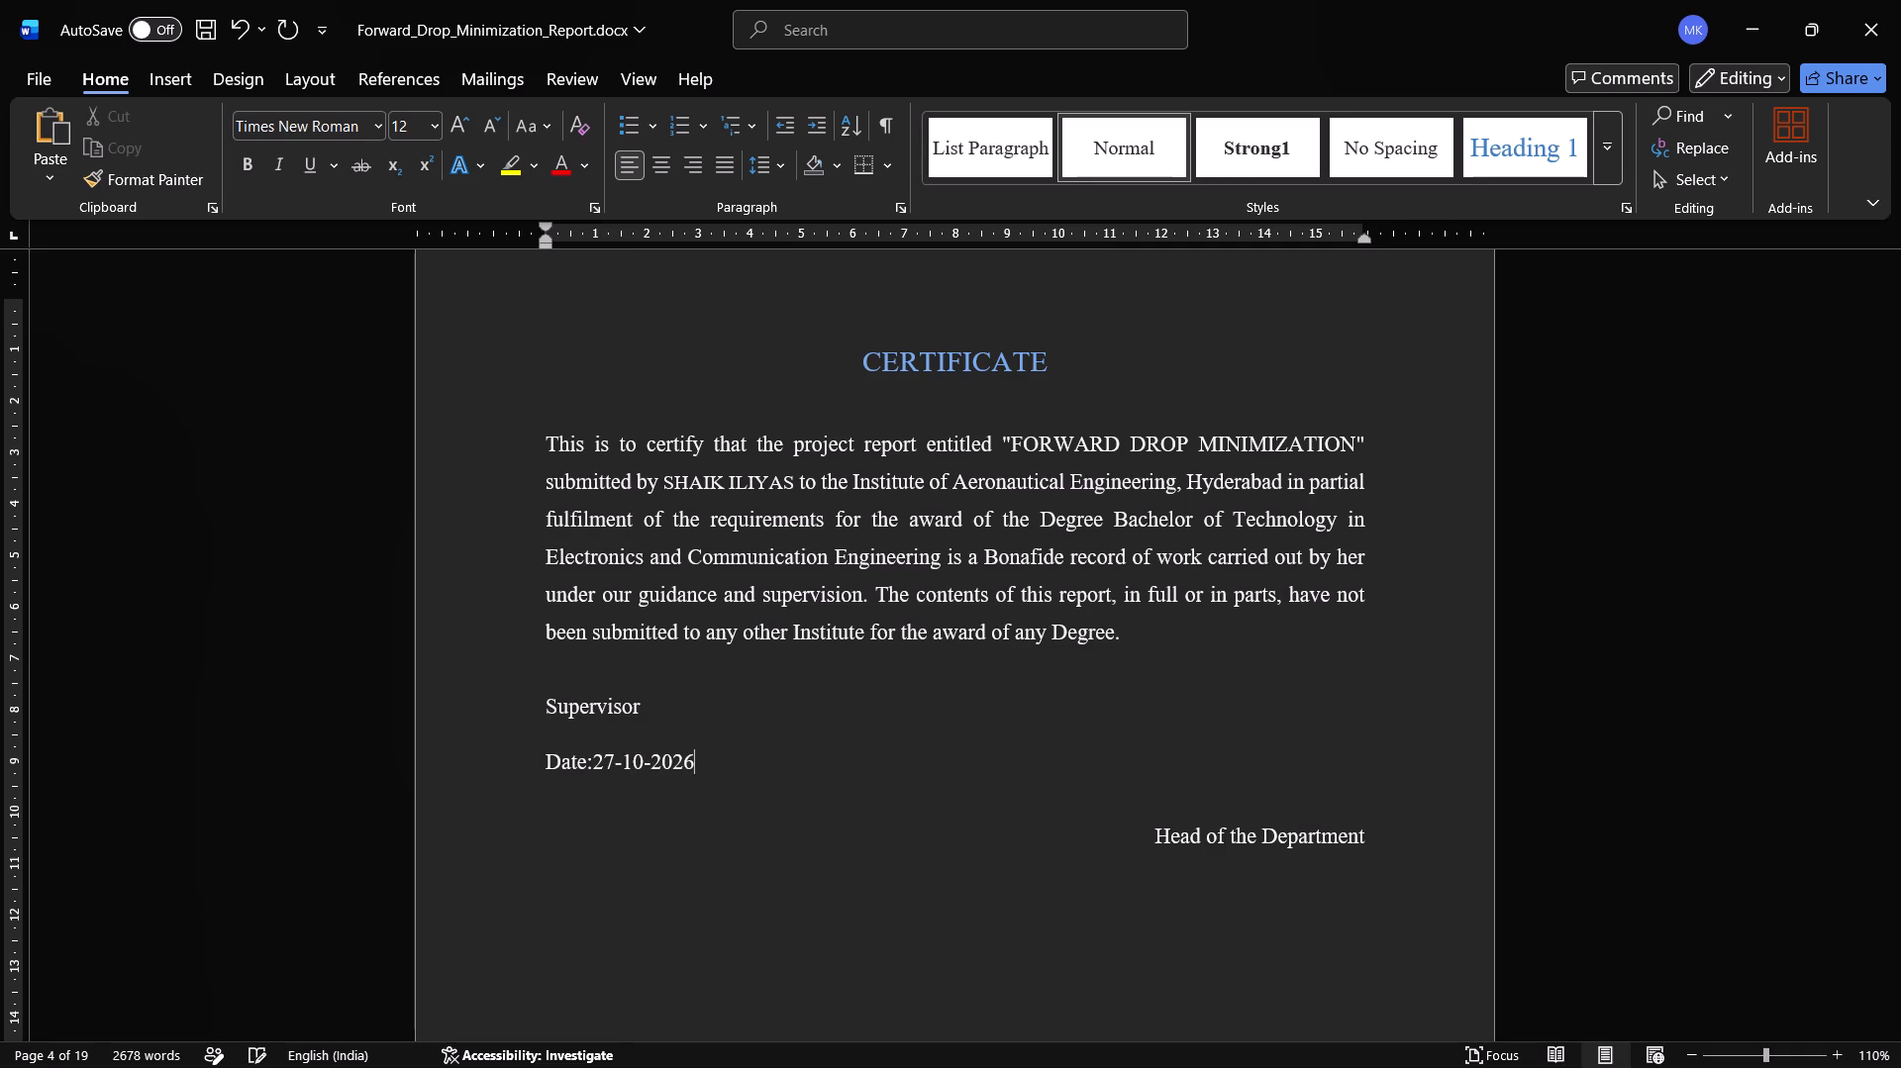
Replace the student name in the Approval Sheet paragraph with the copied student name.
scroll(638, 754, down, 6)
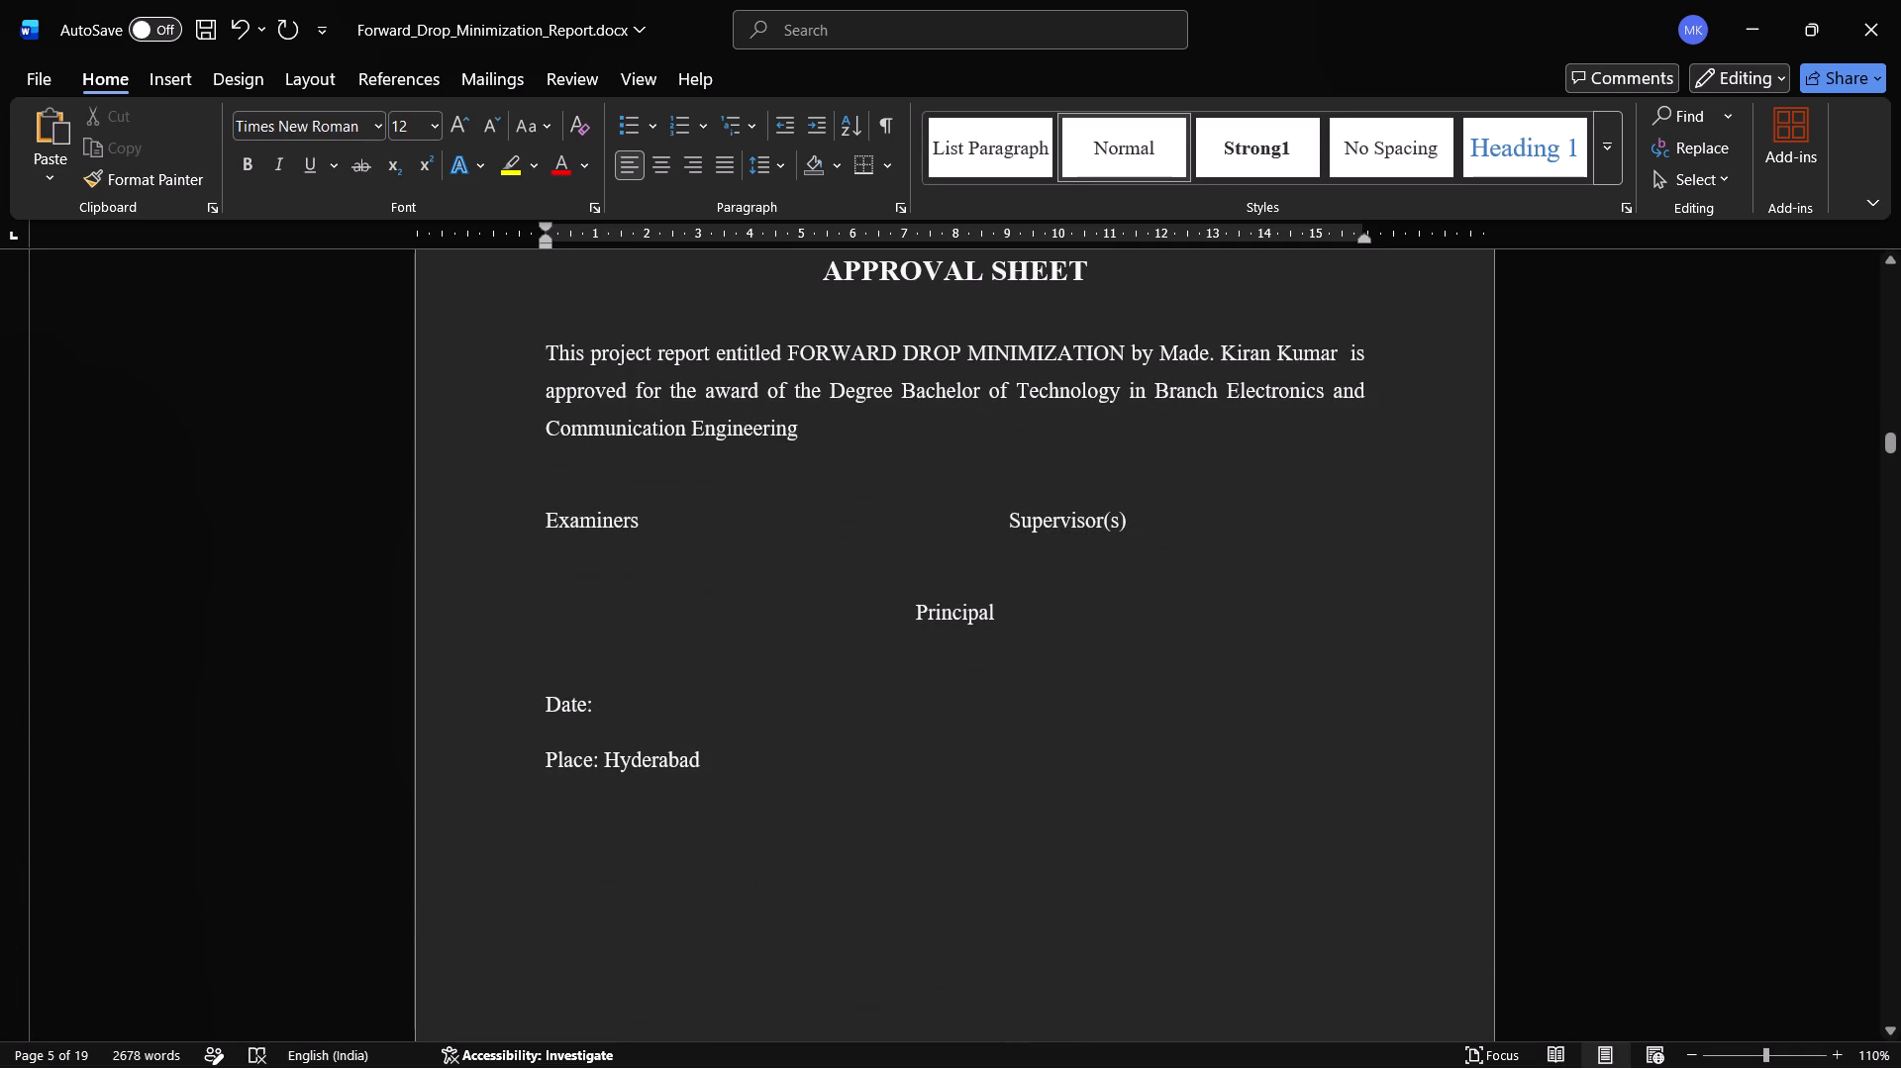
drag(1343, 346, 1184, 345)
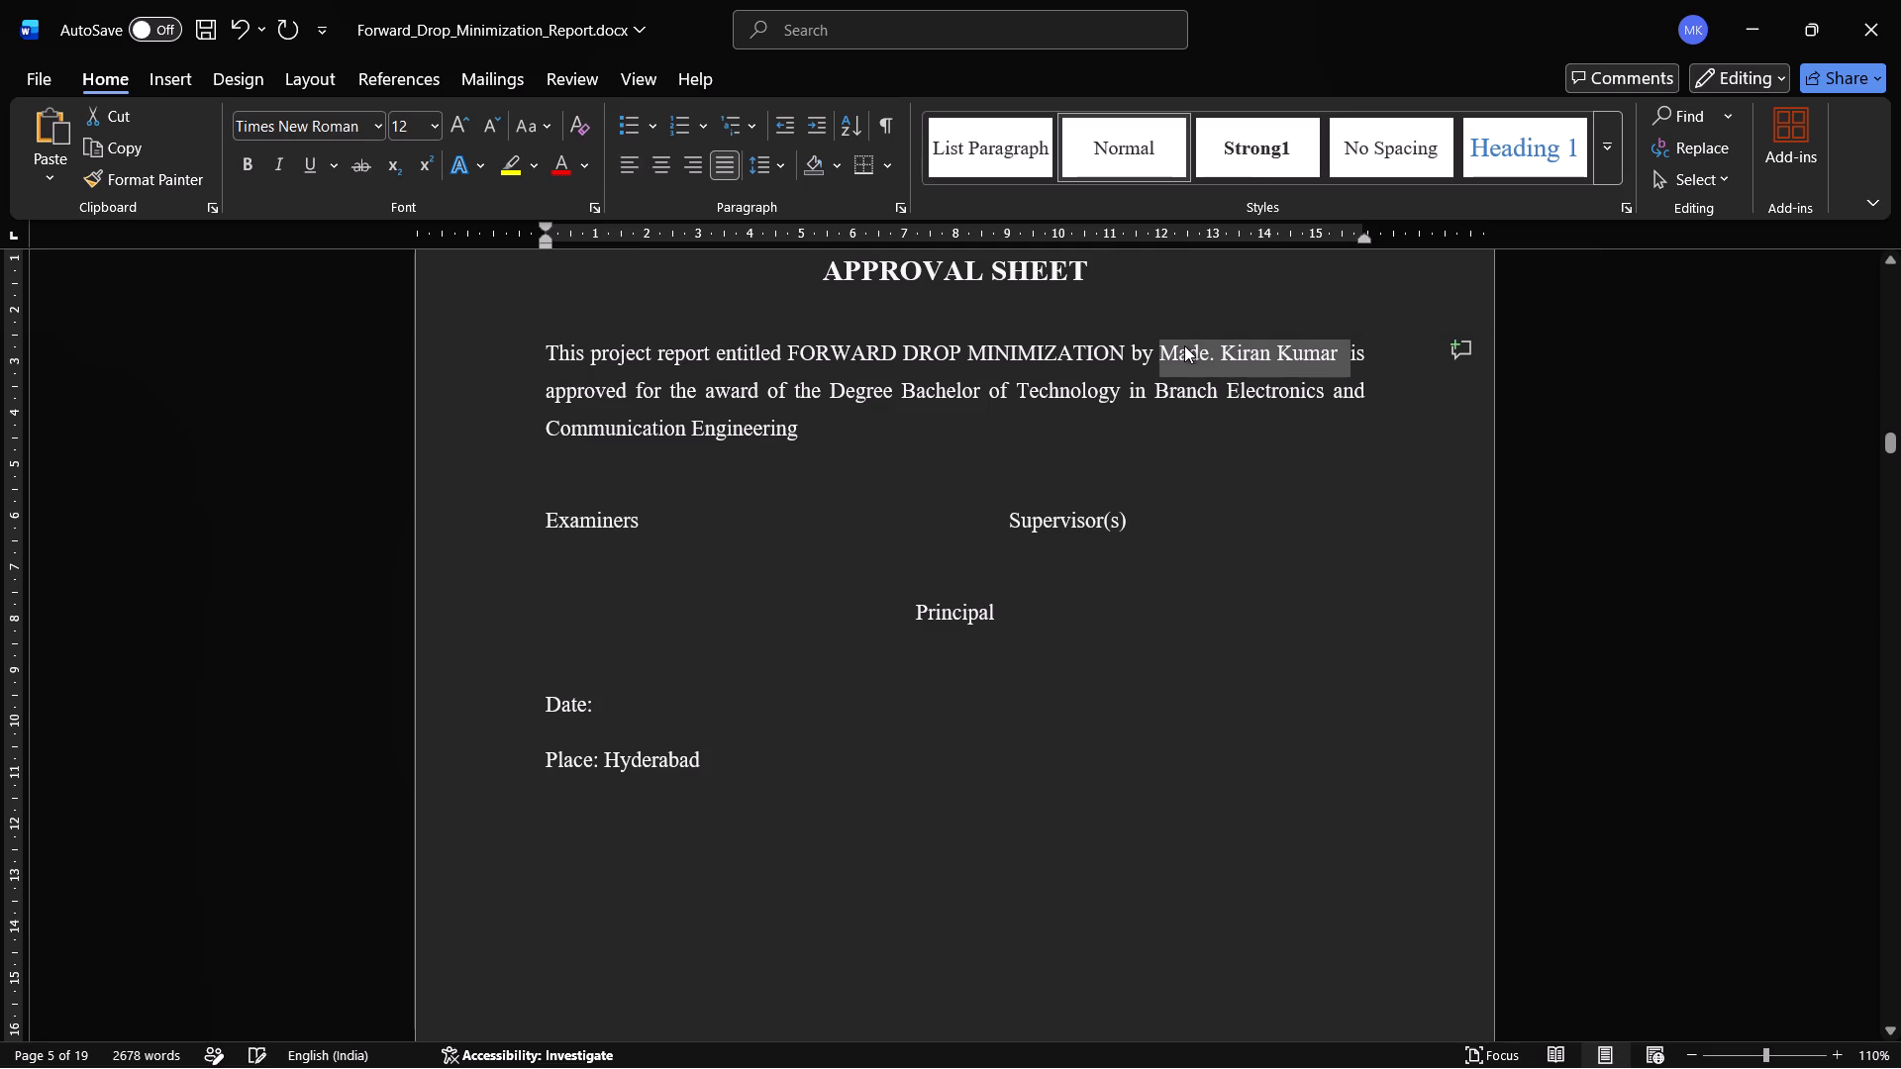
key(ctrl+v)
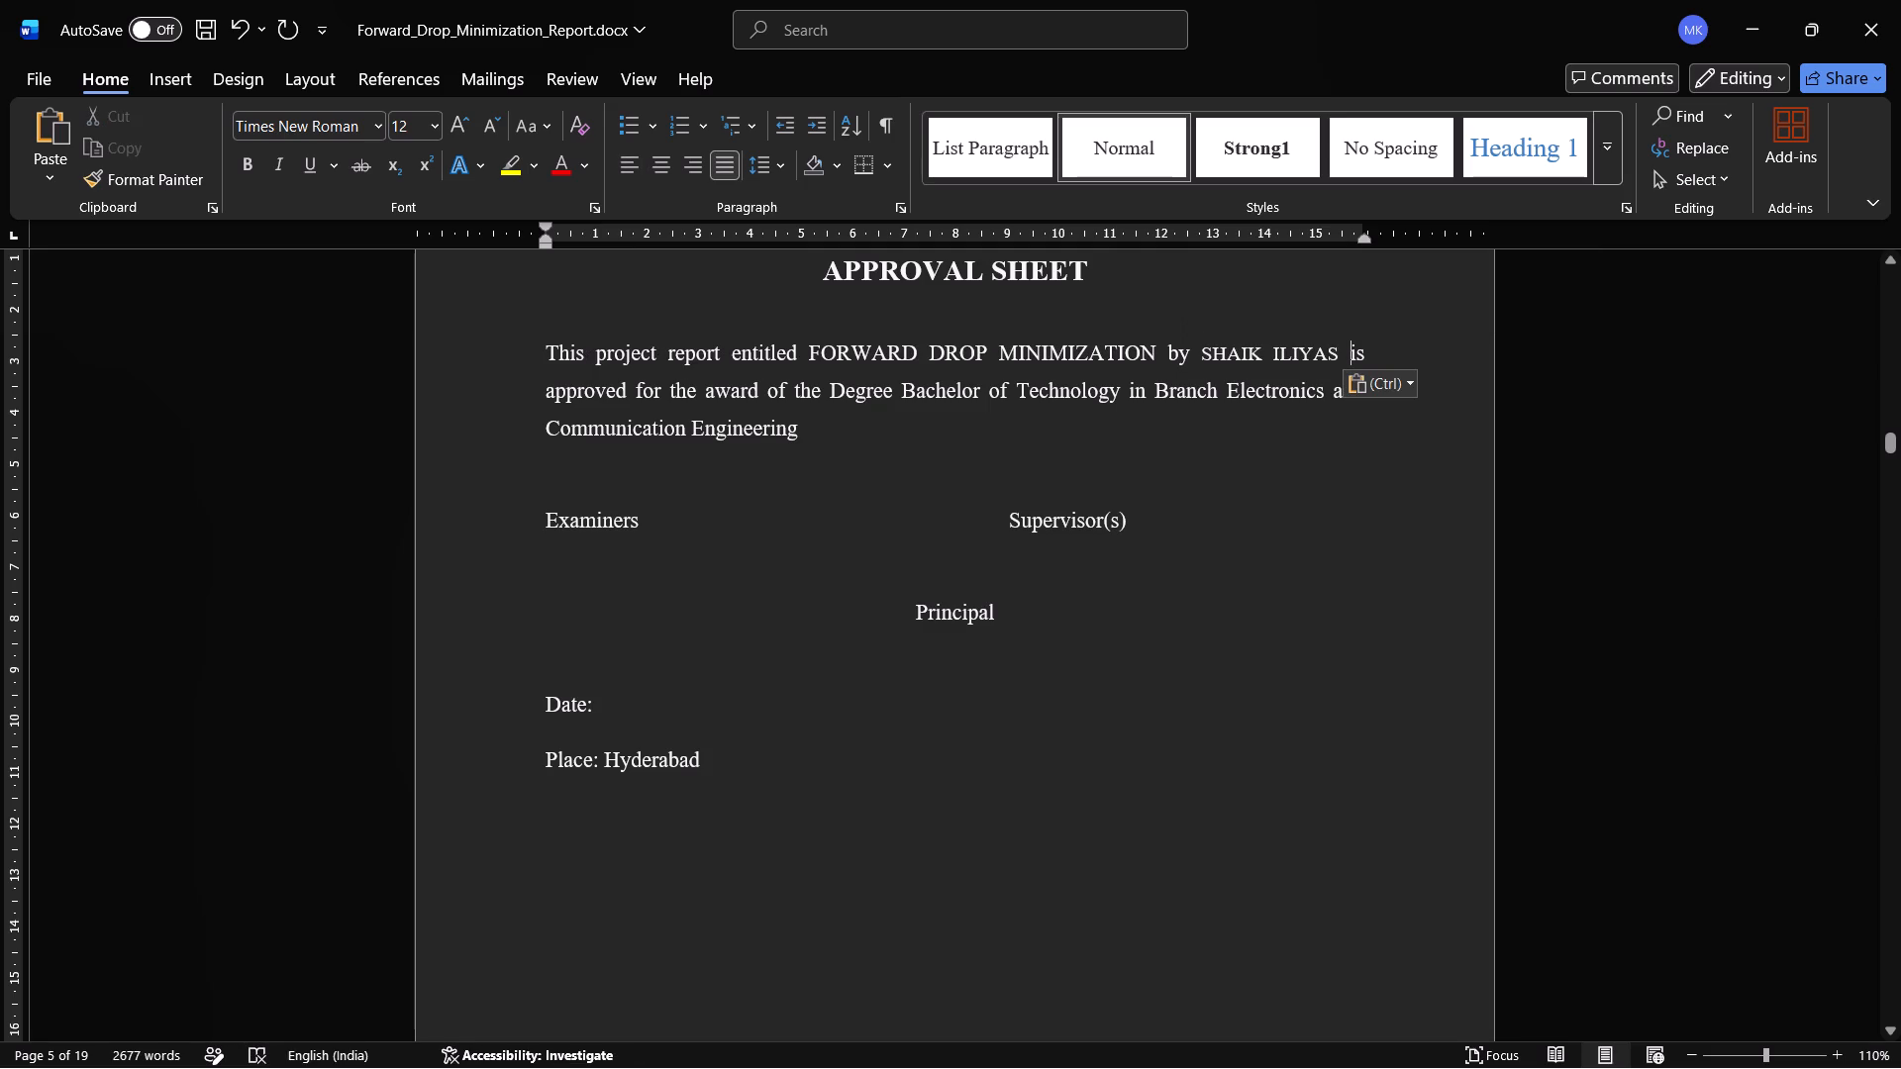
Shift the "Supervisor(s)" label on the Approval Sheet three tab stops further from "Examiners".
click(1009, 510)
key(Tab)
key(Tab)
key(Tab)
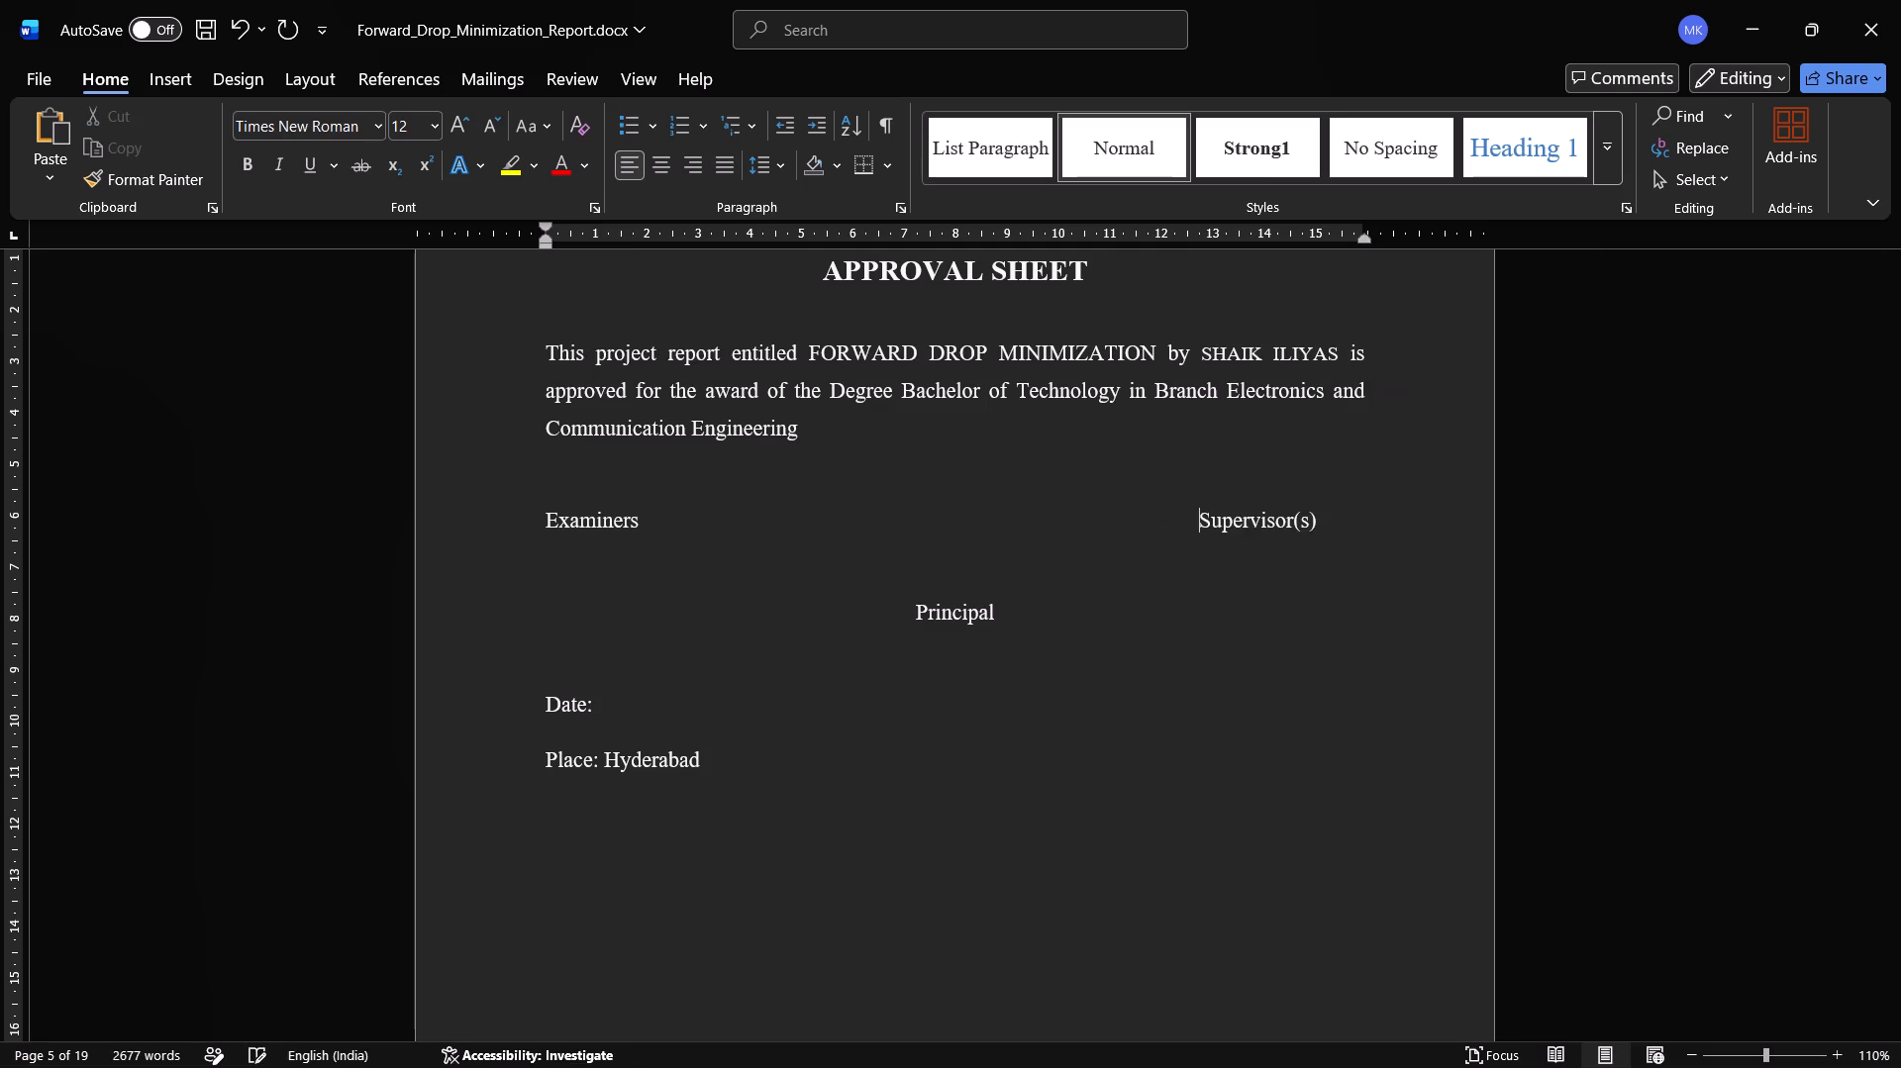
Shift the Supervisor(s) label on the Approval Sheet out to the right margin, keeping it on the Examiners line.
key(space)
key(space)
key(space)
key(space)
key(space)
key(space)
key(space)
key(space)
key(space)
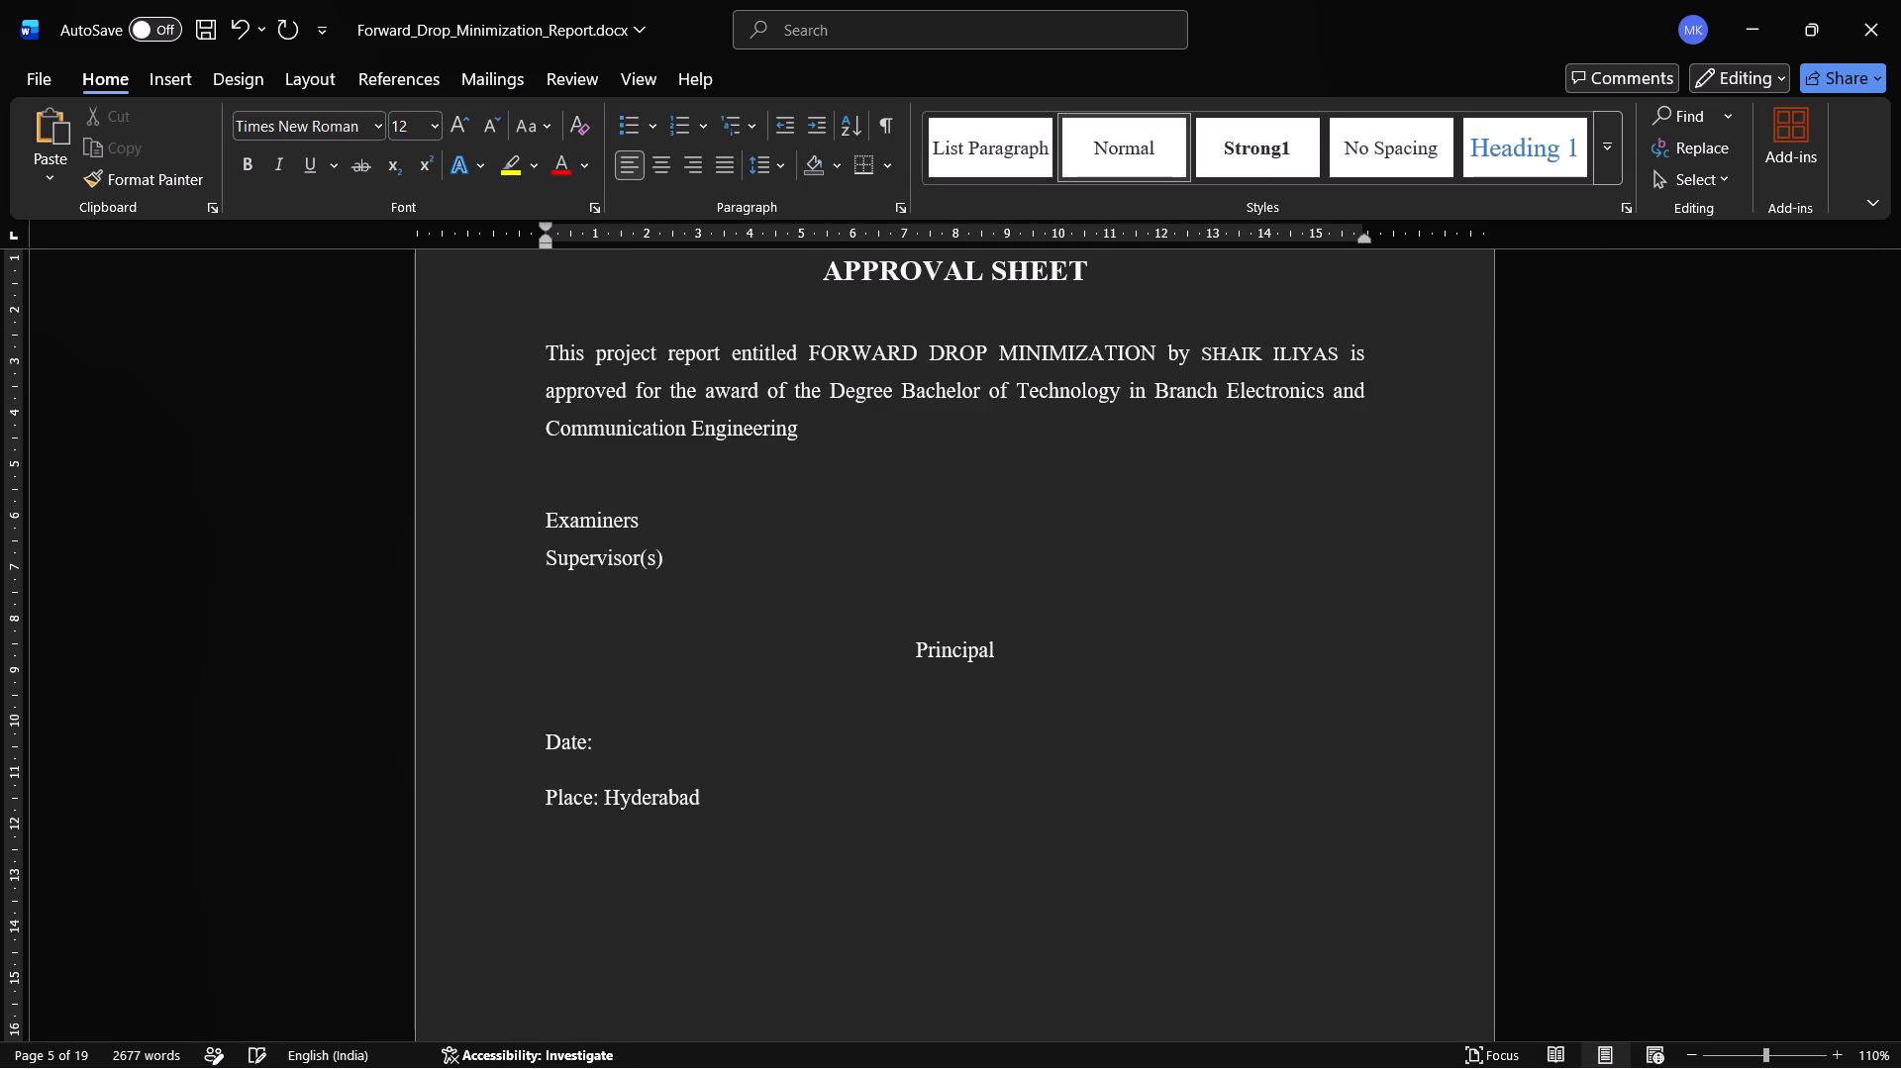
key(BackSpace)
Indent the Principal label on the Approval Sheet until it sits beneath Supervisor(s).
key(Down)
key(ctrl+Left)
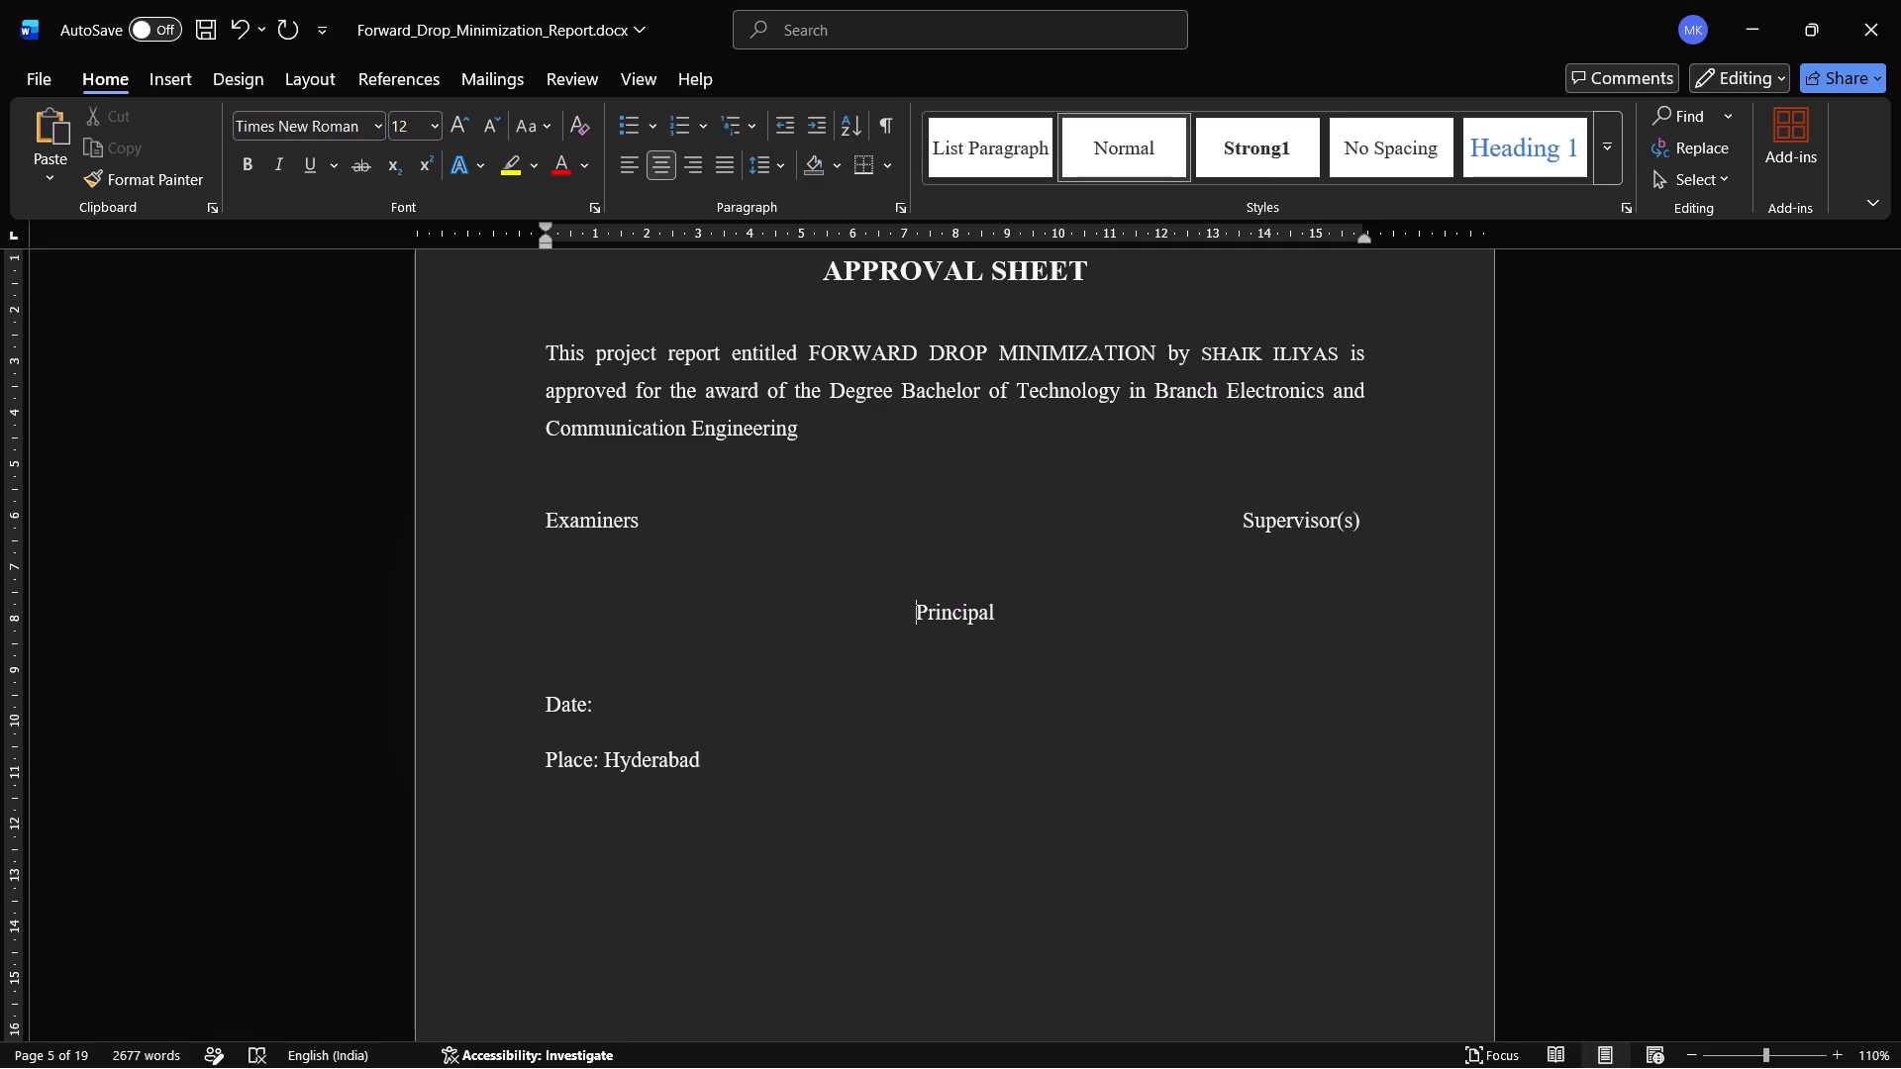
key(Tab)
key(Tab)
key(Tab)
key(Tab)
key(Tab)
key(Tab)
key(Tab)
key(Tab)
key(Tab)
key(Tab)
key(Tab)
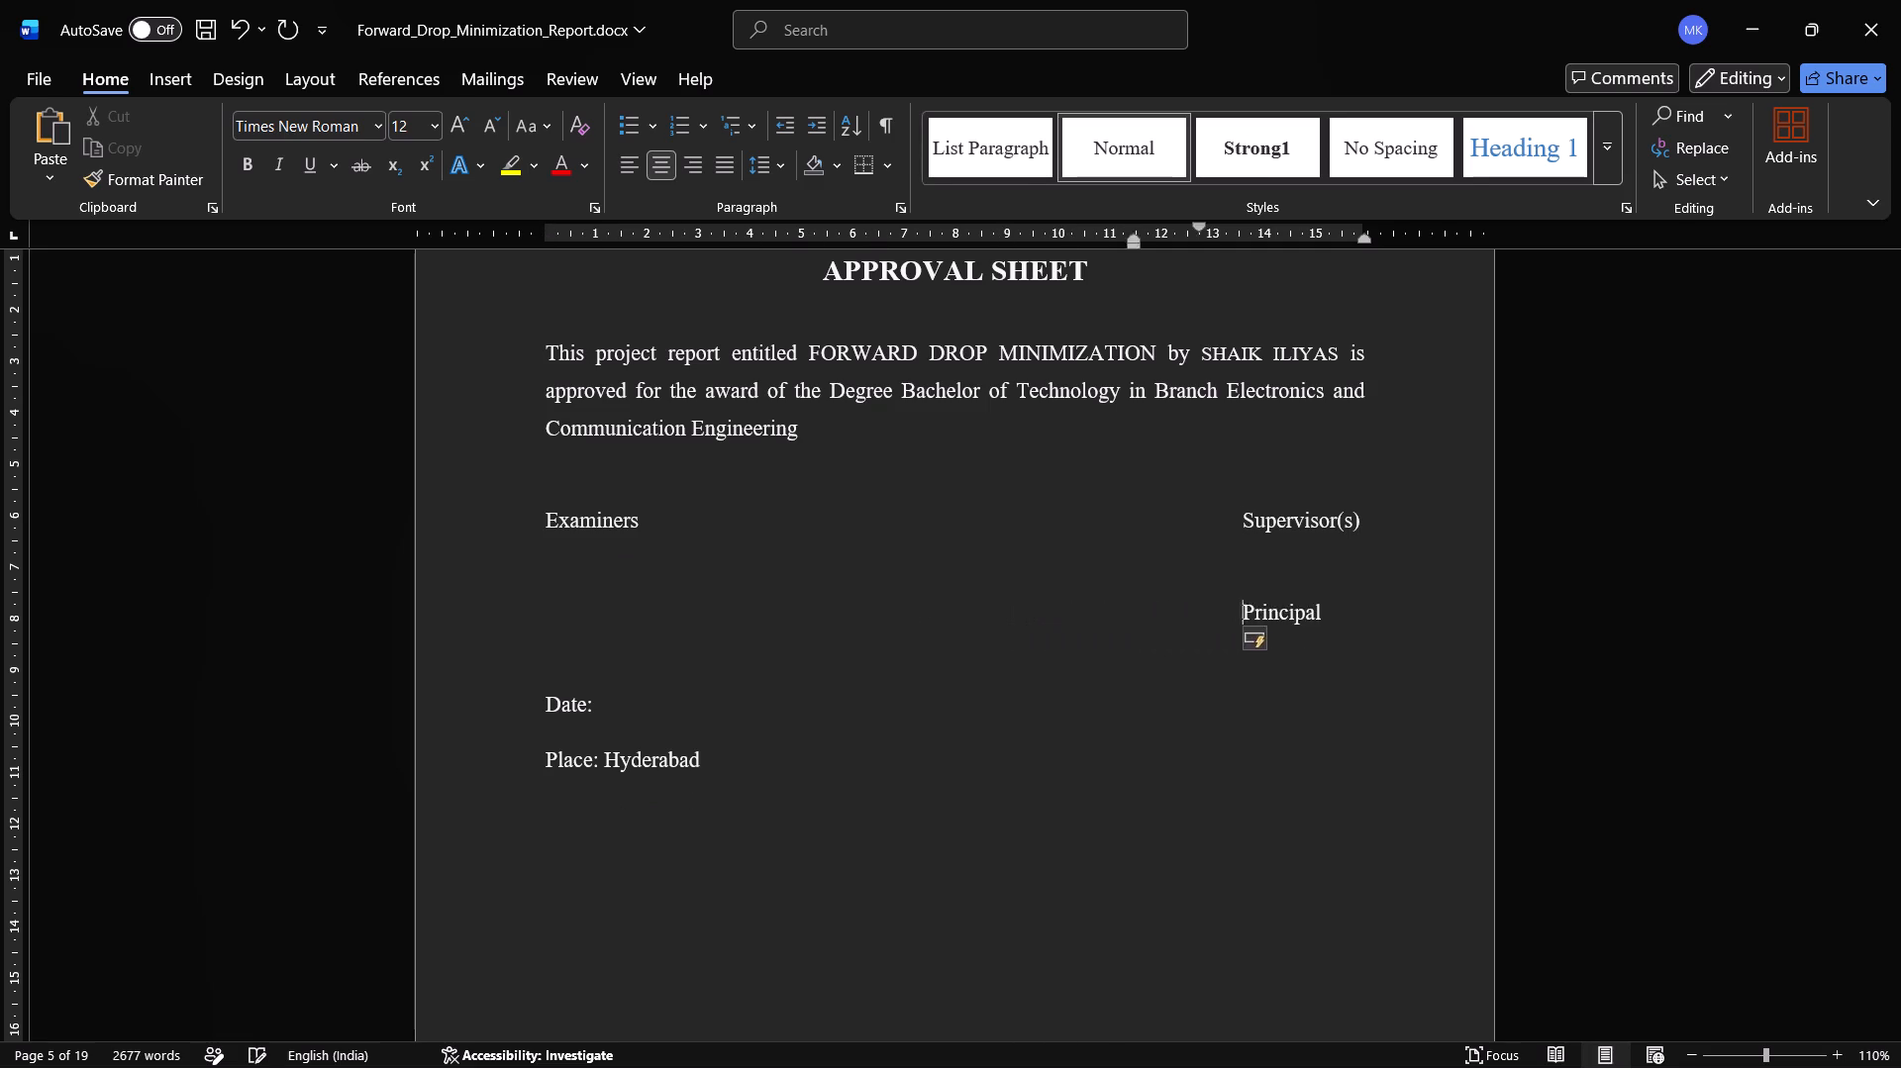
key(Tab)
key(BackSpace)
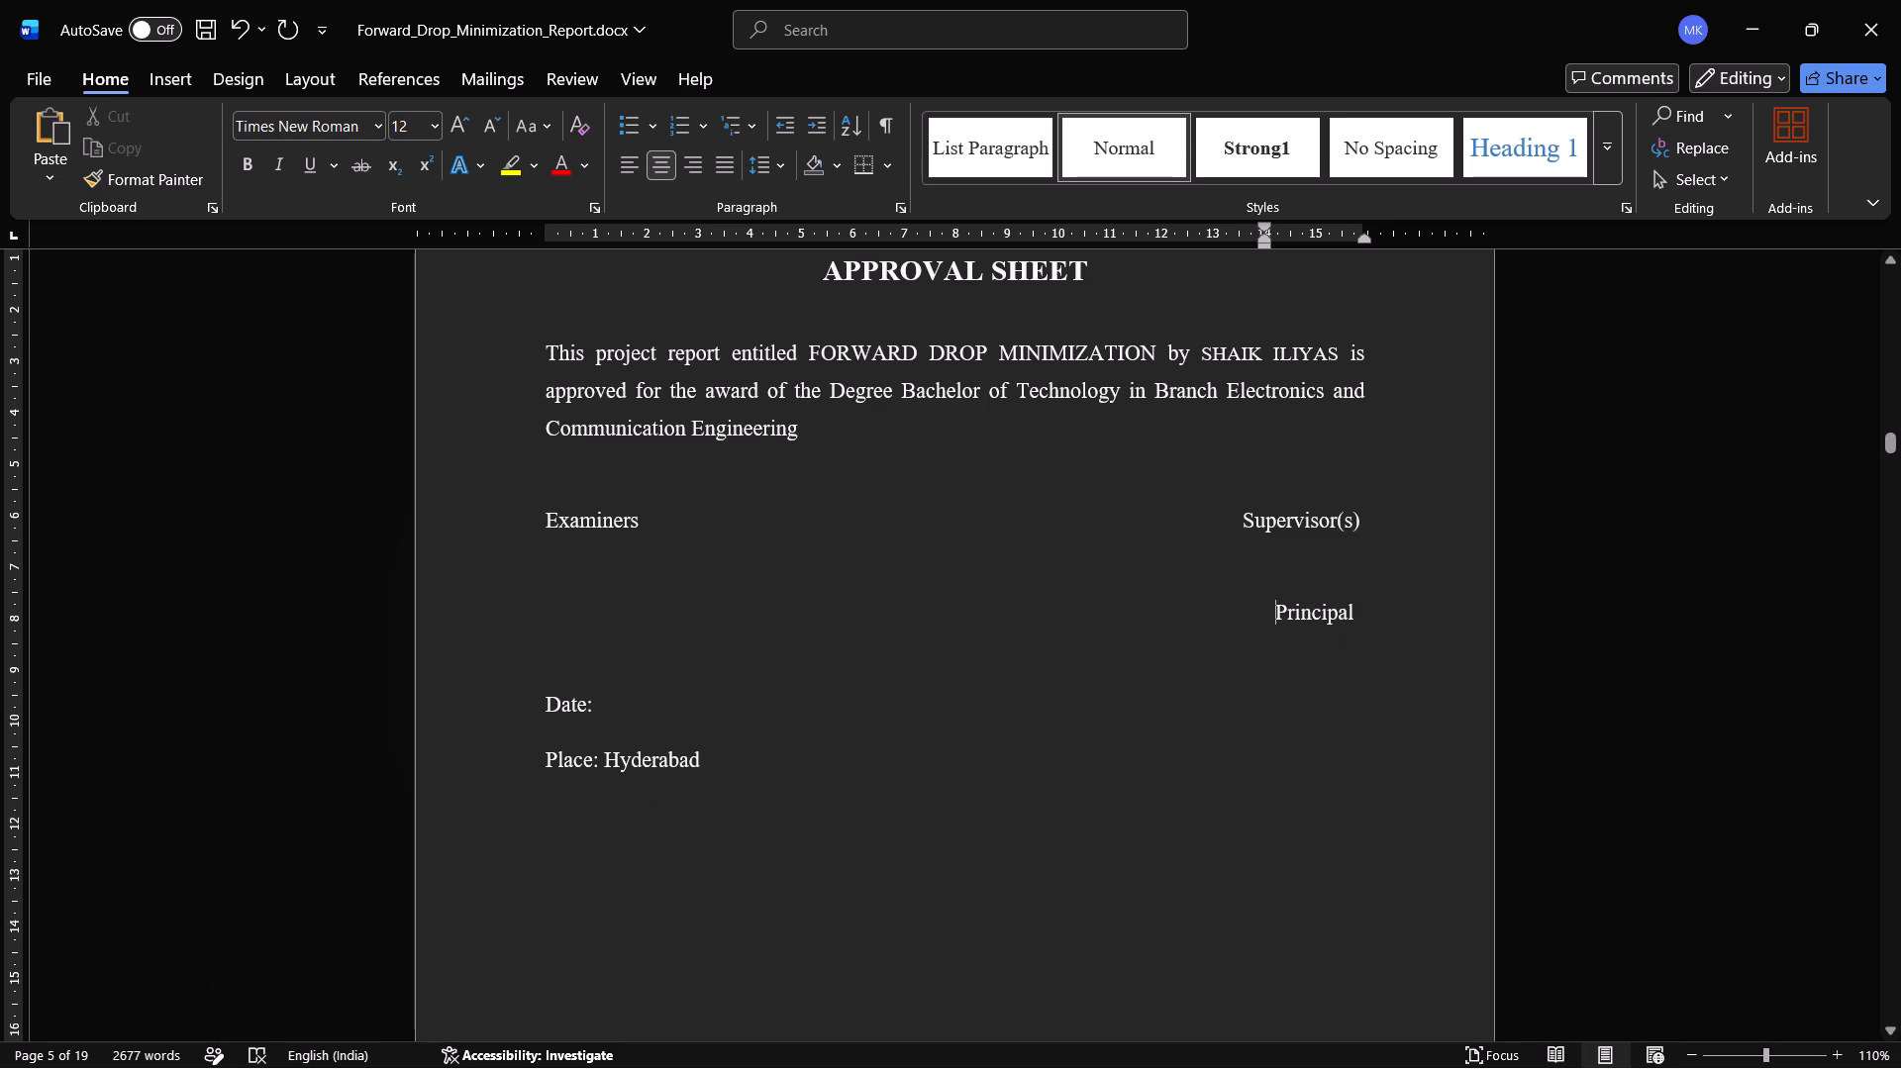
Enter 27-10-2026 as the date on the Approval Sheet.
click(722, 699)
text(27-)
text(10-2026)
Replace the student name in the opening sentence of the Declaration with the copied name.
scroll(722, 699, down, 4)
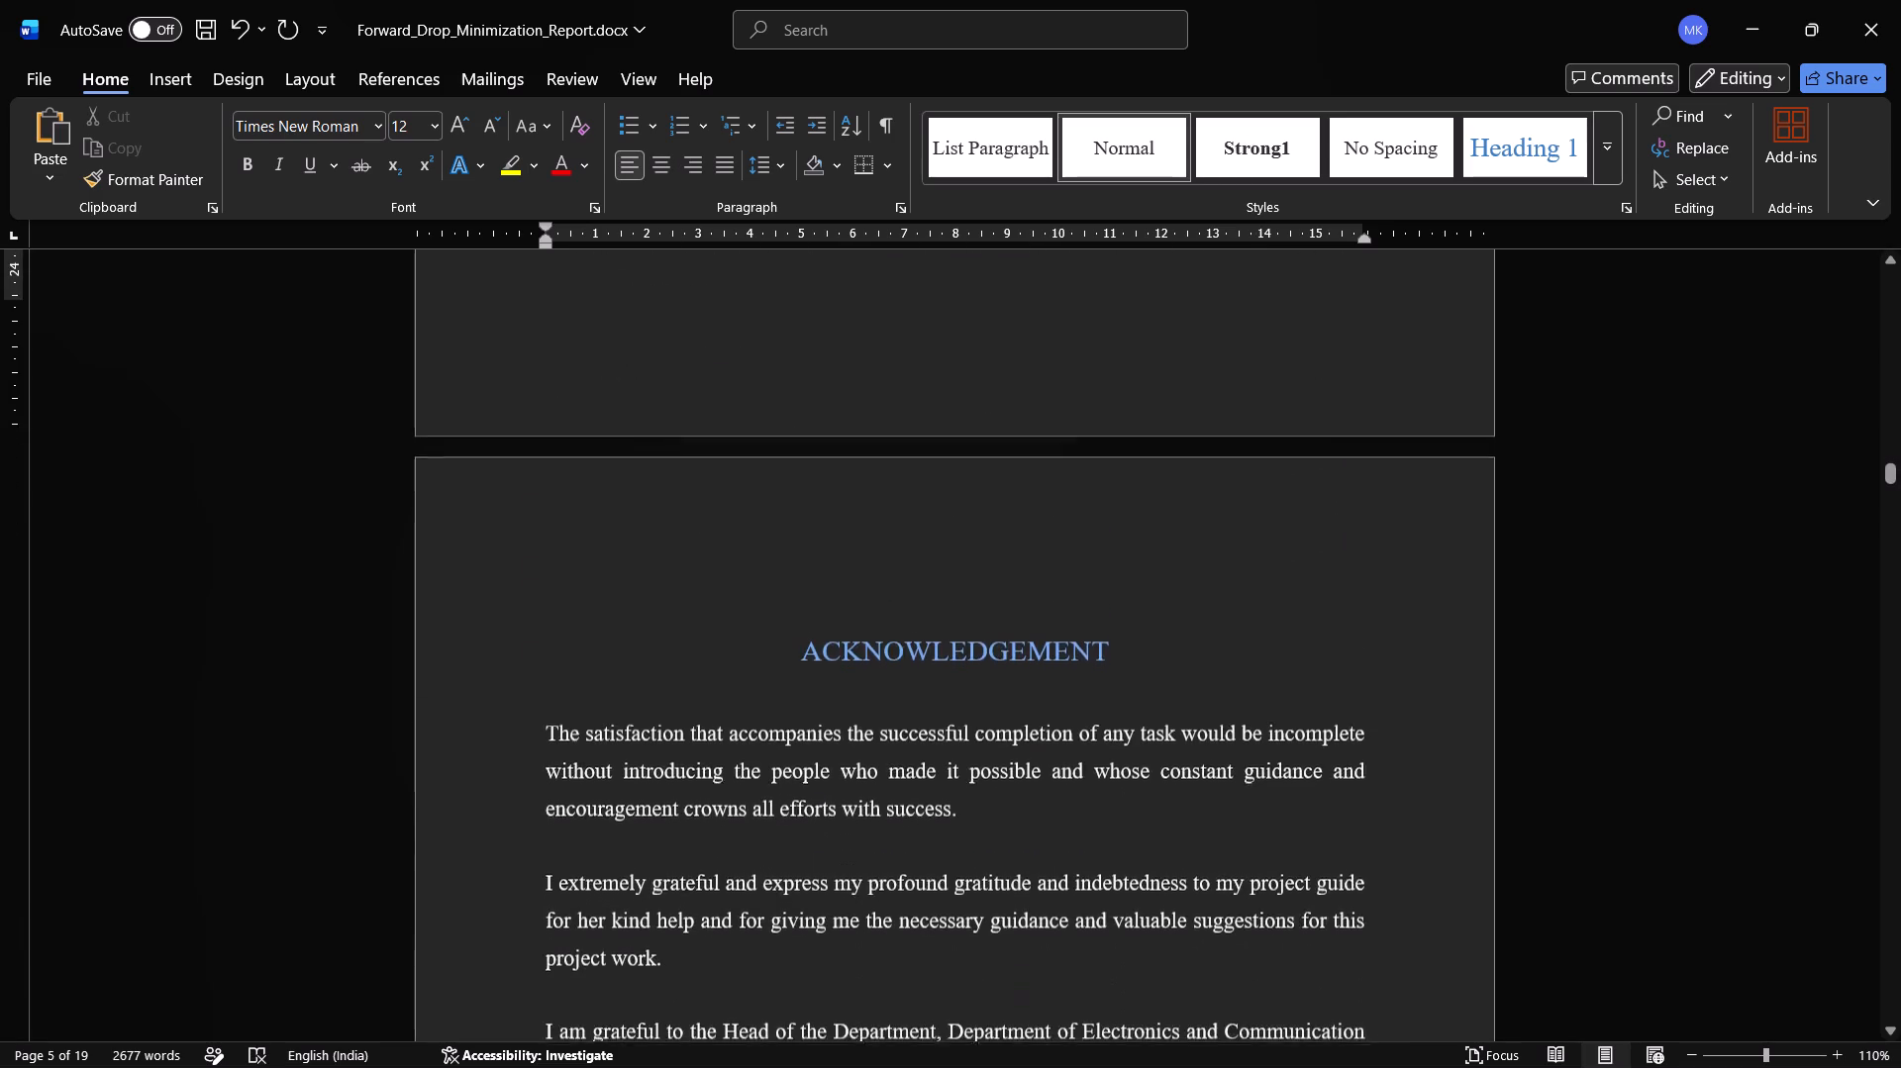
scroll(722, 699, down, 2)
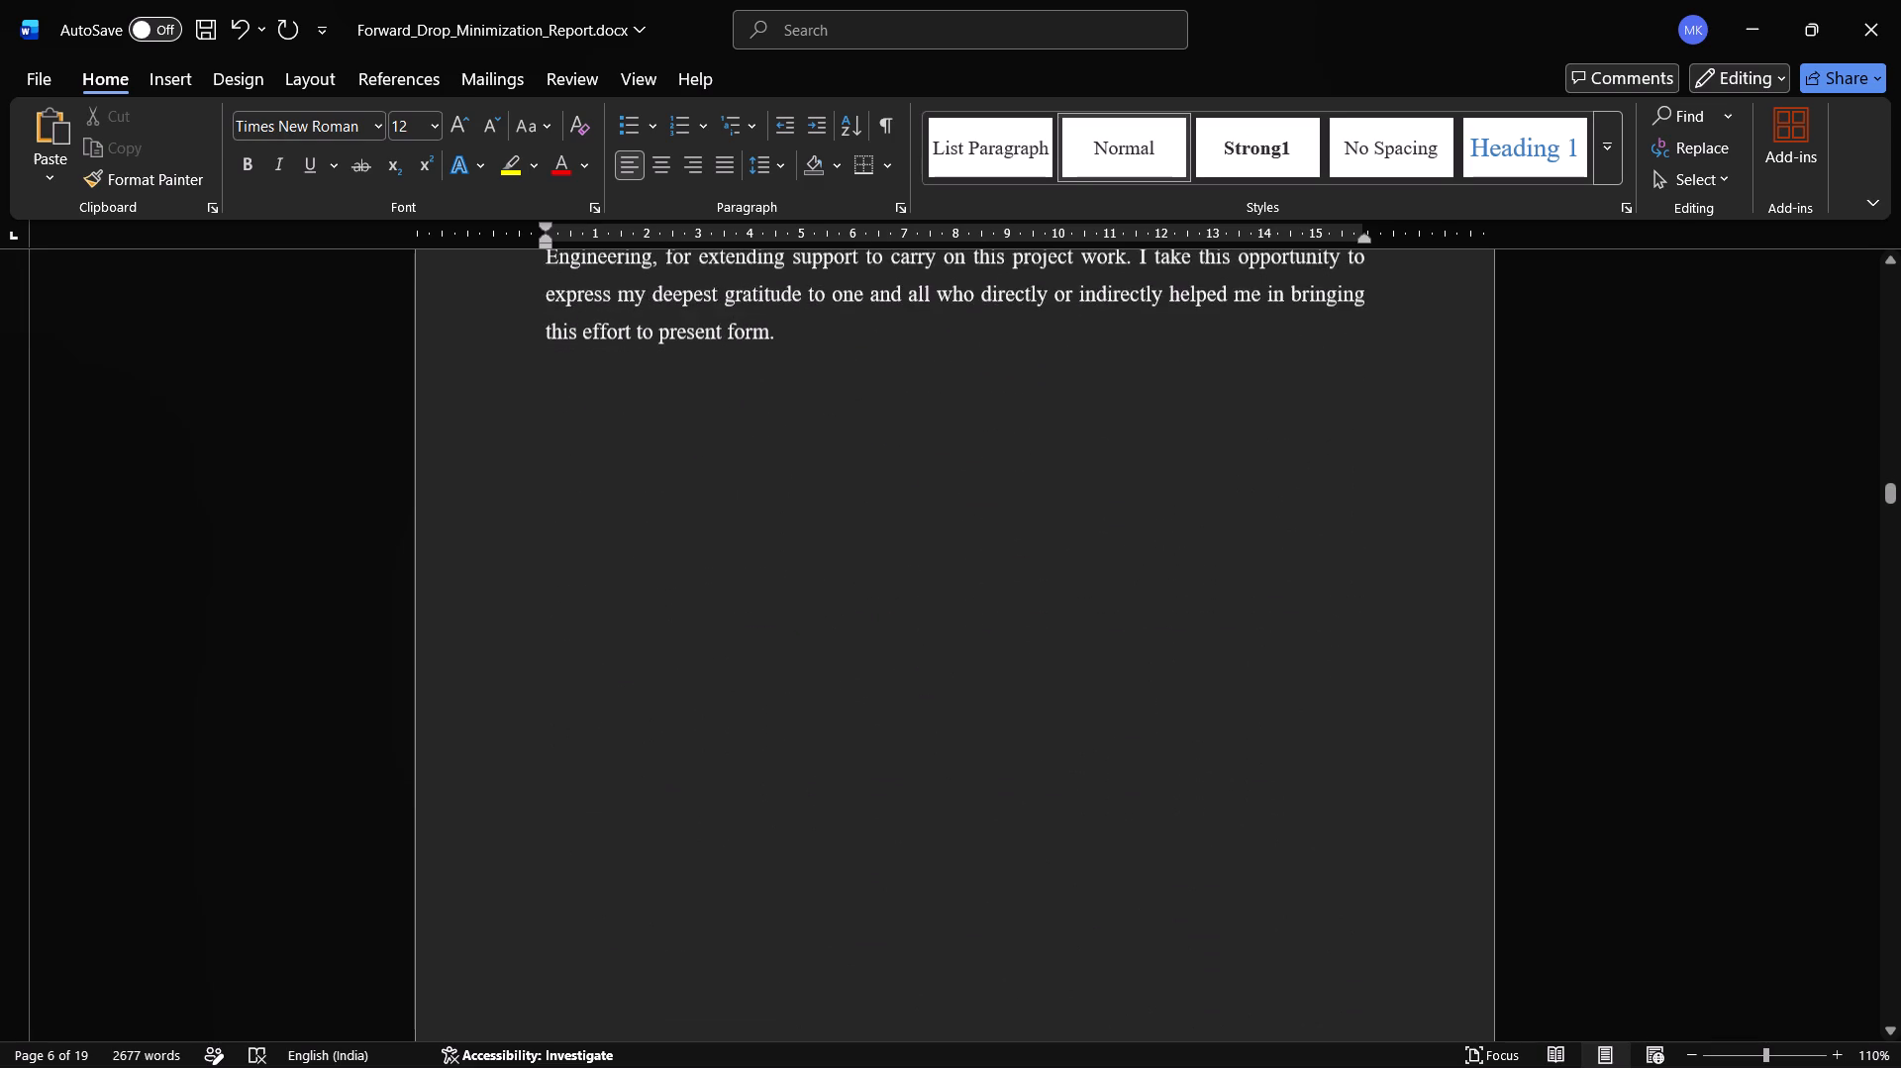
scroll(722, 699, down, 6)
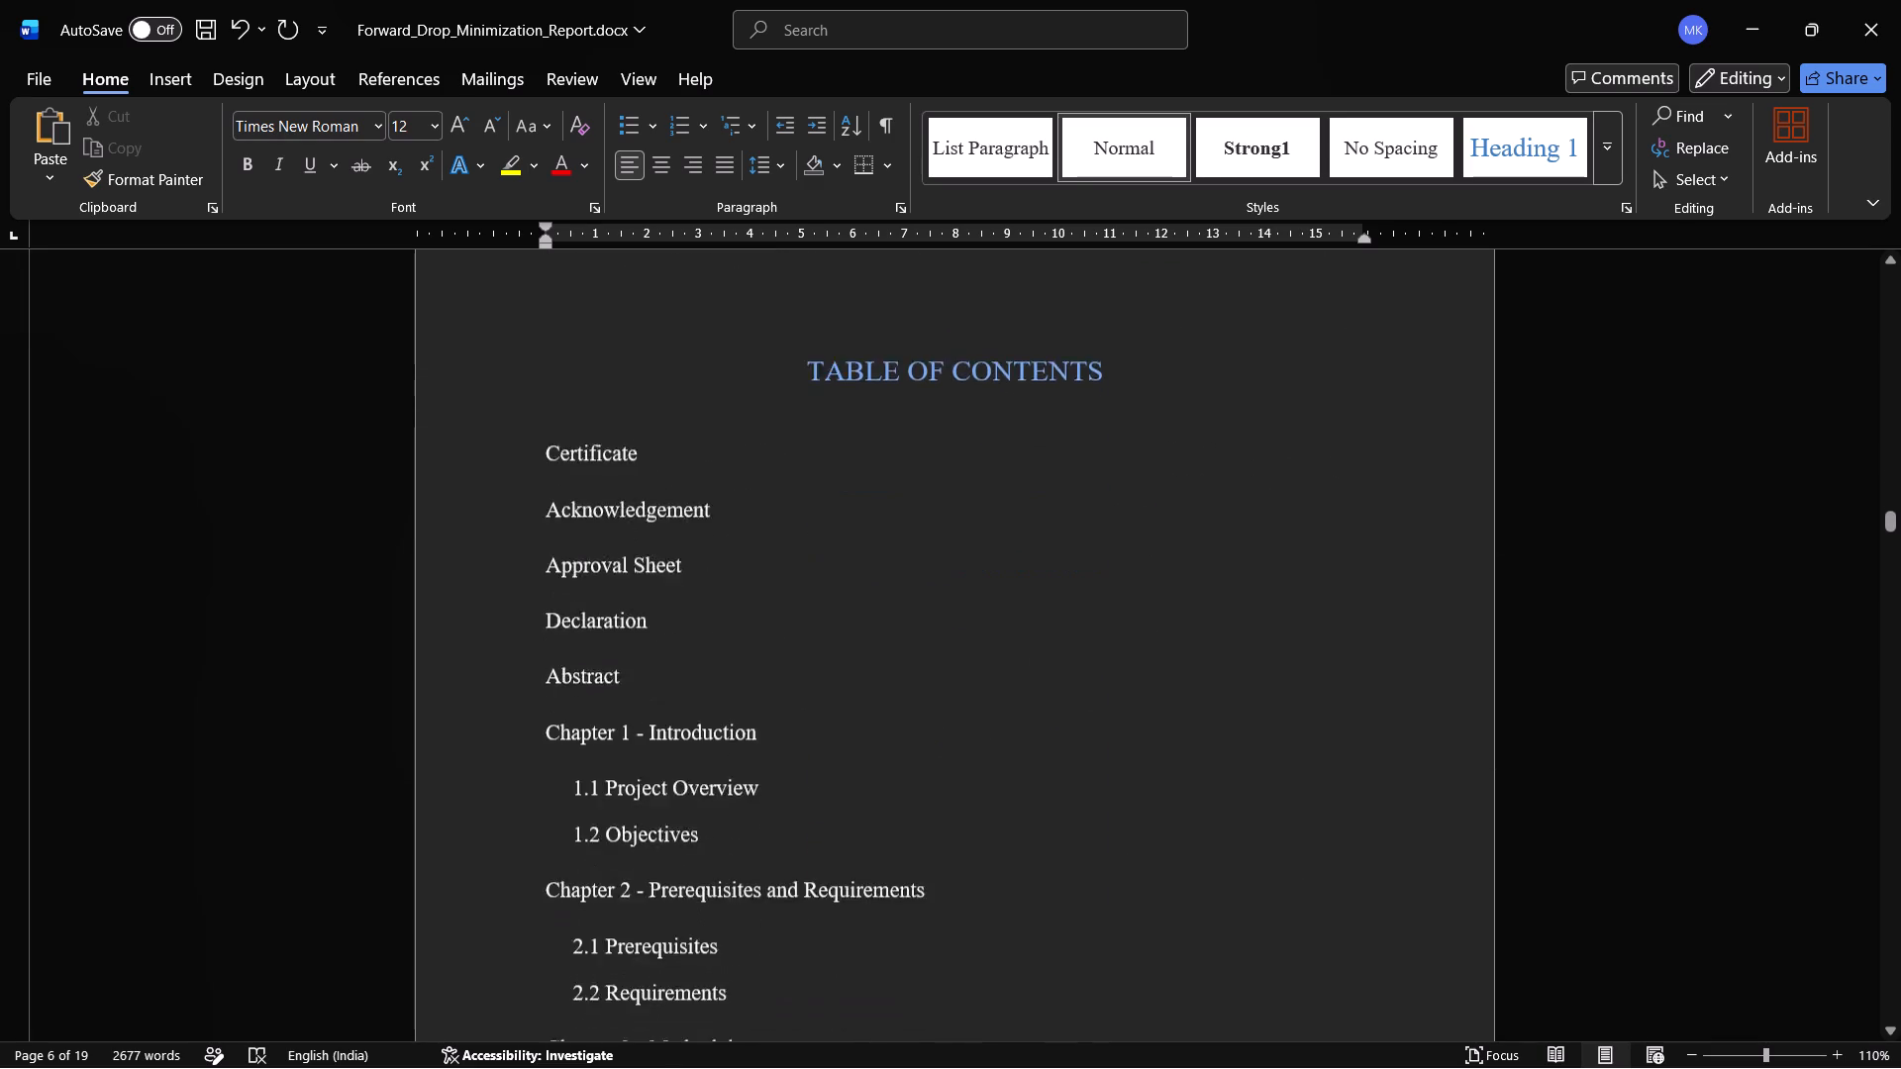
scroll(722, 699, down, 3)
scroll(722, 699, up, 1)
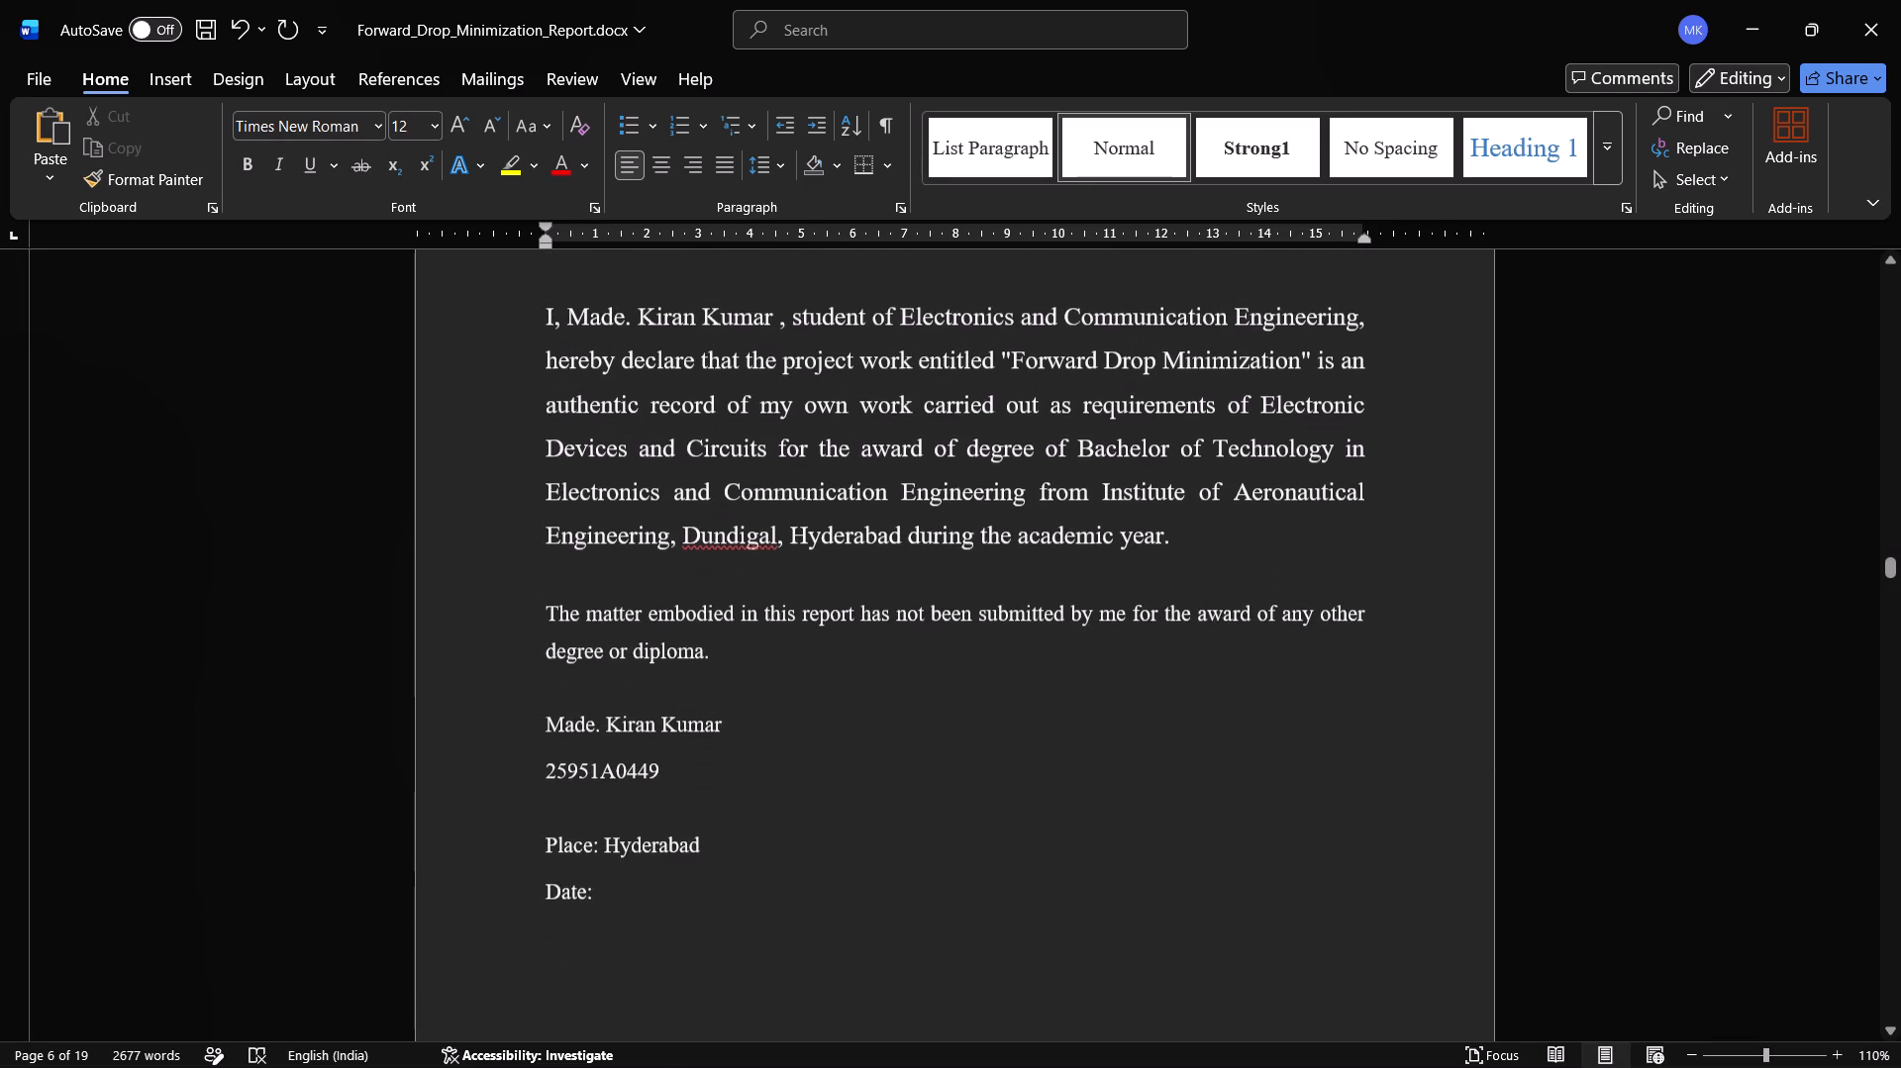
drag(775, 325, 607, 328)
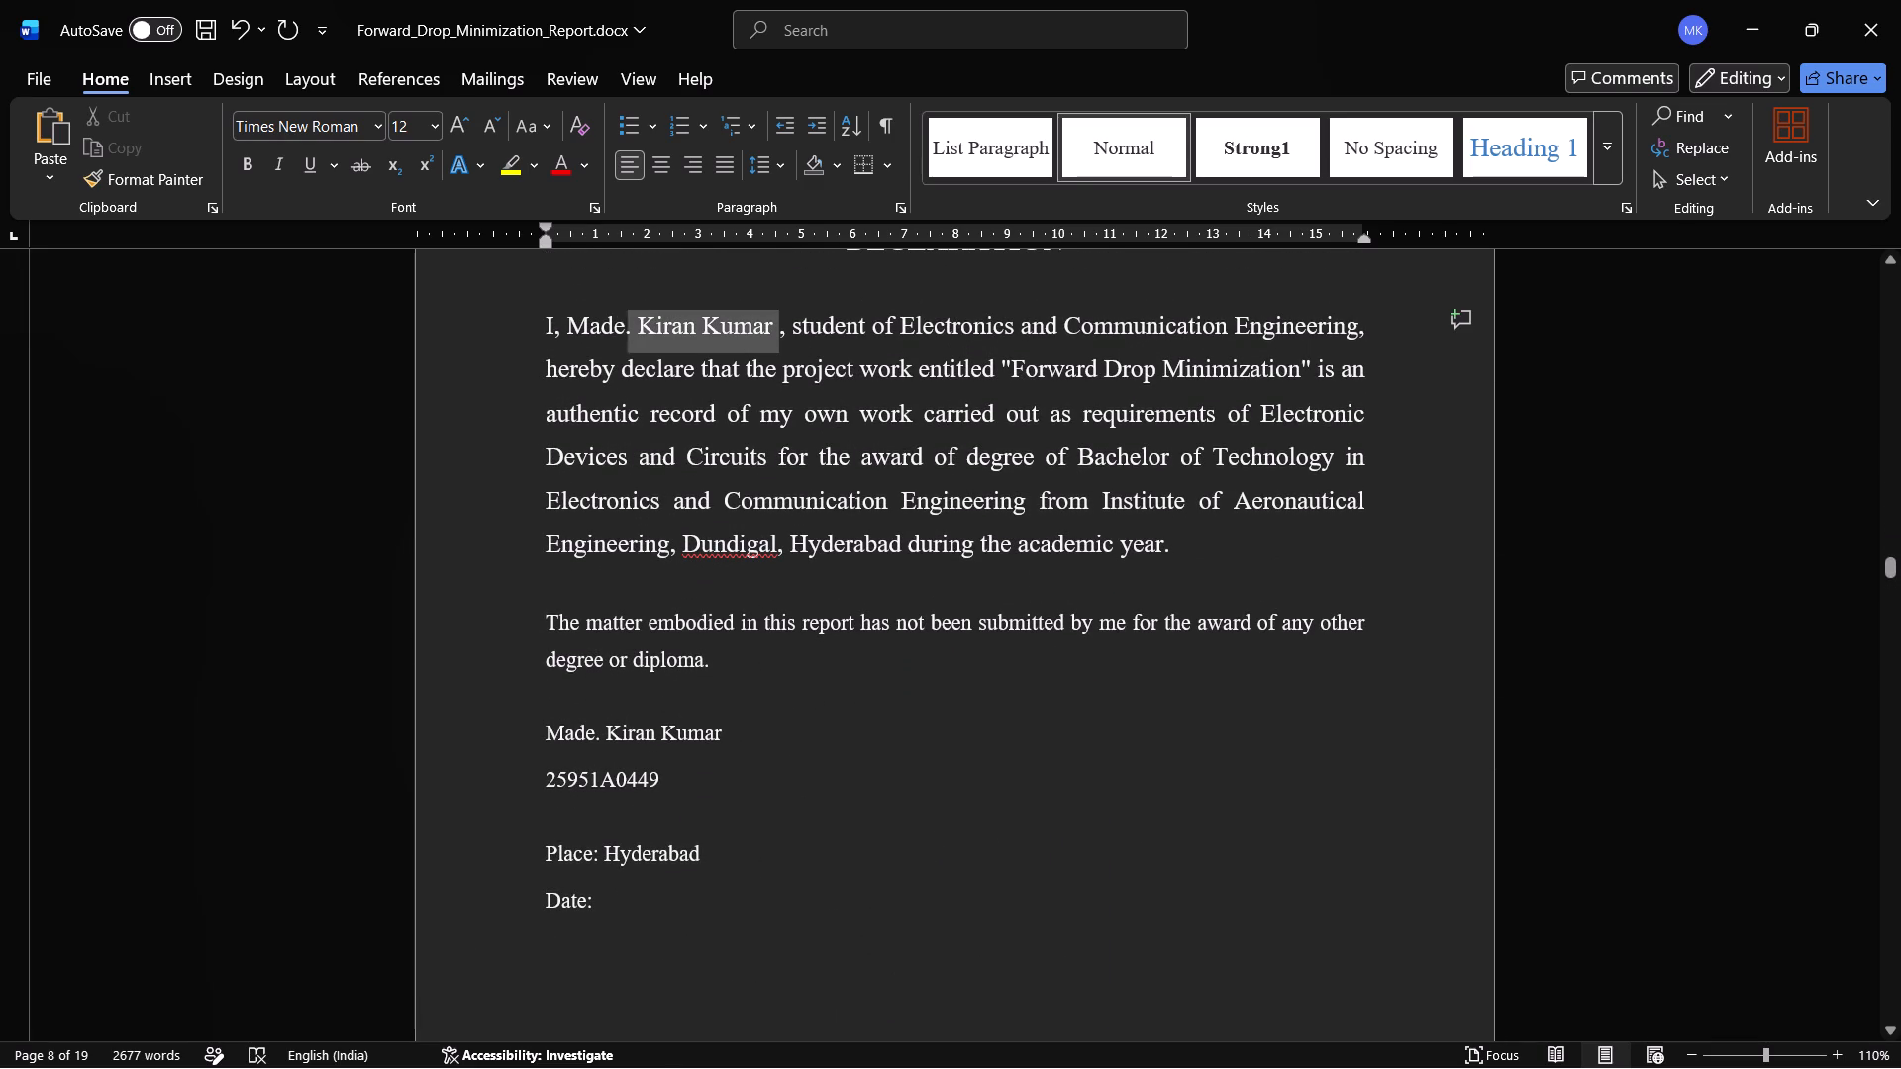
drag(607, 328, 573, 324)
key(ctrl+v)
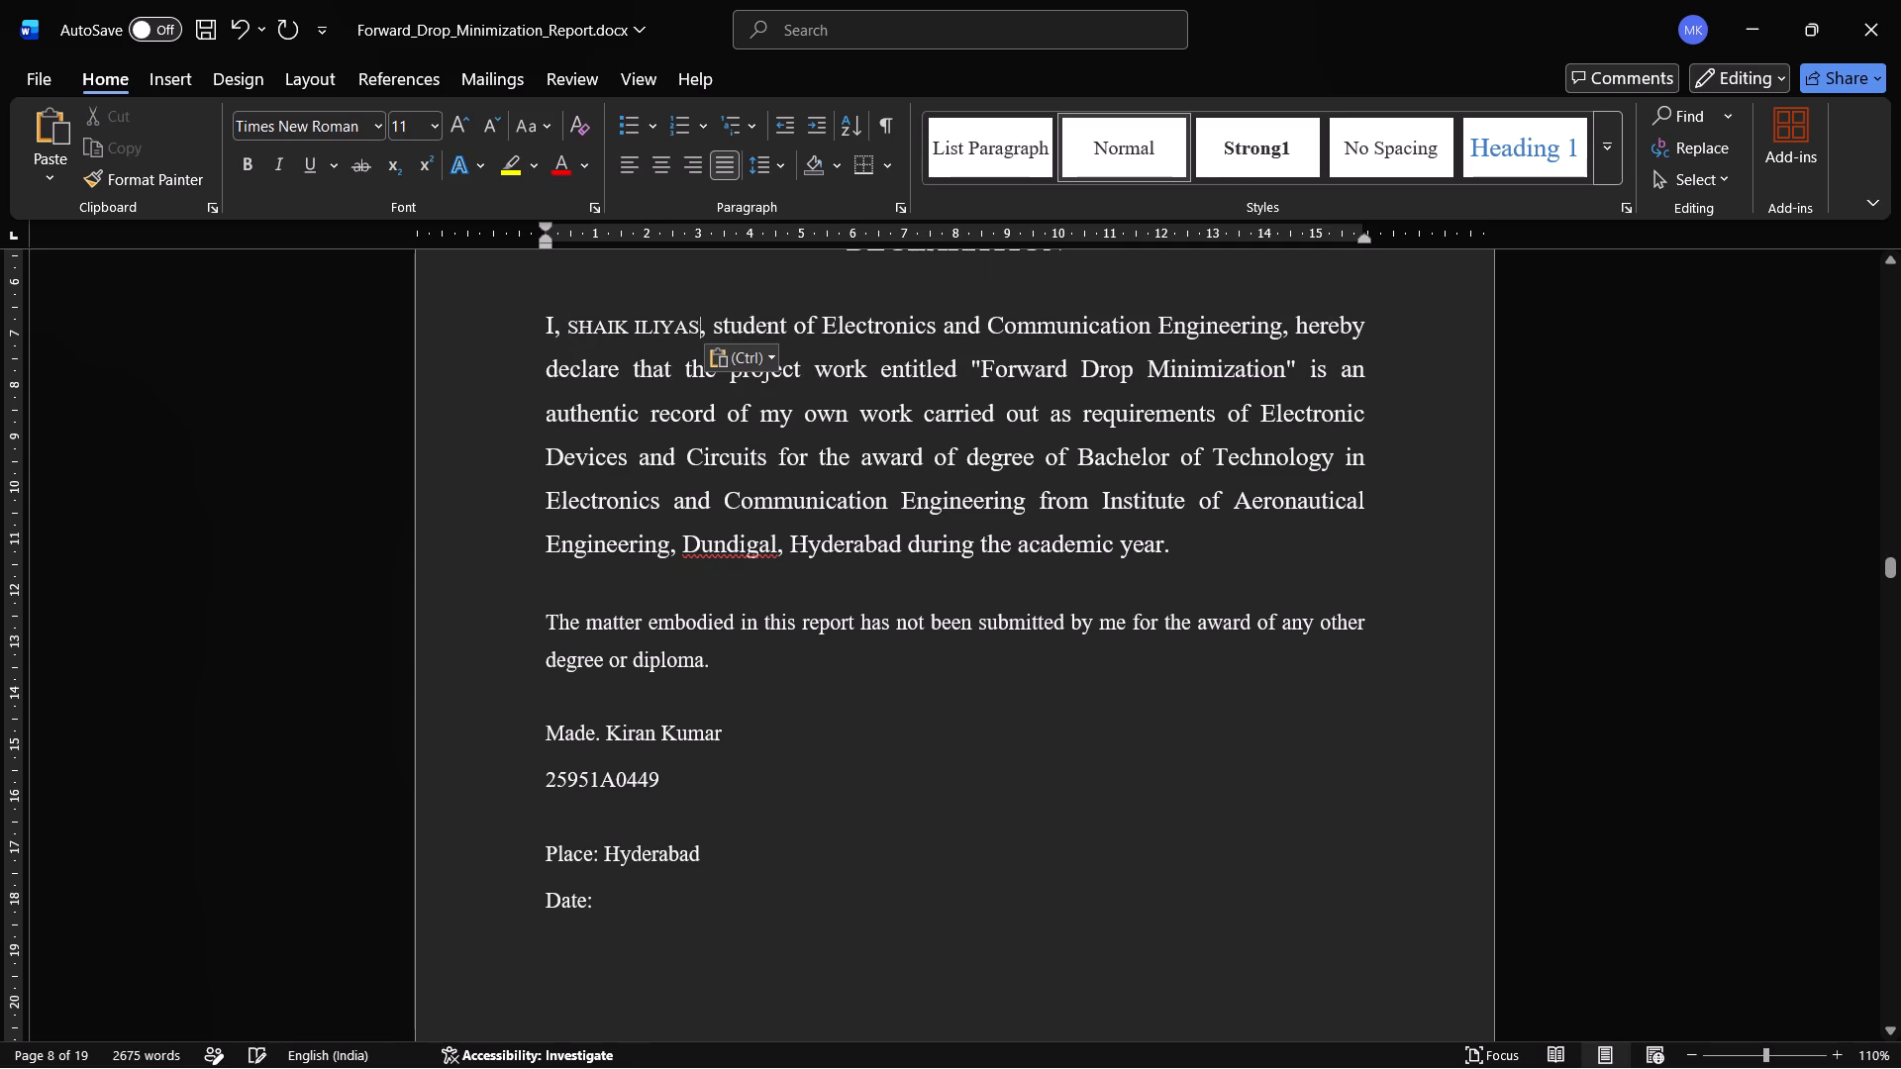
Replace the student name in the Declaration's signature block with the copied name, keeping the roll number on a separate line.
drag(721, 737, 523, 728)
key(ctrl+v)
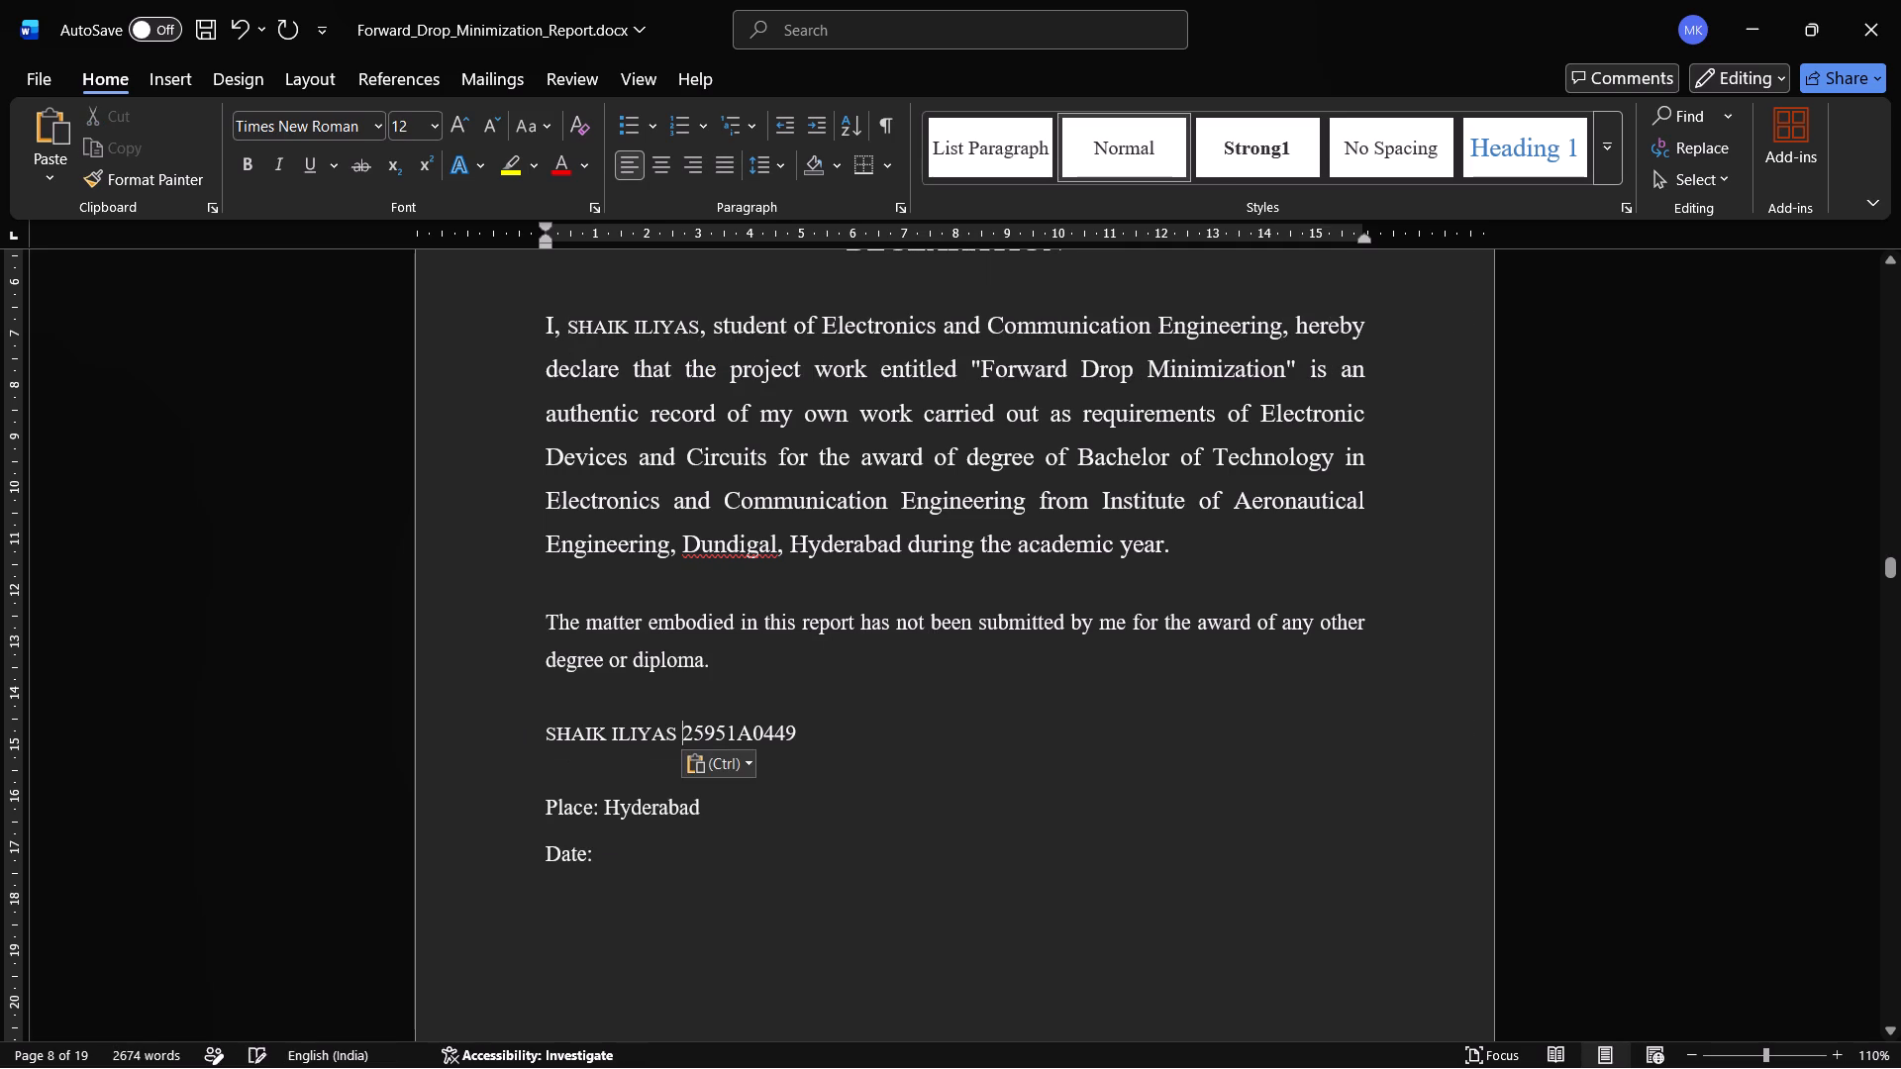
key(Return)
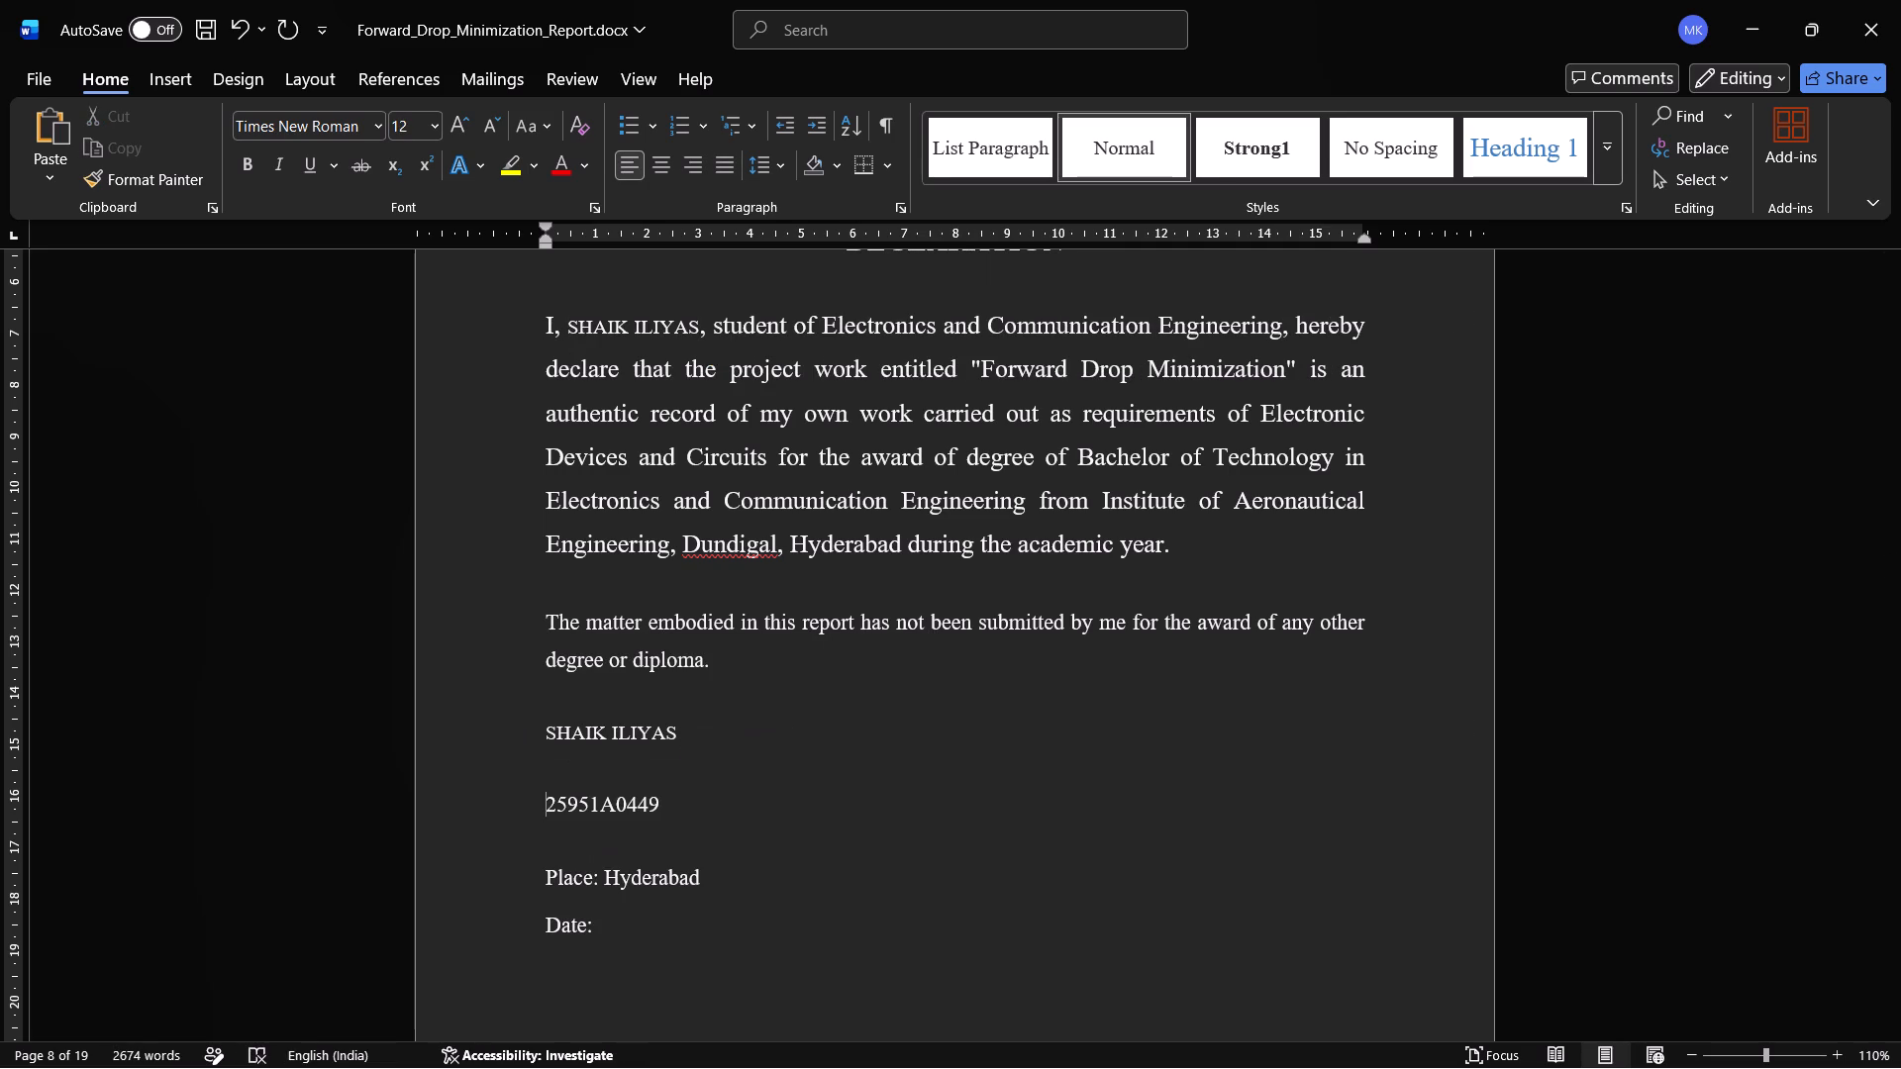
Change the last two digits of the roll number in the Declaration's signature block to 38.
key(ctrl+Right)
key(BackSpace)
key(BackSpace)
text(38)
Enter 27-10-2026 as the date at the end of the Declaration.
scroll(612, 739, down, 2)
key(Down)
key(Down)
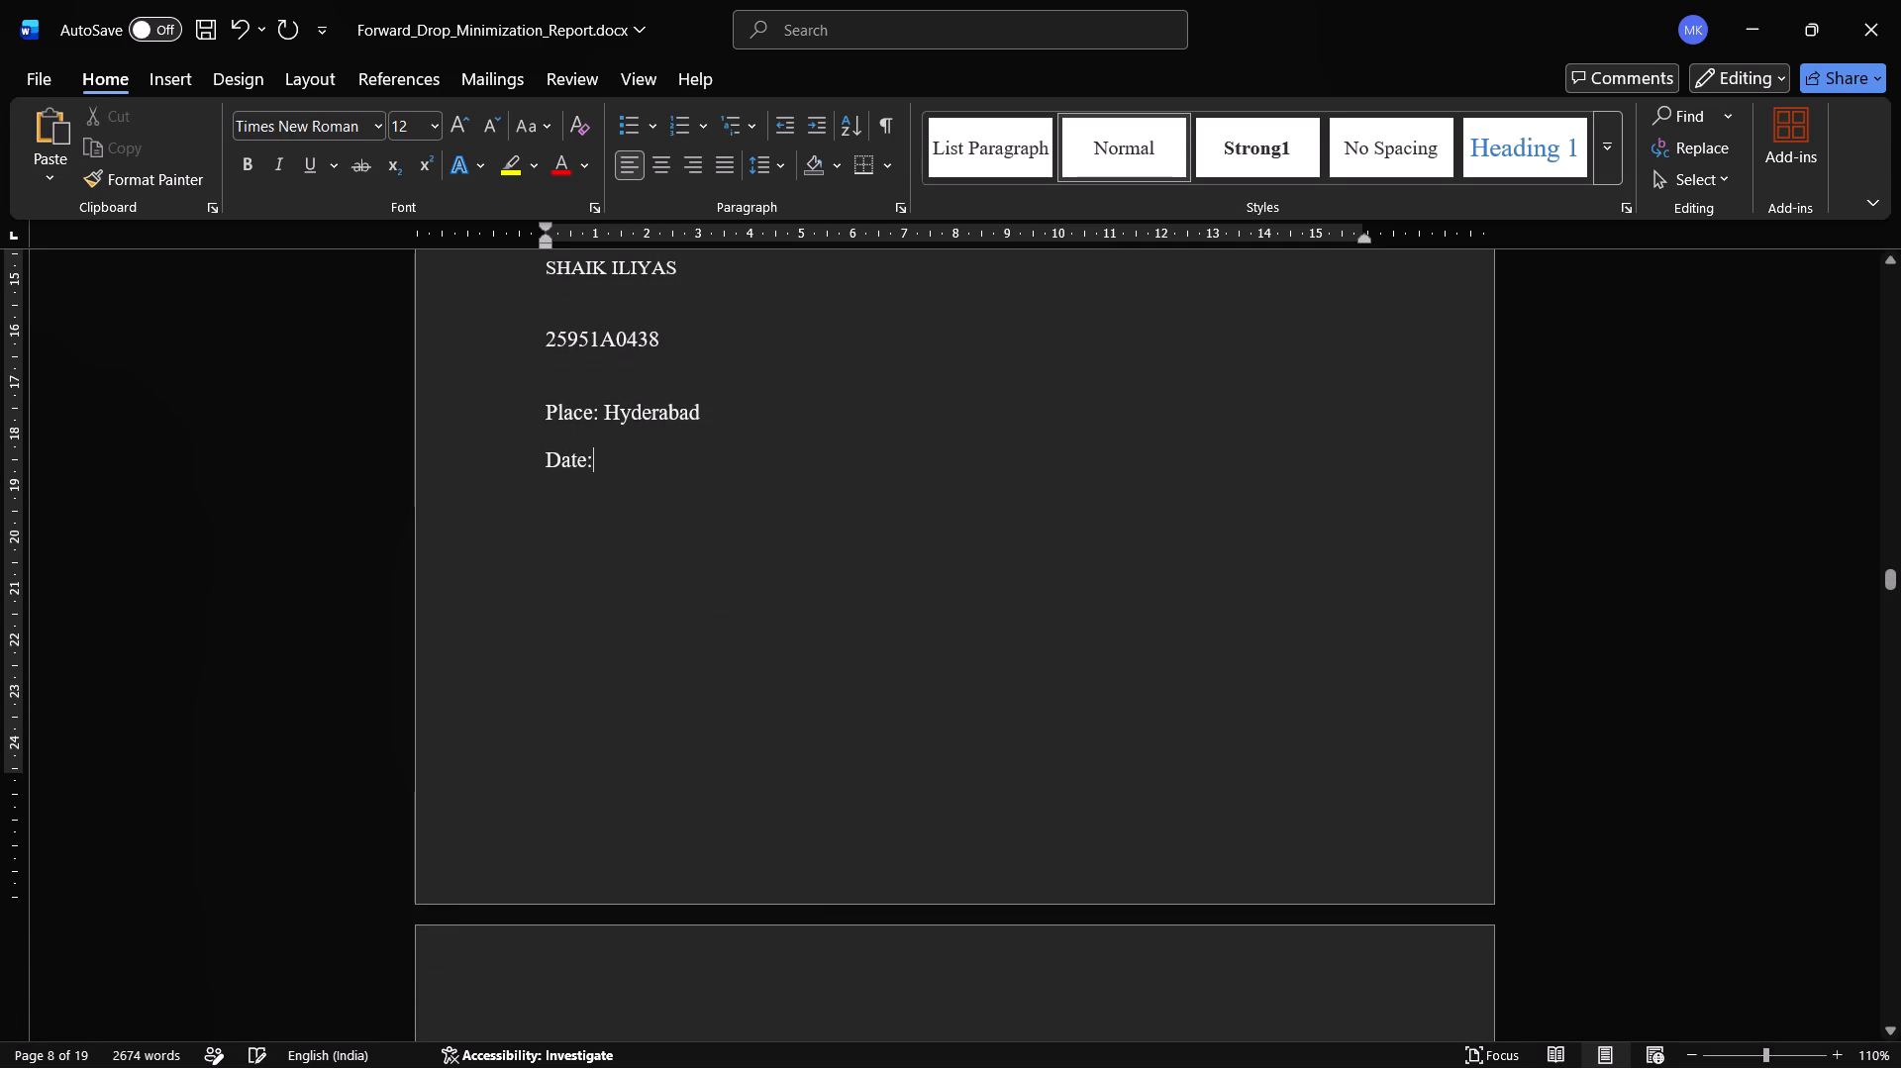
text(27-10-2026)
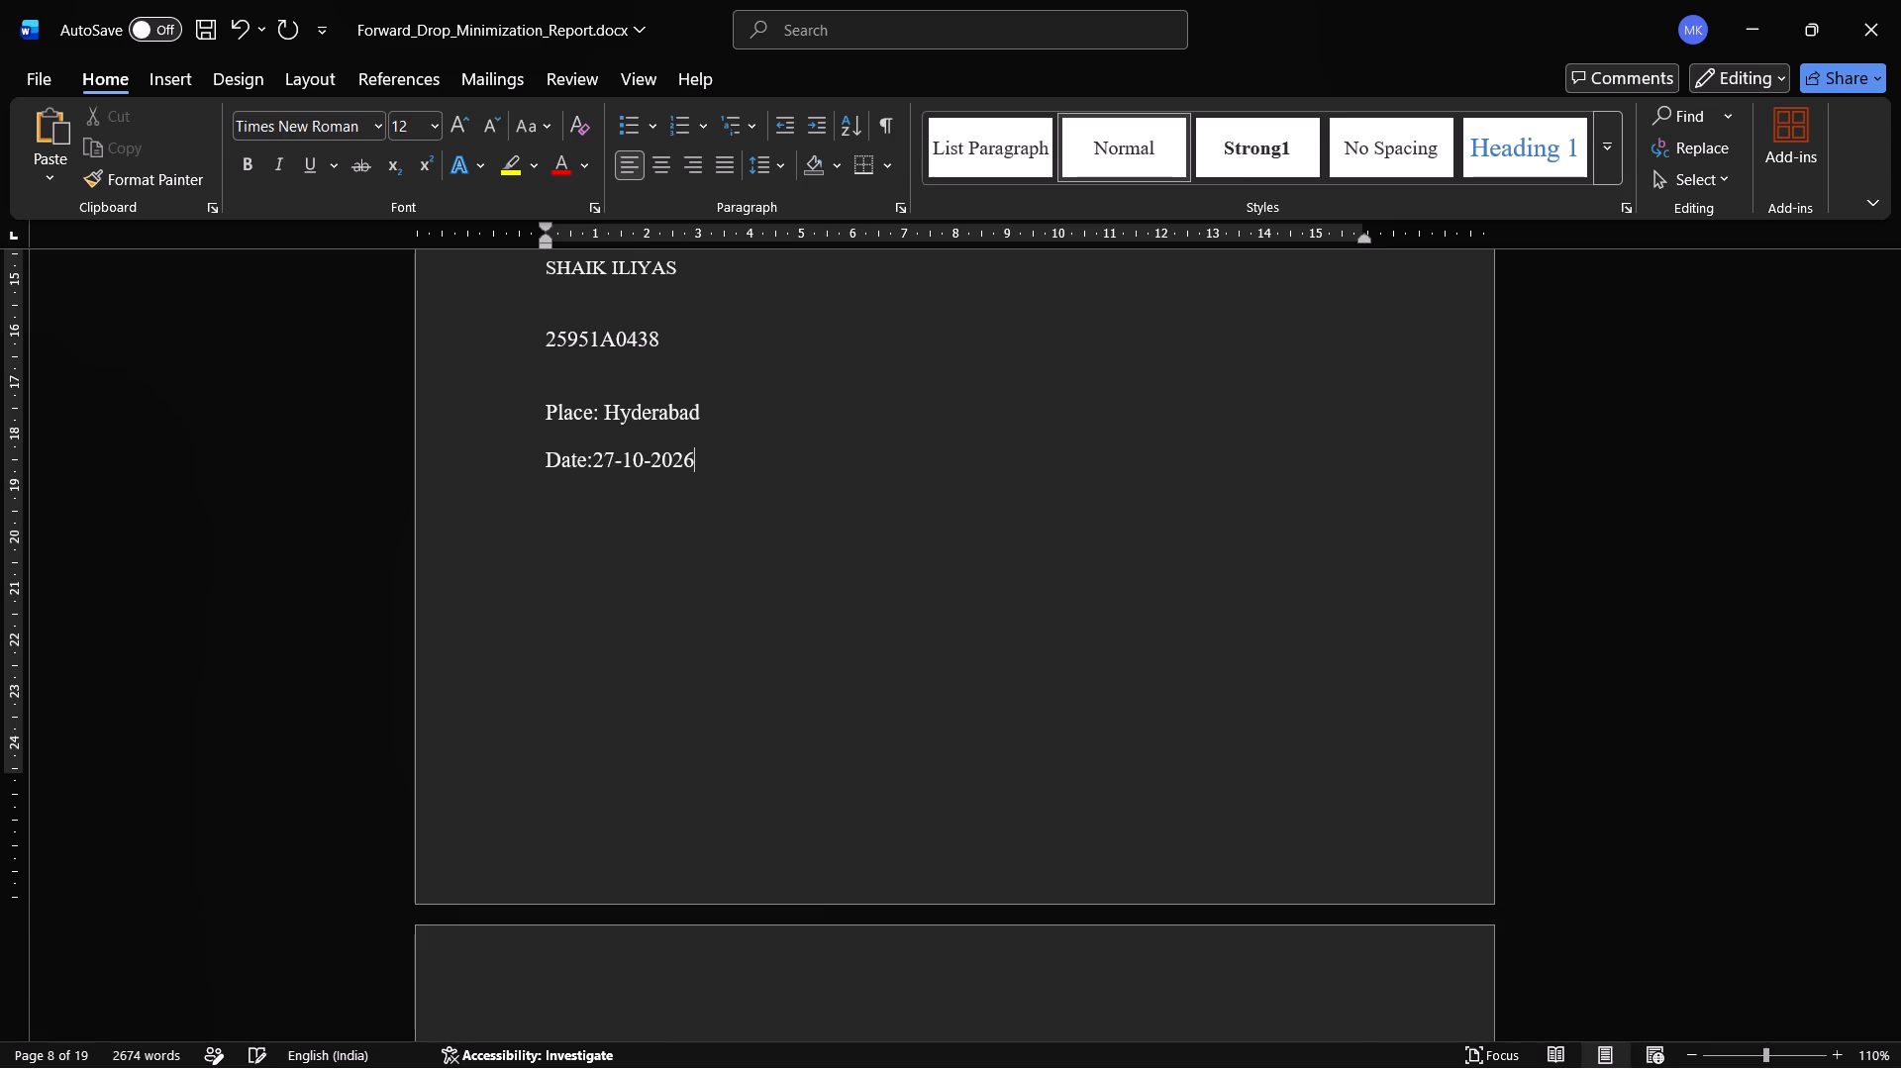
Look through the Abstract and the introduction pages that follow the Declaration.
scroll(621, 587, down, 5)
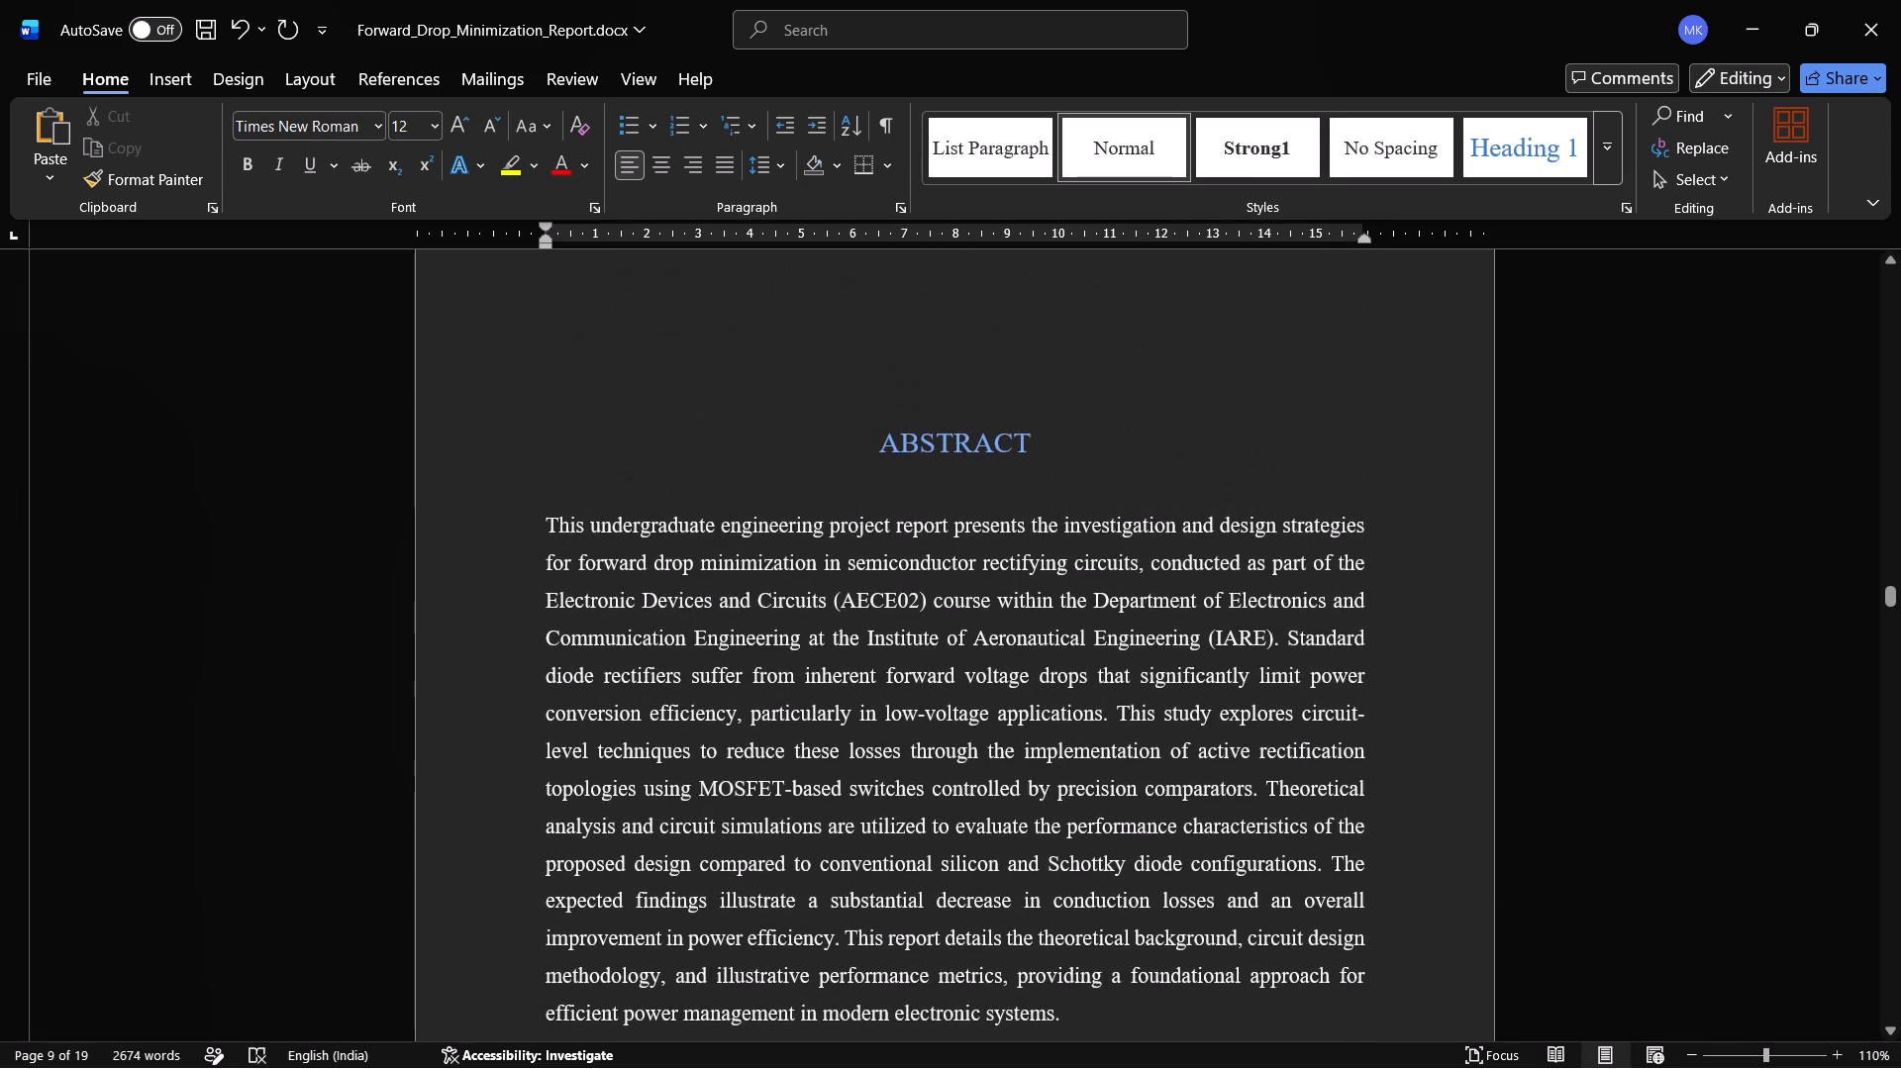
scroll(621, 587, down, 5)
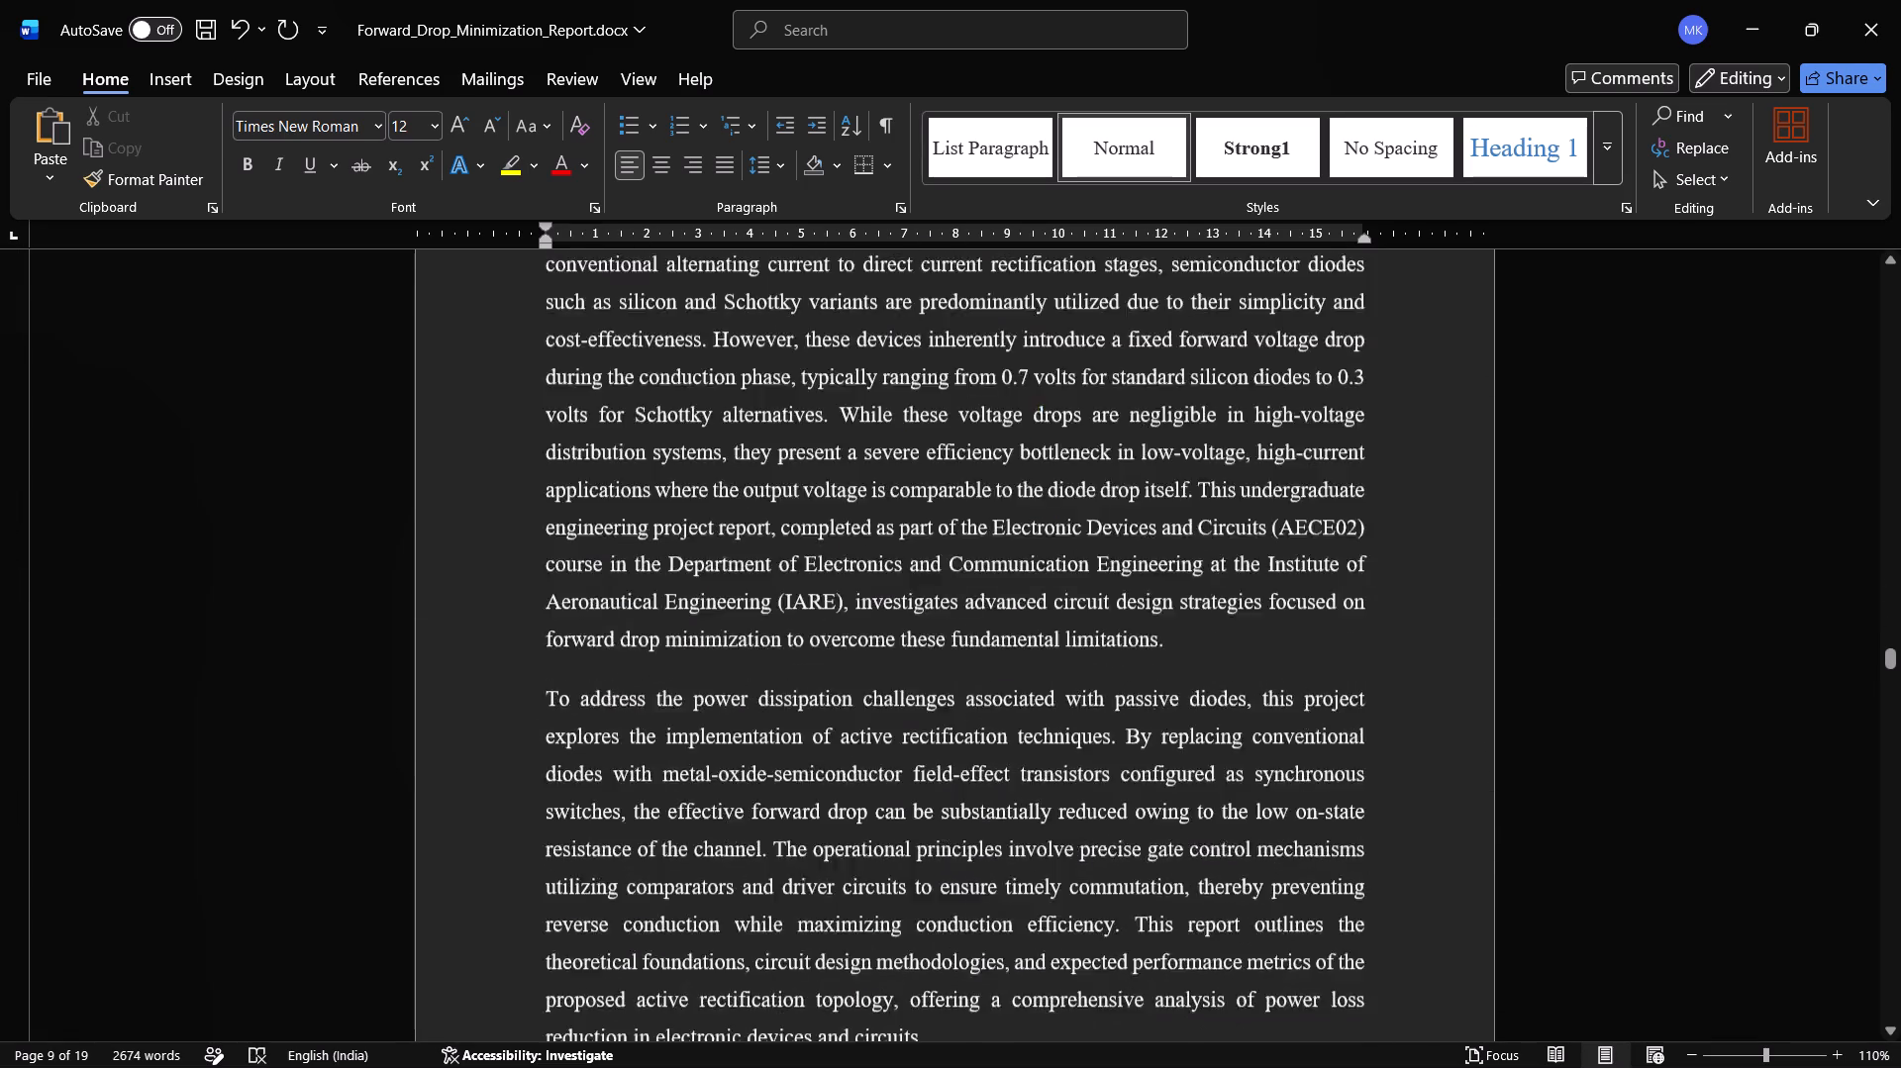
scroll(621, 587, down, 4)
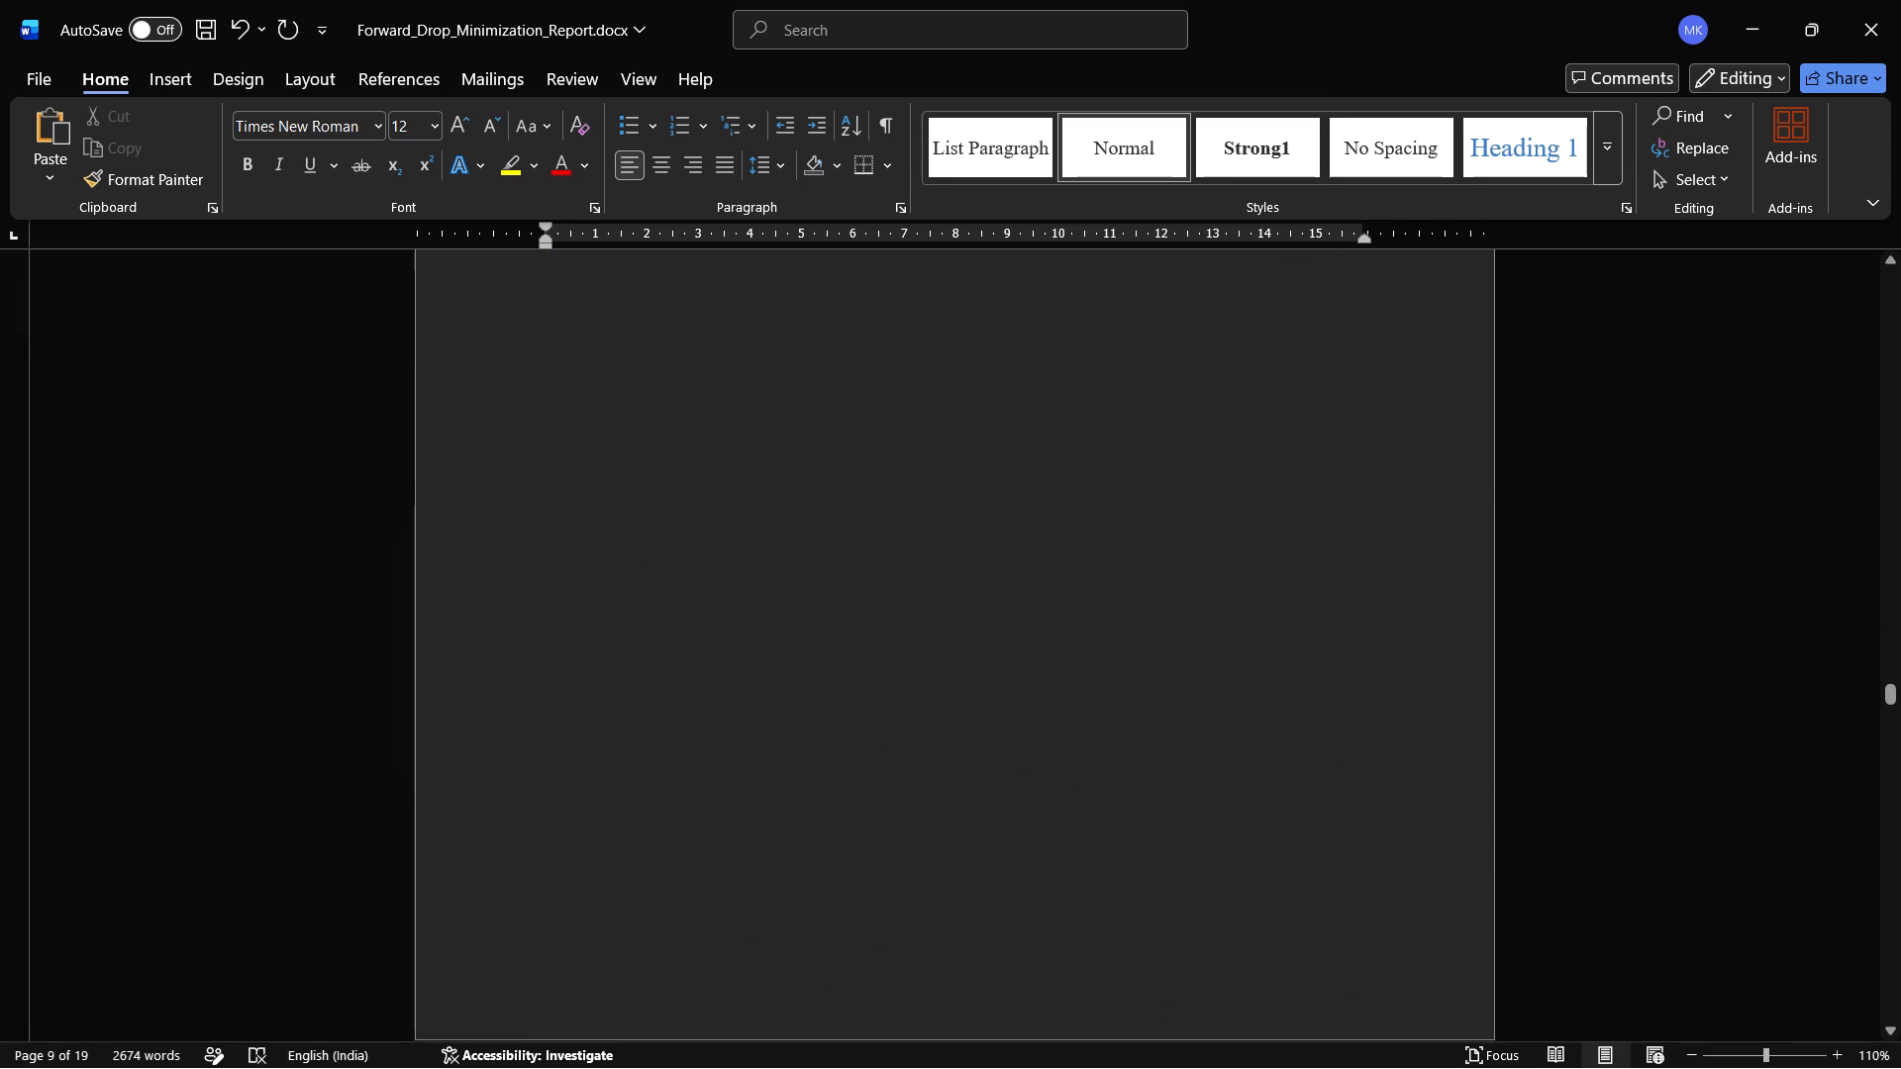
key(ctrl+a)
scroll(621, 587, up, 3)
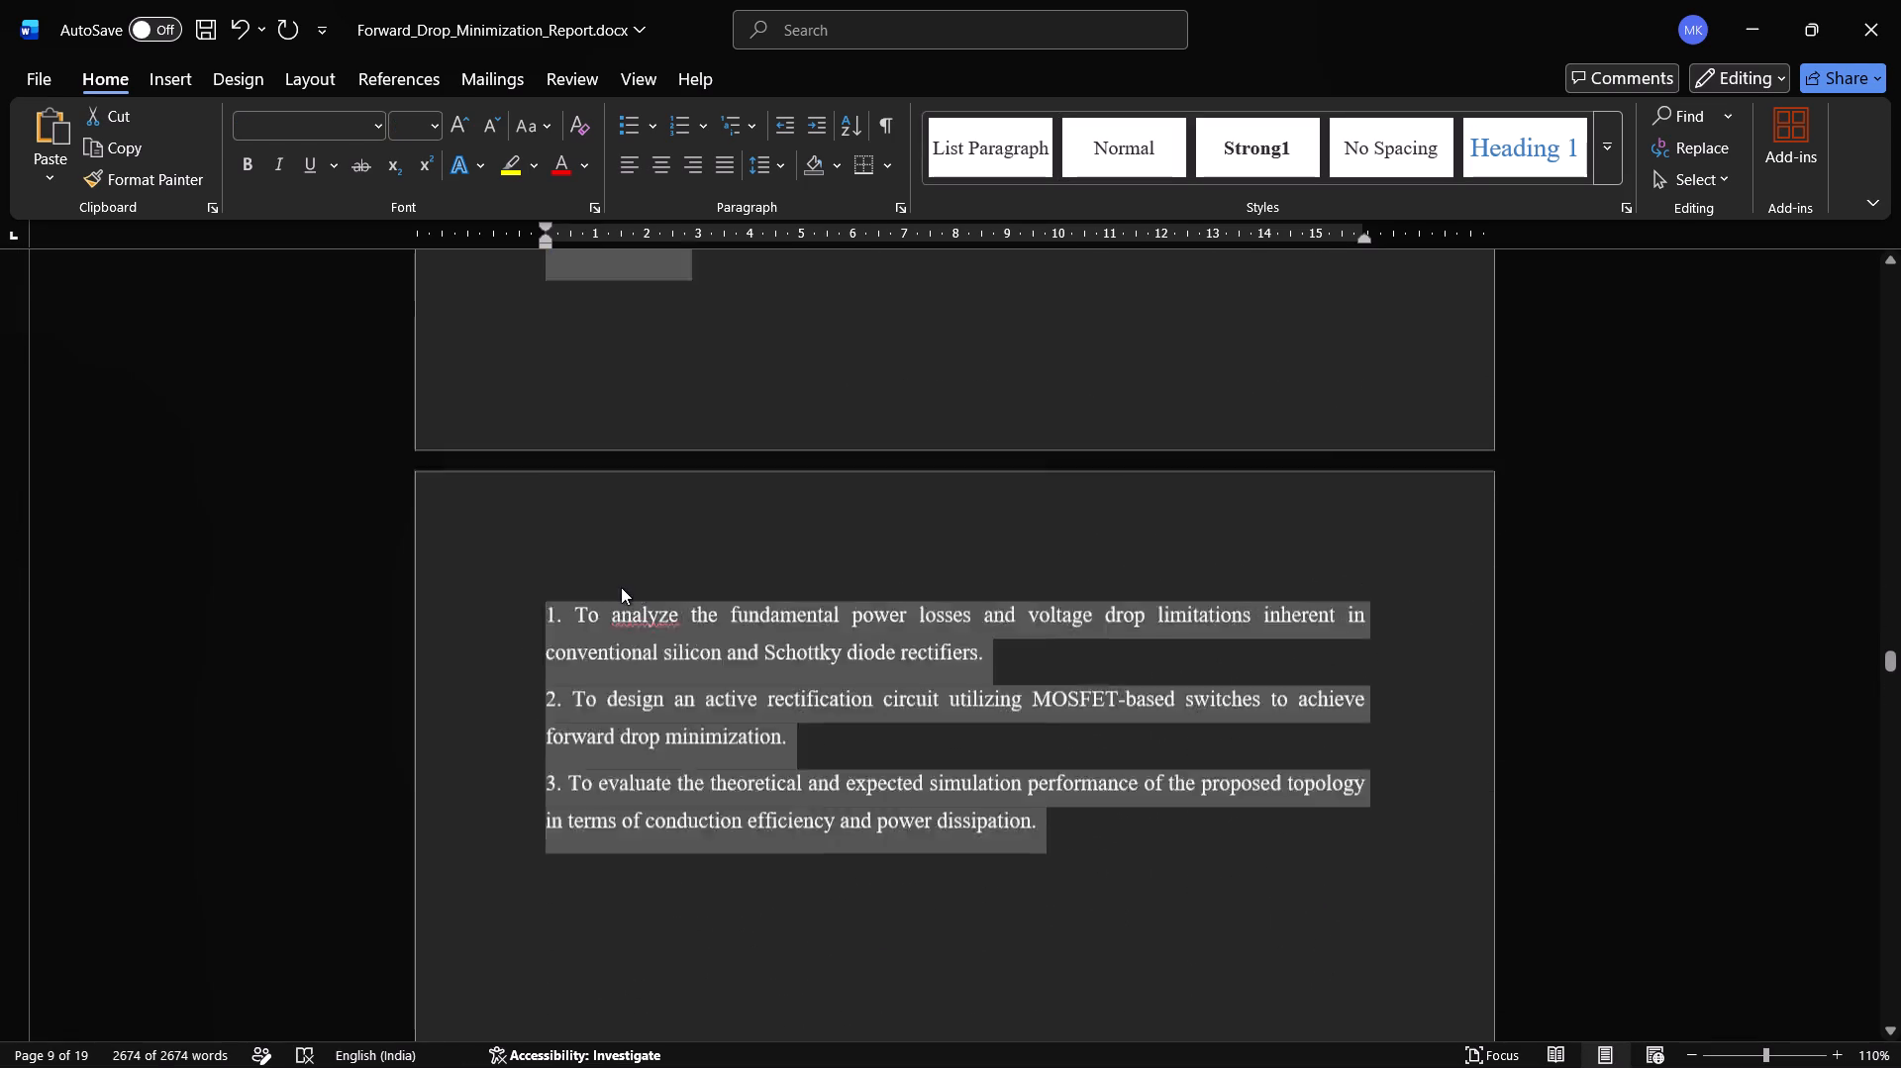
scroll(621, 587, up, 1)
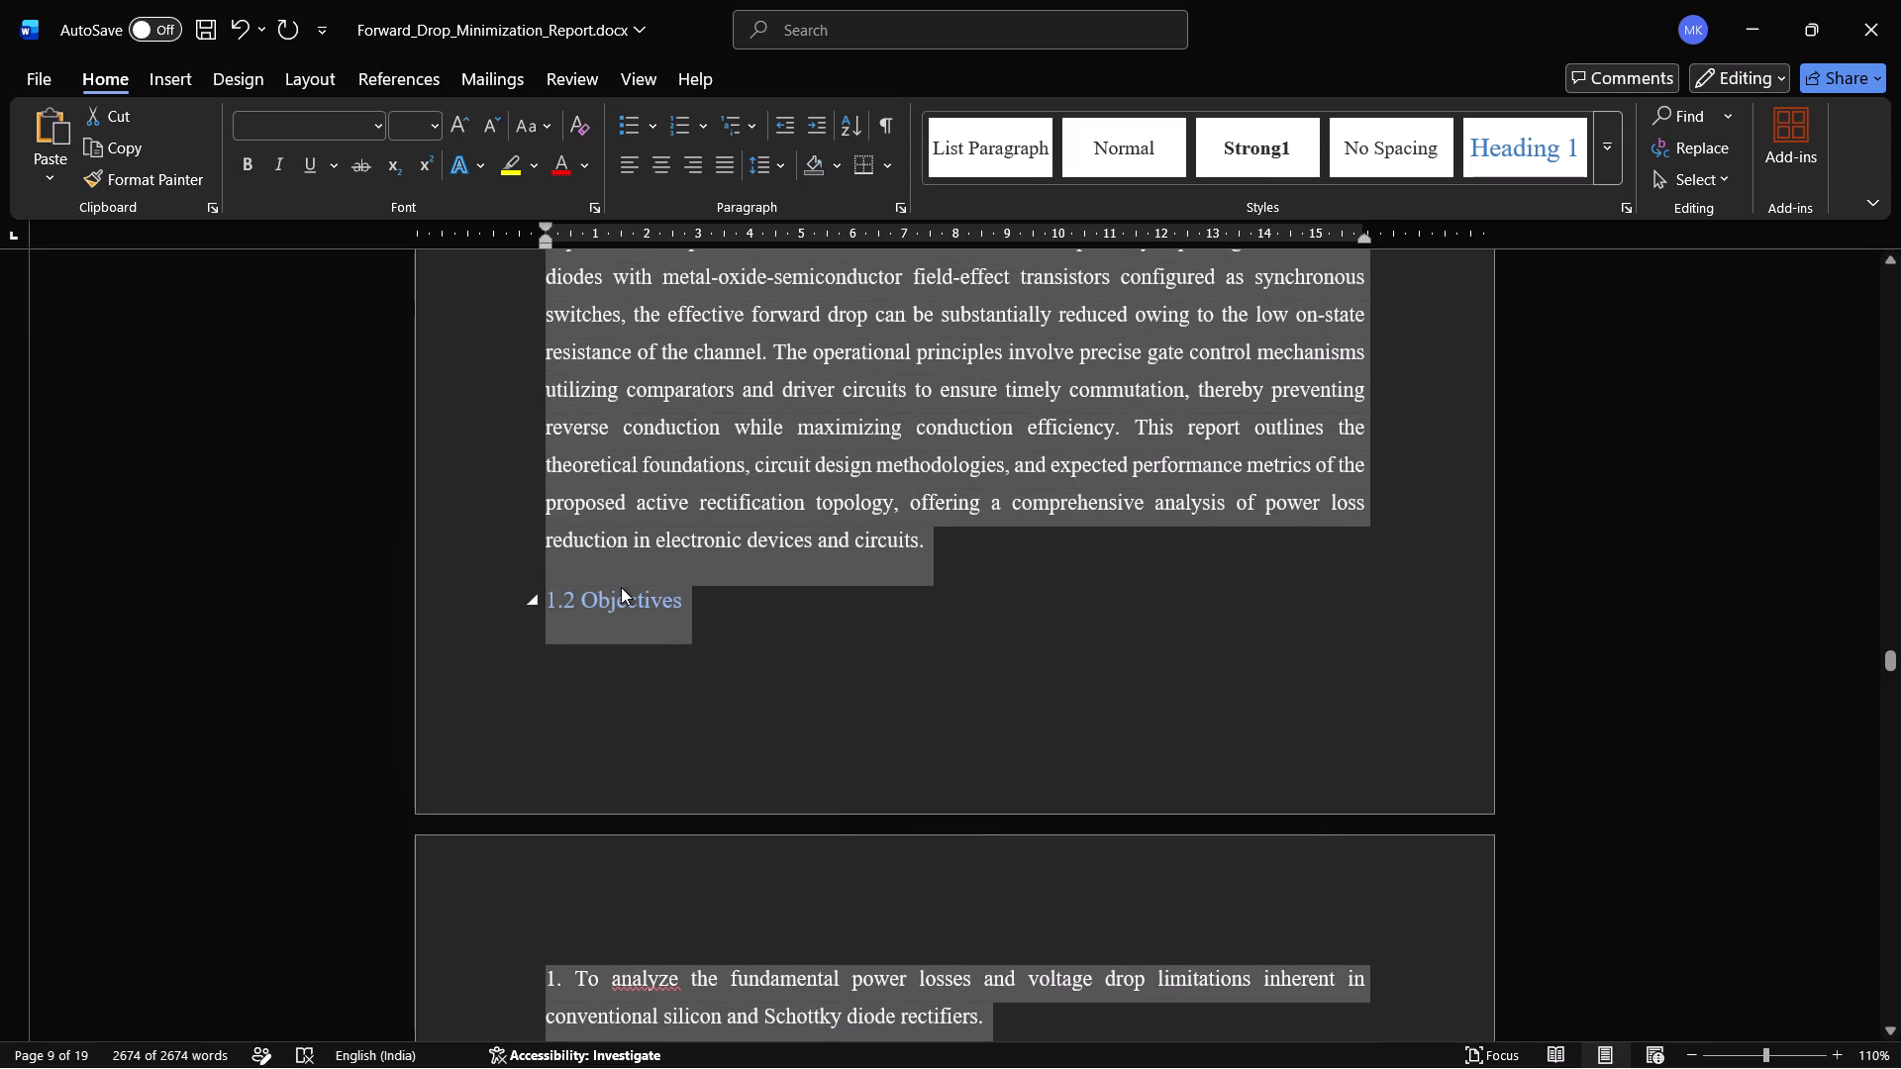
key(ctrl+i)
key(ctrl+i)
Review the remaining chapters of the report through to the References page.
scroll(621, 587, down, 6)
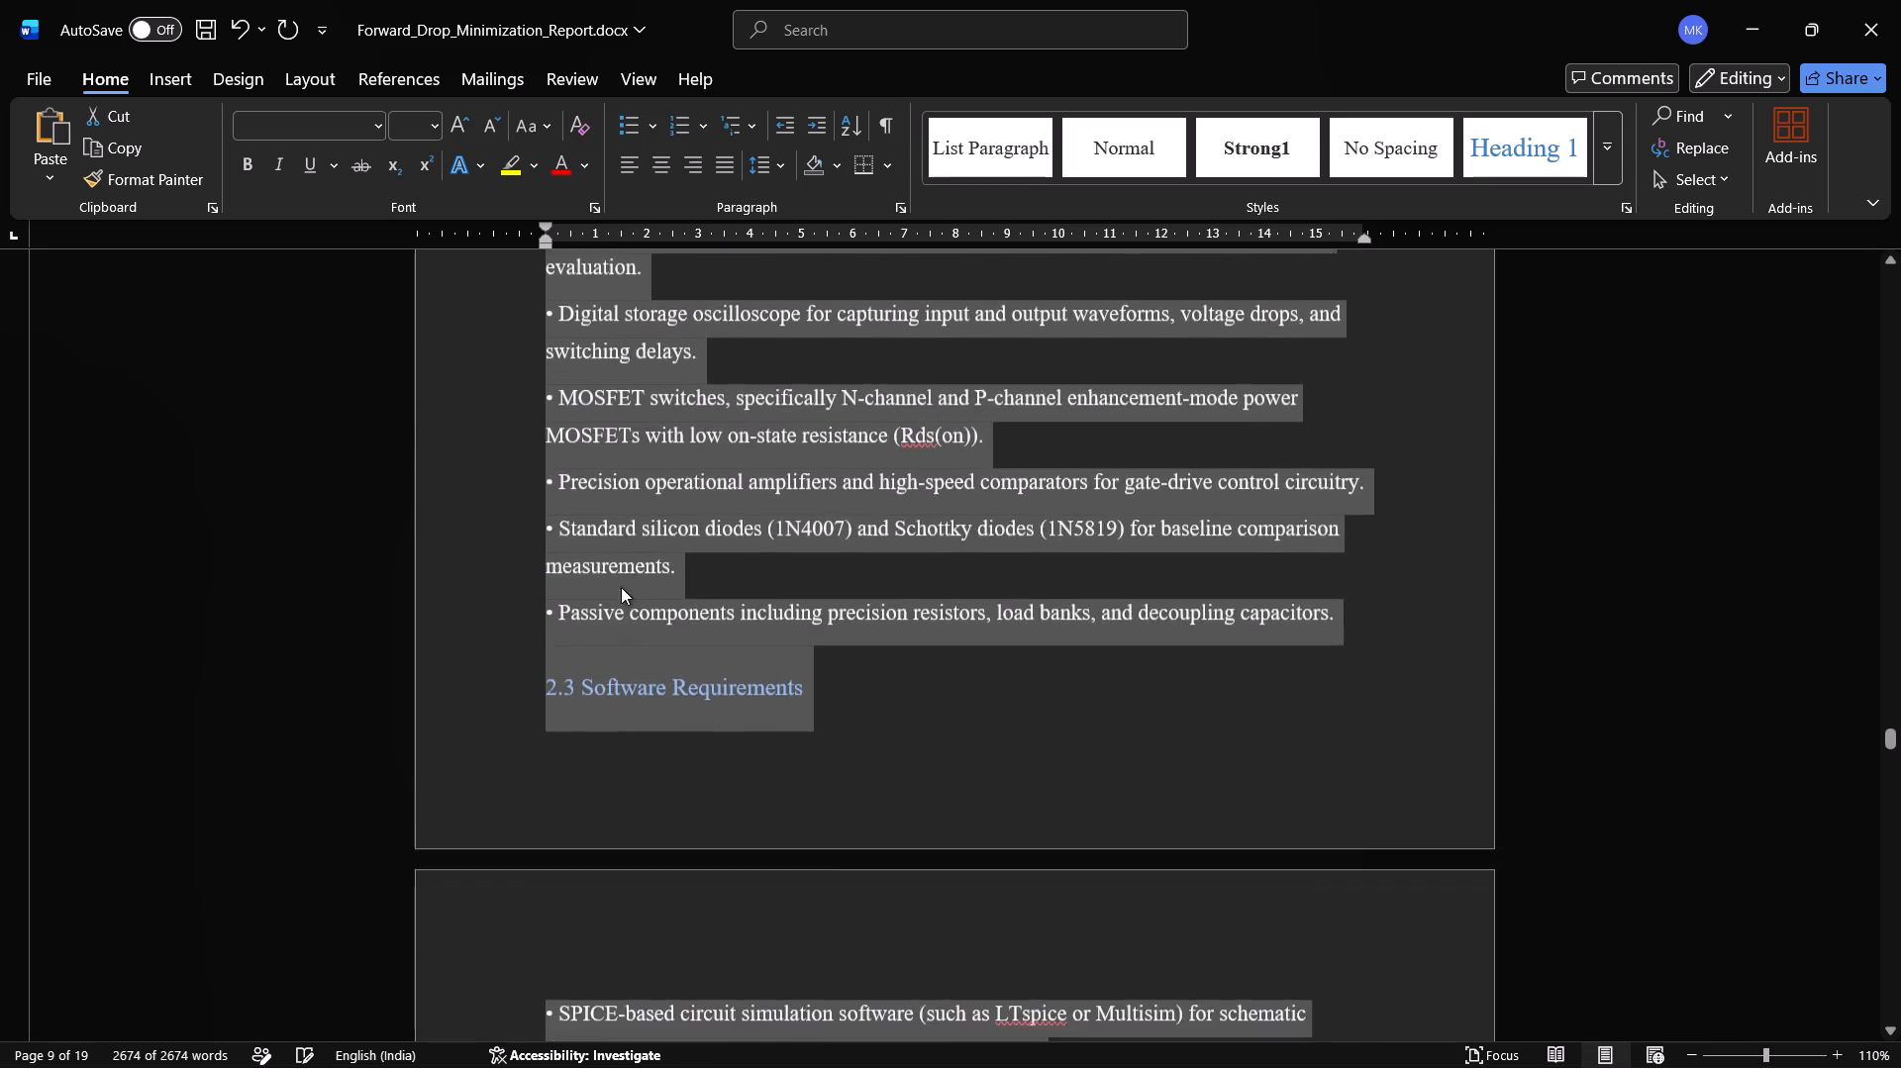
scroll(621, 587, down, 9)
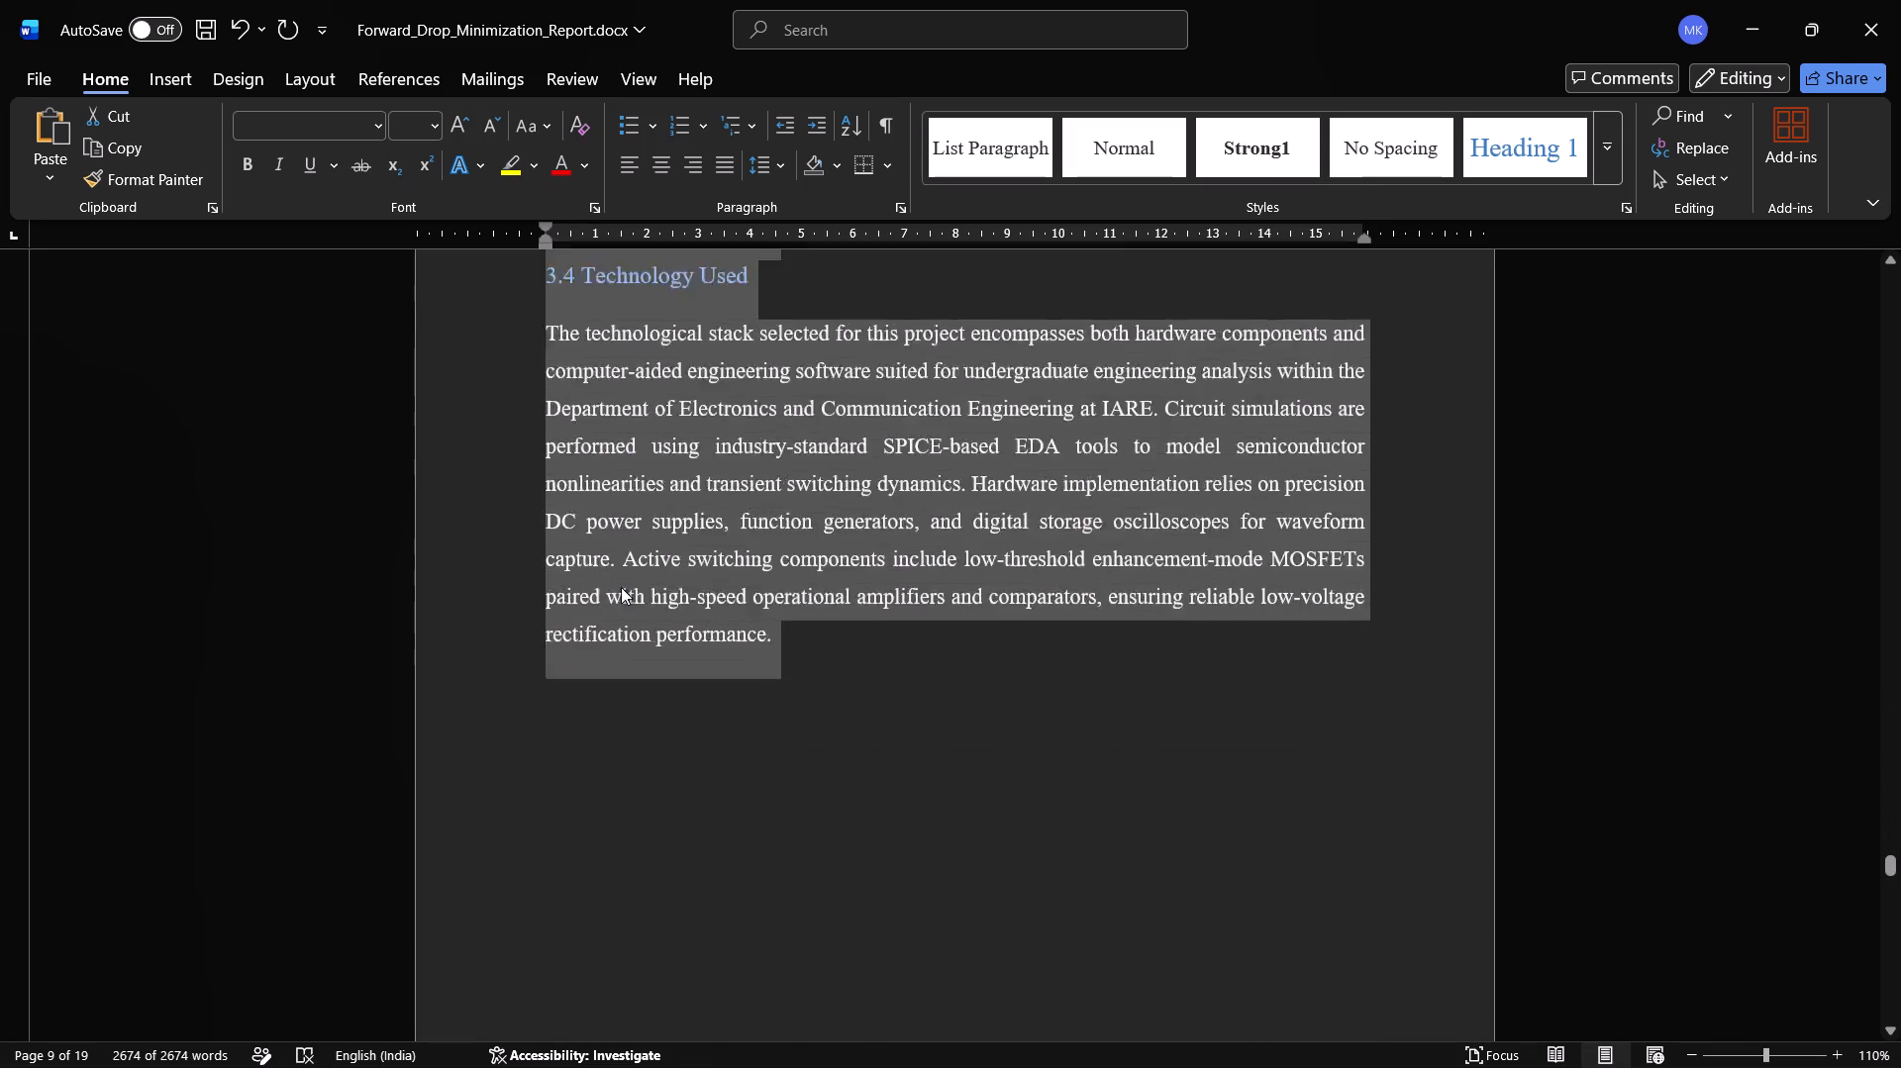
scroll(621, 587, down, 10)
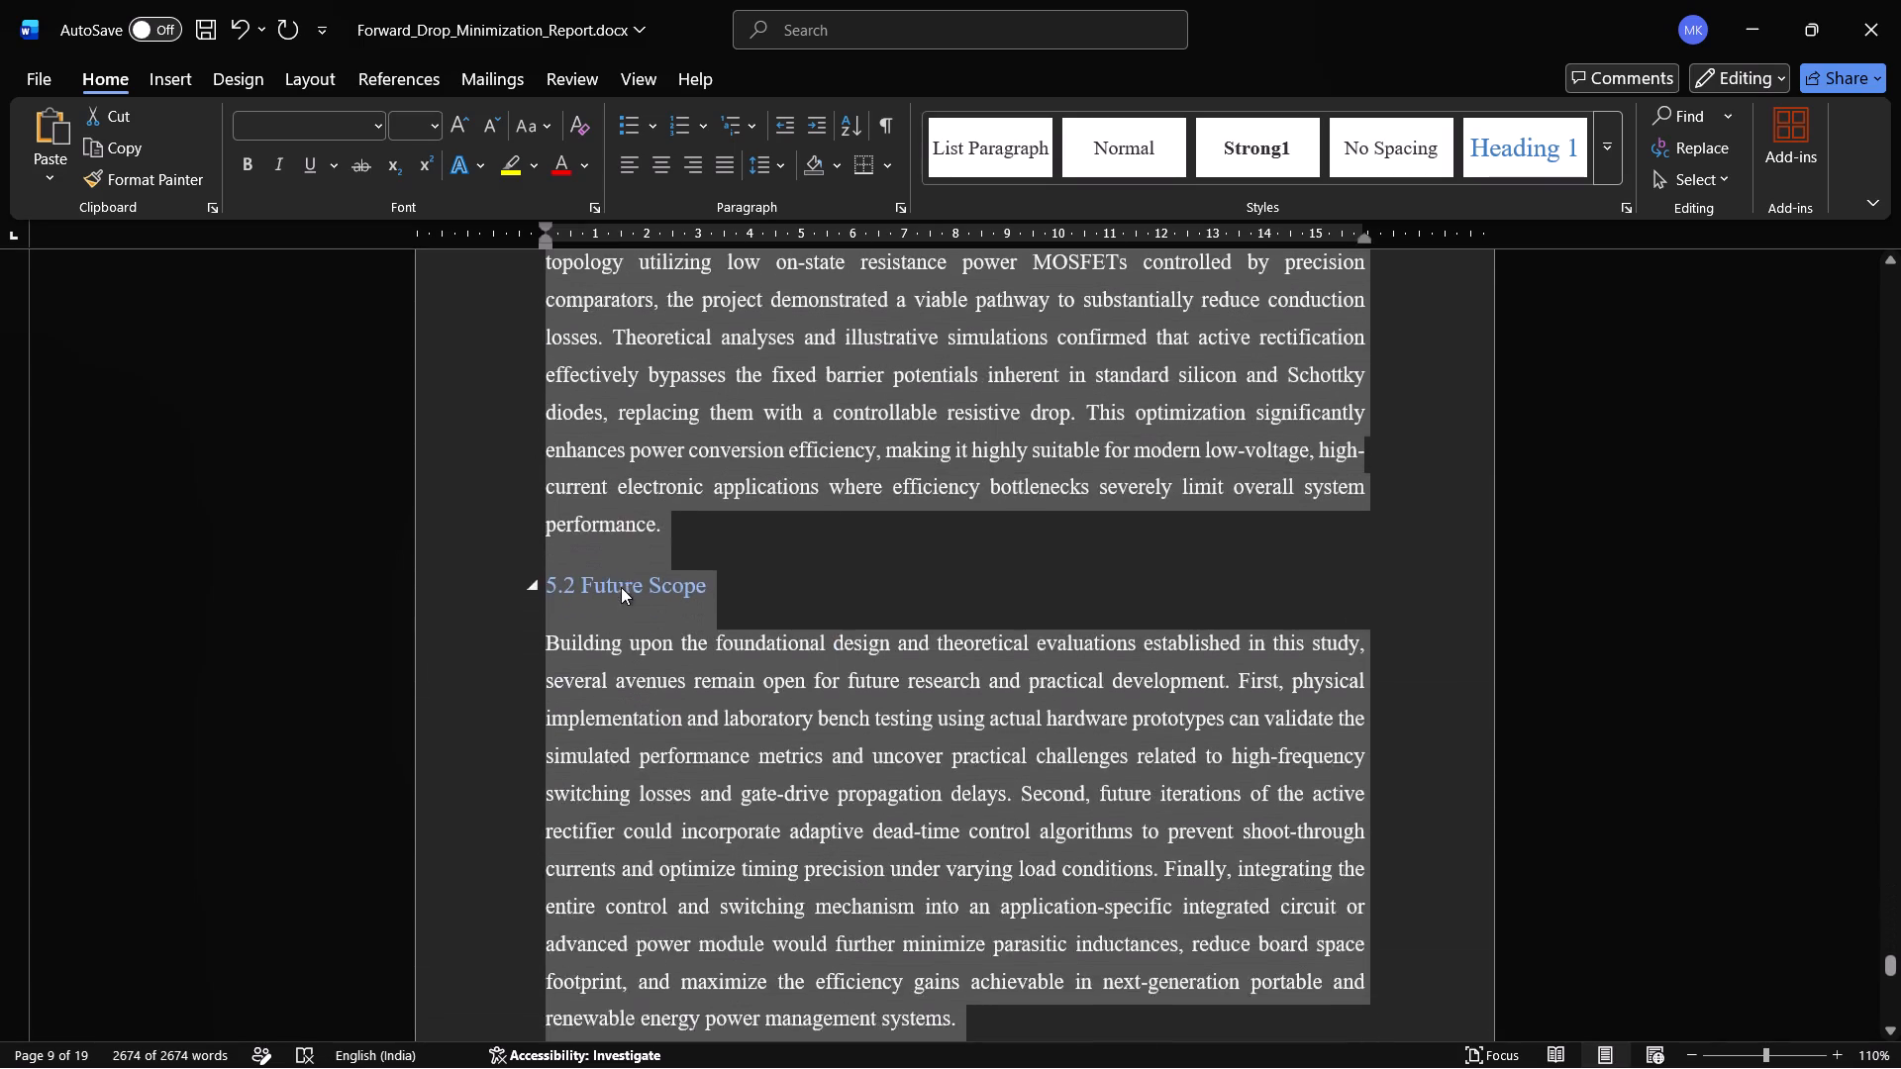
scroll(621, 587, down, 5)
click(1070, 620)
scroll(1070, 620, up, 3)
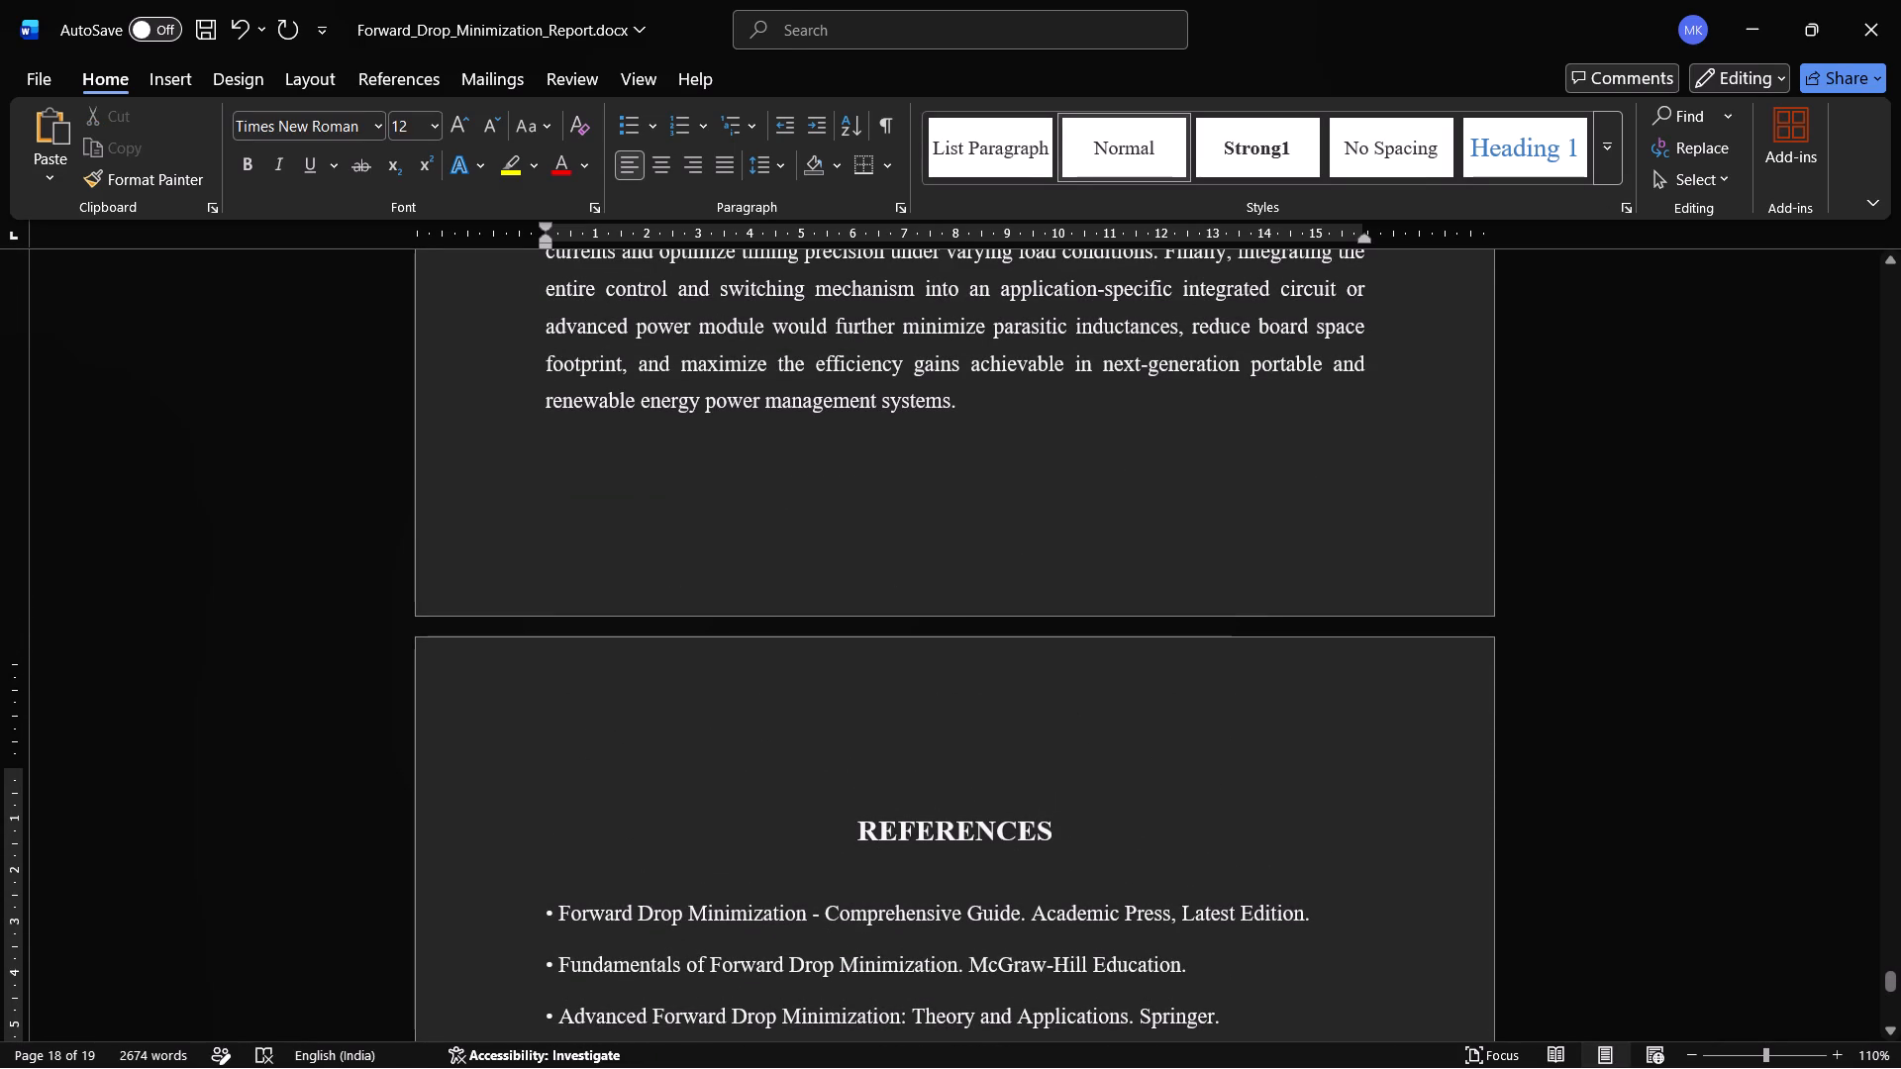
Save the Forward Drop Minimization report.
key(ctrl+s)
Copy the √ symbol from the Engineering Competency table header into the tick cells of EC 1 through EC 12.
scroll(863, 503, up, 9)
scroll(863, 503, up, 18)
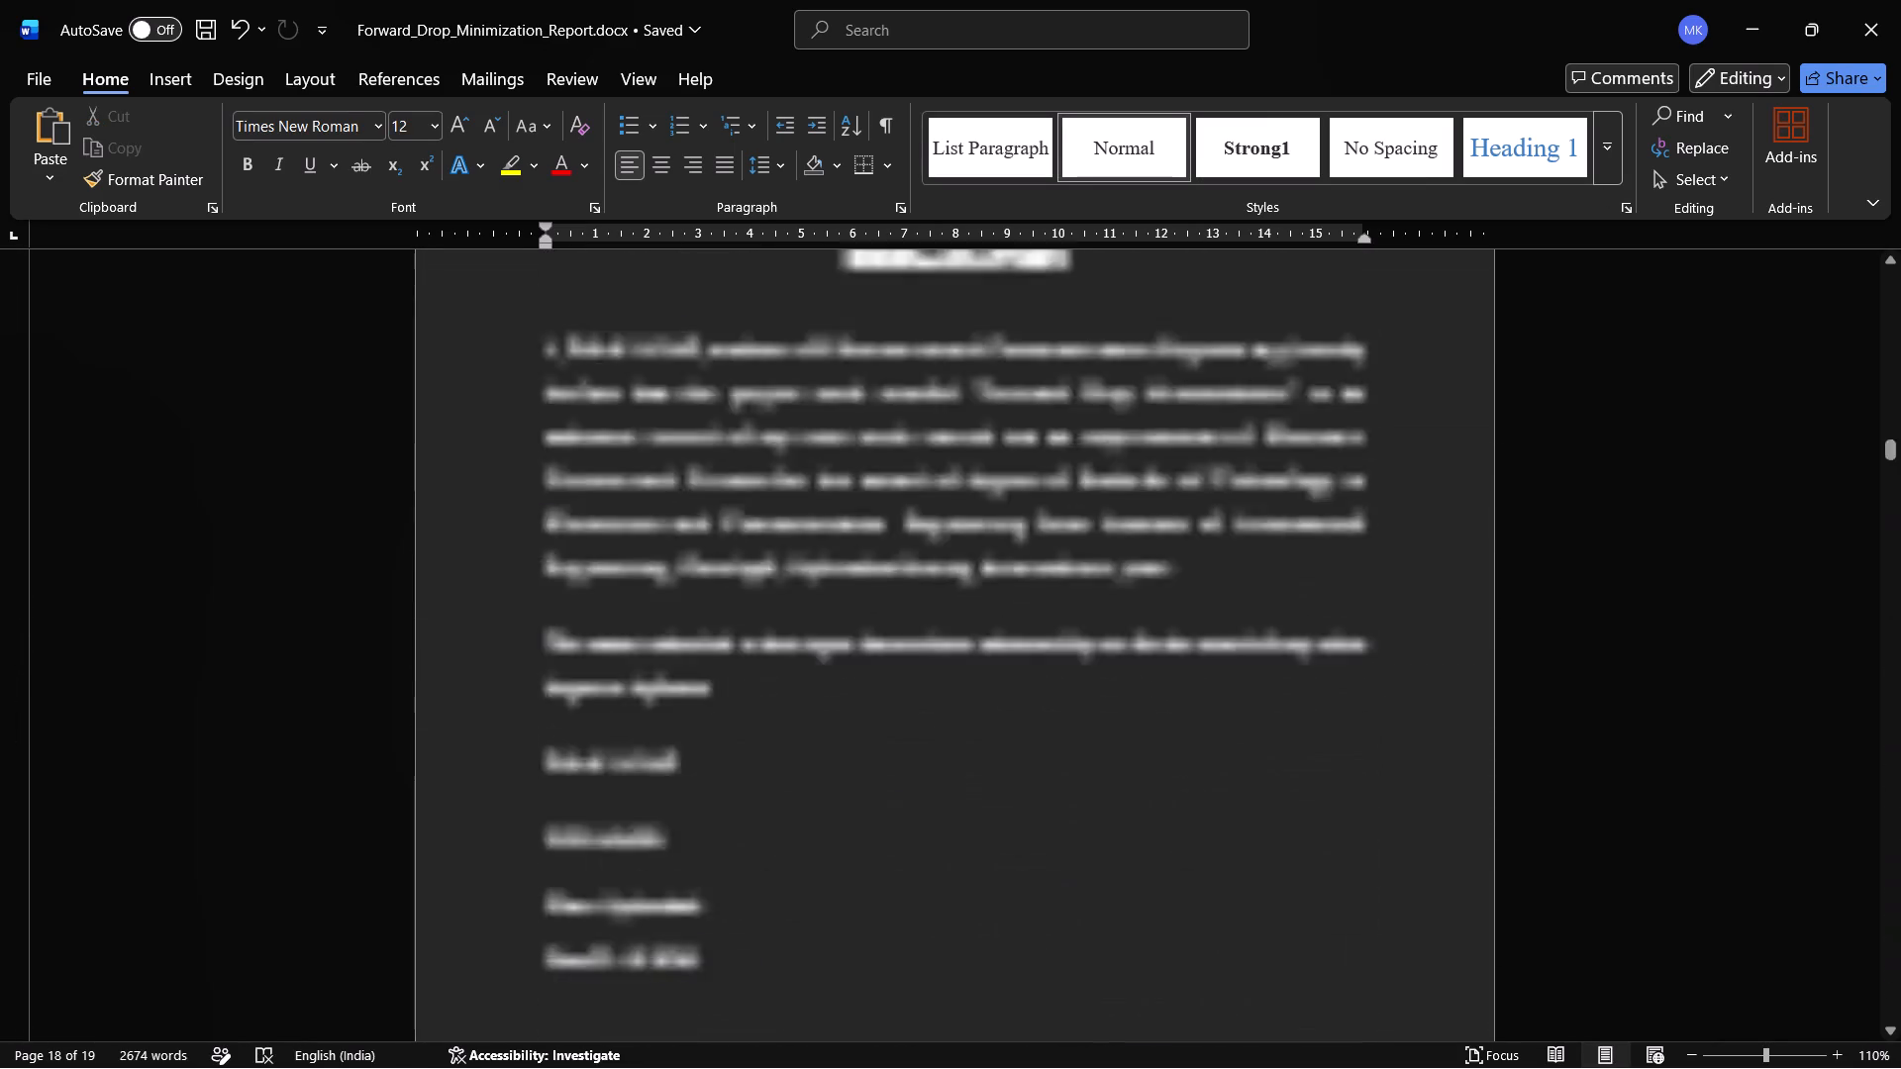
scroll(863, 503, up, 2)
scroll(863, 503, down, 2)
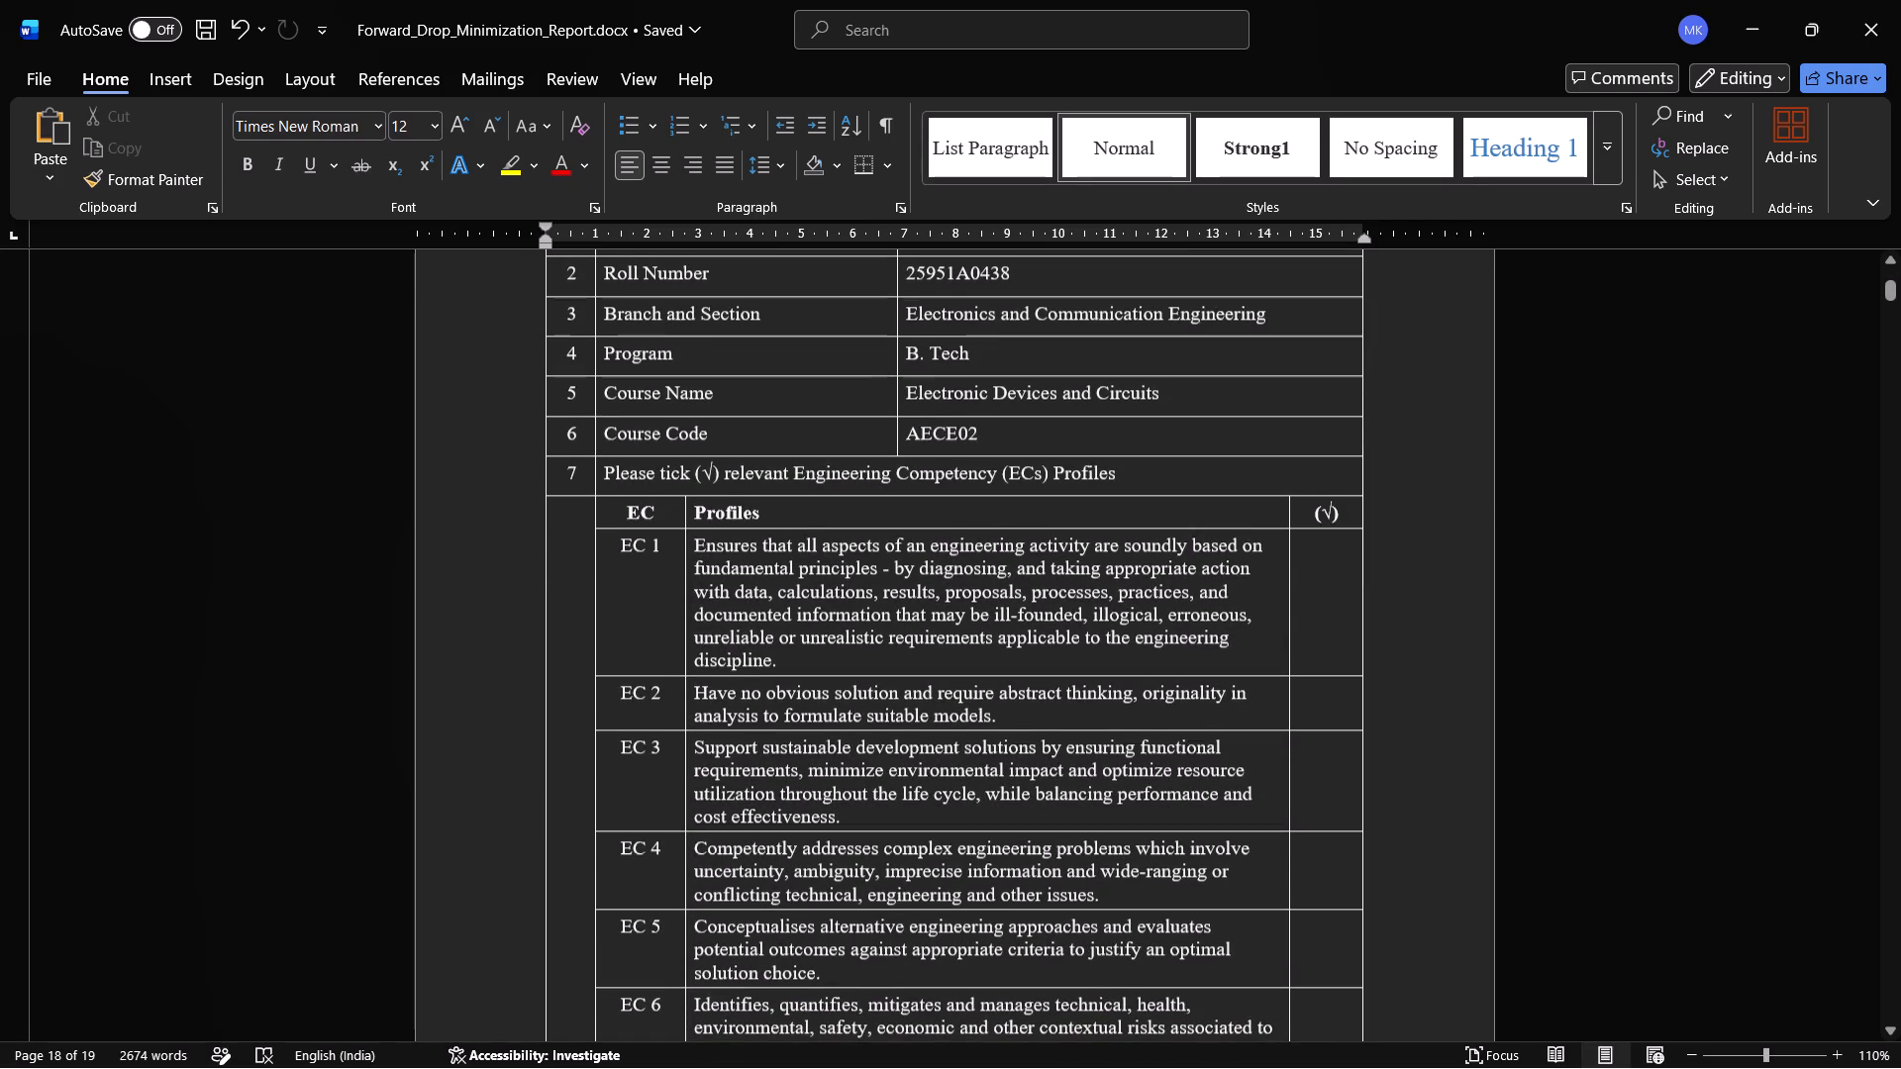
click(1330, 515)
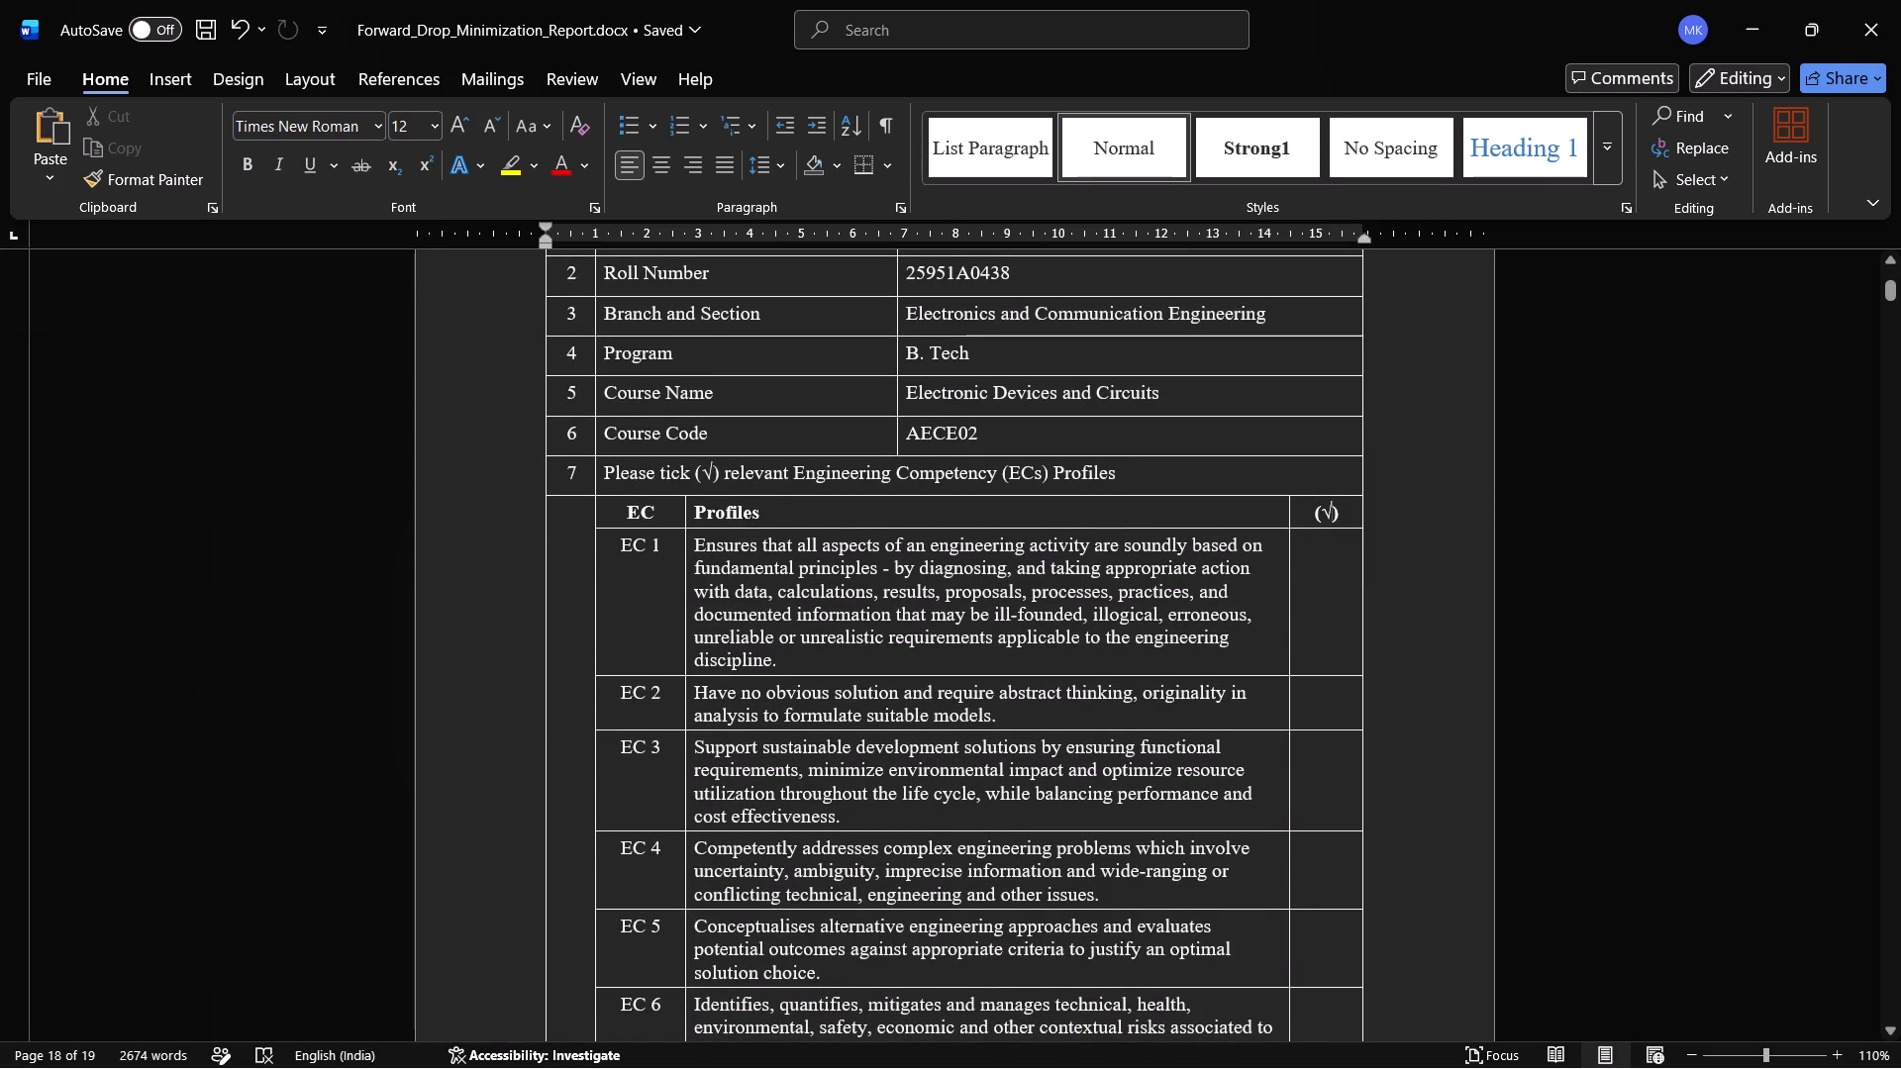
key(ctrl+c)
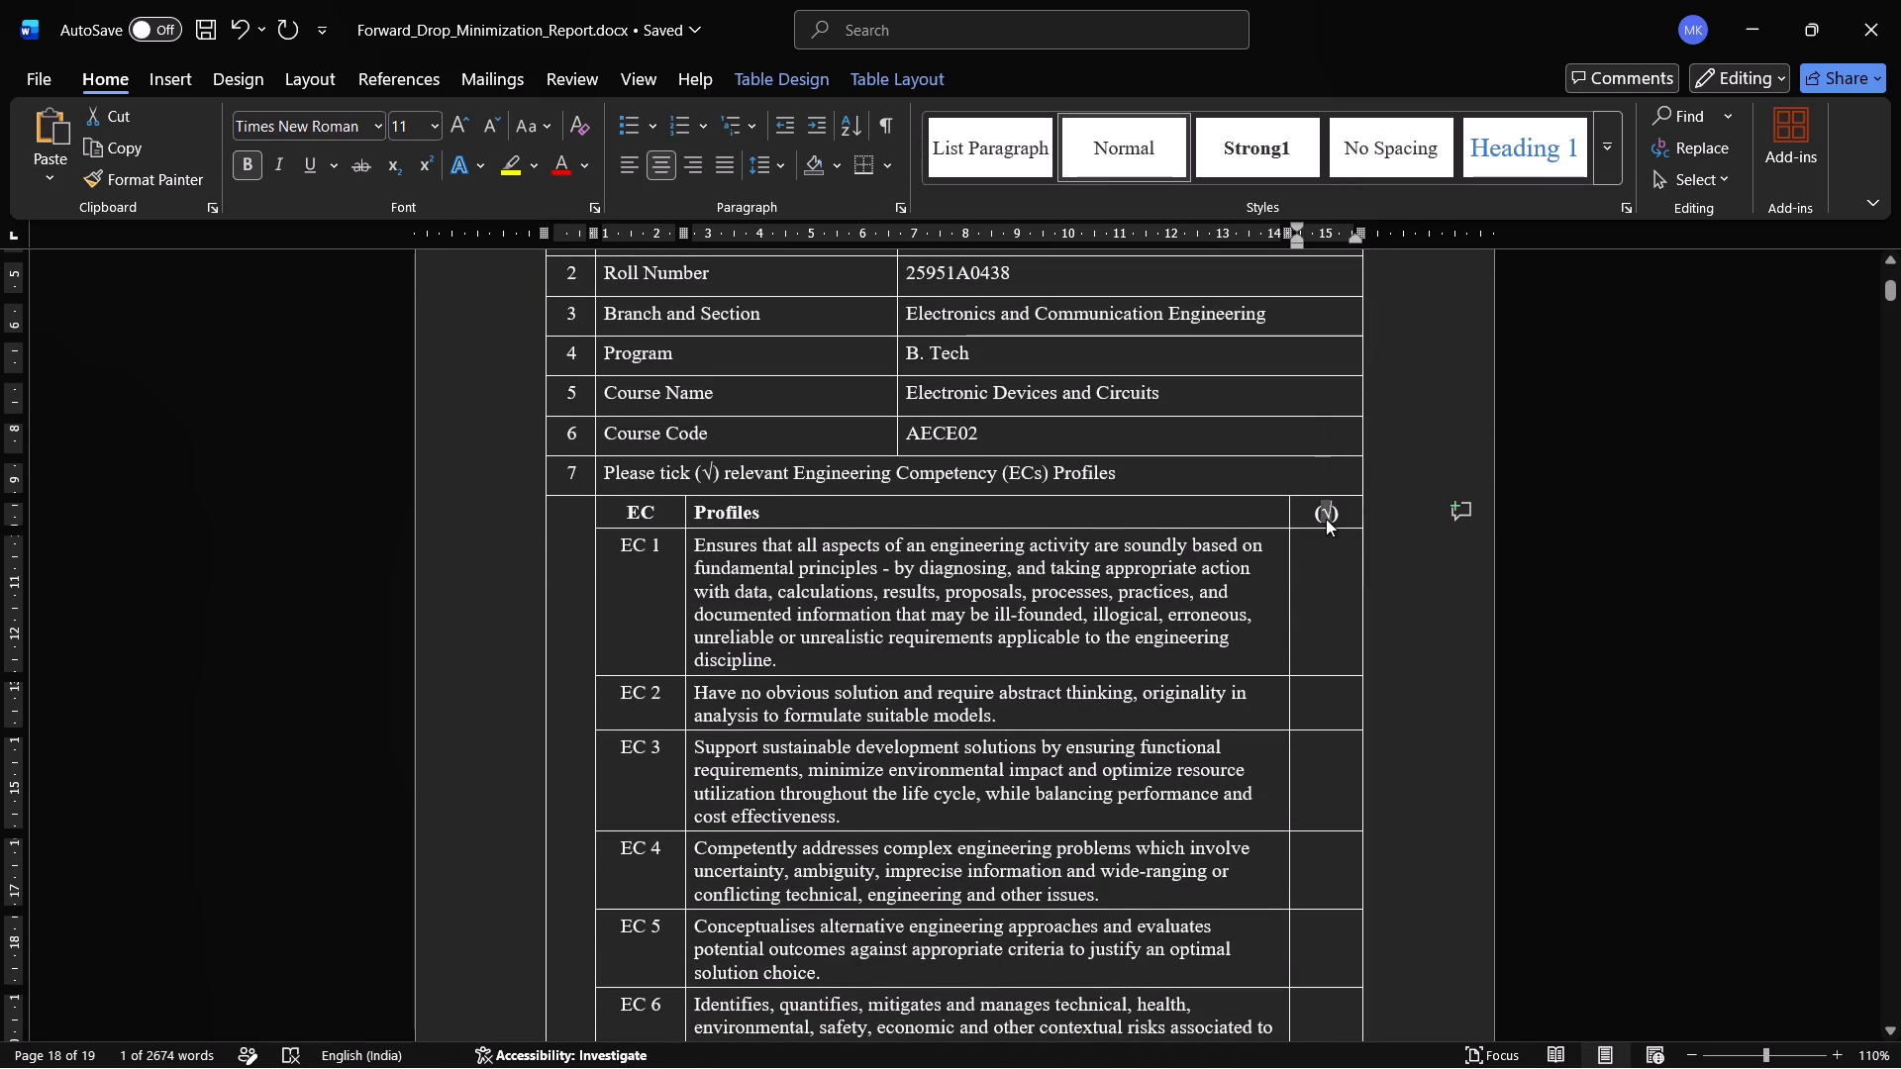
click(1320, 601)
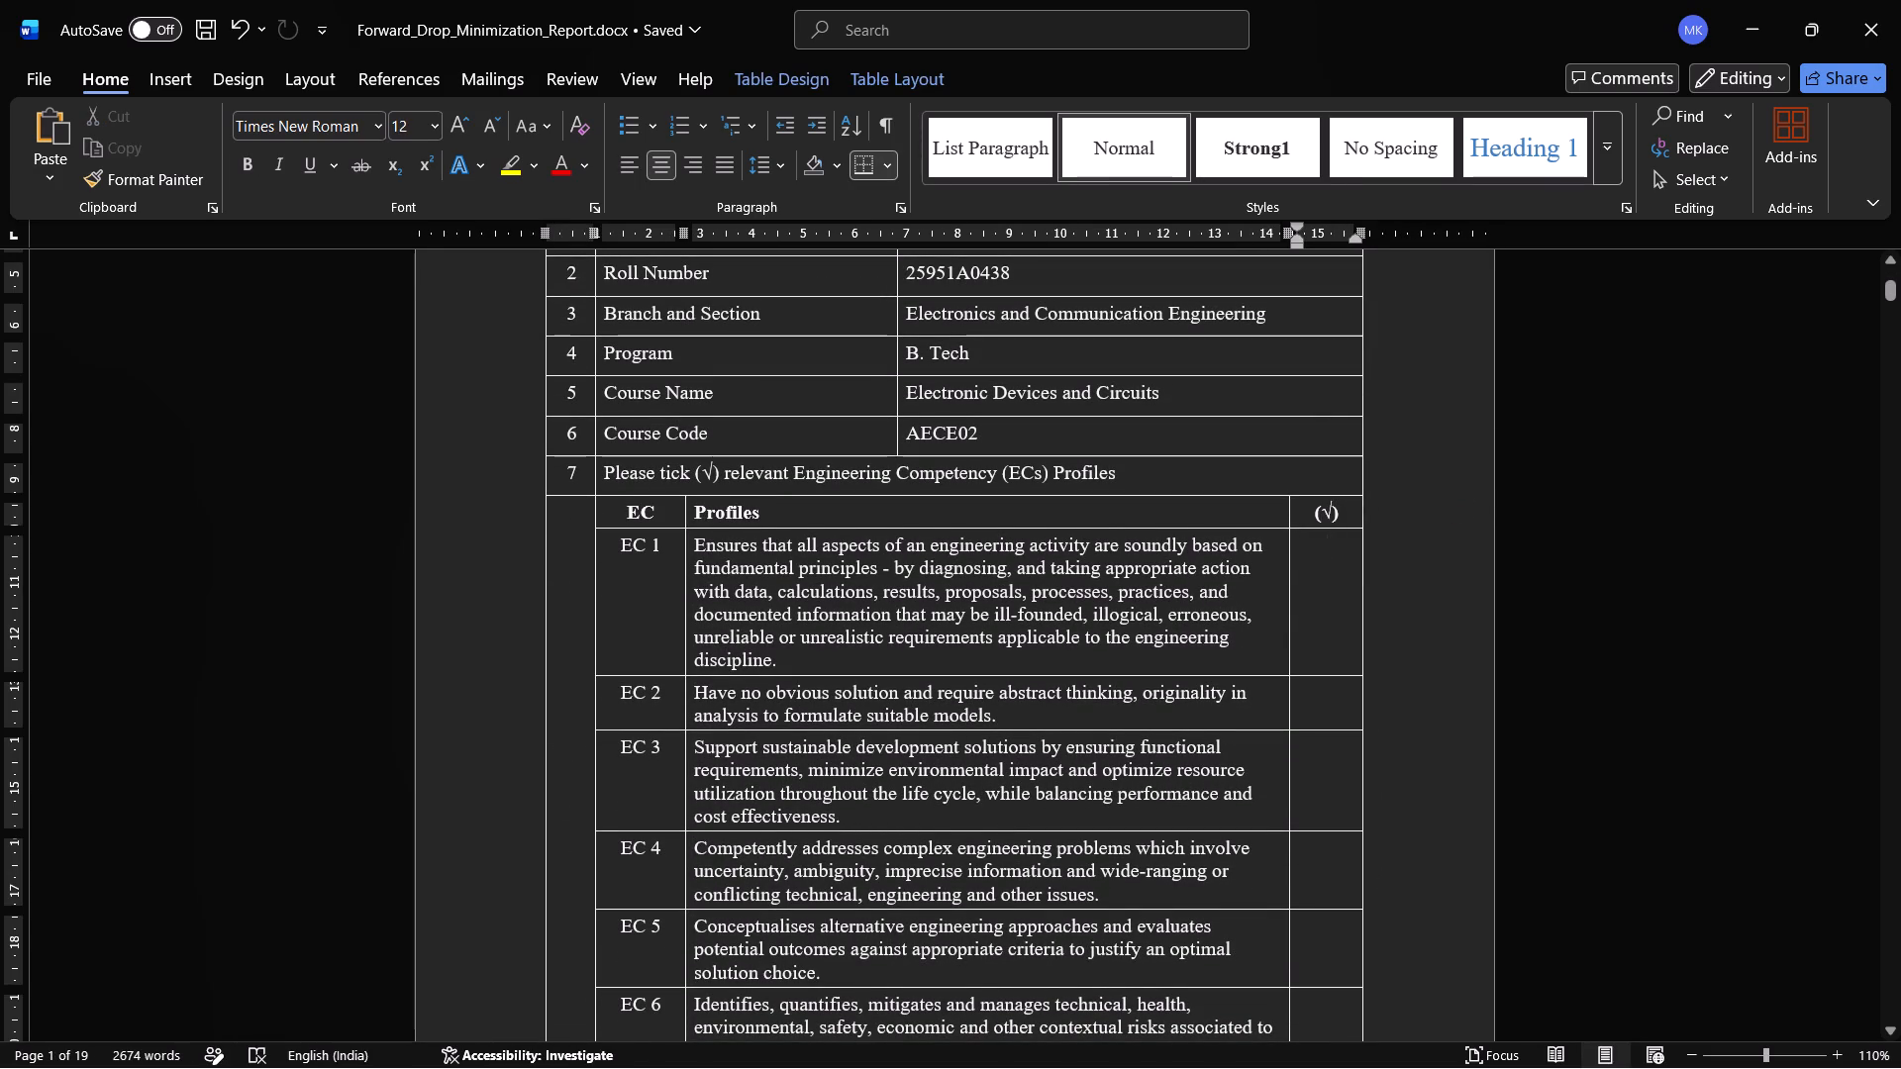
key(ctrl+shift+Down)
key(ctrl+shift+Down)
key(ctrl+shift+Down)
key(ctrl+shift+Down)
key(ctrl+shift+Down)
key(ctrl+shift+Down)
key(ctrl+shift+Down)
key(ctrl+shift+Down)
key(ctrl+shift+Down)
key(ctrl+shift+Down)
key(ctrl+shift+Down)
key(ctrl+shift+Down)
key(ctrl+shift+Down)
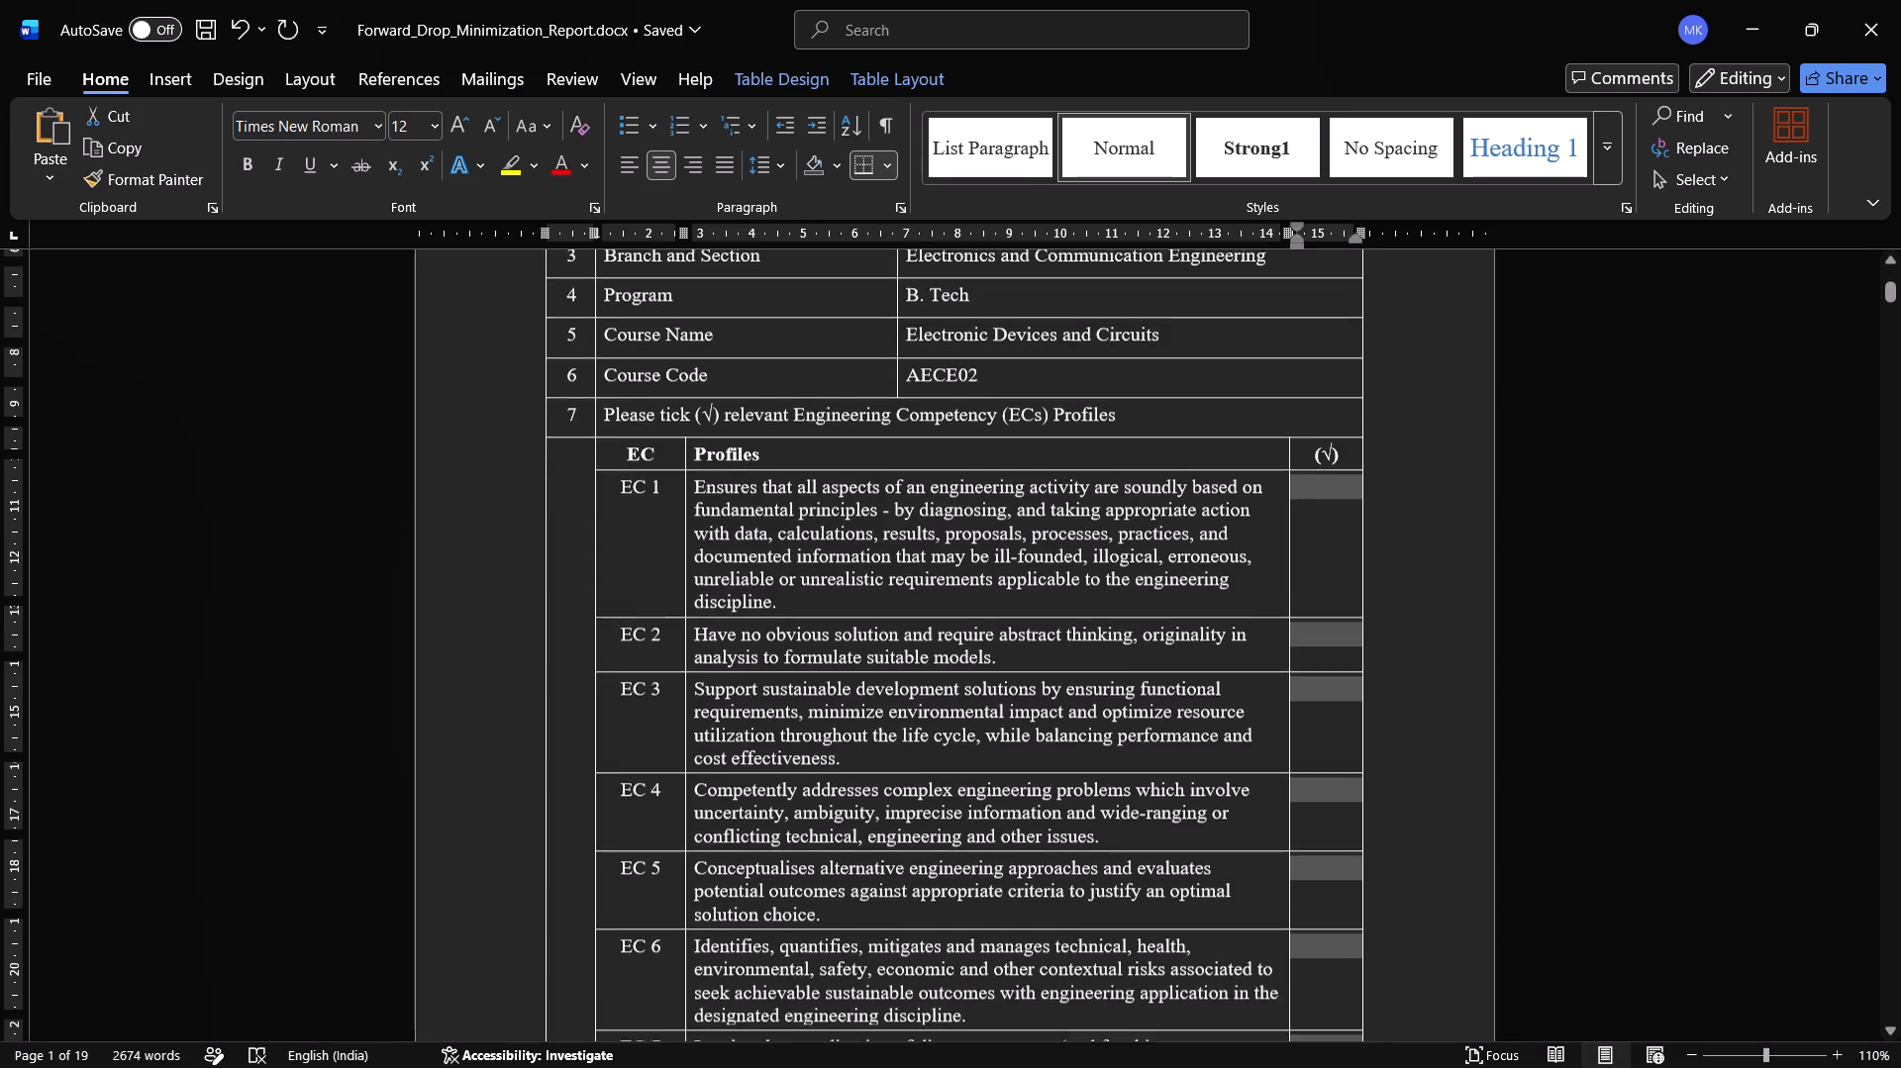
key(ctrl+shift+Down)
key(ctrl+shift+Down)
key(ctrl+shift+Down)
key(ctrl+shift+Down)
key(ctrl+shift+Down)
key(ctrl+shift+Down)
key(ctrl+shift+Down)
key(ctrl+shift+Down)
key(ctrl+shift+Down)
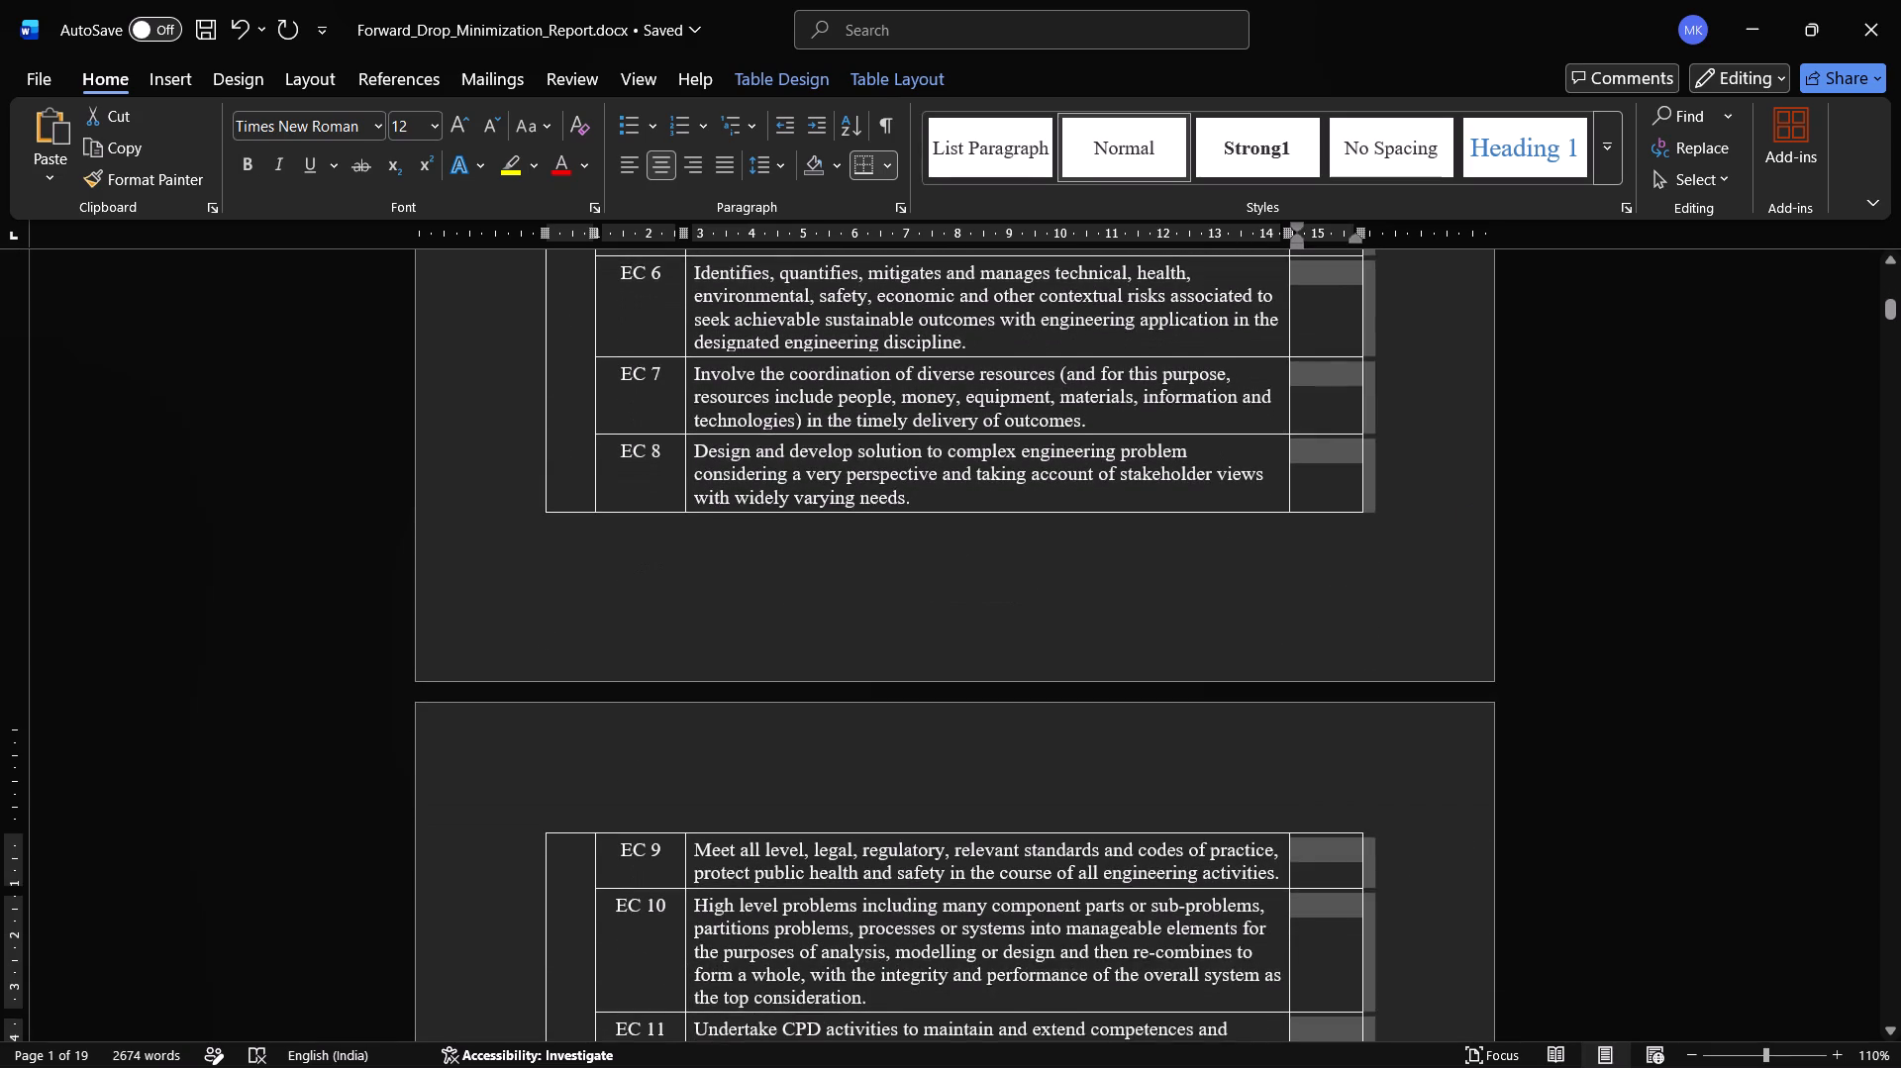
key(ctrl+shift+Down)
key(ctrl+v)
Paste the √ symbol into the tick cells of CO 1 through CO 6 in the Course Outcomes table.
scroll(1320, 601, down, 1)
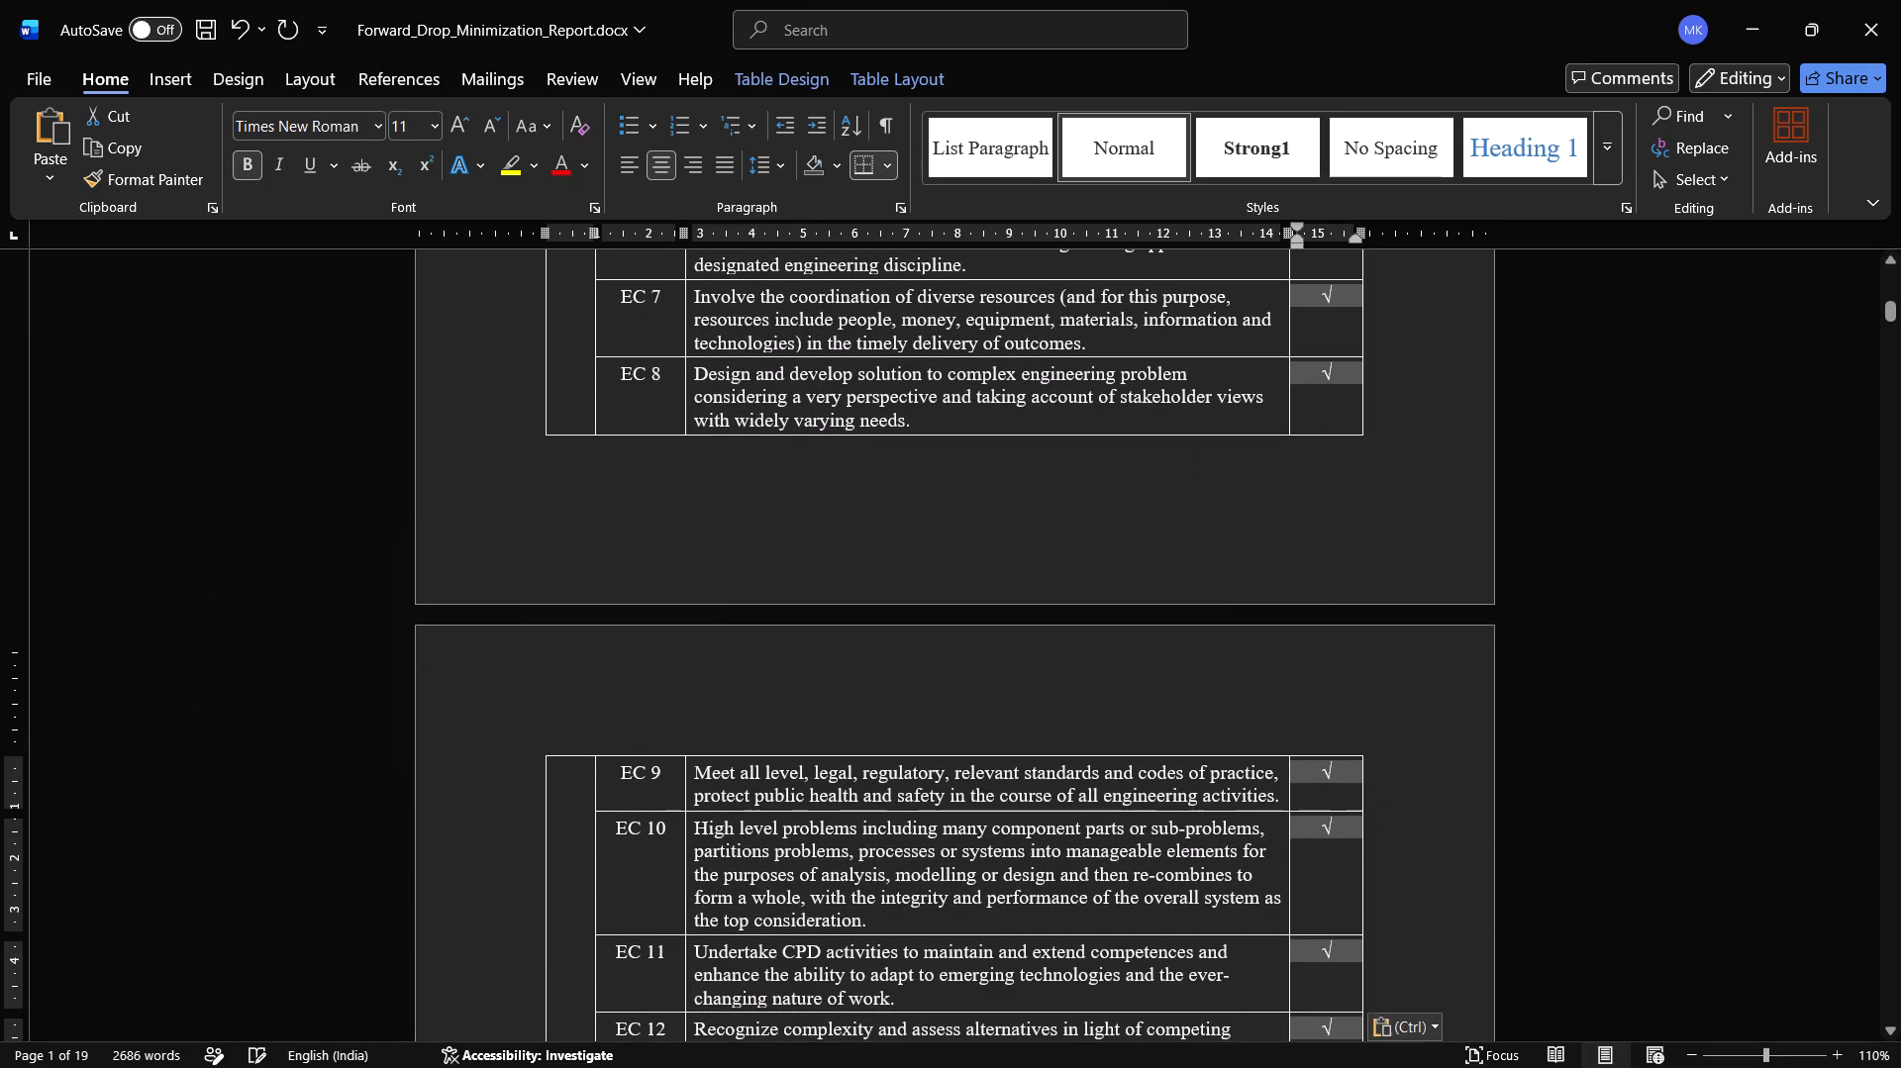
scroll(1320, 601, down, 3)
click(1320, 518)
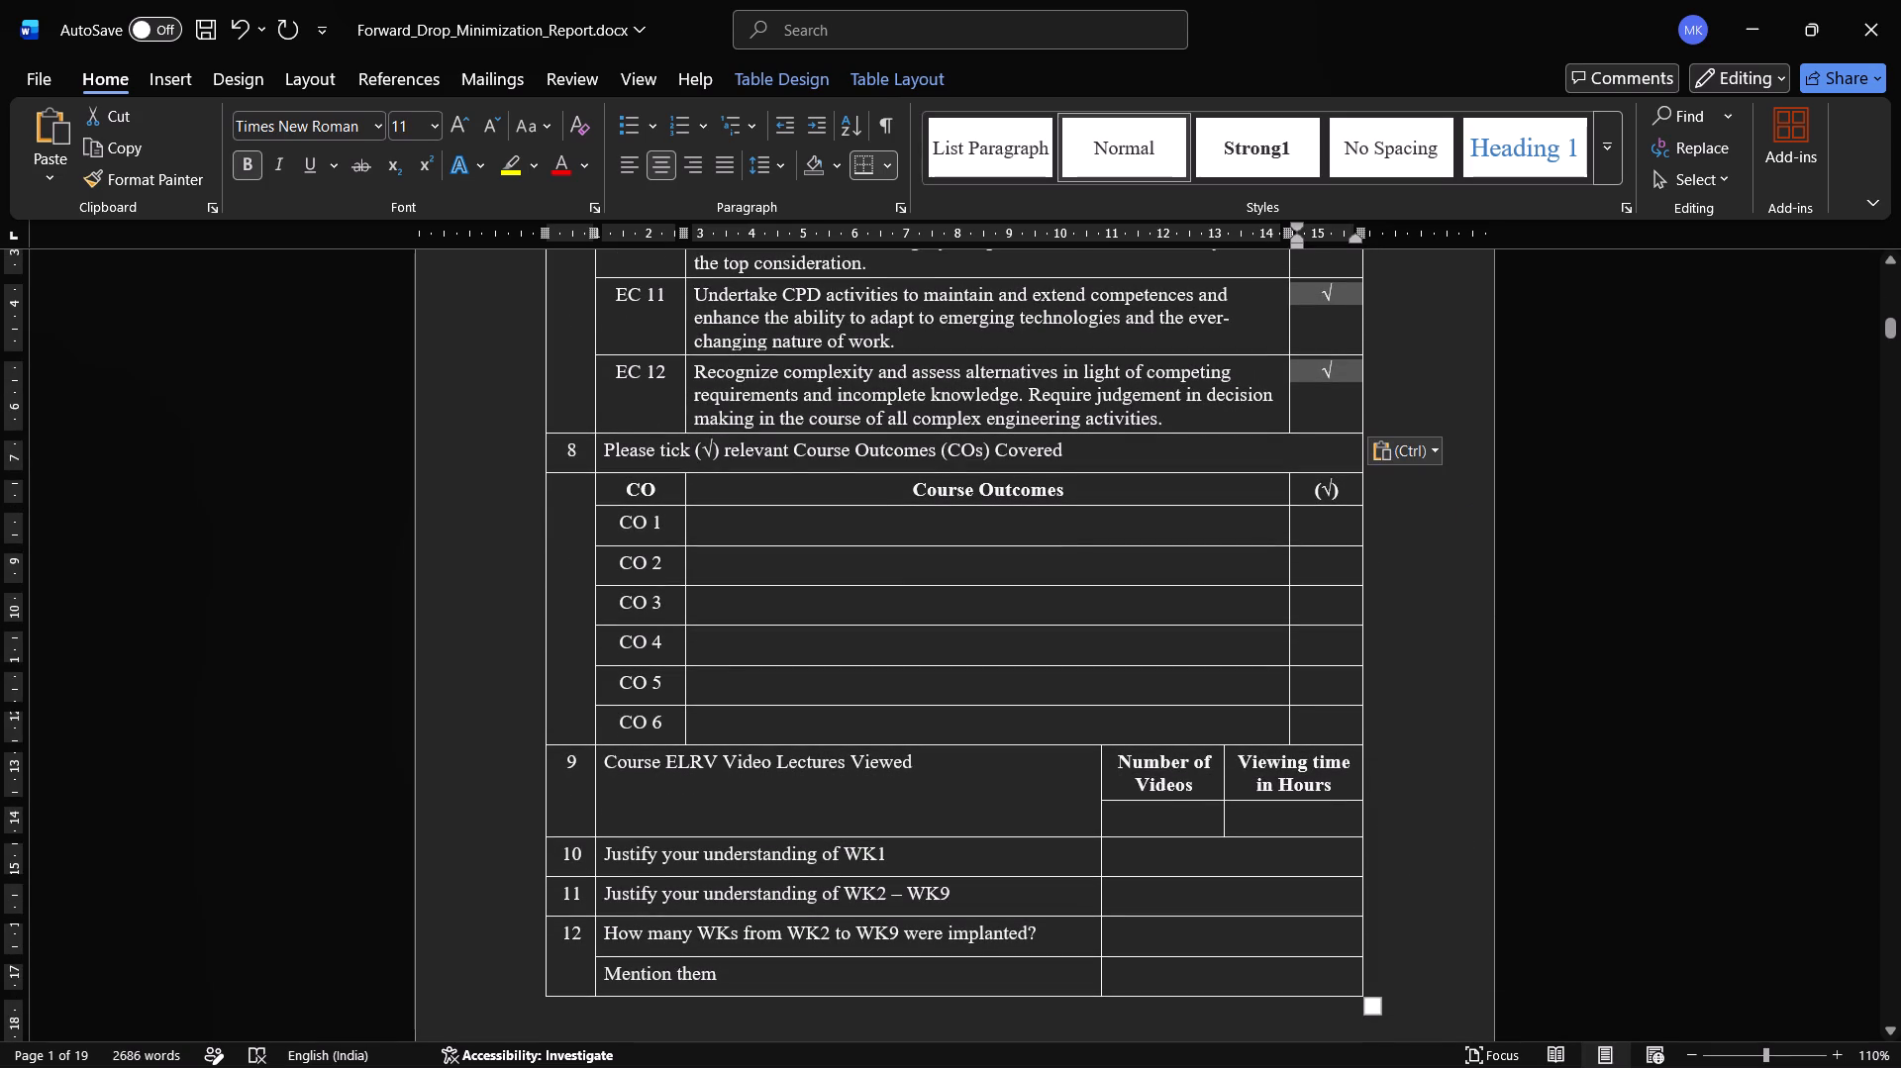
key(ctrl+shift+Down)
key(ctrl+shift+Down)
key(ctrl+shift+Down)
key(ctrl+shift+Down)
key(ctrl+shift+Down)
key(ctrl+shift+Down)
key(ctrl+shift+Down)
key(ctrl+shift+Down)
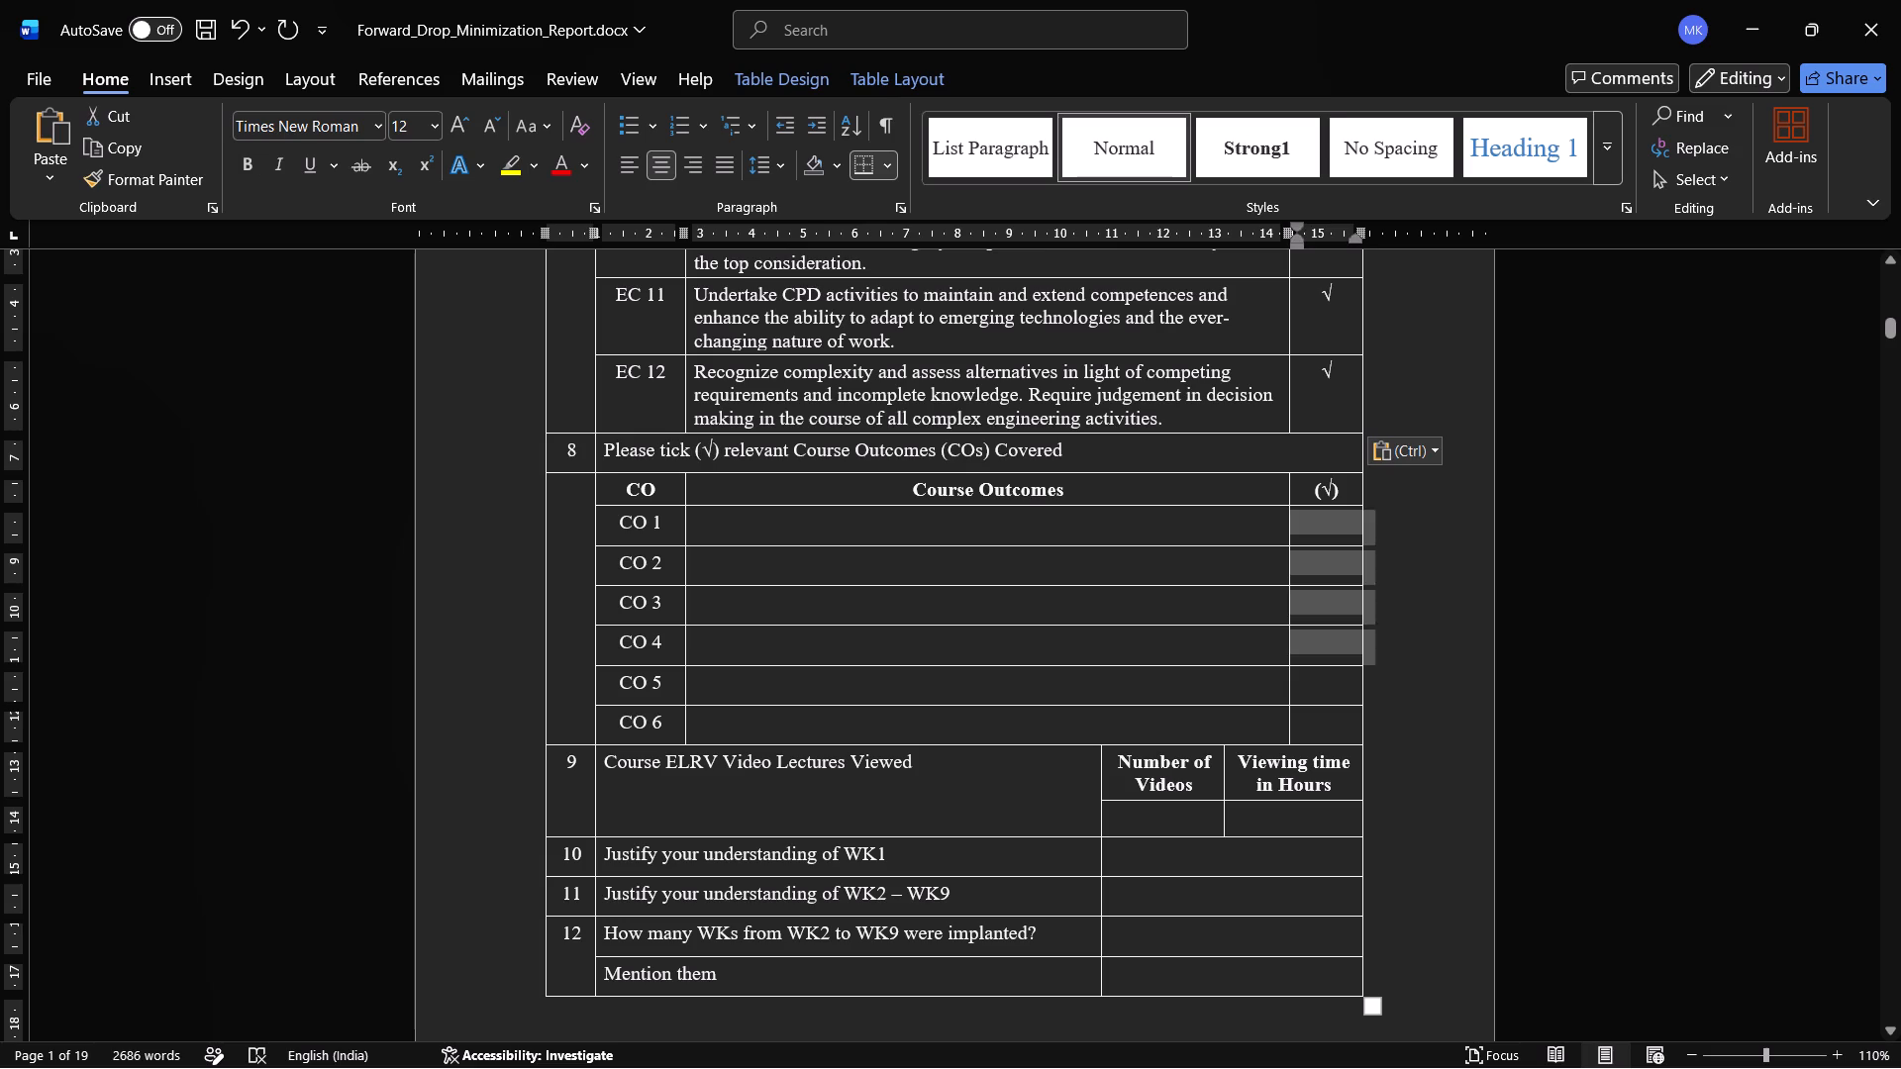
key(ctrl+shift+Down)
key(ctrl+shift+Down)
key(ctrl+shift+Down)
key(ctrl+v)
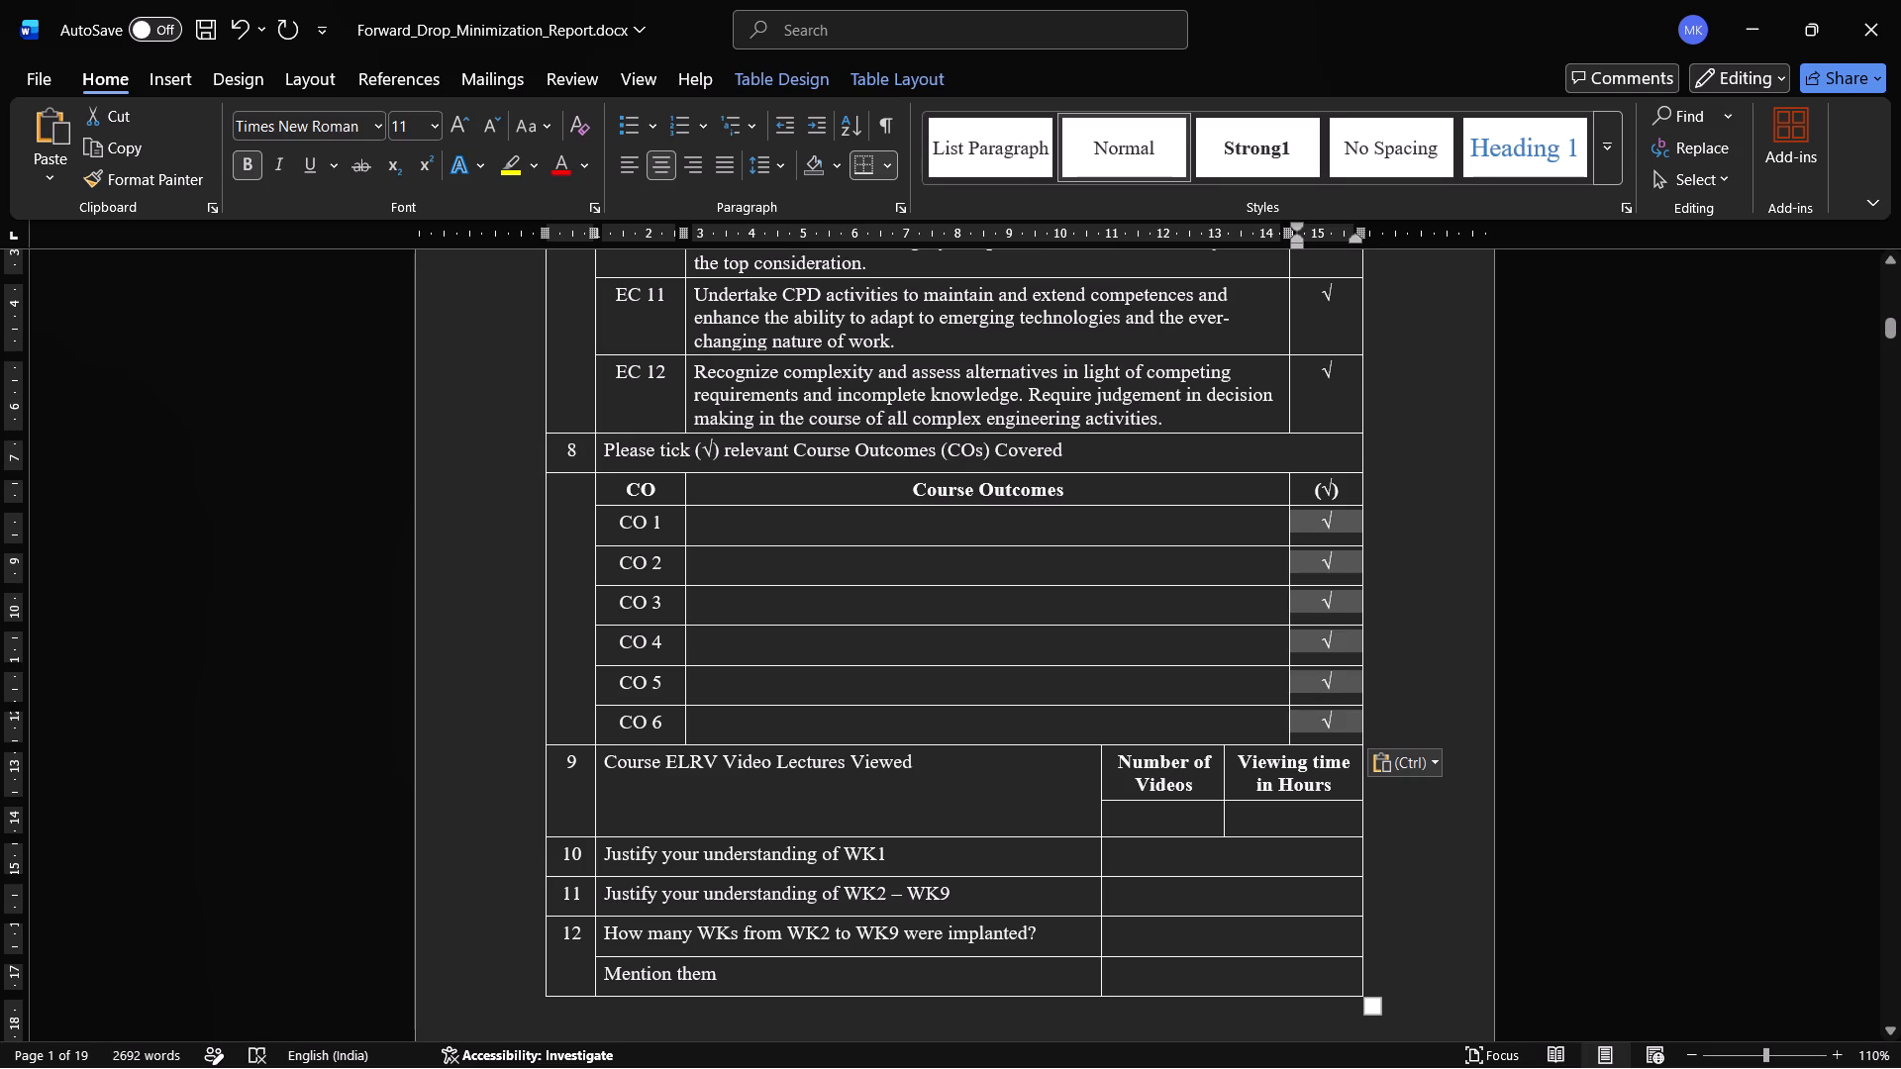
Copy the CO 1 to CO 6 outcome text from AECE02.pdf in Chrome and paste it into the report's CO 1 Course Outcomes cell in Word.
key(alt+Tab)
key(alt+Tab)
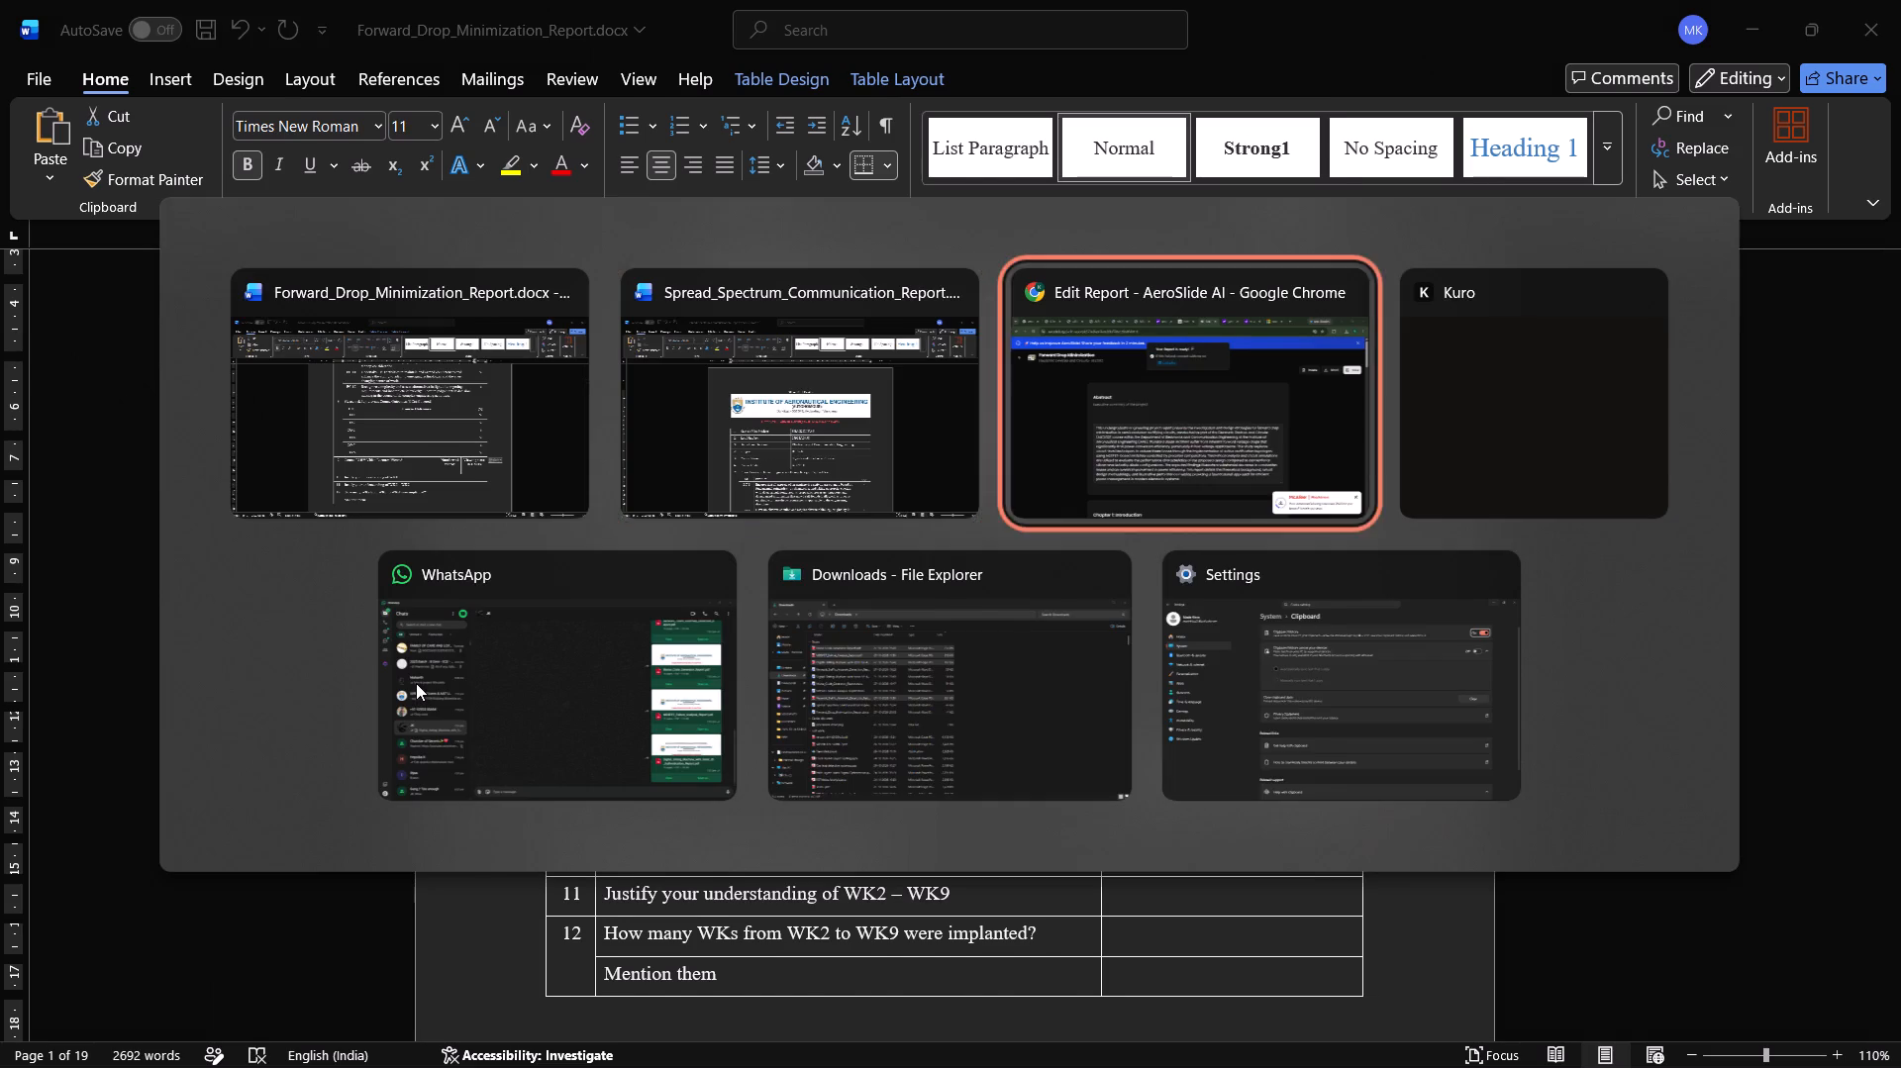
click(676, 14)
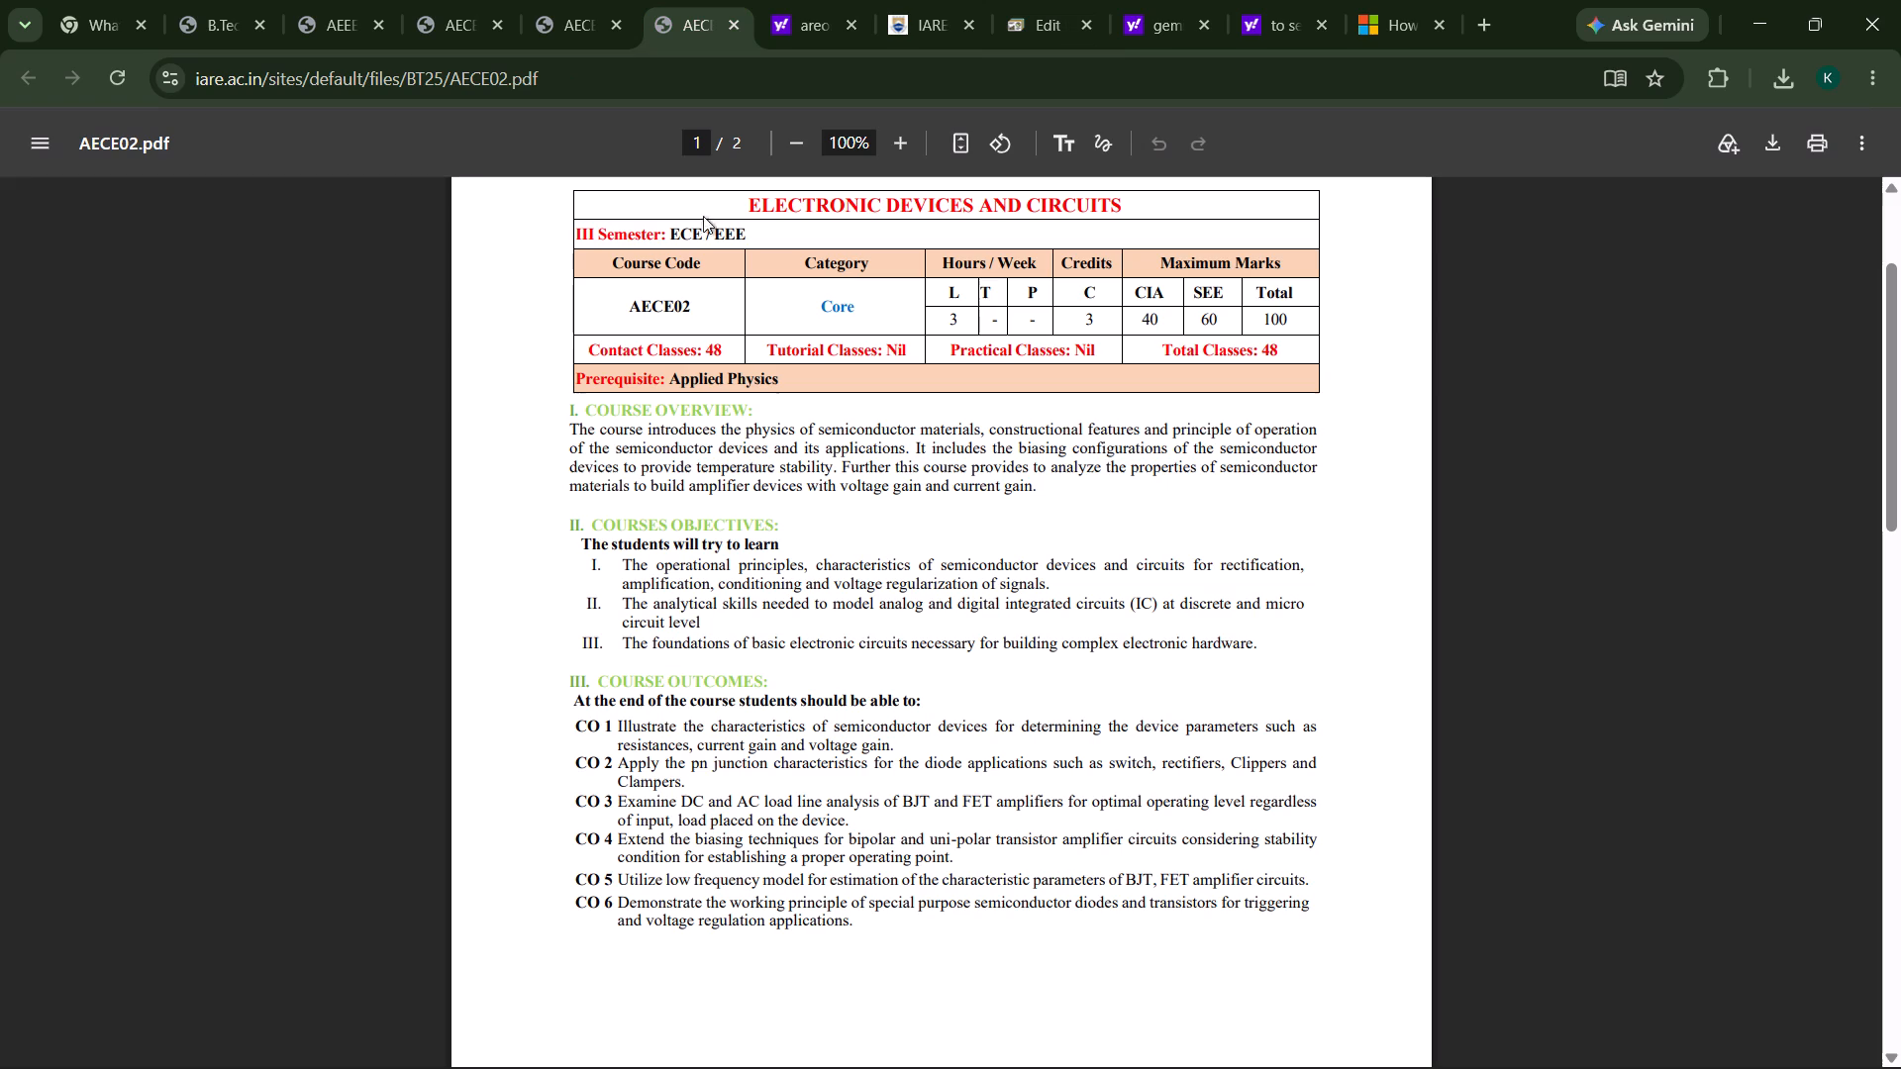
drag(873, 921, 754, 809)
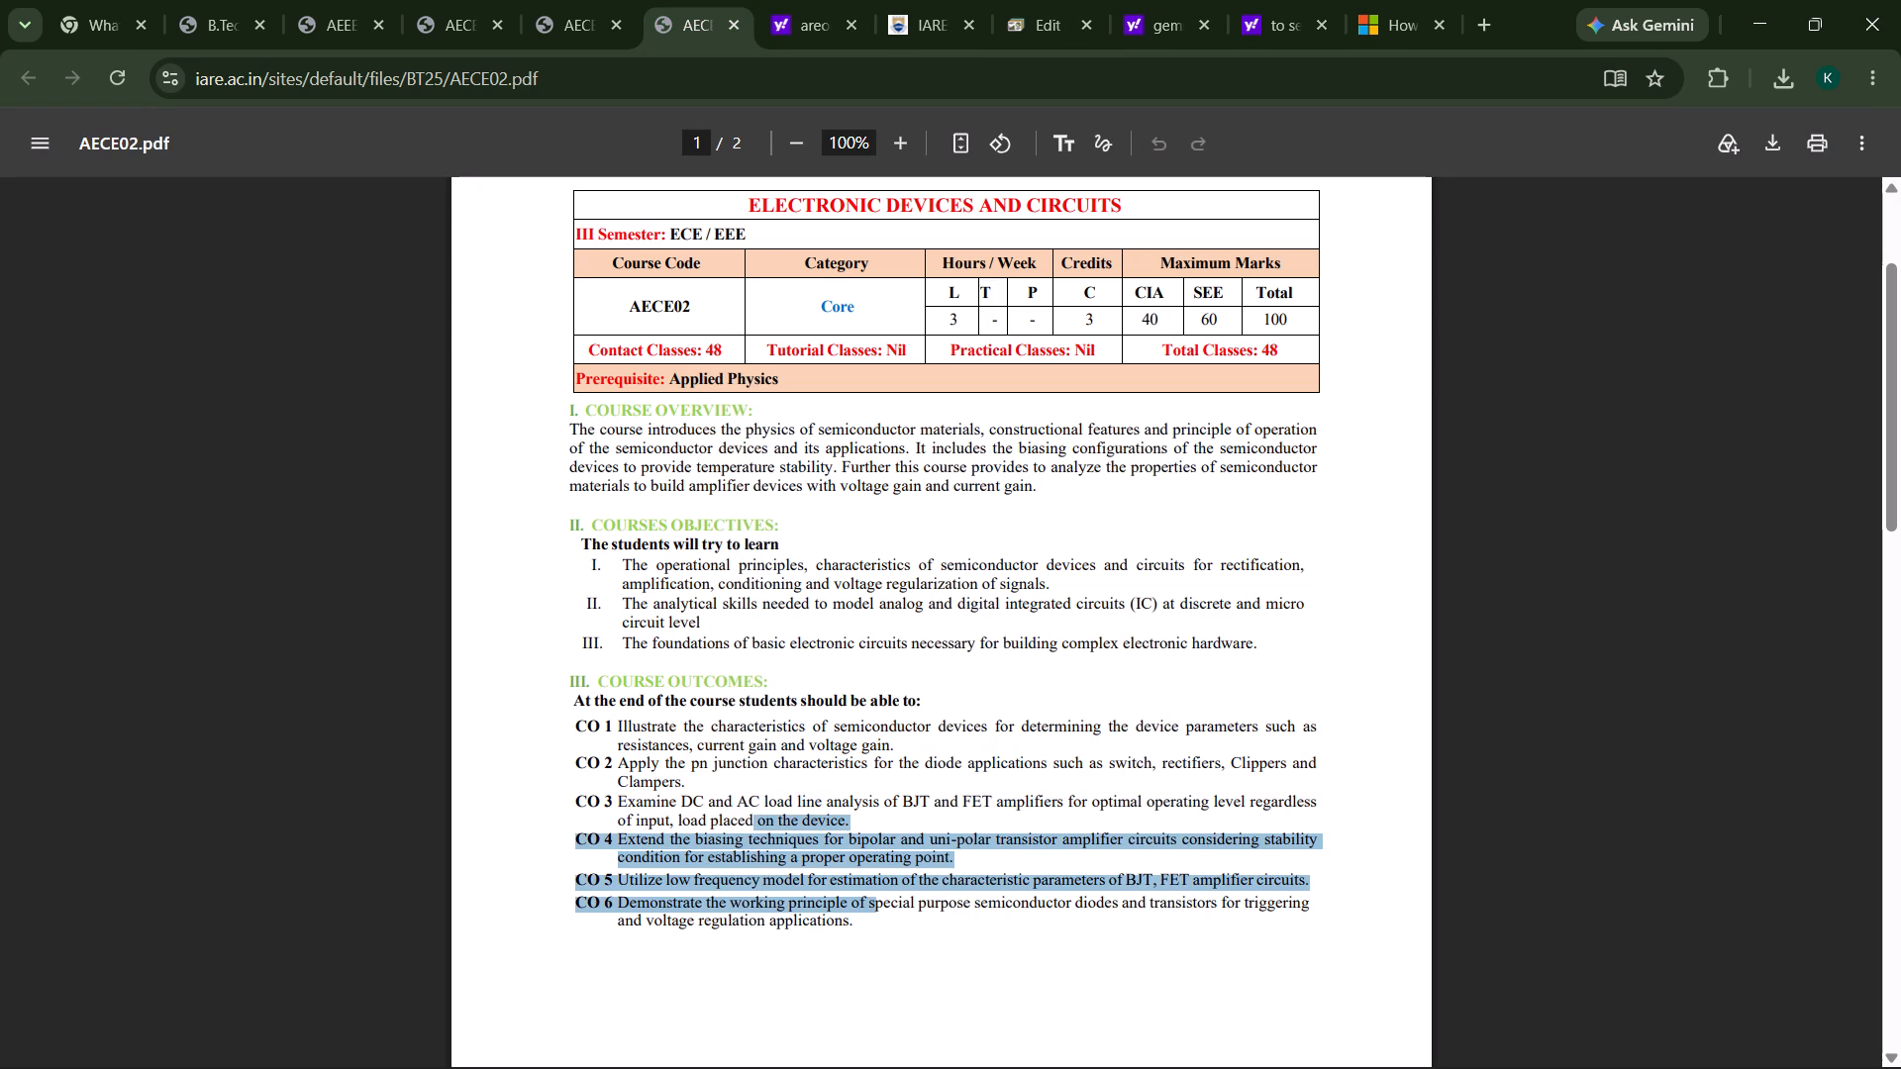
drag(854, 923, 619, 726)
key(ctrl+c)
click(895, 822)
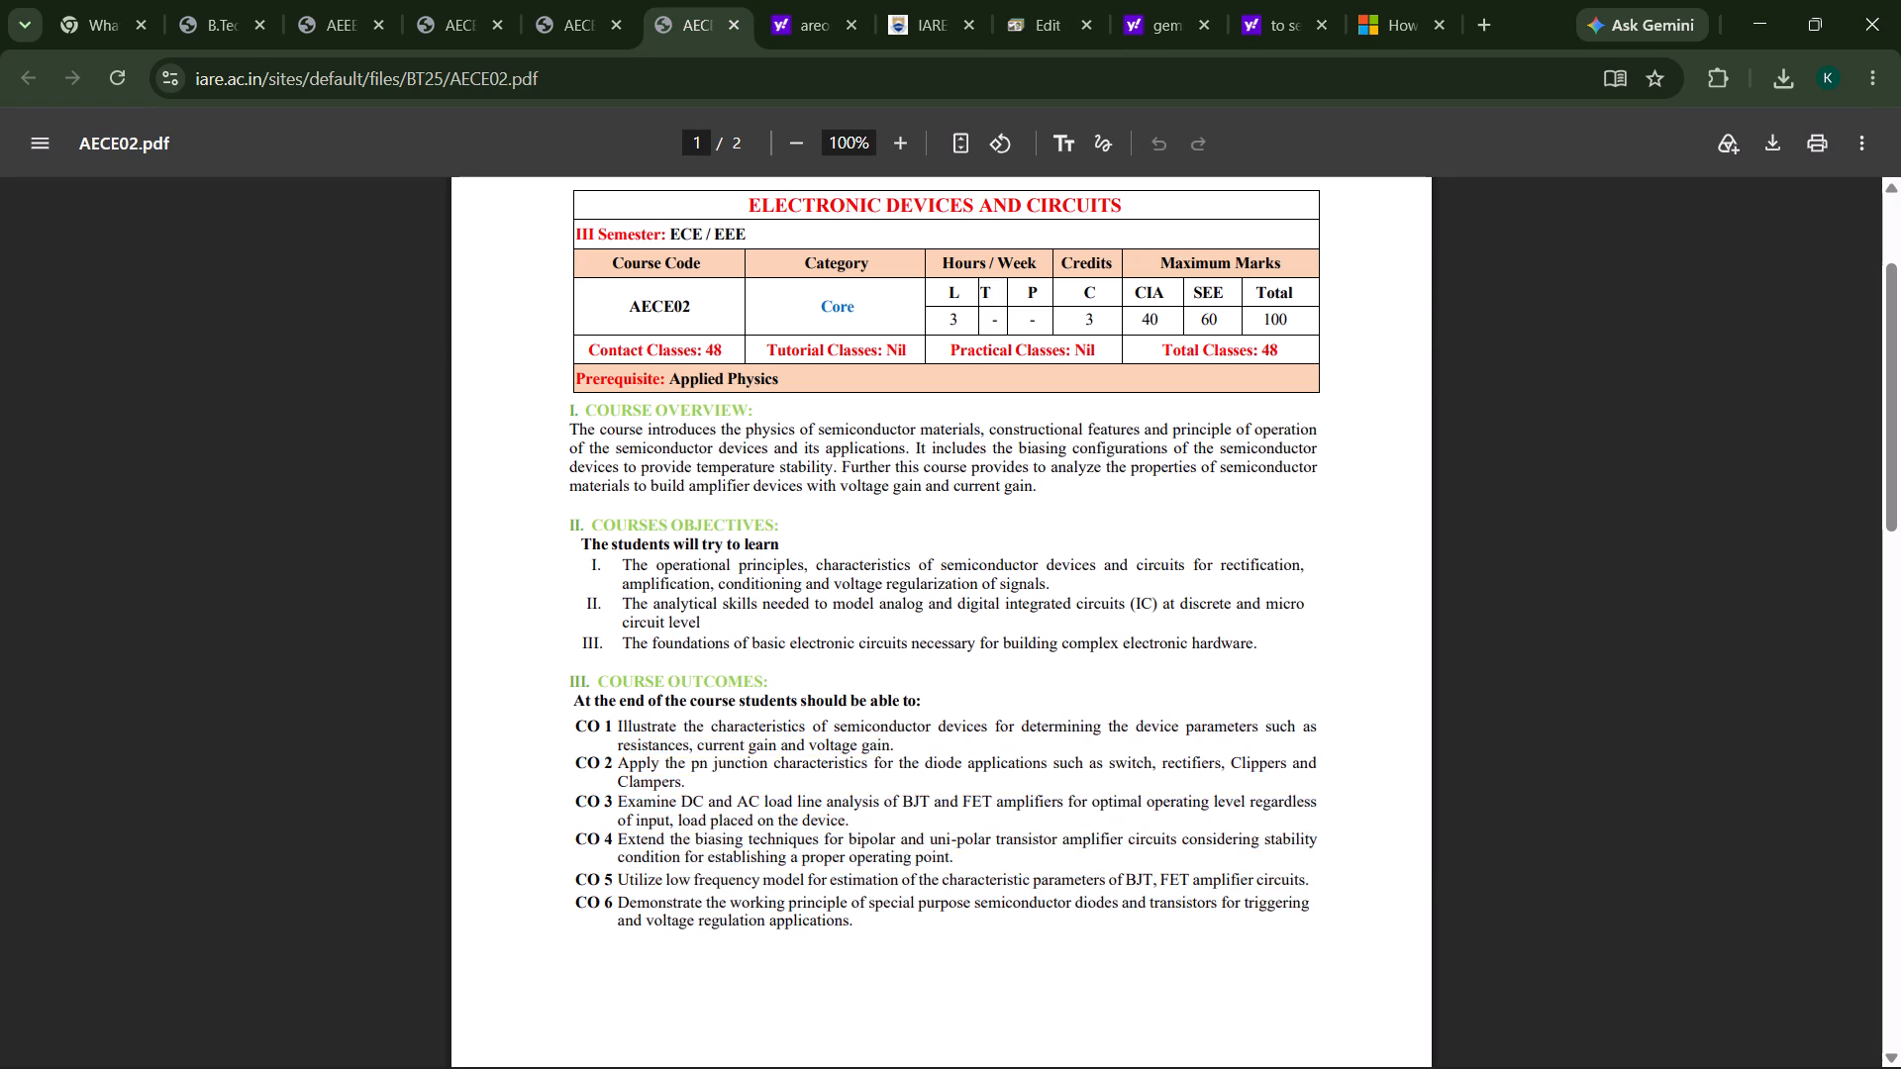
key(alt+Tab)
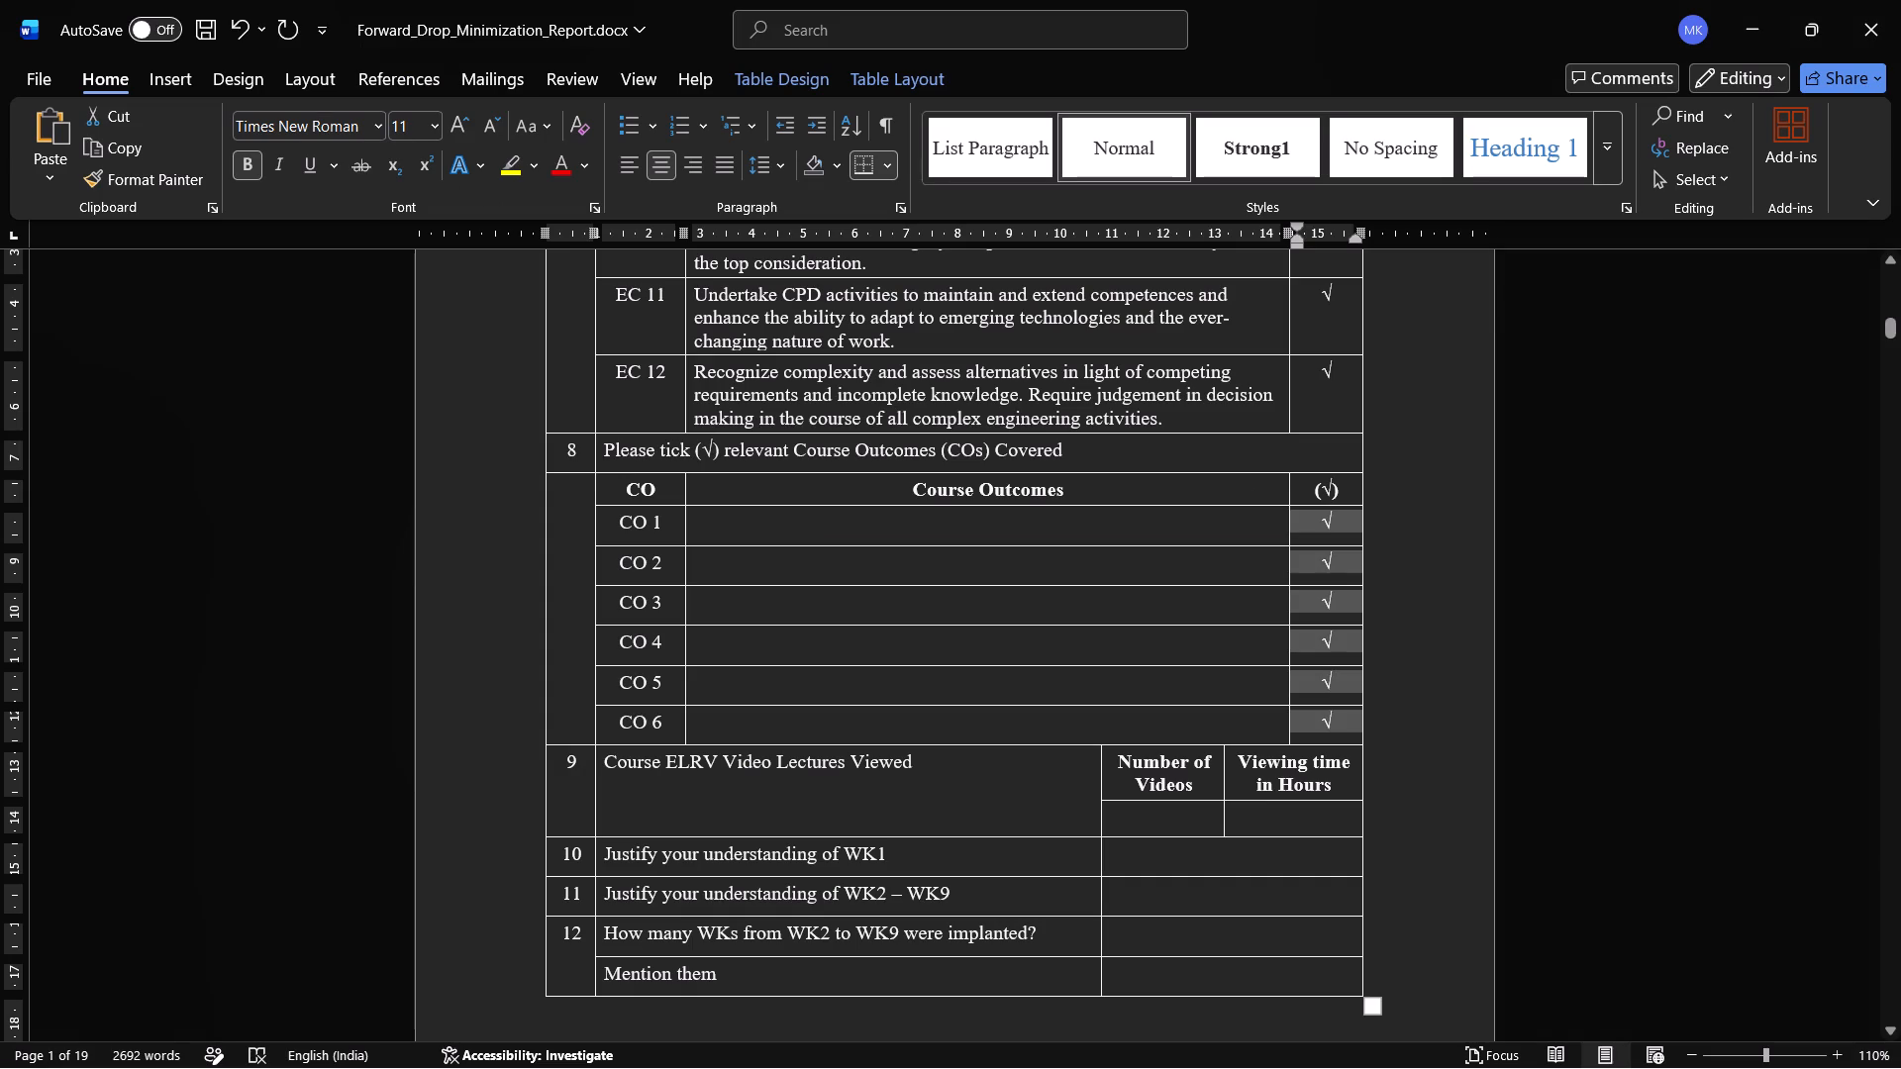
click(774, 533)
key(ctrl+v)
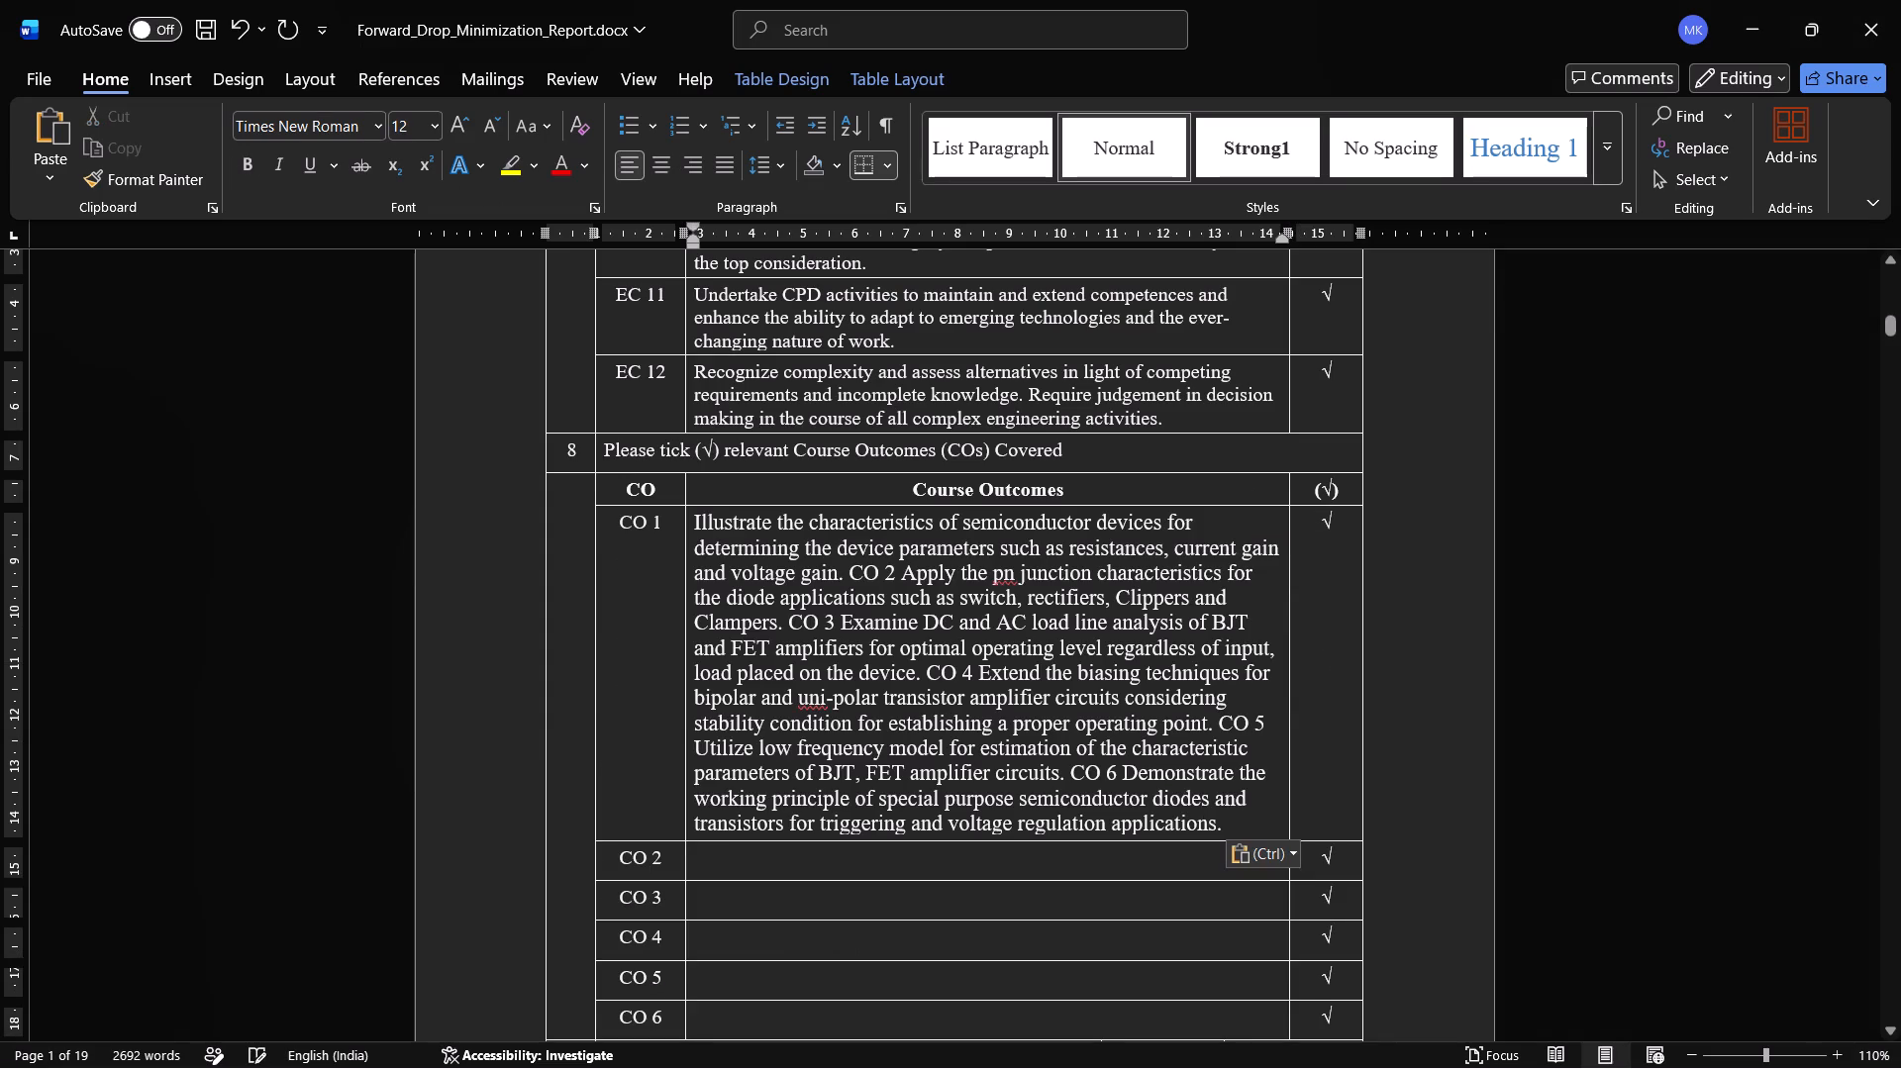
Move the sentence starting "Demonstrate the working principle" from the CO 1 cell to the CO 6 Course Outcomes cell.
key(ctrl+shift+Left)
key(ctrl+shift+Left)
key(ctrl+shift+Left)
key(ctrl+shift+Left)
key(ctrl+shift+Left)
key(ctrl+shift+Left)
key(ctrl+shift+Left)
key(ctrl+shift+Left)
key(ctrl+shift+Left)
key(ctrl+shift+Left)
key(ctrl+shift+Left)
key(ctrl+shift+Left)
key(ctrl+shift+Left)
key(ctrl+shift+Left)
key(ctrl+shift+Left)
key(ctrl+shift+Left)
key(ctrl+shift+Left)
key(ctrl+shift+Left)
key(ctrl+shift+Left)
key(ctrl+shift+Left)
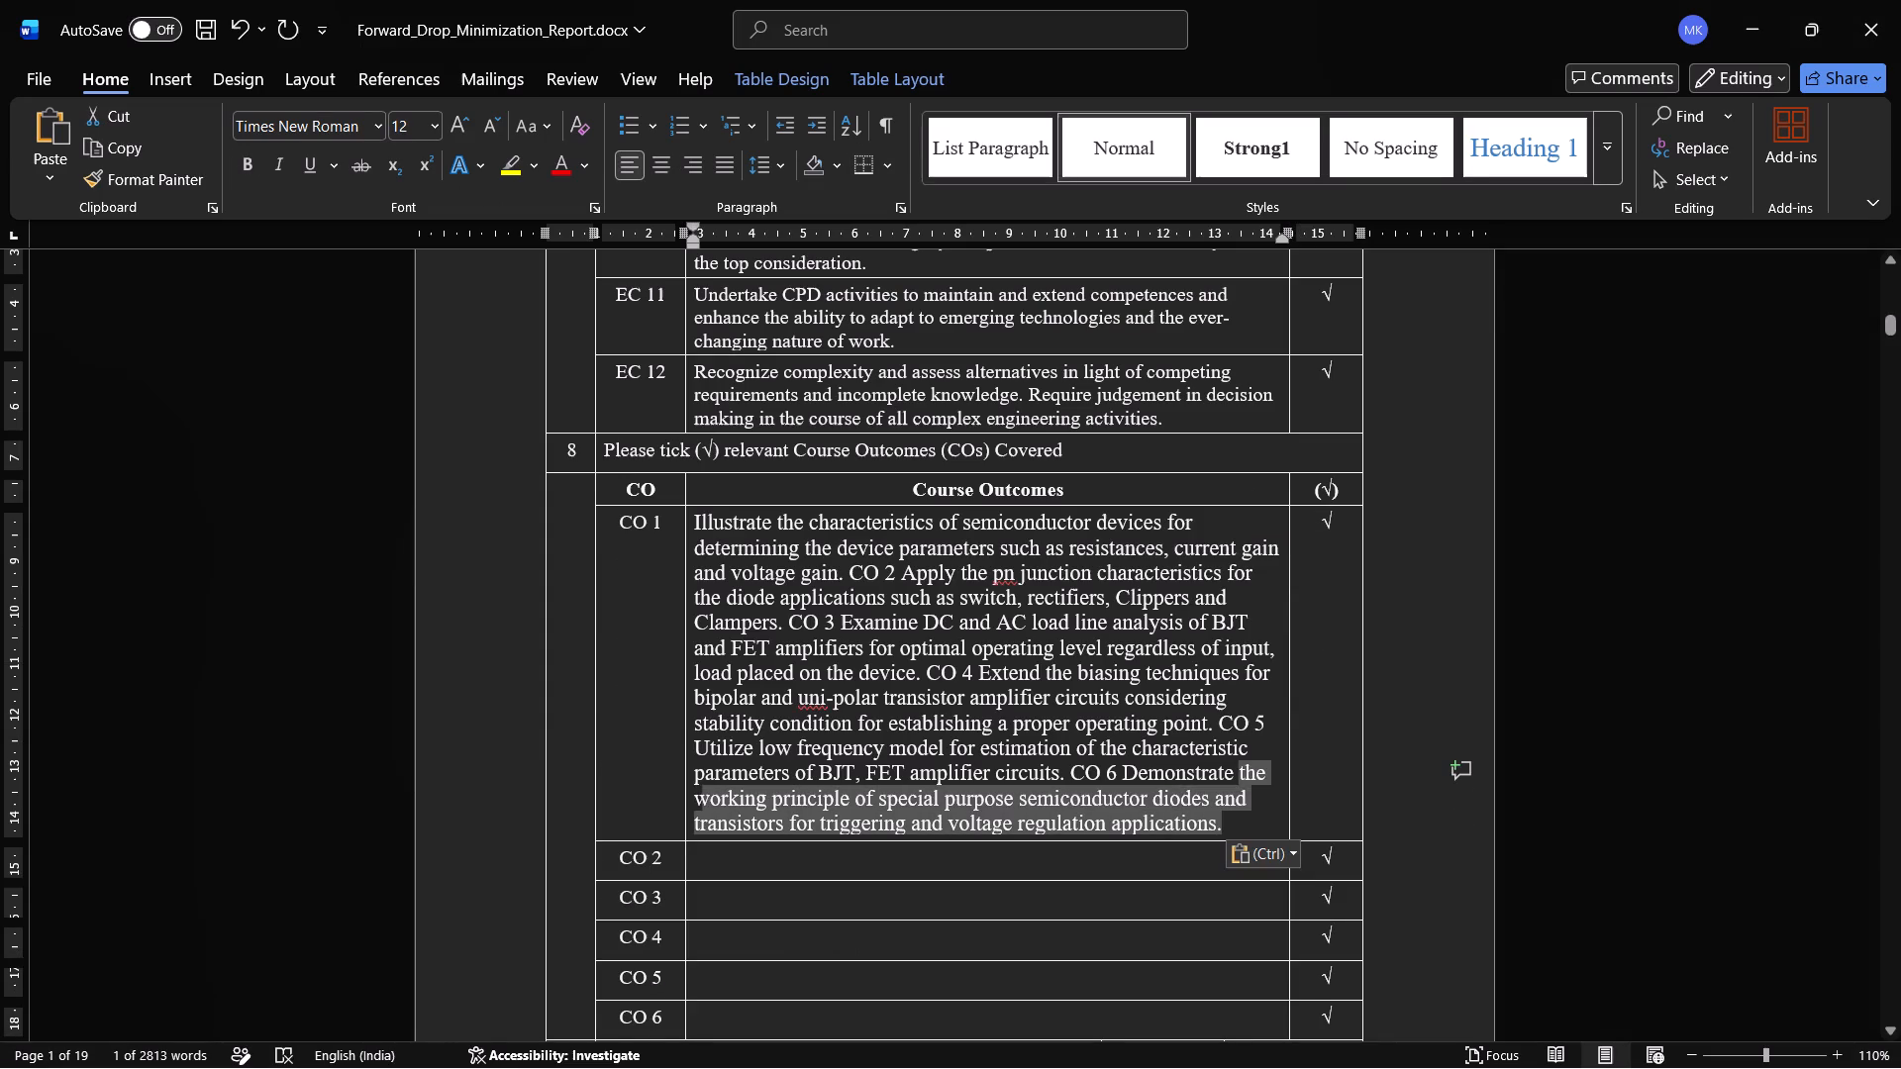
key(ctrl+shift+Right)
key(ctrl+shift+Right)
key(ctrl+shift+Right)
key(ctrl+shift+Right)
key(ctrl+shift+Right)
key(ctrl+shift+Right)
key(ctrl+shift+Right)
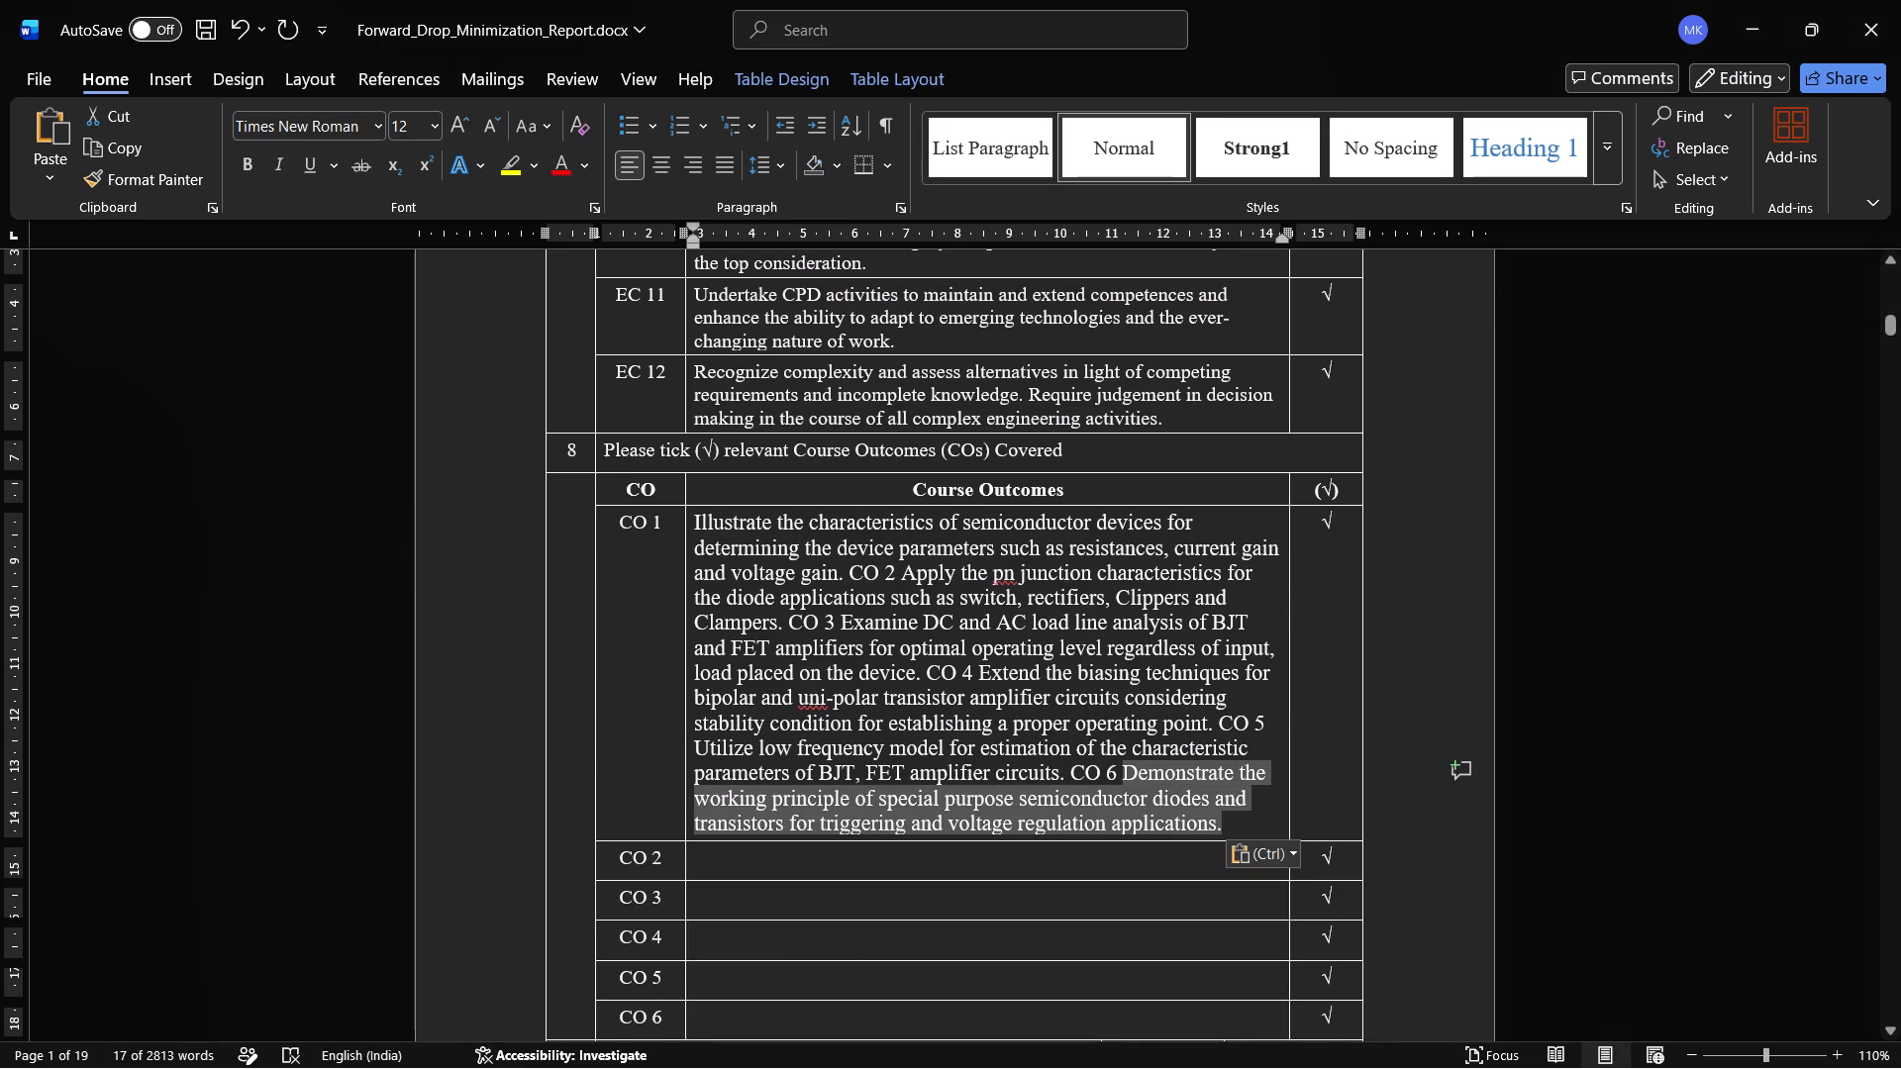
key(ctrl+x)
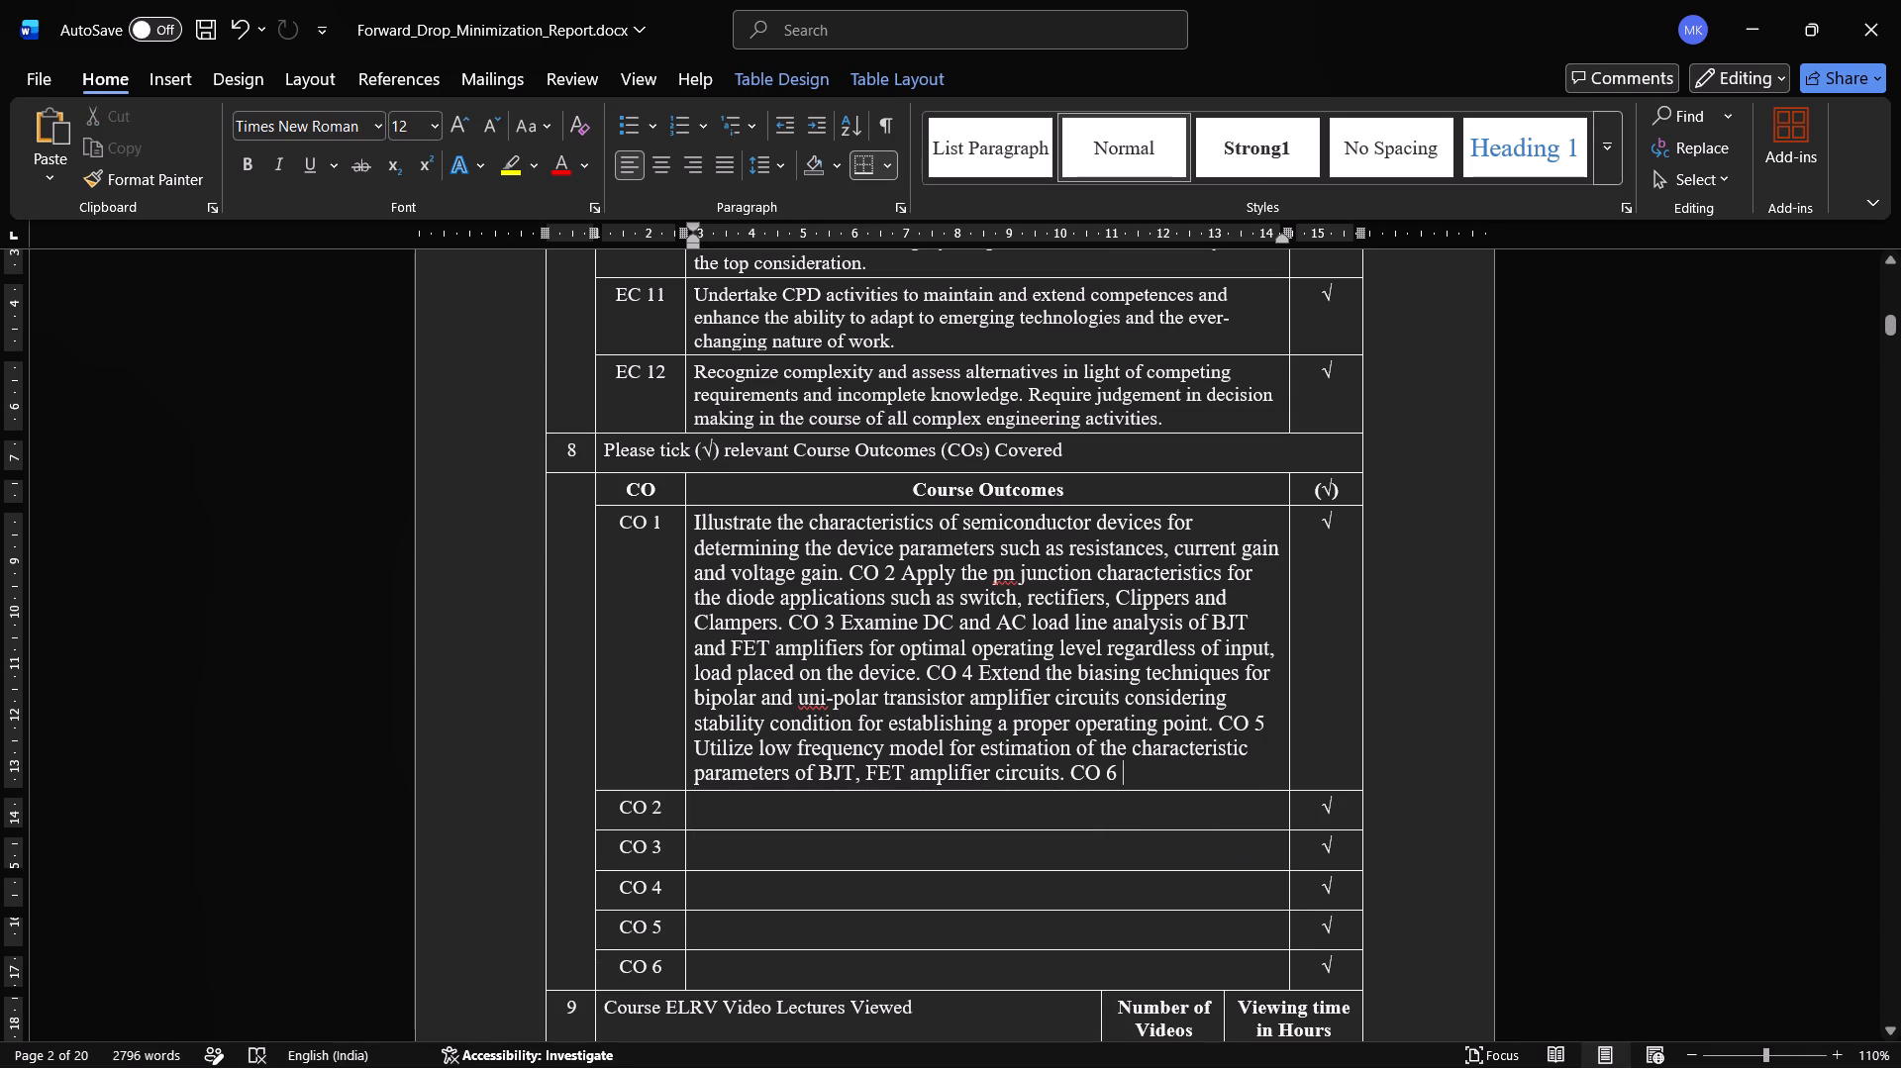
click(854, 968)
key(ctrl+v)
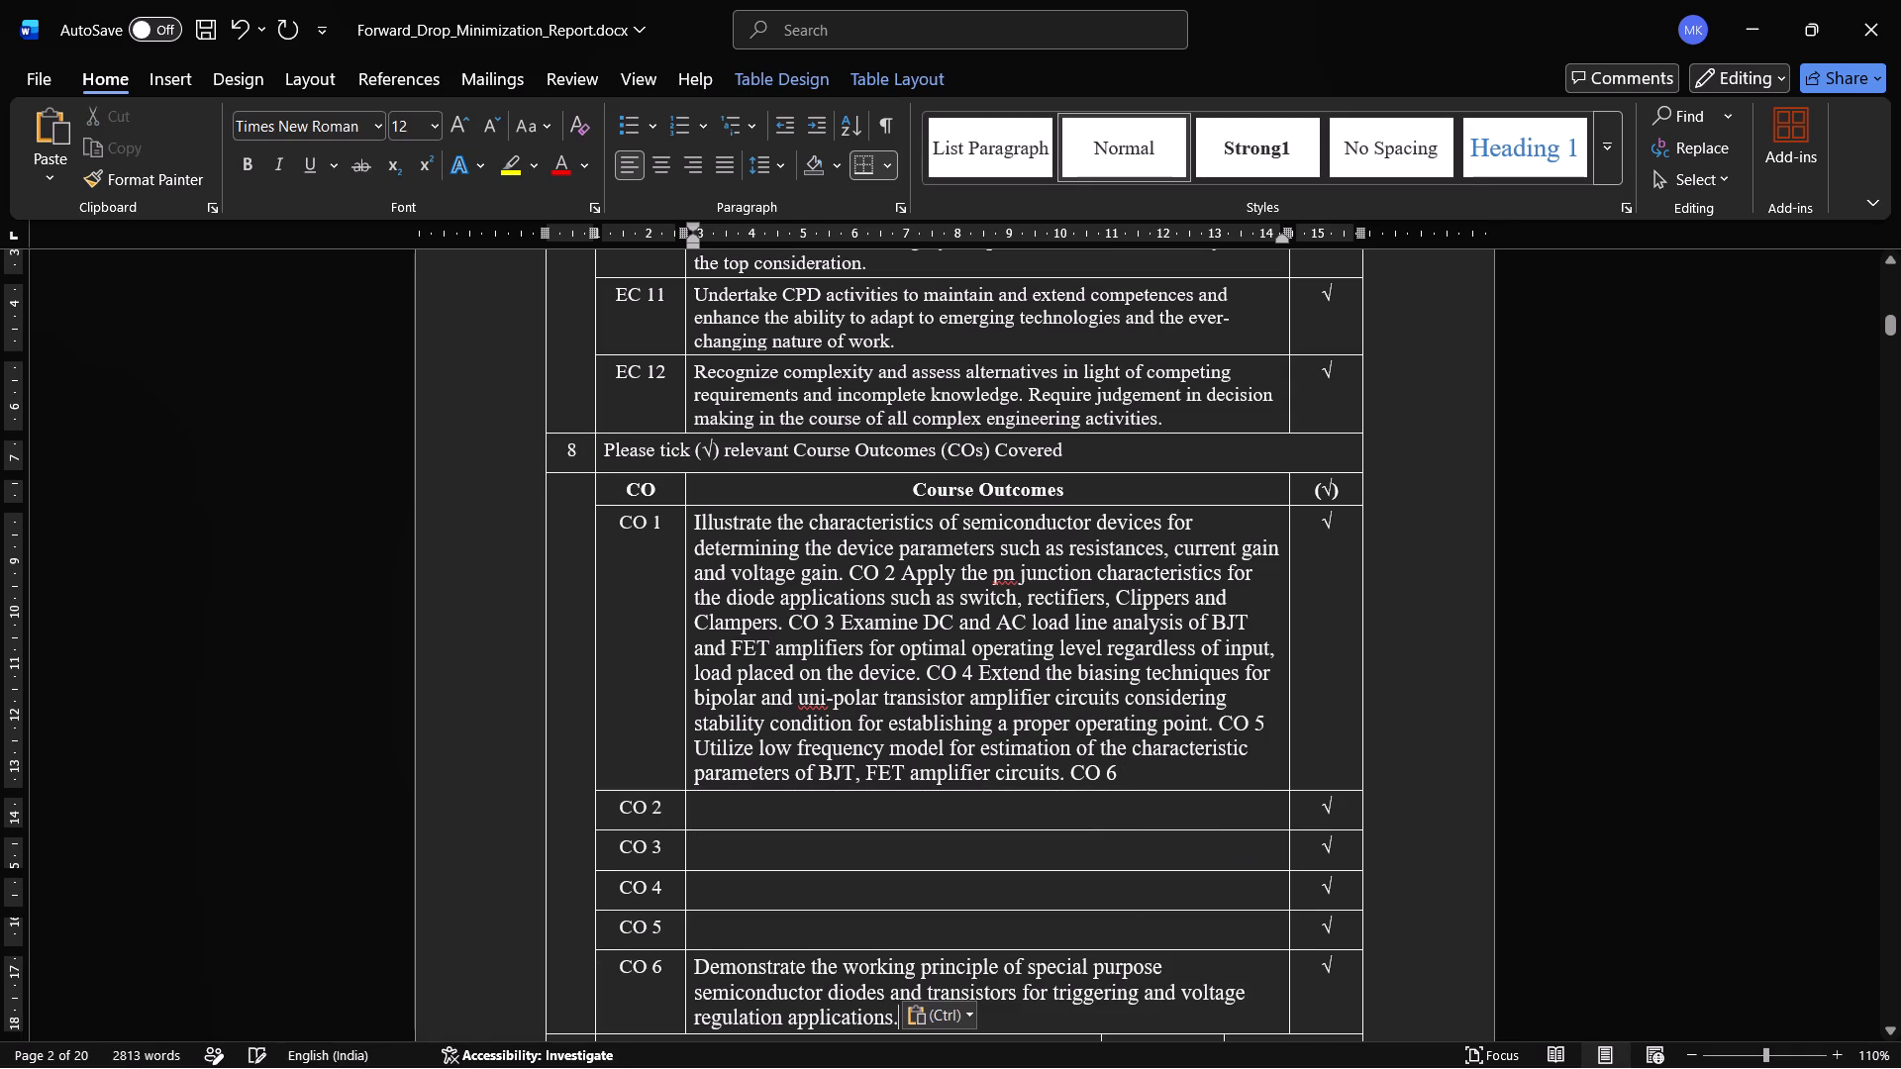
Delete the trailing CO 6 label from the CO 1 cell and move the "Utilize low frequency model" sentence to the CO 5 Course Outcomes cell.
click(1151, 769)
key(BackSpace)
key(BackSpace)
key(BackSpace)
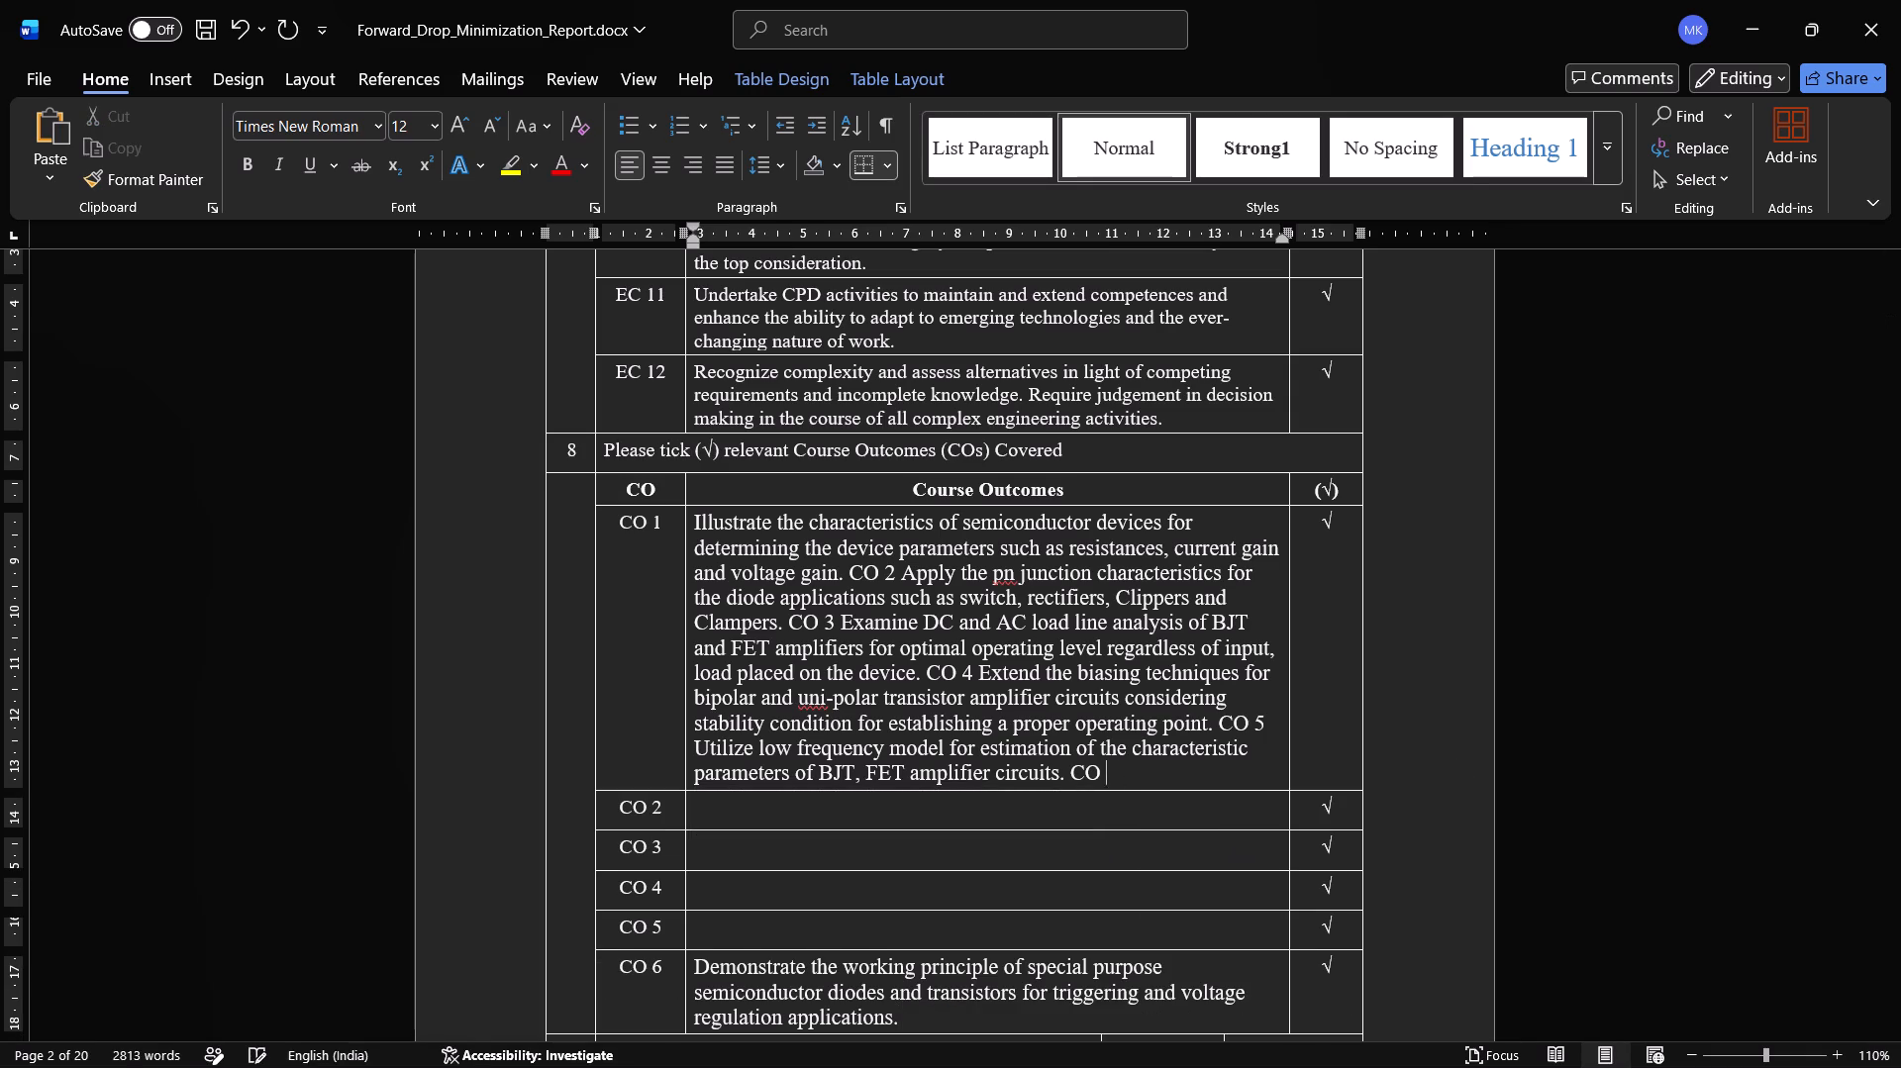
key(BackSpace)
key(BackSpace)
key(ctrl+shift+Left)
key(ctrl+shift+Left)
key(ctrl+shift+Left)
key(ctrl+shift+Left)
key(ctrl+shift+Left)
key(ctrl+shift+Left)
key(ctrl+shift+Left)
key(ctrl+shift+Left)
key(ctrl+shift+Left)
key(ctrl+shift+Left)
key(ctrl+shift+Left)
key(ctrl+shift+Left)
key(ctrl+shift+Left)
key(ctrl+shift+Left)
key(ctrl+shift+Left)
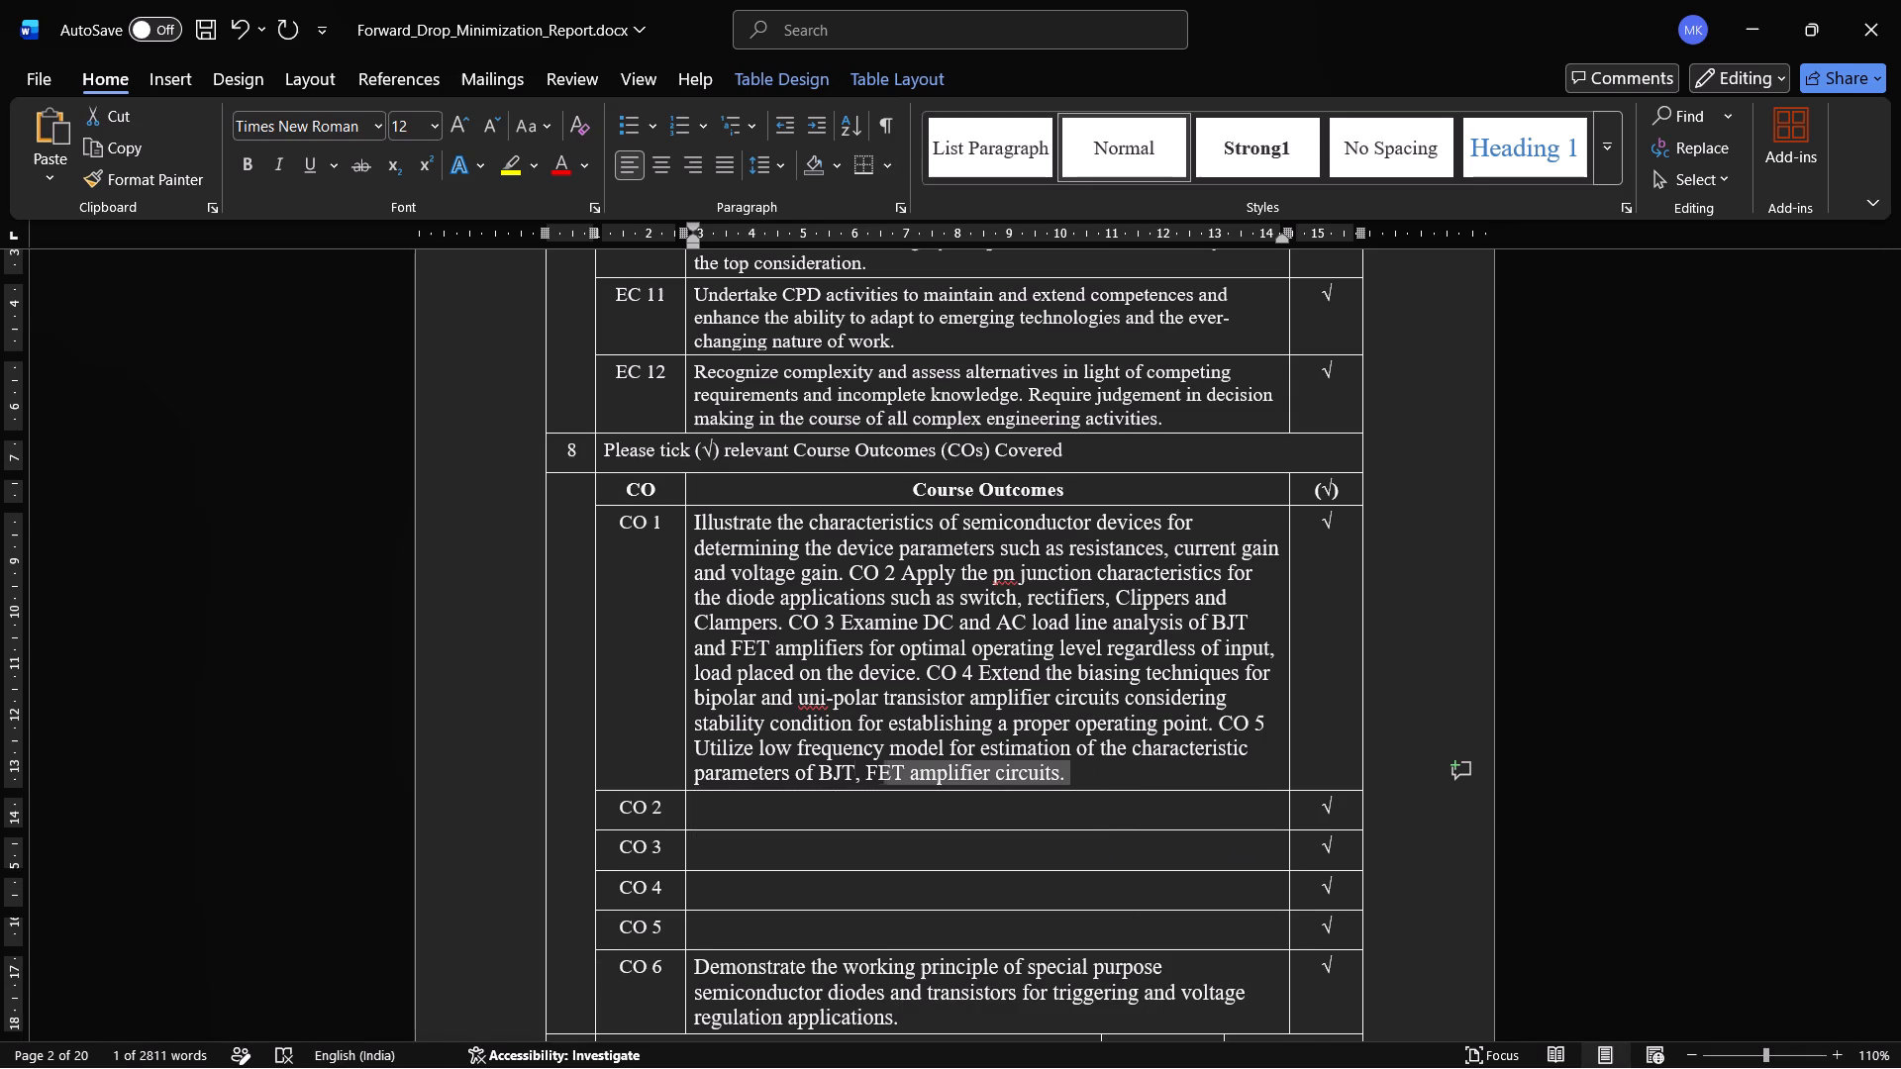
key(ctrl+shift+Left)
key(ctrl+shift+Left)
key(ctrl+x)
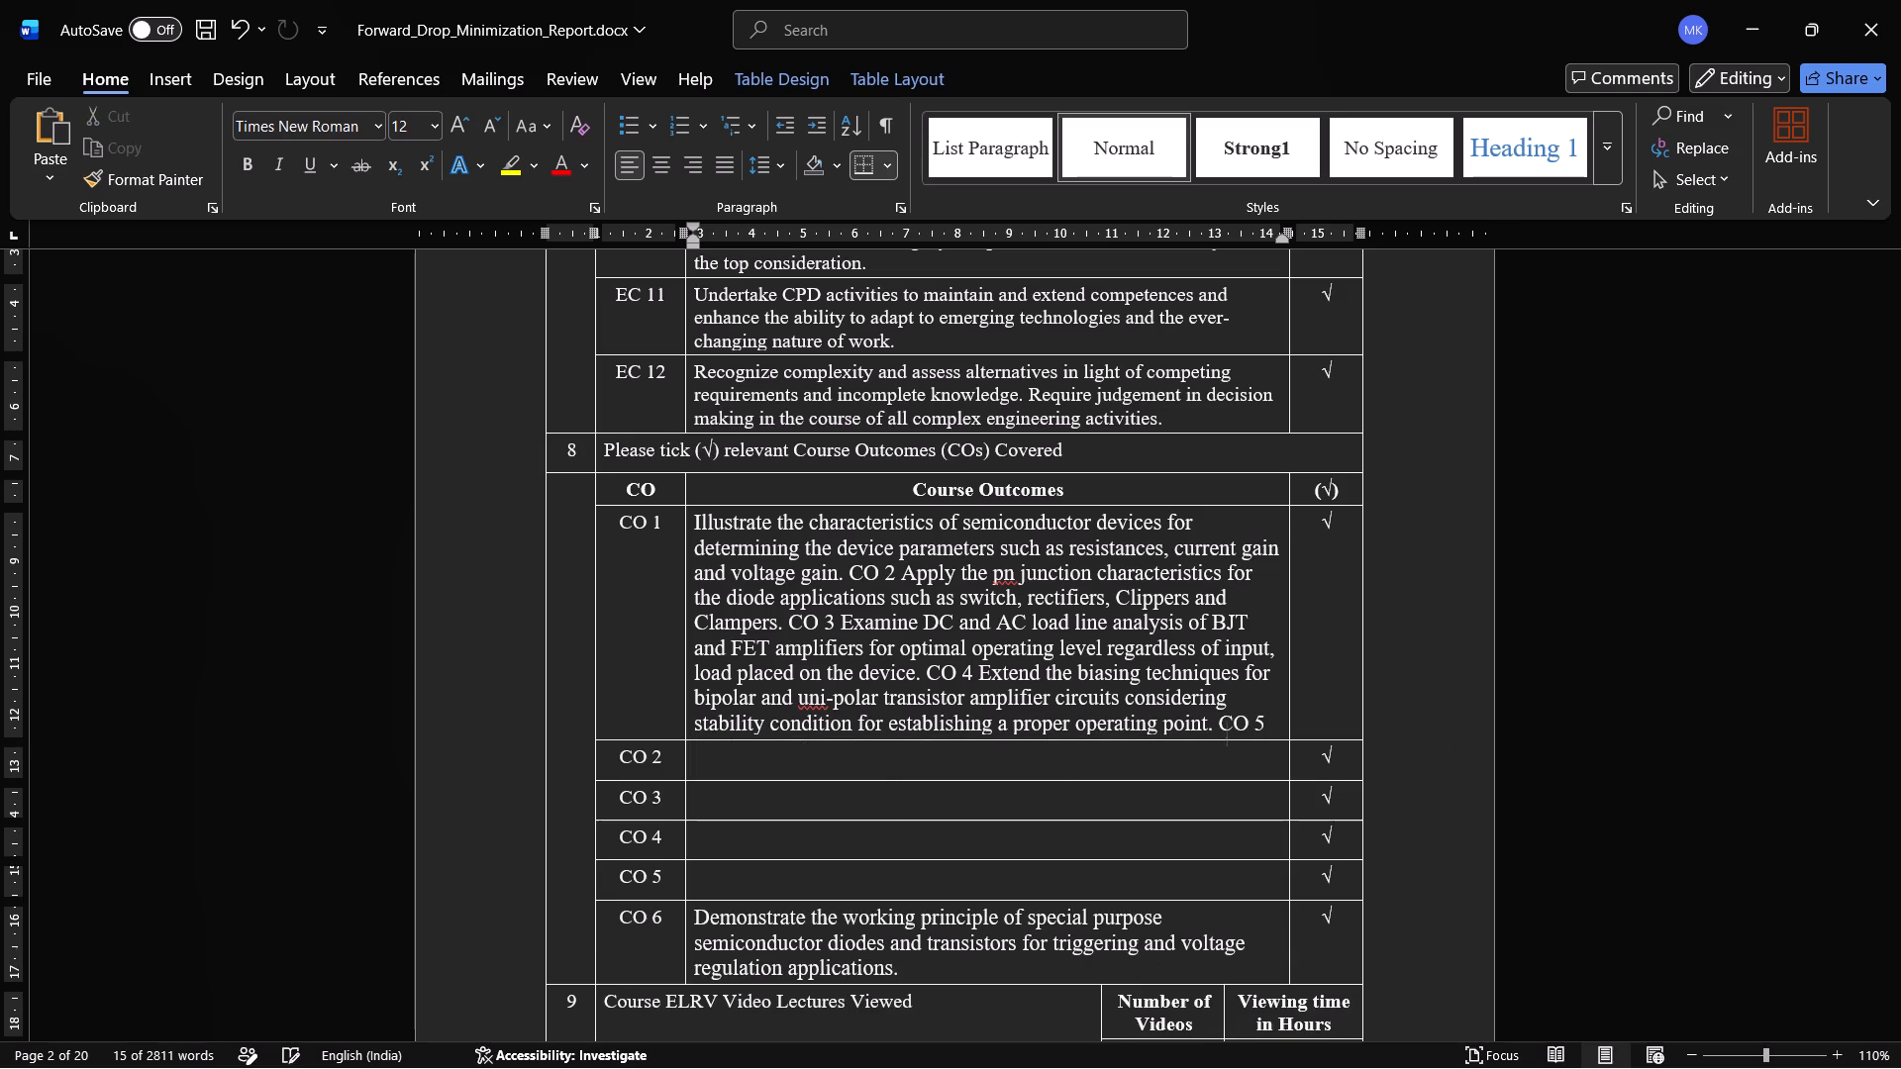
drag(943, 895, 993, 870)
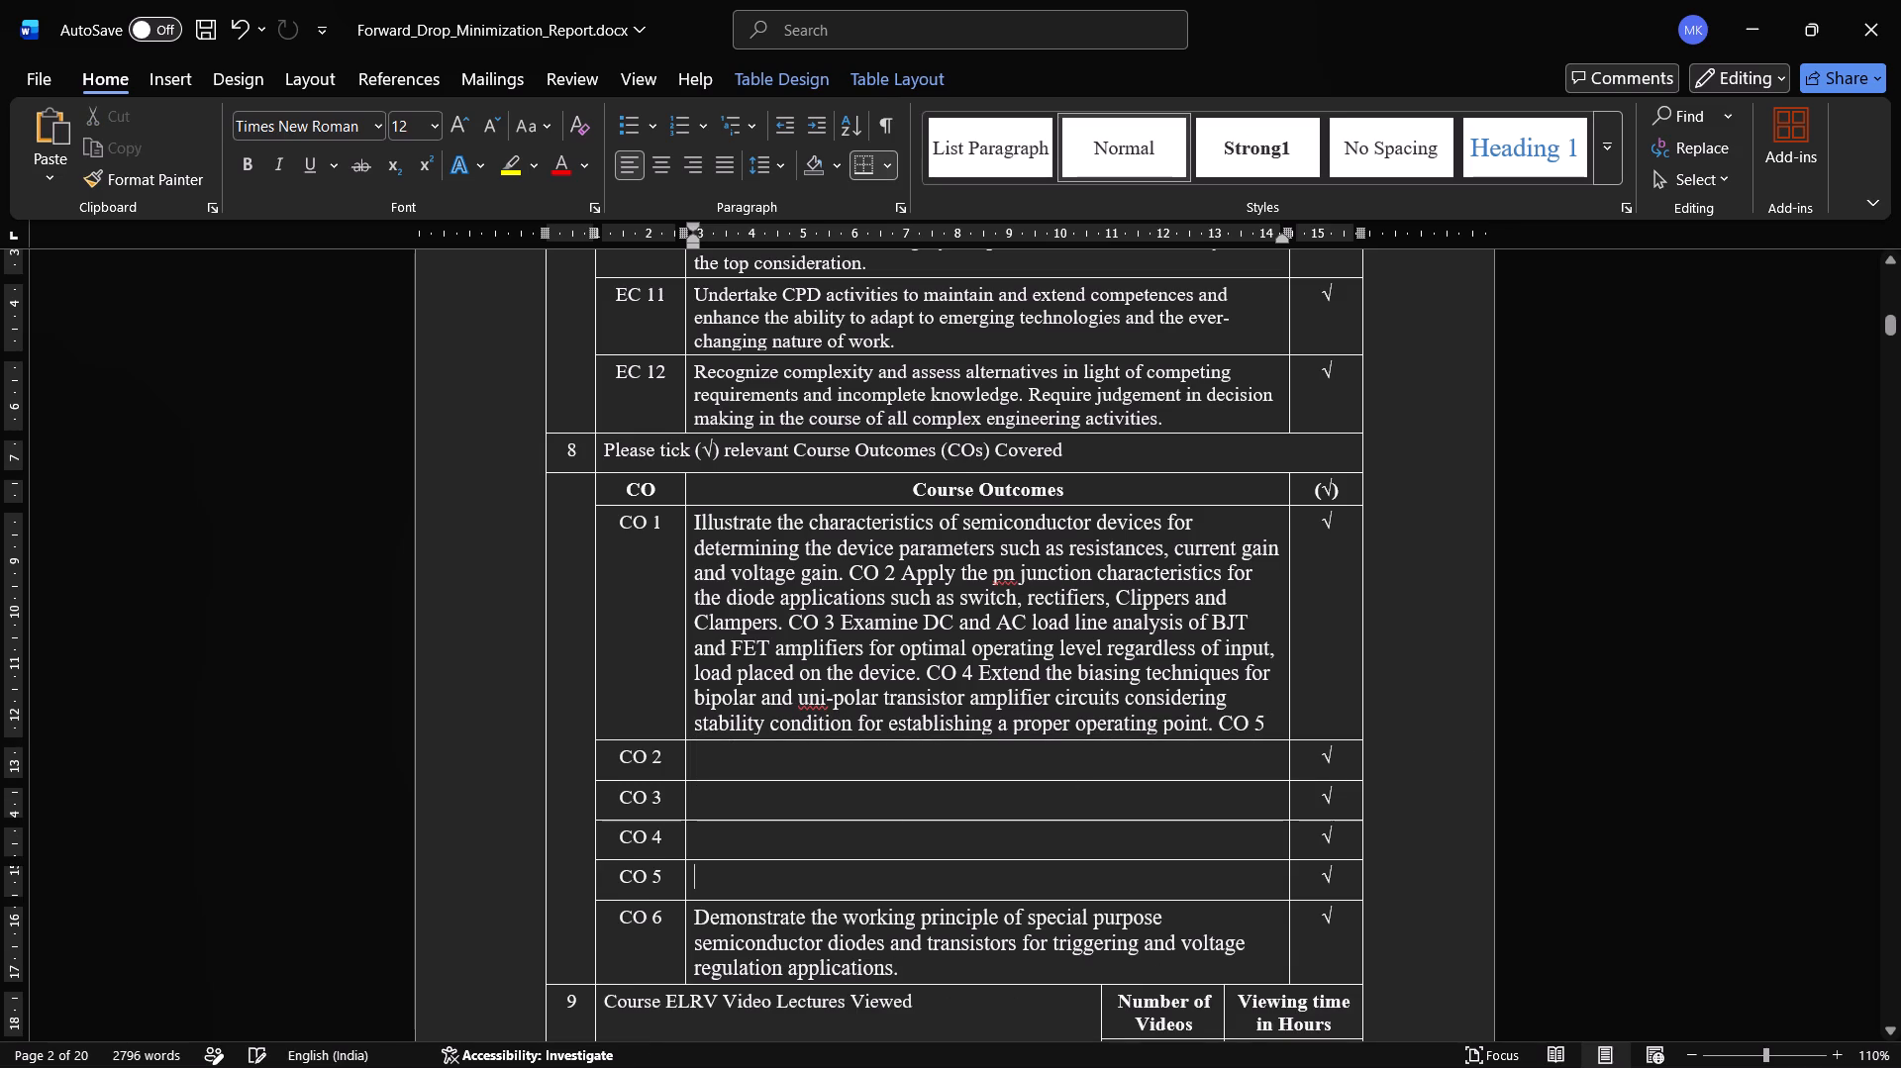
key(ctrl+v)
Delete the trailing CO 5 label from the CO 1 cell and move the "Extend the biasing techniques" sentence to the CO 4 cell.
click(1276, 723)
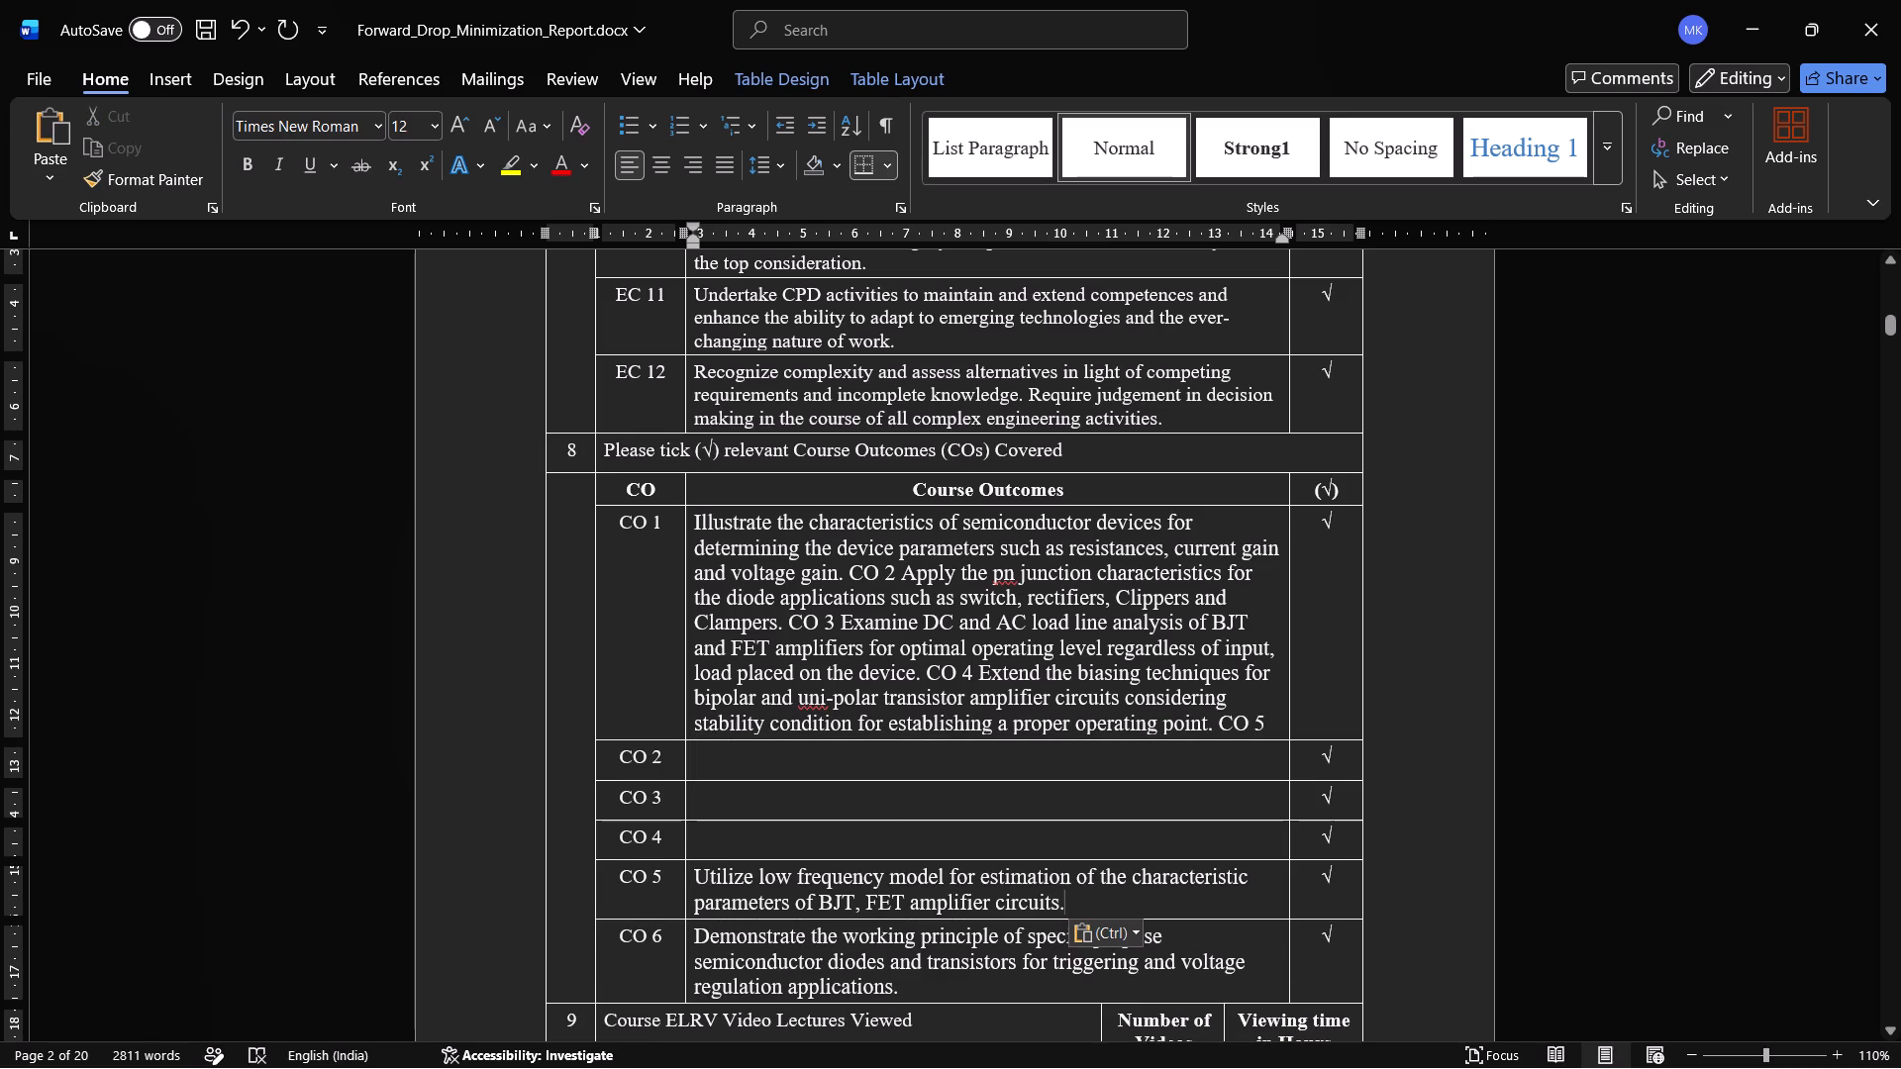
key(BackSpace)
key(BackSpace)
key(BackSpace)
key(BackSpace)
key(BackSpace)
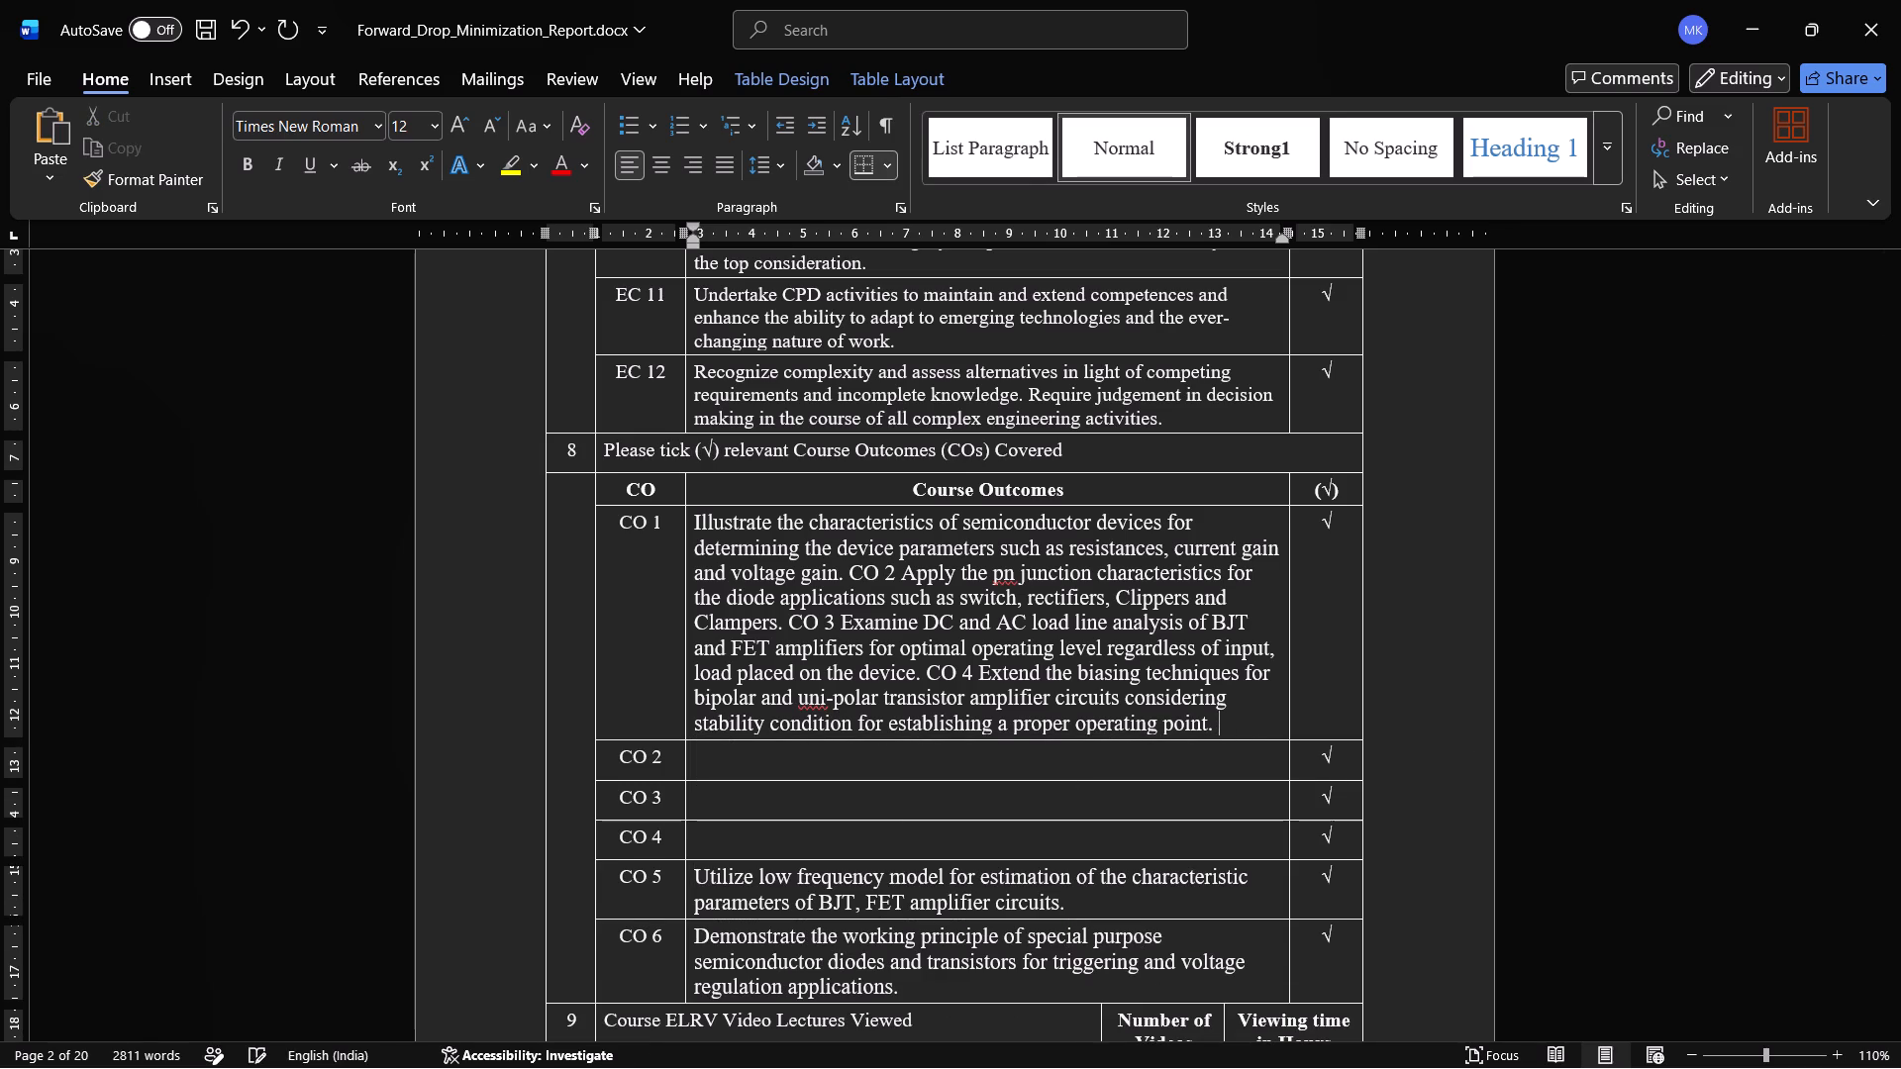
key(ctrl+shift+Left)
key(ctrl+shift+Left)
key(ctrl+shift+Left)
key(ctrl+shift+Left)
key(ctrl+shift+Left)
key(ctrl+shift+Left)
key(ctrl+shift+Left)
key(ctrl+shift+Left)
key(ctrl+shift+Left)
key(ctrl+shift+Left)
key(ctrl+shift+Left)
key(ctrl+shift+Left)
key(ctrl+shift+Left)
key(ctrl+shift+Left)
key(ctrl+shift+Left)
key(ctrl+shift+Left)
key(ctrl+shift+Left)
key(ctrl+shift+Left)
key(ctrl+shift+Left)
key(ctrl+shift+Left)
key(ctrl+shift+Left)
key(ctrl+shift+Left)
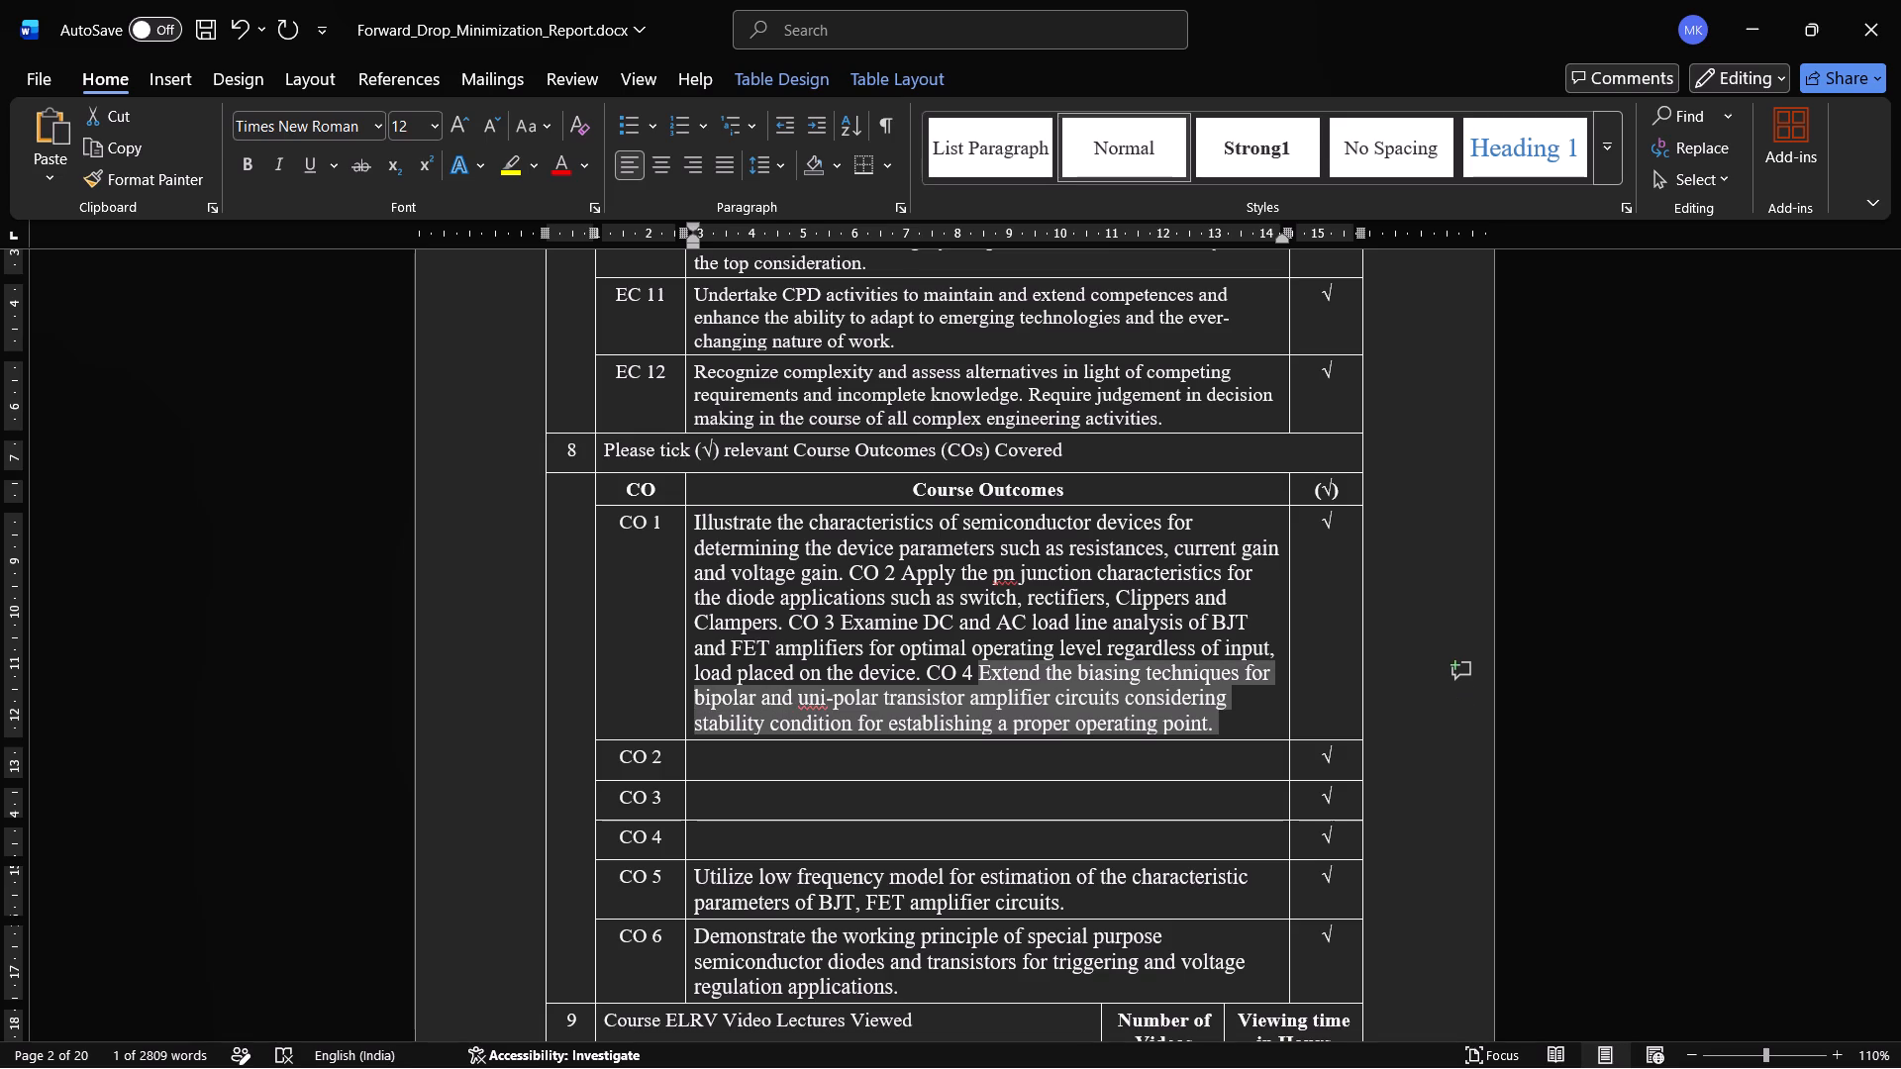
key(ctrl+x)
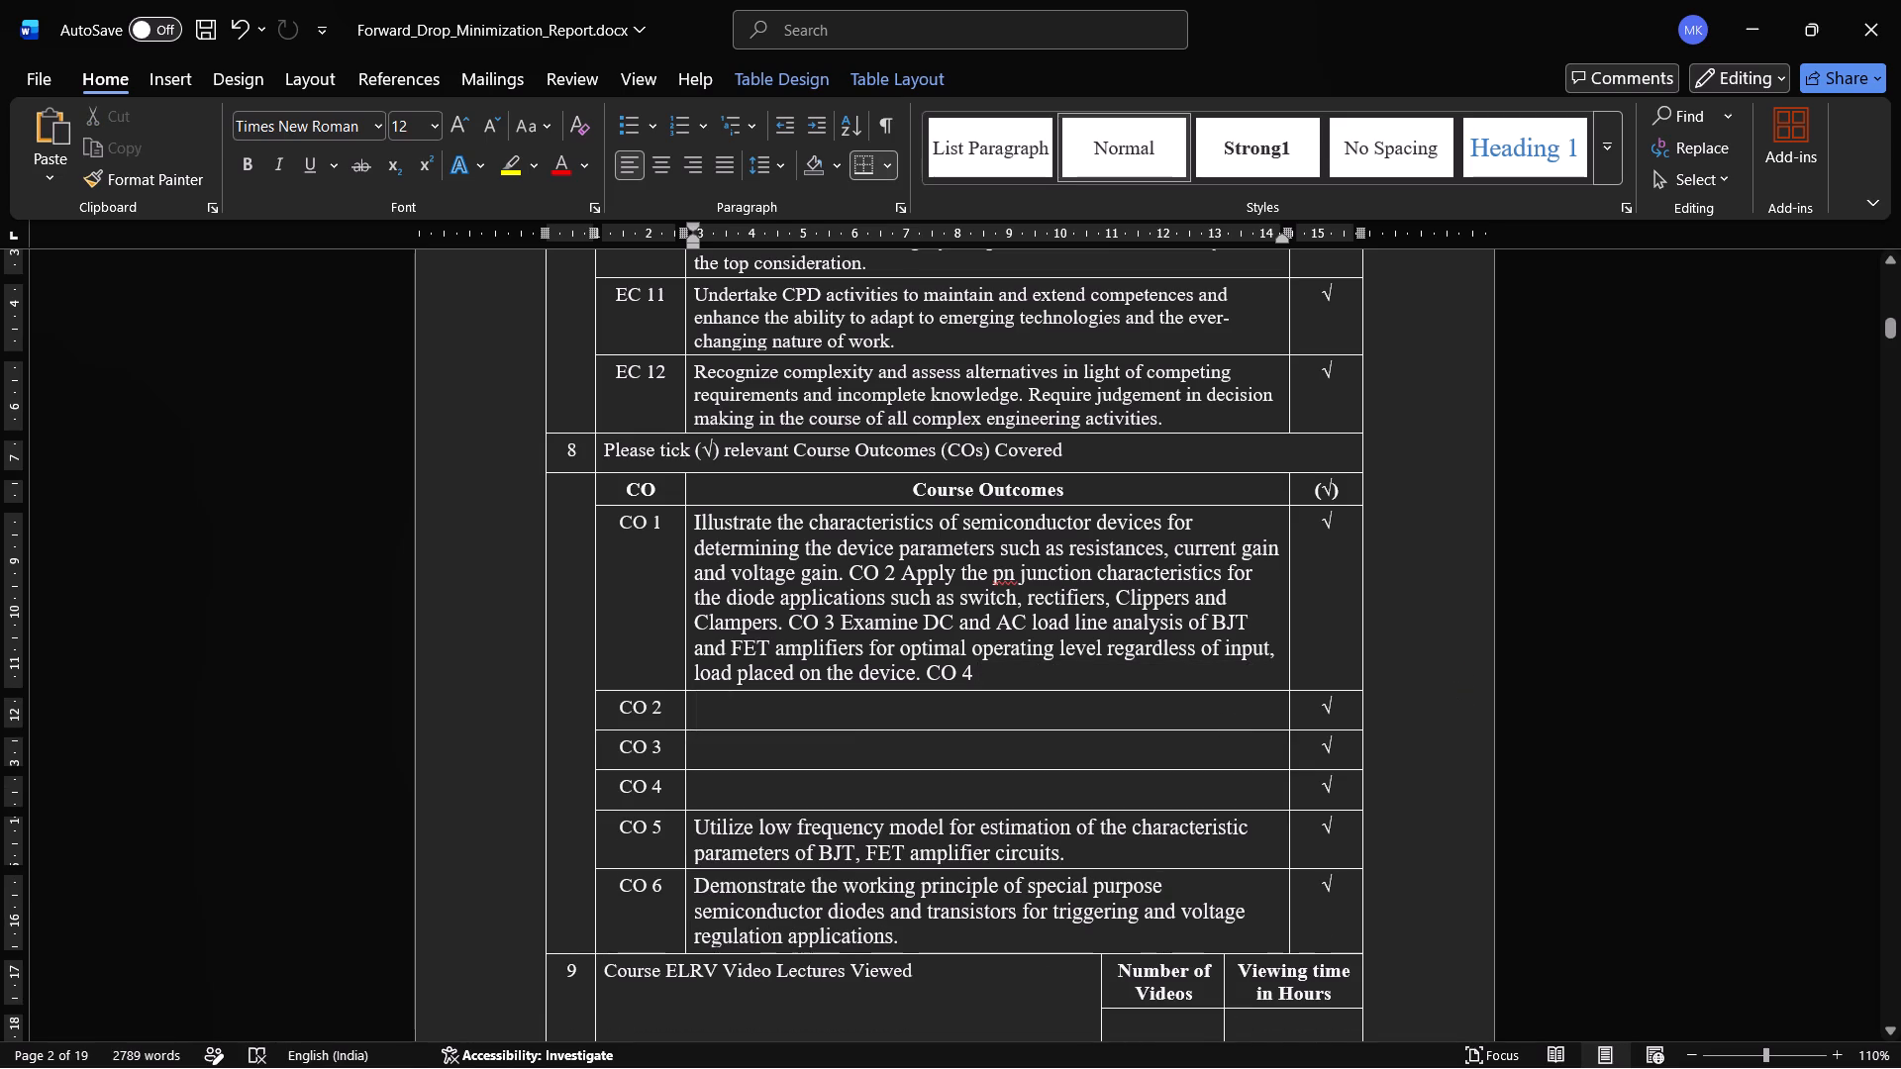
click(1025, 801)
key(ctrl+v)
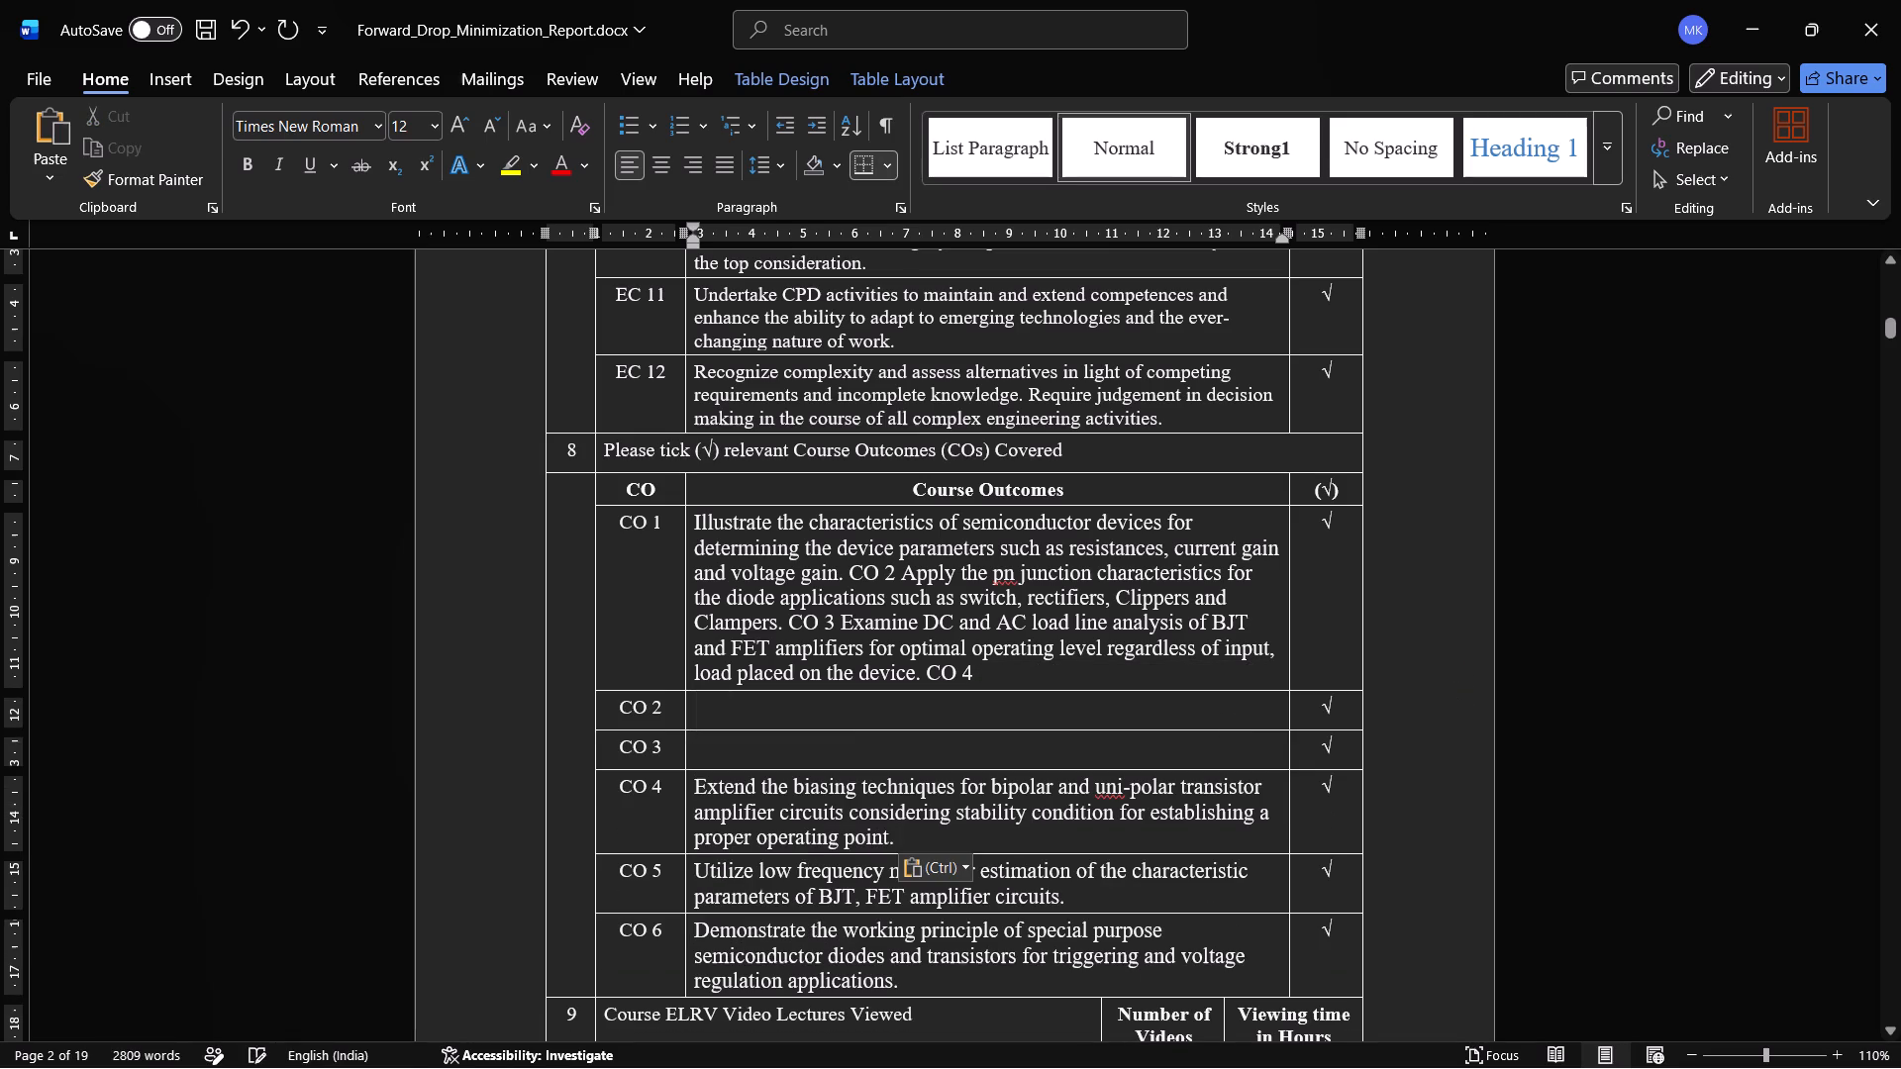
Delete the trailing CO 4 label from the CO 1 cell and move the "Examine DC and AC load line analysis" sentence to the CO 3 cell.
click(1105, 675)
key(BackSpace)
key(BackSpace)
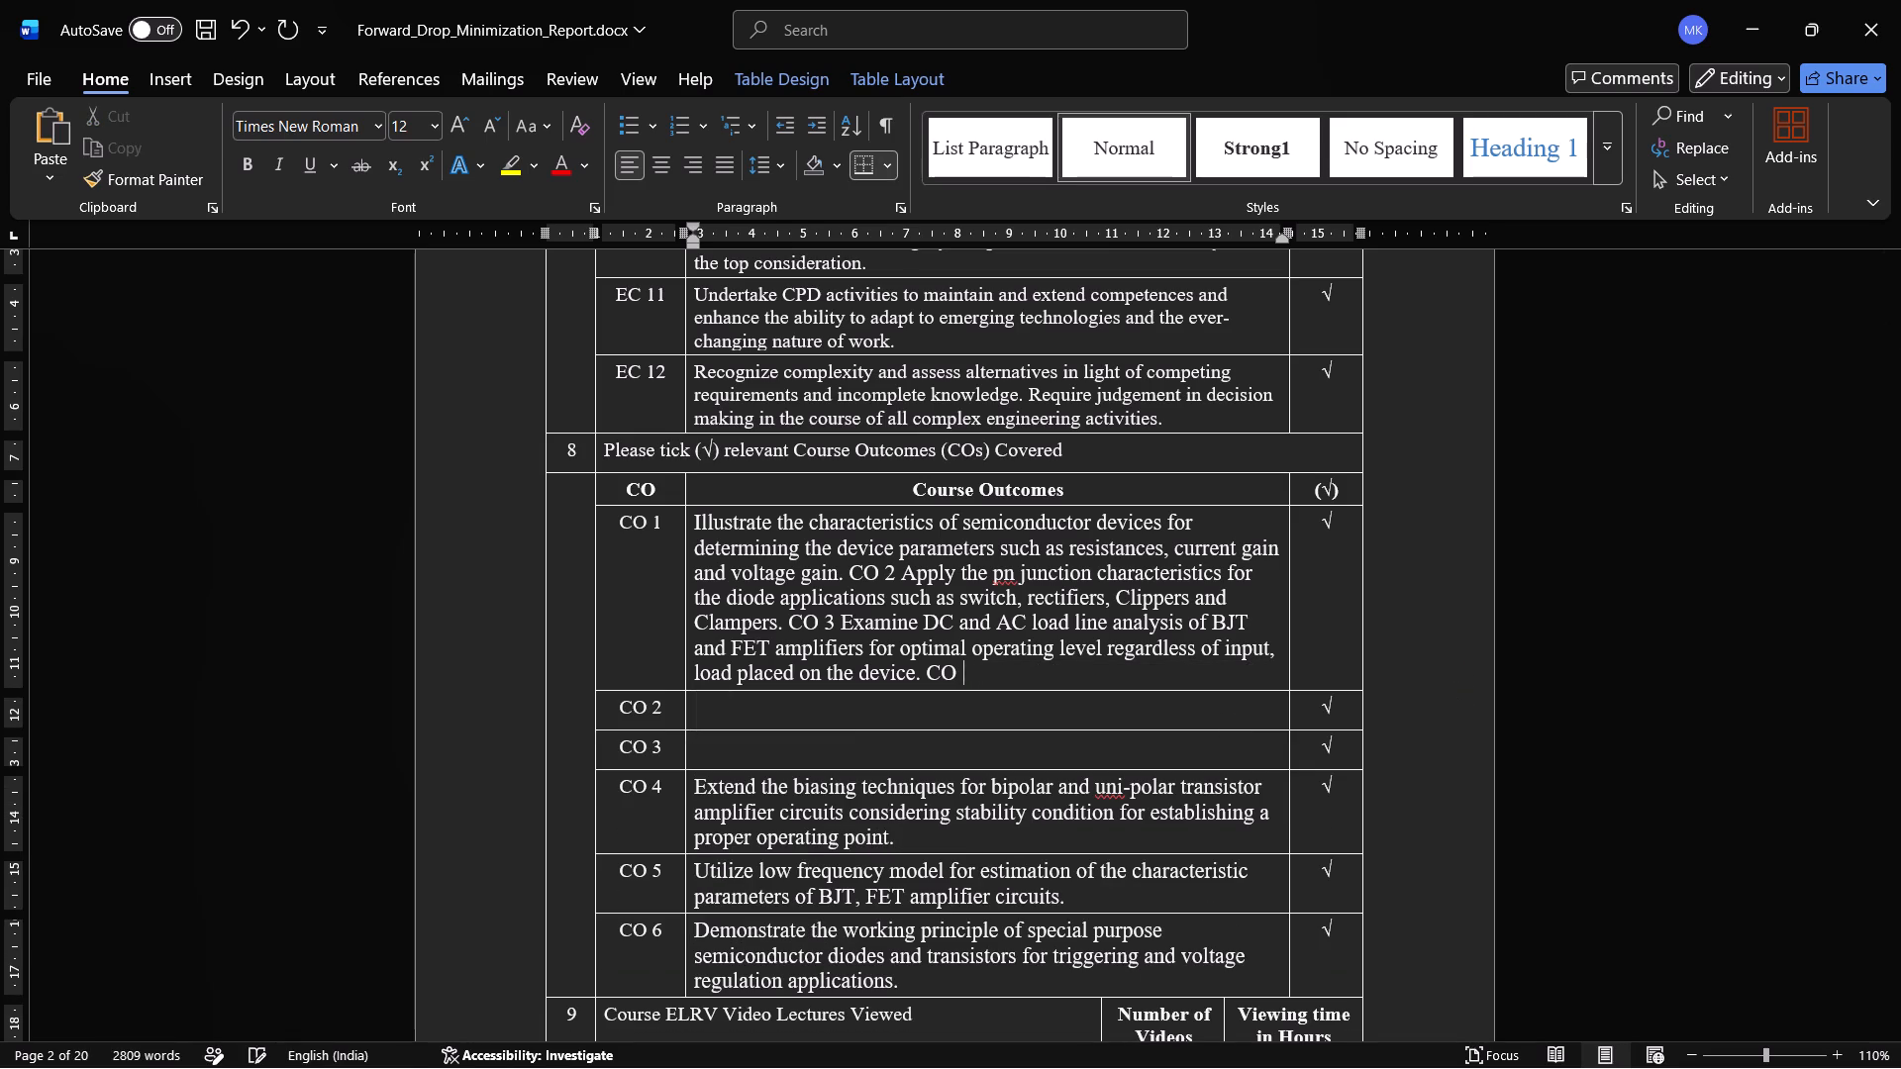
key(BackSpace)
key(BackSpace)
key(BackSpace)
key(ctrl+shift+Left)
key(ctrl+shift+Left)
key(ctrl+shift+Left)
key(ctrl+shift+Left)
key(ctrl+shift+Left)
key(ctrl+shift+Left)
key(ctrl+shift+Left)
key(ctrl+shift+Left)
key(ctrl+shift+Left)
key(ctrl+shift+Left)
key(ctrl+shift+Left)
key(ctrl+shift+Left)
key(ctrl+shift+Left)
key(ctrl+shift+Left)
key(ctrl+shift+Left)
key(ctrl+shift+Left)
key(ctrl+shift+Left)
key(ctrl+shift+Left)
key(ctrl+shift+Left)
key(ctrl+shift+Left)
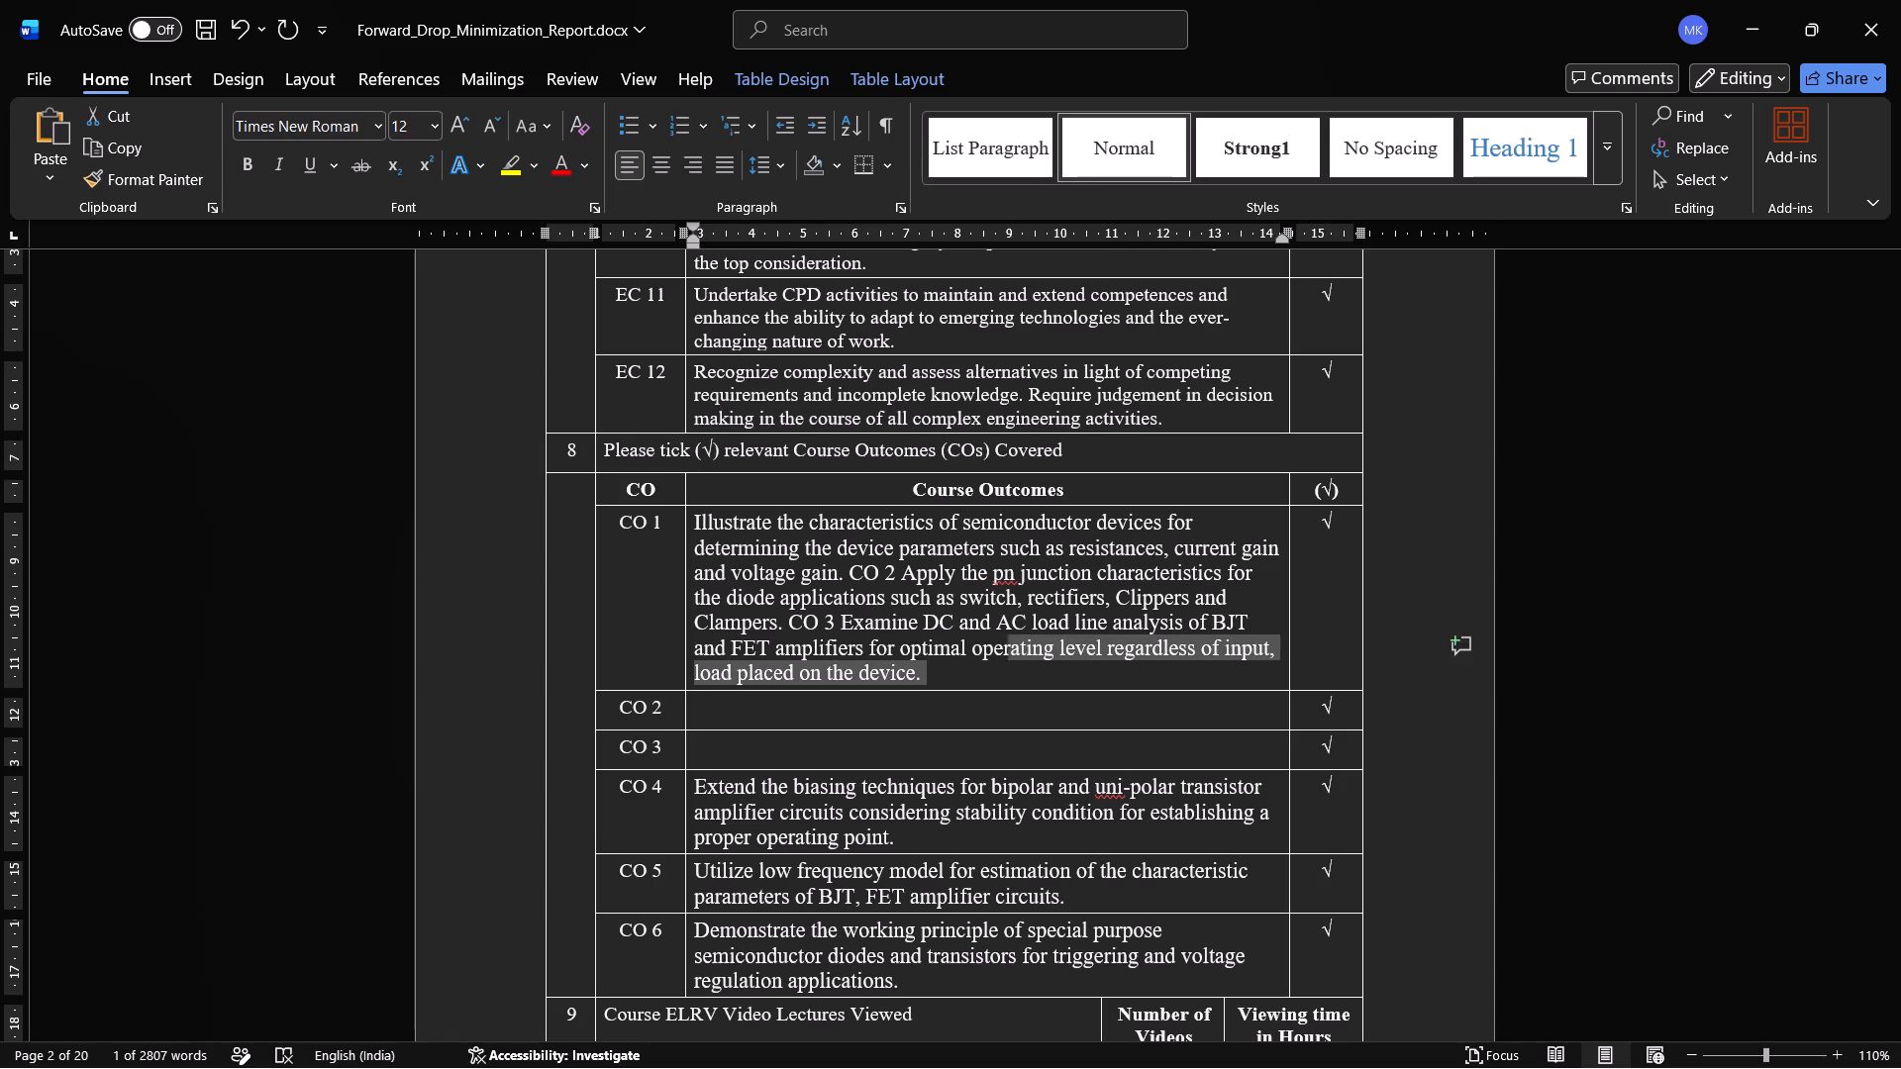
key(ctrl+shift+Left)
key(ctrl+shift+Left)
key(ctrl+shift+Left)
key(ctrl+shift+Left)
key(ctrl+shift+Left)
key(ctrl+shift+Left)
key(ctrl+shift+Left)
key(ctrl+shift+Right)
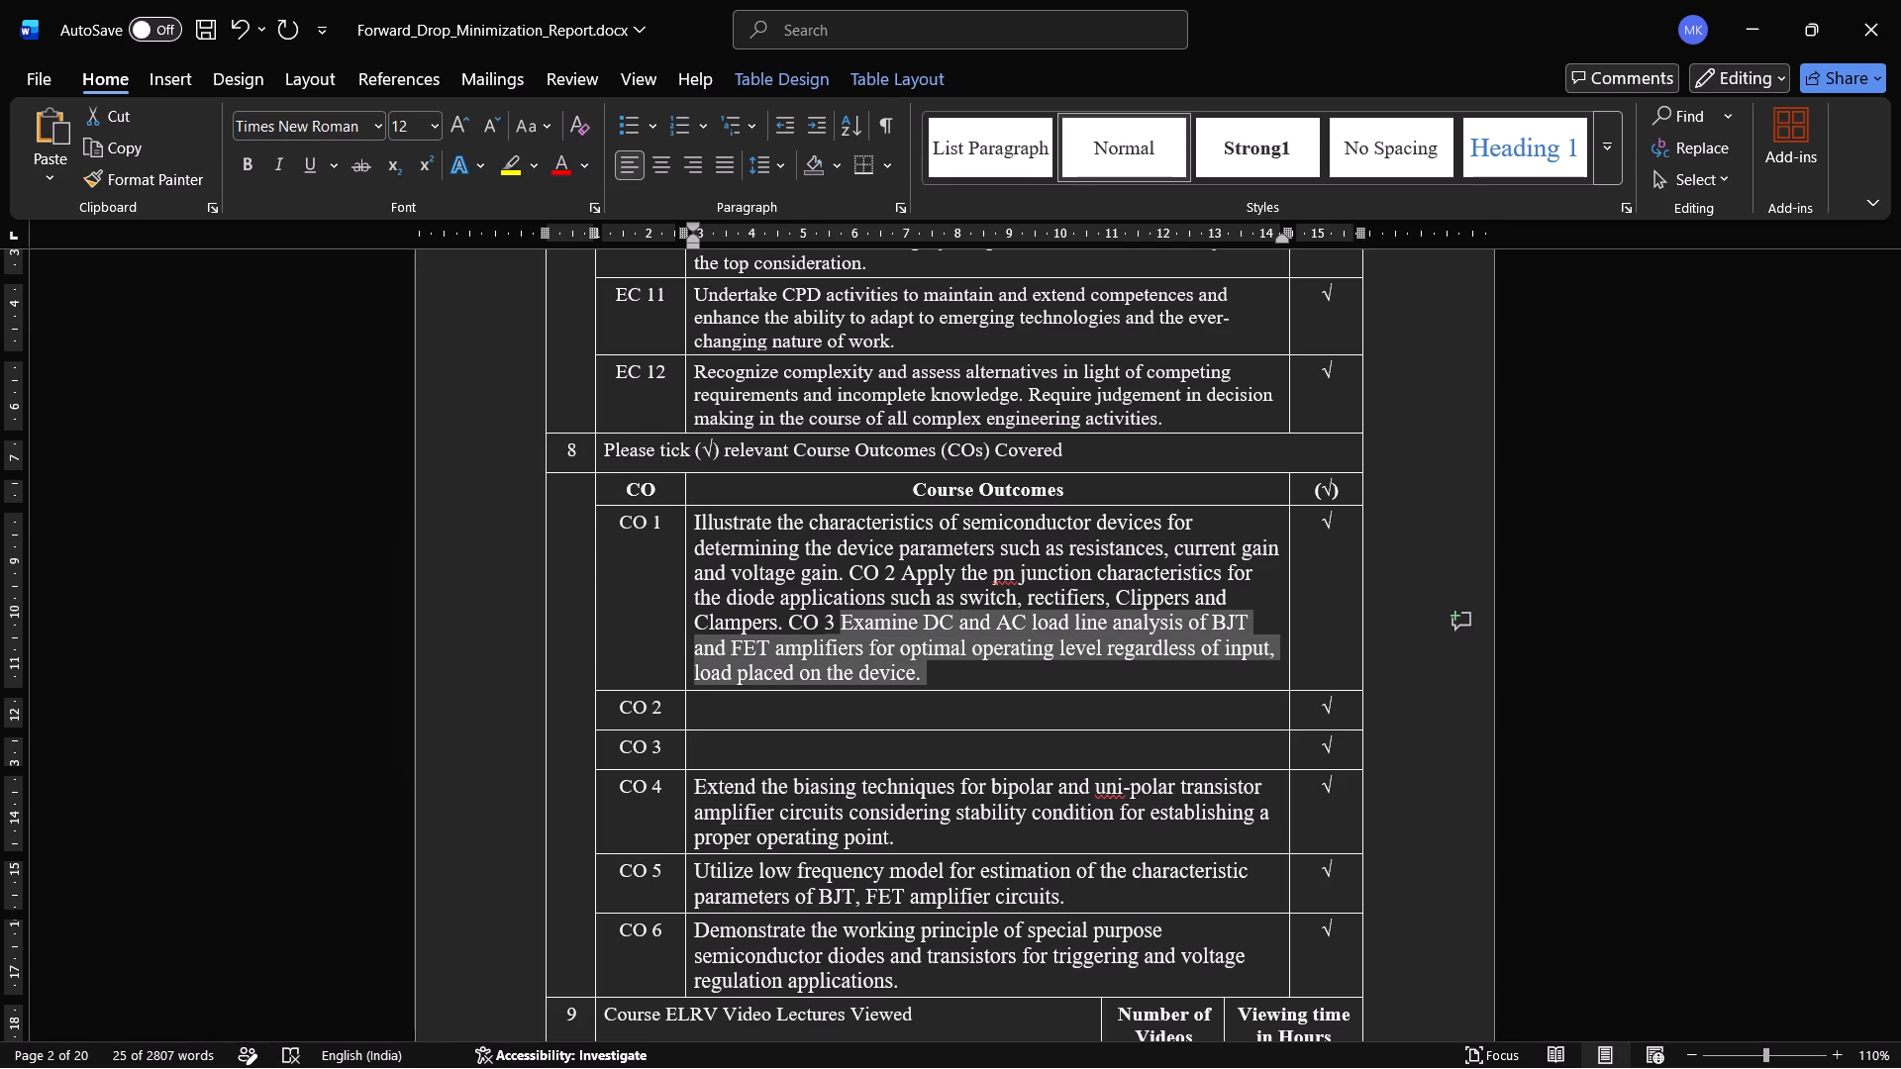
key(ctrl+x)
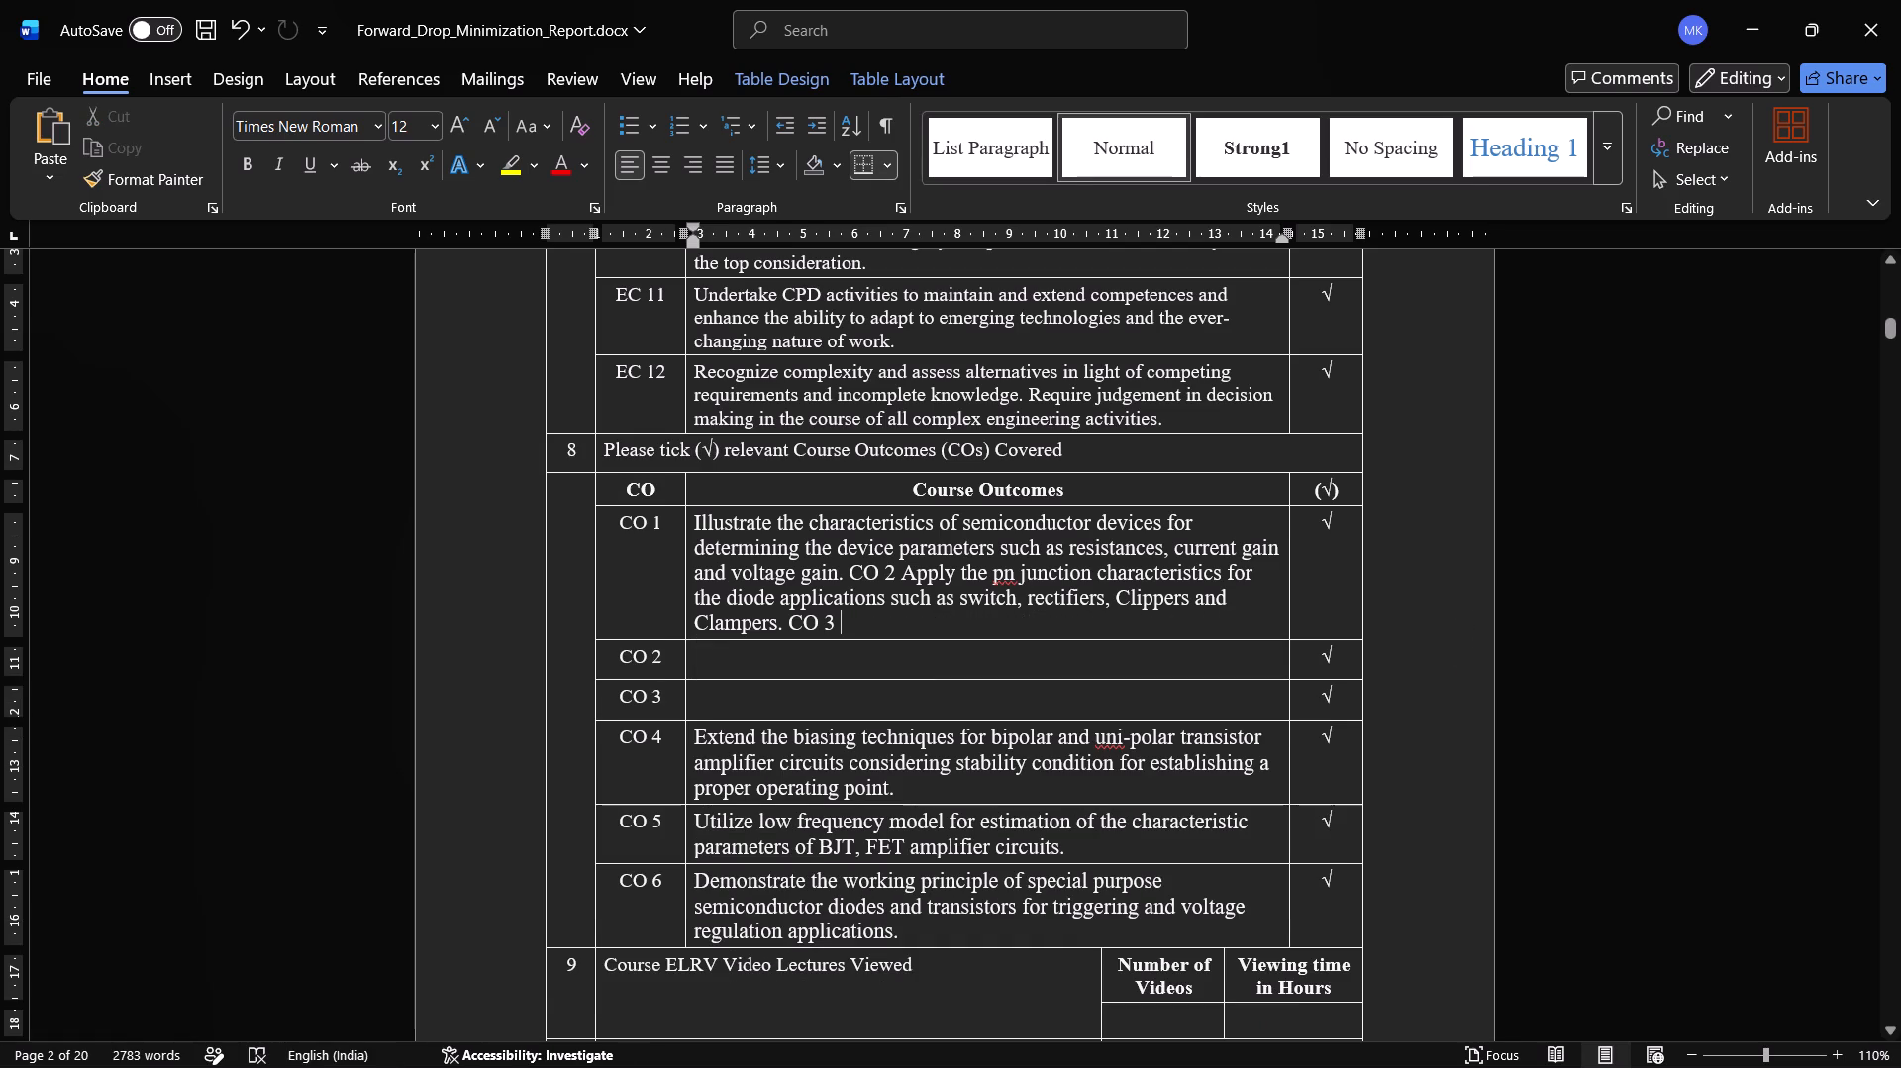
click(975, 695)
key(ctrl+v)
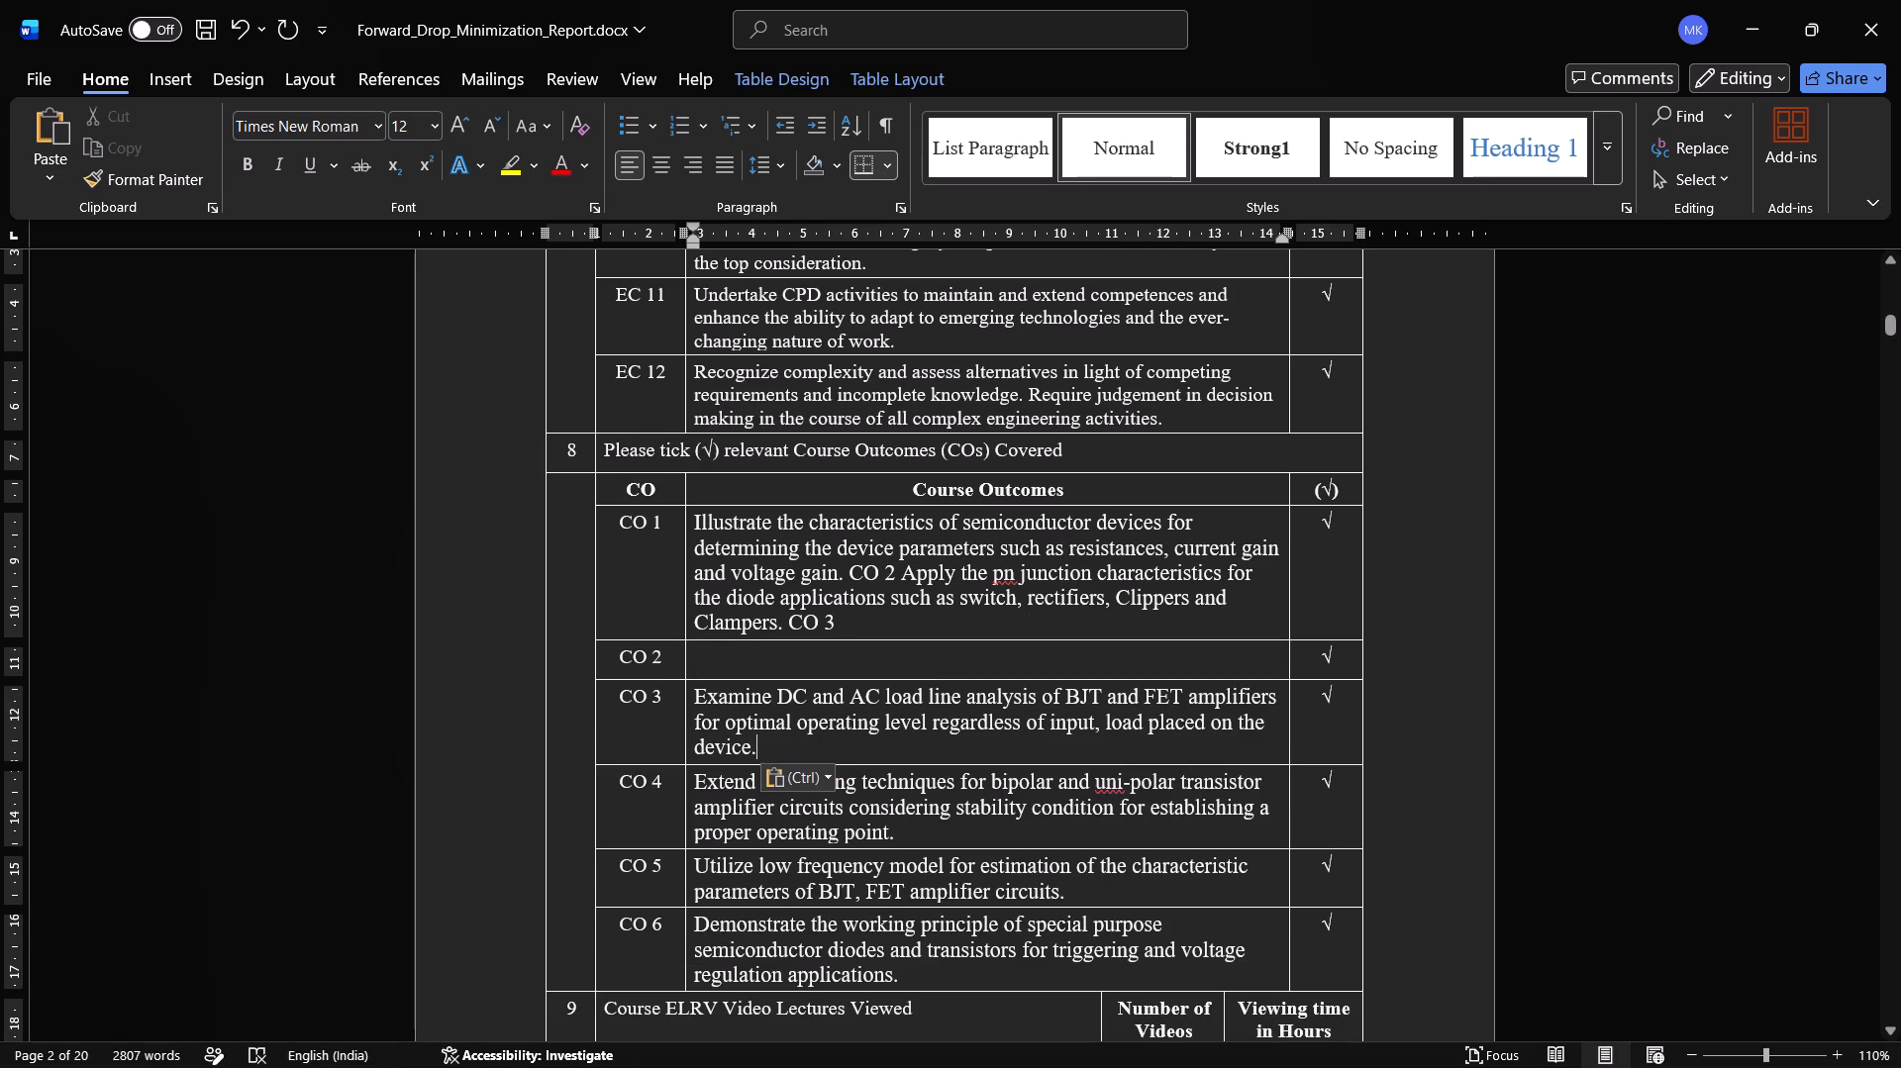
Delete the trailing CO 3 label from the CO 1 cell and move the "Apply the pn junction characteristics" sentence to the CO 2 cell.
click(922, 625)
key(BackSpace)
key(BackSpace)
key(BackSpace)
key(BackSpace)
key(BackSpace)
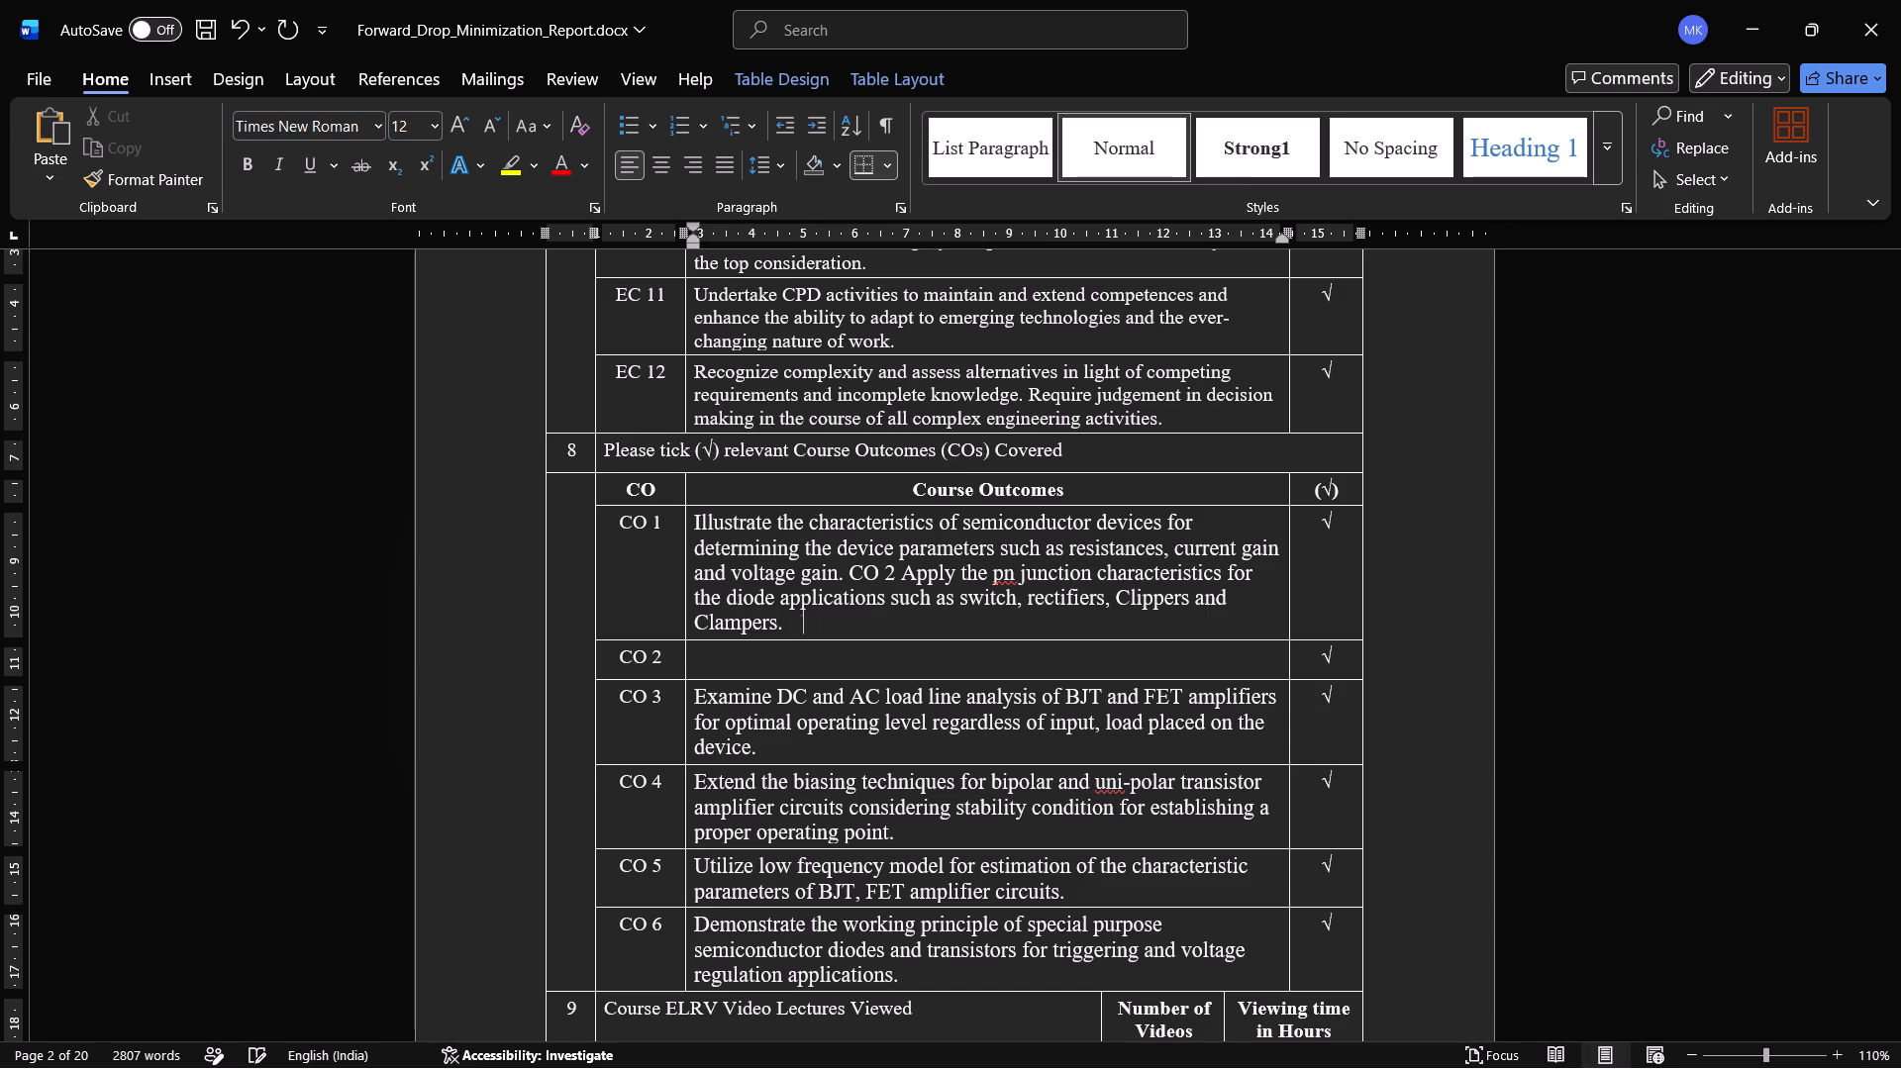
key(ctrl+shift+Left)
key(ctrl+shift+Left)
key(ctrl+shift+Left)
key(ctrl+shift+Left)
key(ctrl+shift+Left)
key(ctrl+shift+Left)
key(ctrl+shift+Left)
key(ctrl+shift+Left)
key(ctrl+shift+Left)
key(ctrl+shift+Left)
key(ctrl+shift+Left)
key(ctrl+shift+Left)
key(ctrl+shift+Left)
key(ctrl+shift+Left)
key(ctrl+shift+Left)
key(ctrl+shift+Left)
key(ctrl+shift+Left)
key(ctrl+shift+Left)
key(ctrl+shift+Left)
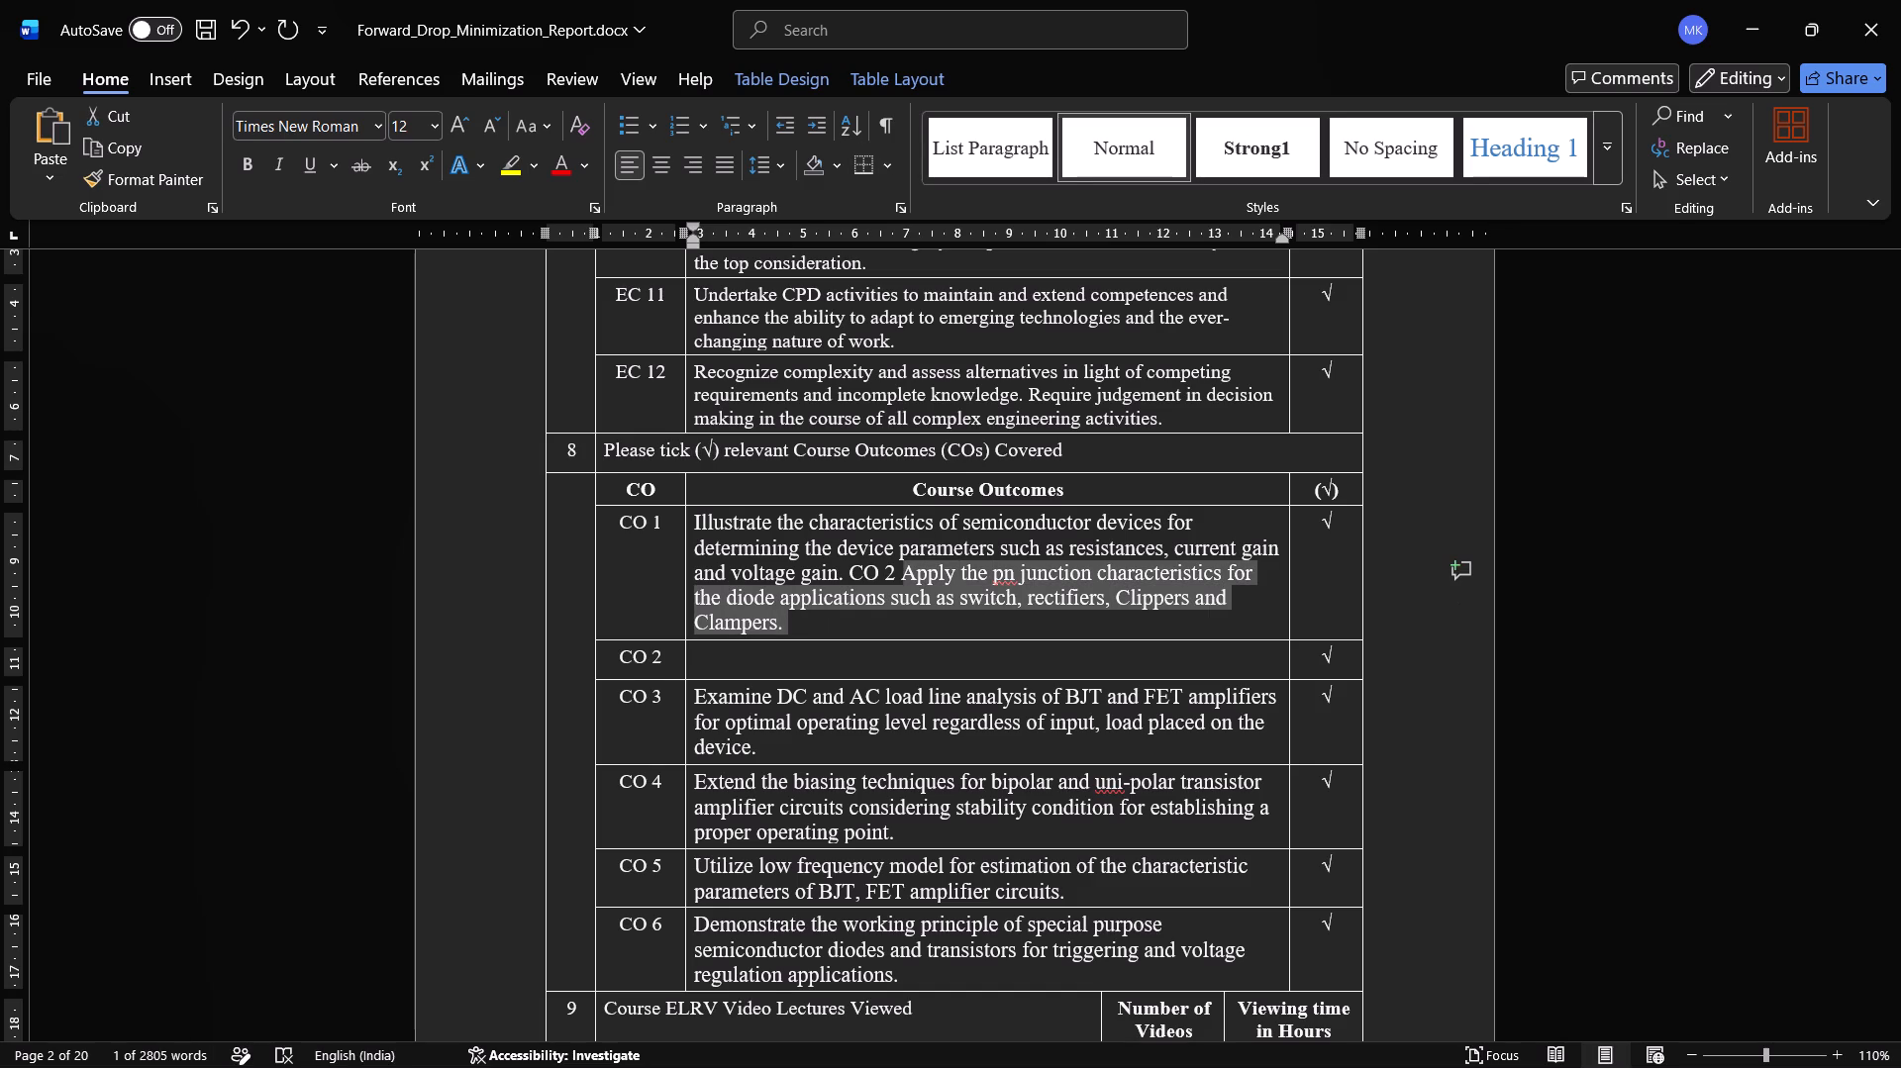
key(ctrl+x)
click(891, 607)
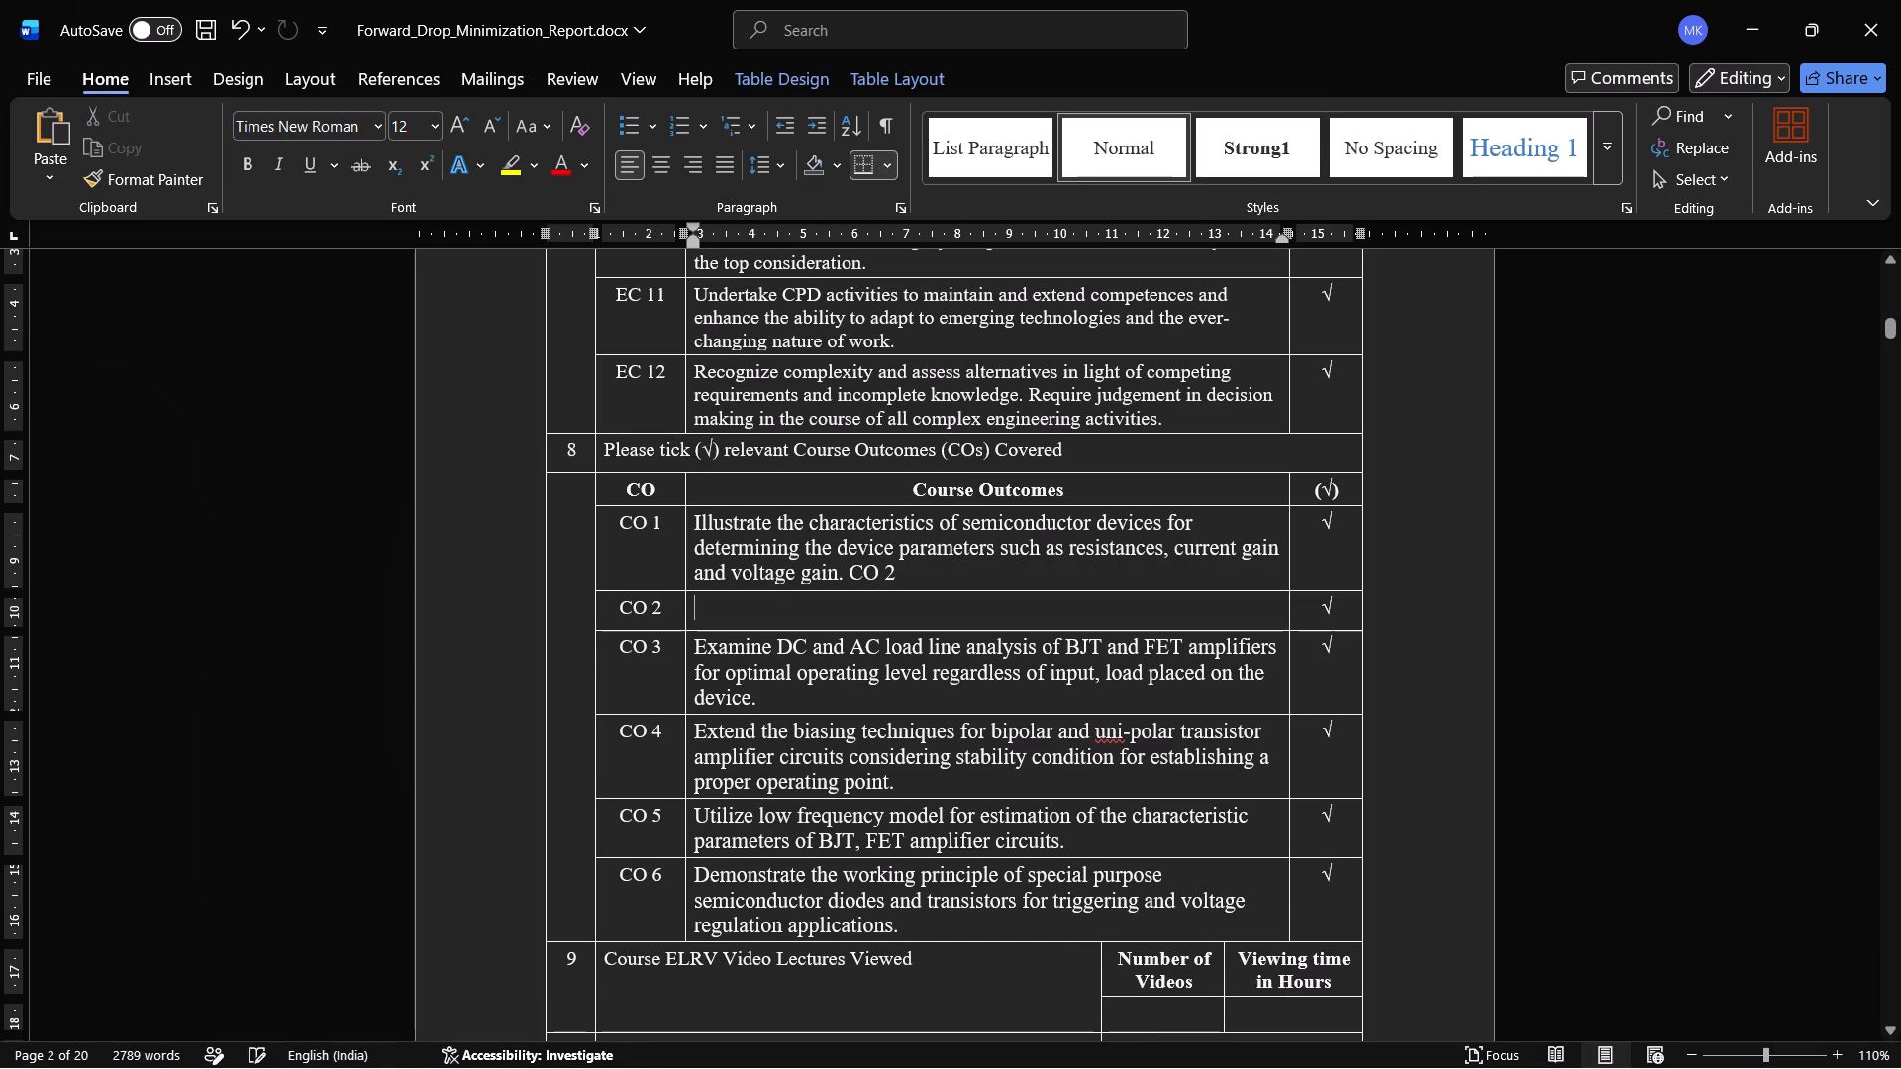
key(ctrl+v)
Delete the leftover CO 2 label at the end of the CO 1 Course Outcomes text.
click(939, 579)
key(BackSpace)
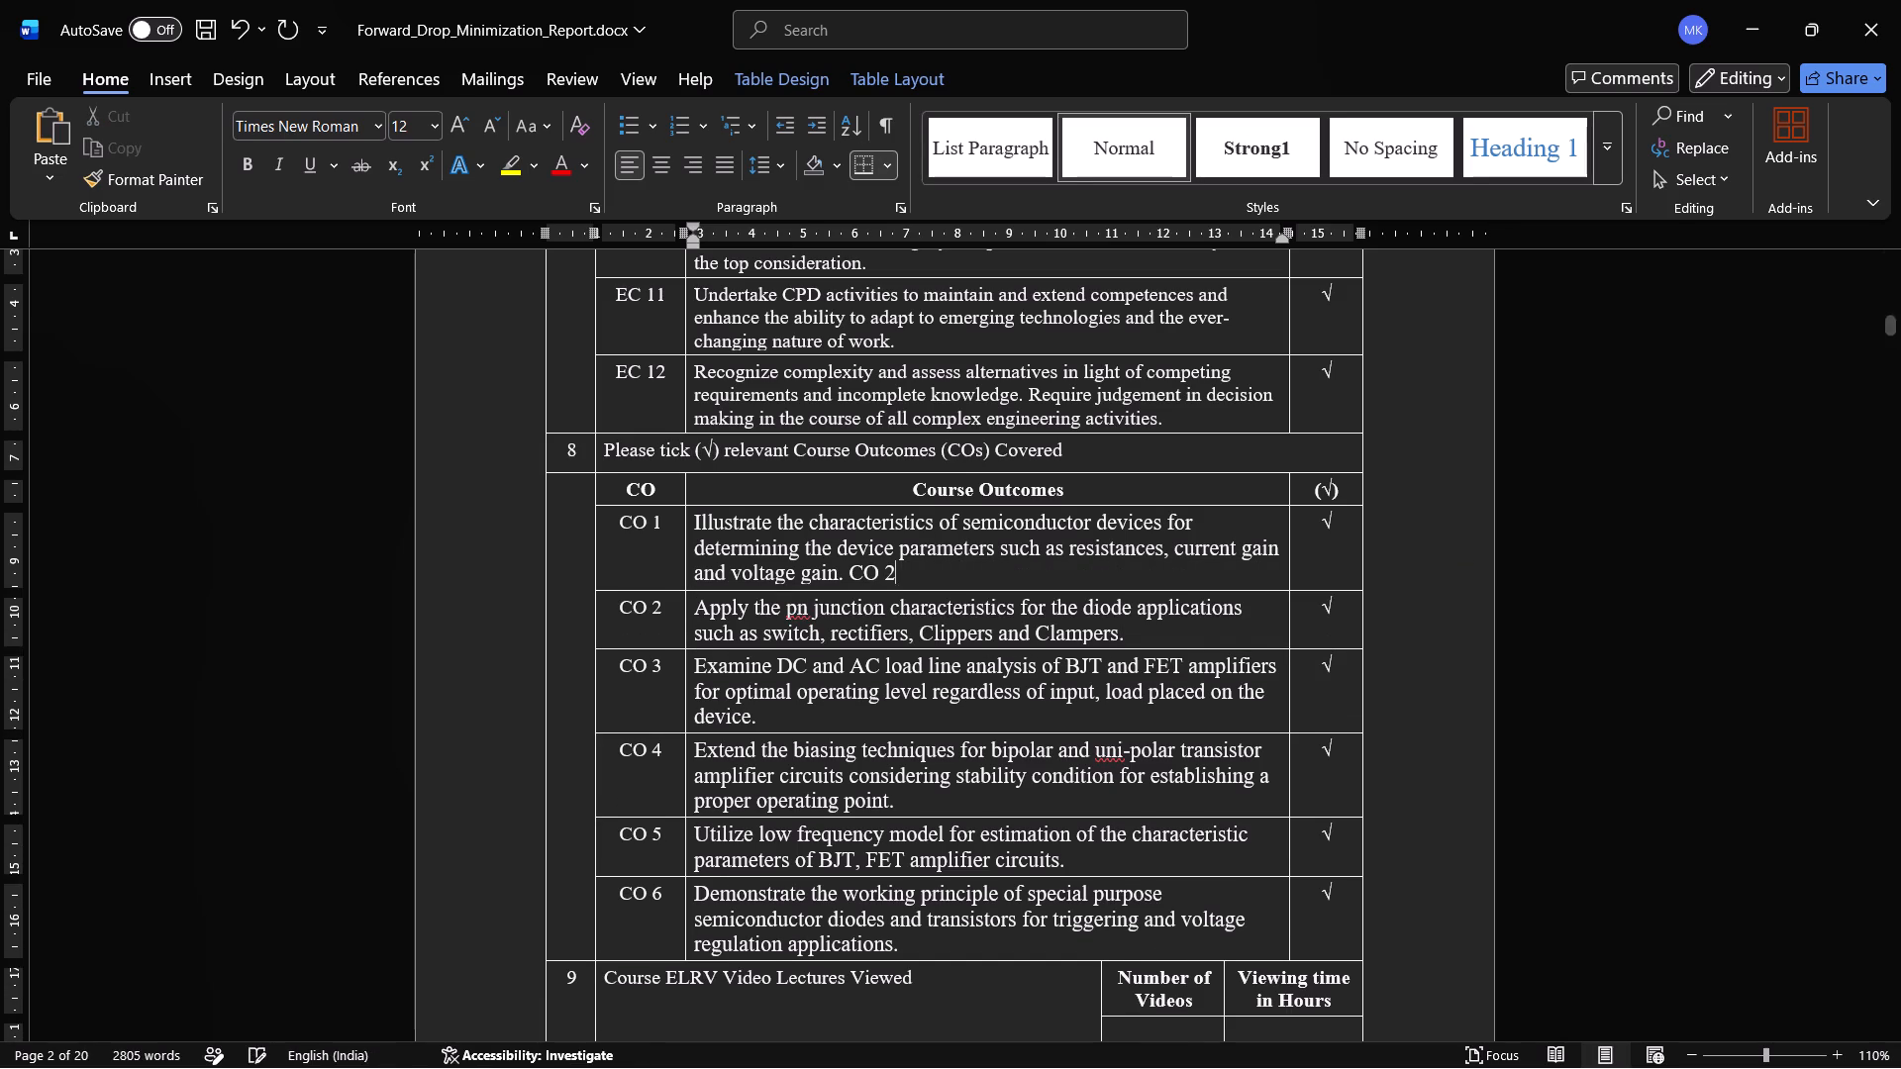
key(BackSpace)
key(BackSpace)
key(BackSpace)
key(BackSpace)
key(BackSpace)
Reduce the height of the table's last row, "Mention them", so the date line fits on the same page.
scroll(939, 579, down, 2)
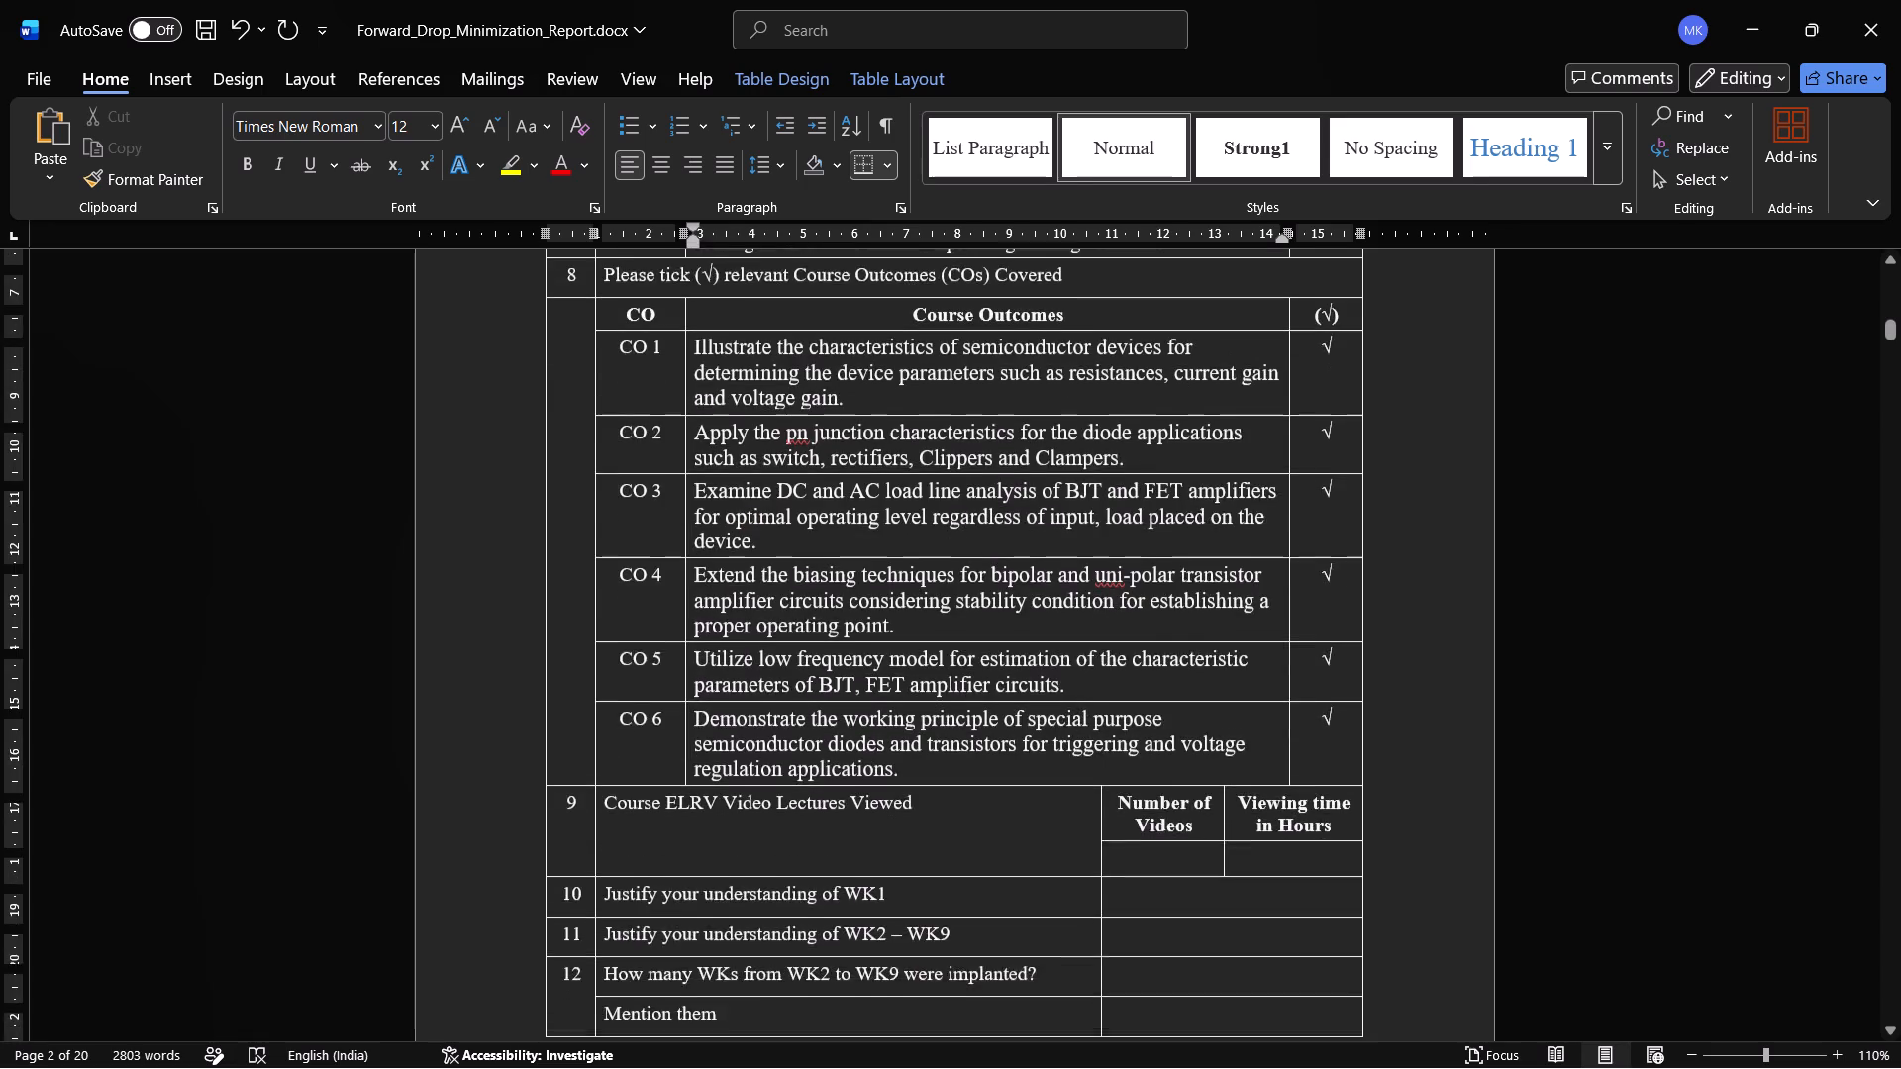
scroll(939, 579, down, 2)
scroll(715, 644, up, 2)
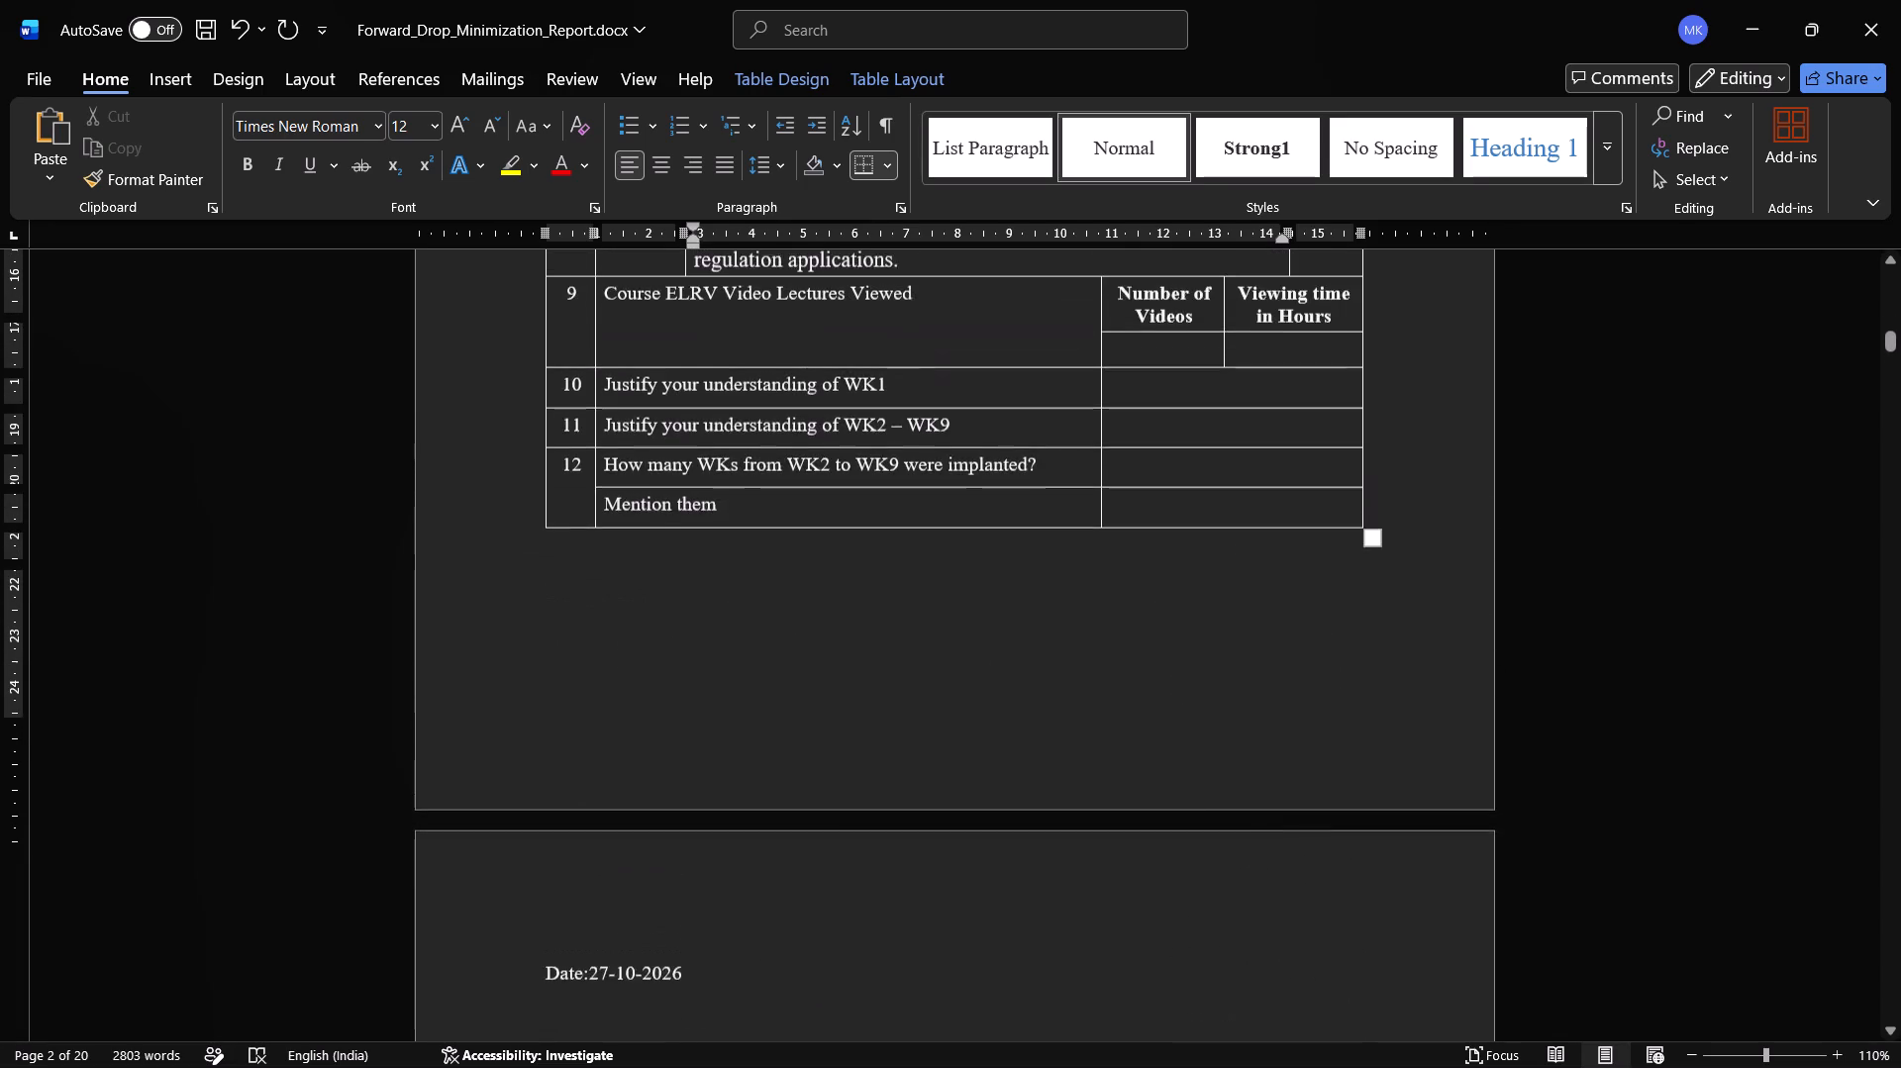
drag(830, 565, 830, 549)
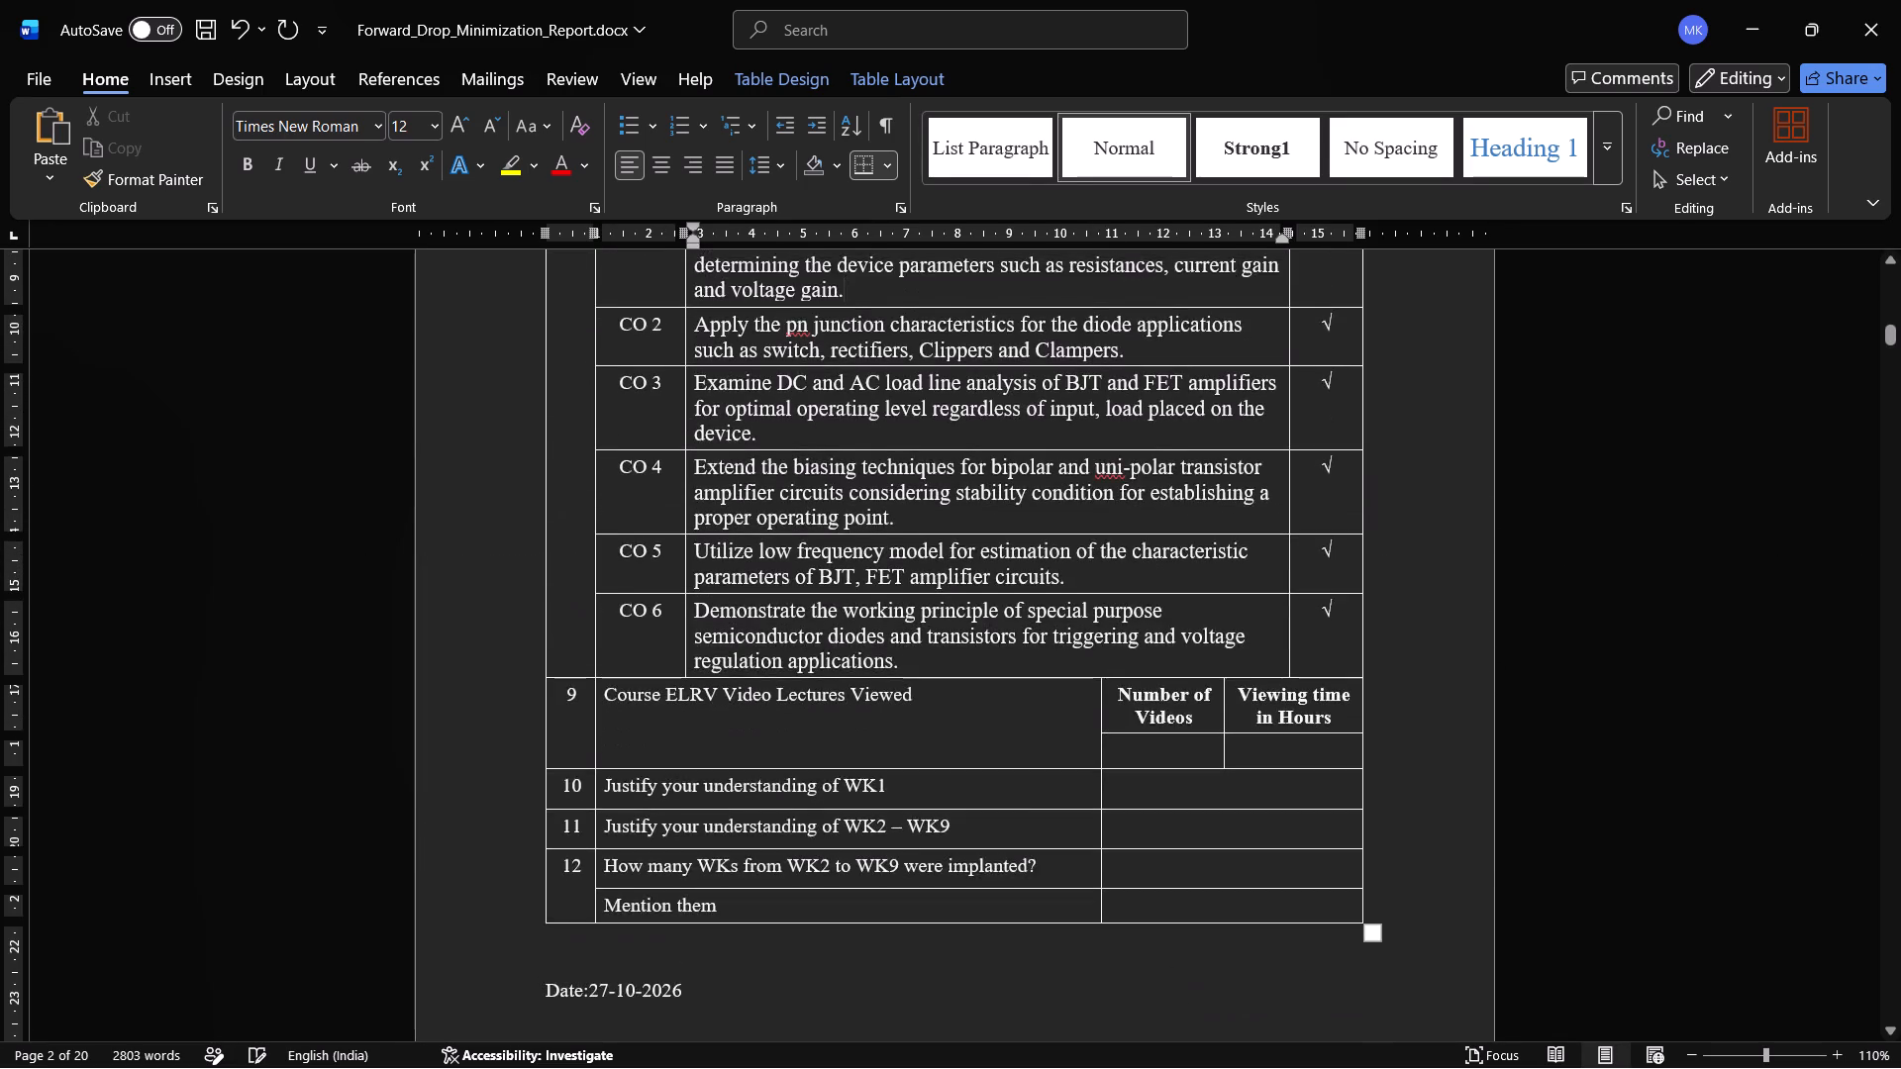
Review the report's front pages from the title page through the certificate, approval sheet, acknowledgement, contents and declaration.
scroll(830, 720, down, 6)
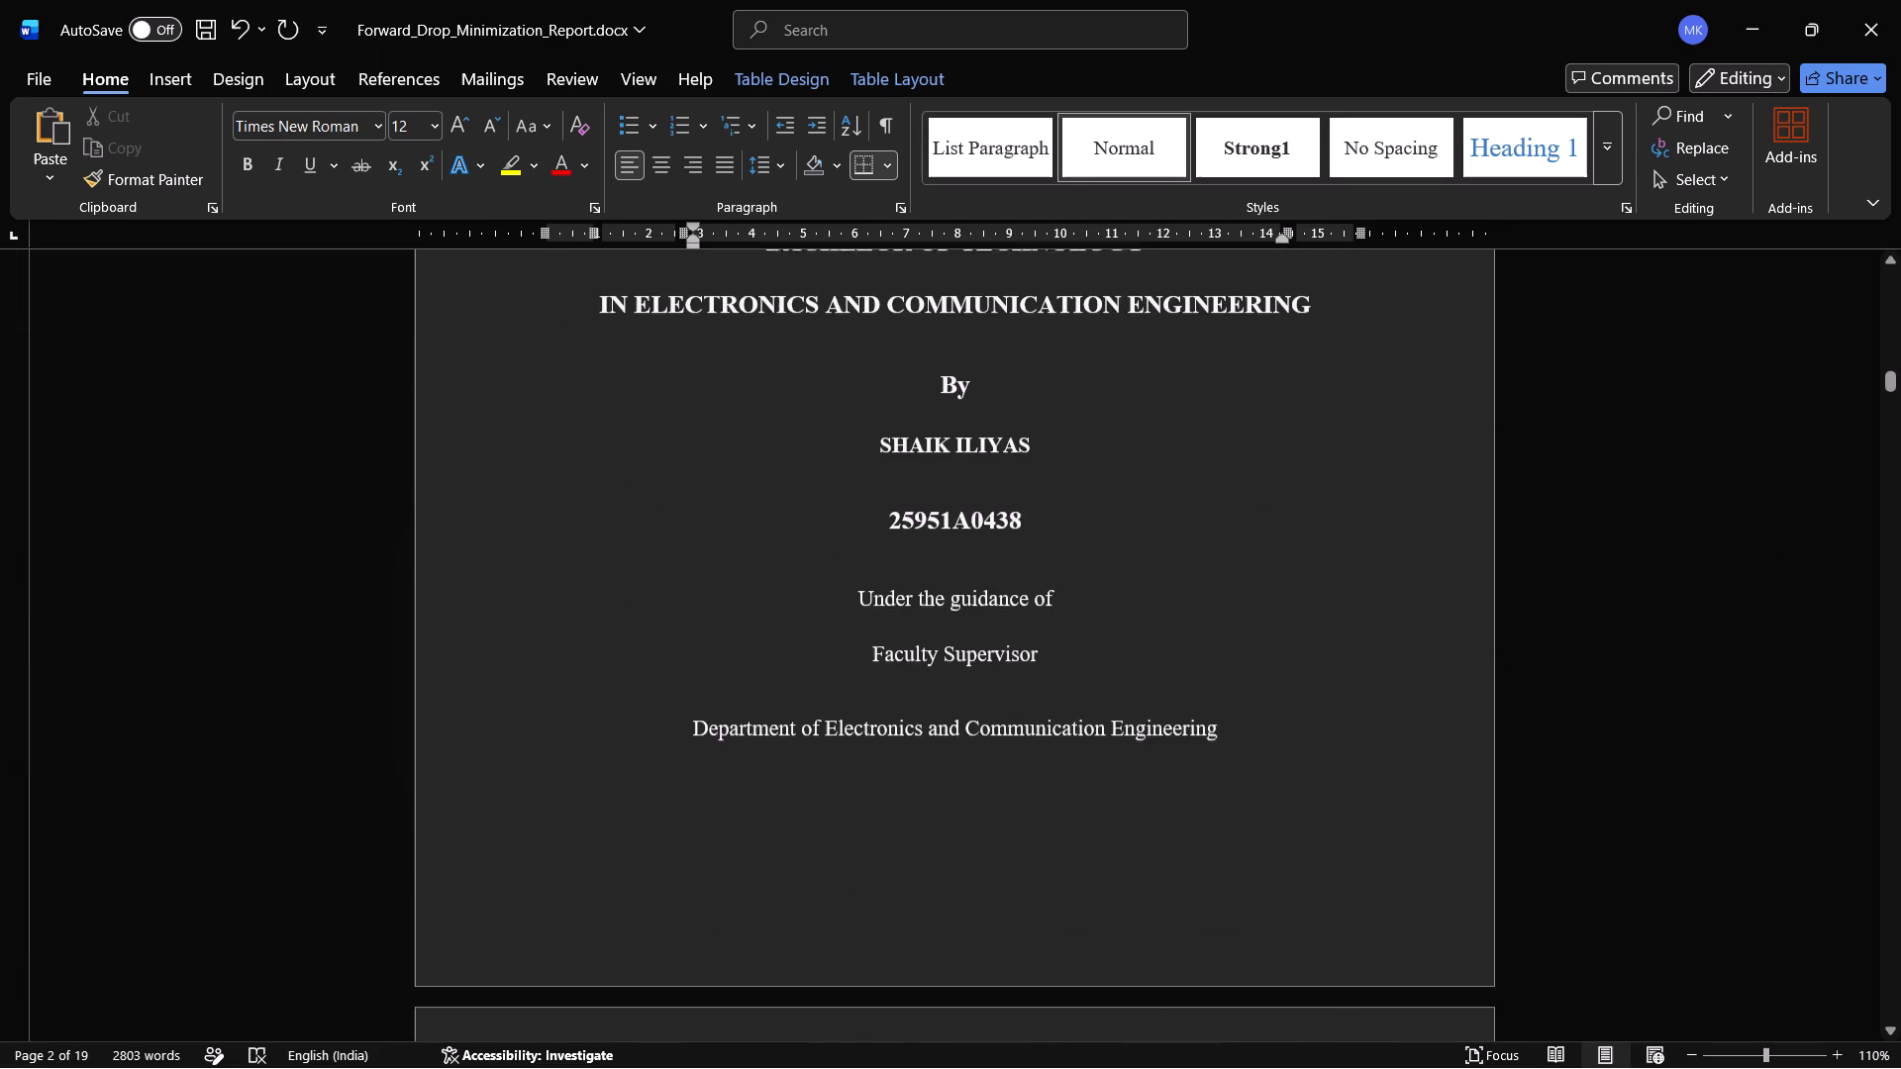
scroll(830, 720, down, 4)
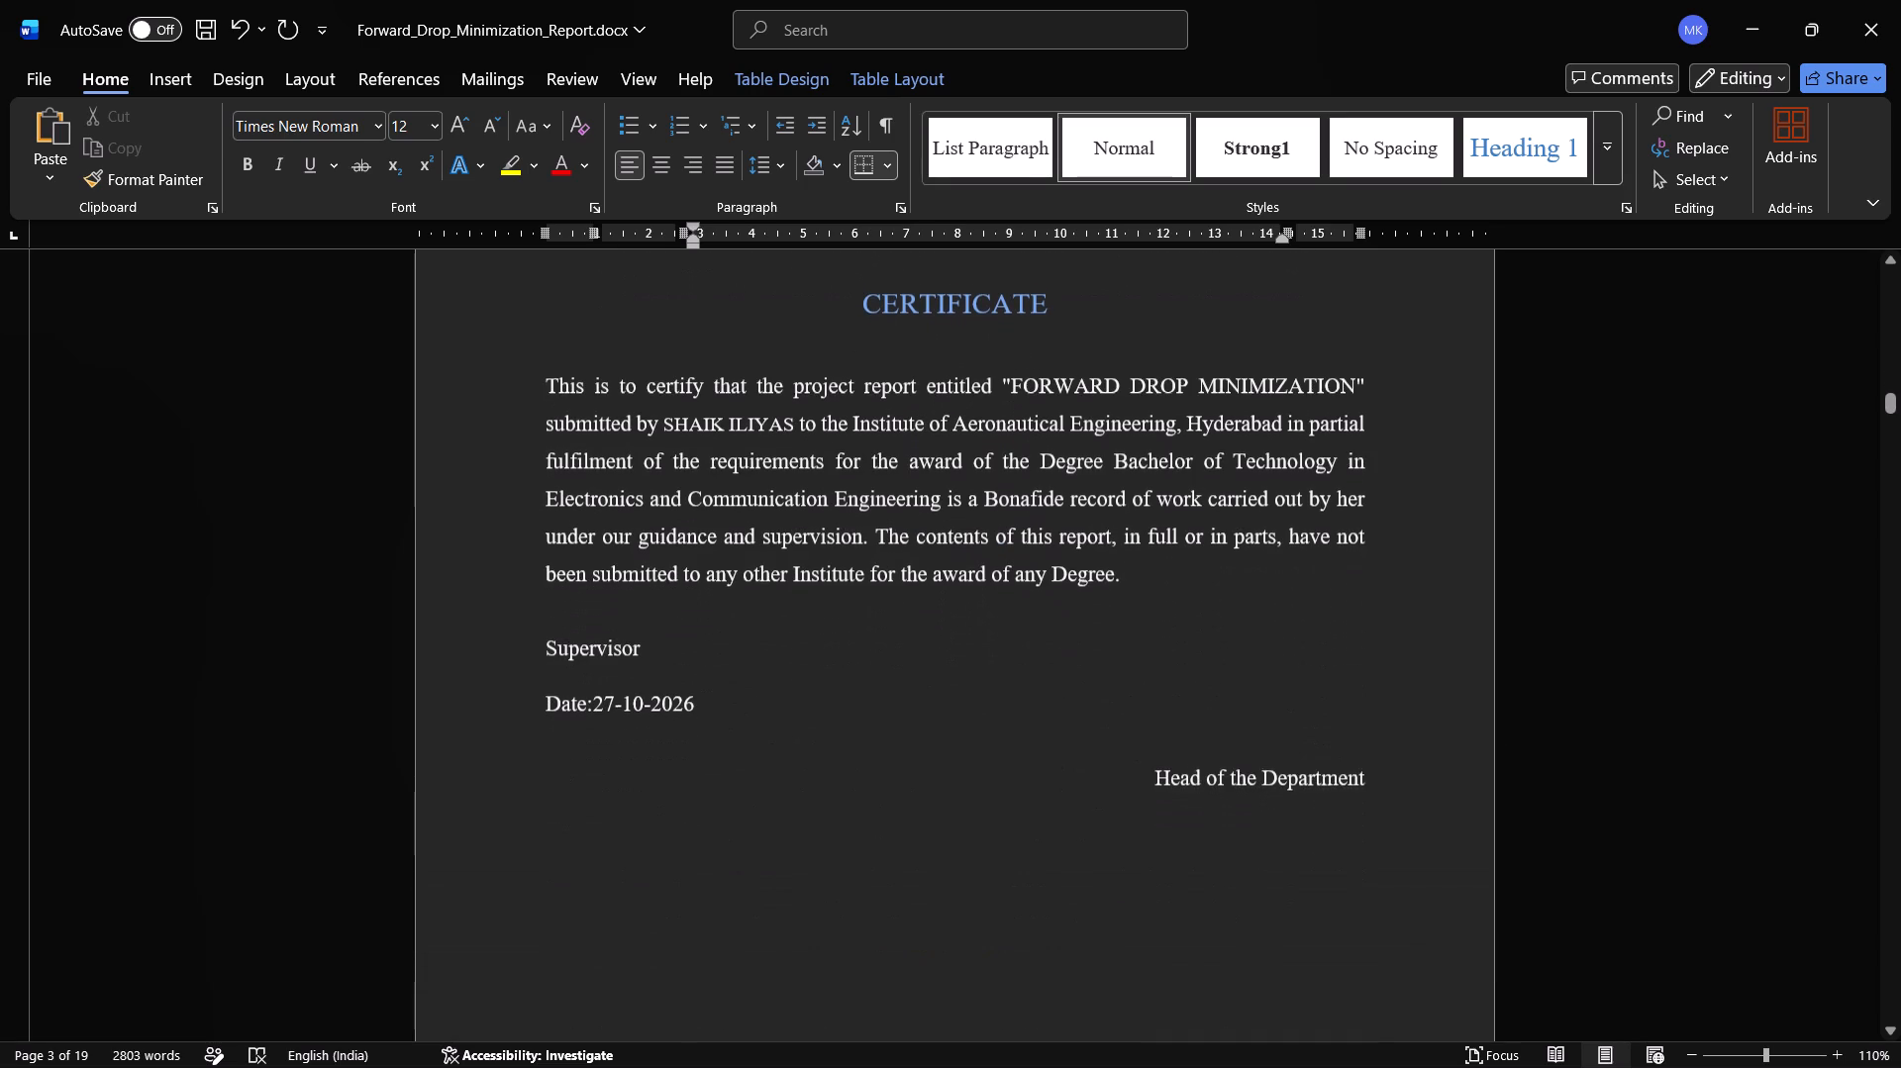
scroll(830, 720, down, 5)
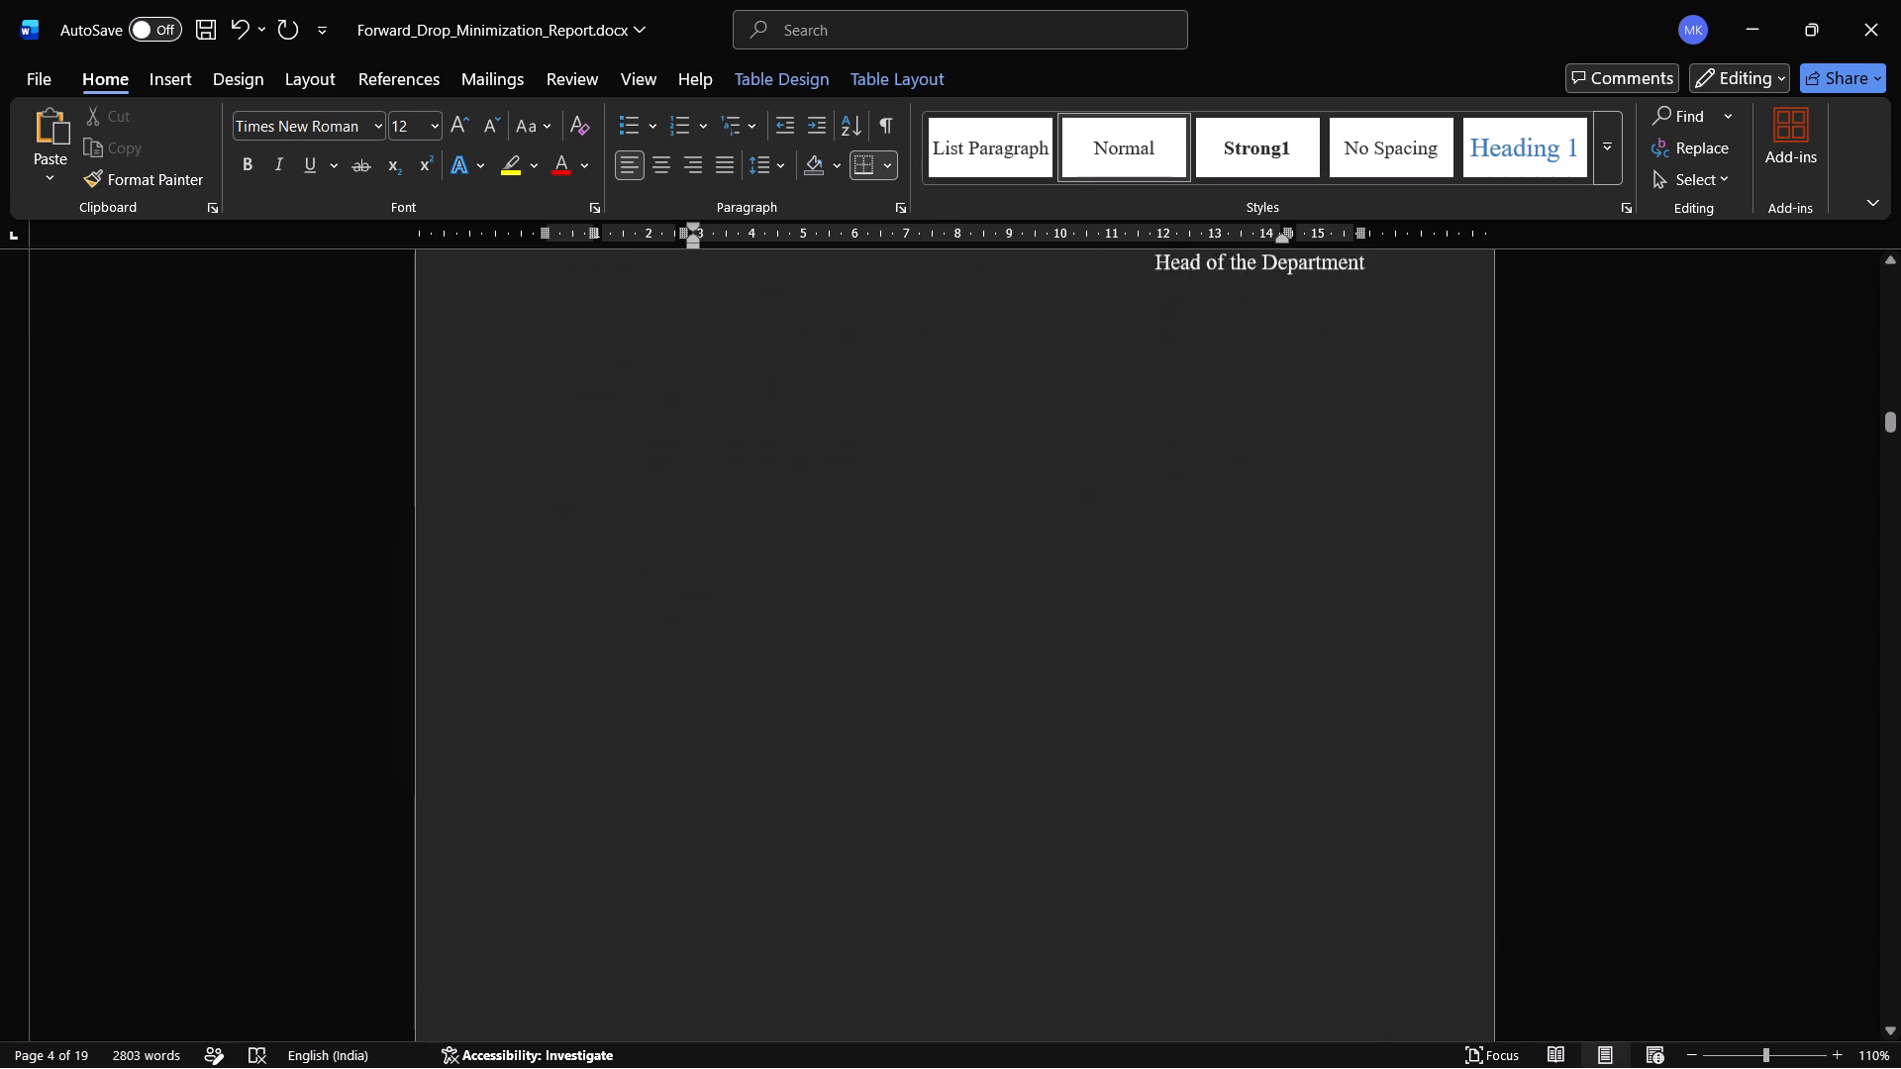
scroll(830, 720, down, 2)
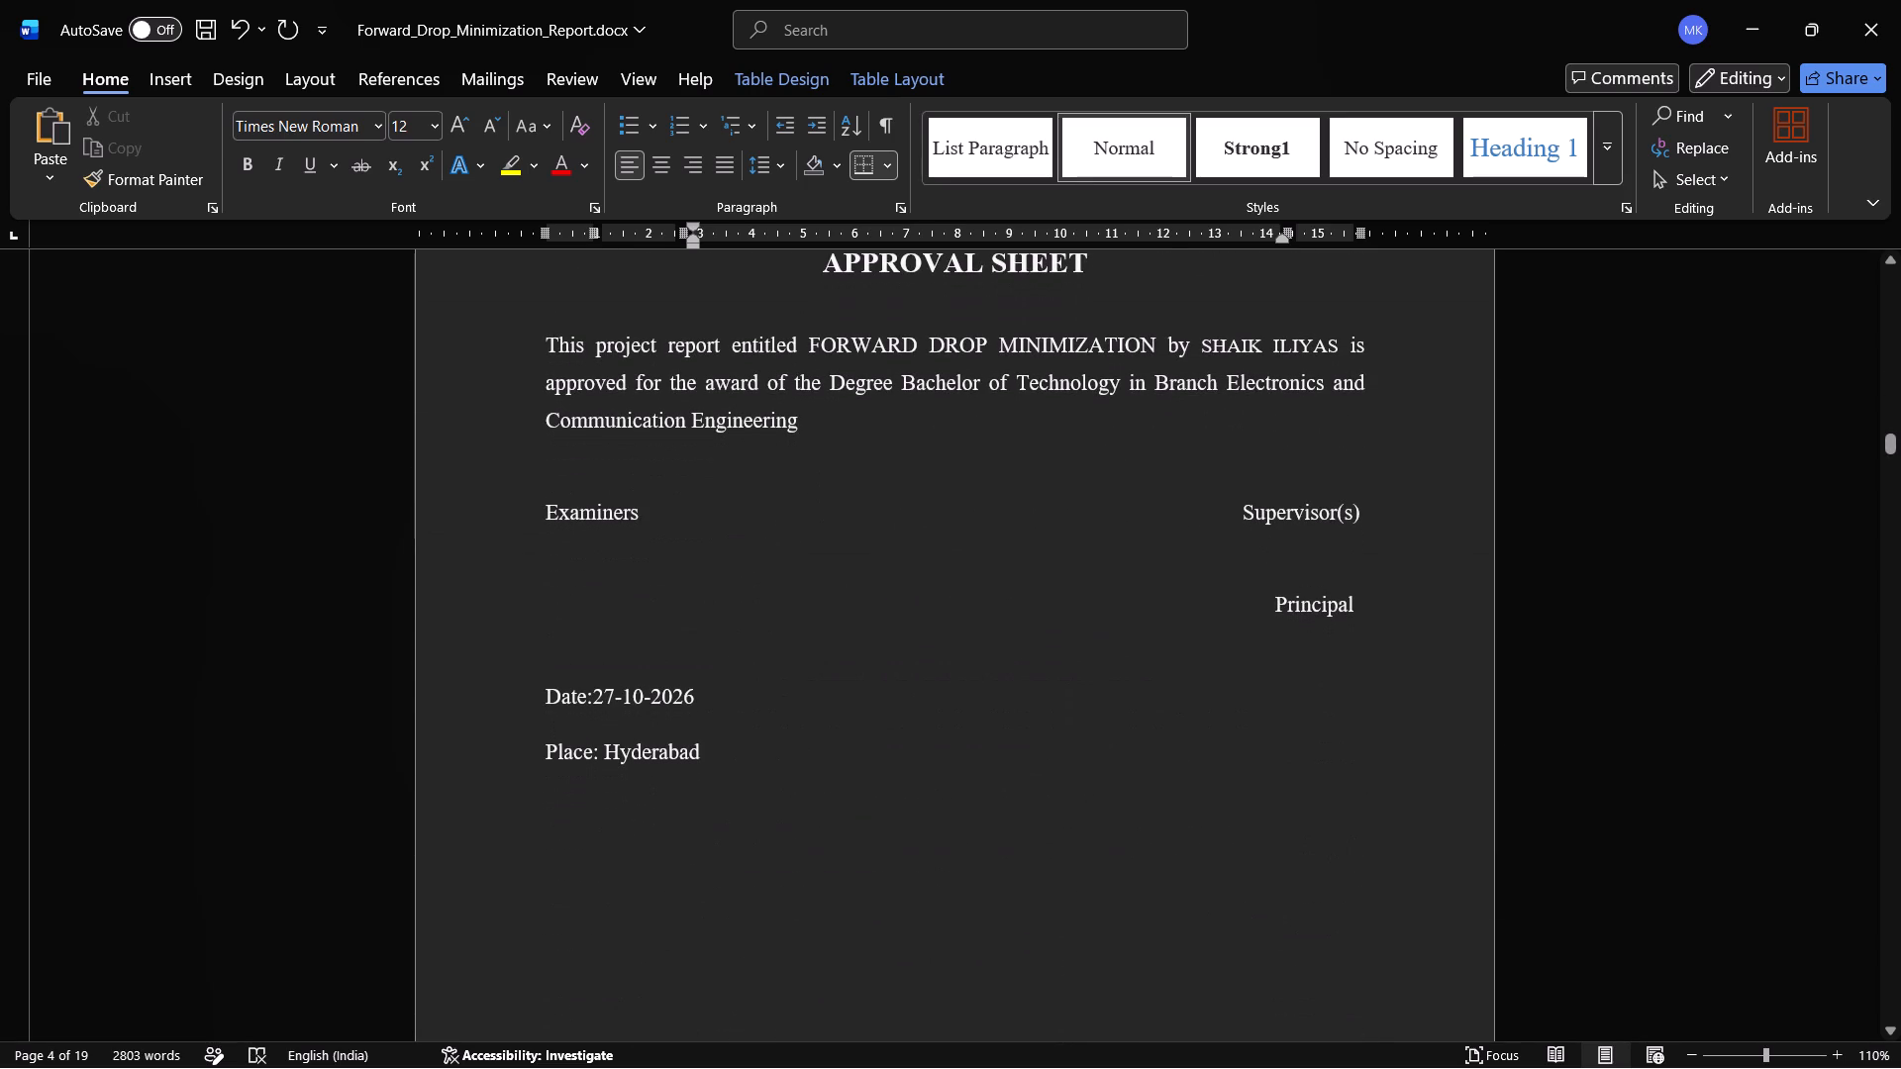
scroll(830, 720, down, 5)
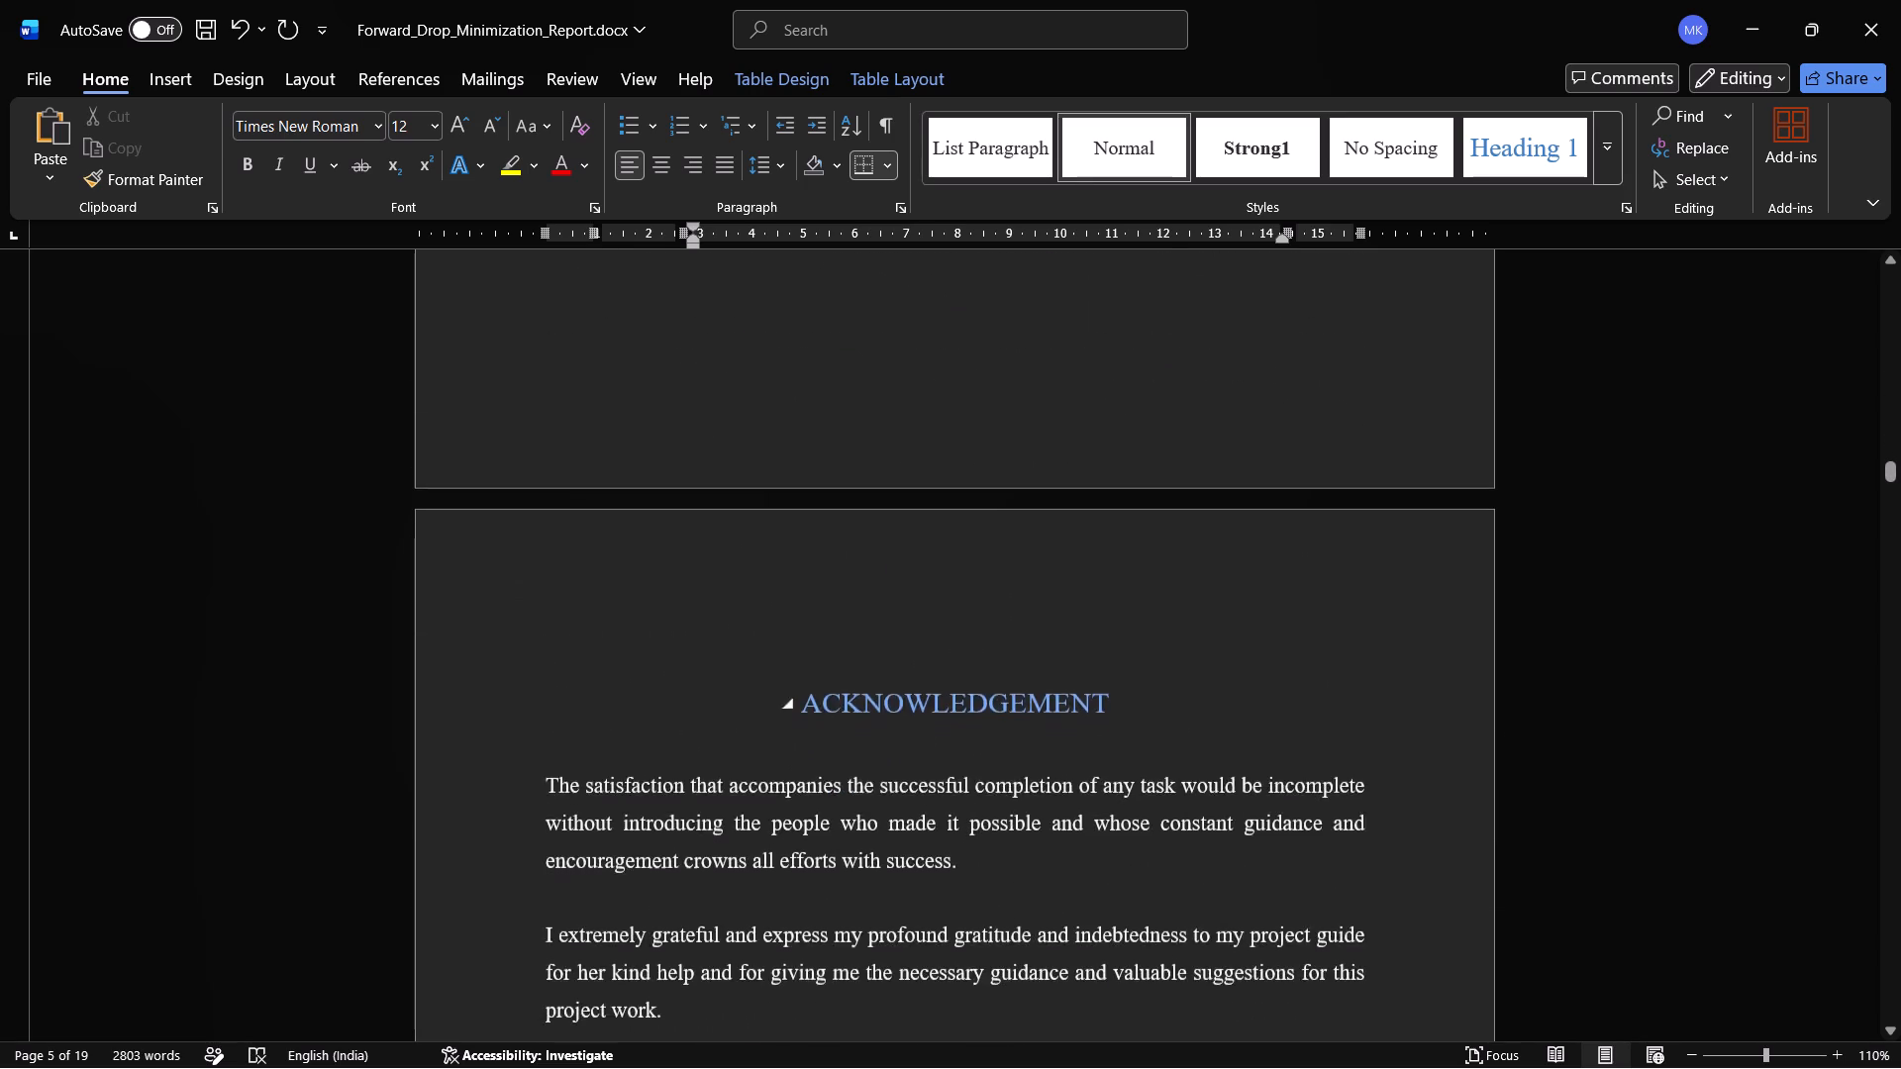
scroll(830, 720, down, 6)
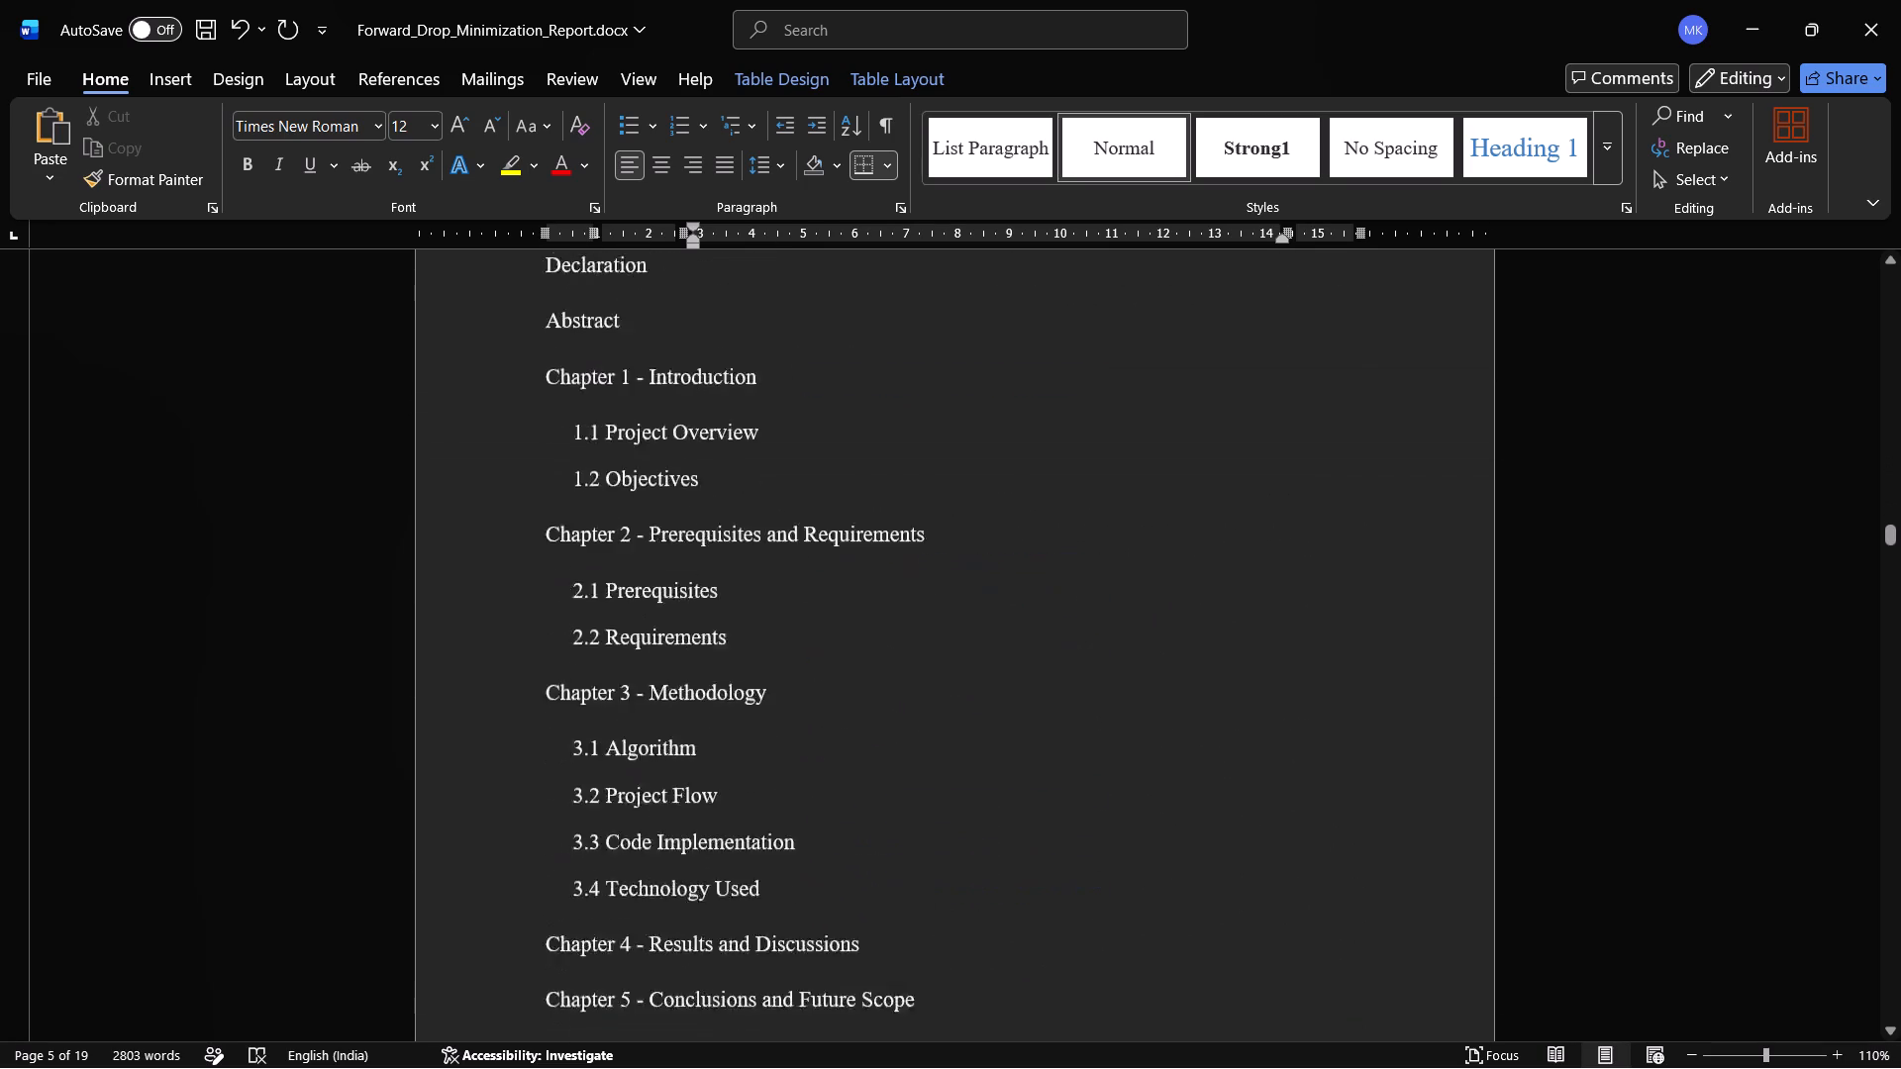
scroll(830, 720, down, 1)
scroll(830, 720, up, 5)
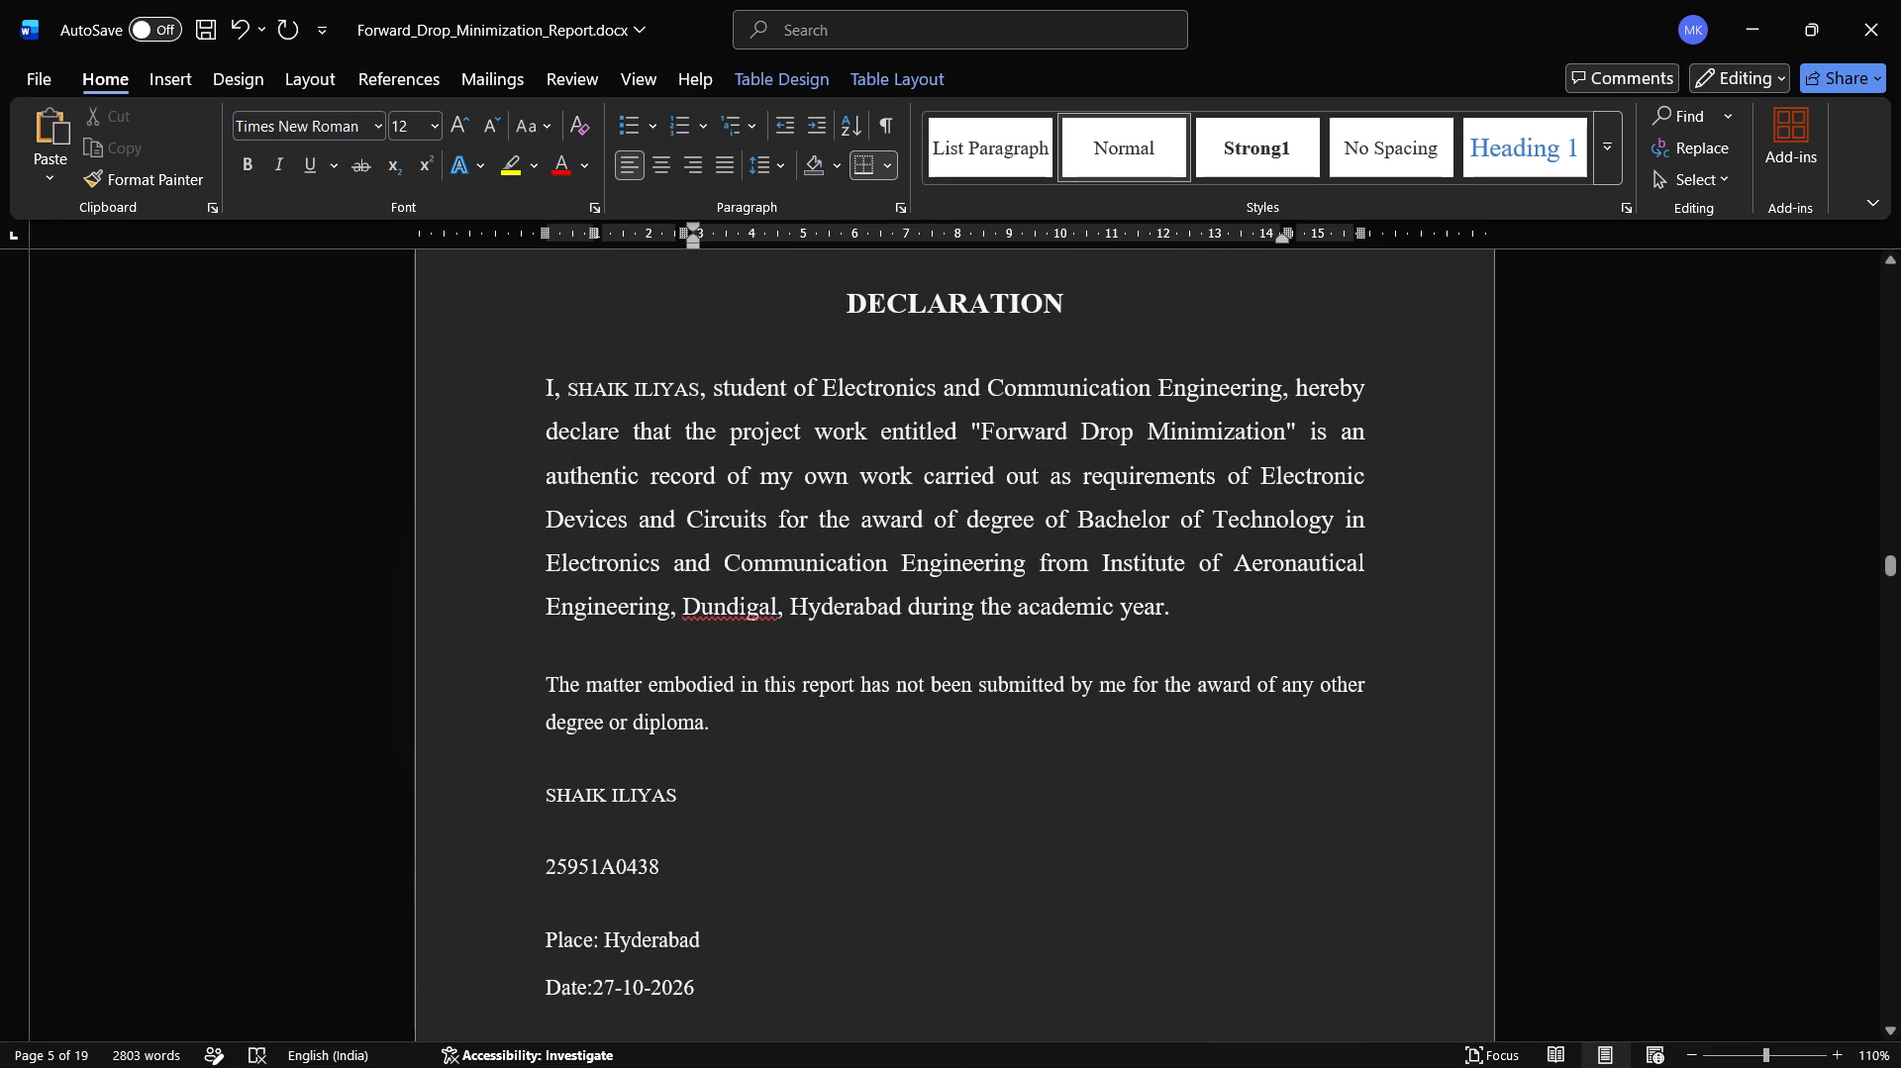
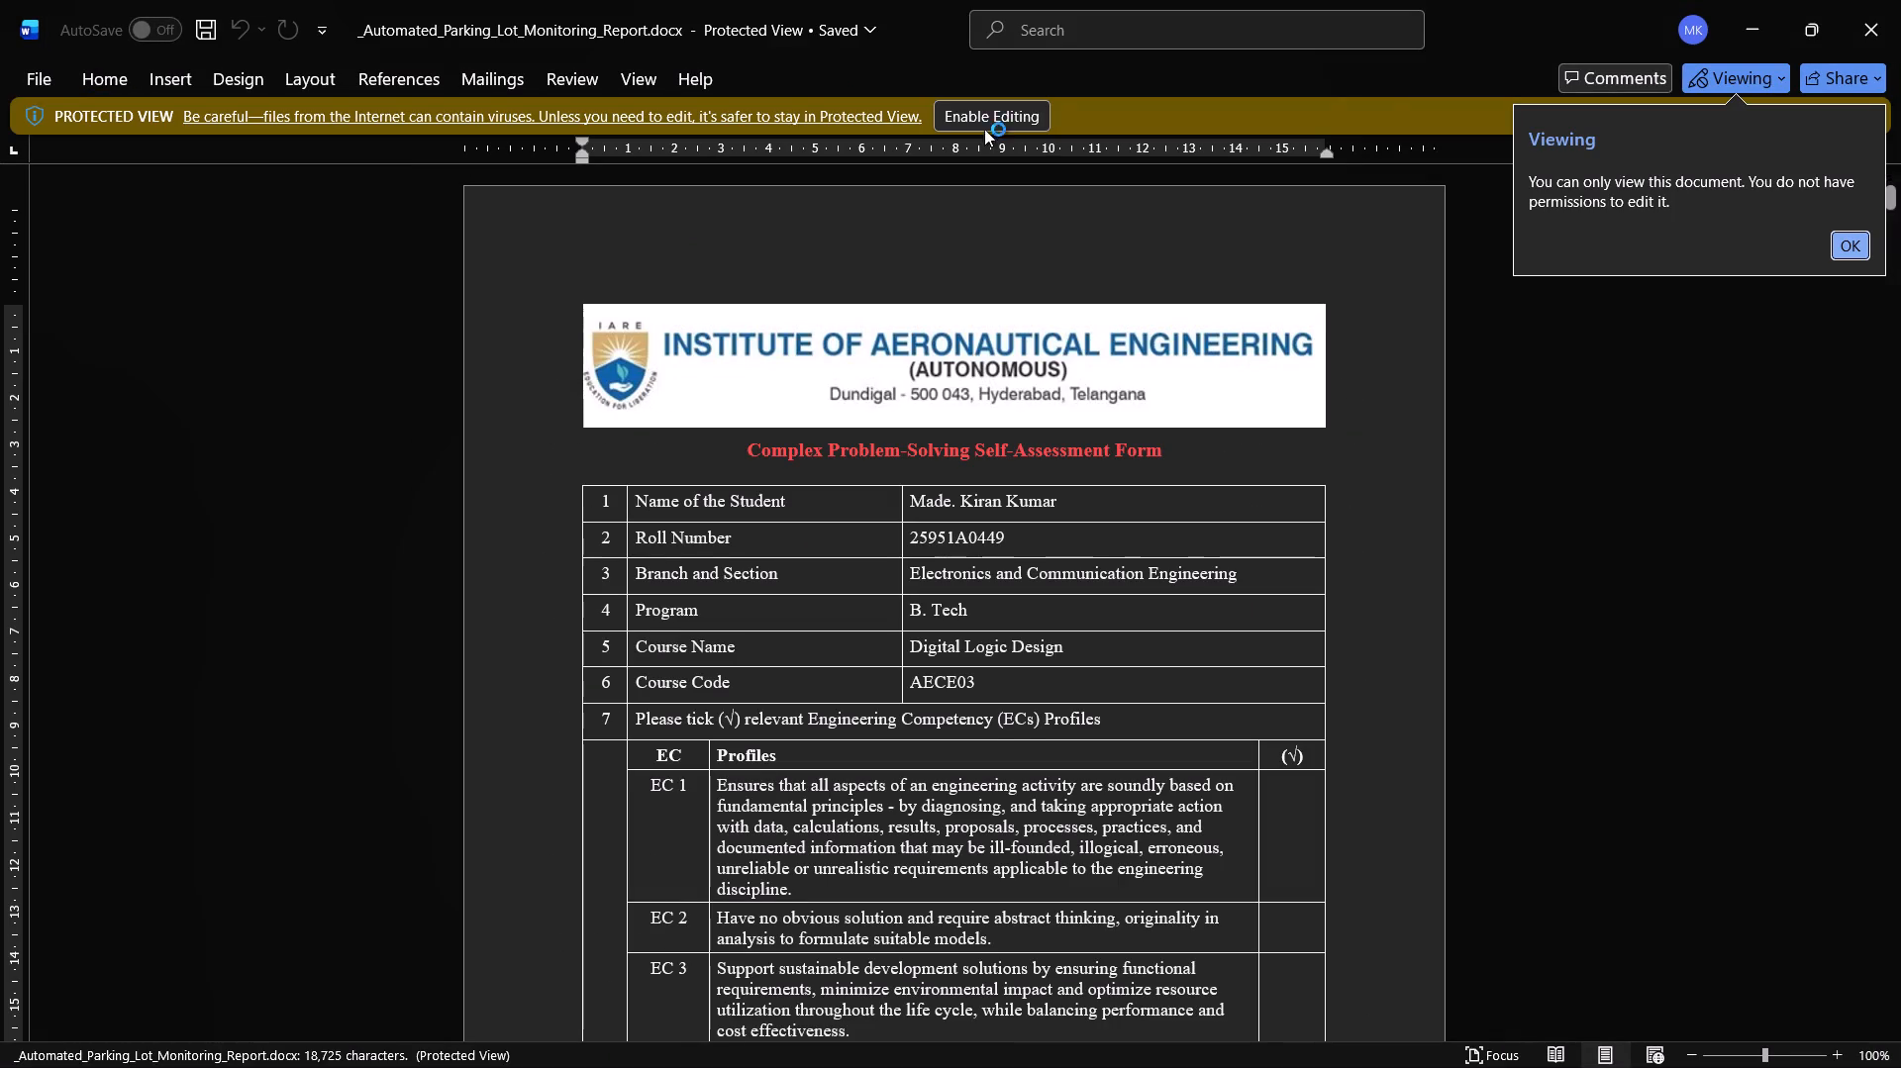
click(986, 122)
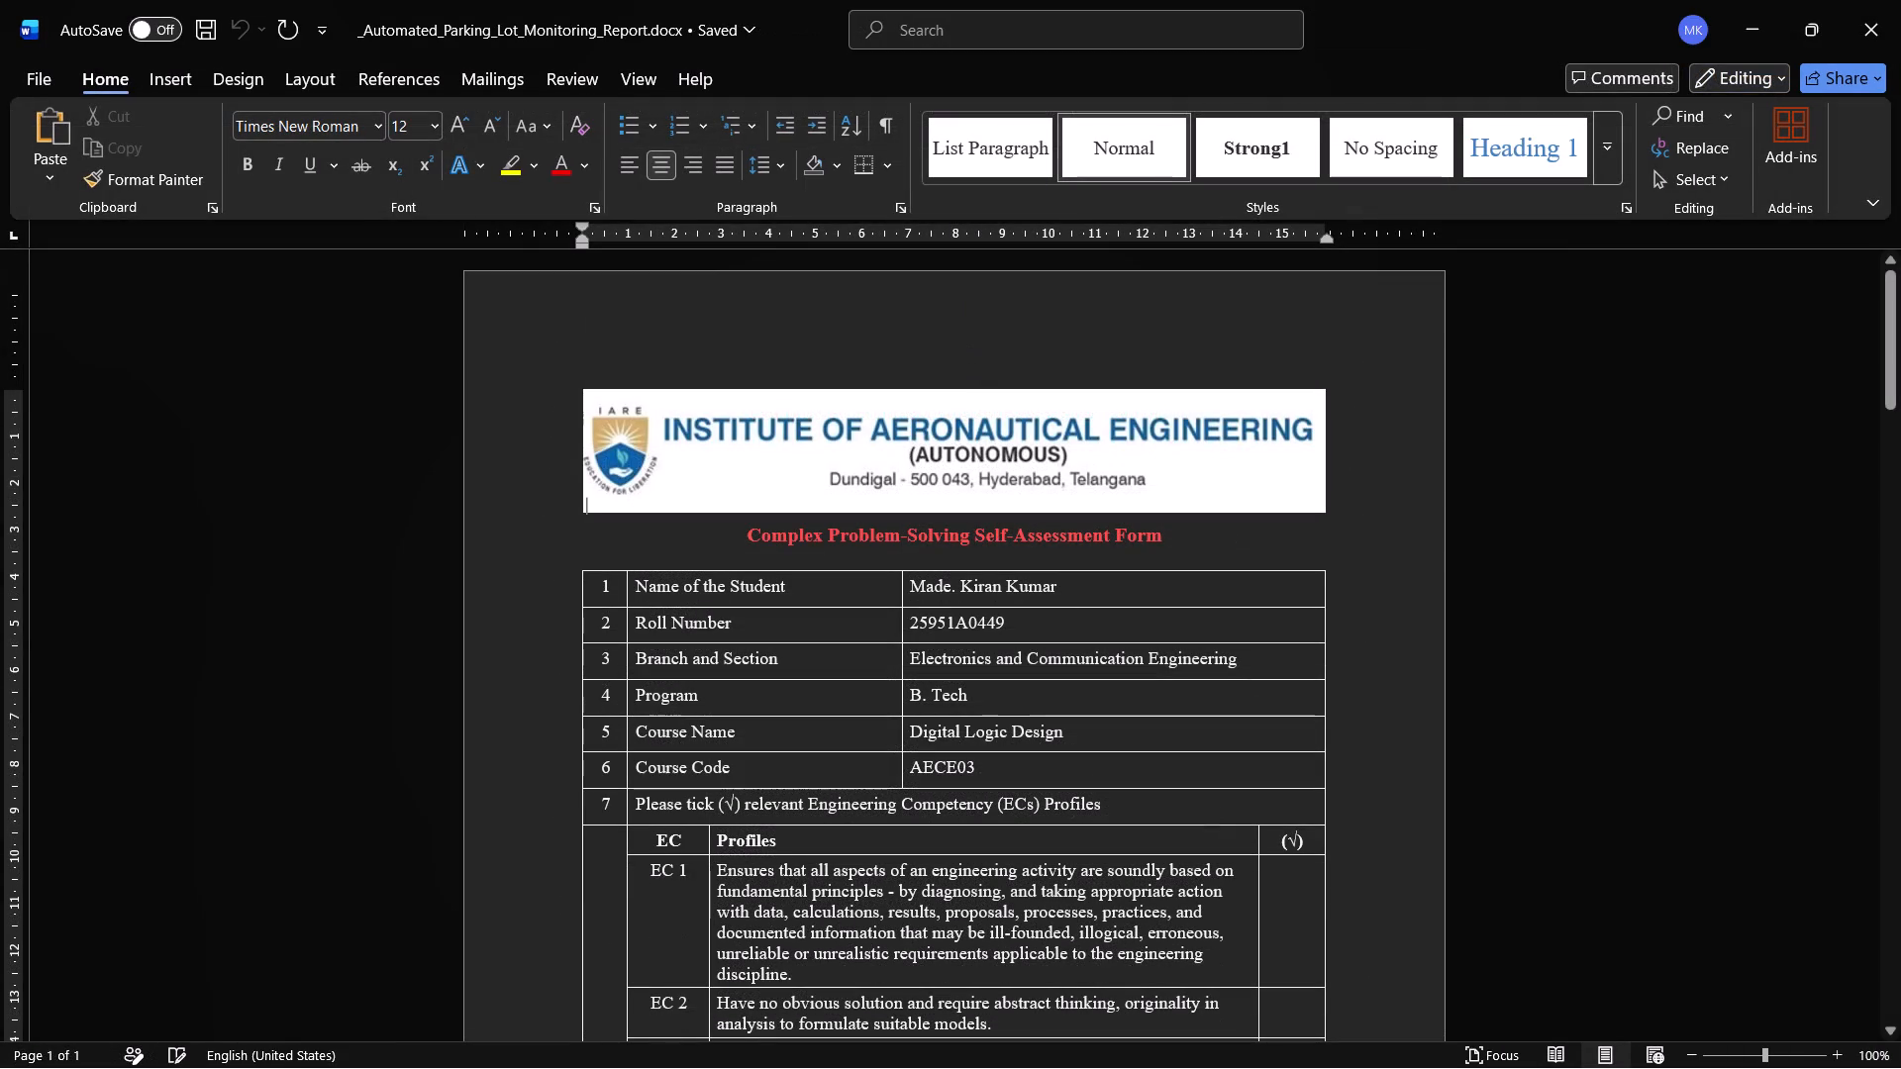
Replace the student name in the self-assessment form with the one from the clipboard history and update the roll number's last two digits.
key(super+v)
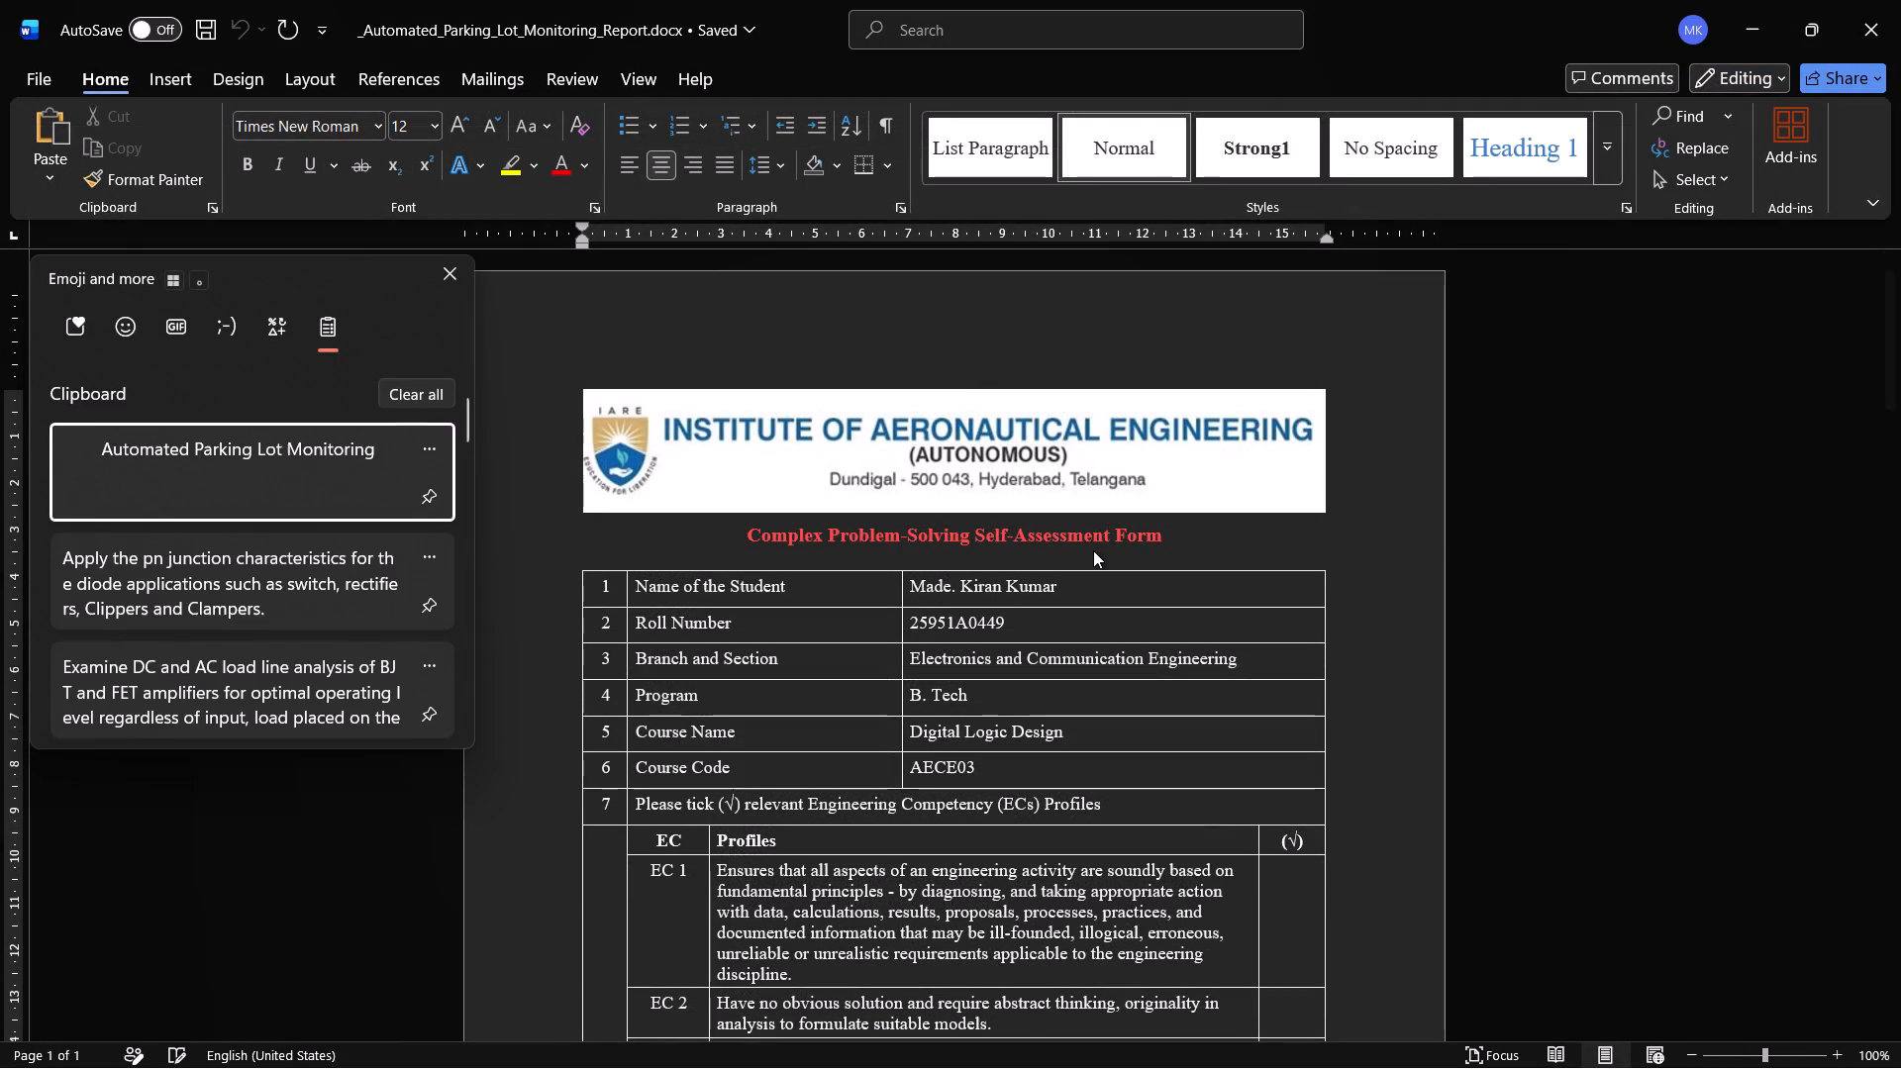
scroll(318, 599, down, 4)
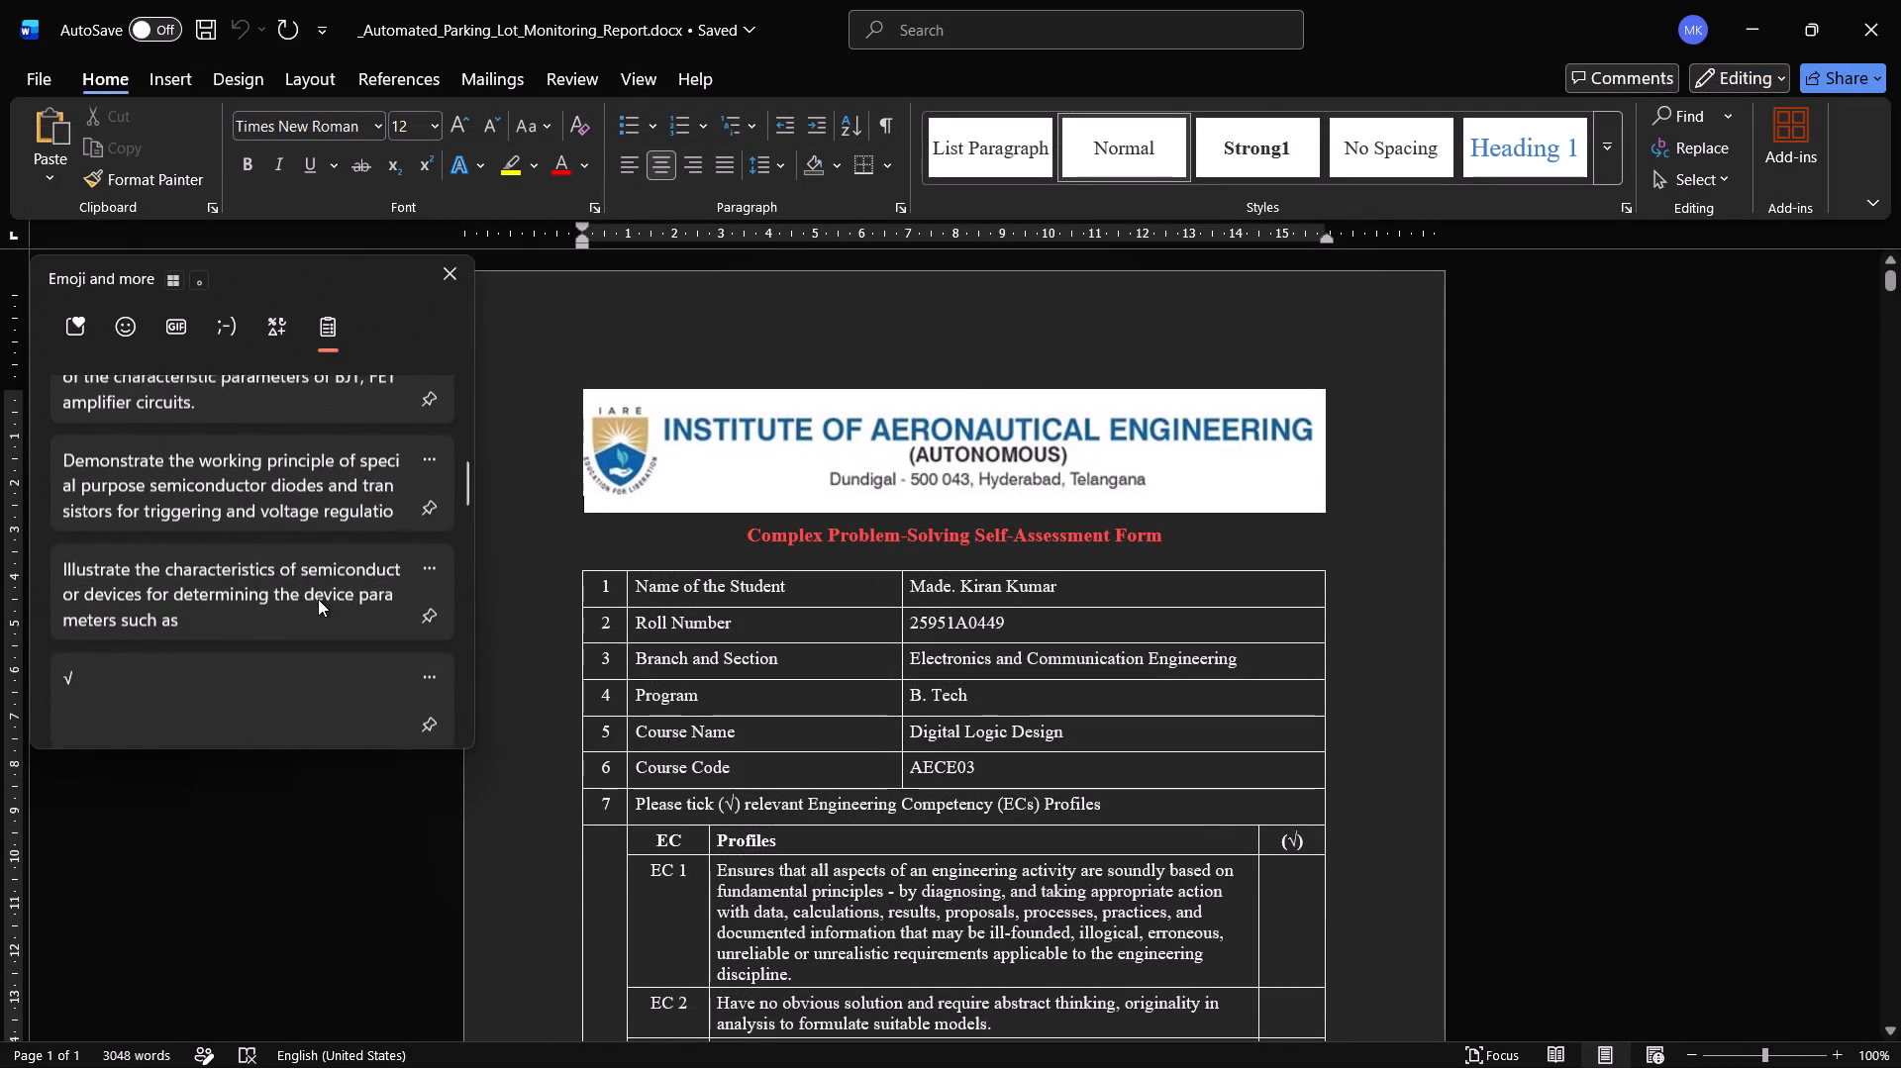
scroll(276, 653, down, 1)
click(202, 705)
key(ctrl+v)
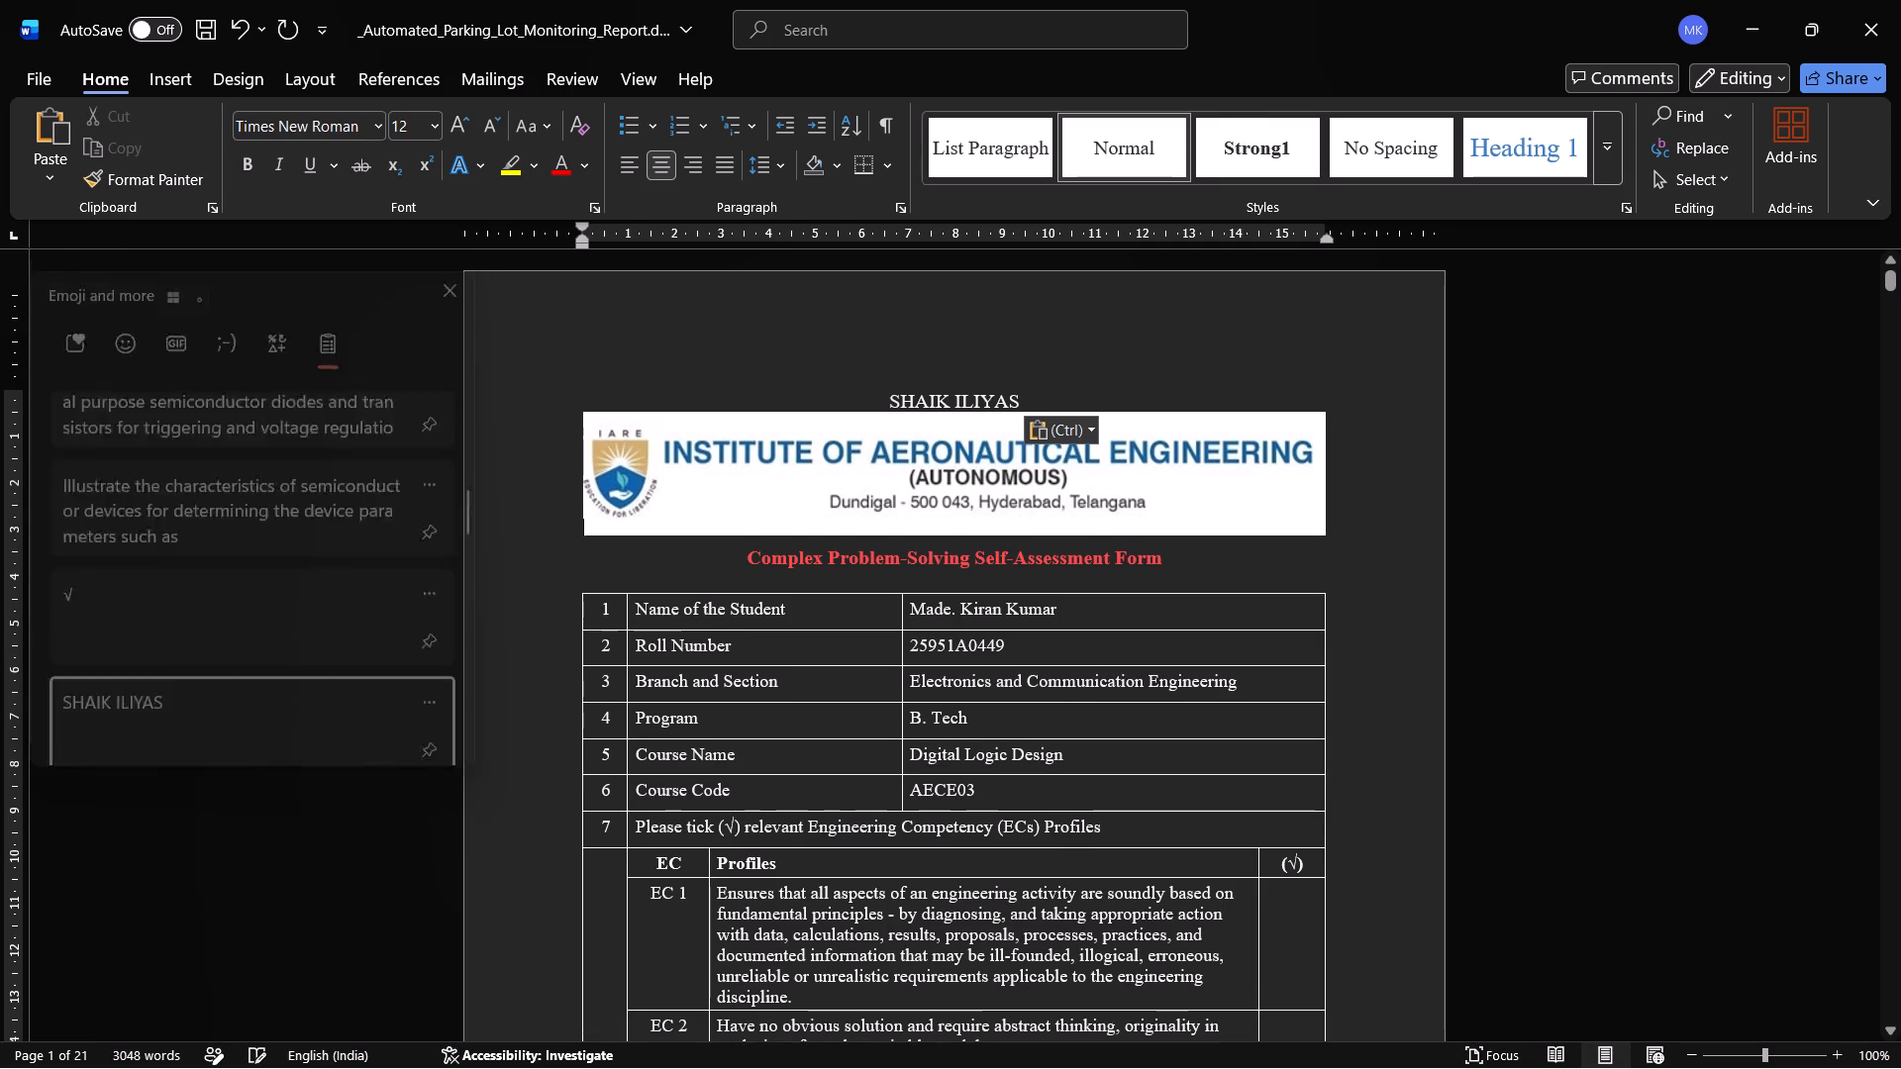
drag(1068, 616, 937, 603)
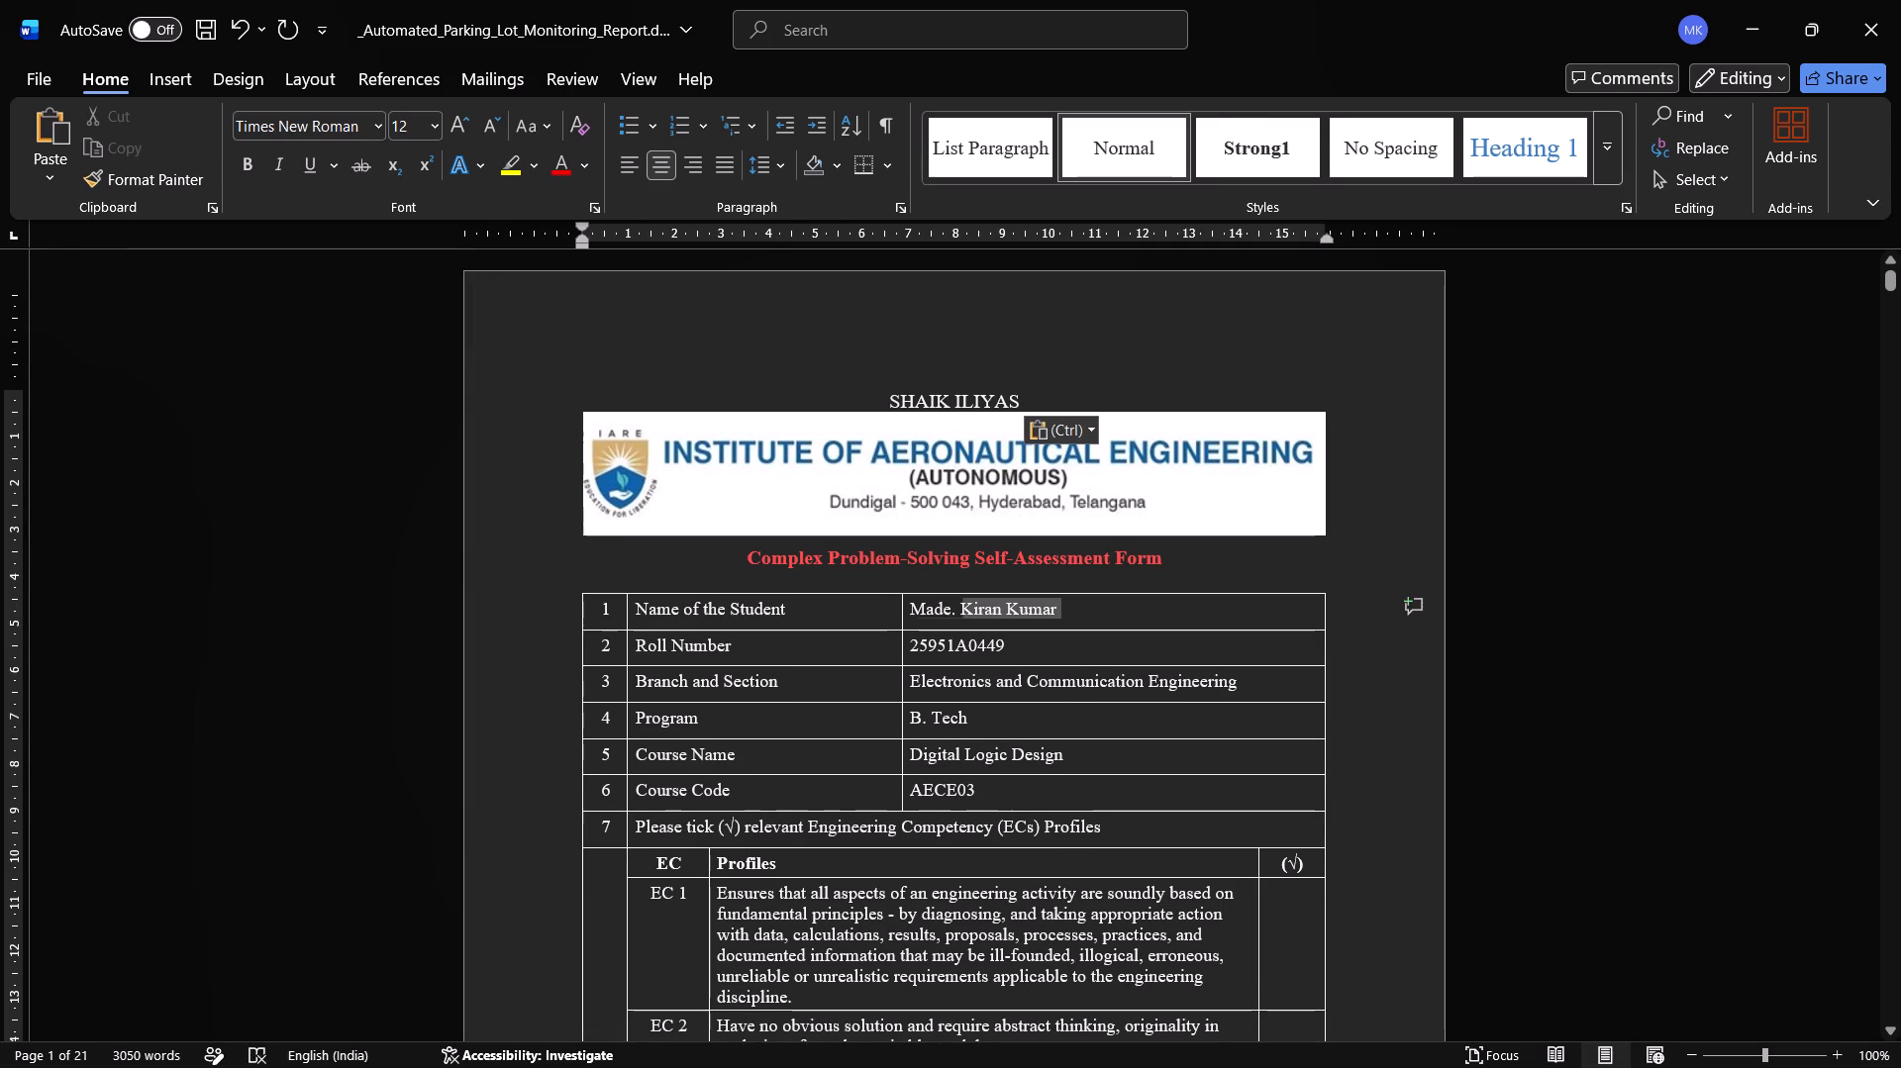
drag(937, 603, 909, 615)
key(ctrl+v)
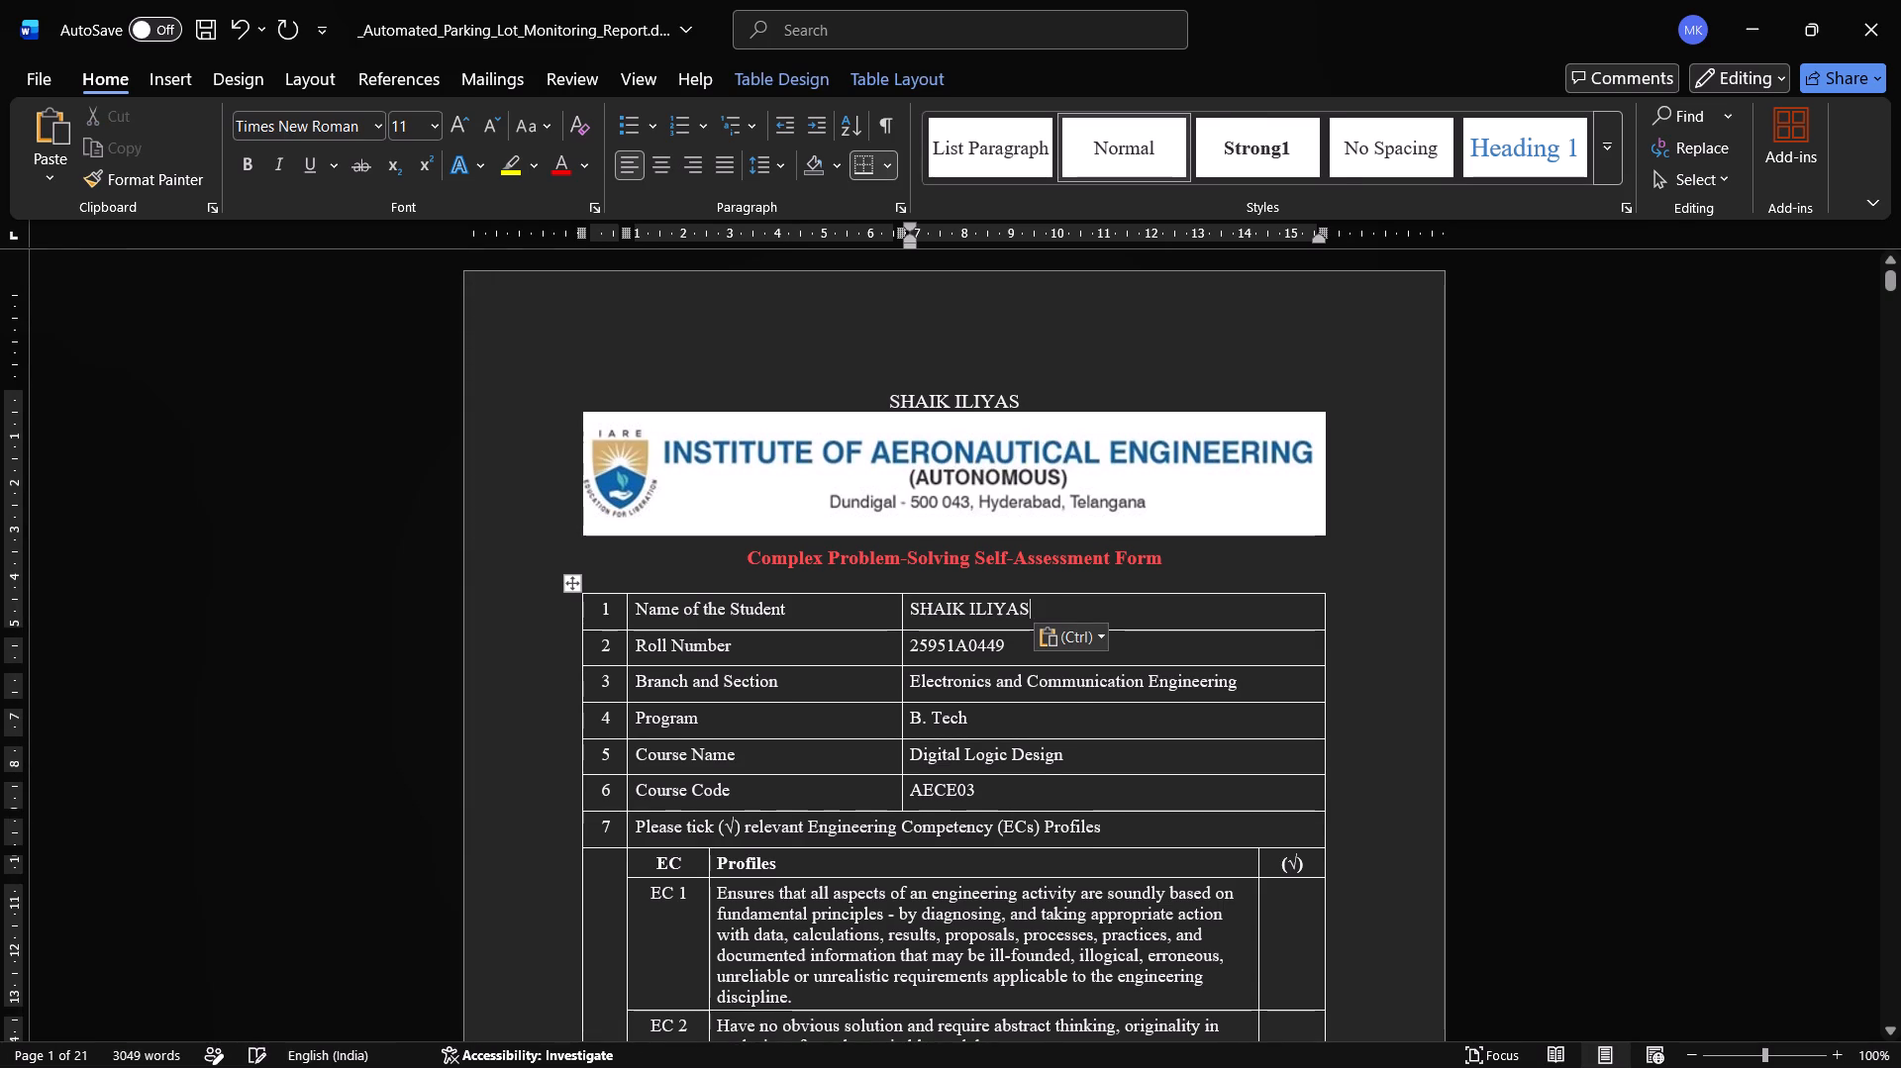
click(1009, 645)
key(BackSpace)
key(BackSpace)
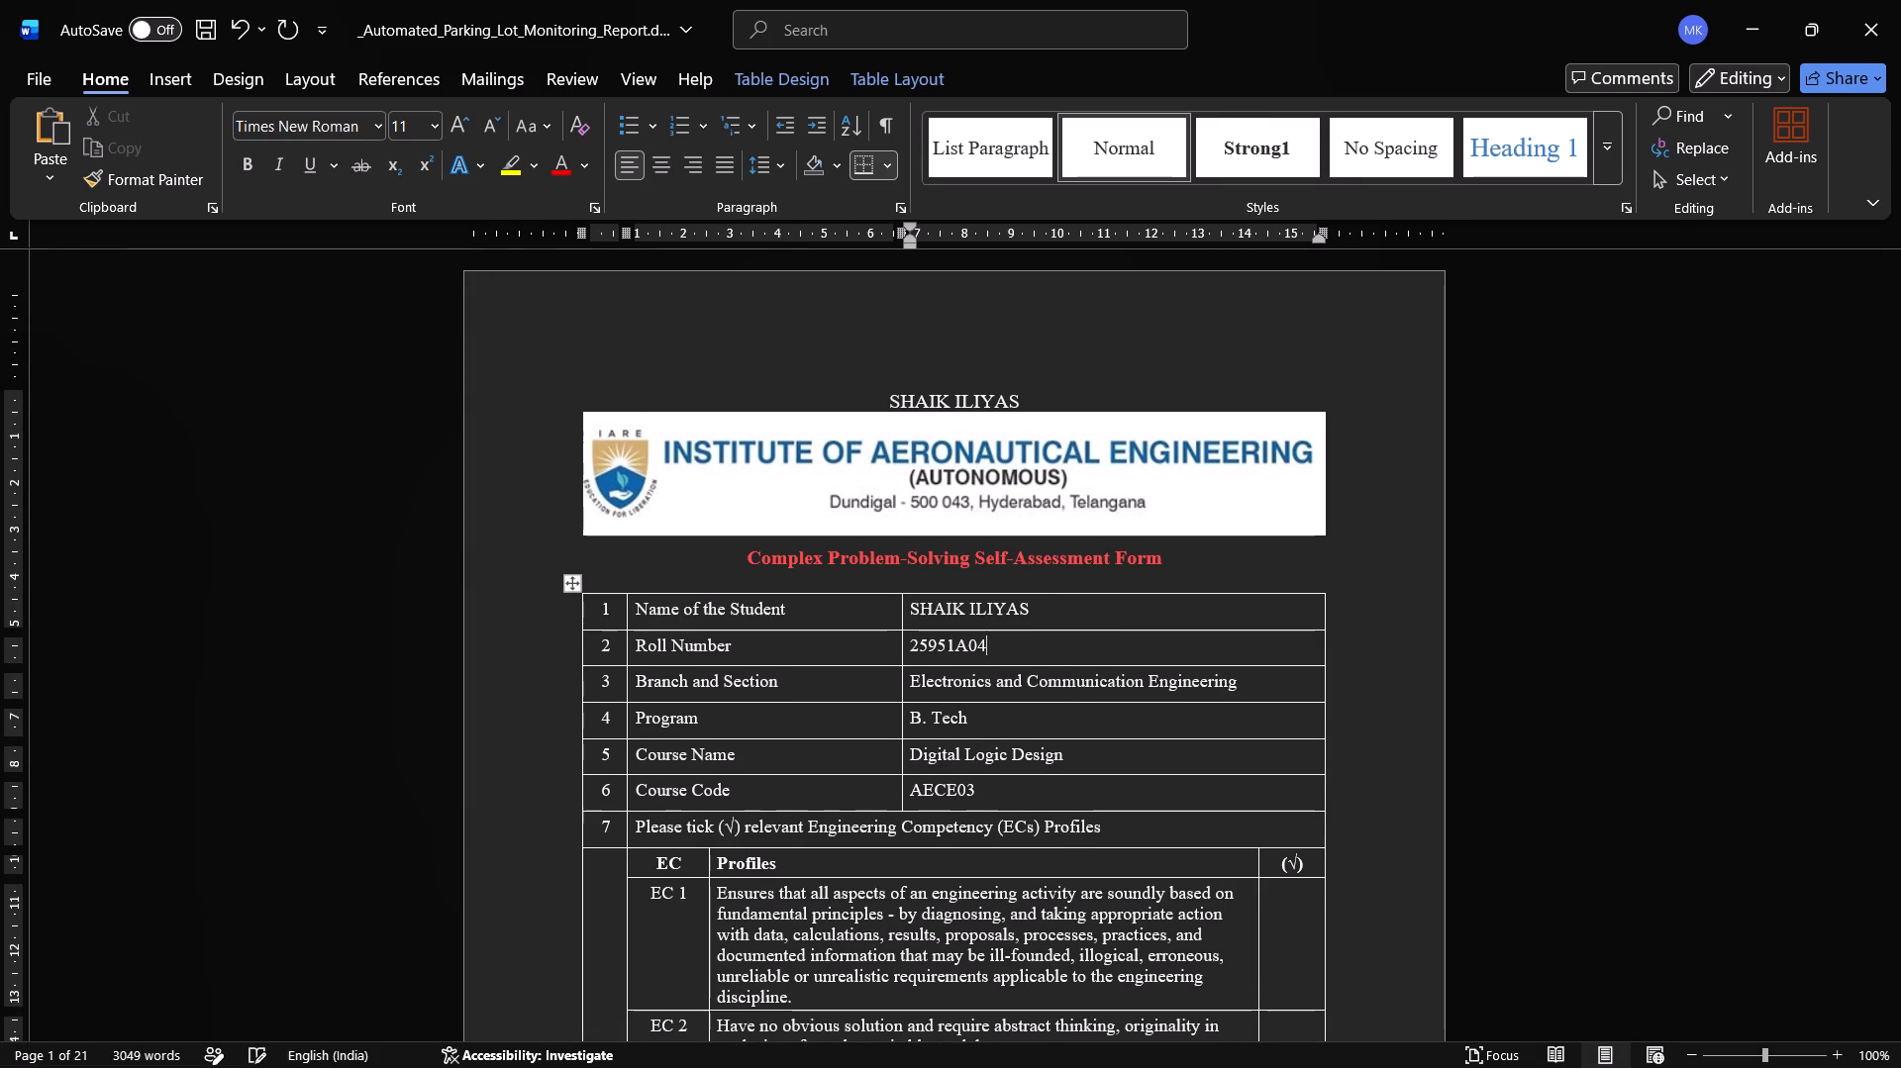
text(38)
Enter the date 27-10-2026 below the self-assessment form's table.
scroll(1009, 645, down, 1)
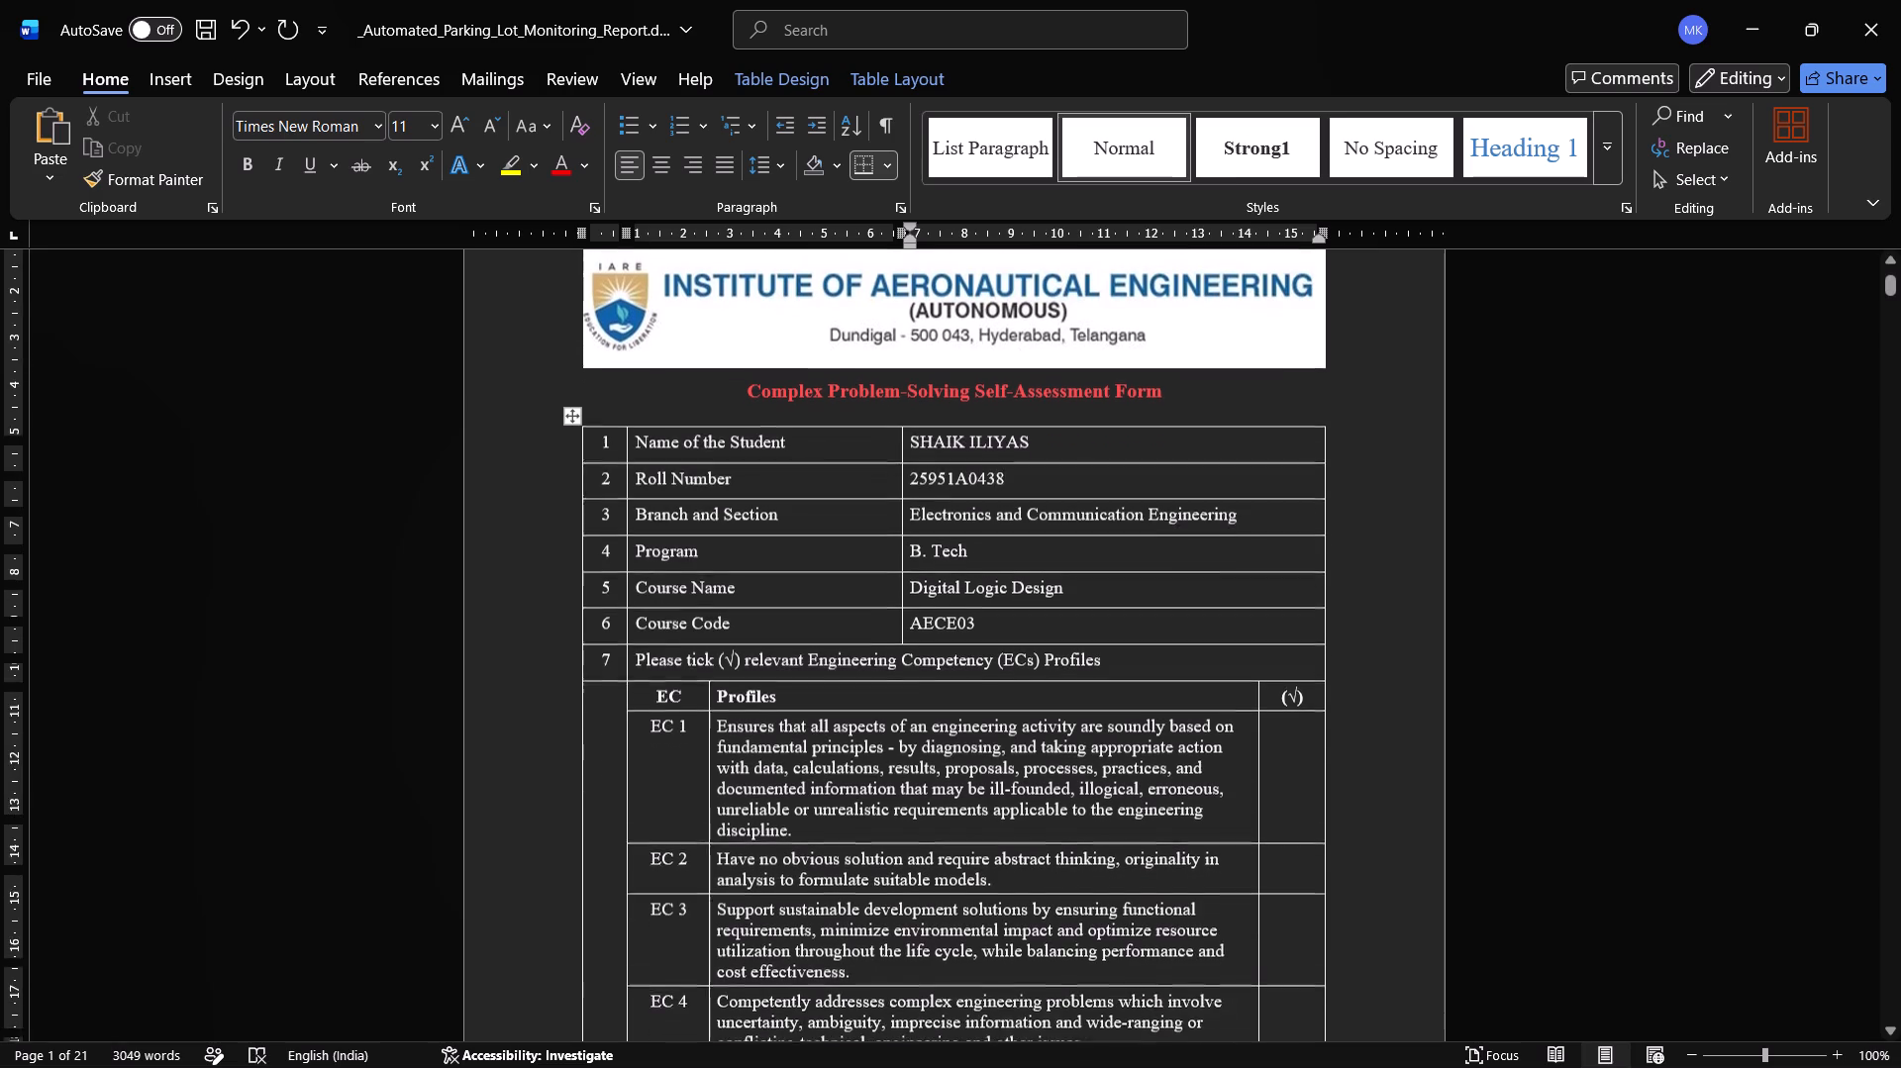
scroll(1009, 645, down, 5)
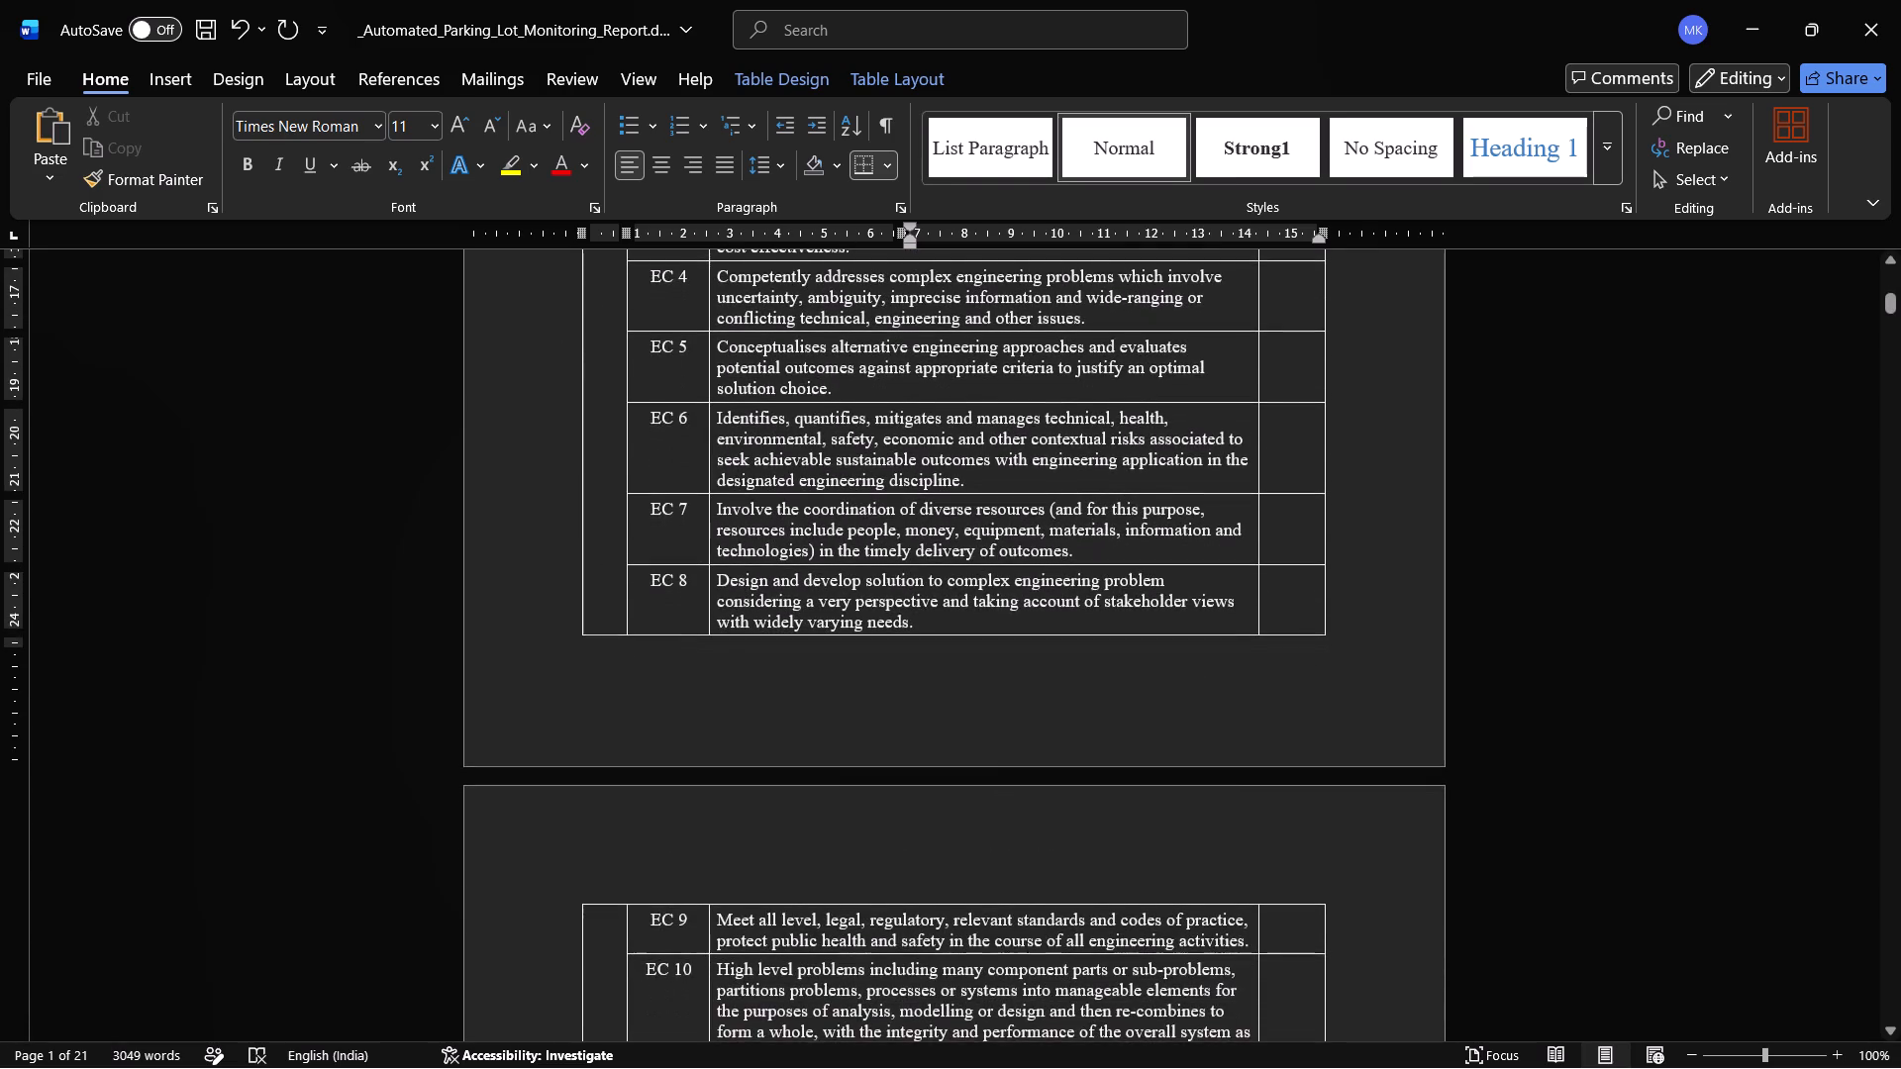
scroll(950, 725, down, 4)
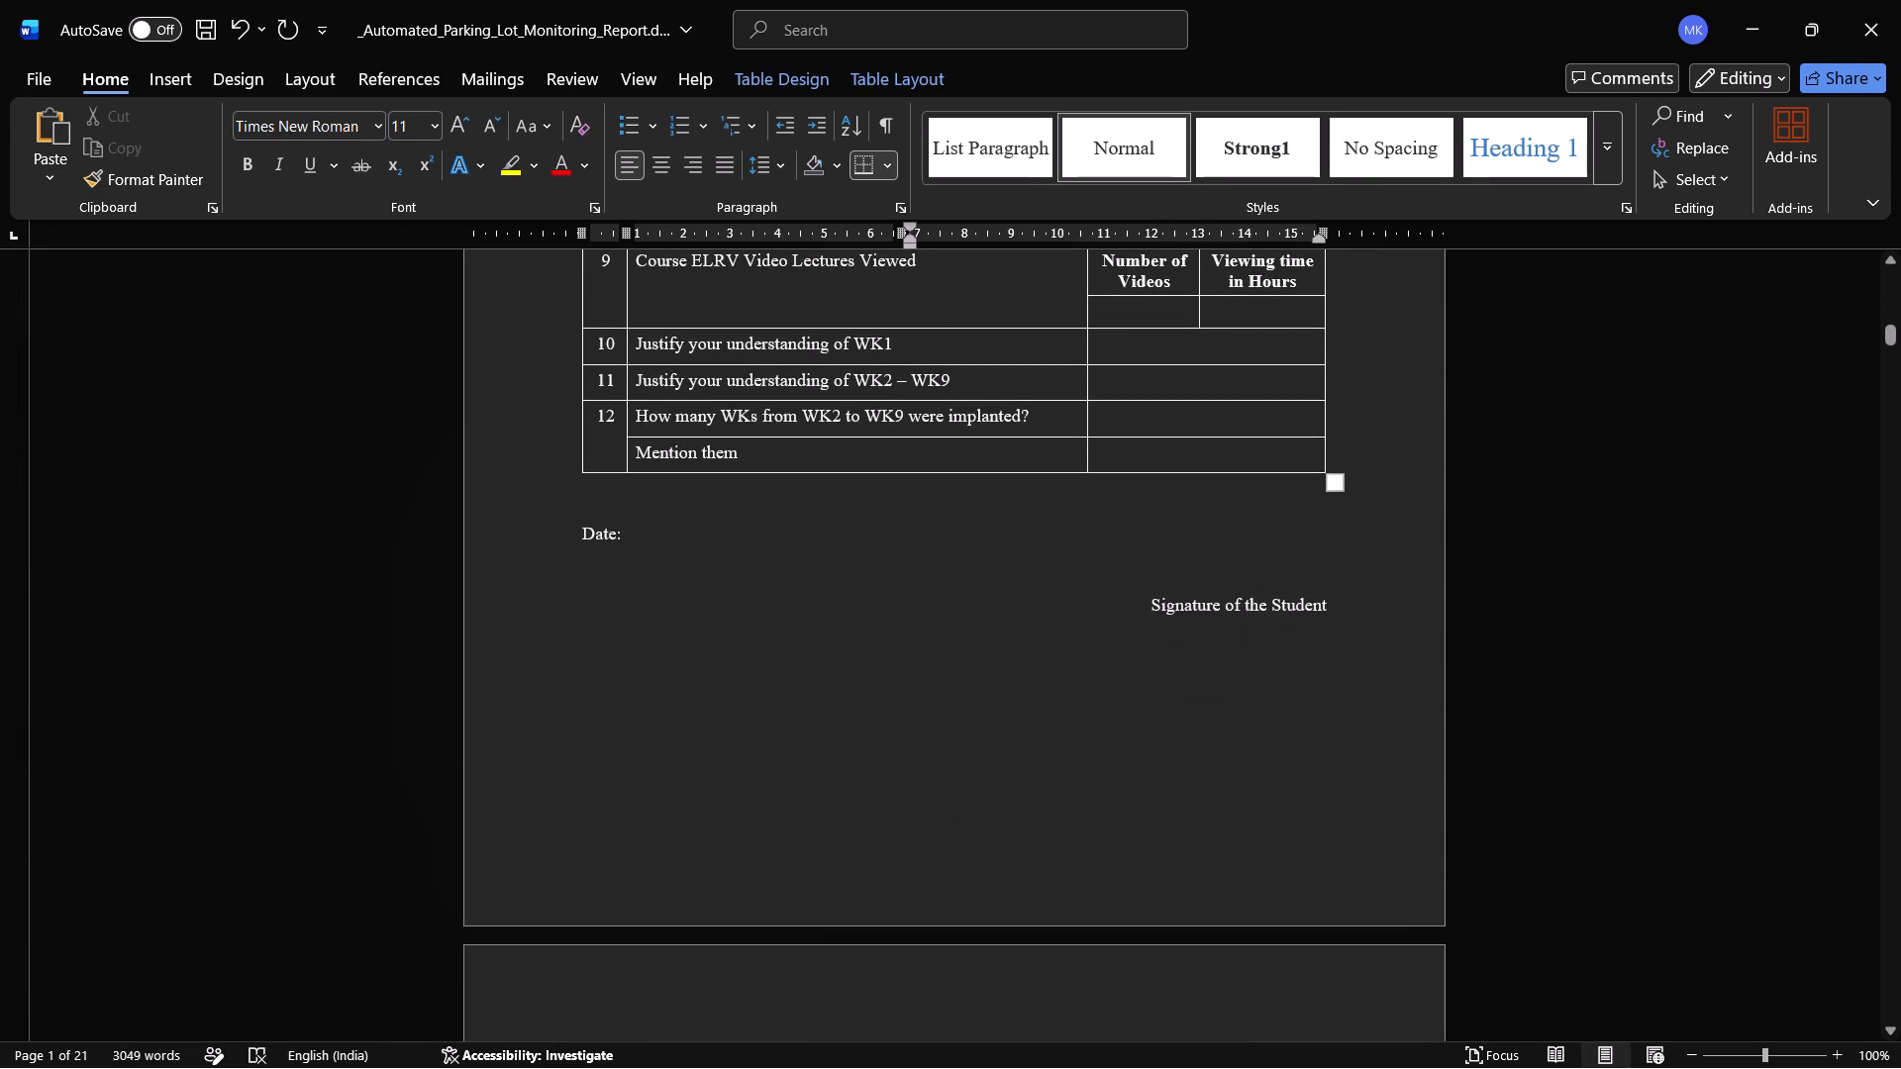
click(664, 543)
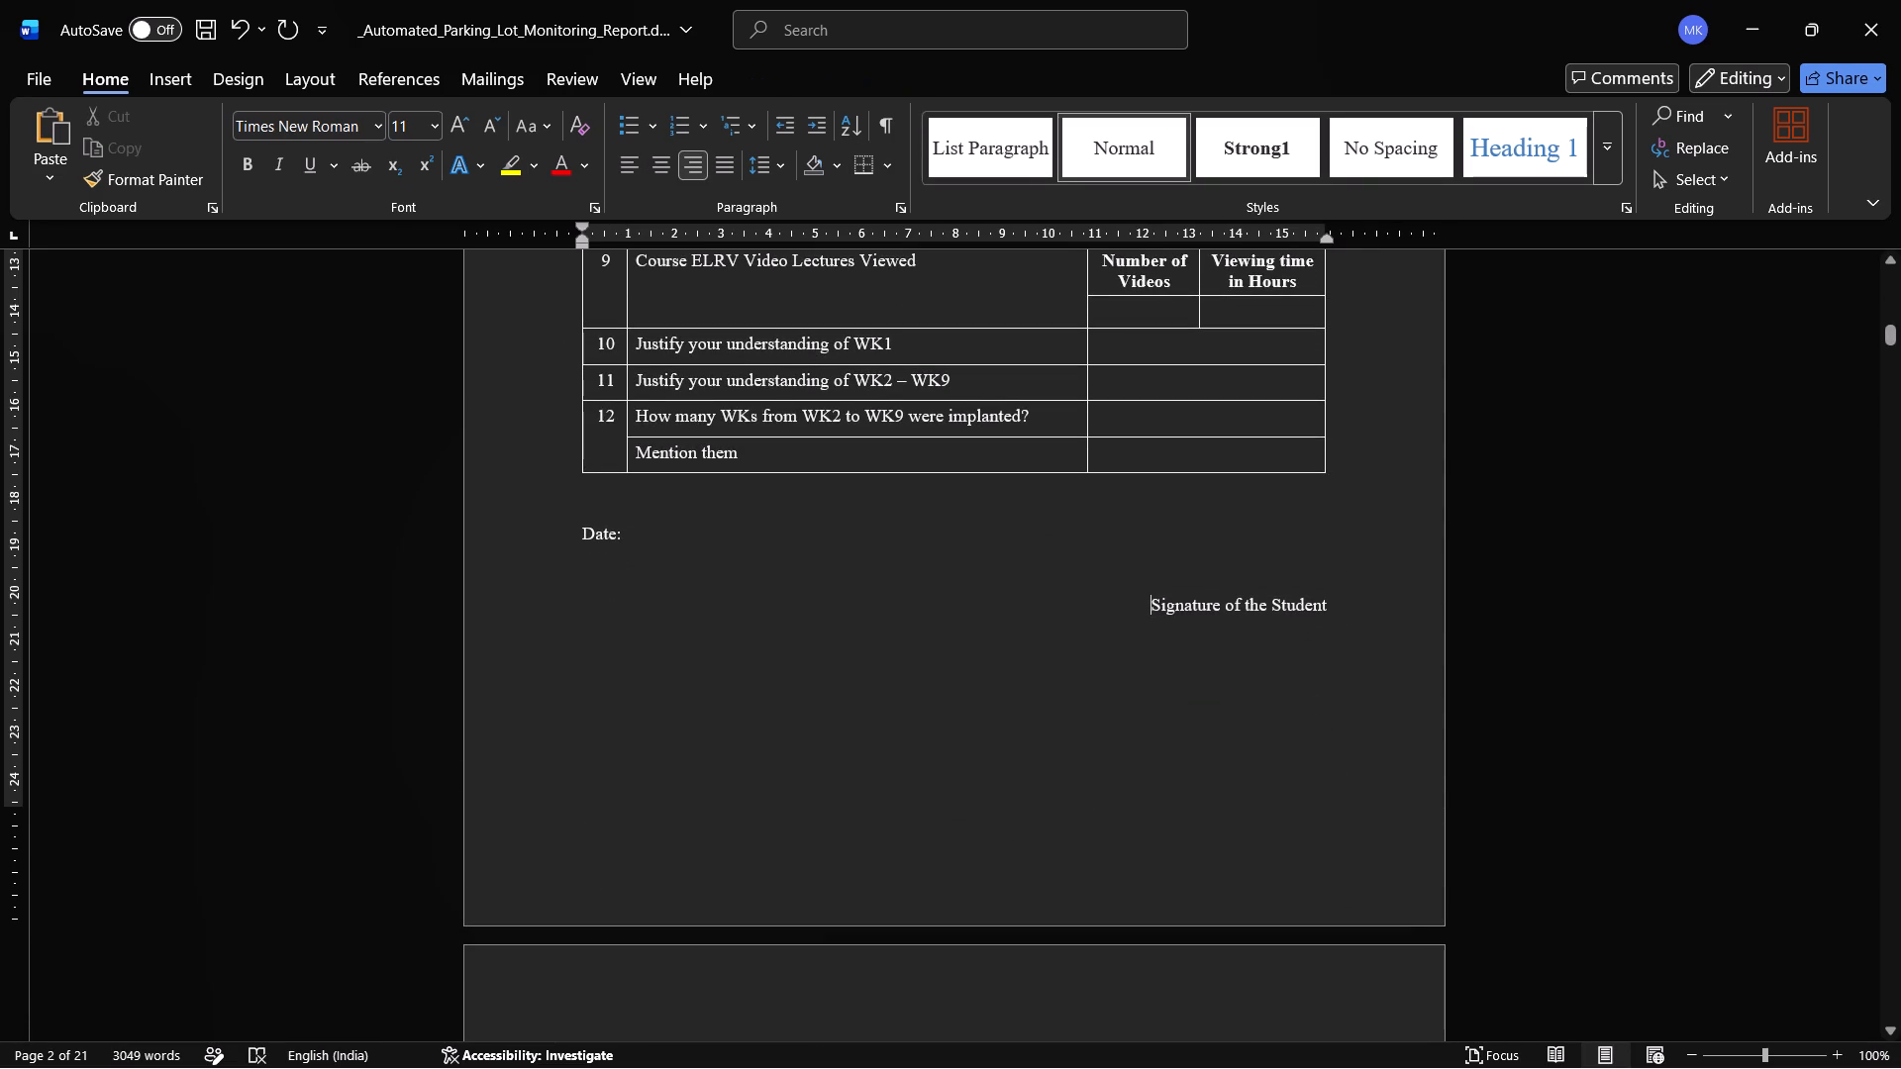
click(638, 533)
text(27-10-2026)
Replace the student name on the title page with the copied name and update the roll number's last two digits to match.
scroll(638, 533, down, 1)
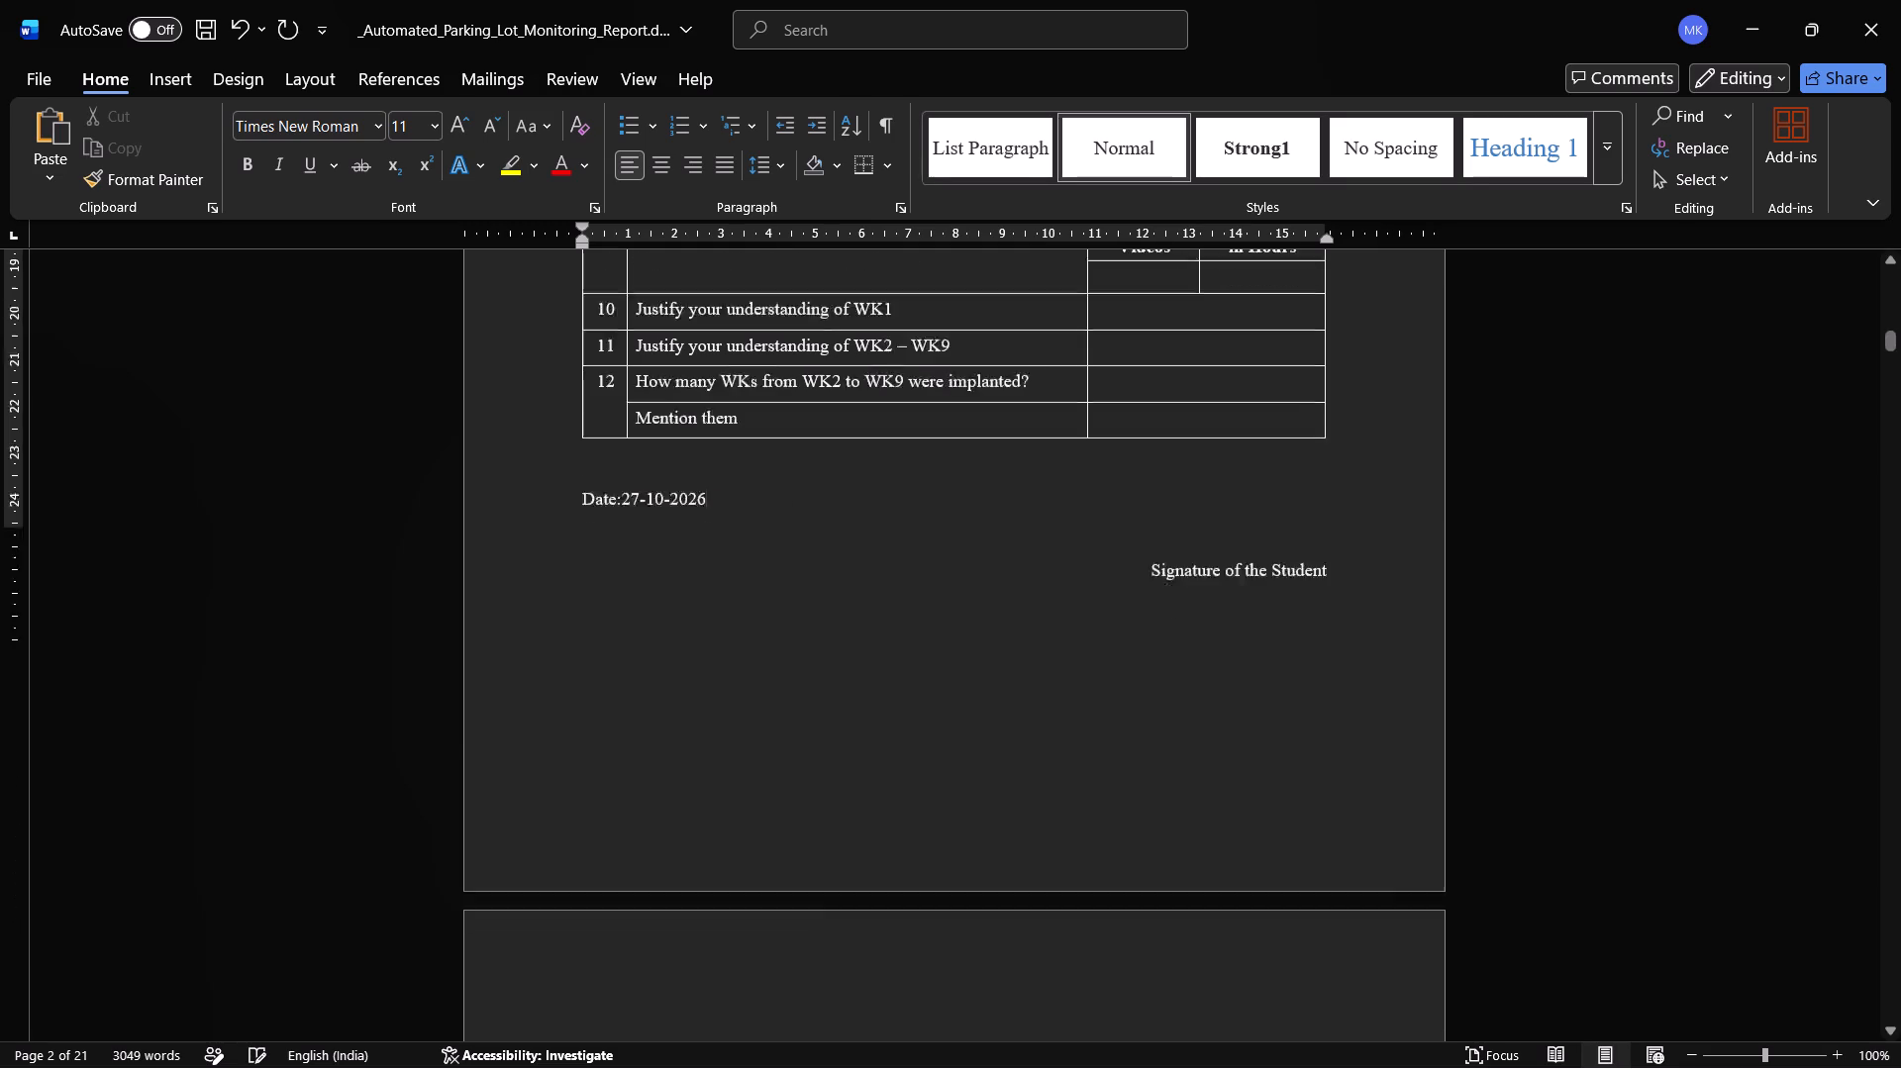
scroll(638, 533, down, 4)
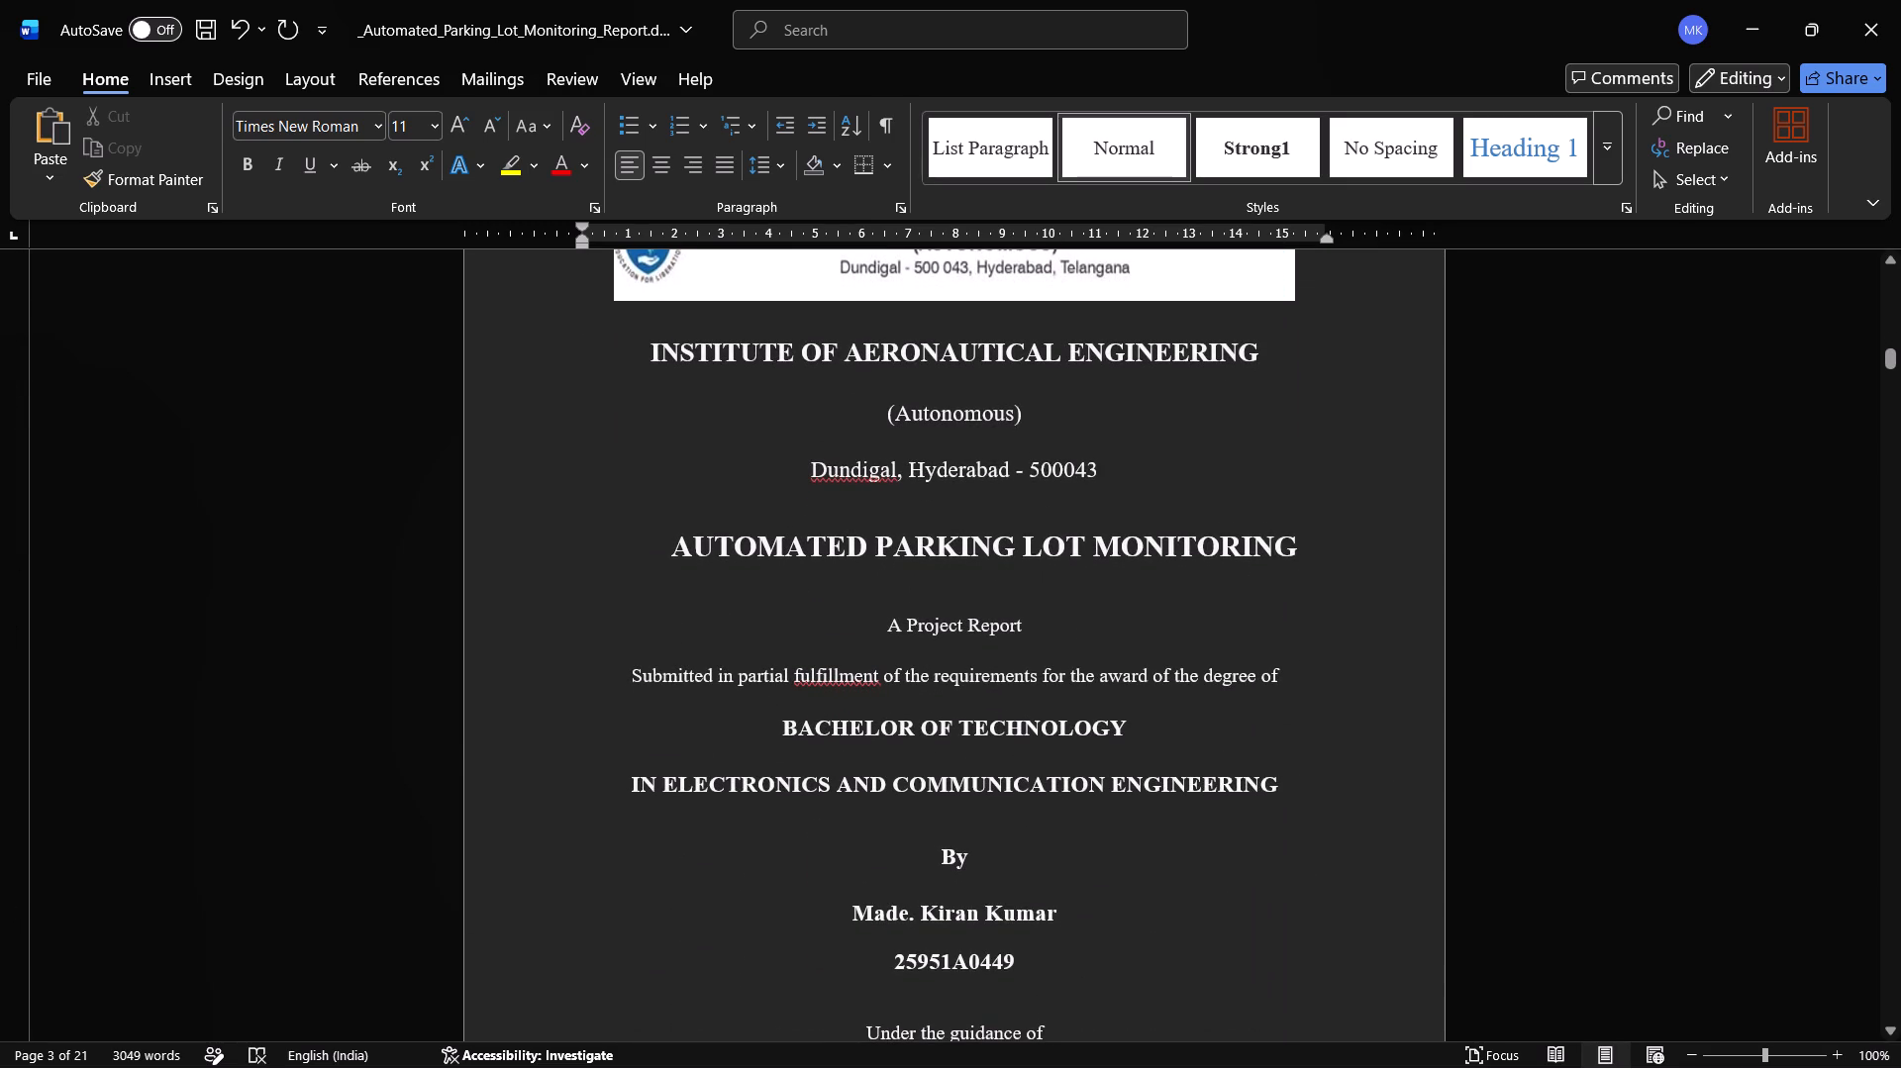
drag(1070, 924, 859, 919)
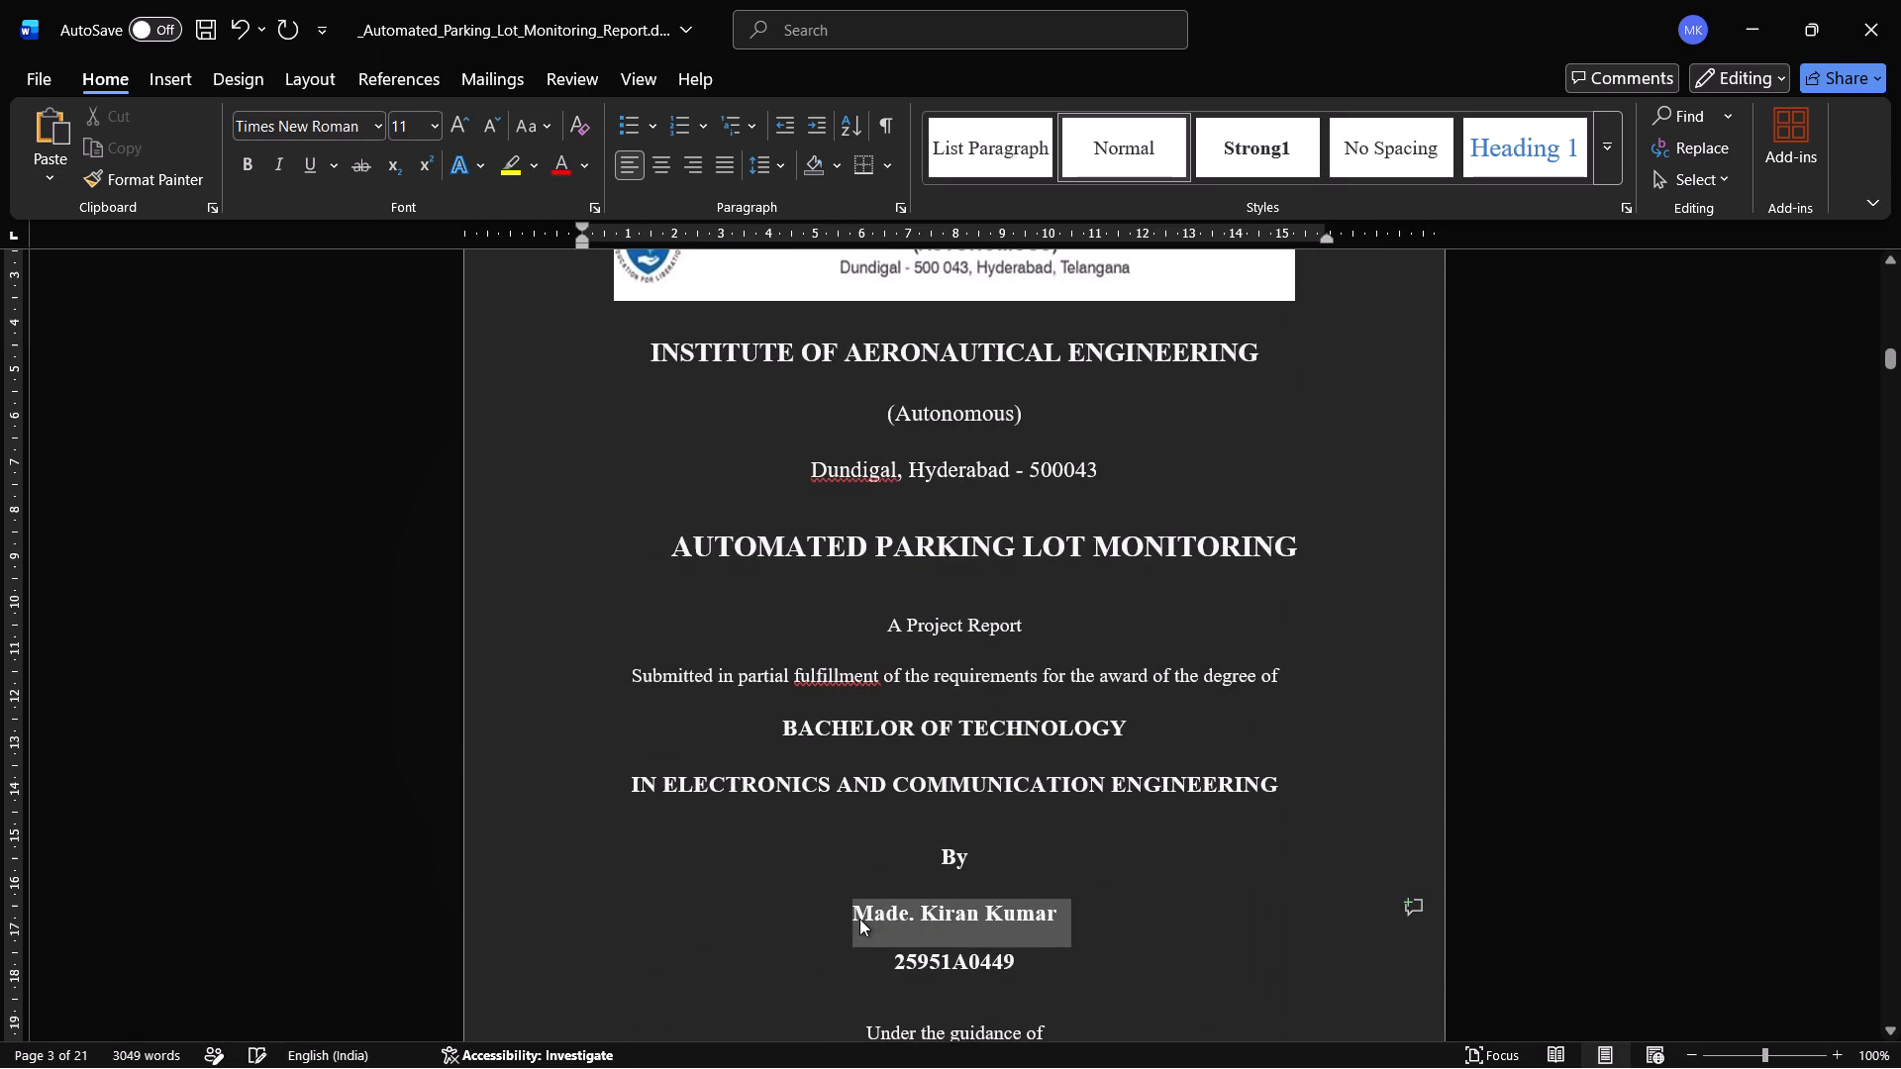
key(ctrl+v)
scroll(859, 919, down, 1)
key(Return)
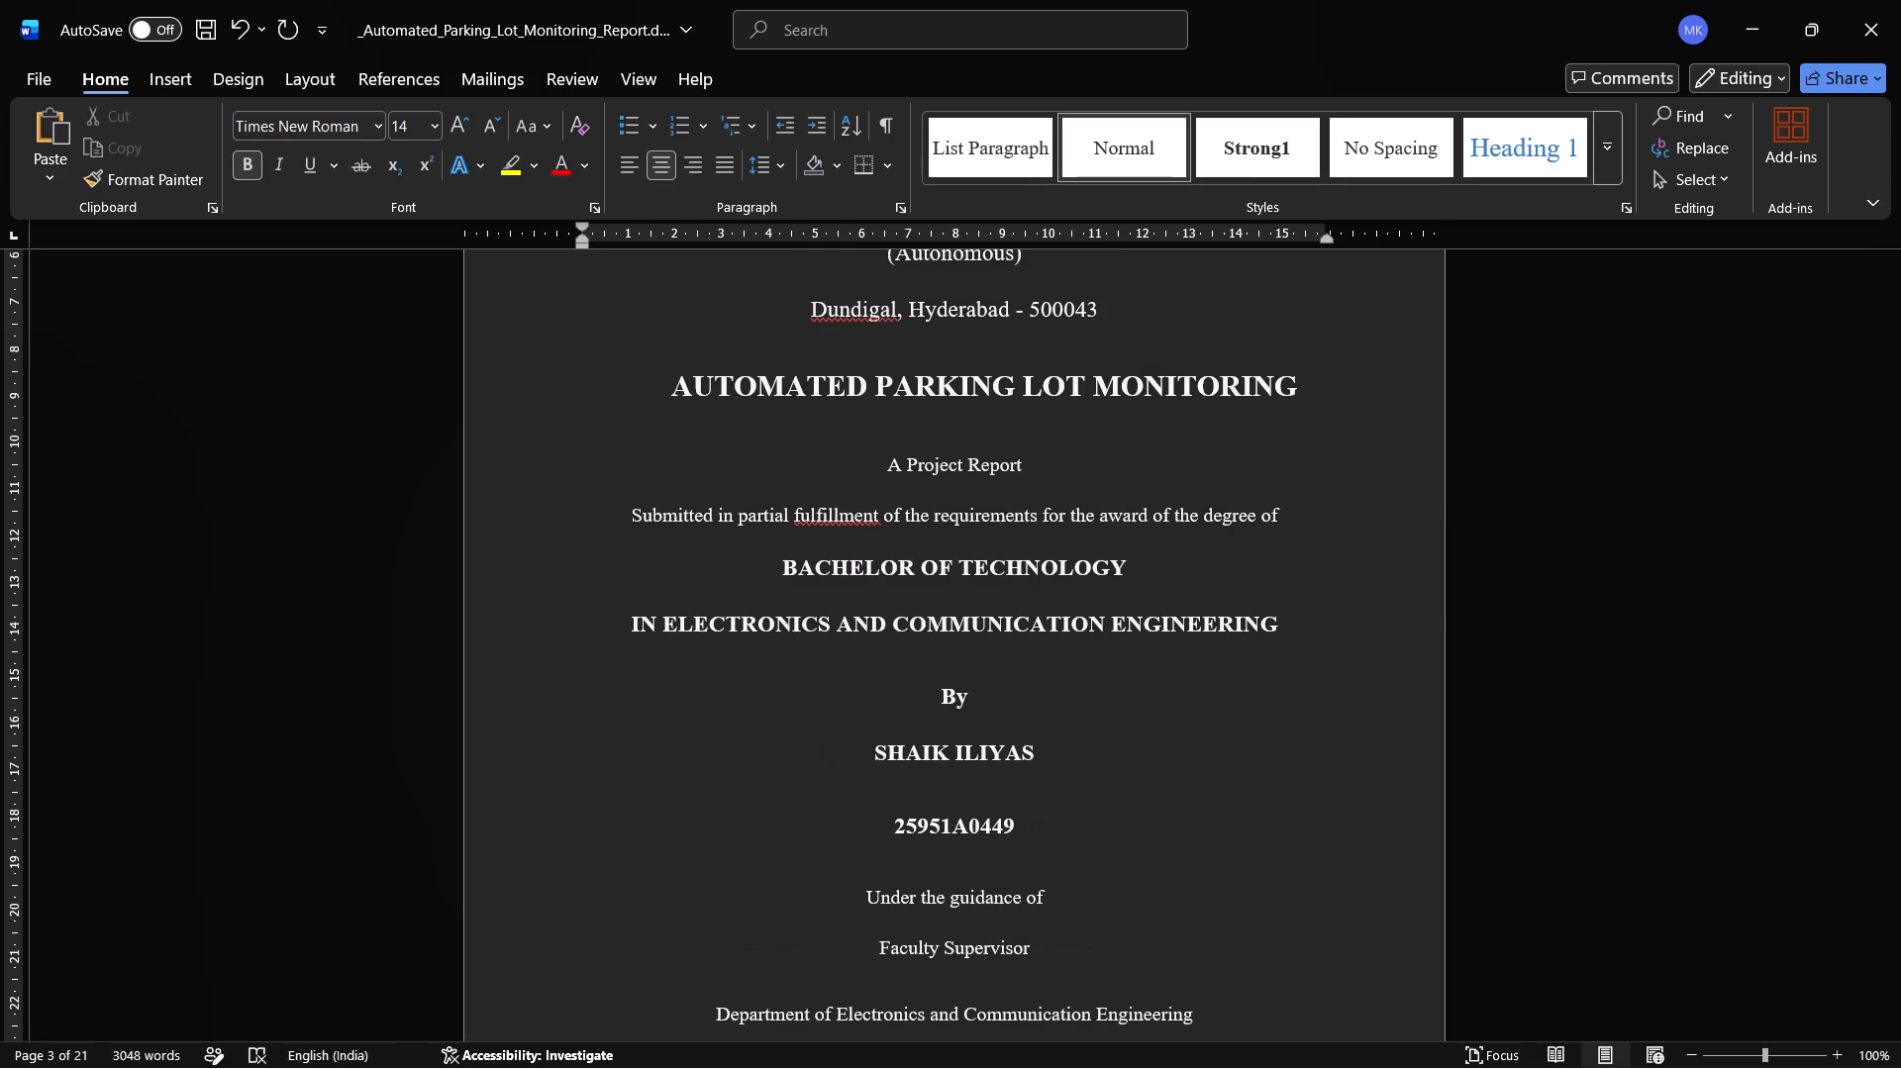
key(ctrl+Right)
key(BackSpace)
key(BackSpace)
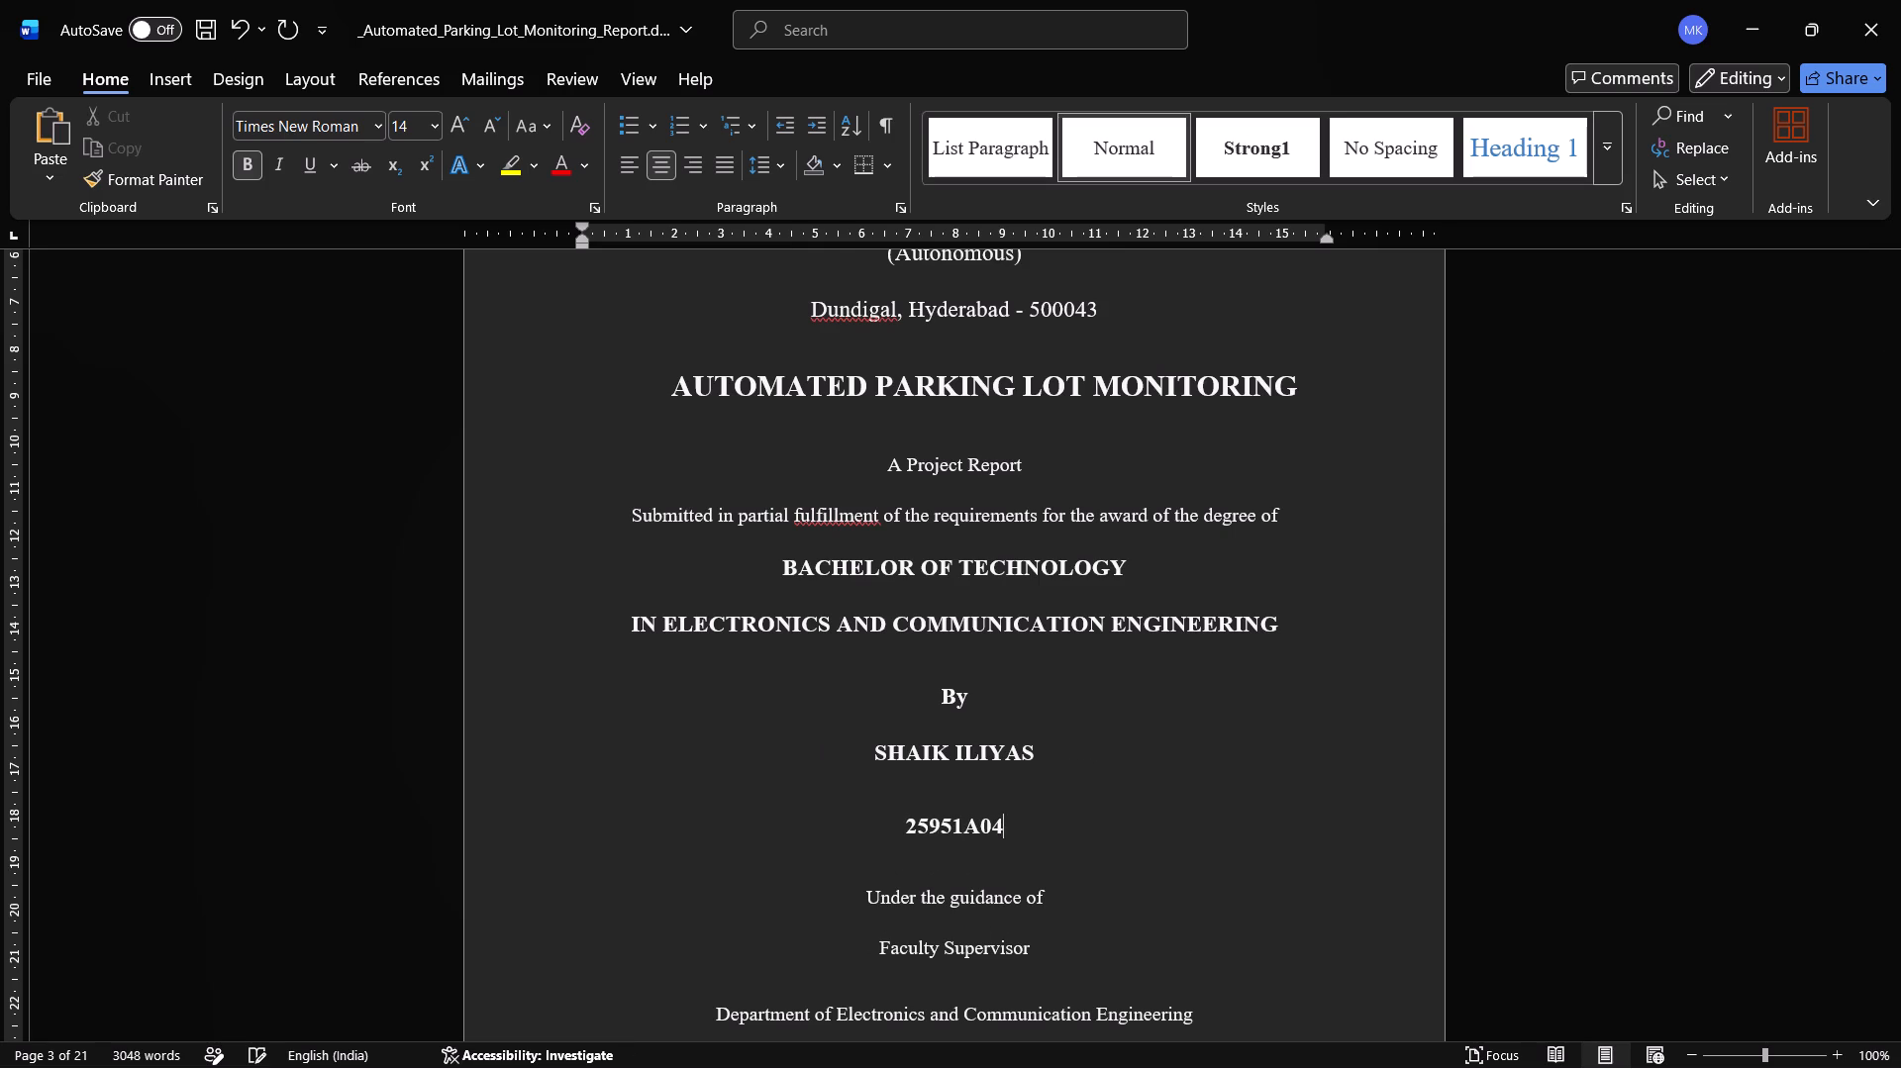
text(38)
Replace the student name in the Certificate text with the copied name and enter 27-10-2026 as the certificate date.
scroll(859, 919, down, 3)
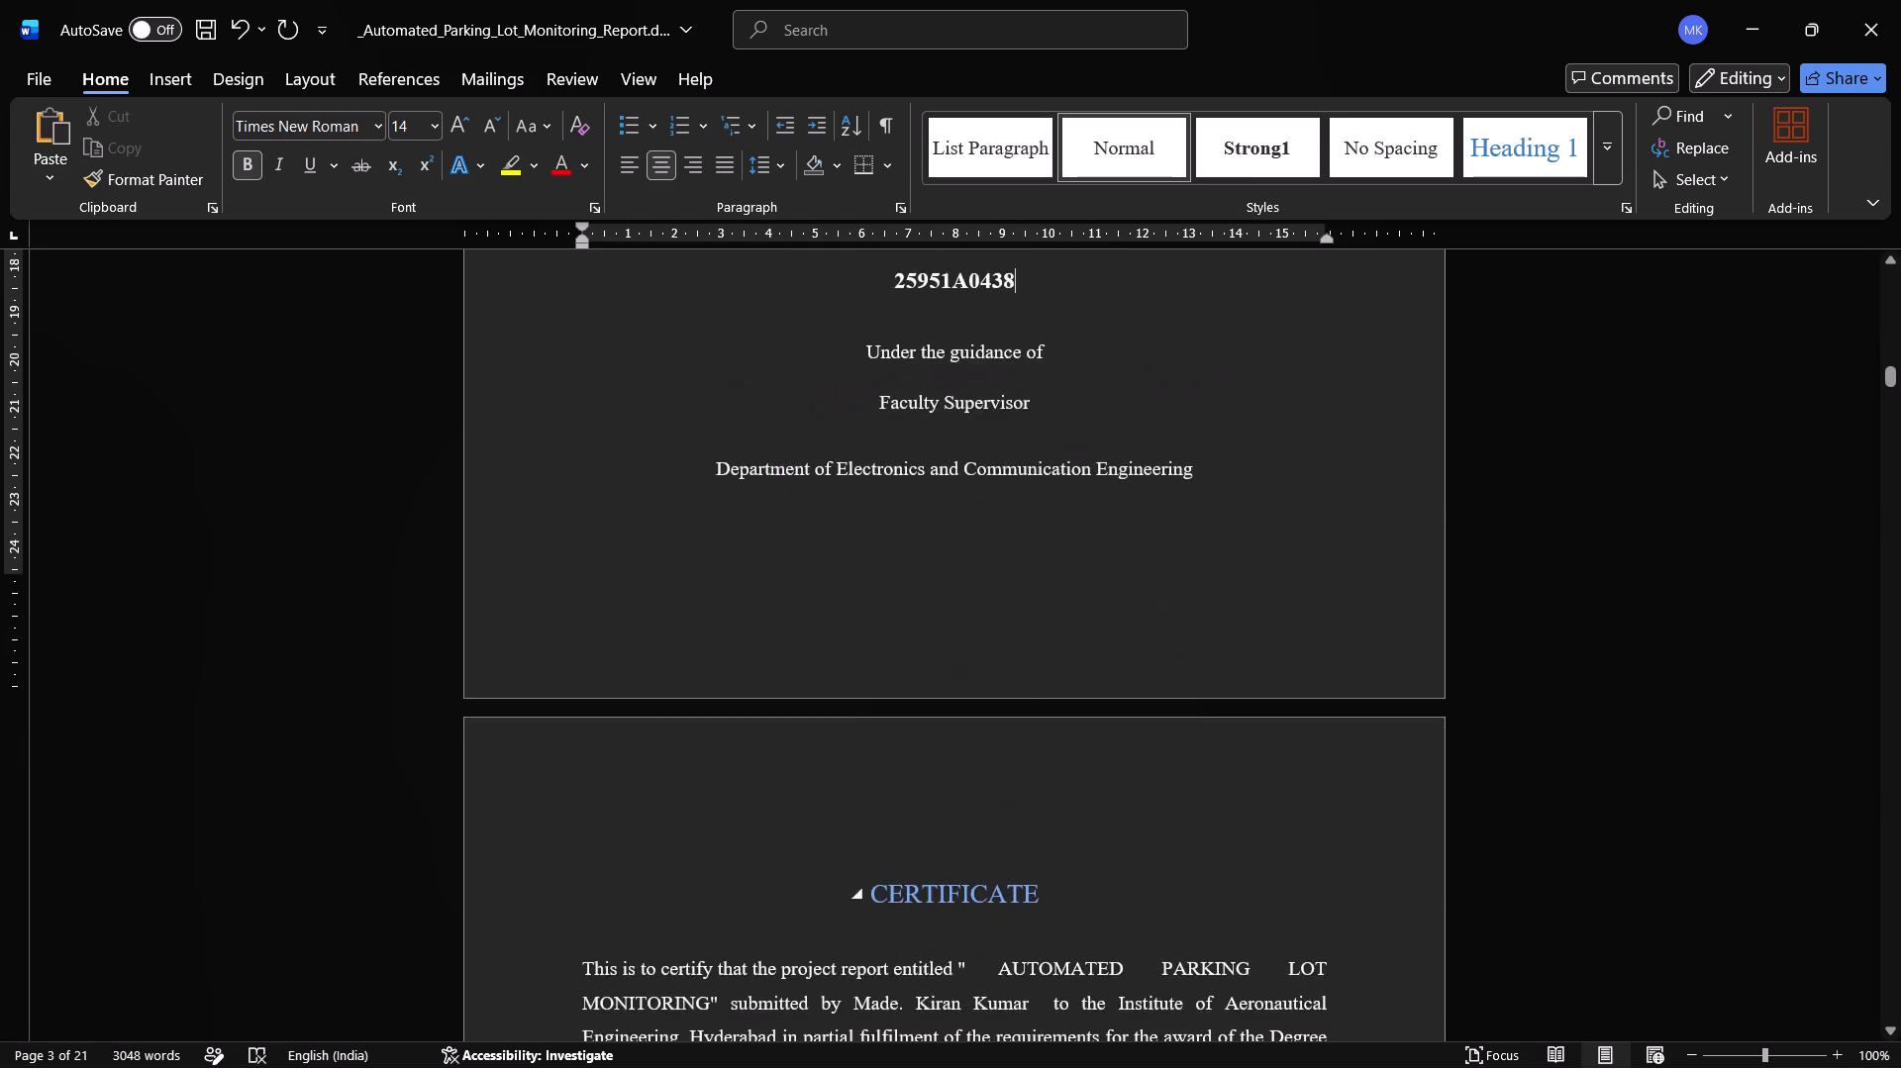
scroll(859, 919, down, 1)
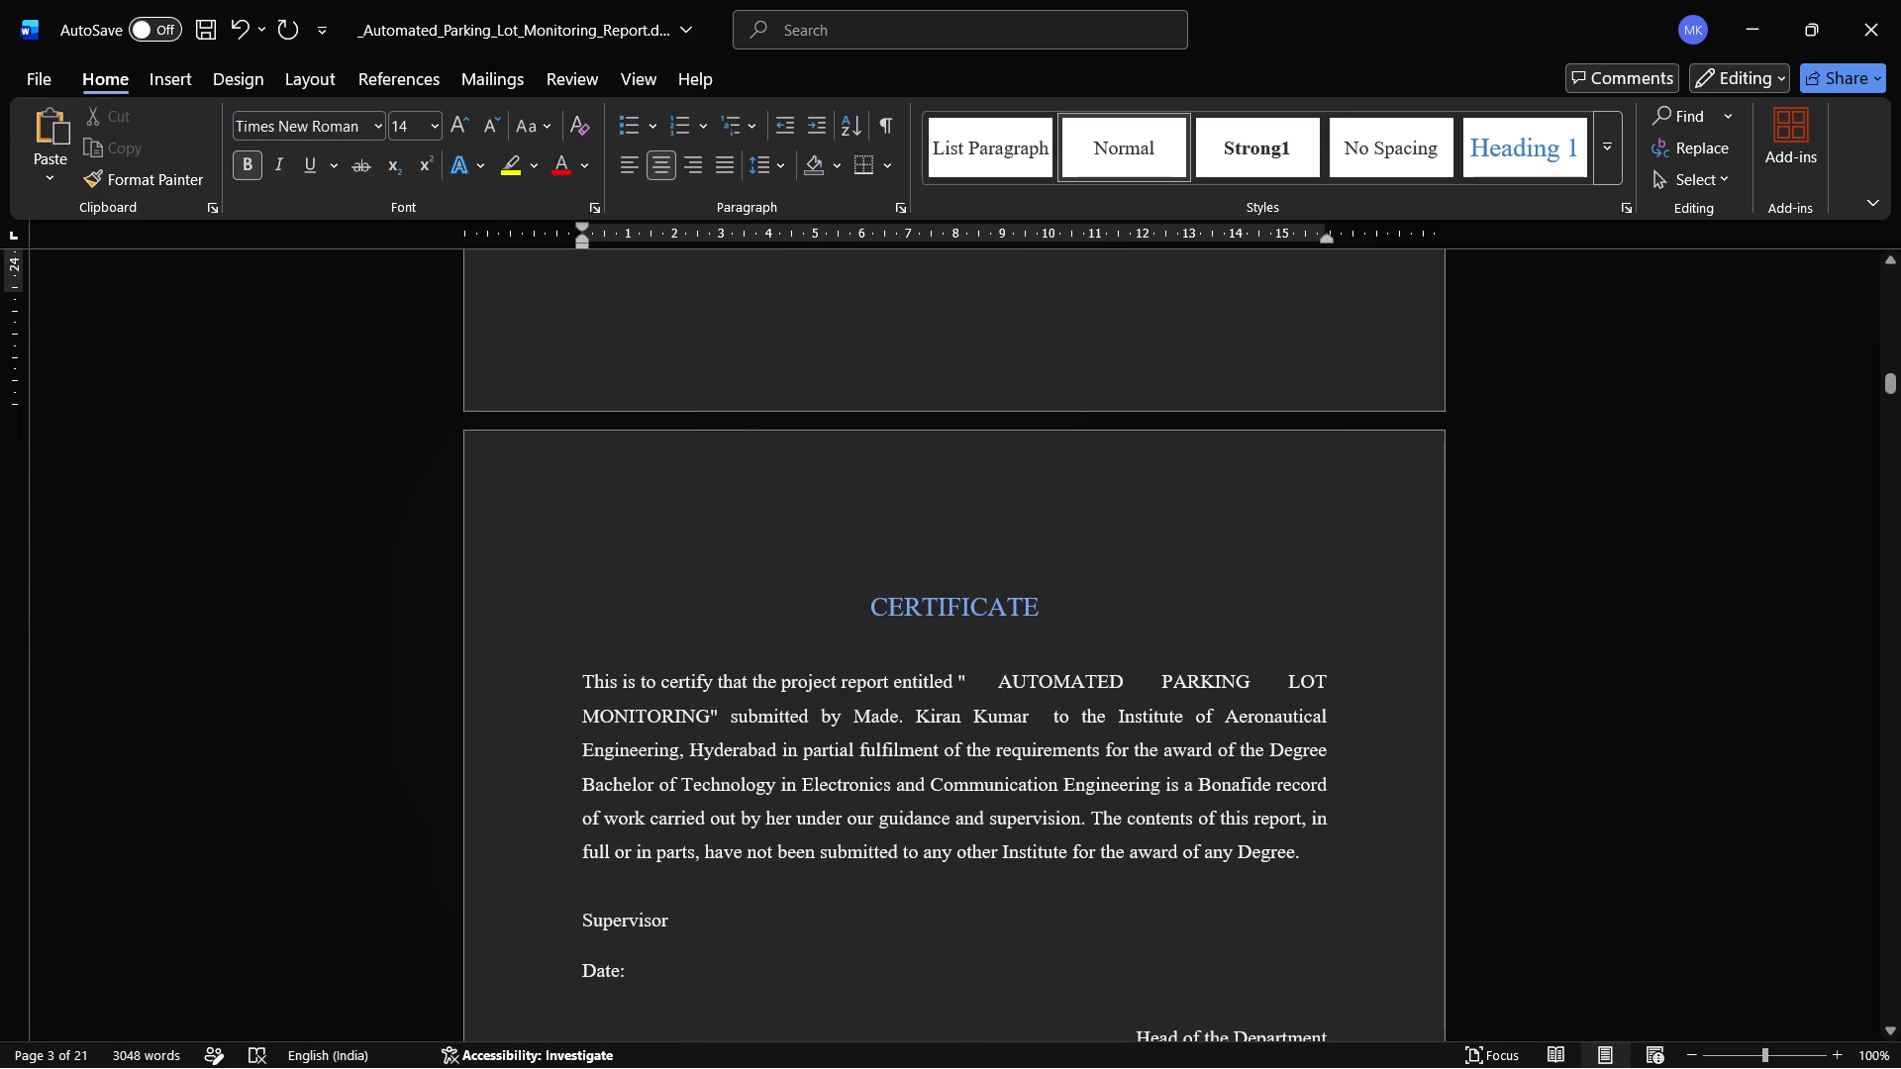
drag(1034, 711, 855, 721)
key(ctrl+v)
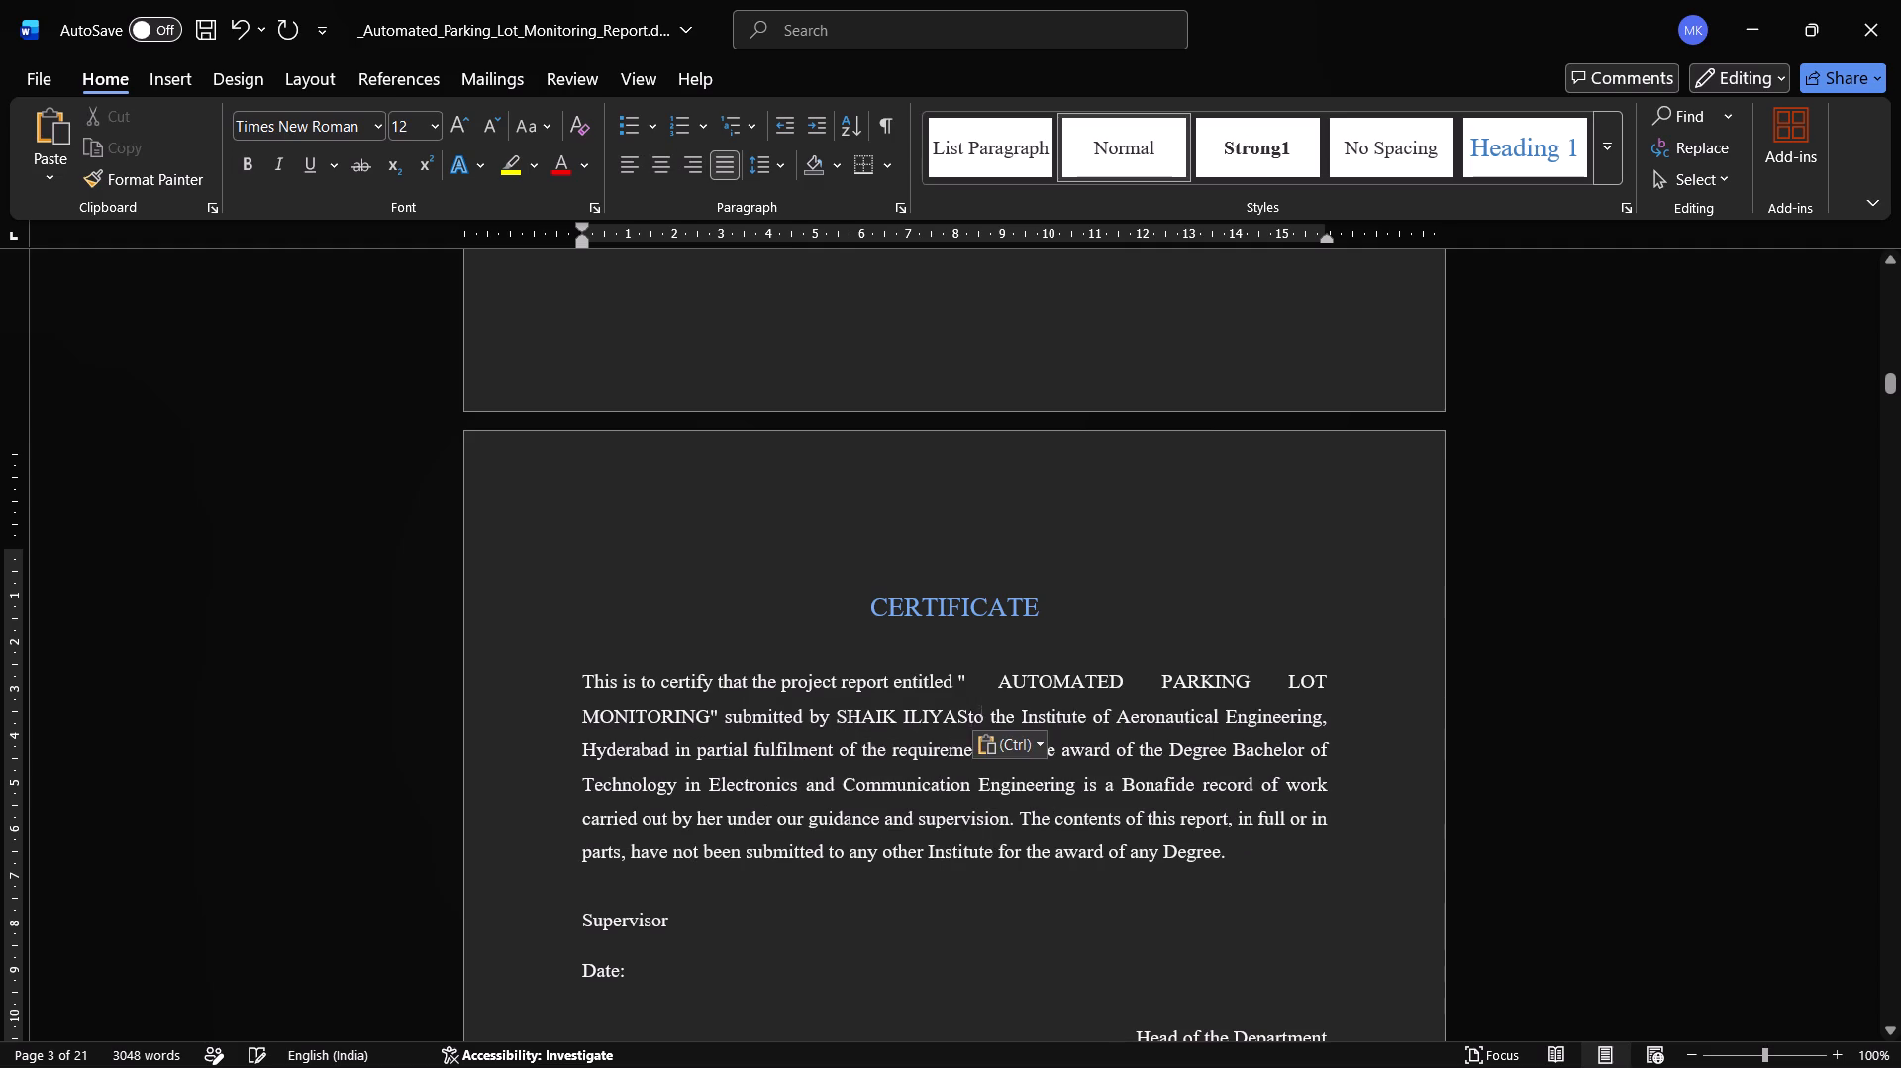
key(space)
scroll(855, 721, down, 1)
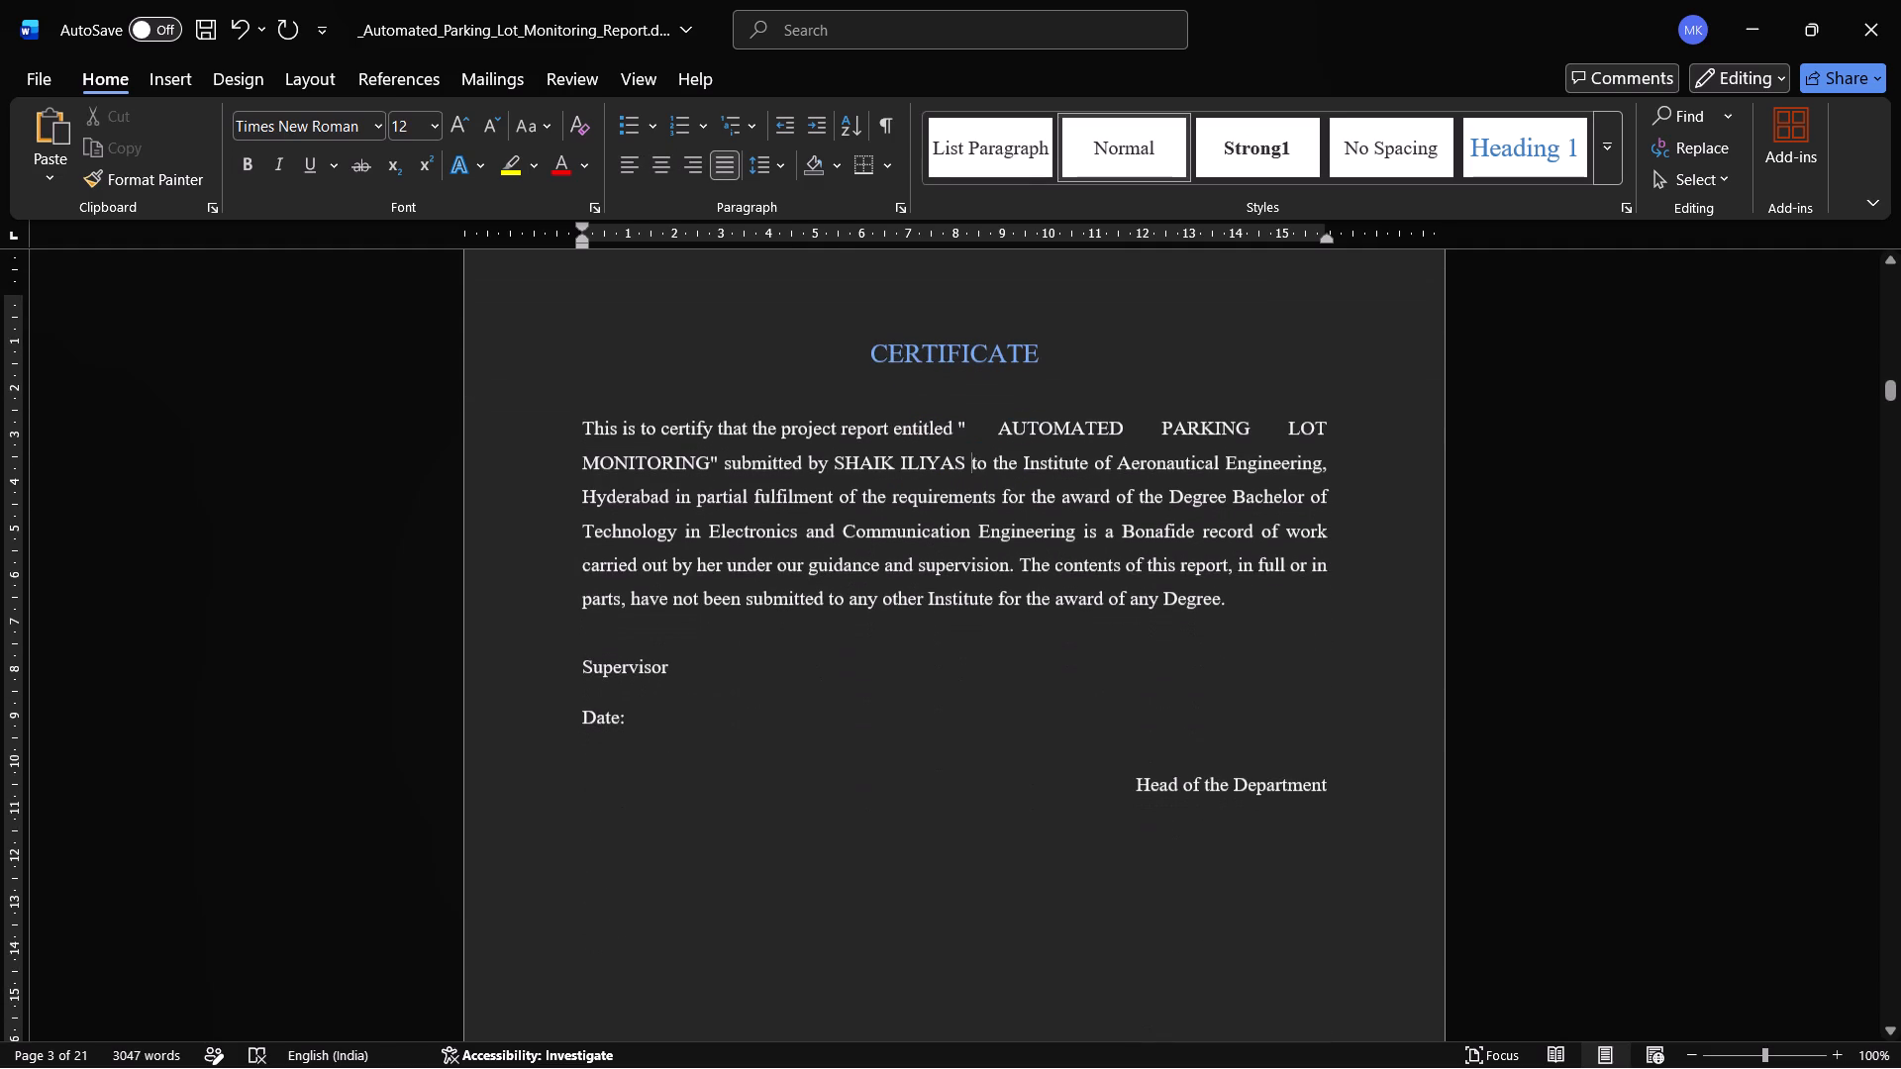
click(681, 725)
text(27-10-2026)
Replace the student name in the Approval Sheet paragraph with the copied name, keeping a space after it.
scroll(681, 725, down, 6)
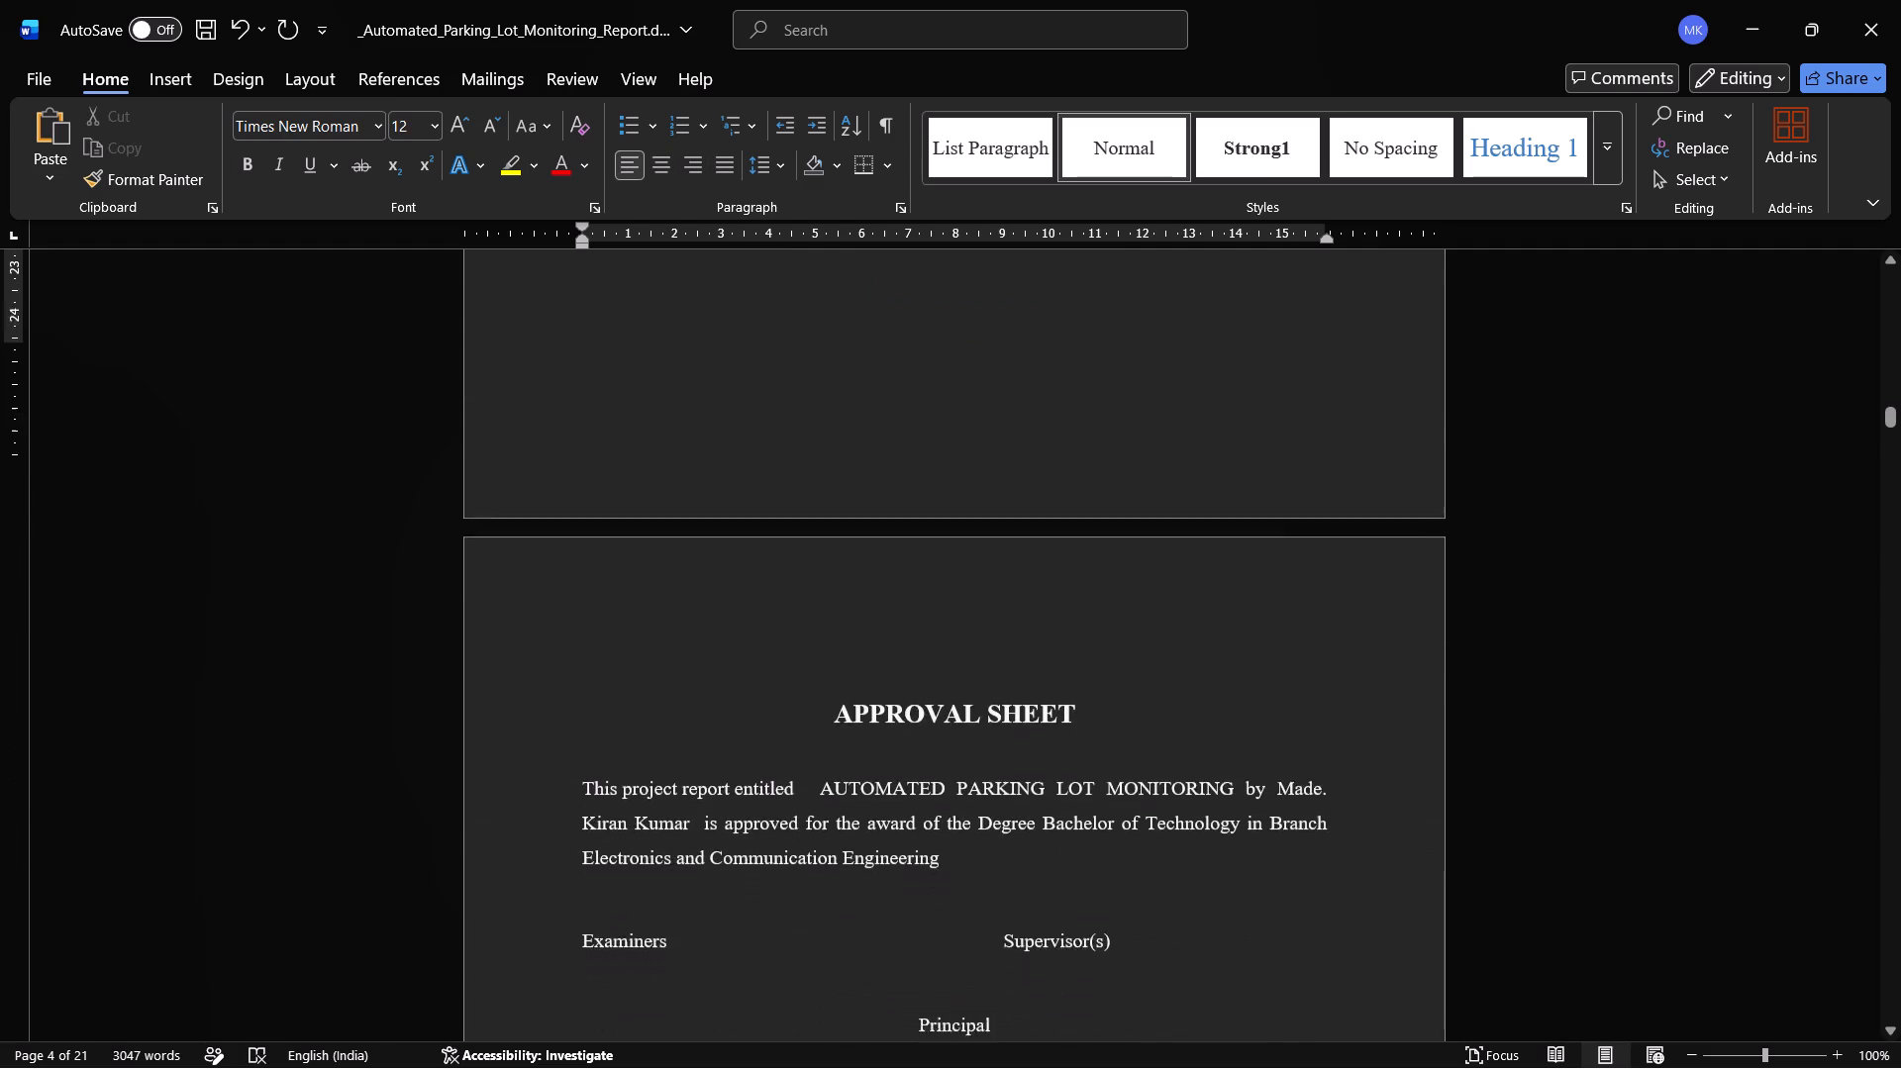
scroll(681, 725, down, 1)
drag(695, 735, 942, 677)
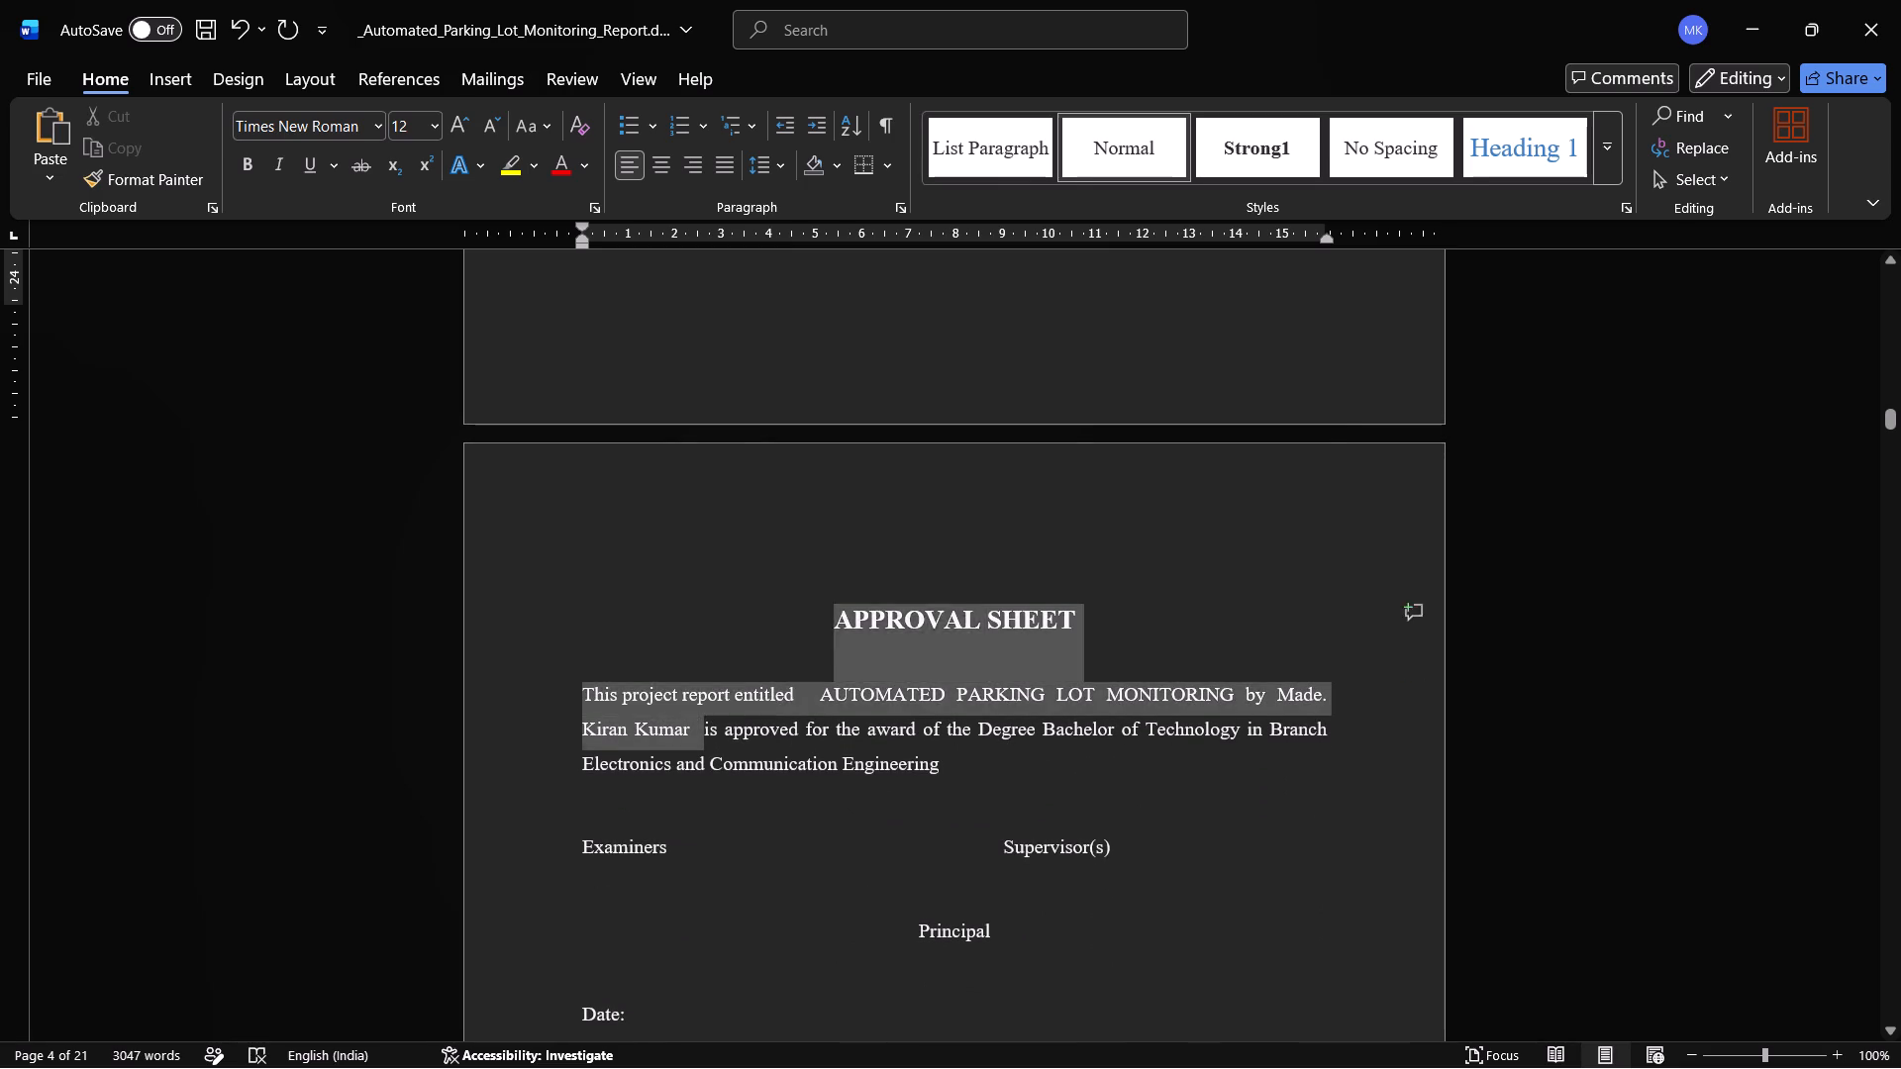
drag(942, 677, 1291, 690)
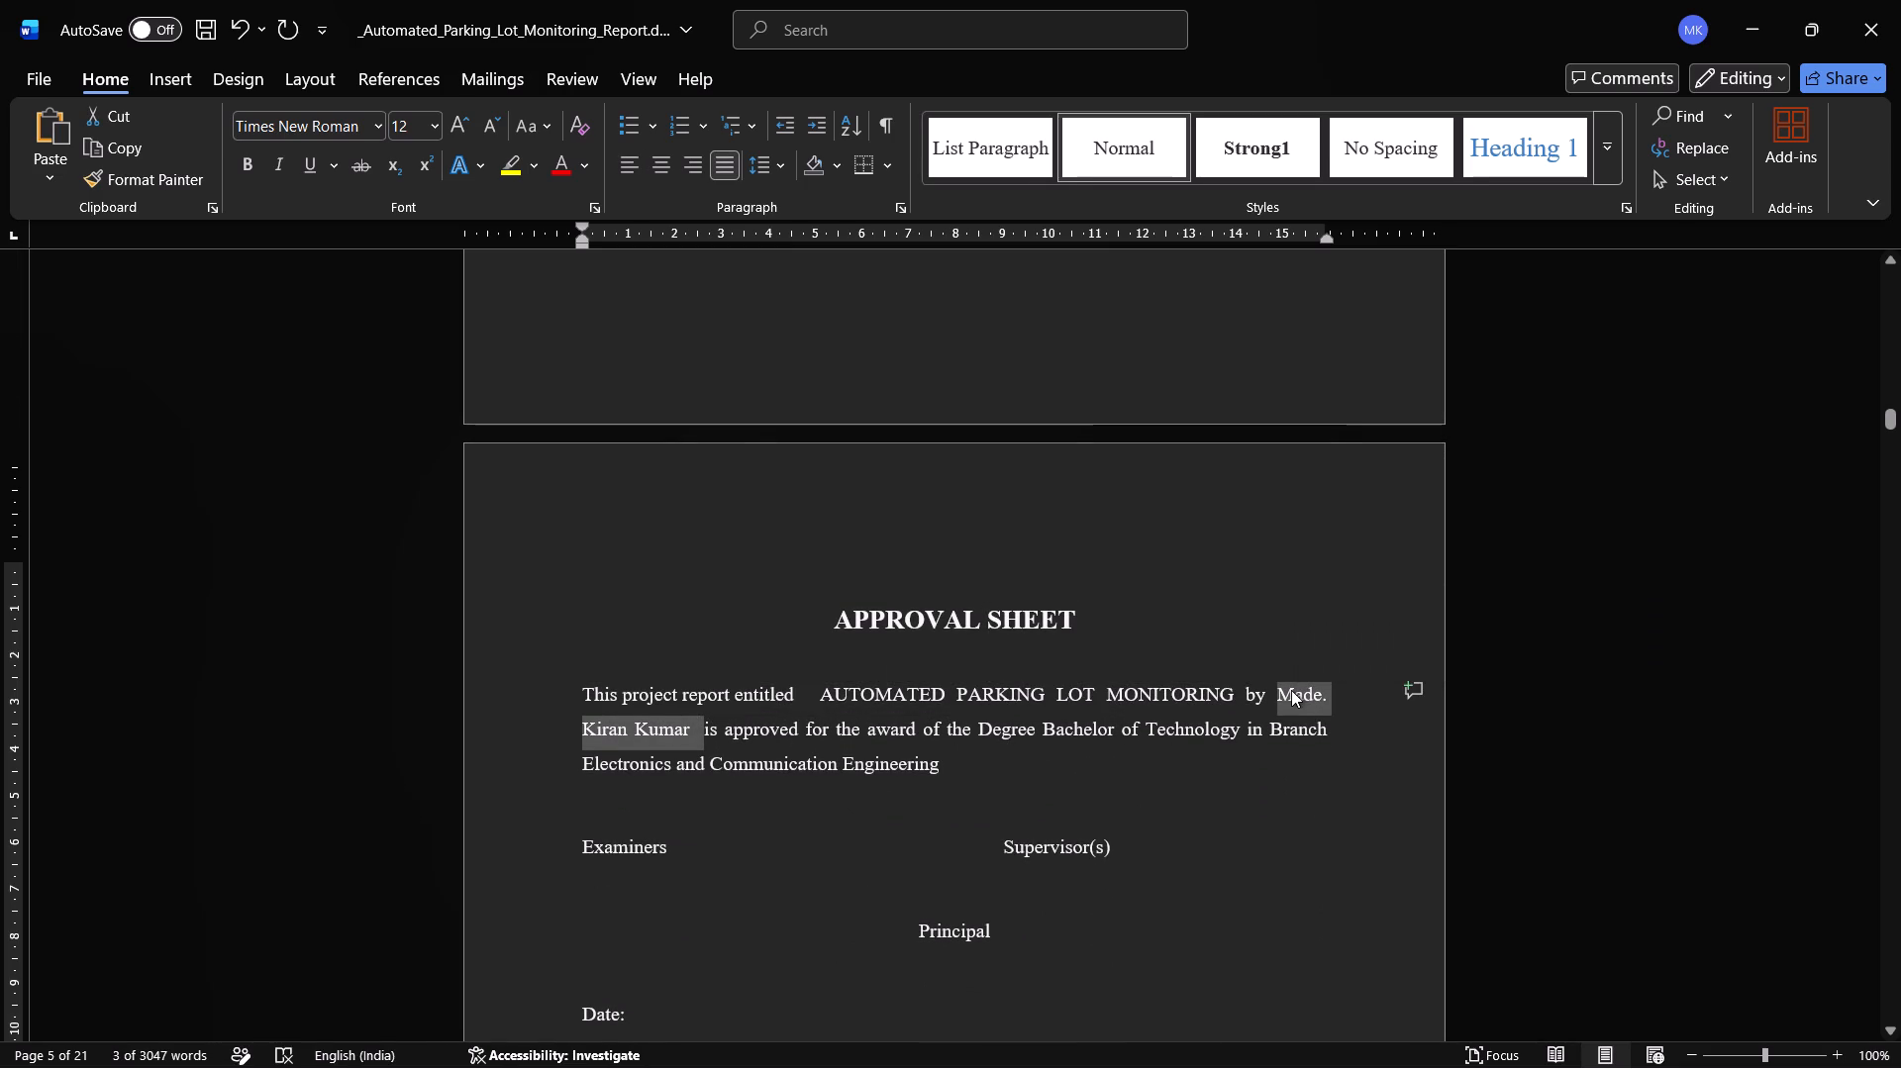
key(ctrl+v)
scroll(1291, 690, down, 1)
key(space)
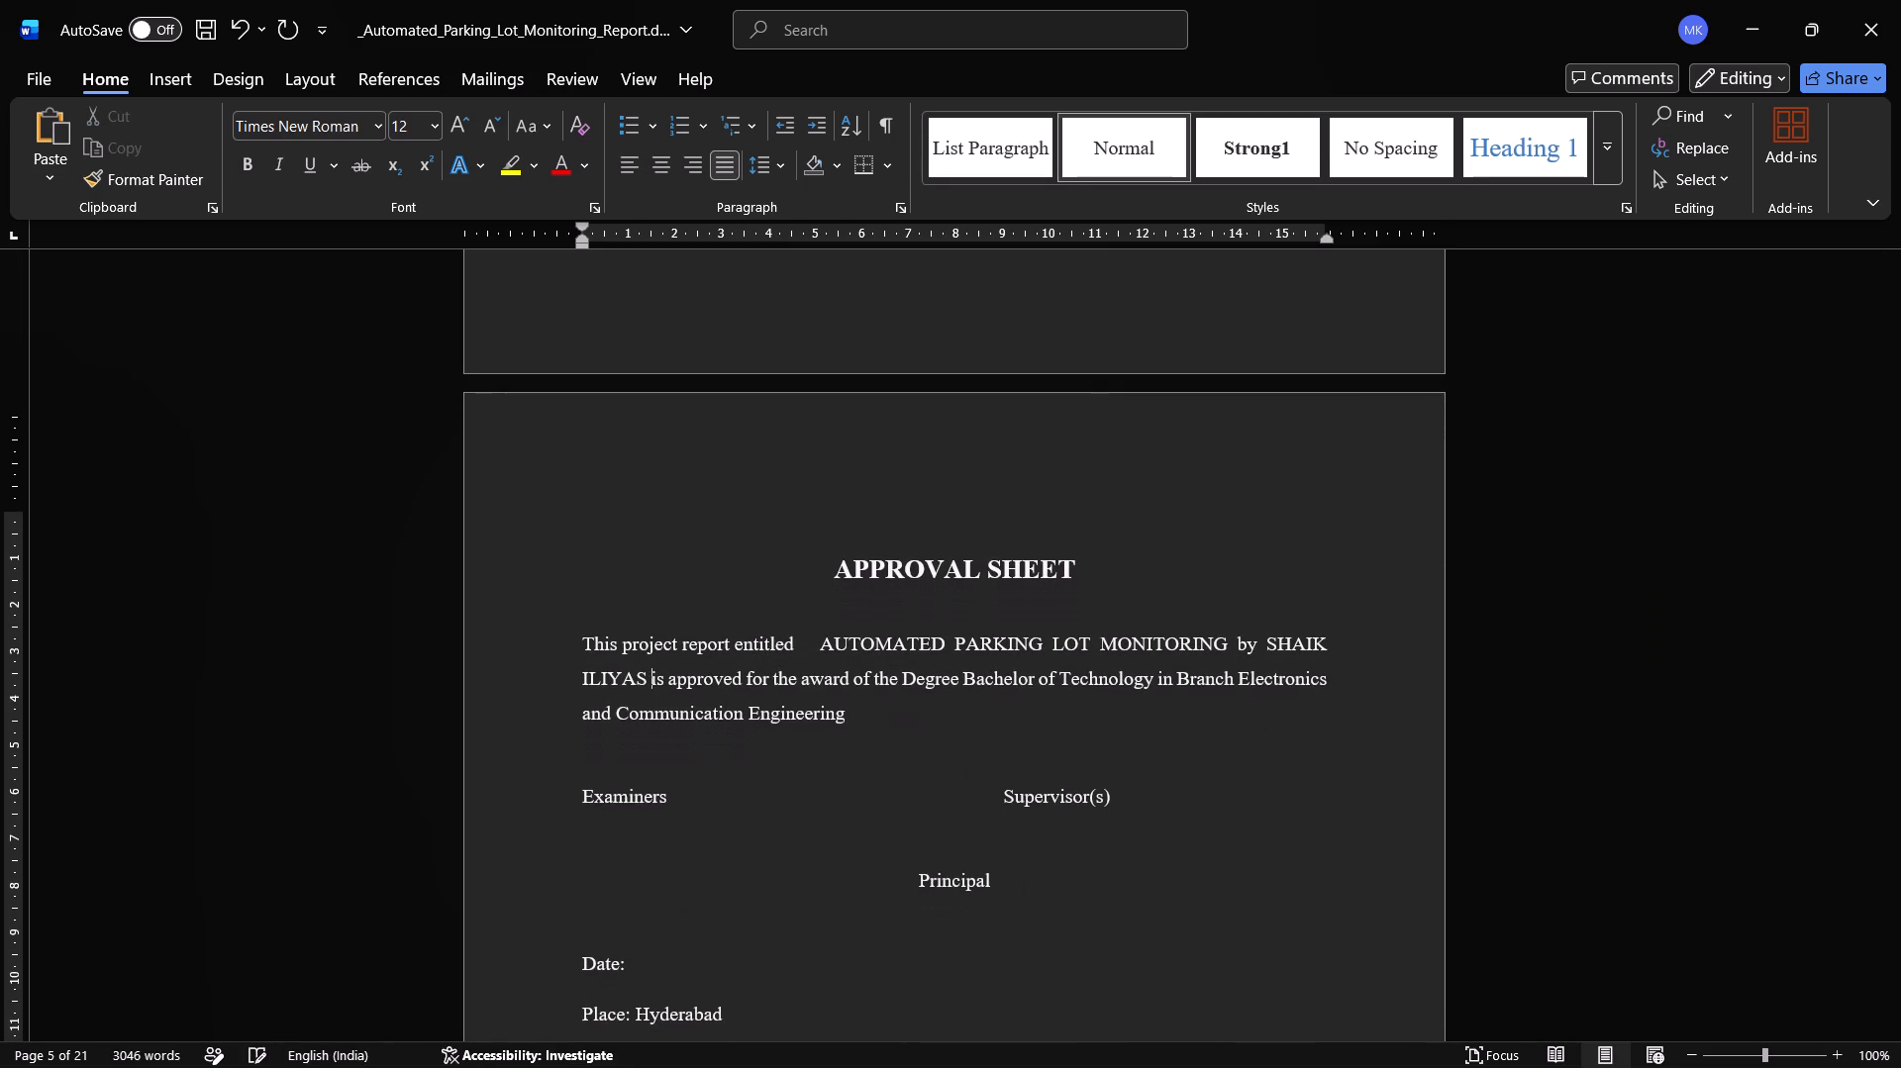
Shift the Supervisor(s) label on the Approval Sheet across to the page's right margin, on the same line as Examiners.
click(1007, 802)
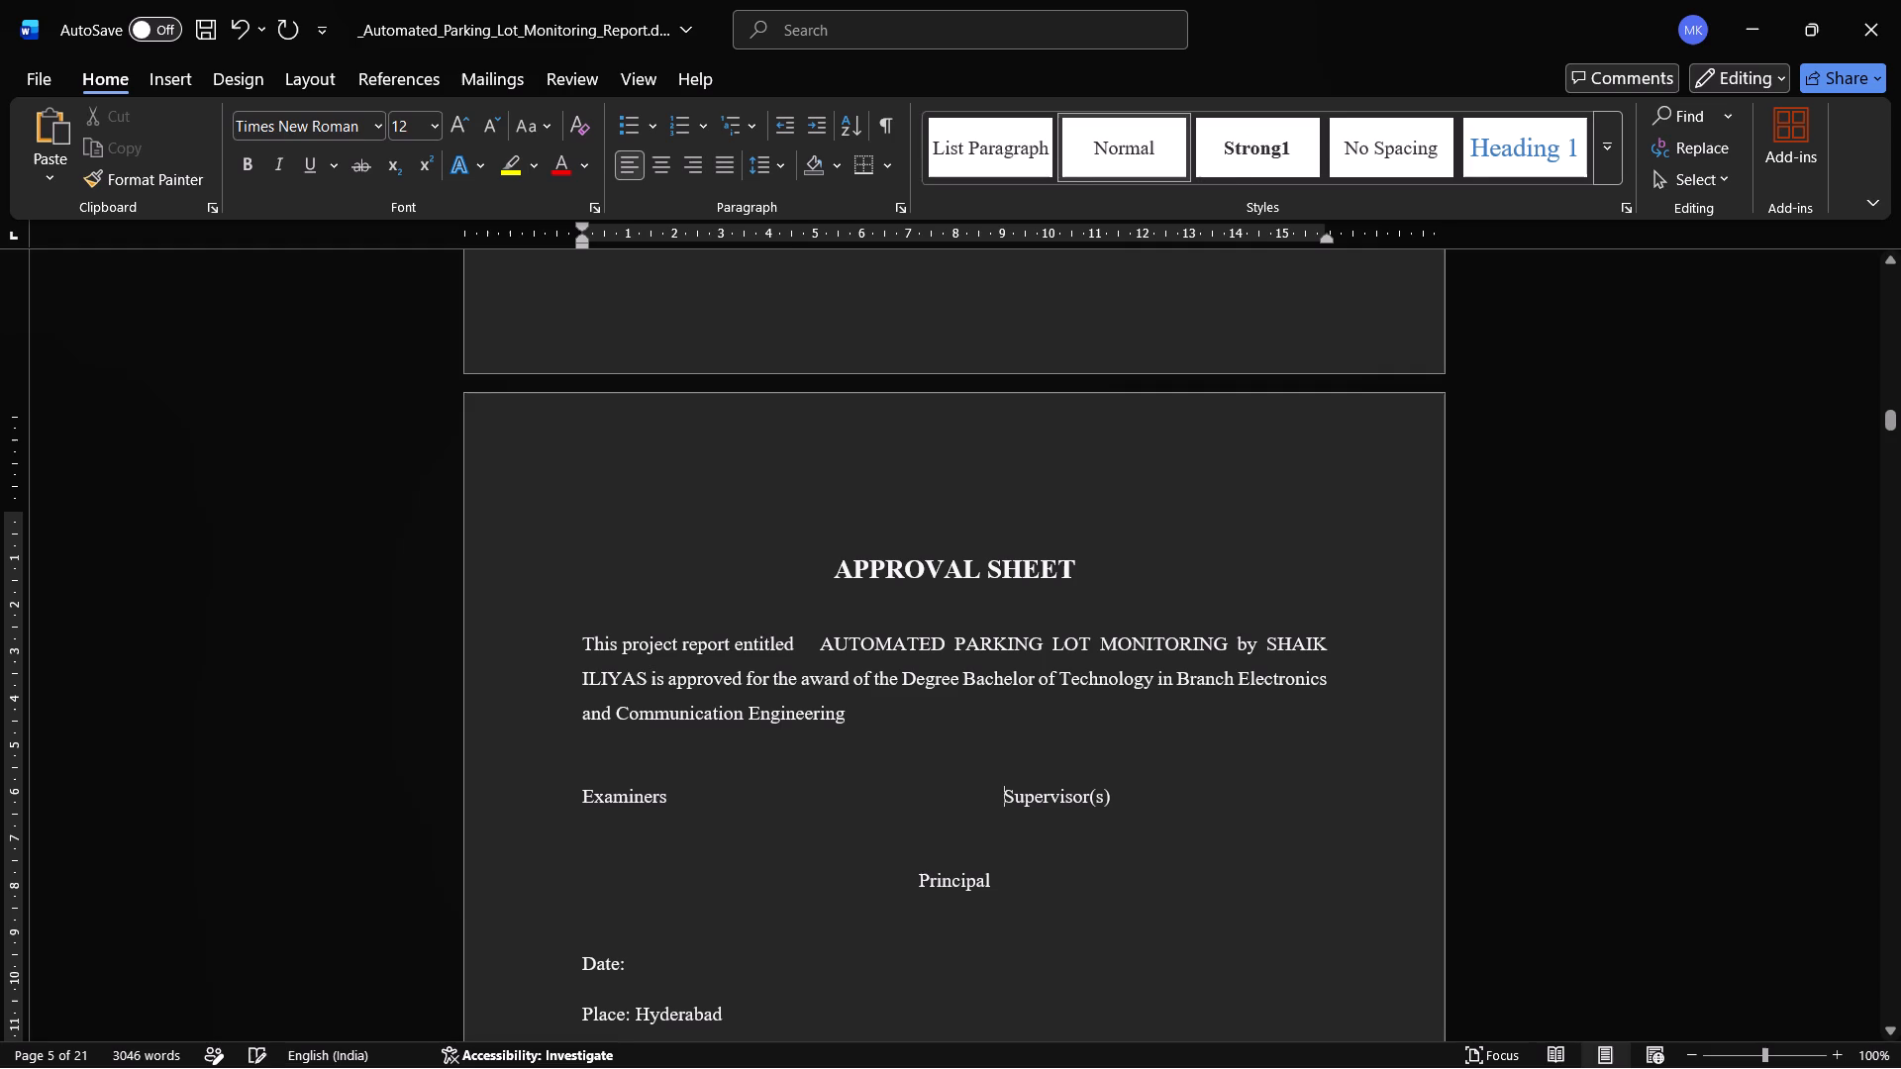
key(Tab)
key(Tab)
key(Tab)
key(Tab)
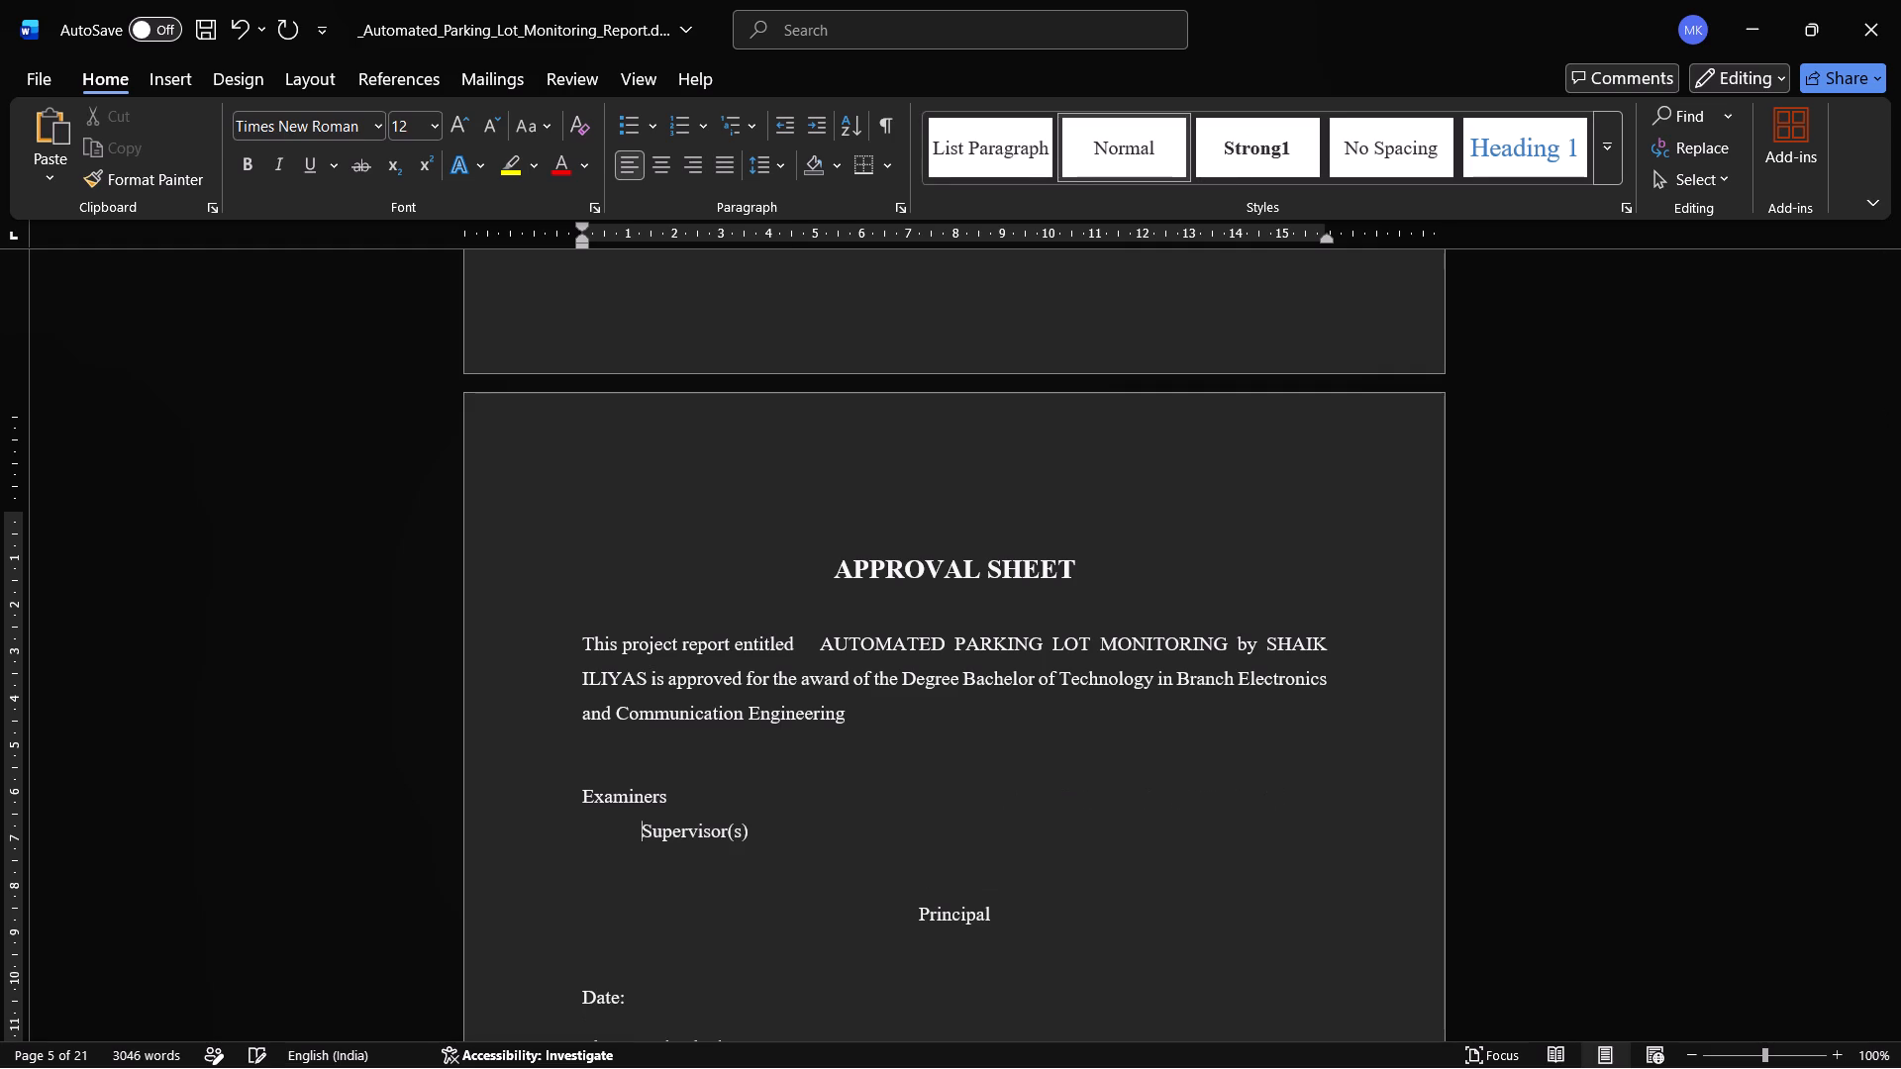
key(BackSpace)
key(space)
key(space)
key(space)
key(space)
key(space)
key(space)
key(space)
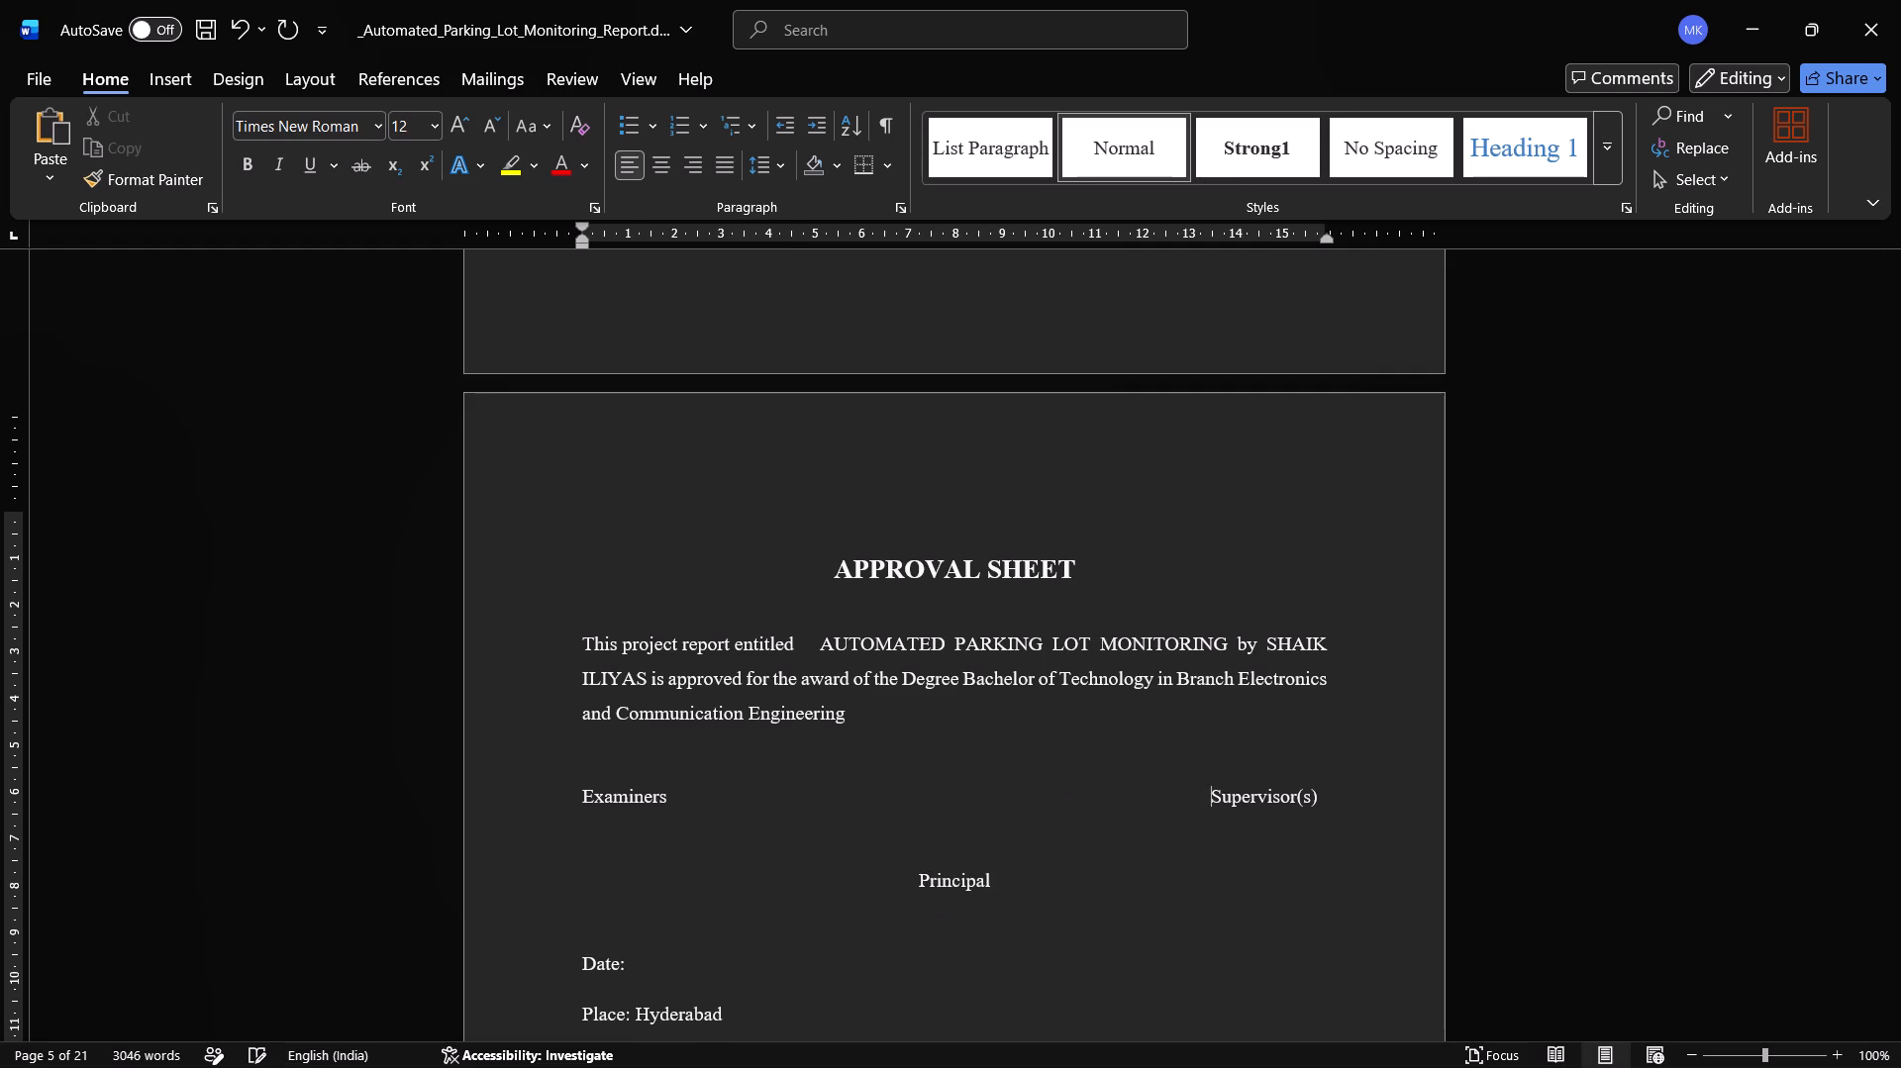
key(space)
key(space)
key(BackSpace)
Indent the Principal label on the Approval Sheet so it sits near the right margin beneath Supervisor(s).
key(Down)
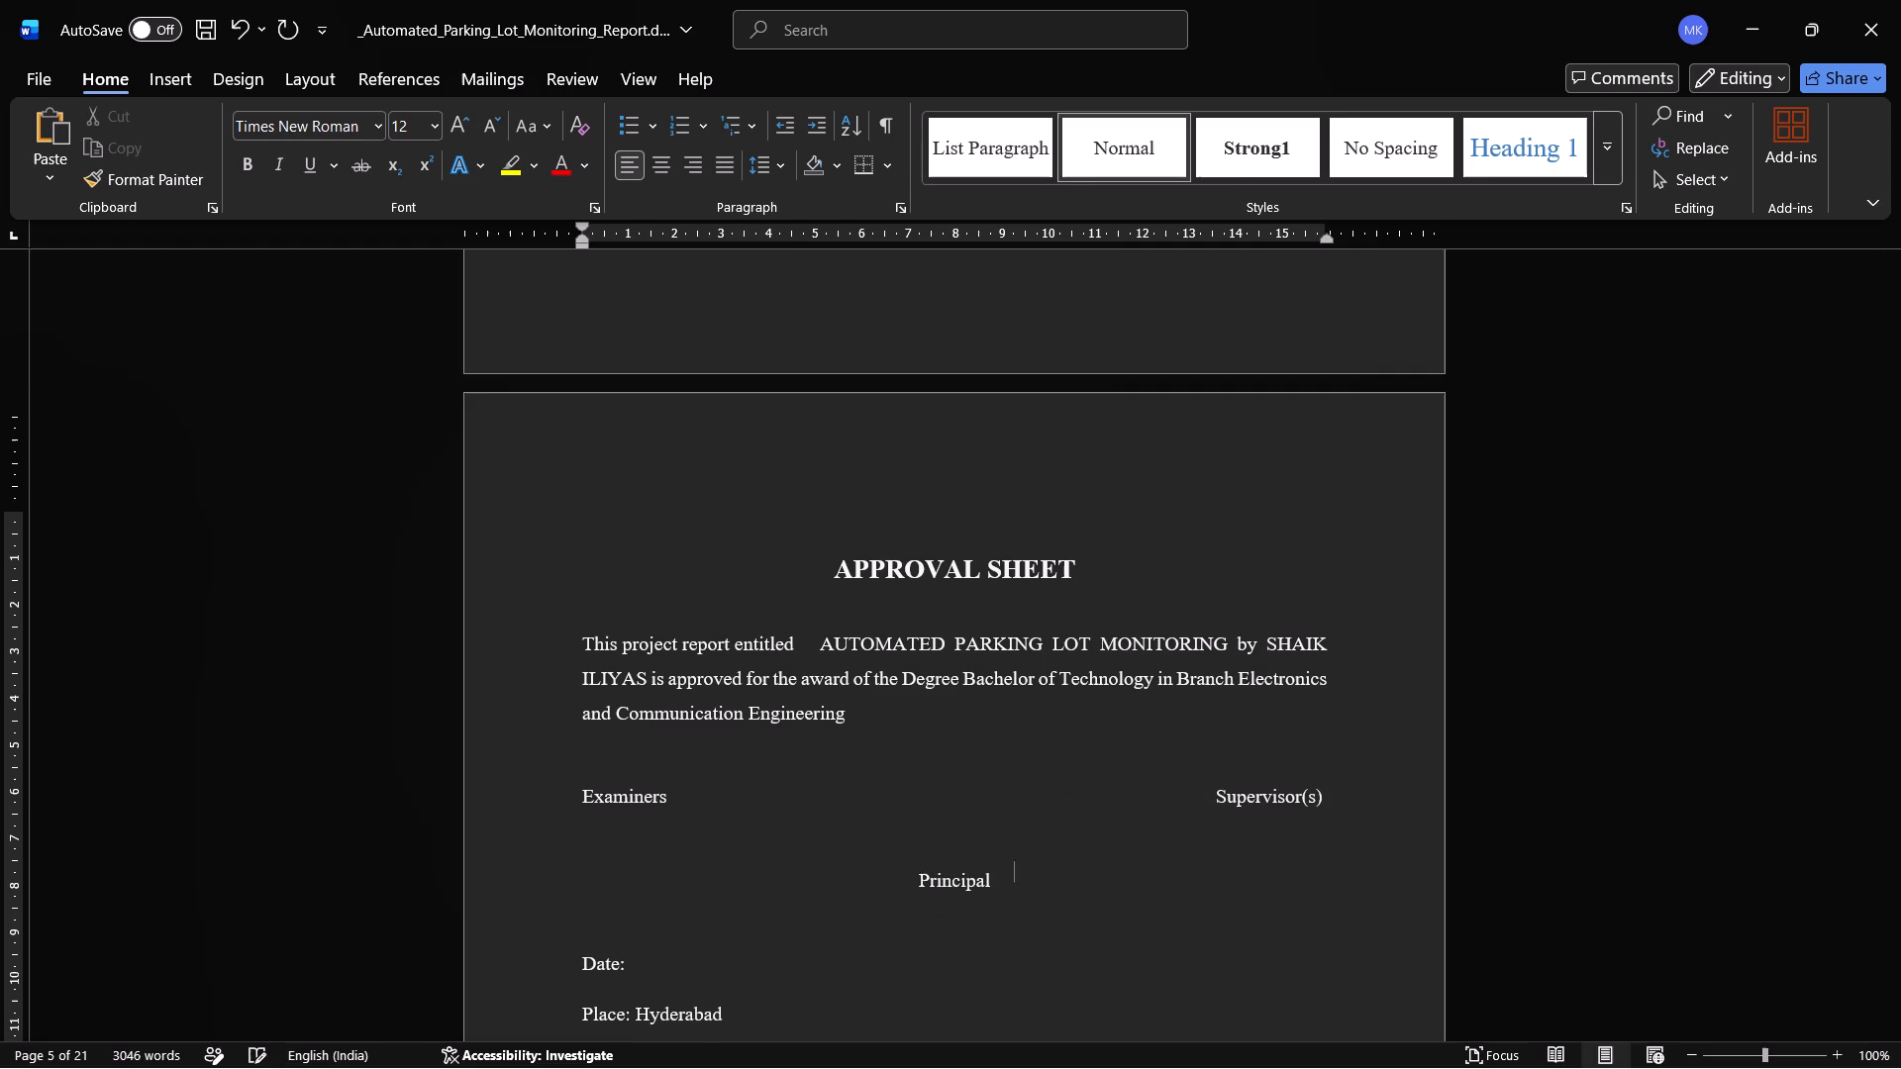
key(ctrl+Left)
key(Tab)
key(Tab)
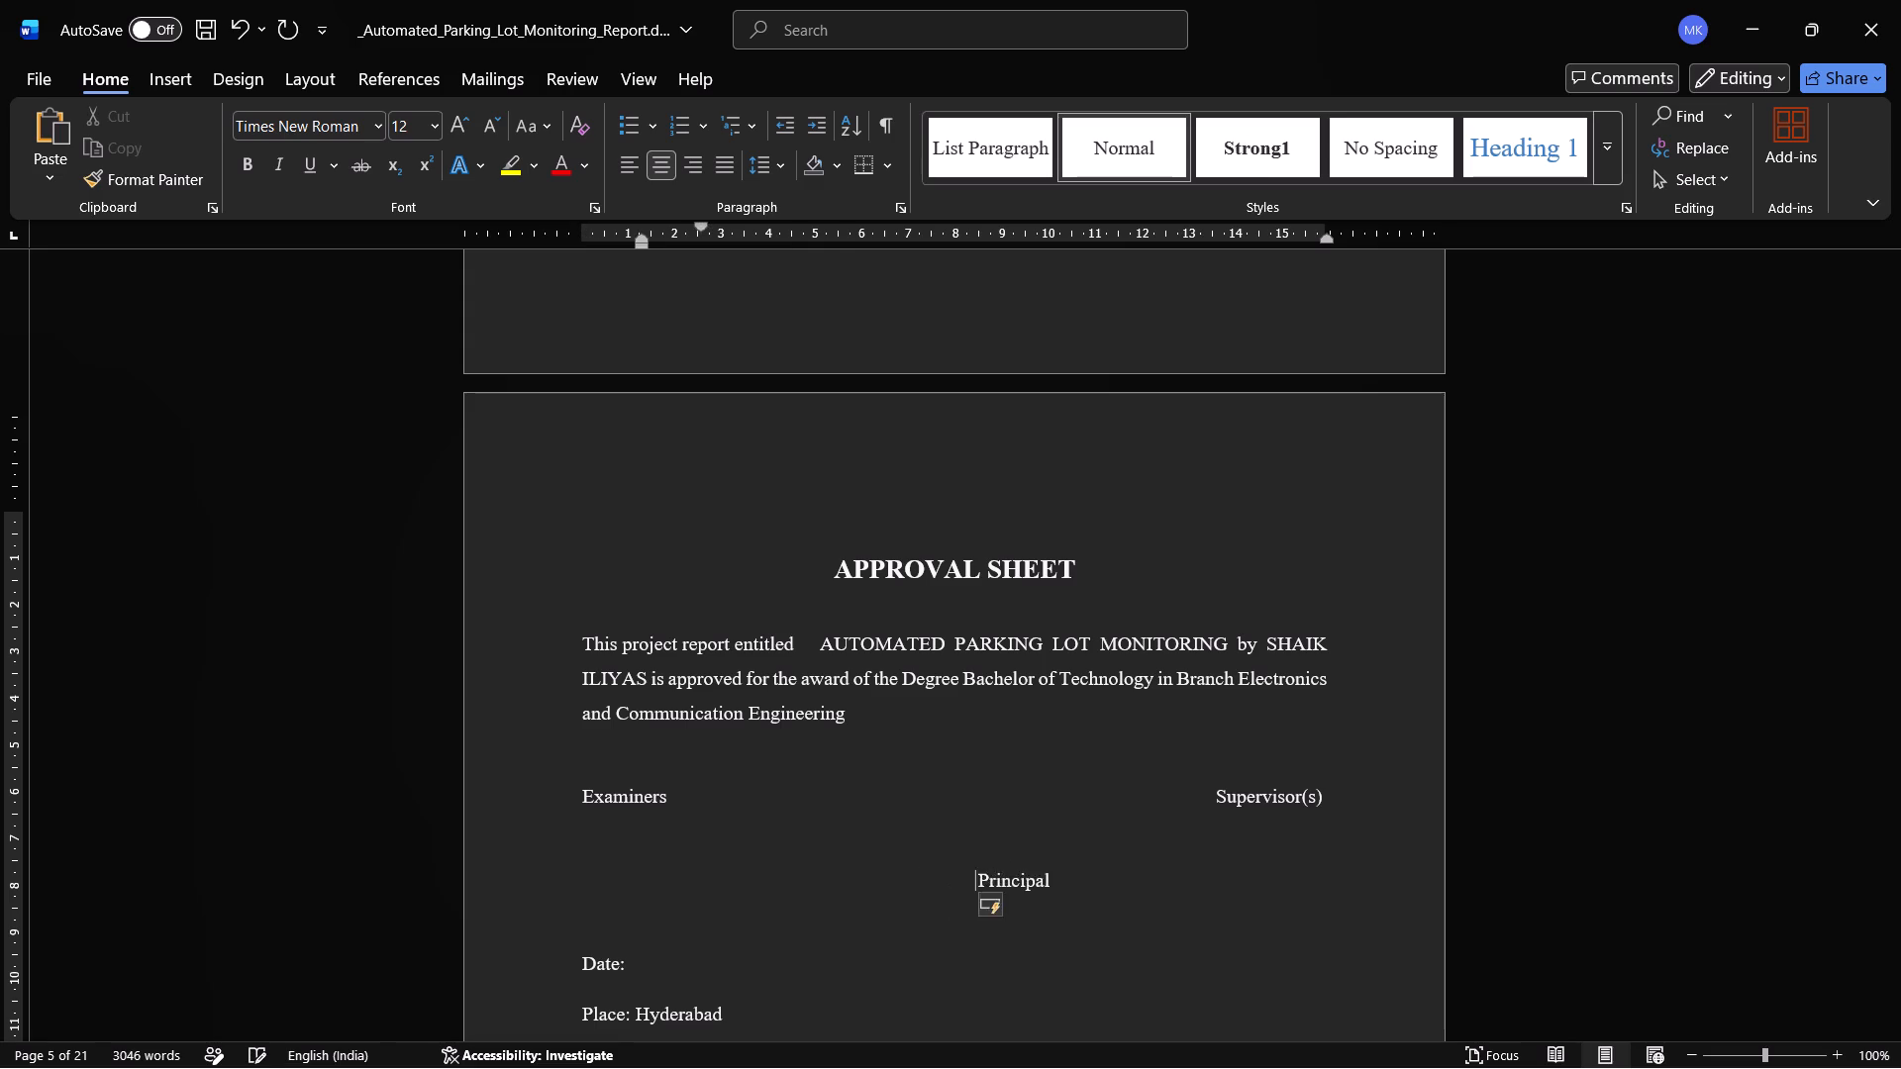
key(Tab)
key(Tab)
key(Tab)
key(Tab)
key(Tab)
key(Tab)
key(Tab)
key(Tab)
key(Tab)
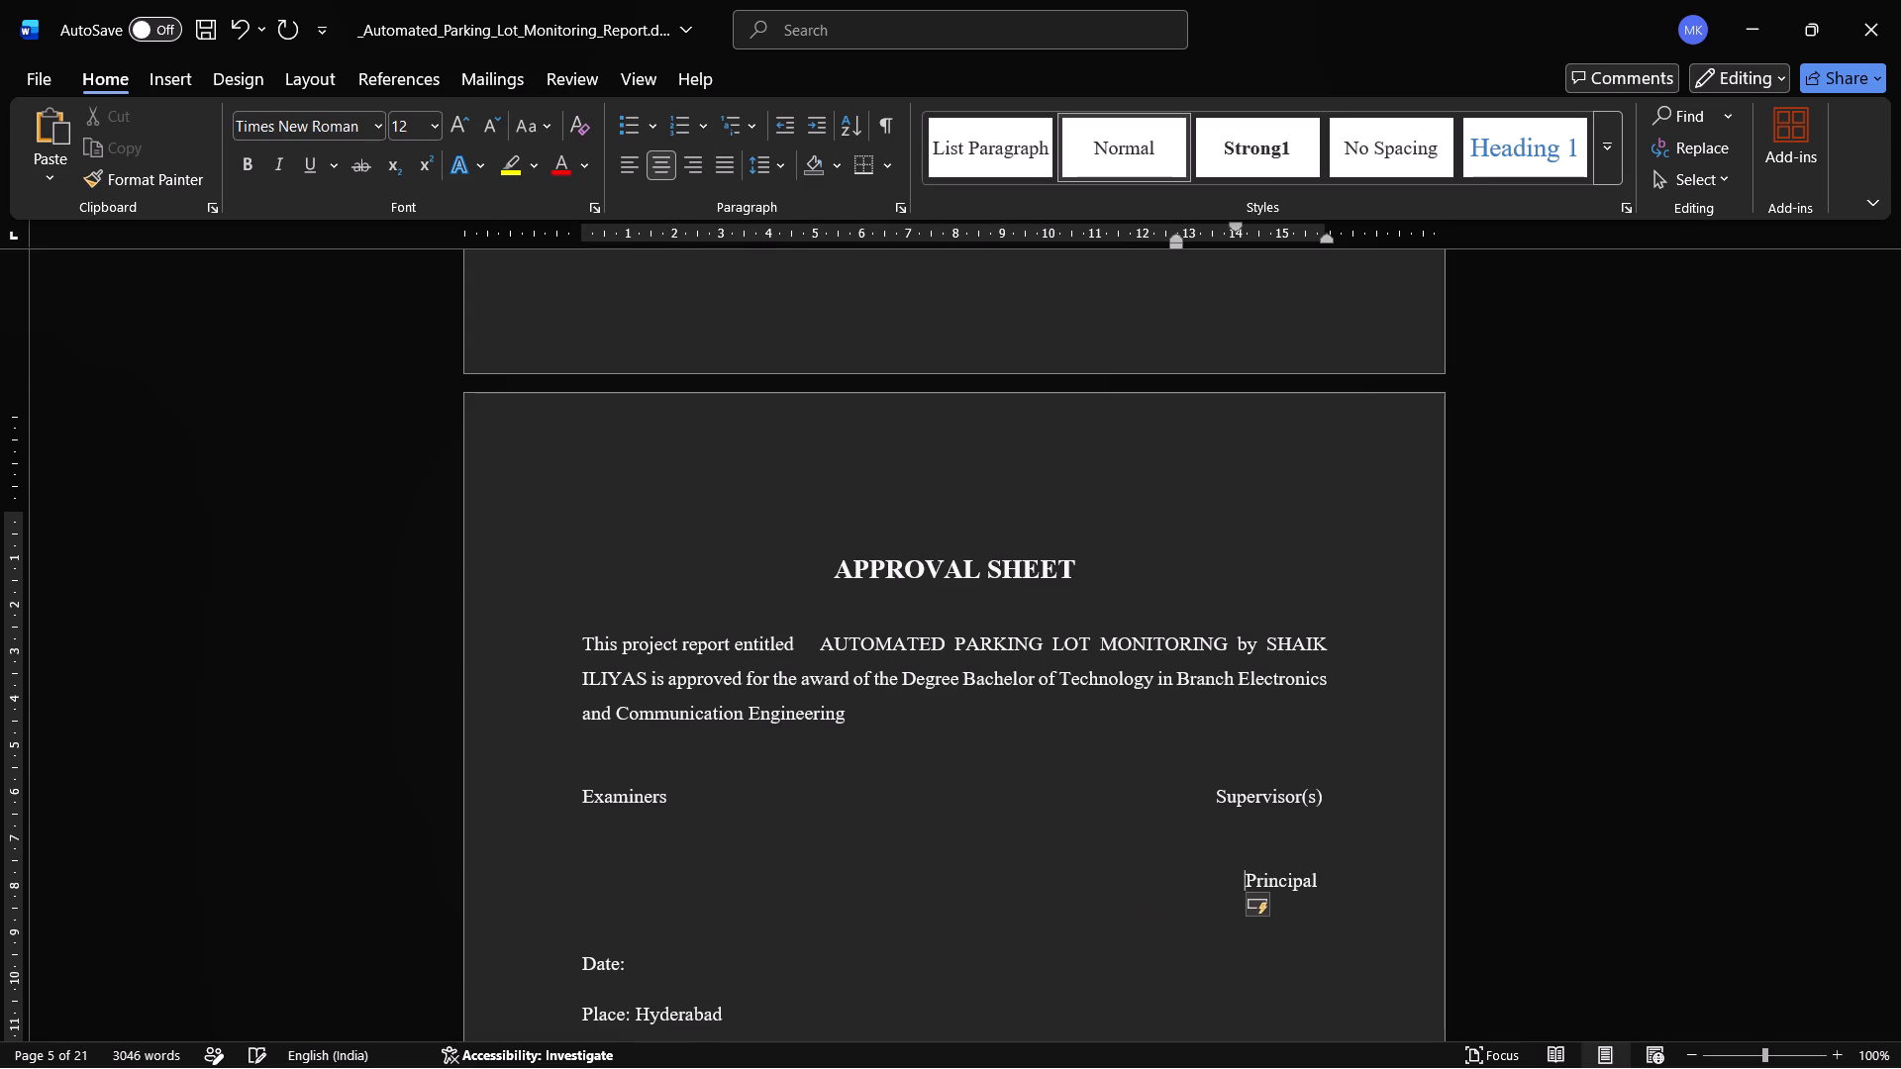
key(Tab)
key(BackSpace)
Enter the date 27-10-2026 on the Approval Sheet, above the place line.
scroll(1007, 802, down, 1)
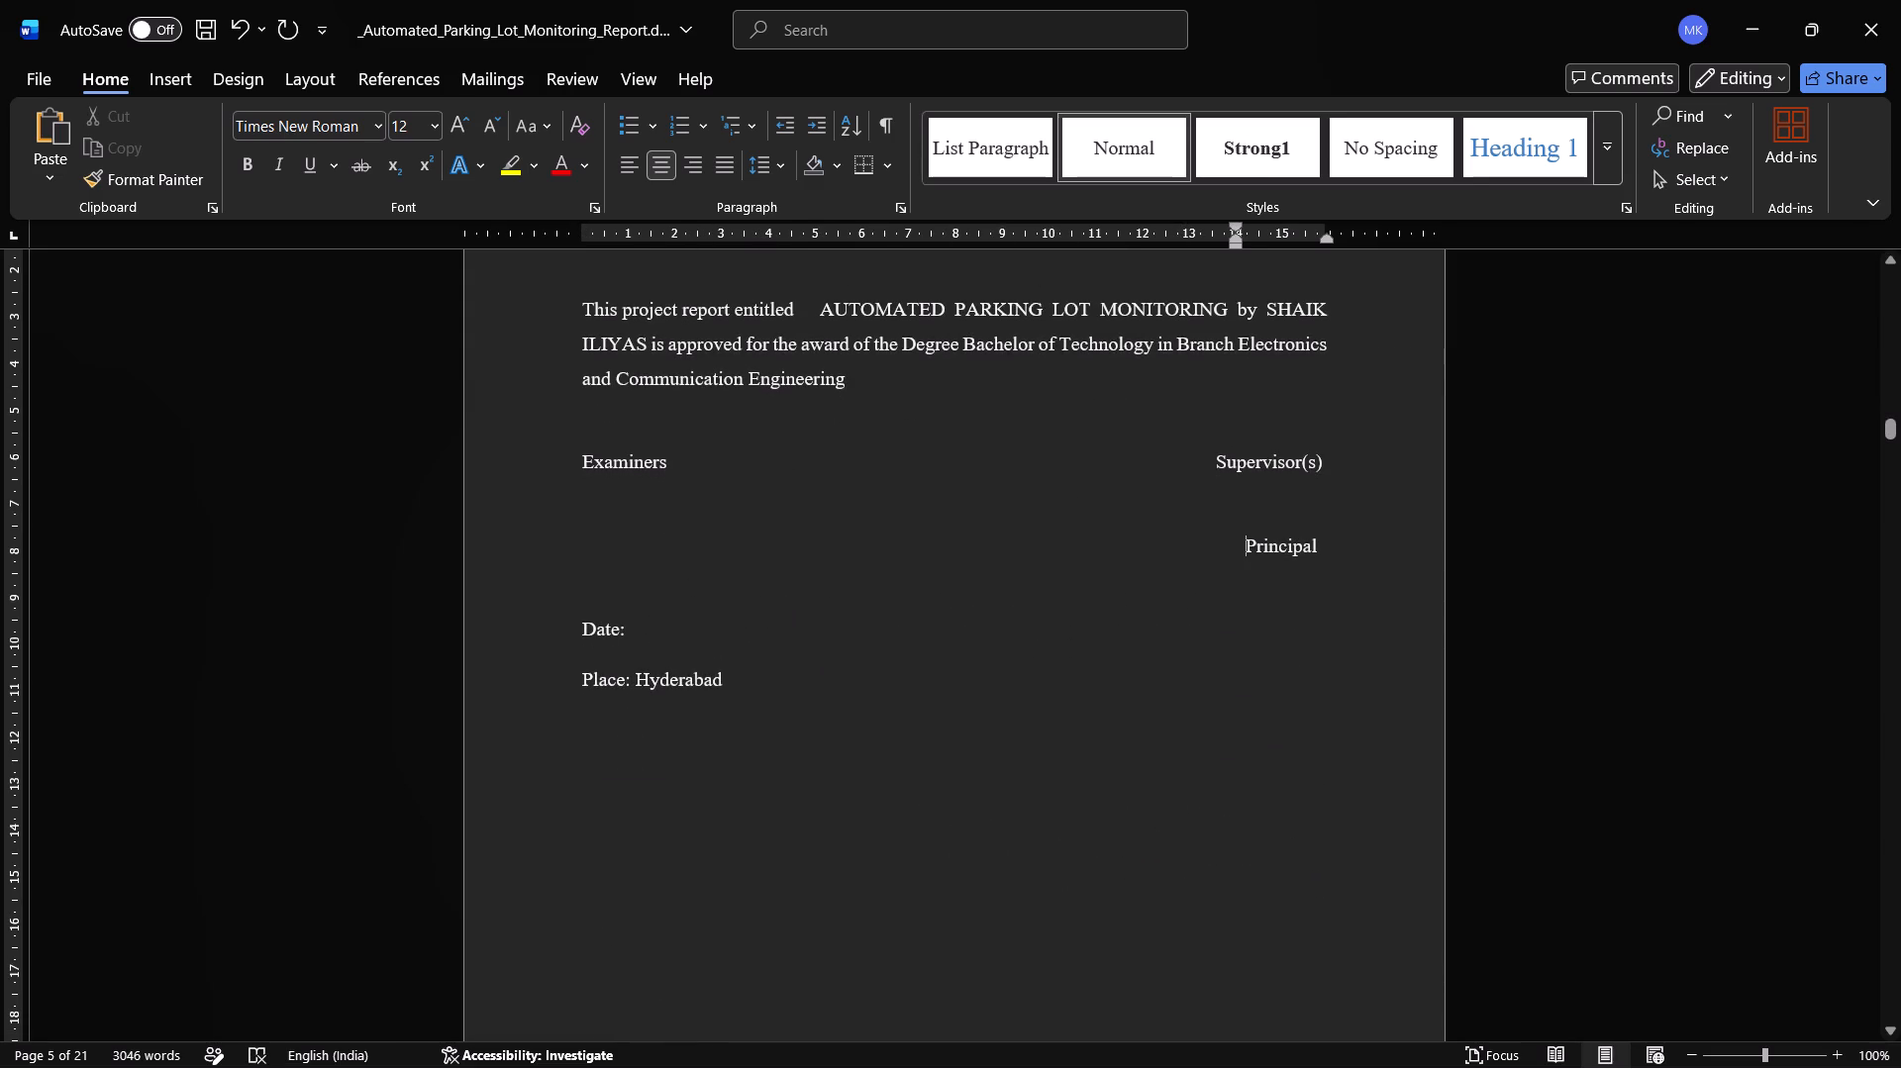
key(Down)
text(27-10-2026)
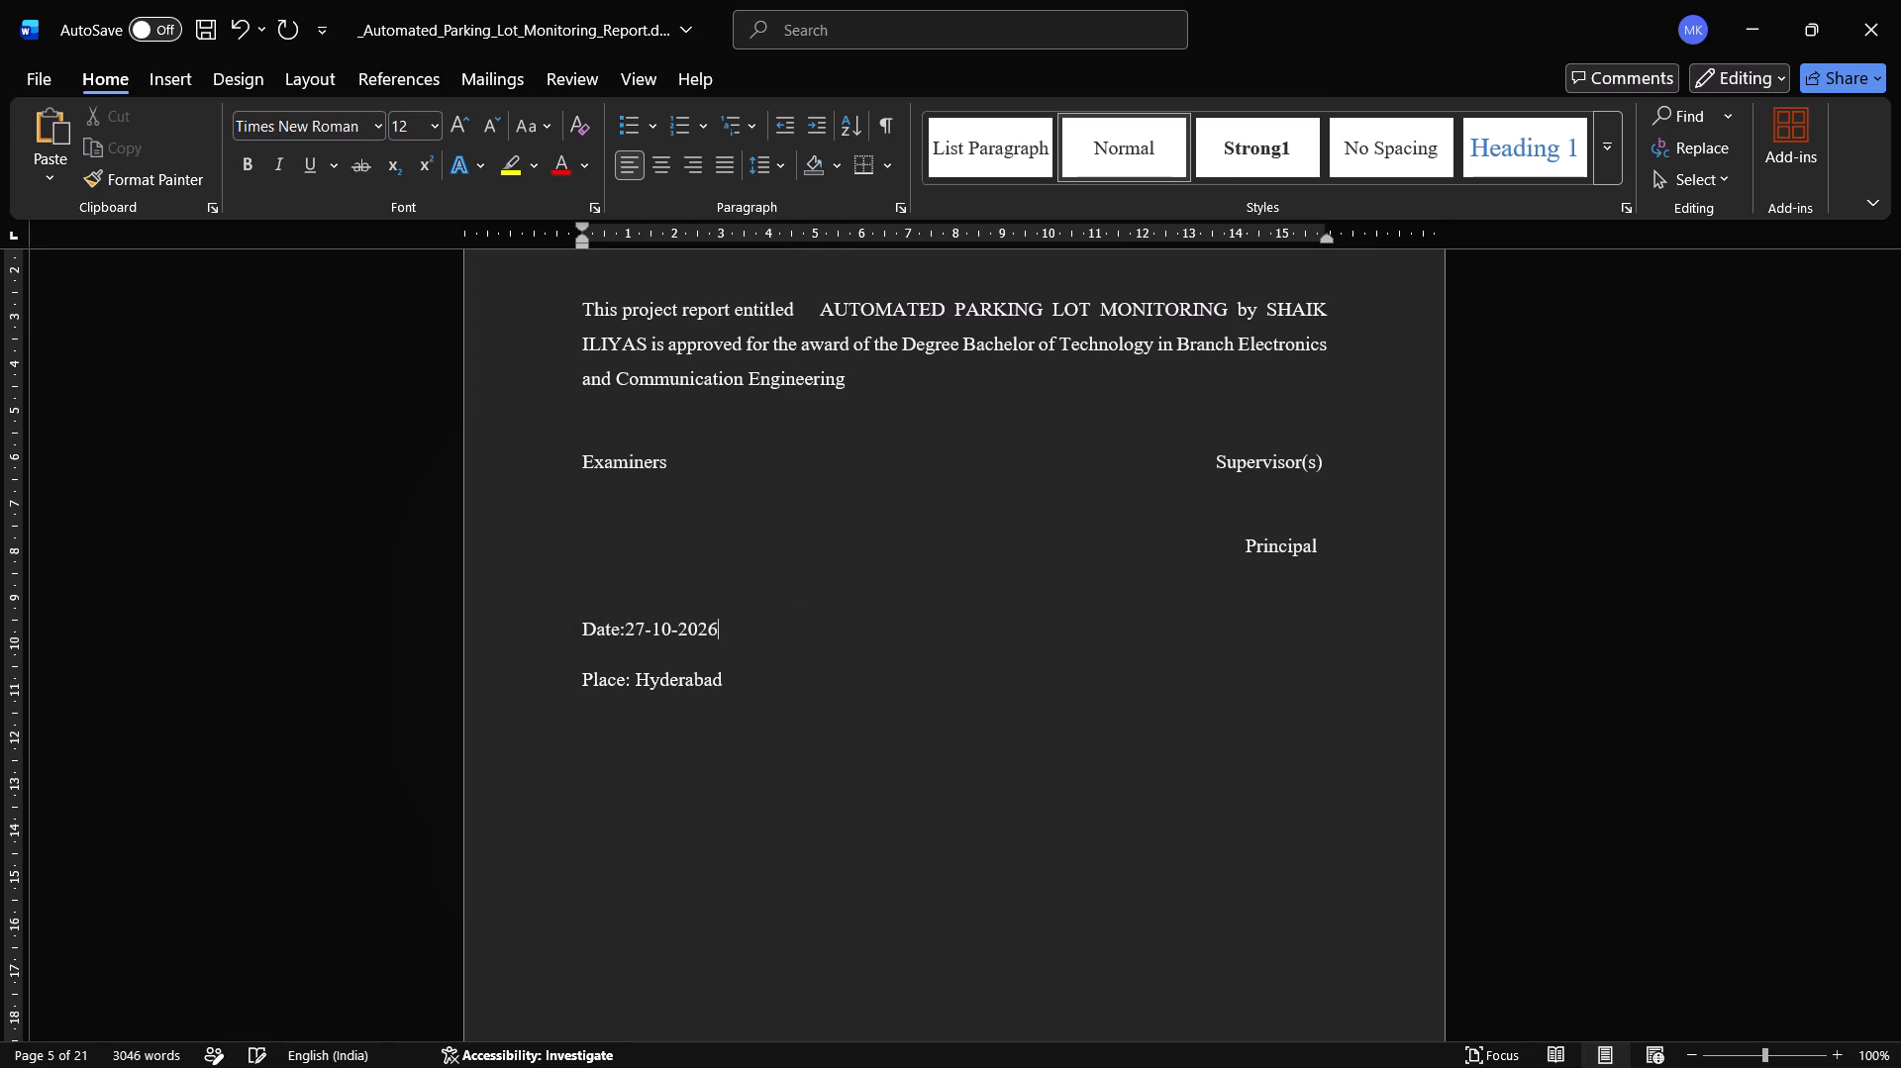
scroll(974, 743, down, 5)
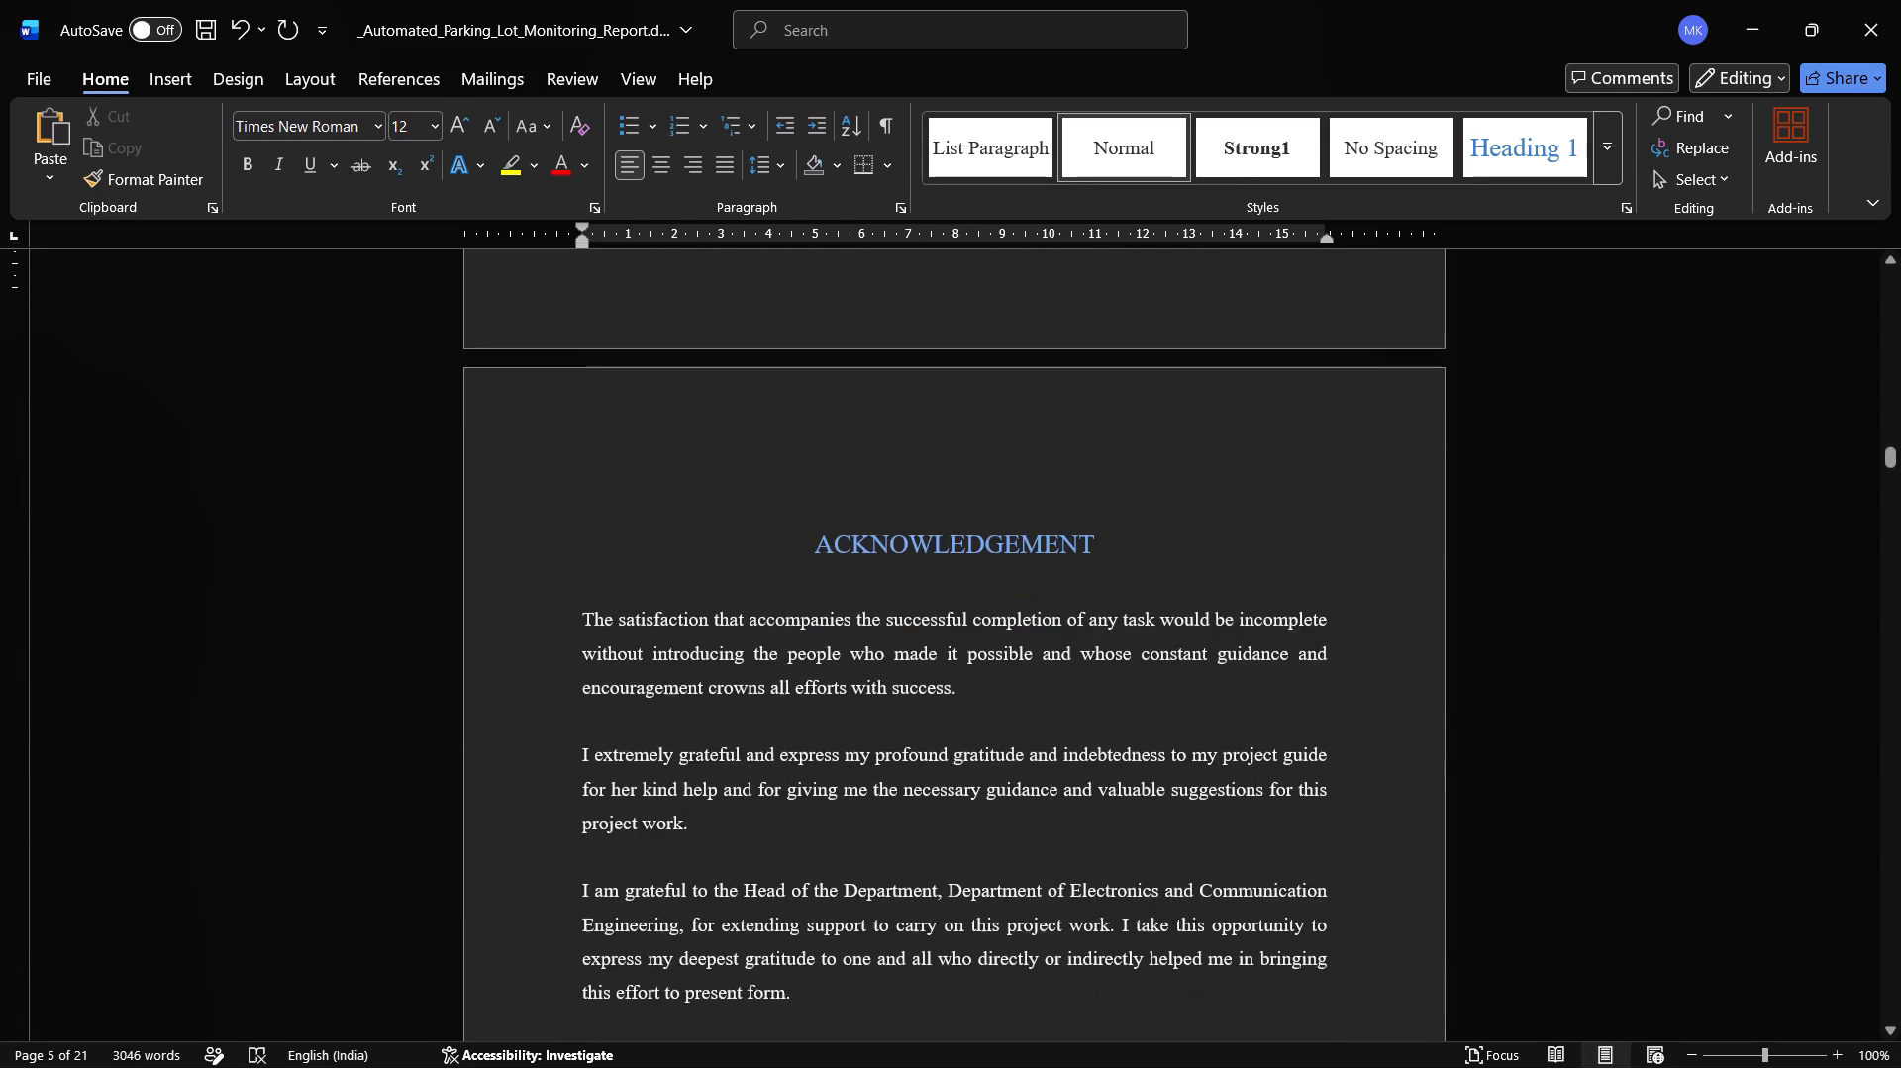
Replace the student name in the opening Declaration paragraph with the copied name.
scroll(974, 743, down, 2)
scroll(974, 743, right, 3)
scroll(974, 743, down, 1)
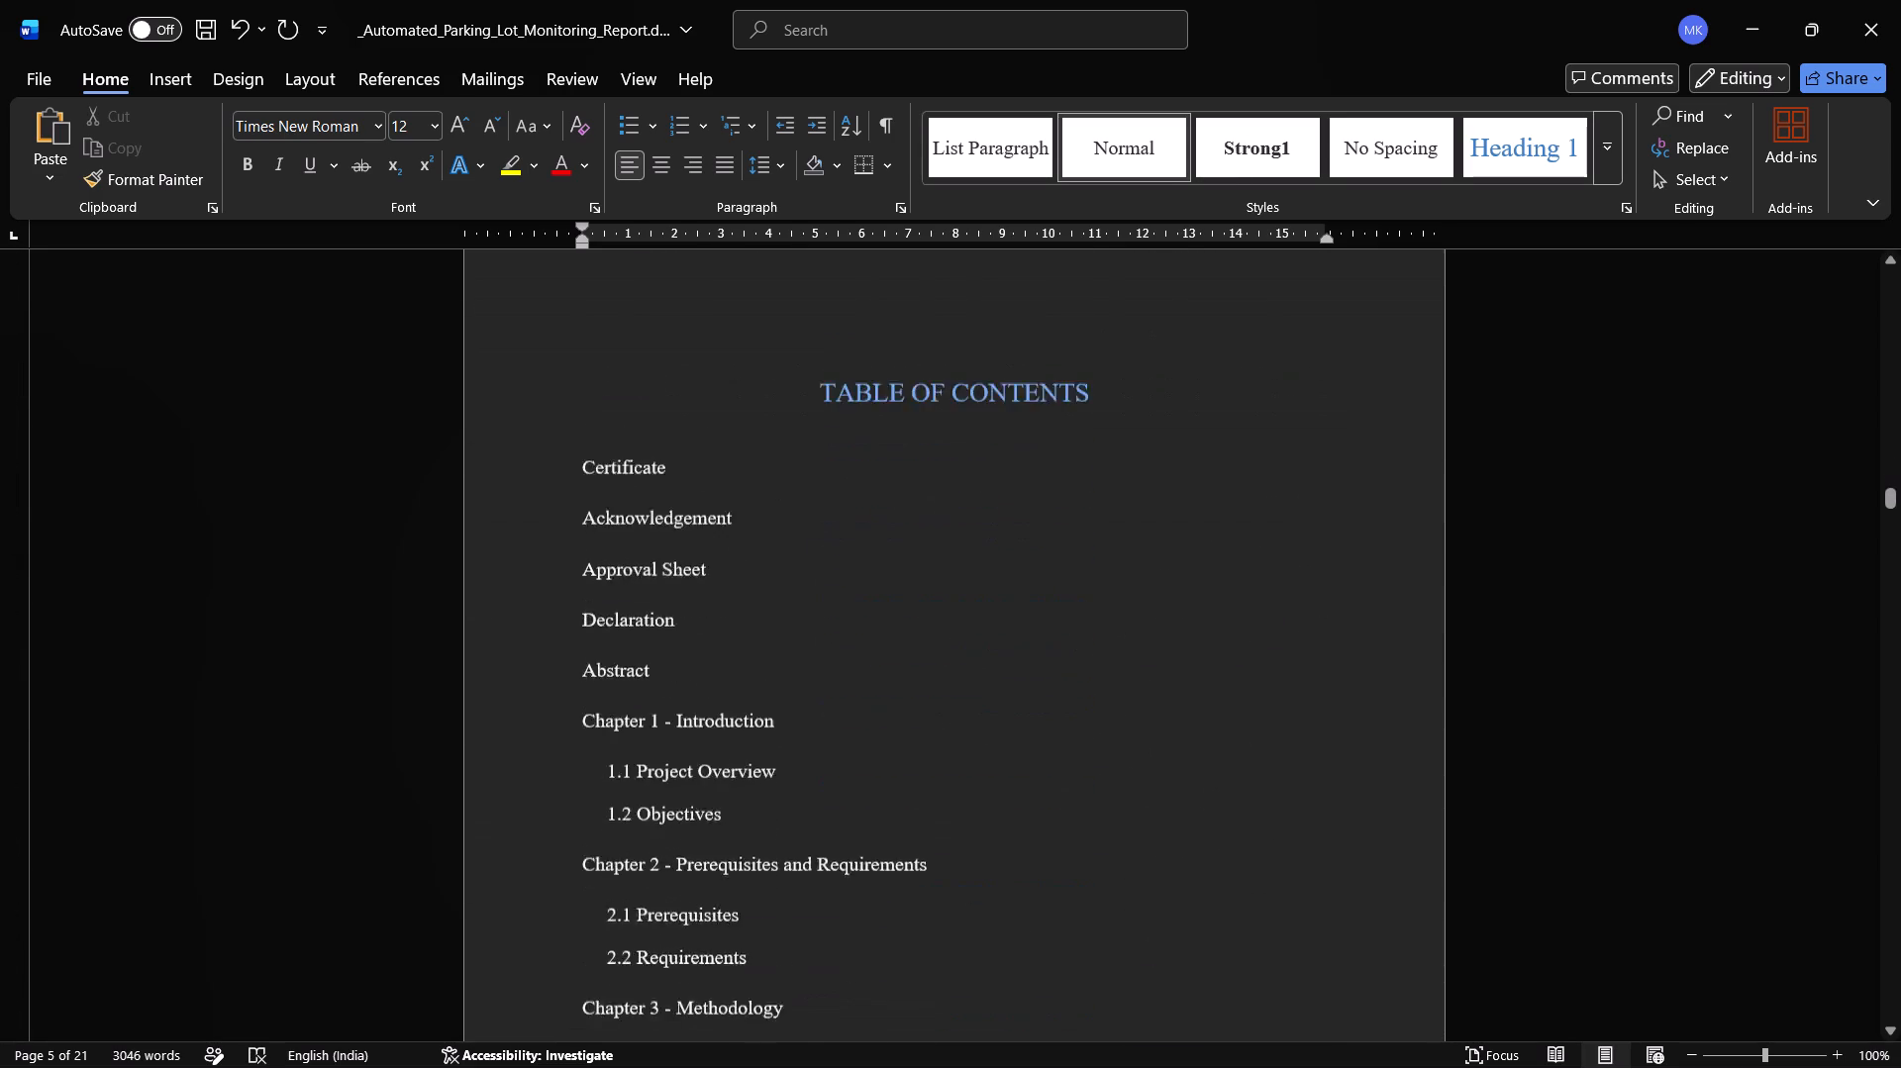
scroll(974, 743, down, 7)
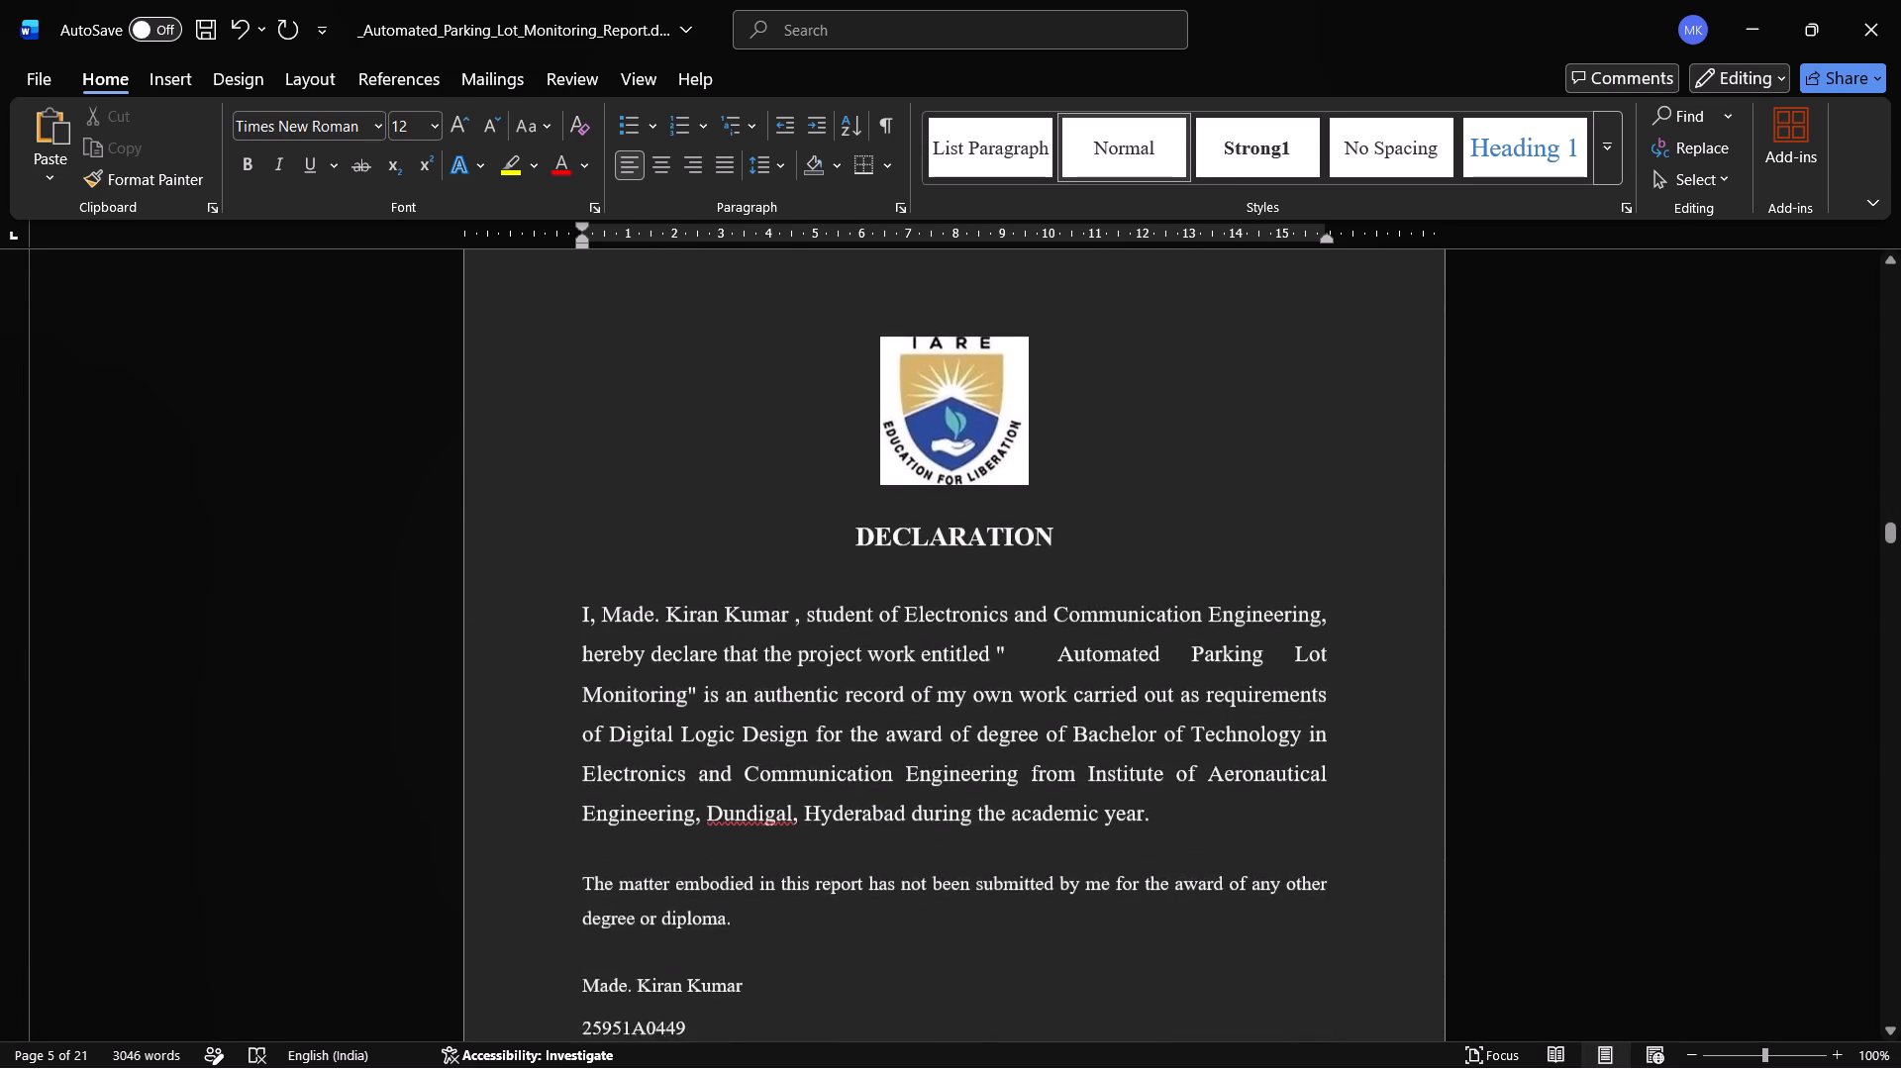
drag(785, 582, 704, 581)
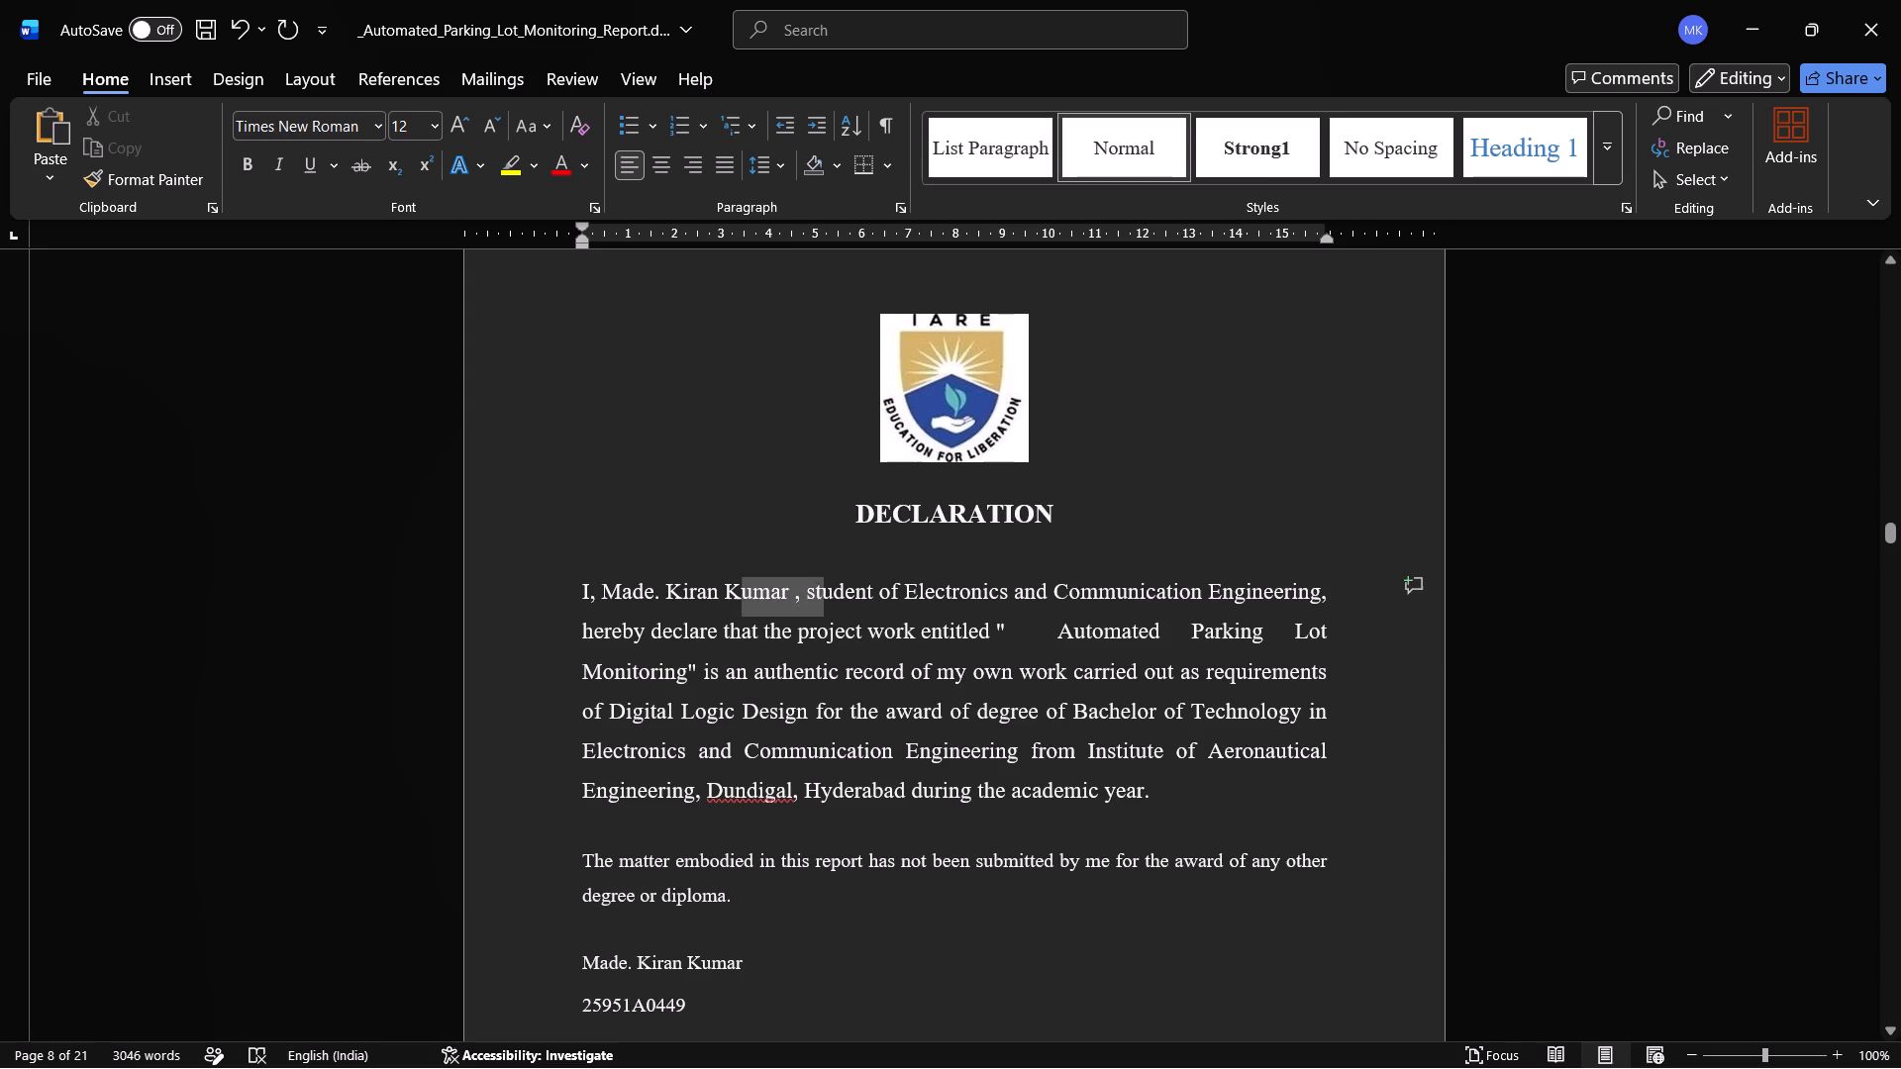
drag(704, 581, 618, 588)
key(ctrl+v)
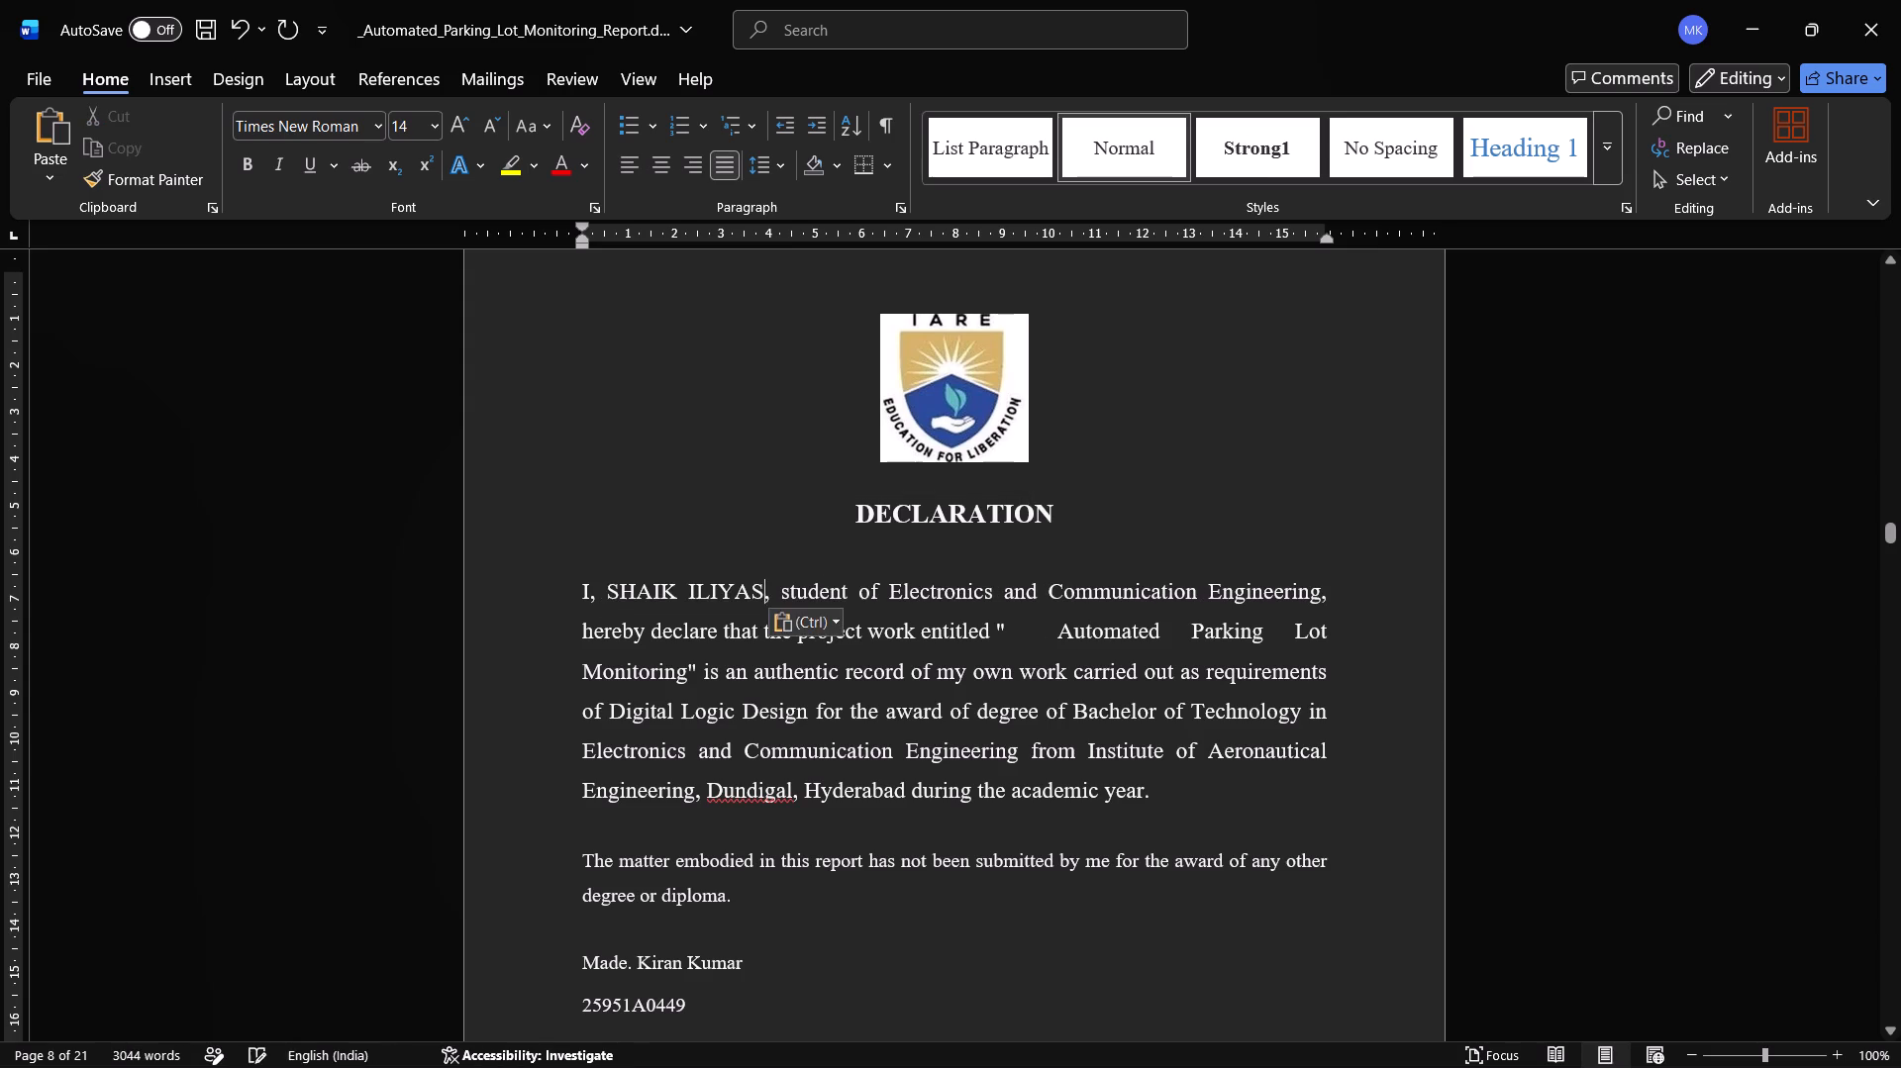
Replace the student name below the Declaration text with the copied name, keeping the roll number on a separate line.
scroll(618, 588, down, 1)
drag(745, 822, 729, 820)
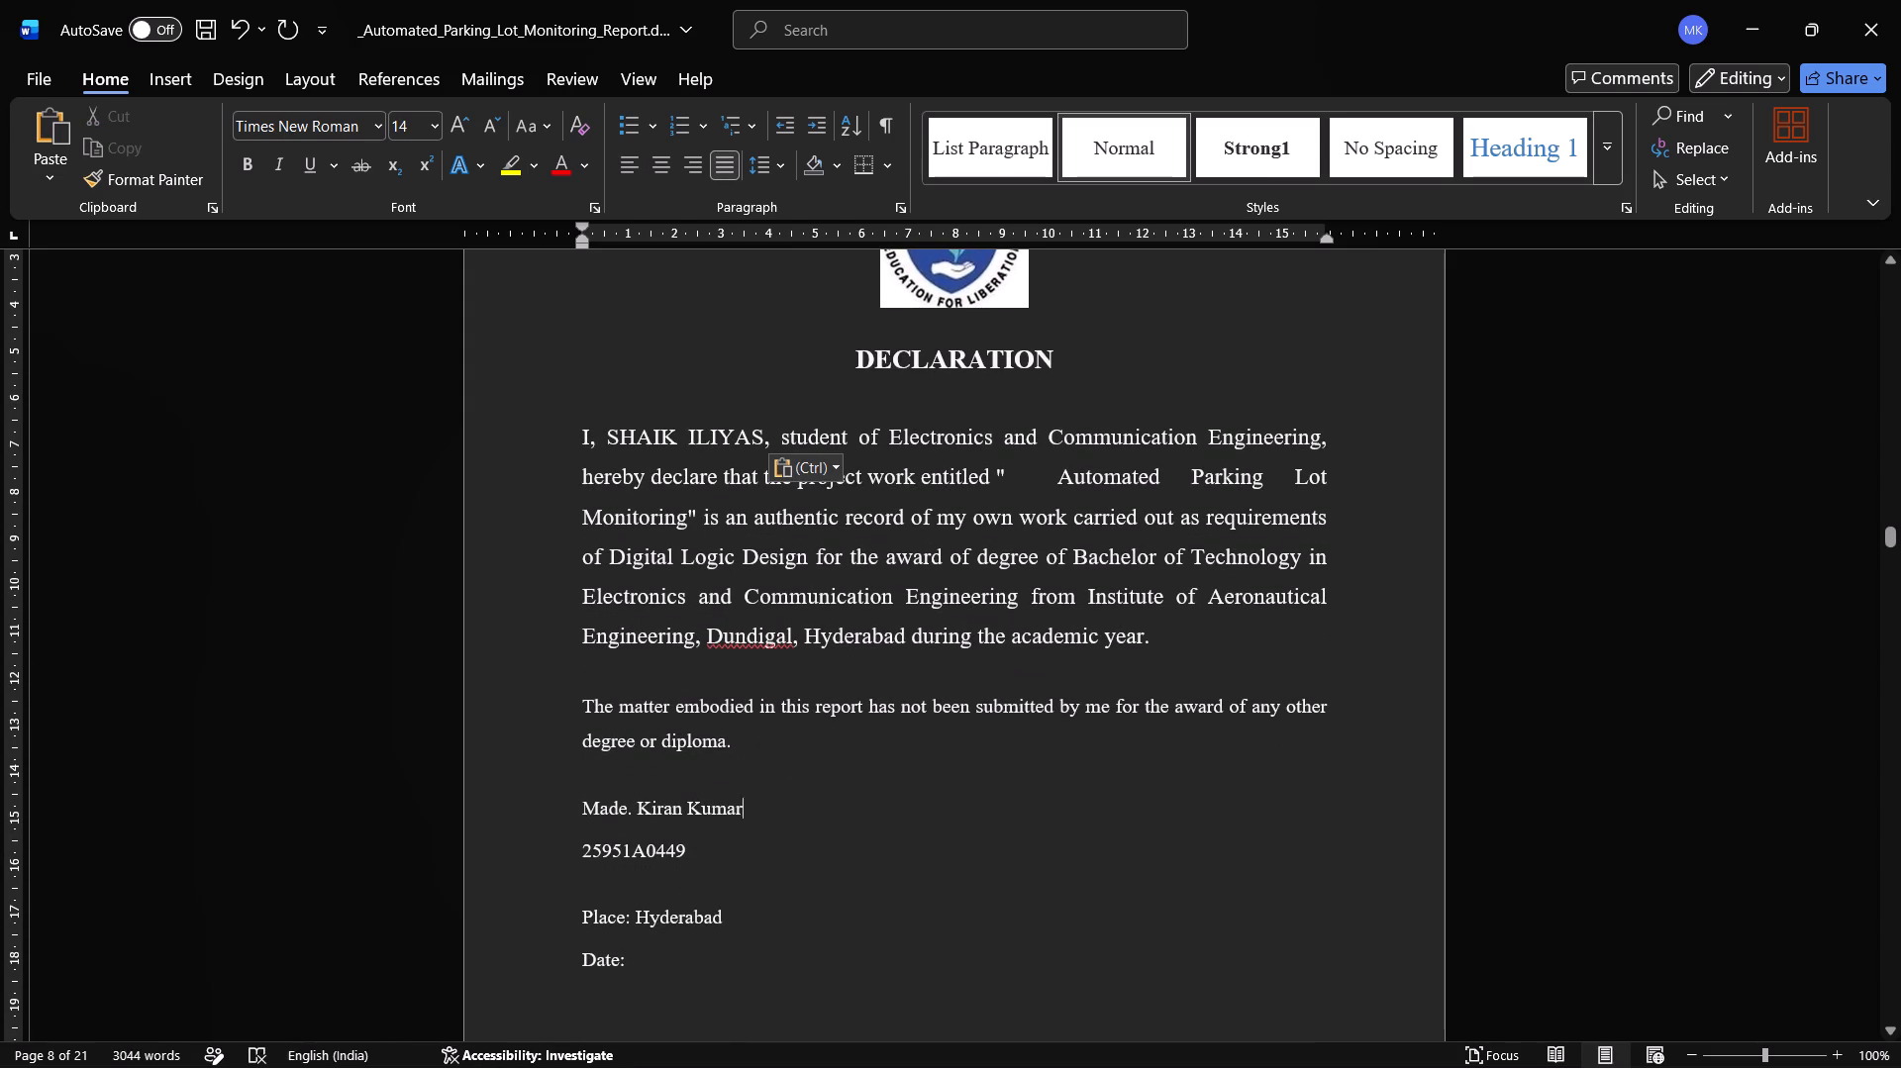
drag(729, 820, 589, 818)
key(ctrl+v)
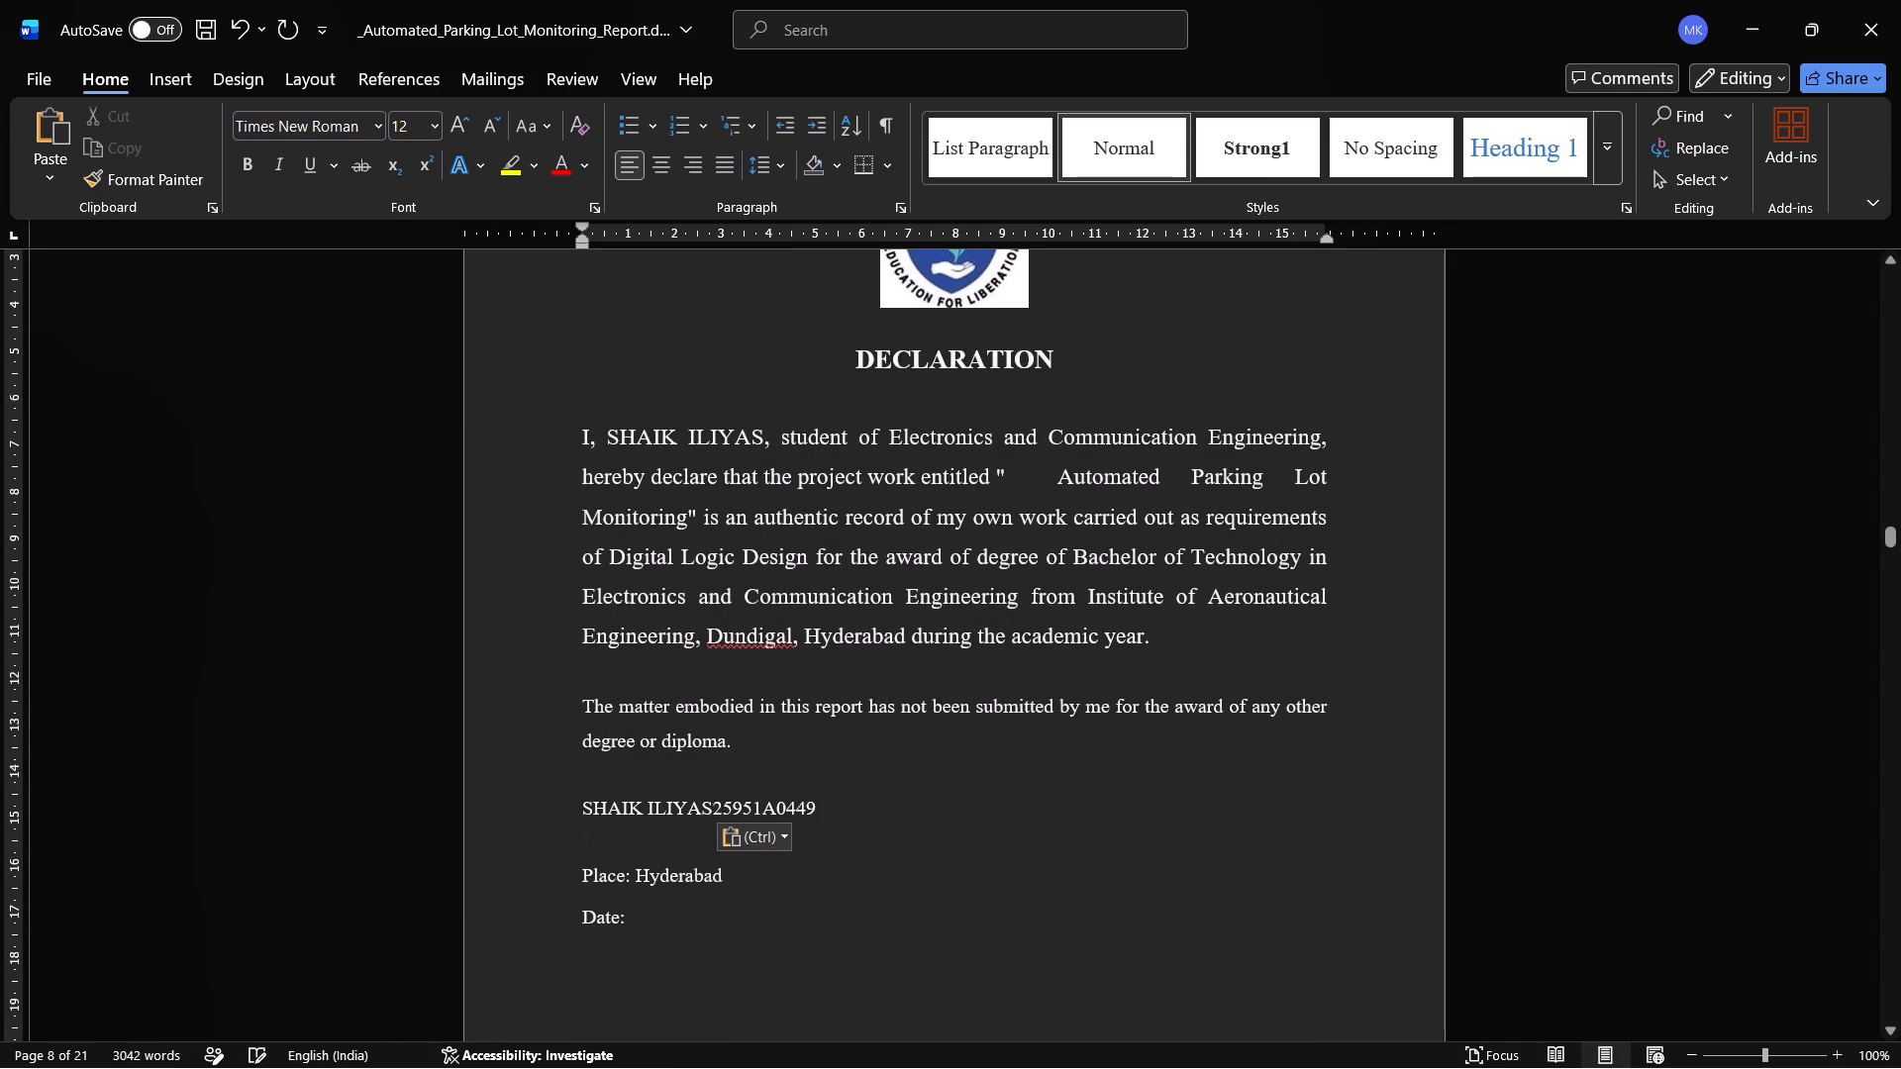
key(Return)
Change the last two digits of the roll number under the Declaration name to 38.
key(ctrl+Right)
key(BackSpace)
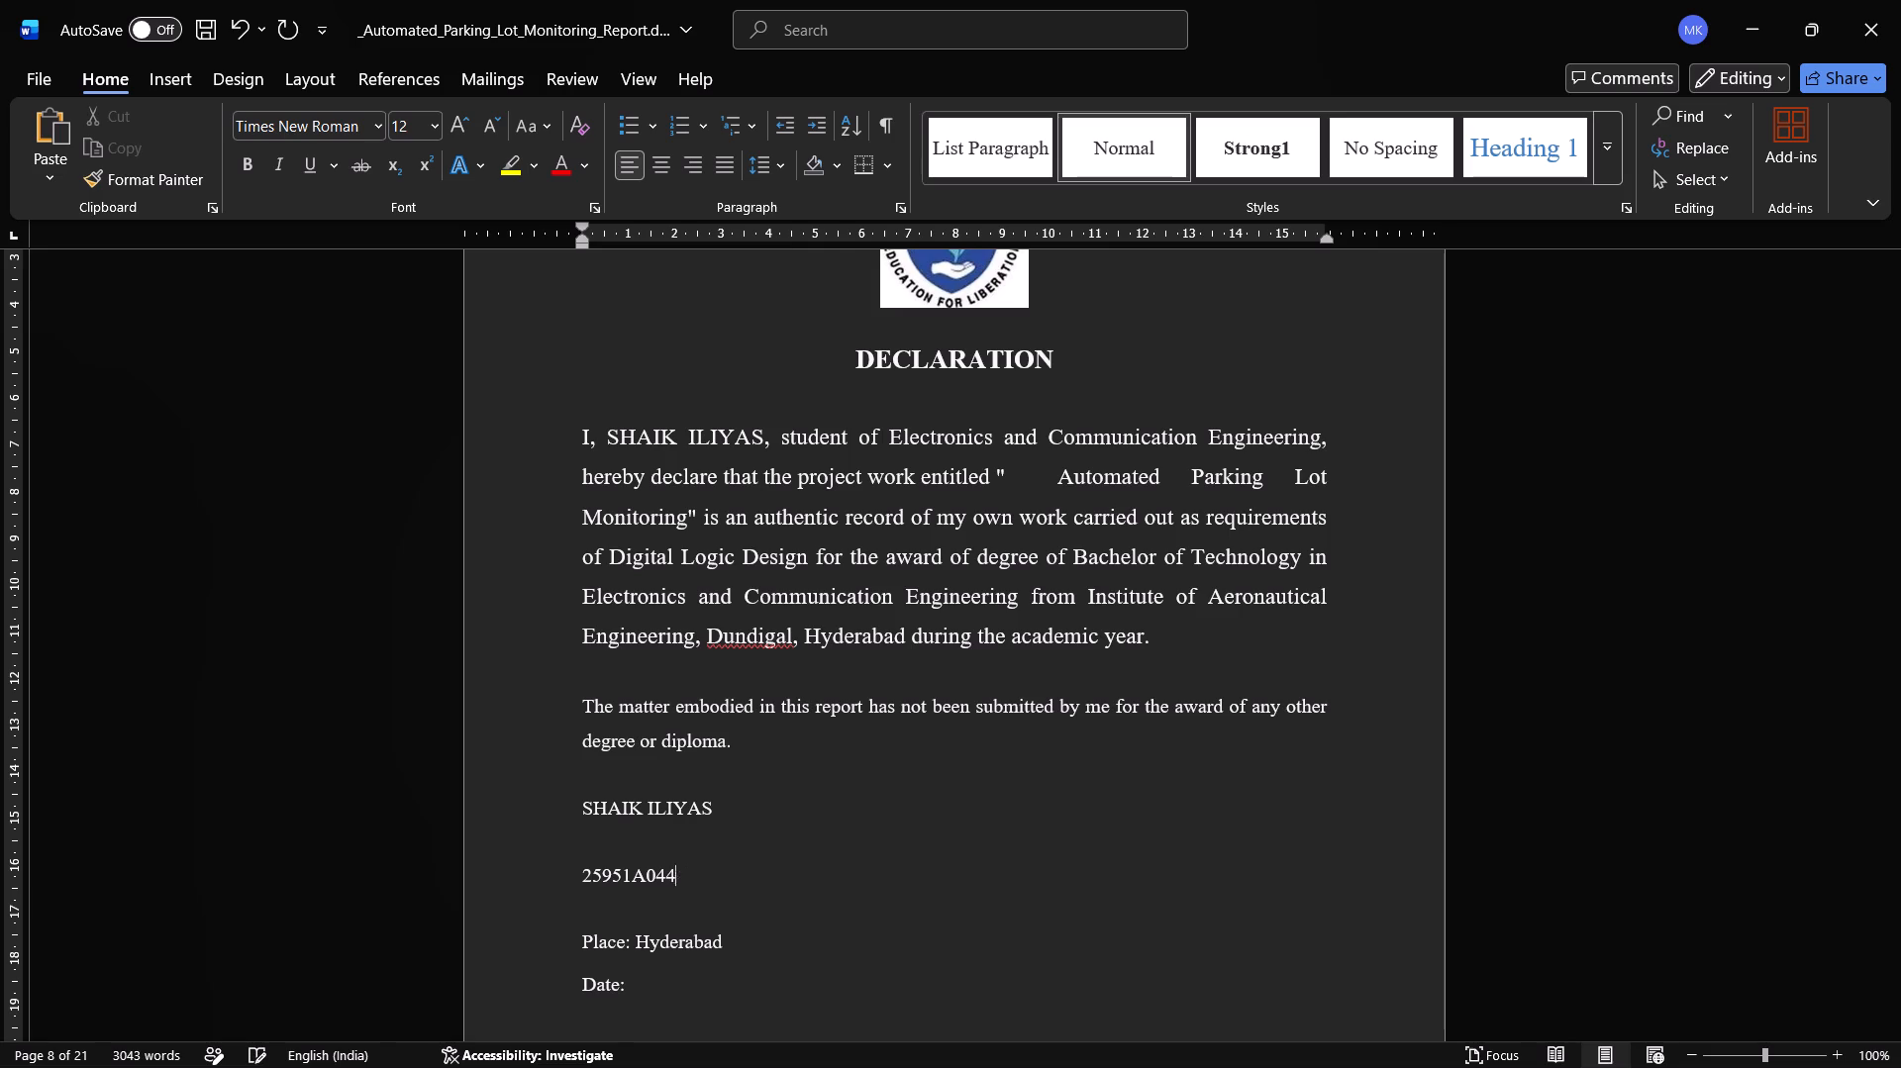
key(BackSpace)
text(38)
Enter the date 27-10-2026 on the Declaration's Date line.
scroll(658, 821, down, 1)
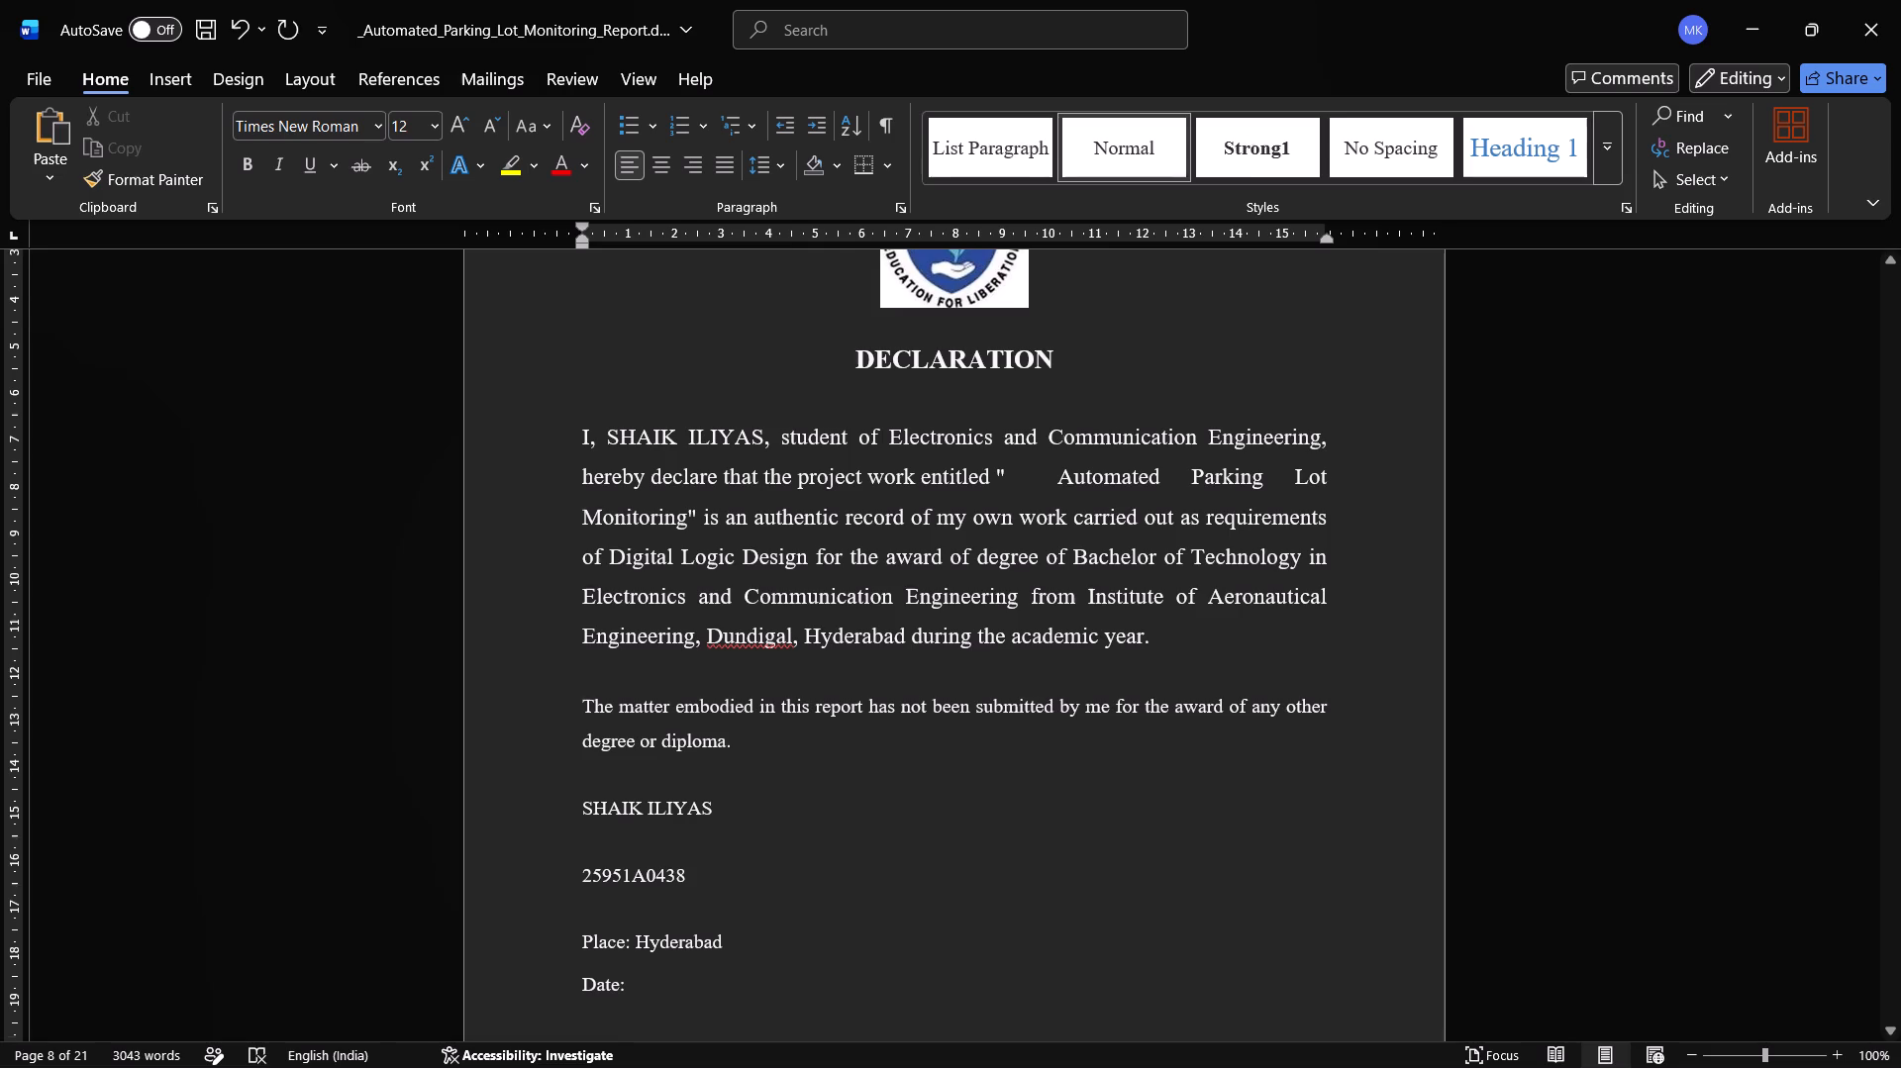
scroll(658, 821, down, 1)
key(Down)
key(Down)
text(27-10-2026)
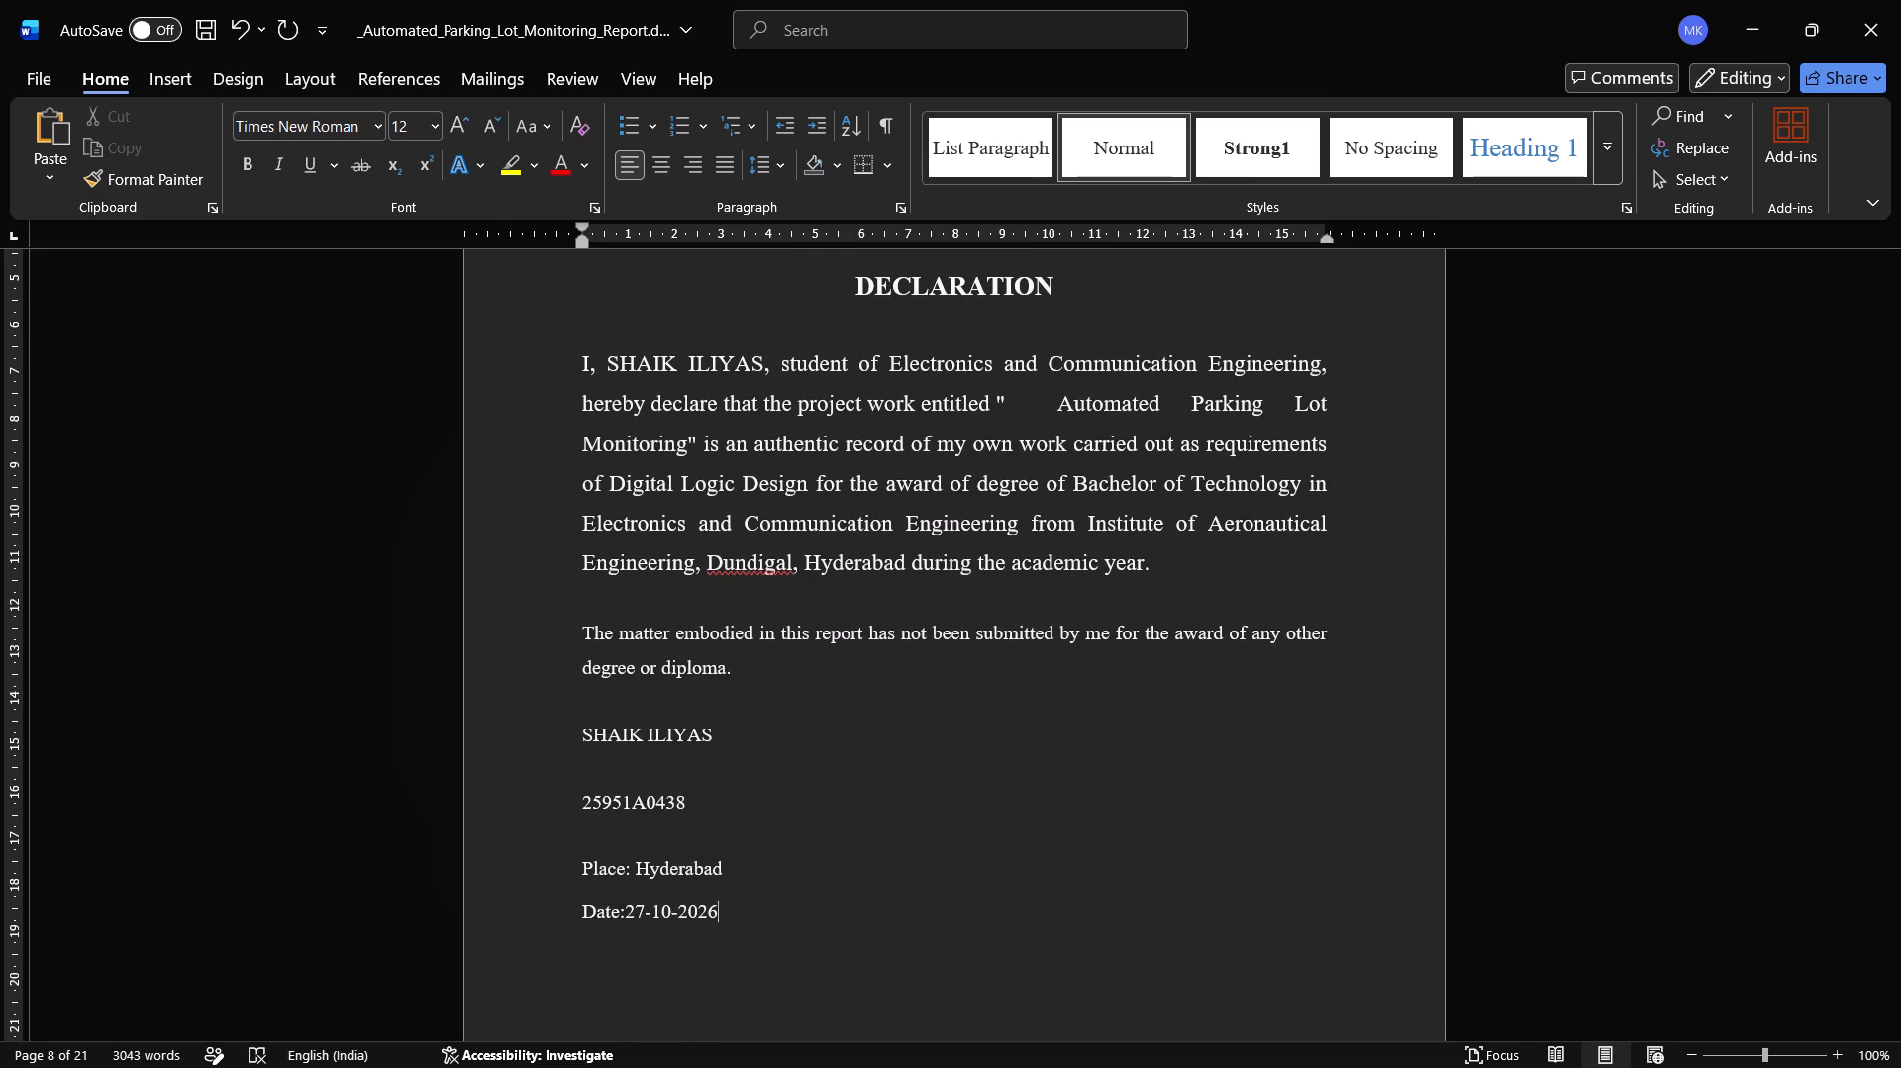
Look through the remaining report pages, from the Abstract to the Conclusion and Future Scope chapter, for details still needing completion.
scroll(946, 675, down, 3)
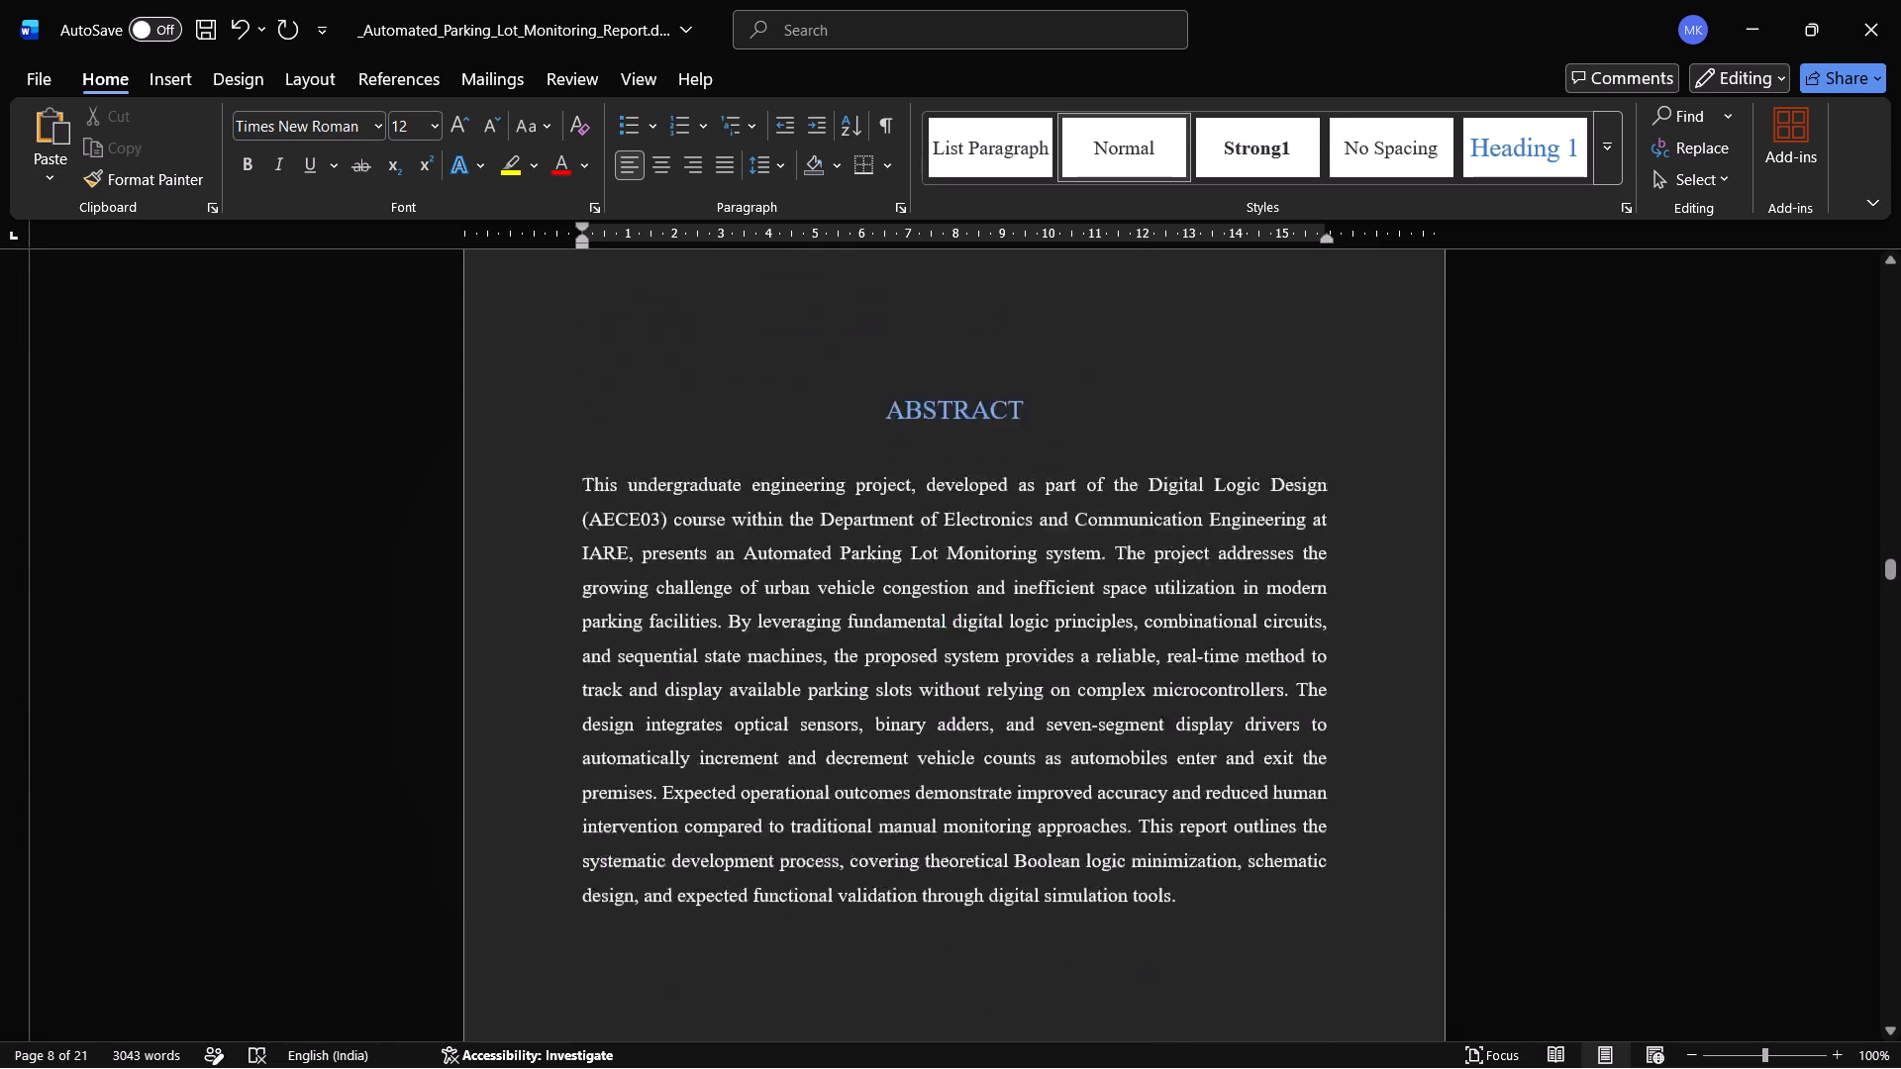
scroll(946, 675, down, 7)
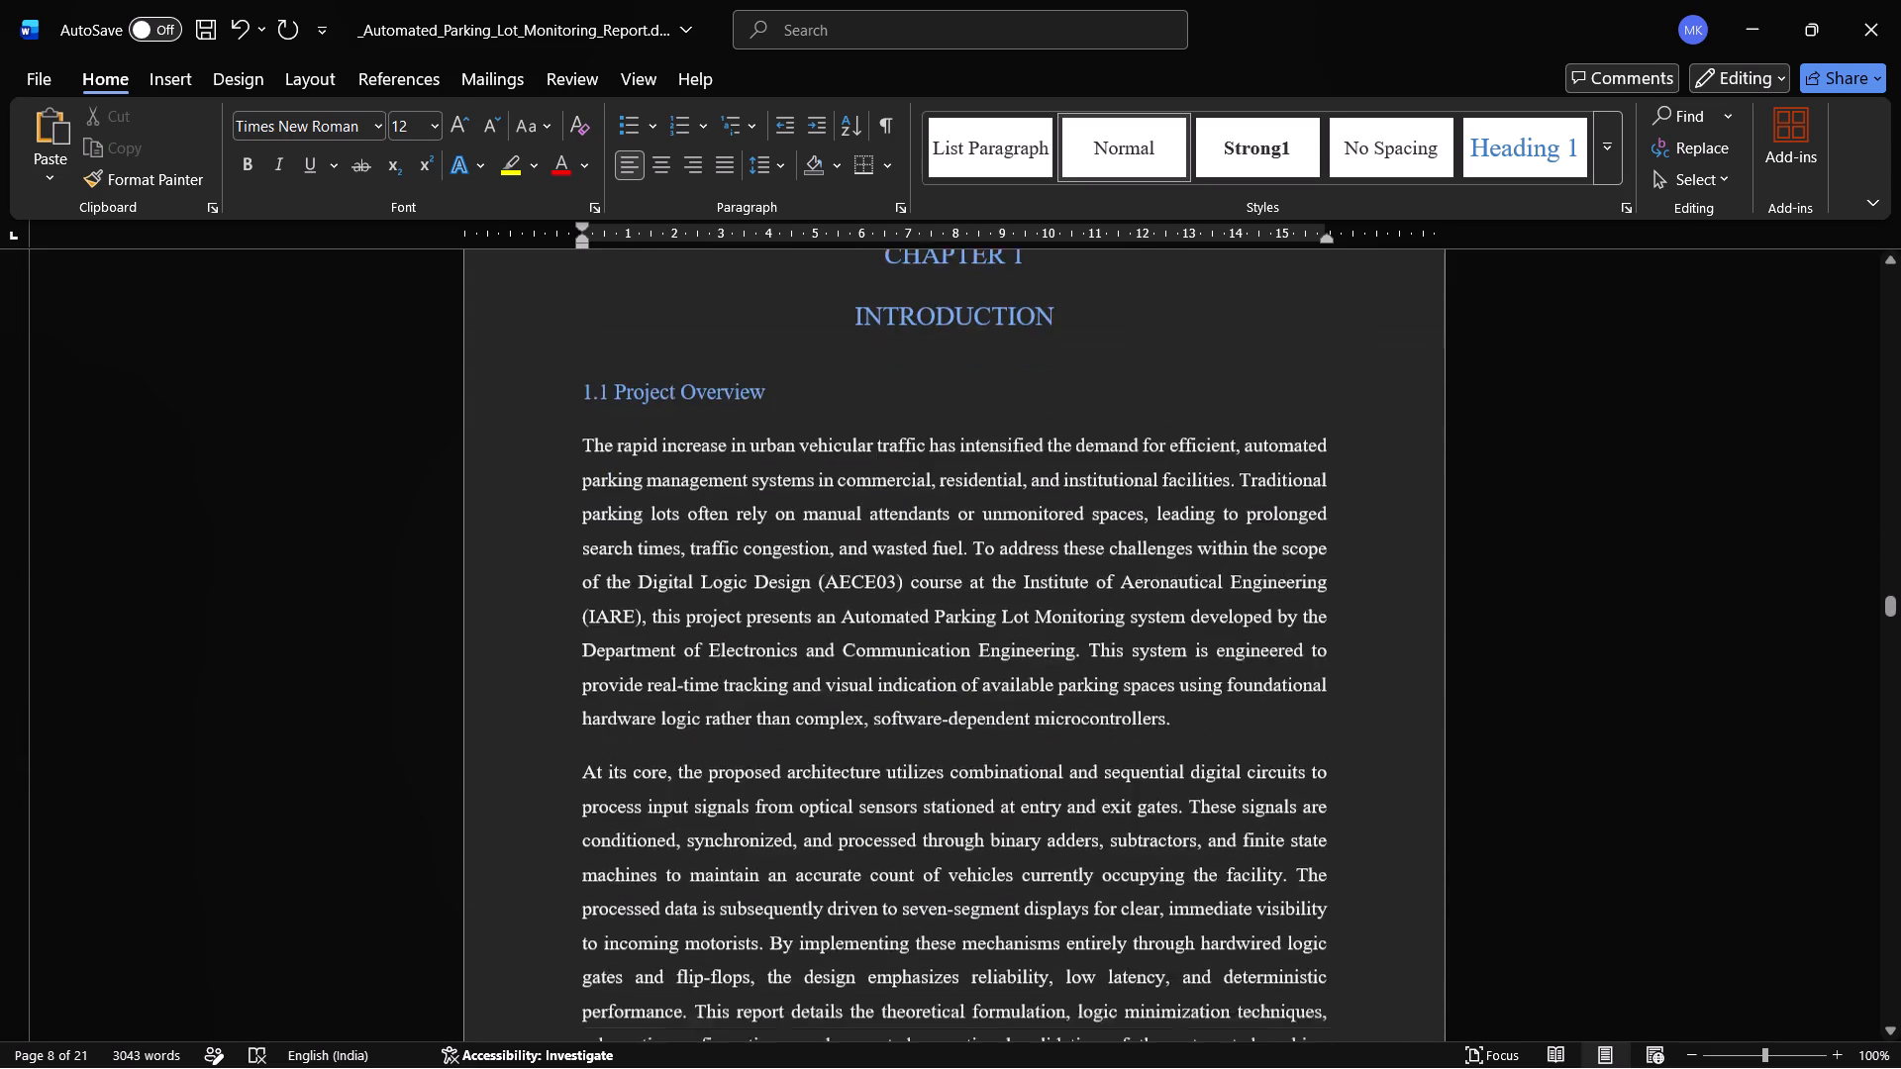
scroll(946, 675, down, 12)
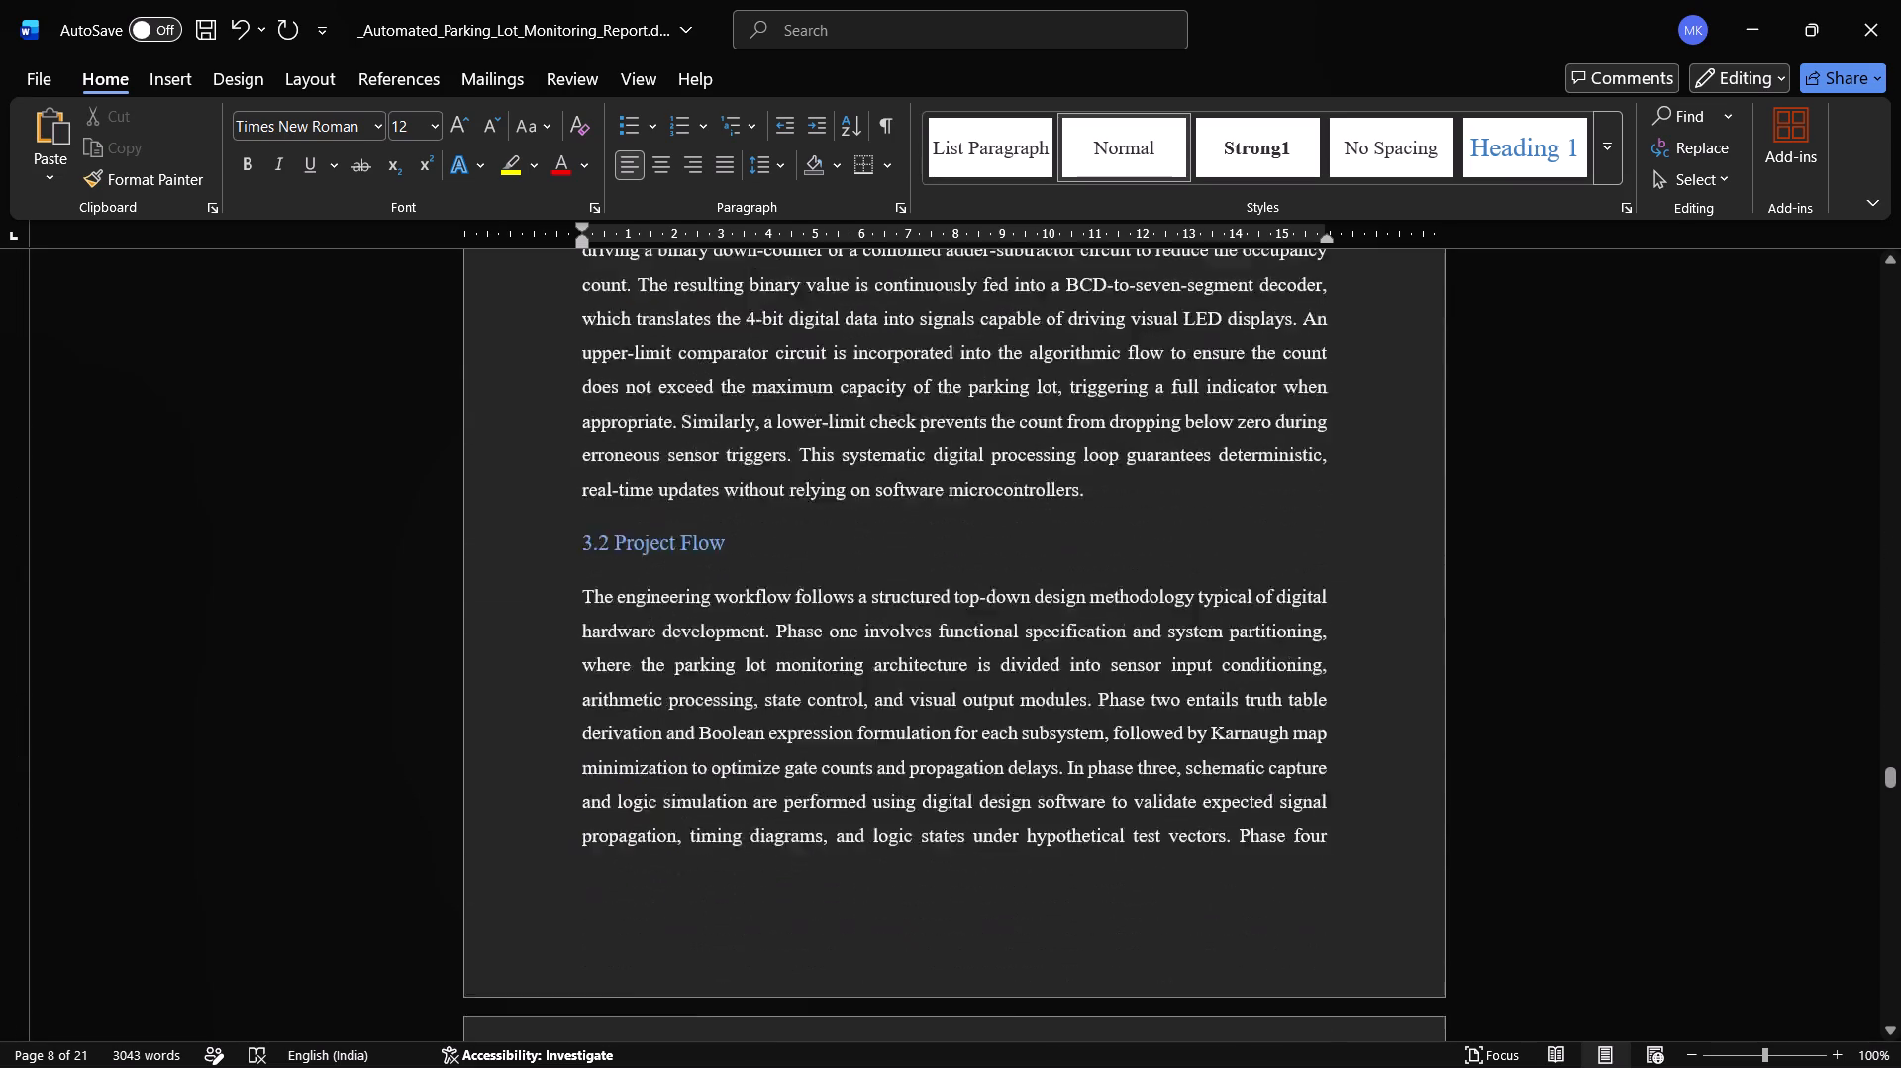
scroll(946, 675, down, 10)
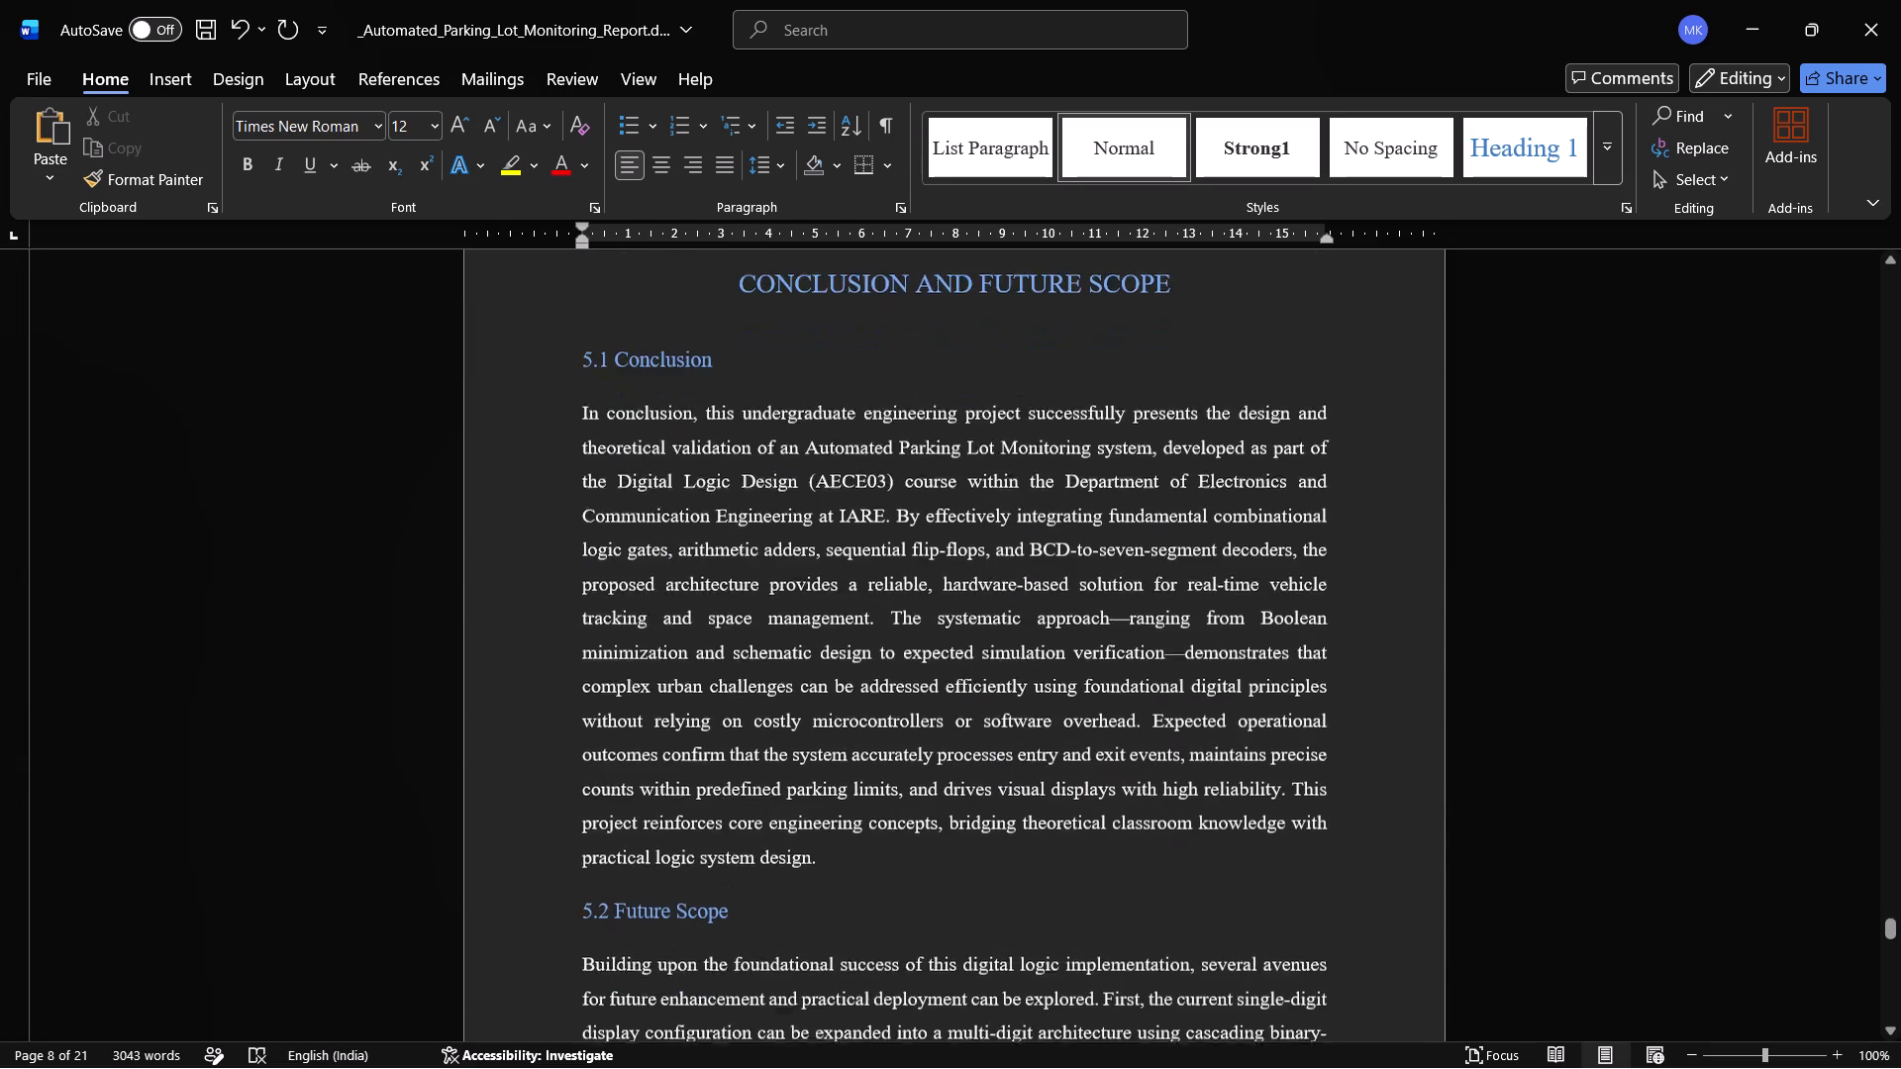
scroll(946, 675, down, 5)
Copy the √ symbol from the header of the EC profiles table in the Self-Assessment Form.
scroll(946, 675, up, 20)
scroll(946, 675, up, 1)
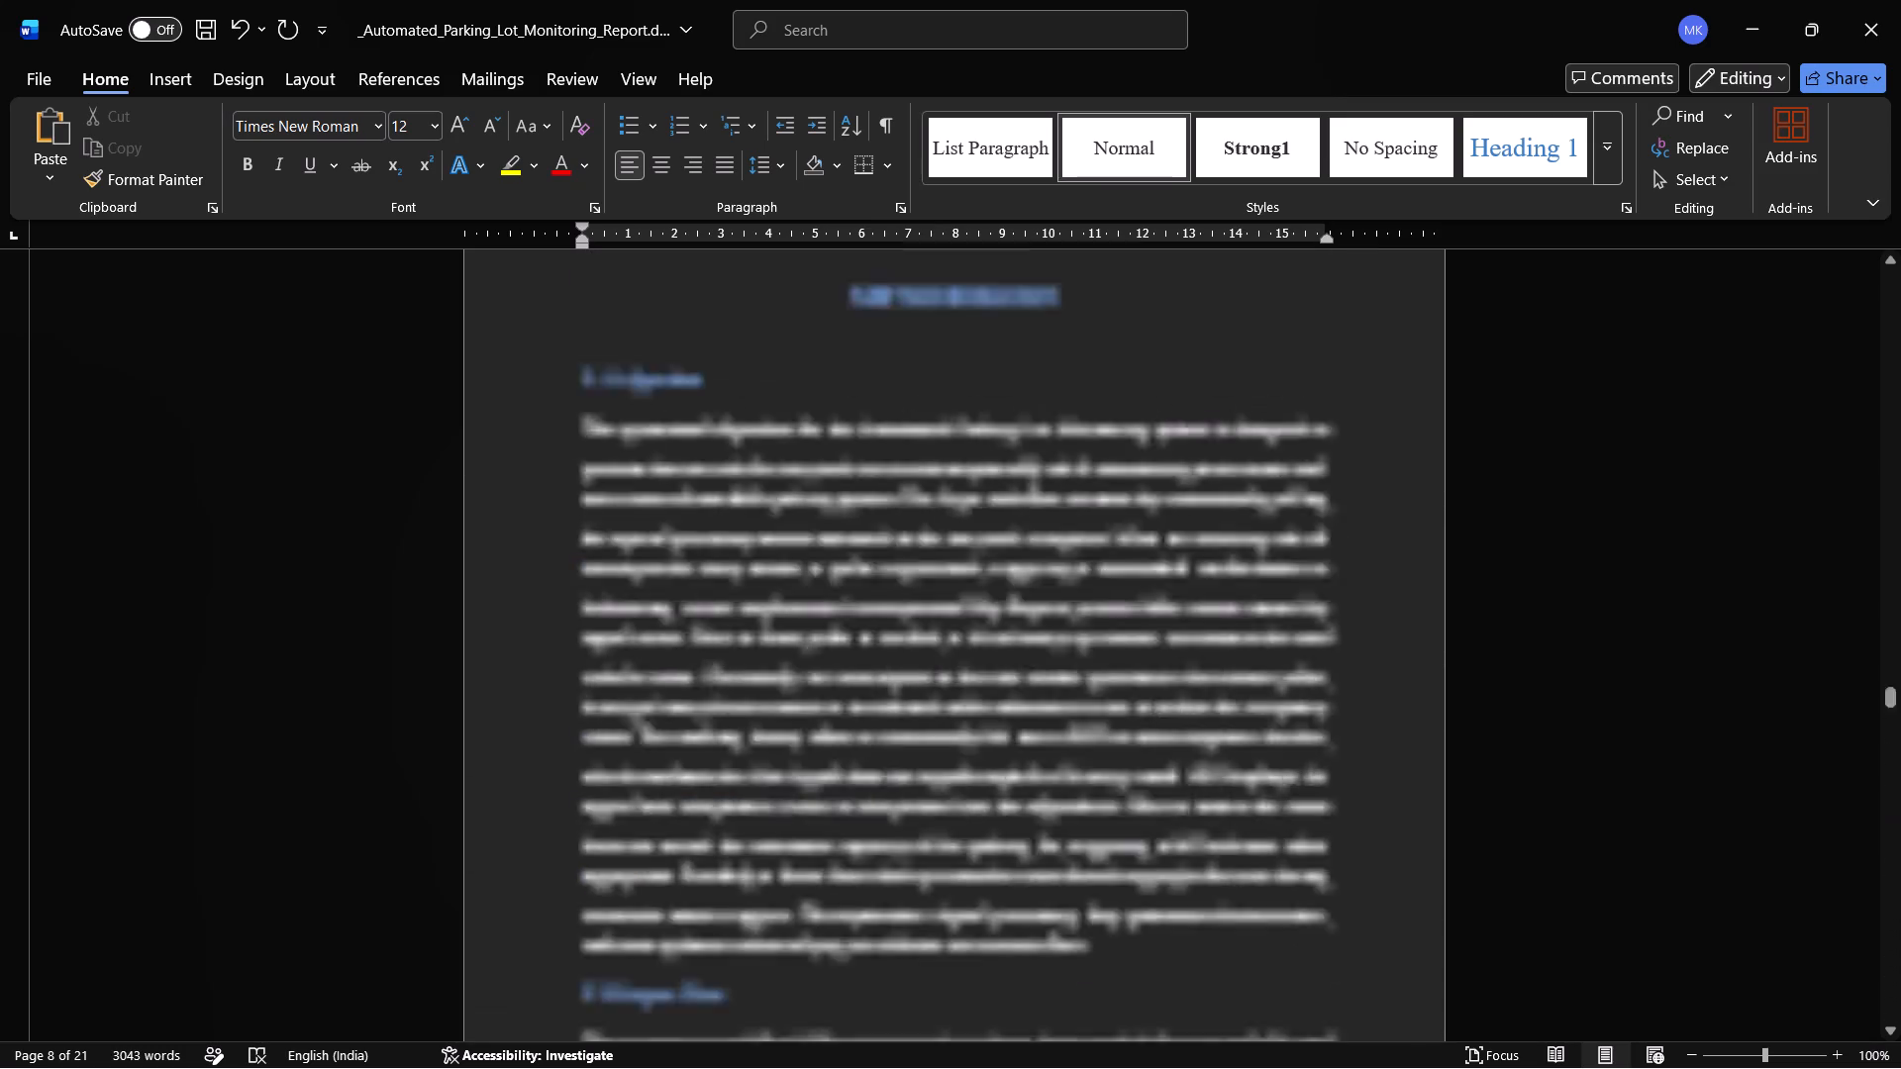
scroll(946, 675, up, 20)
scroll(946, 675, up, 15)
scroll(946, 675, down, 2)
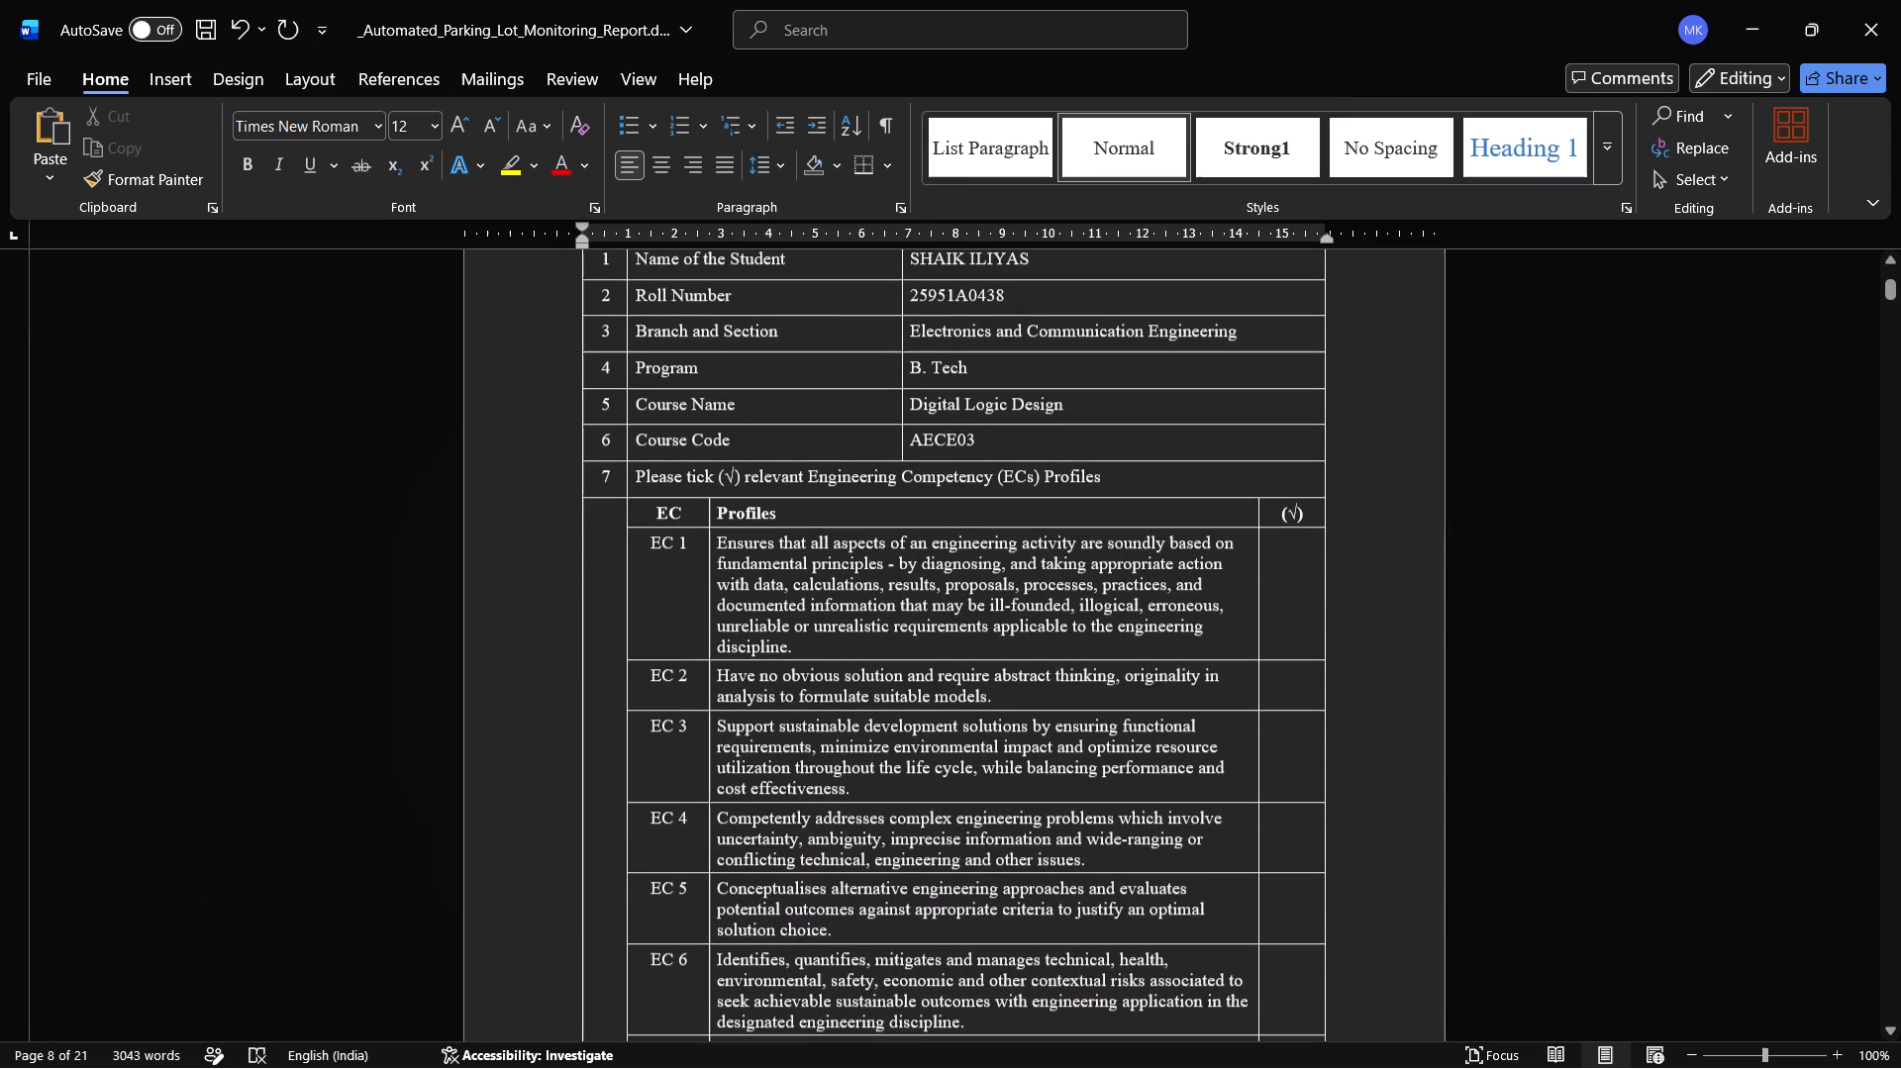
drag(1297, 511, 1287, 511)
key(ctrl+c)
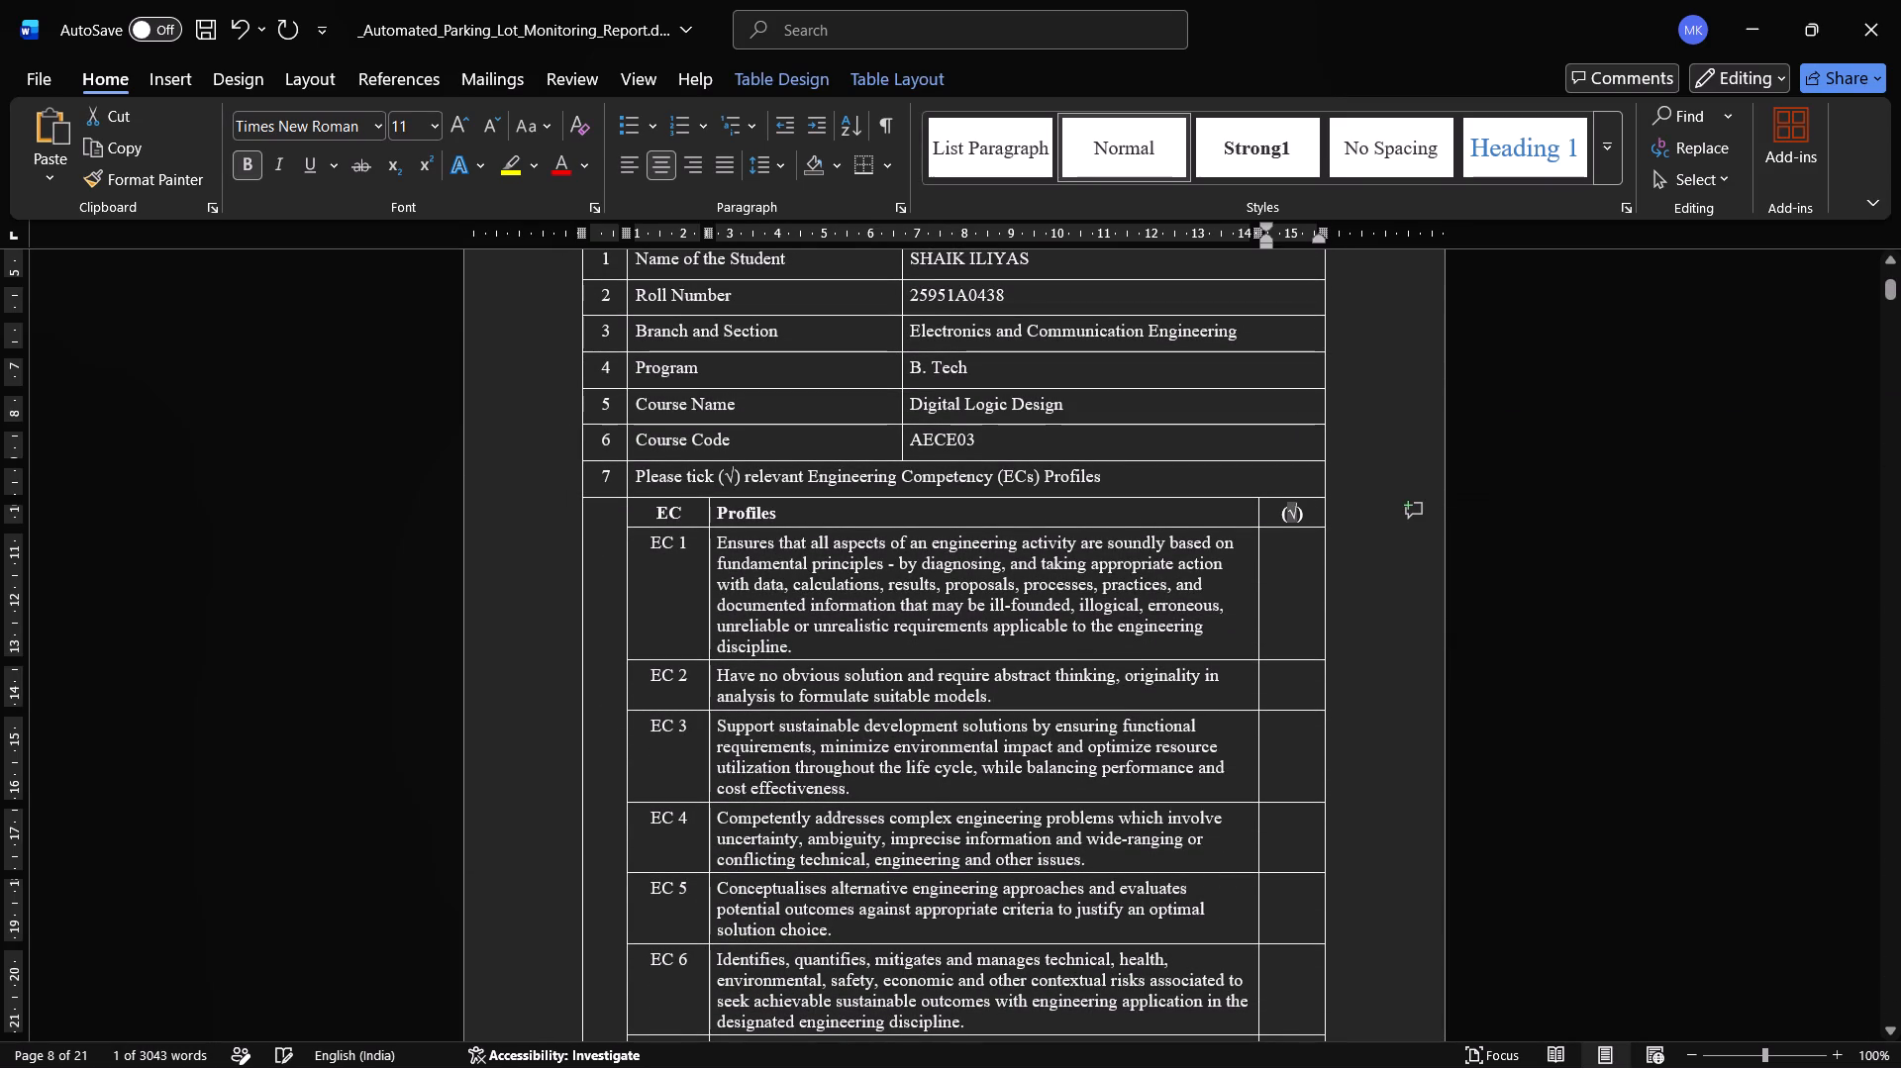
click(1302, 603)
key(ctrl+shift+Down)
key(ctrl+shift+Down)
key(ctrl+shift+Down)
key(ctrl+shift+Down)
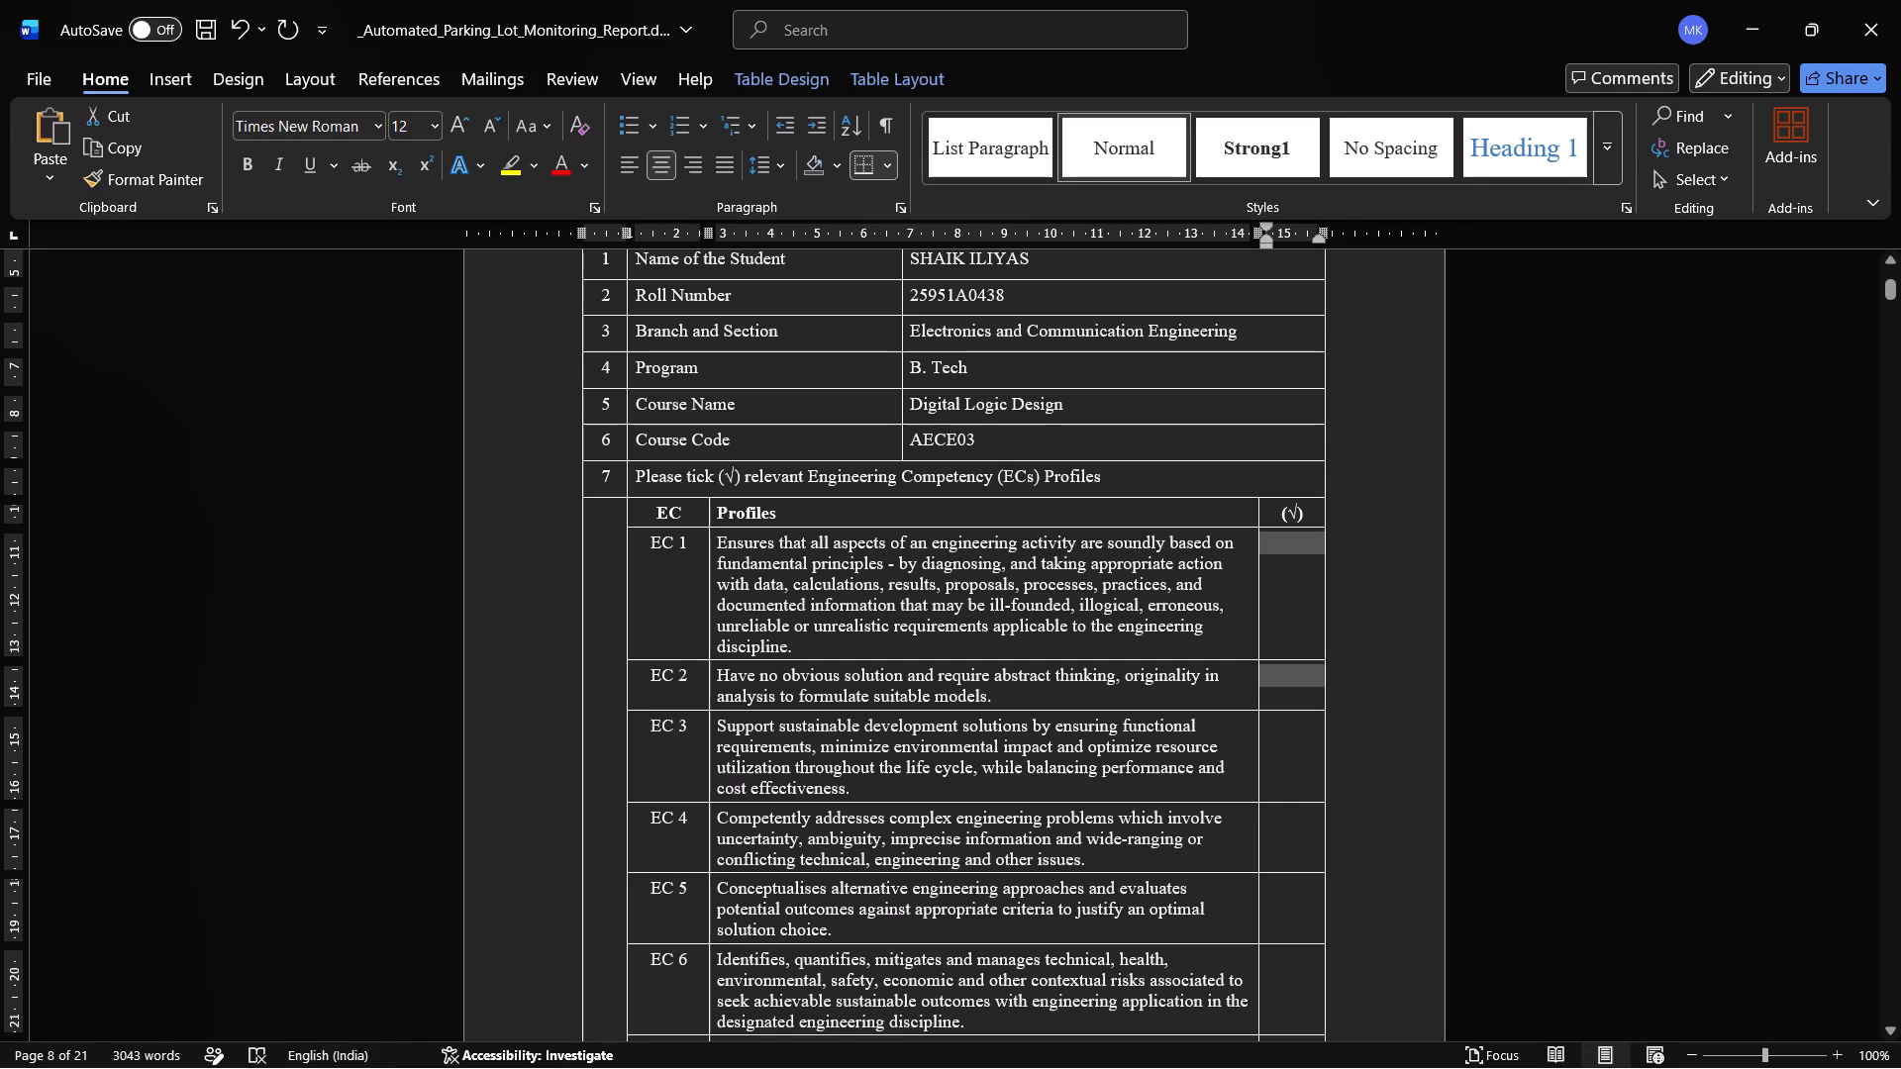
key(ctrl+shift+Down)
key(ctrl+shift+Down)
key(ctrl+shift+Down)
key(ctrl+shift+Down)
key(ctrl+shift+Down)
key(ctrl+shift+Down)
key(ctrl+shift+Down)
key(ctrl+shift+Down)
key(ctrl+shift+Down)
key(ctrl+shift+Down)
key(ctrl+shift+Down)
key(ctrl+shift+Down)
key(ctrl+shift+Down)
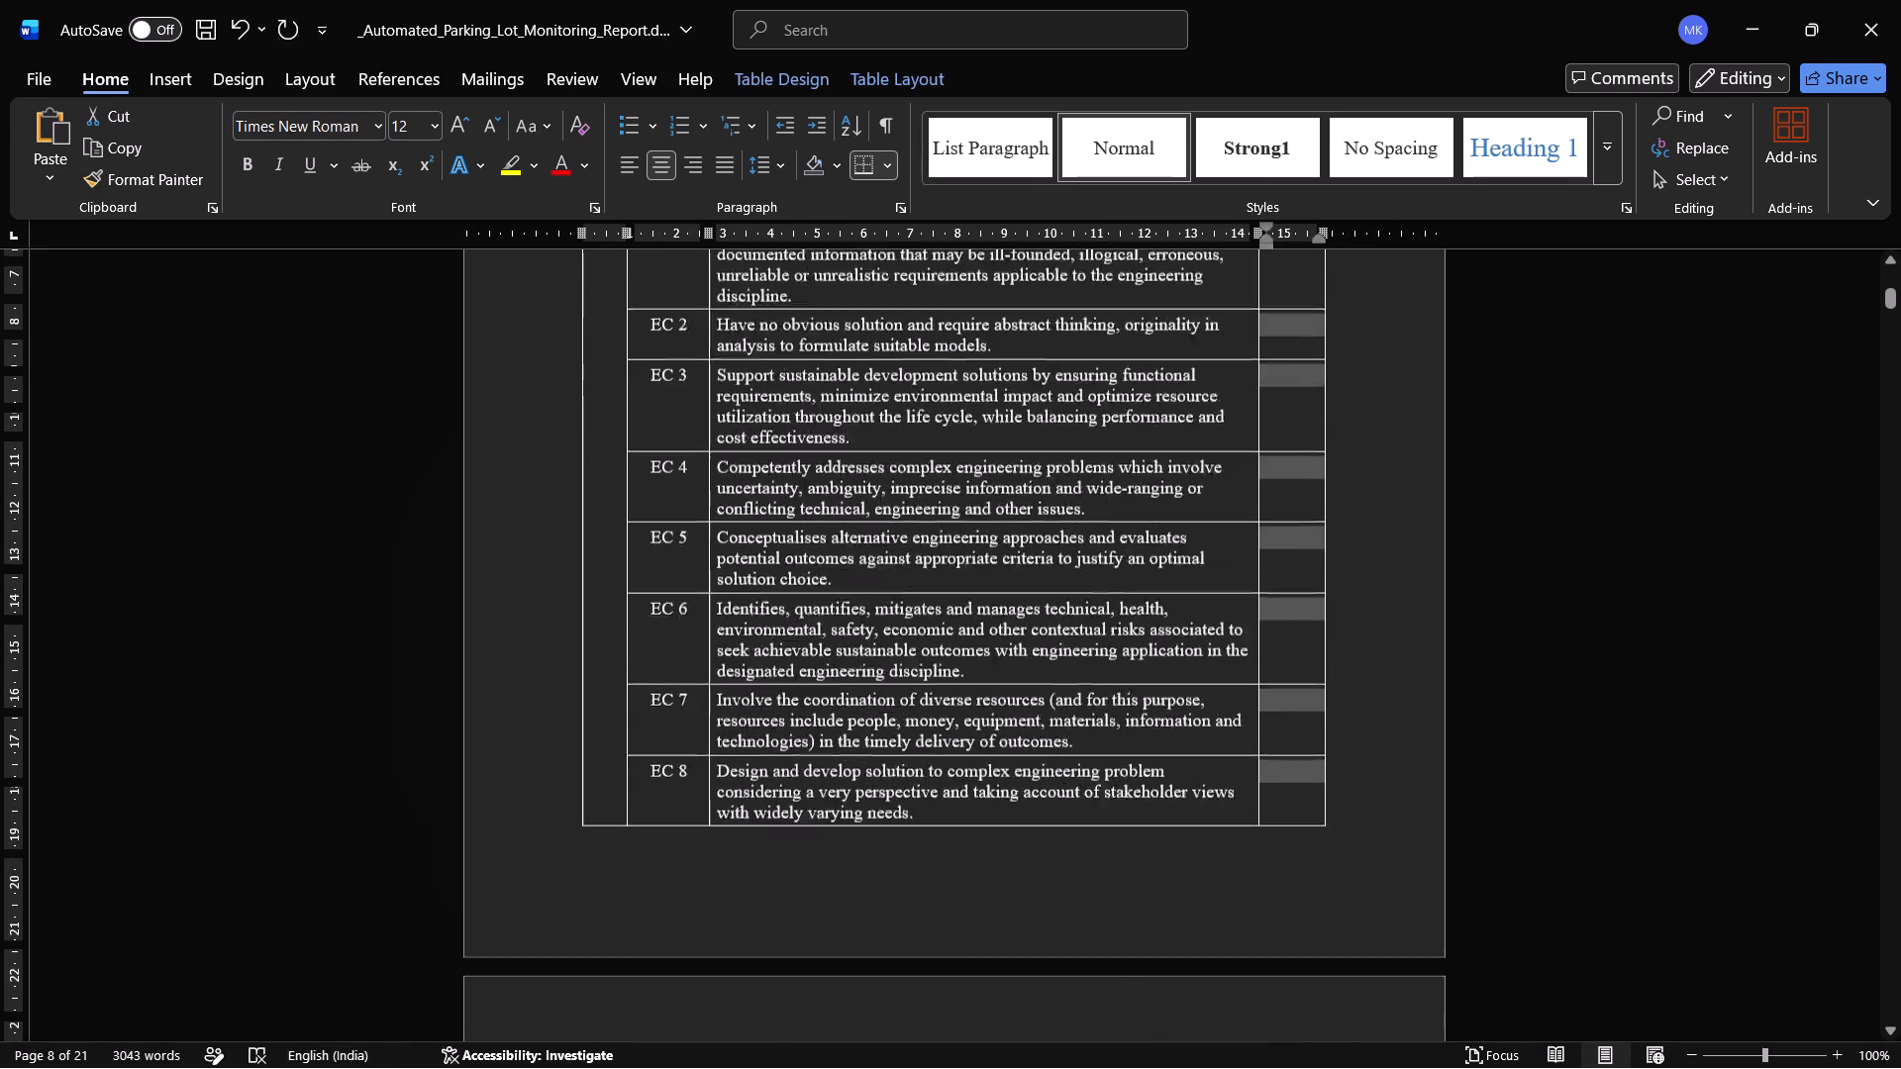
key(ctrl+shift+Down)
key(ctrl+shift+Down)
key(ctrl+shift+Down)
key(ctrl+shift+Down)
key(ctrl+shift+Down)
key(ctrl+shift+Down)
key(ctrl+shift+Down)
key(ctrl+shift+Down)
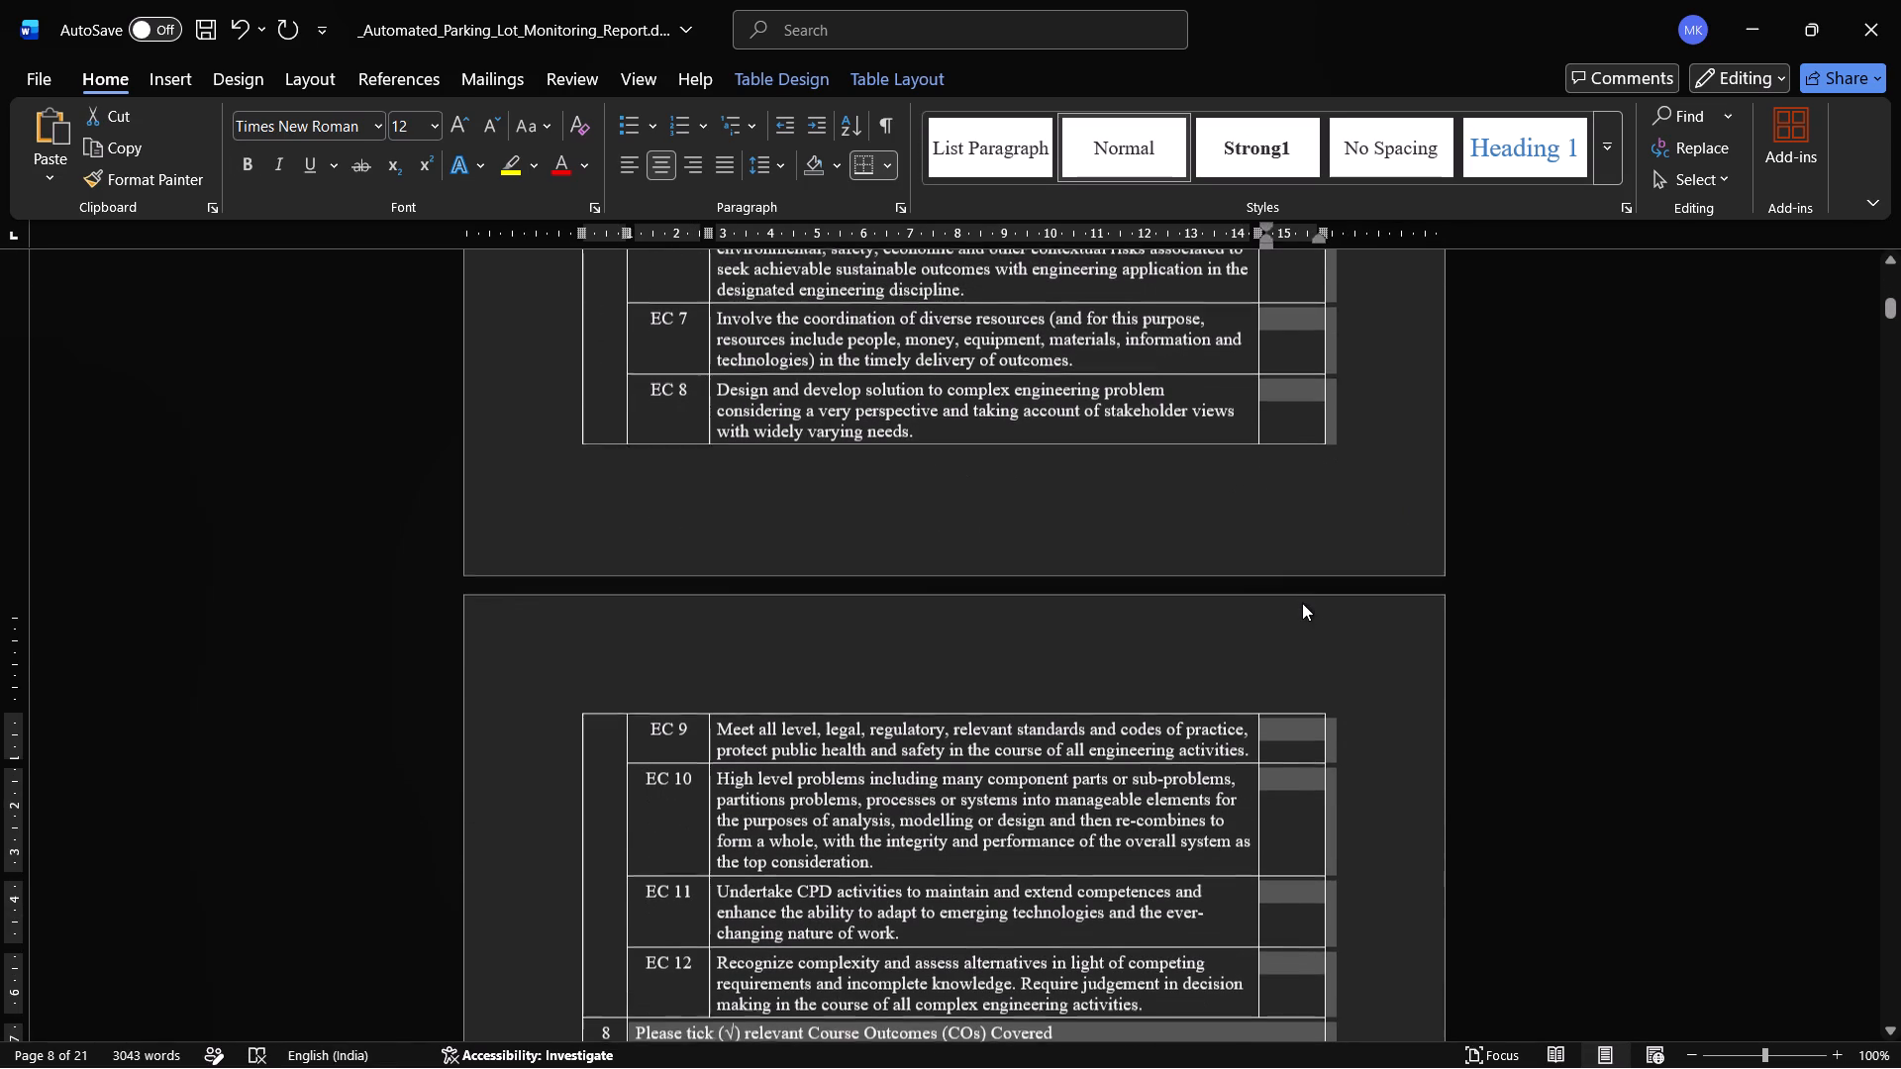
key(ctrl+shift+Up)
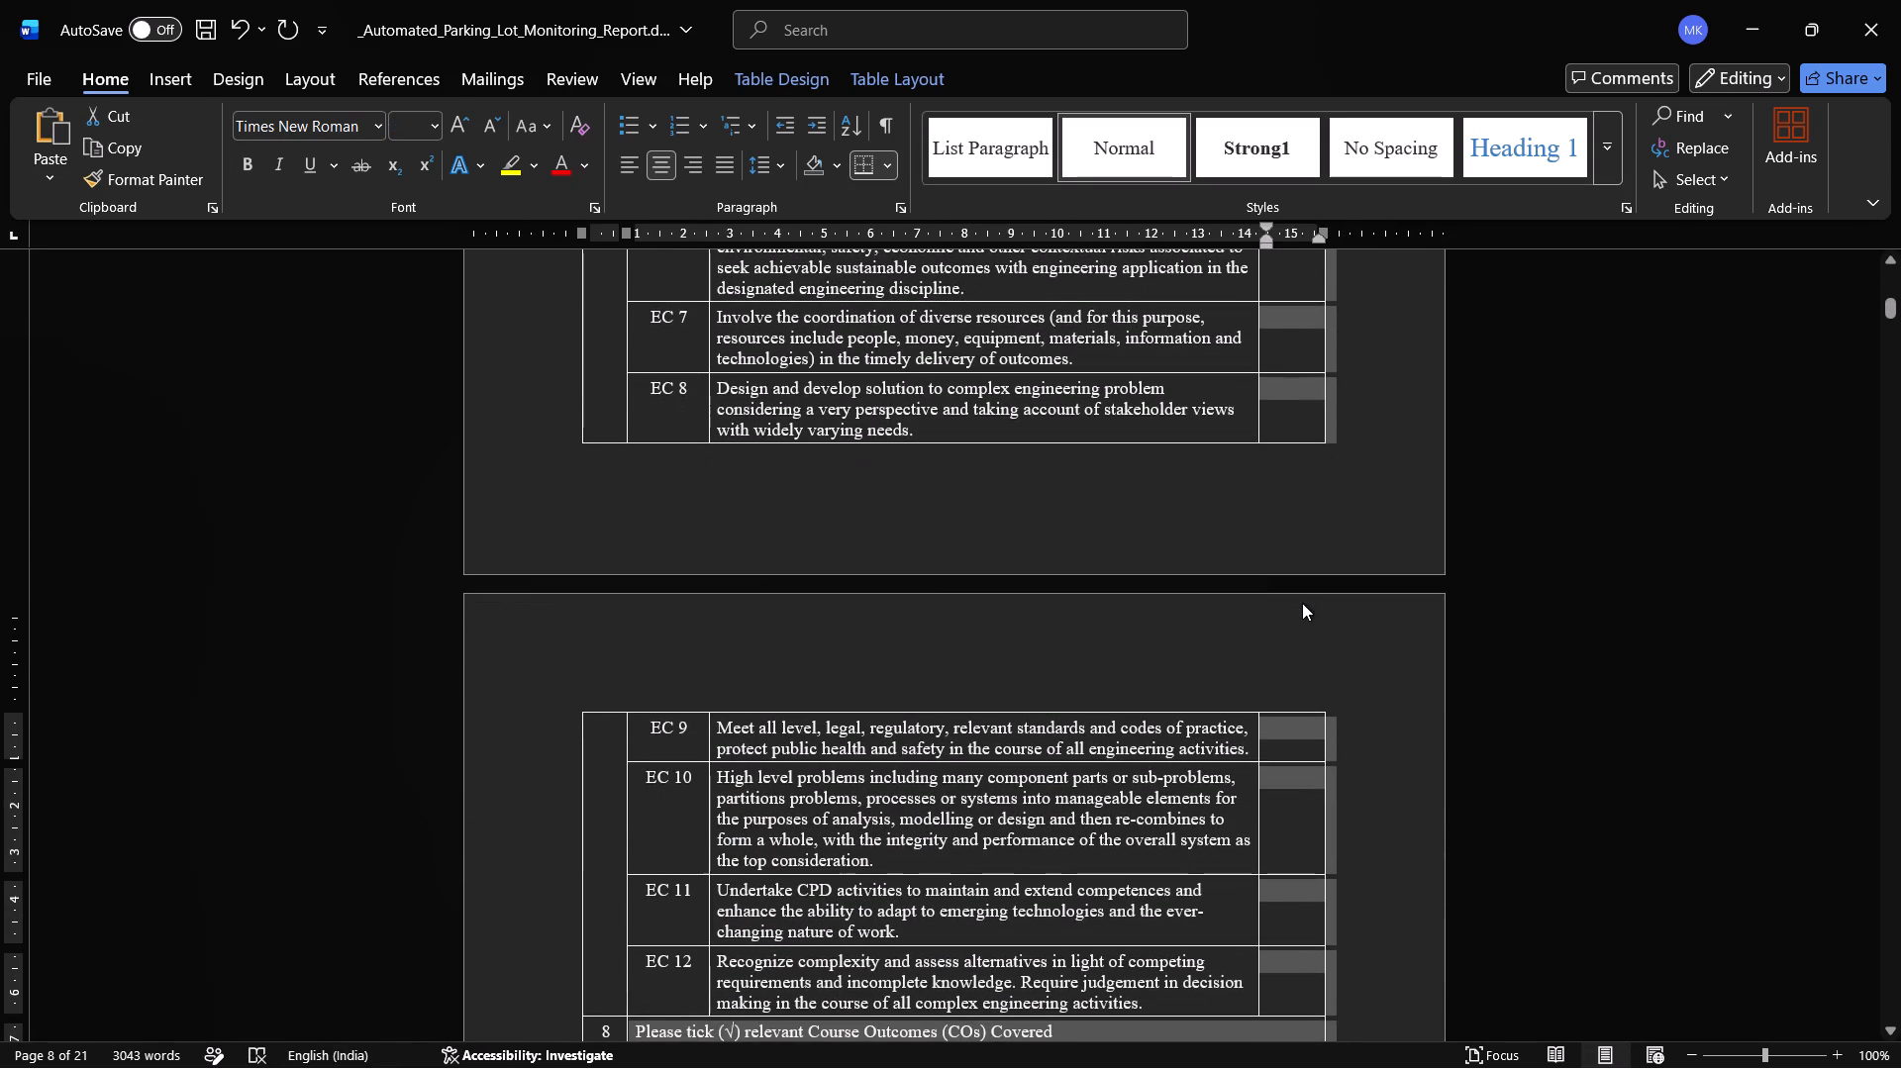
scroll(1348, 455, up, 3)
Paste the √ symbol into the tick cells of all Engineering Competency rows, EC 1 to EC 12.
click(1282, 573)
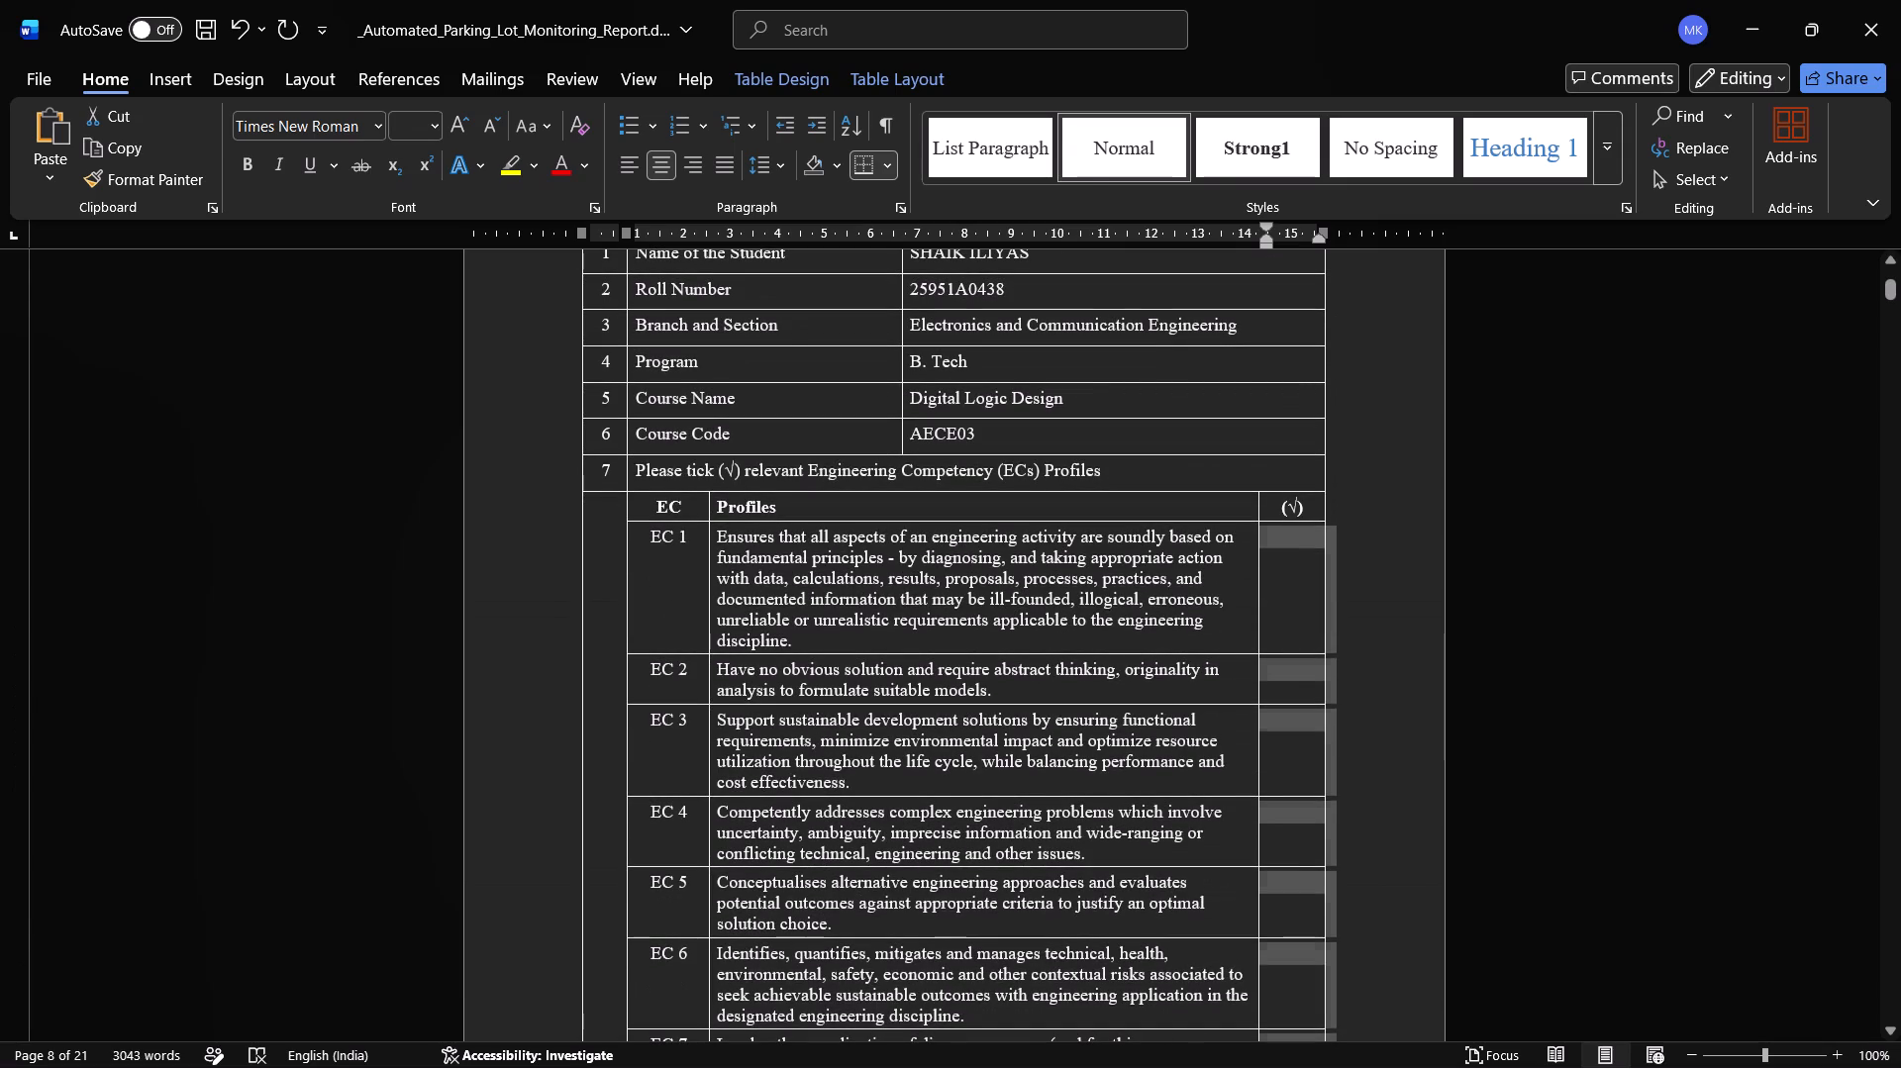
key(ctrl+shift+Down)
key(ctrl+shift+Down)
key(ctrl+shift+Down)
key(ctrl+shift+Down)
key(ctrl+shift+Down)
key(ctrl+shift+Down)
key(ctrl+shift+Down)
key(ctrl+shift+Down)
key(ctrl+shift+Down)
key(ctrl+shift+Down)
key(ctrl+shift+Down)
key(ctrl+shift+Down)
key(ctrl+shift+Down)
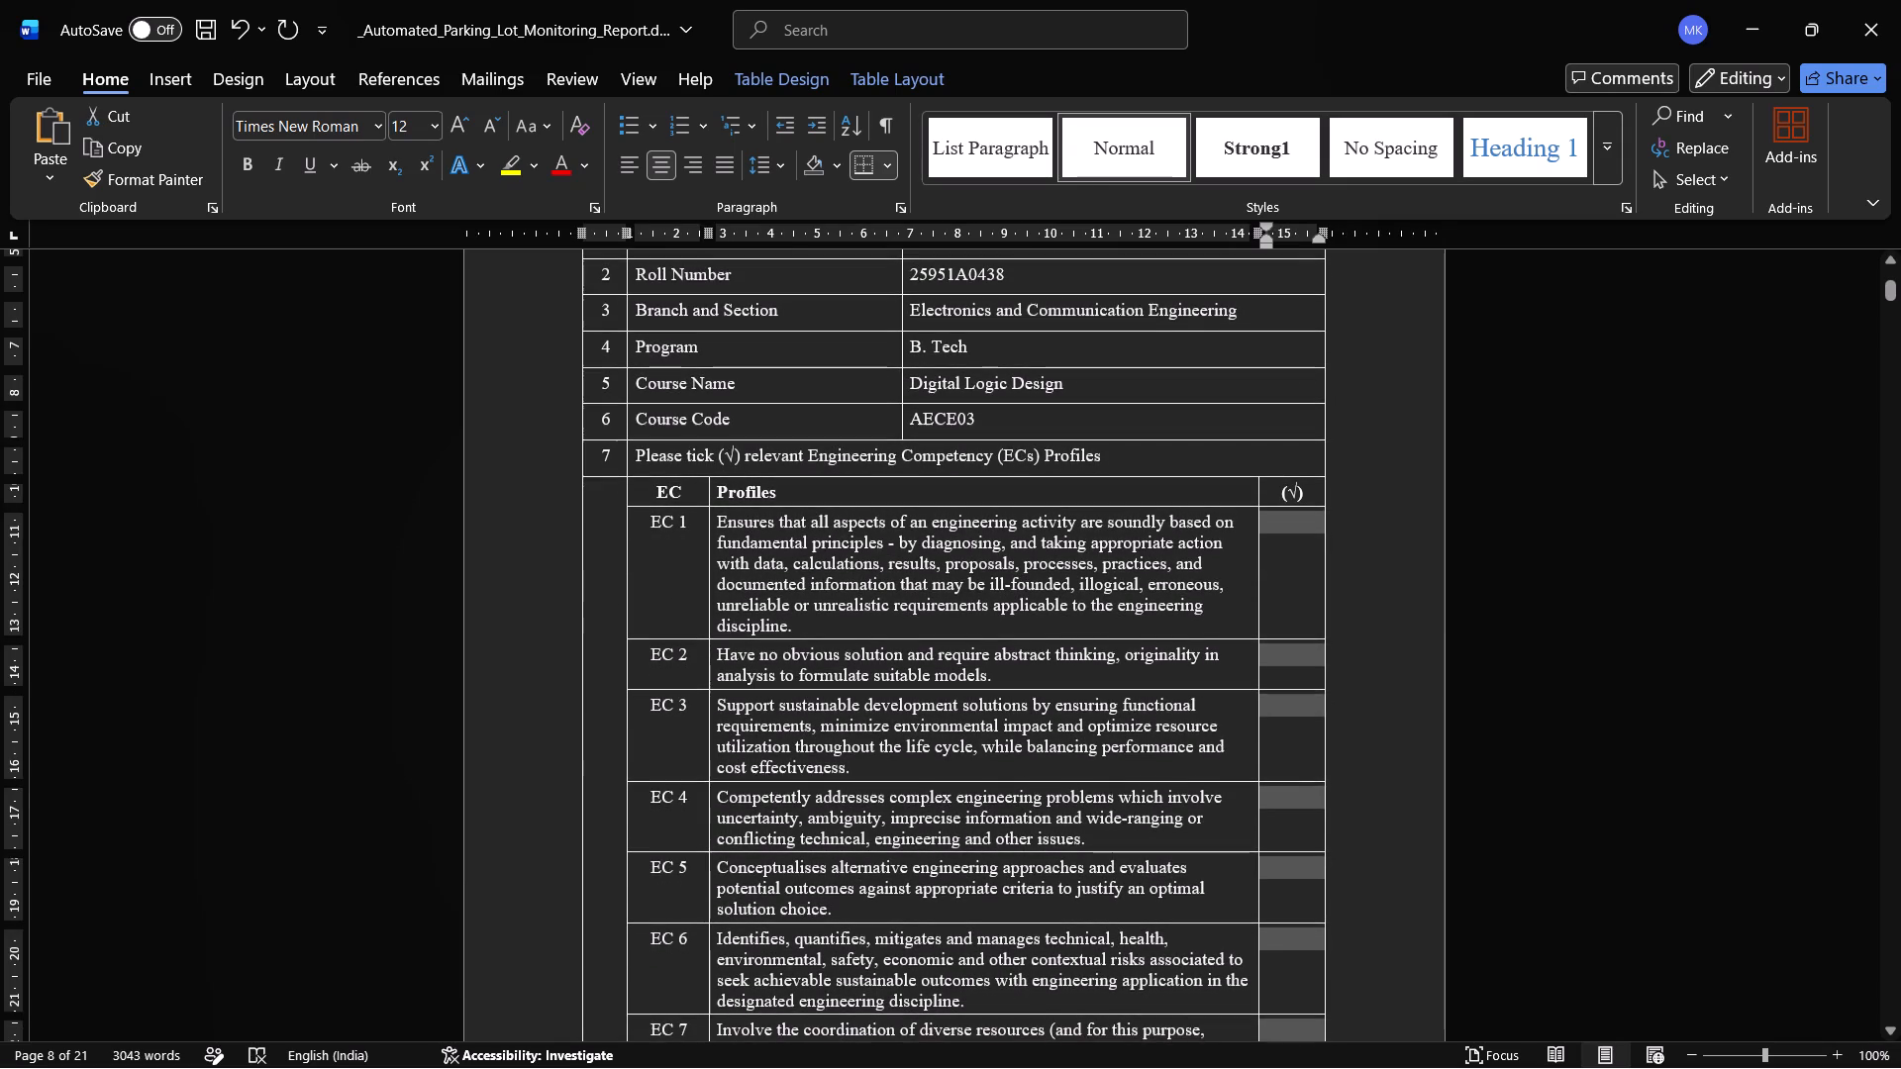
scroll(1282, 573, down, 3)
key(ctrl+shift+Down)
key(ctrl+shift+Down)
key(ctrl+shift+Down)
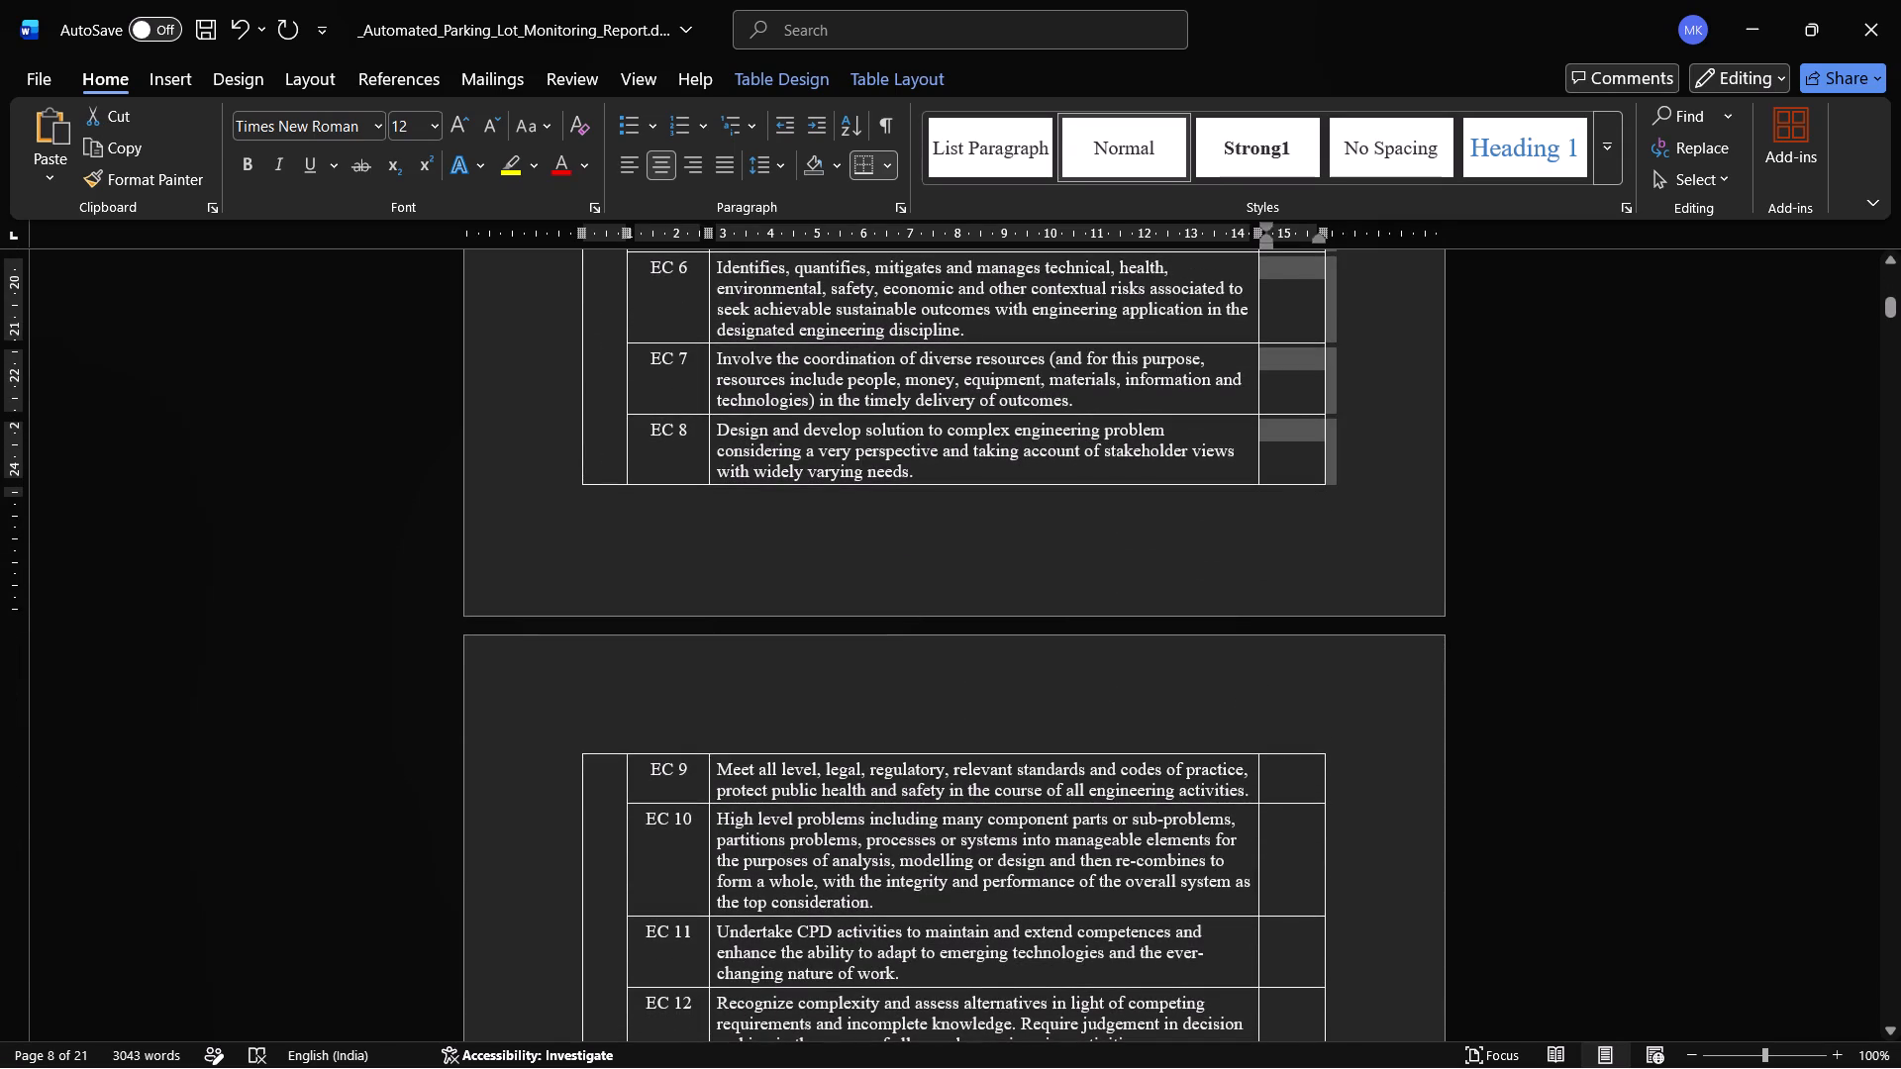
key(ctrl+shift+Down)
key(ctrl+shift+Down)
key(ctrl+shift+Down)
scroll(1282, 573, down, 1)
key(ctrl+shift+Down)
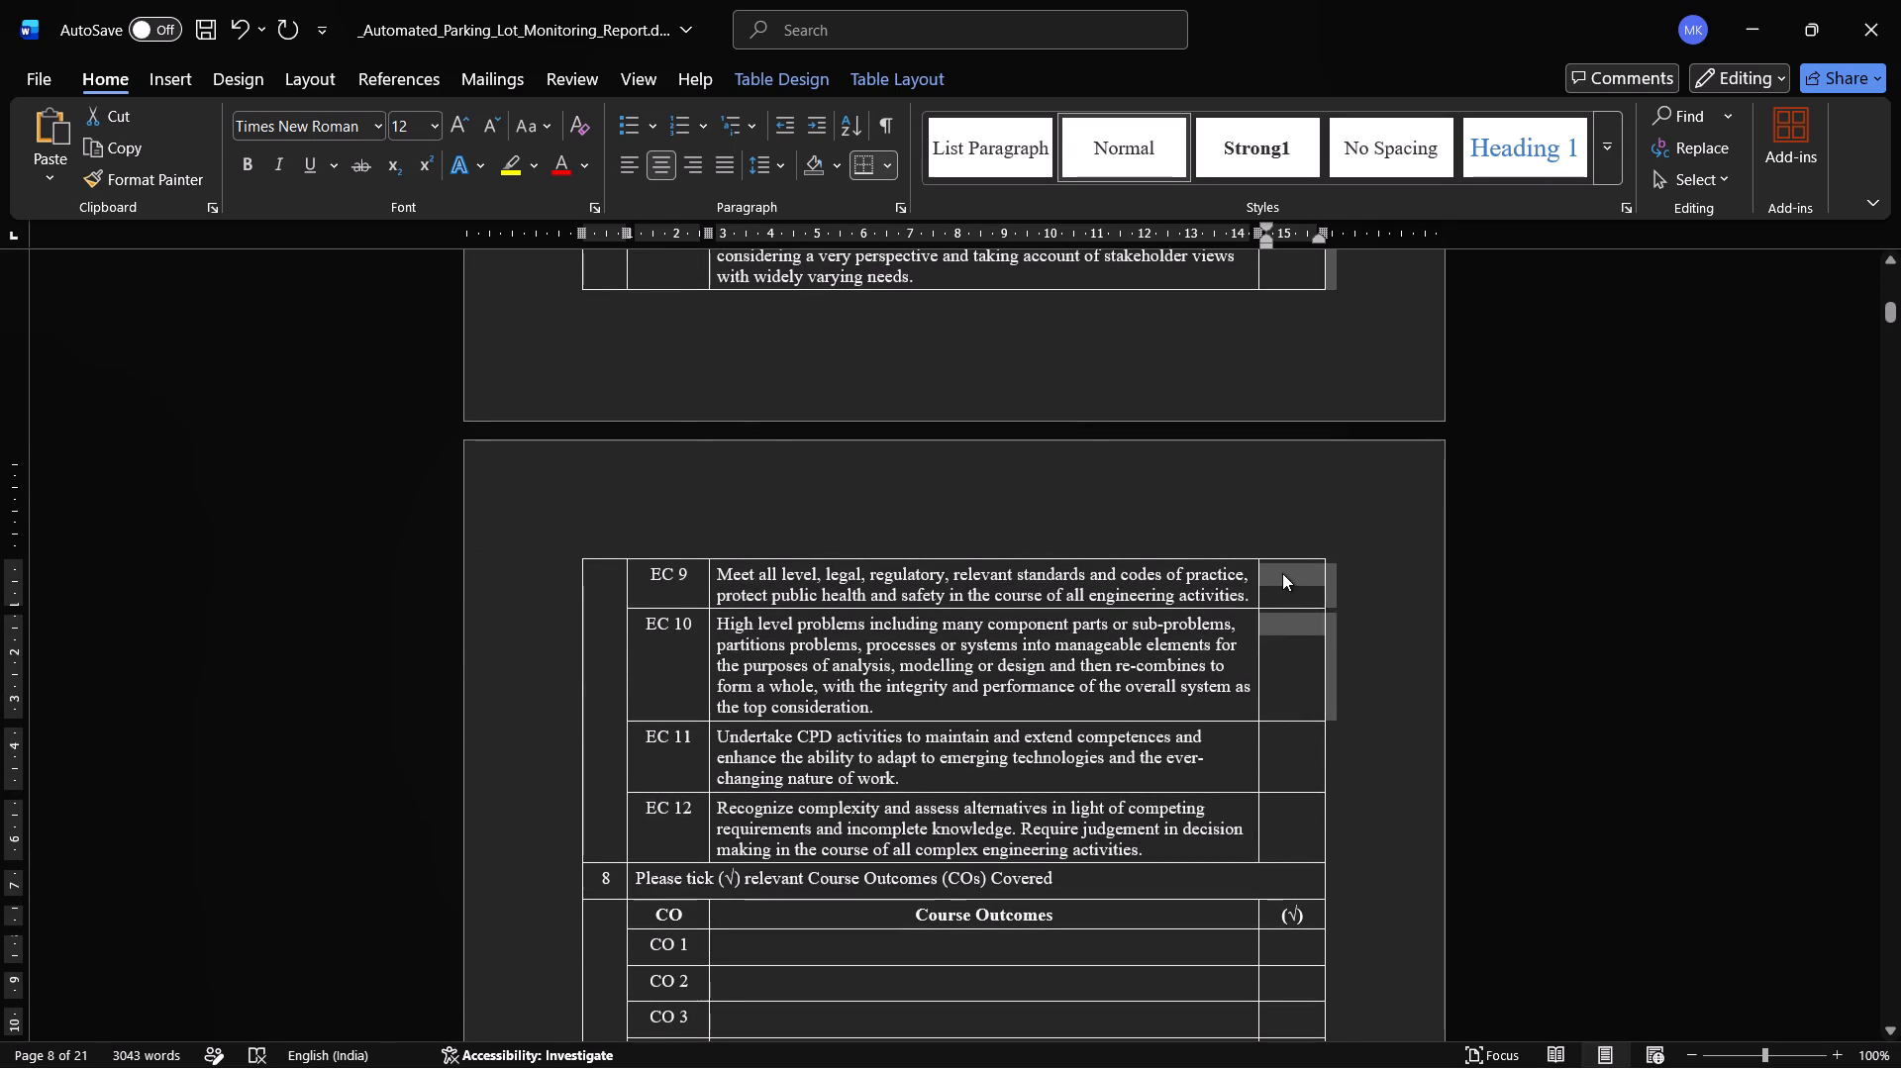
key(ctrl+shift+Down)
key(ctrl+shift+Down)
key(ctrl+shift+Down)
key(ctrl+v)
Paste the √ symbol into the tick cells of all Course Outcome rows, CO 1 to CO 6.
scroll(1282, 573, down, 3)
click(1299, 404)
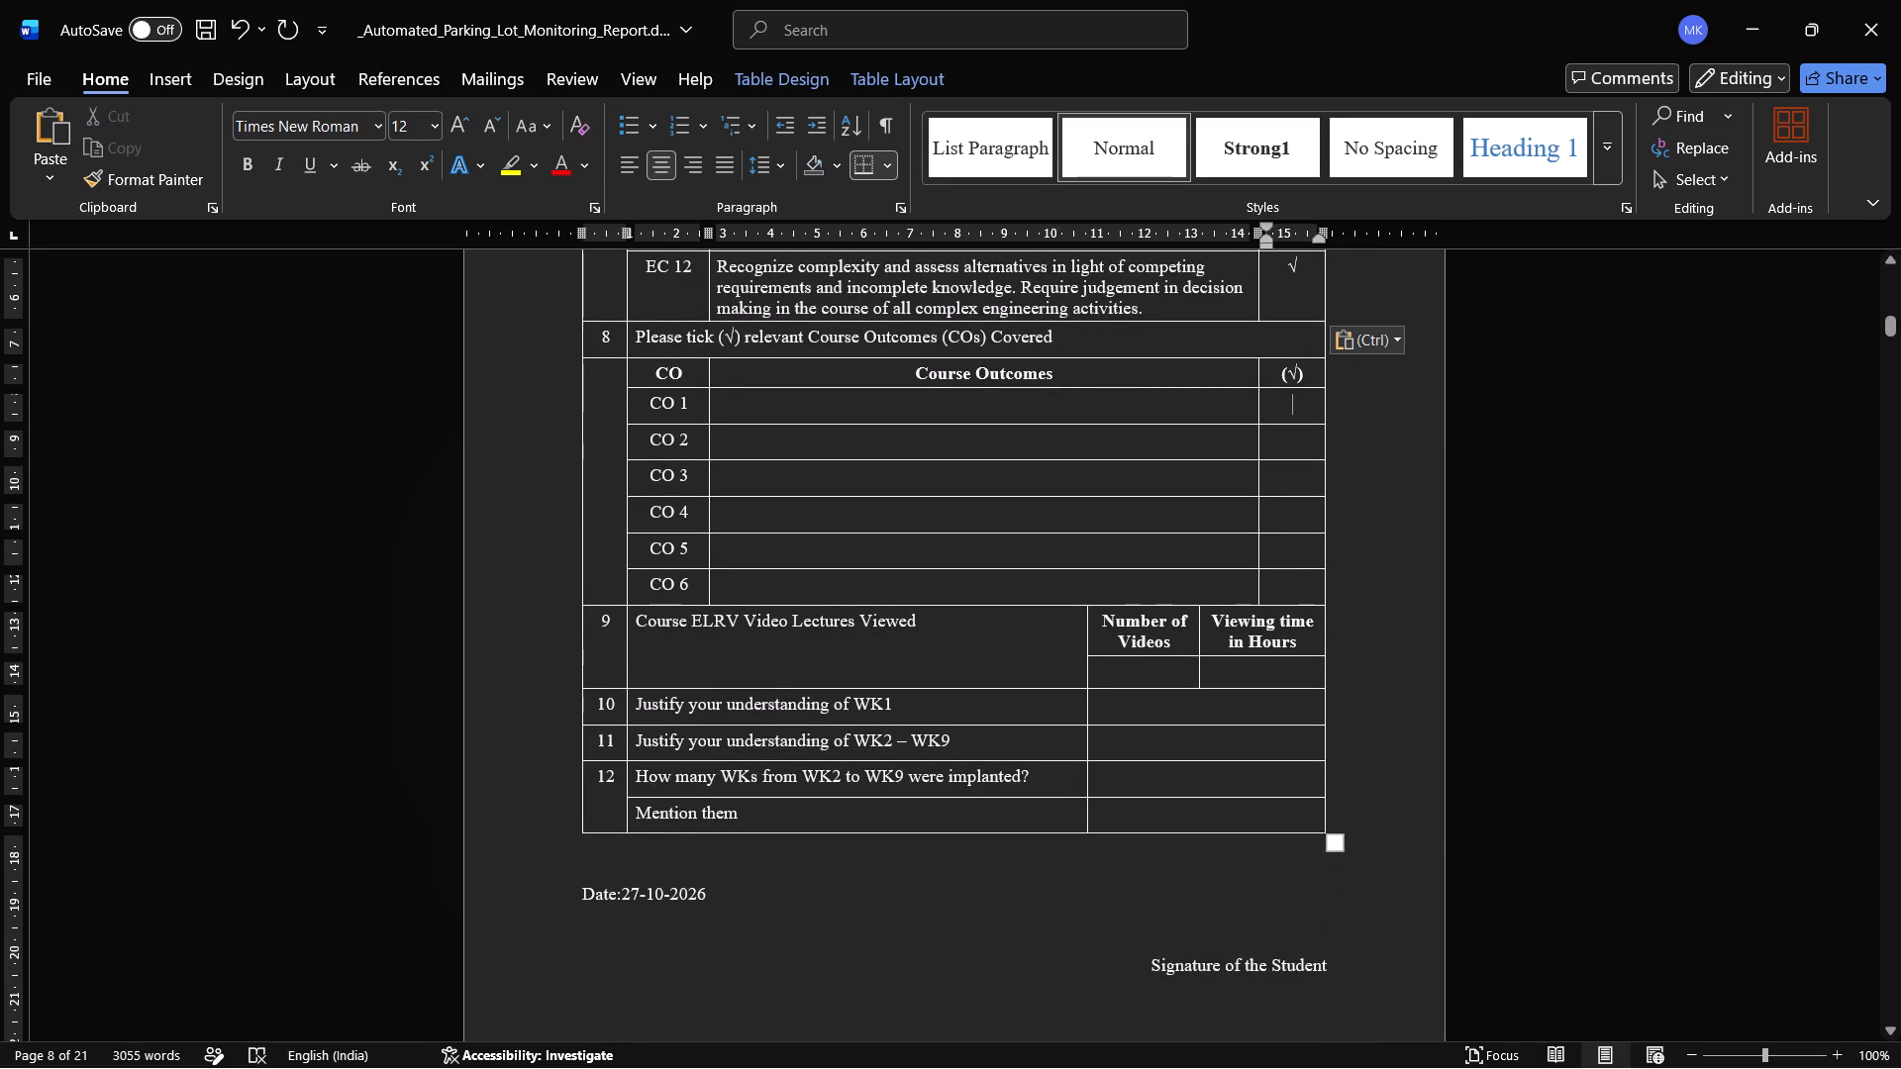
key(ctrl+shift+Down)
key(ctrl+shift+Down)
key(ctrl+shift+Down)
key(ctrl+shift+Down)
key(ctrl+shift+Down)
key(ctrl+shift+Down)
key(ctrl+shift+Down)
key(ctrl+shift+Down)
key(ctrl+shift+Down)
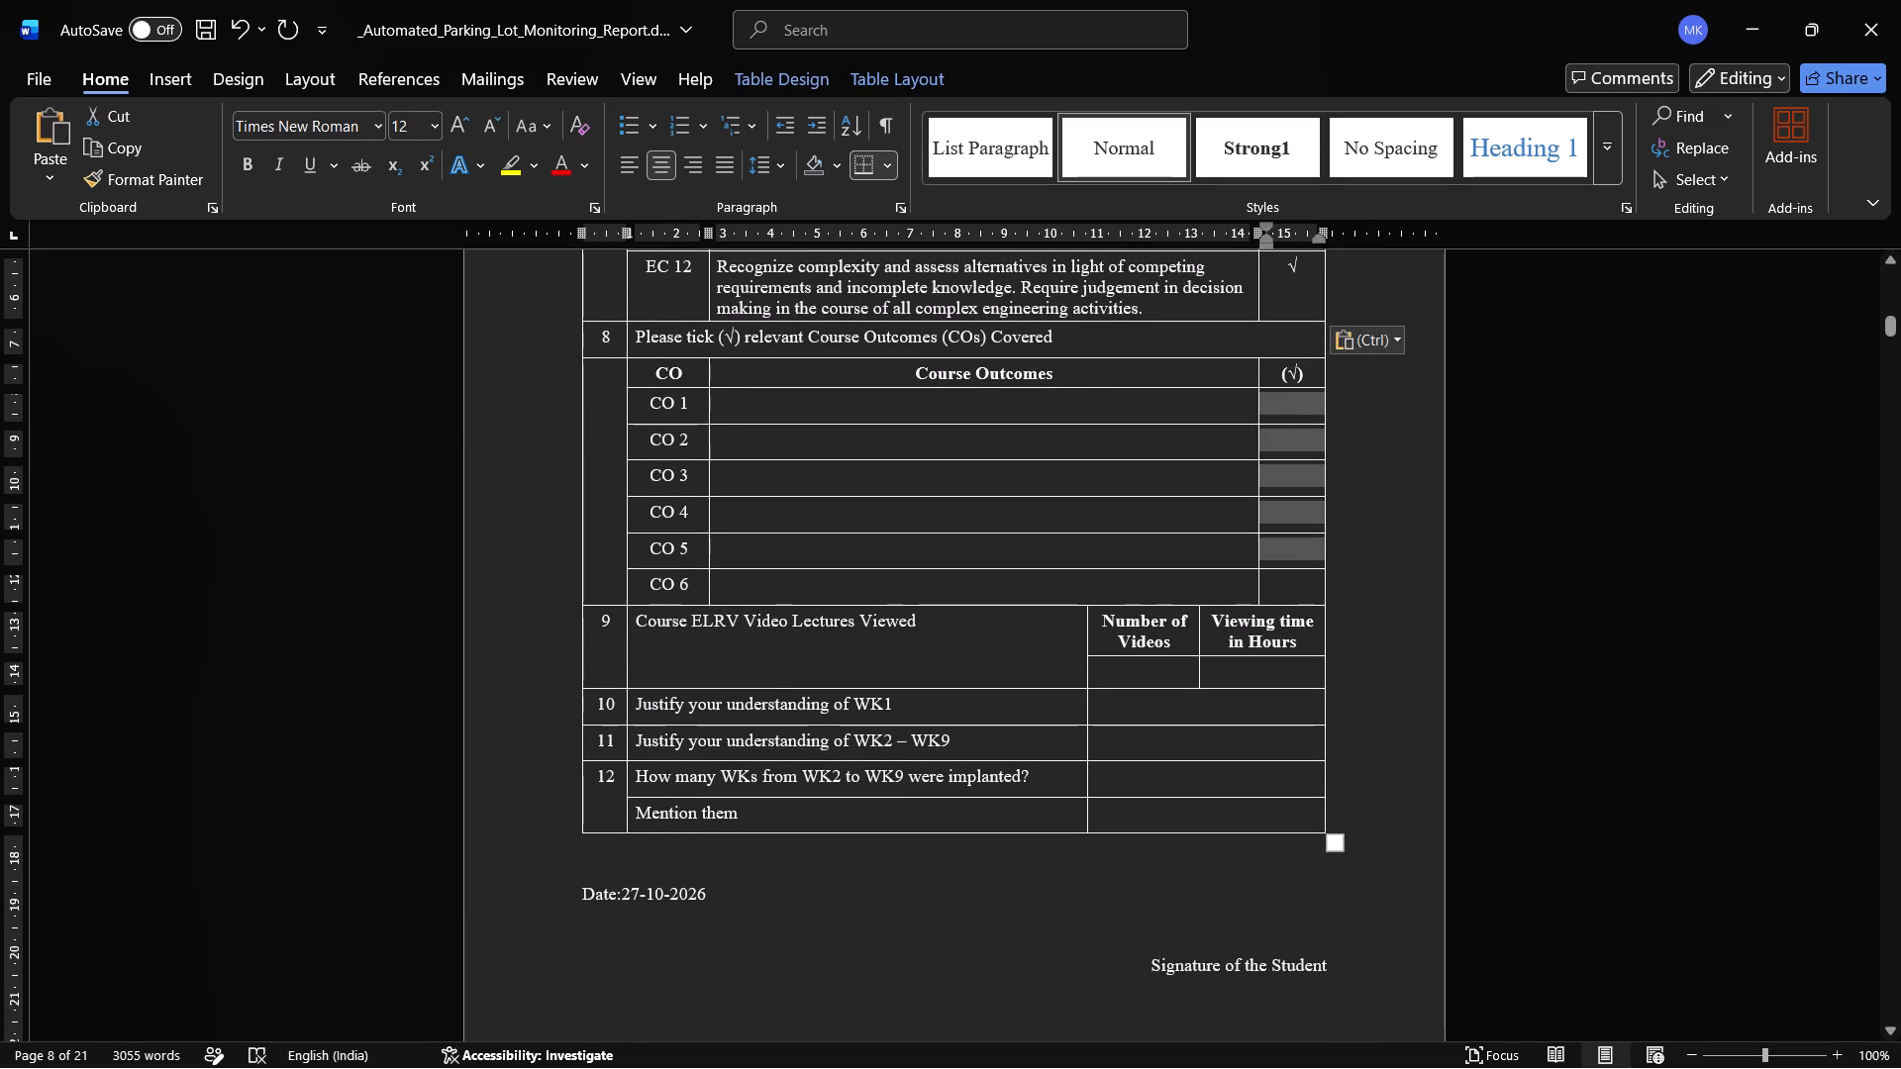
key(ctrl+shift+Down)
key(ctrl+shift+Down)
key(ctrl+v)
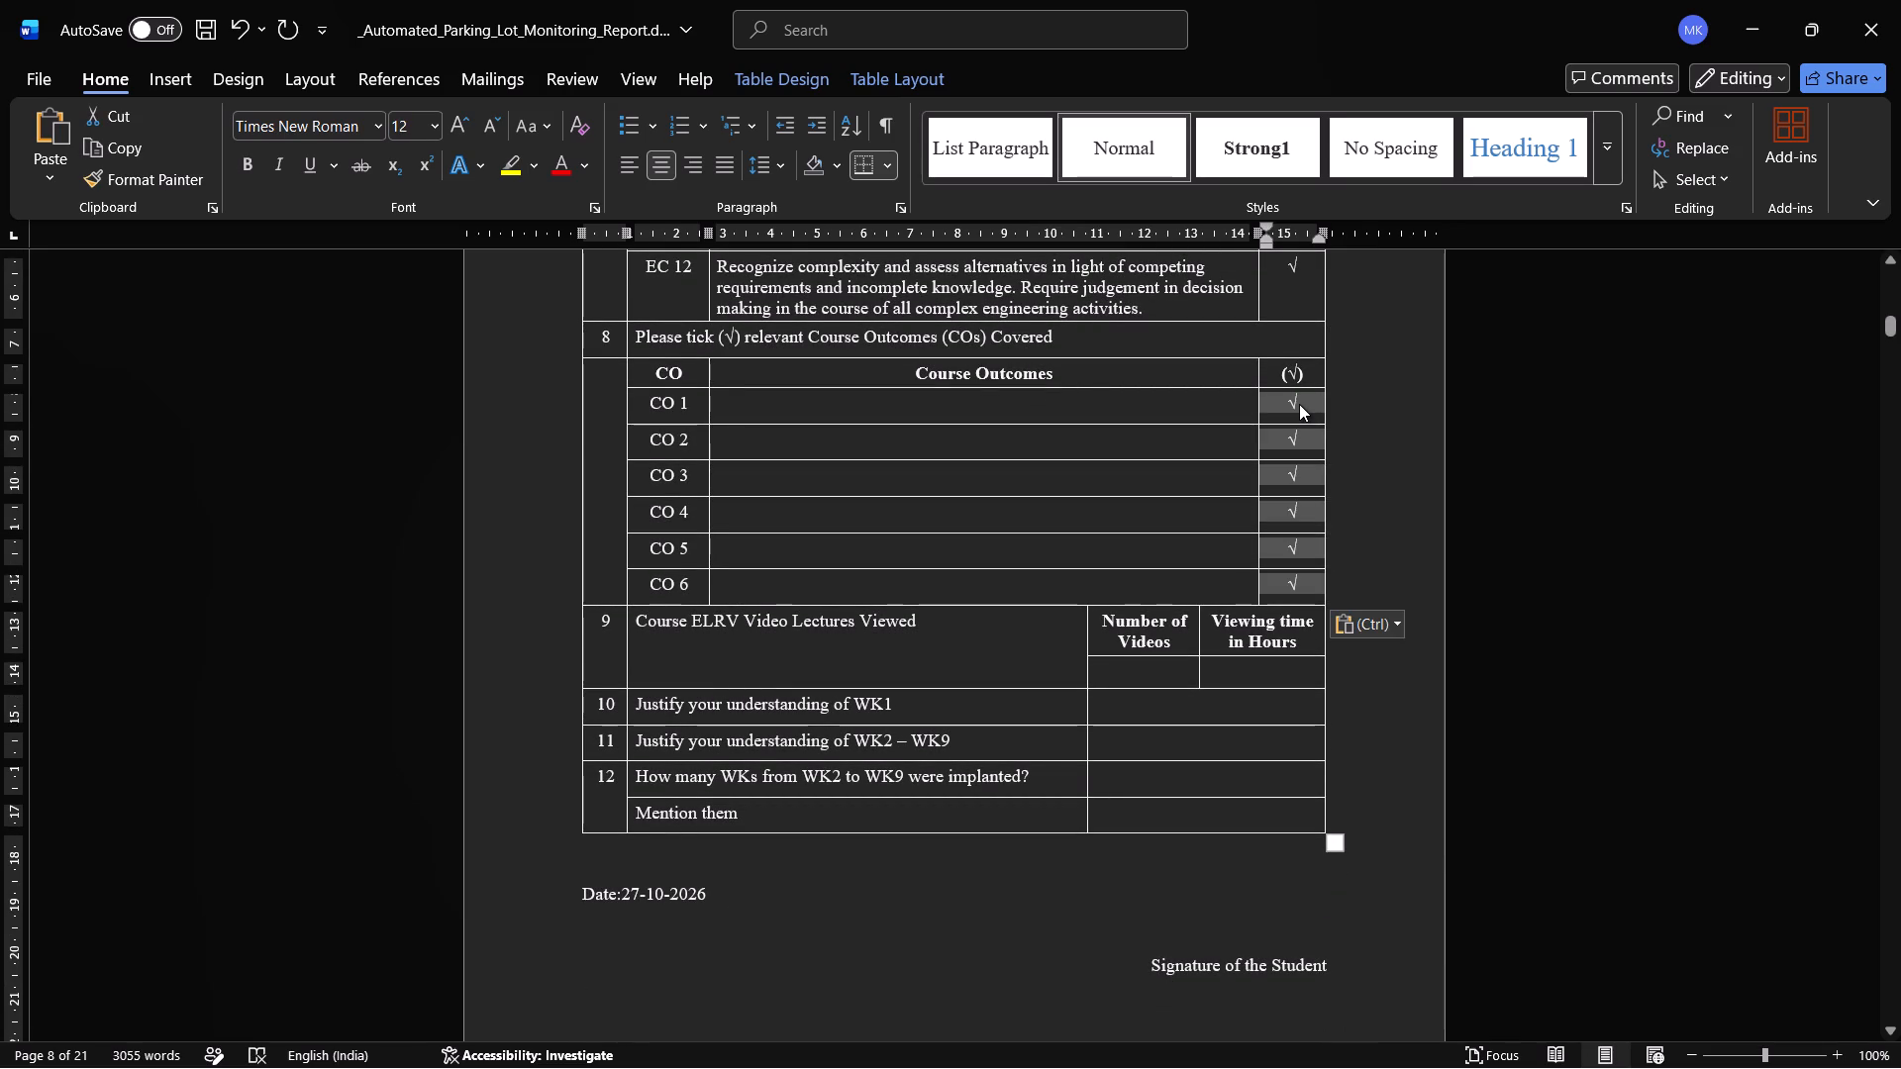
Check the tick columns of the EC and CO sections throughout the Self-Assessment Form.
scroll(1031, 561, up, 1)
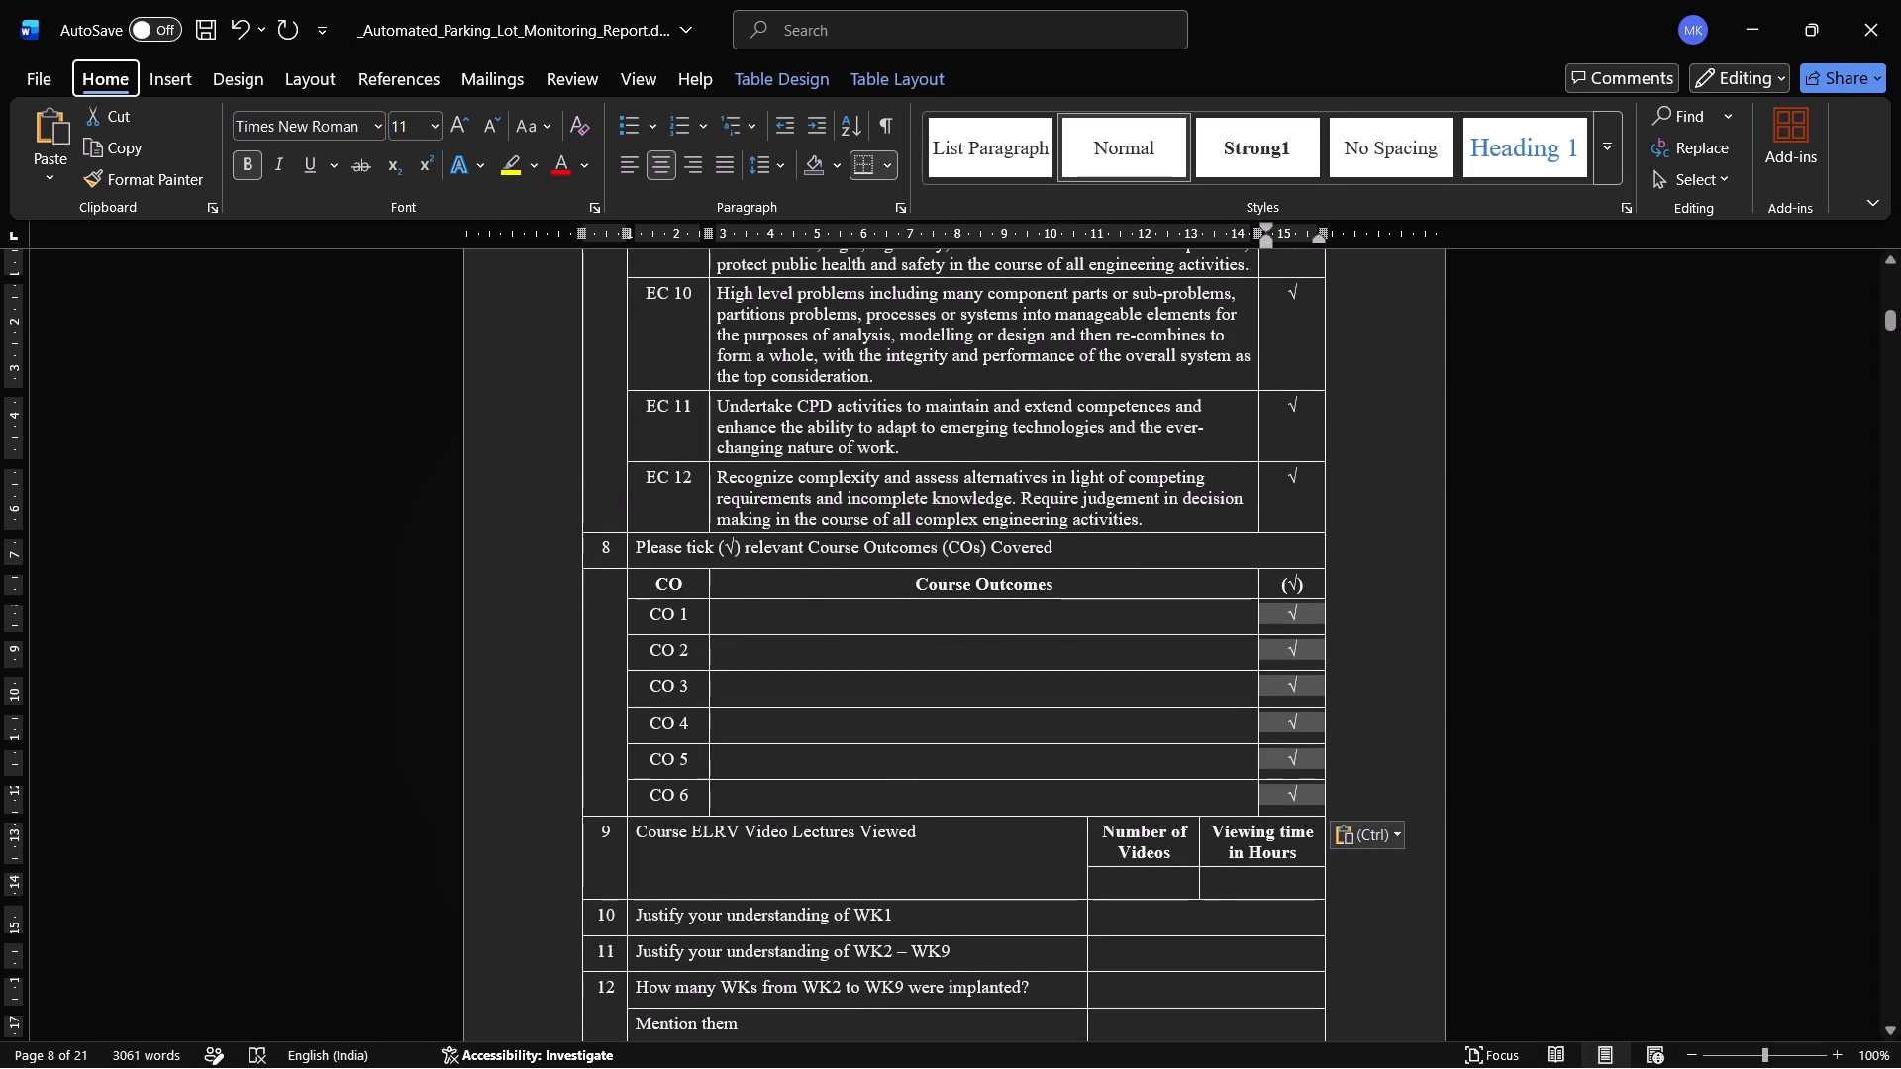
scroll(655, 751, up, 1)
click(1367, 690)
scroll(1367, 690, up, 2)
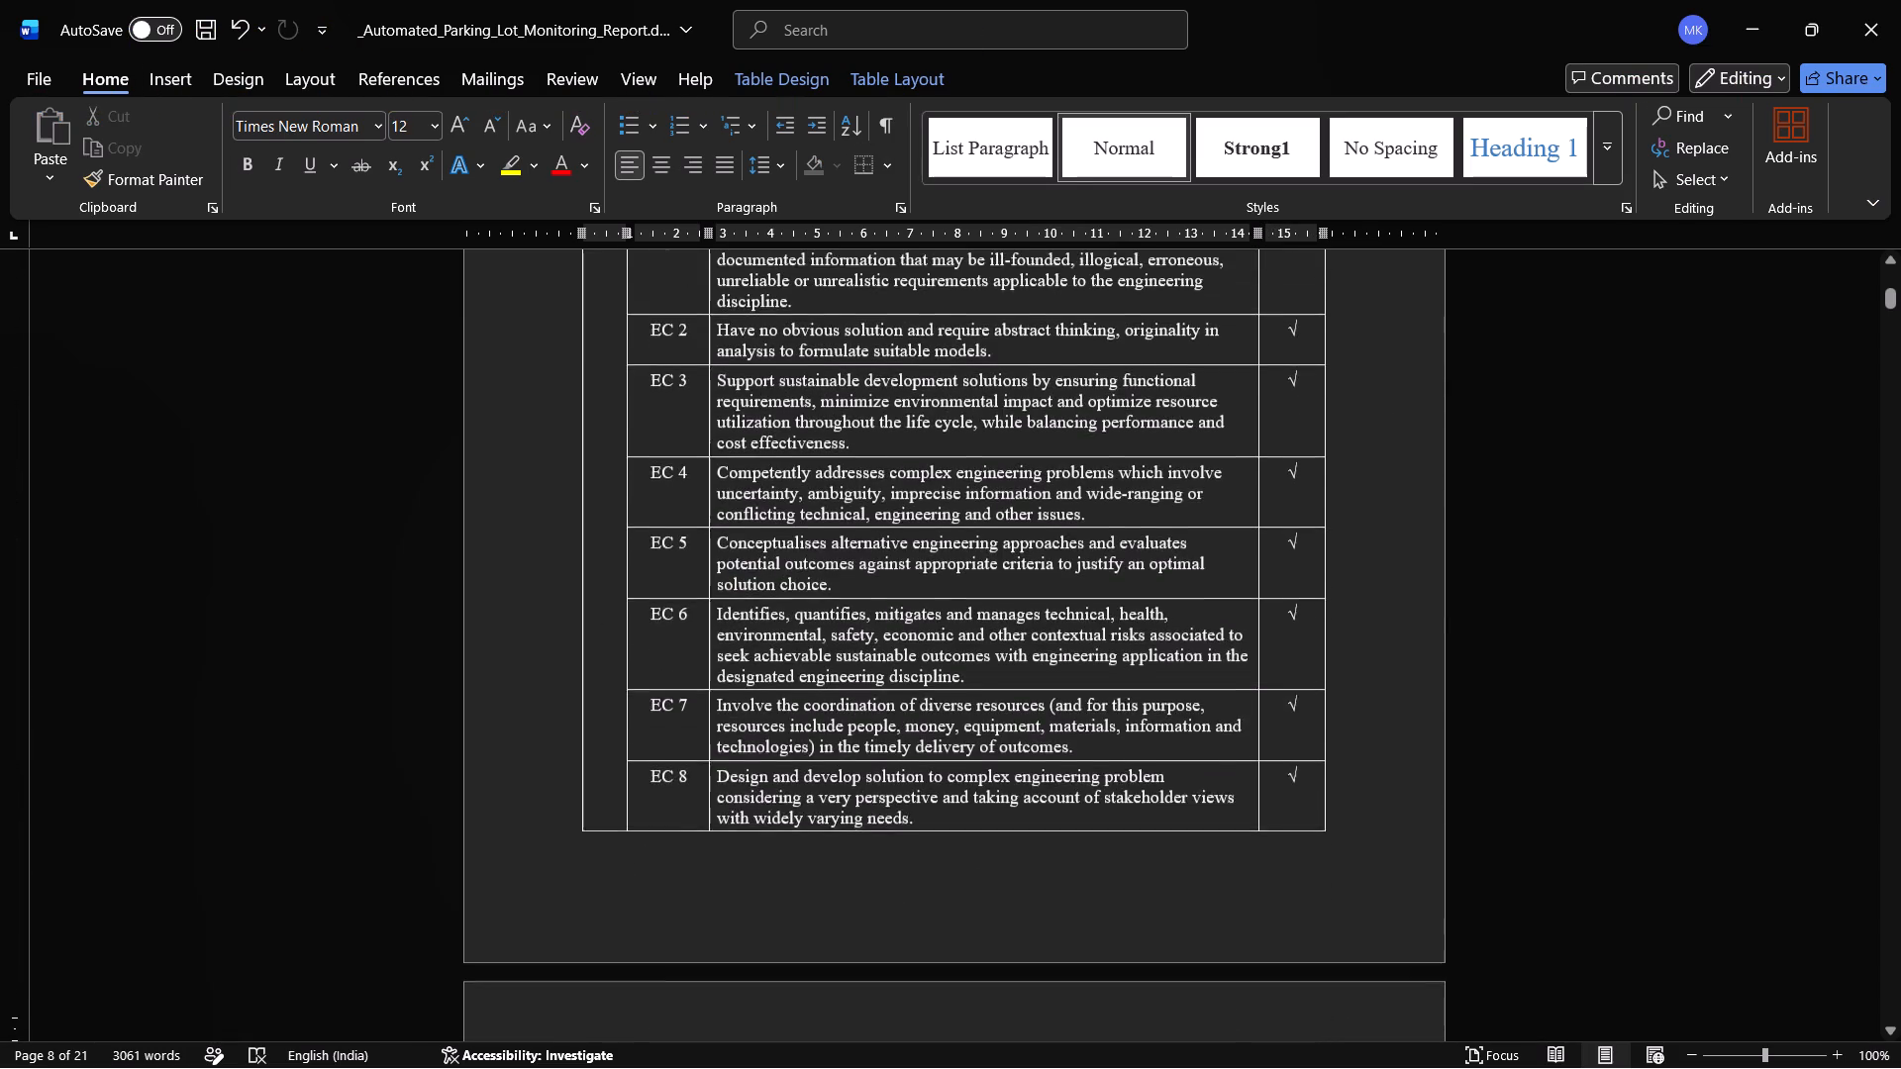
scroll(1367, 690, up, 2)
scroll(1367, 690, down, 2)
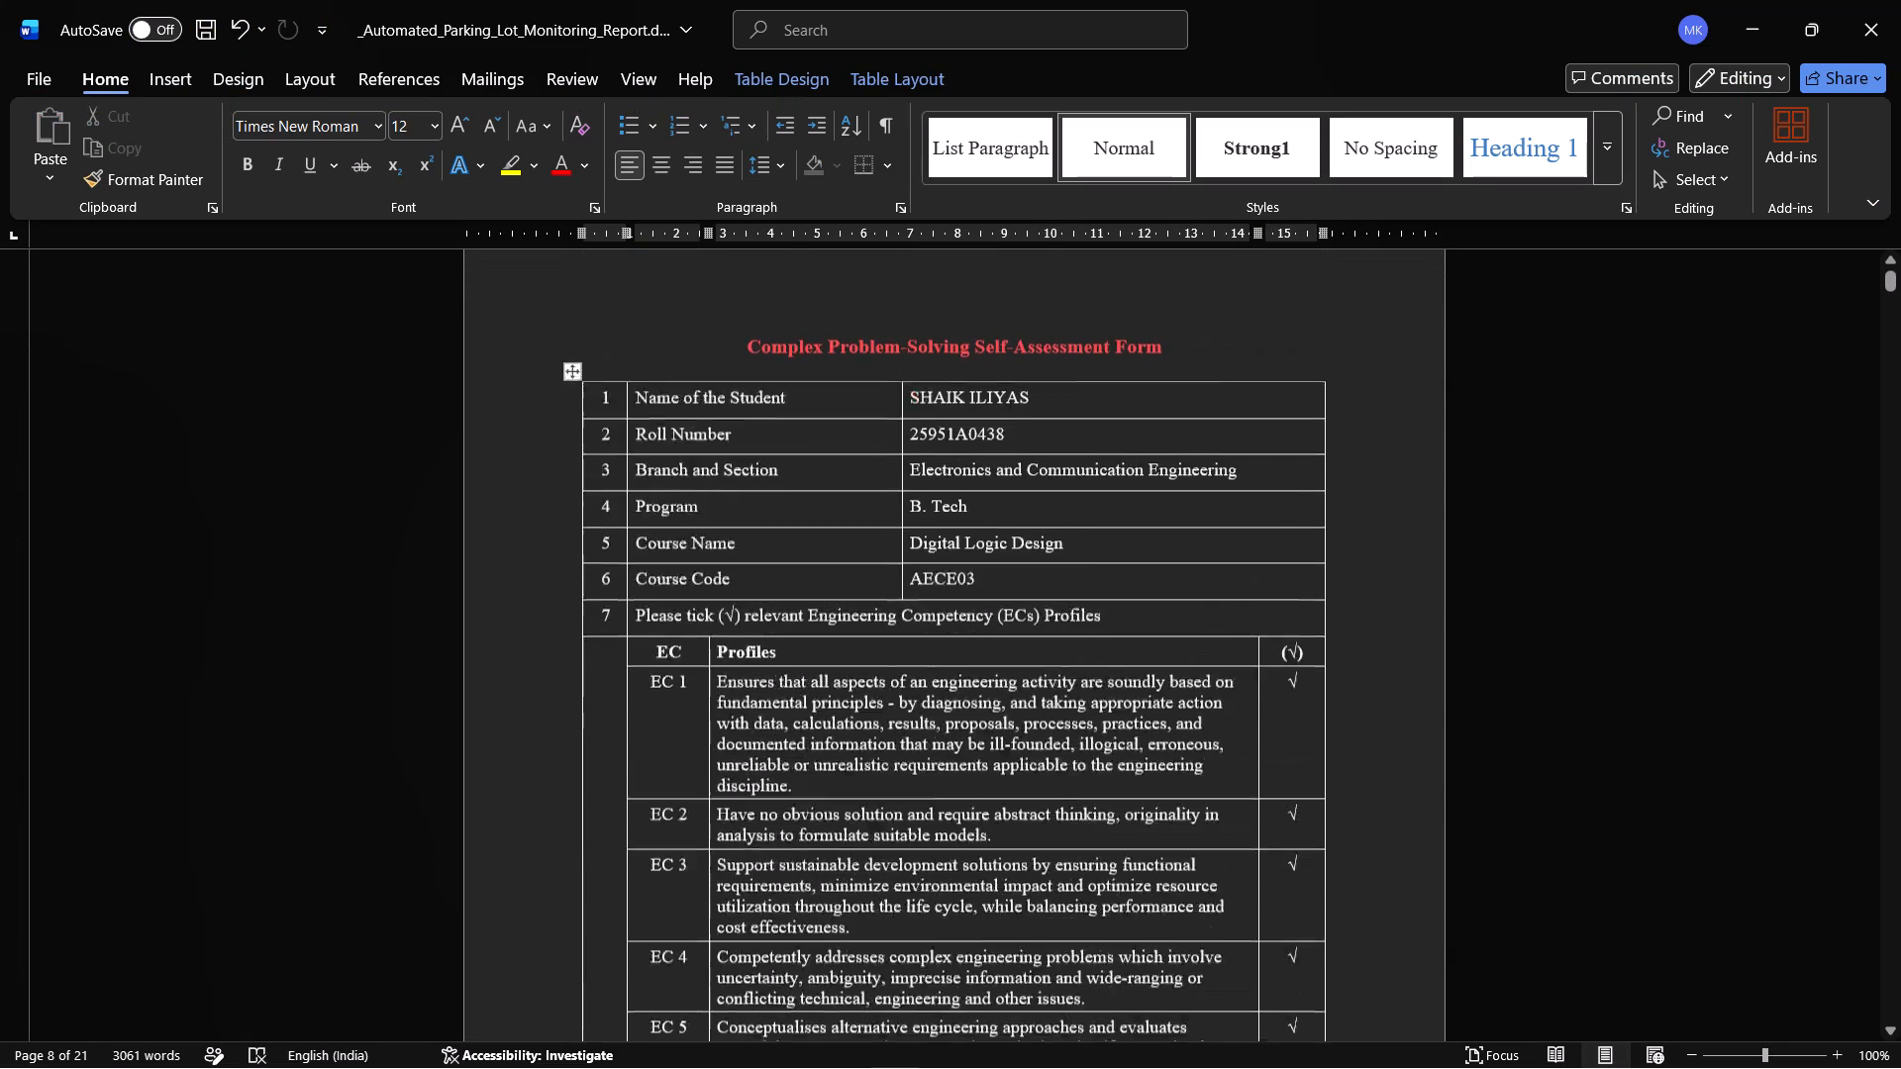
scroll(1367, 690, down, 1)
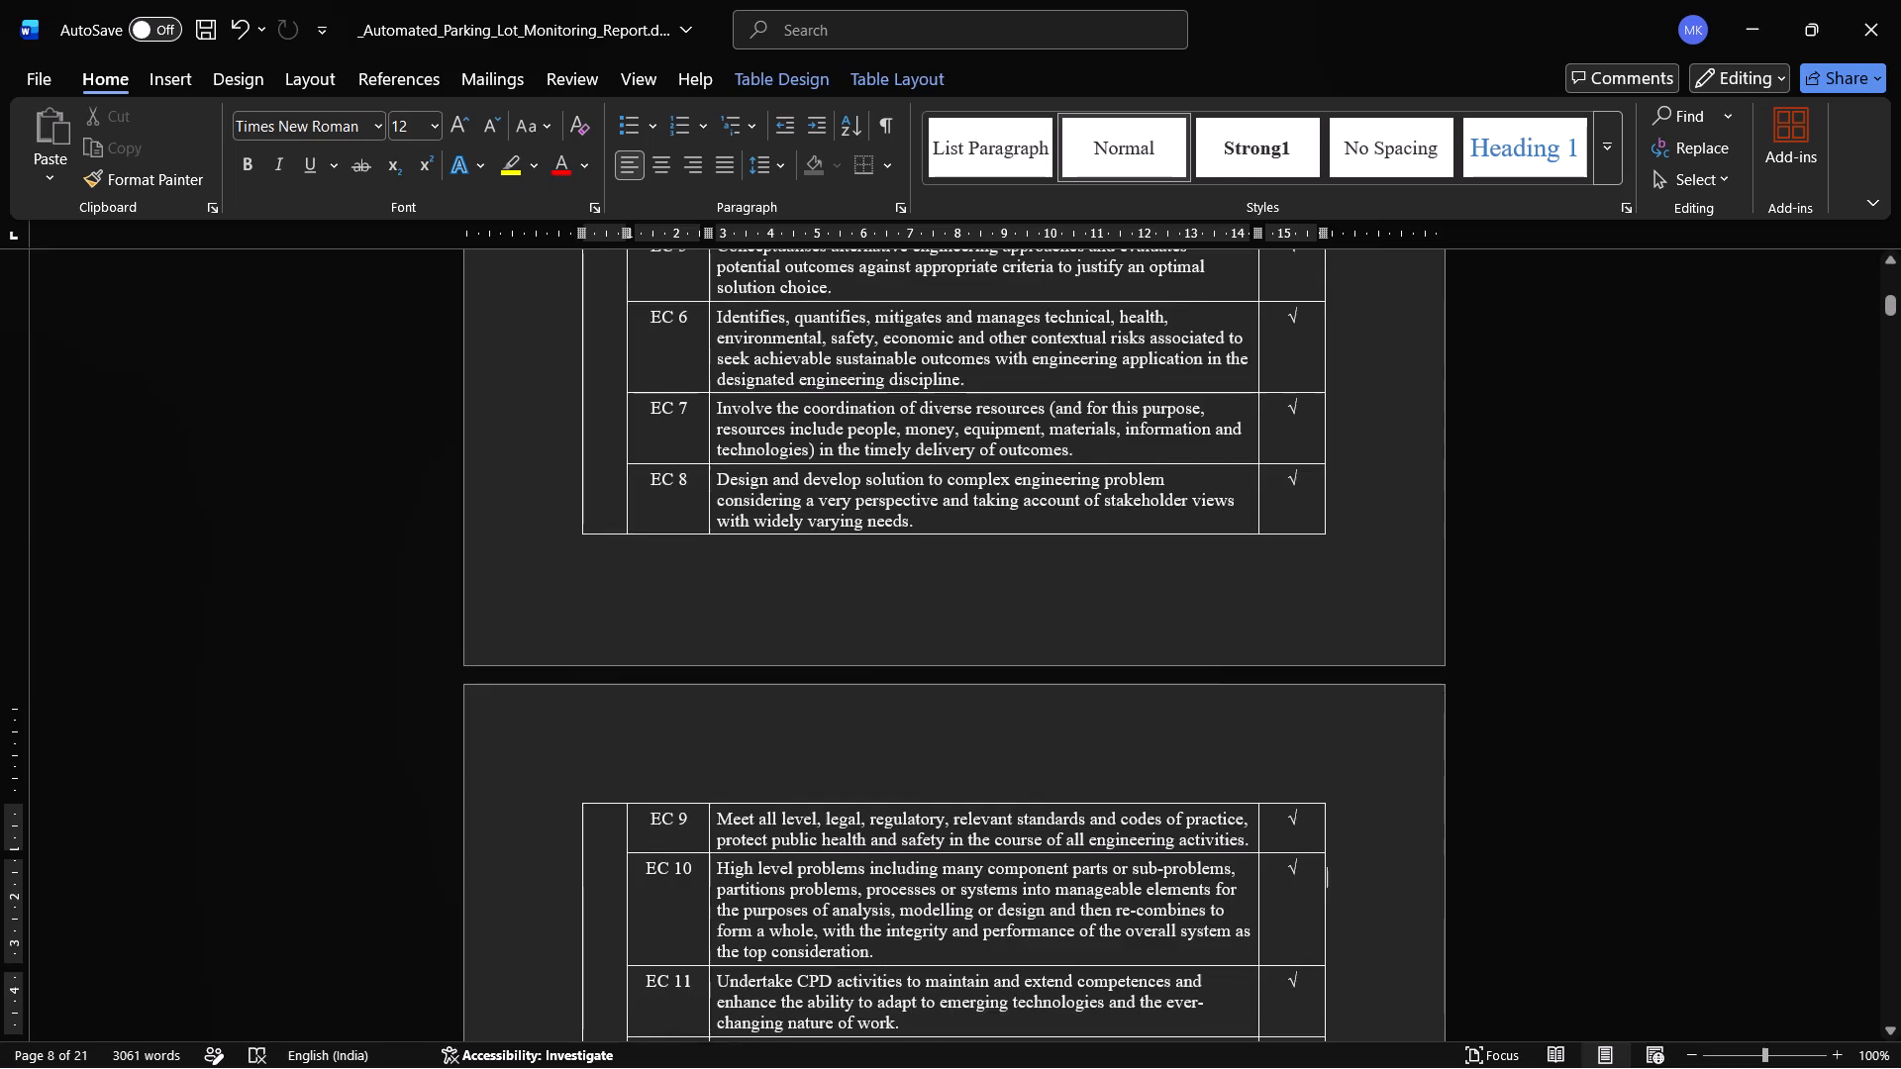
scroll(1073, 878, down, 1)
Switch to the AECE03 course PDF in Chrome and copy the text of course outcomes CO1 through CO6.
key(alt+Tab)
key(alt+Tab)
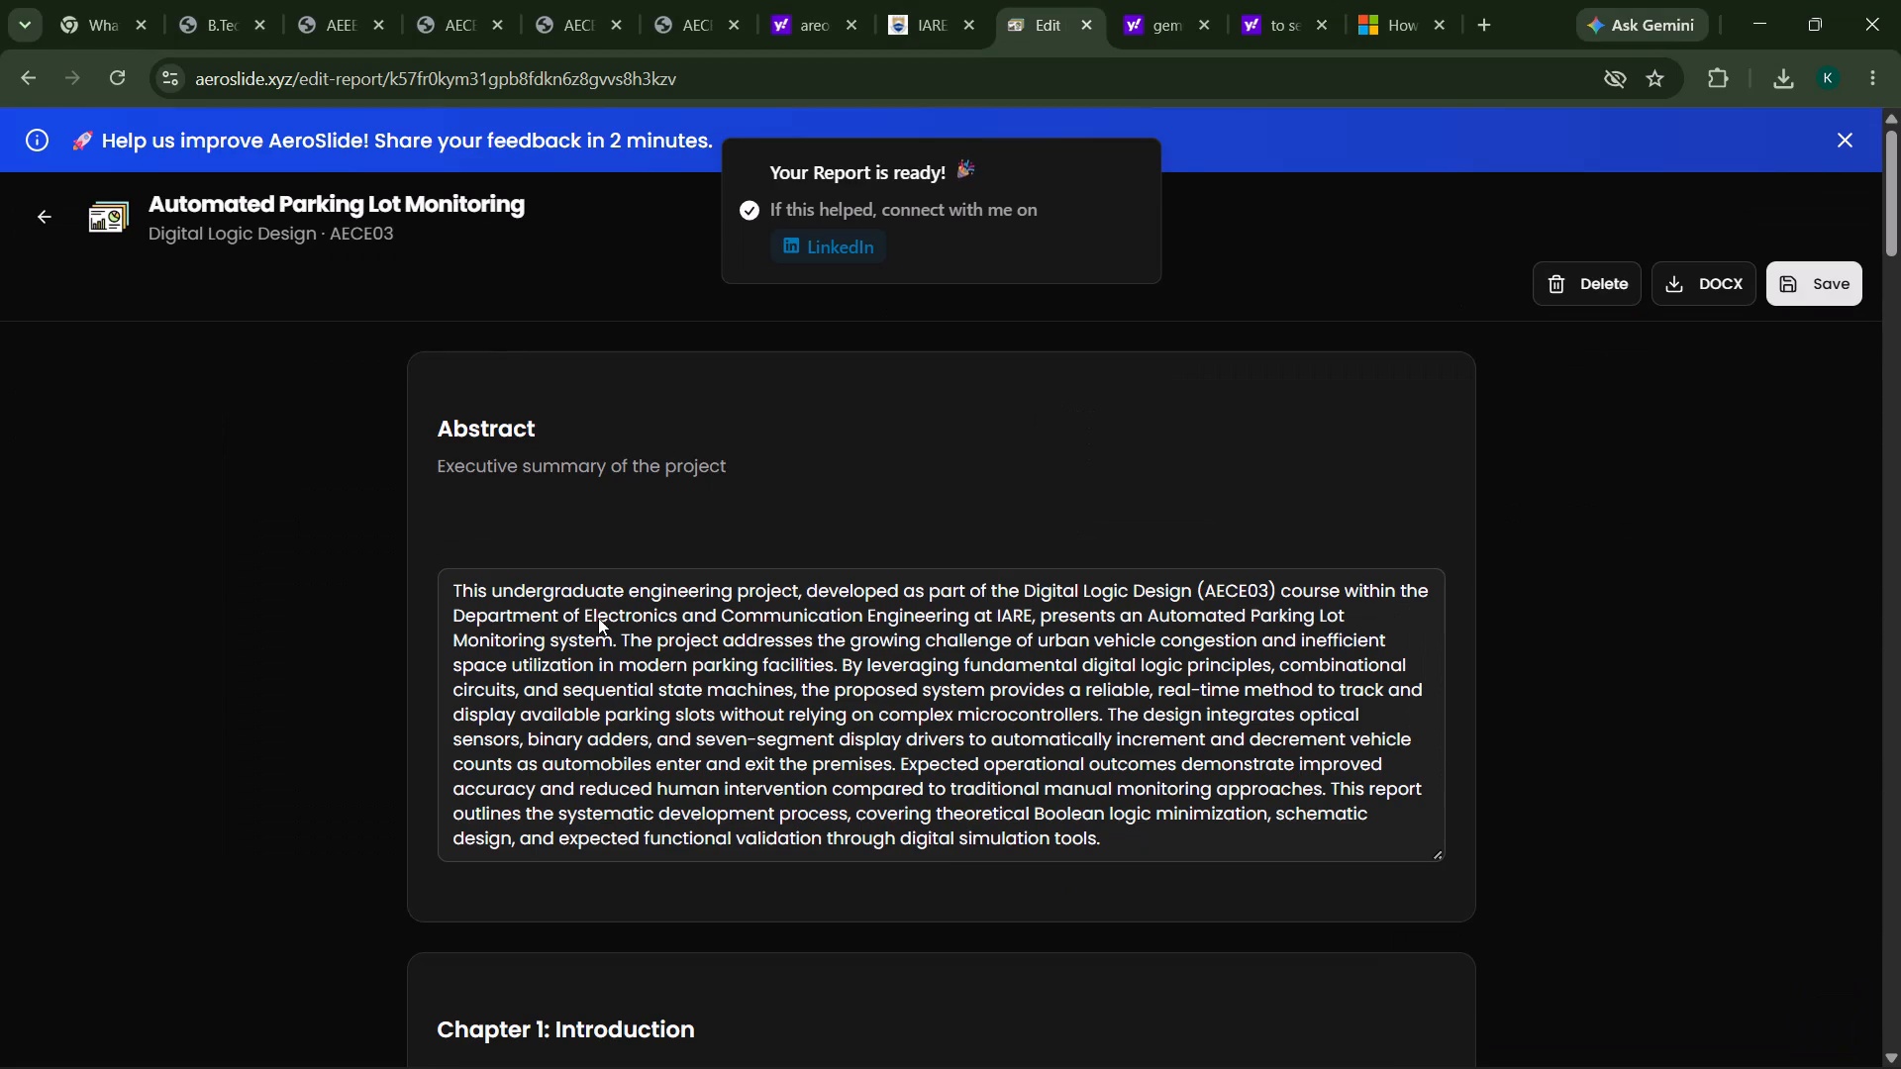
click(450, 18)
scroll(702, 594, up, 5)
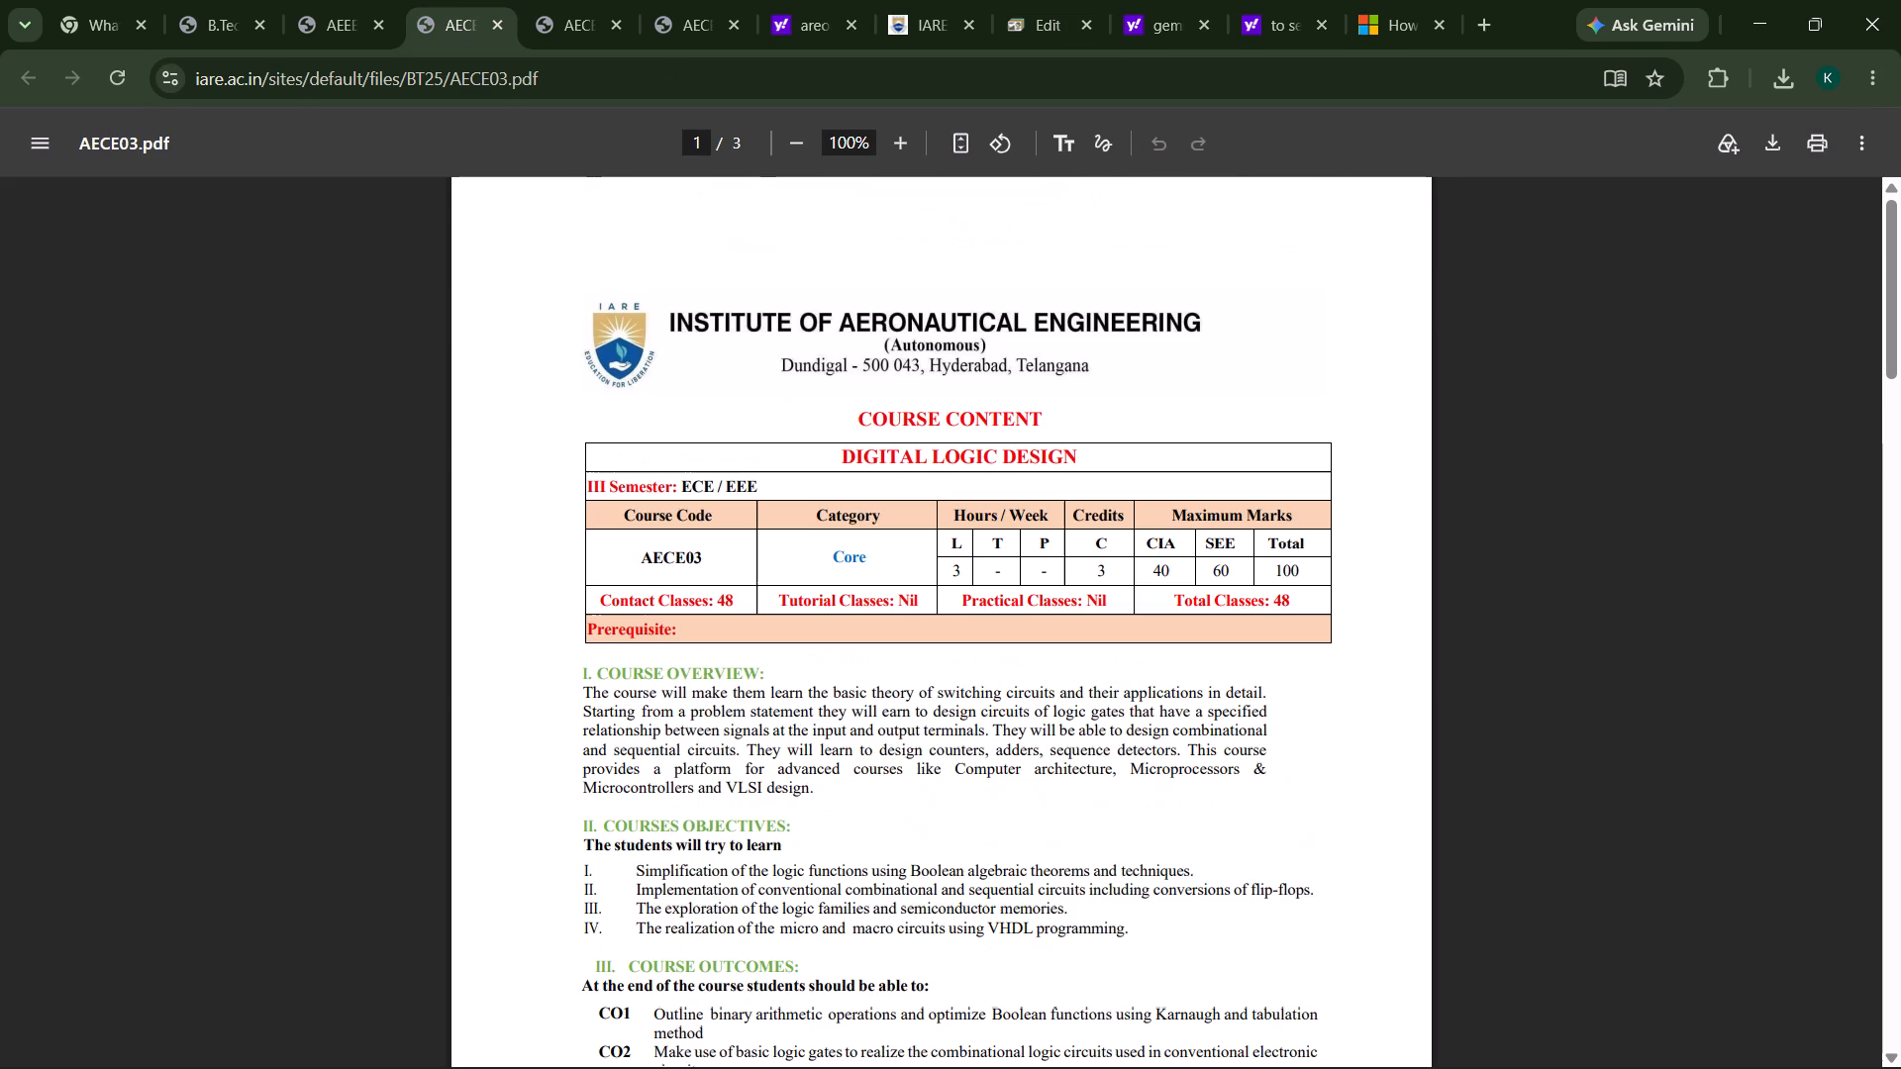
scroll(702, 594, up, 1)
scroll(702, 594, down, 4)
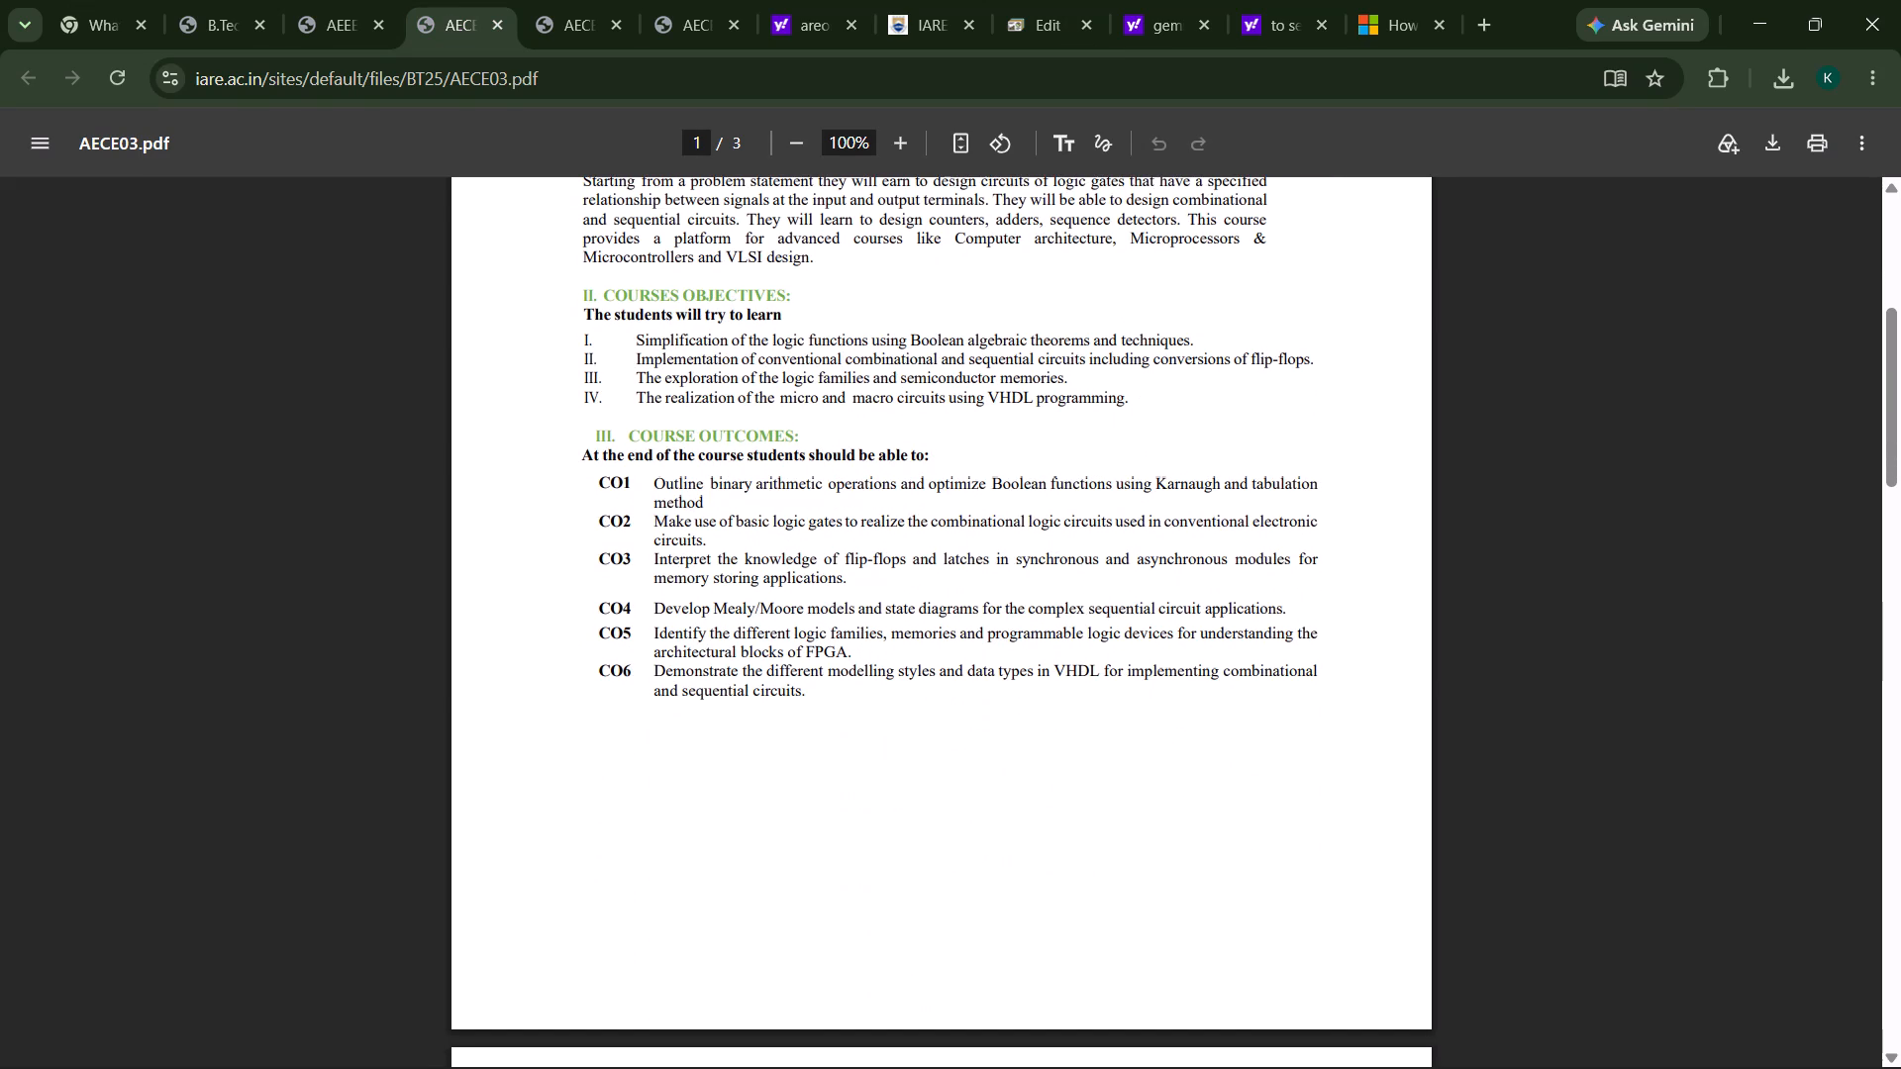
drag(821, 692, 710, 581)
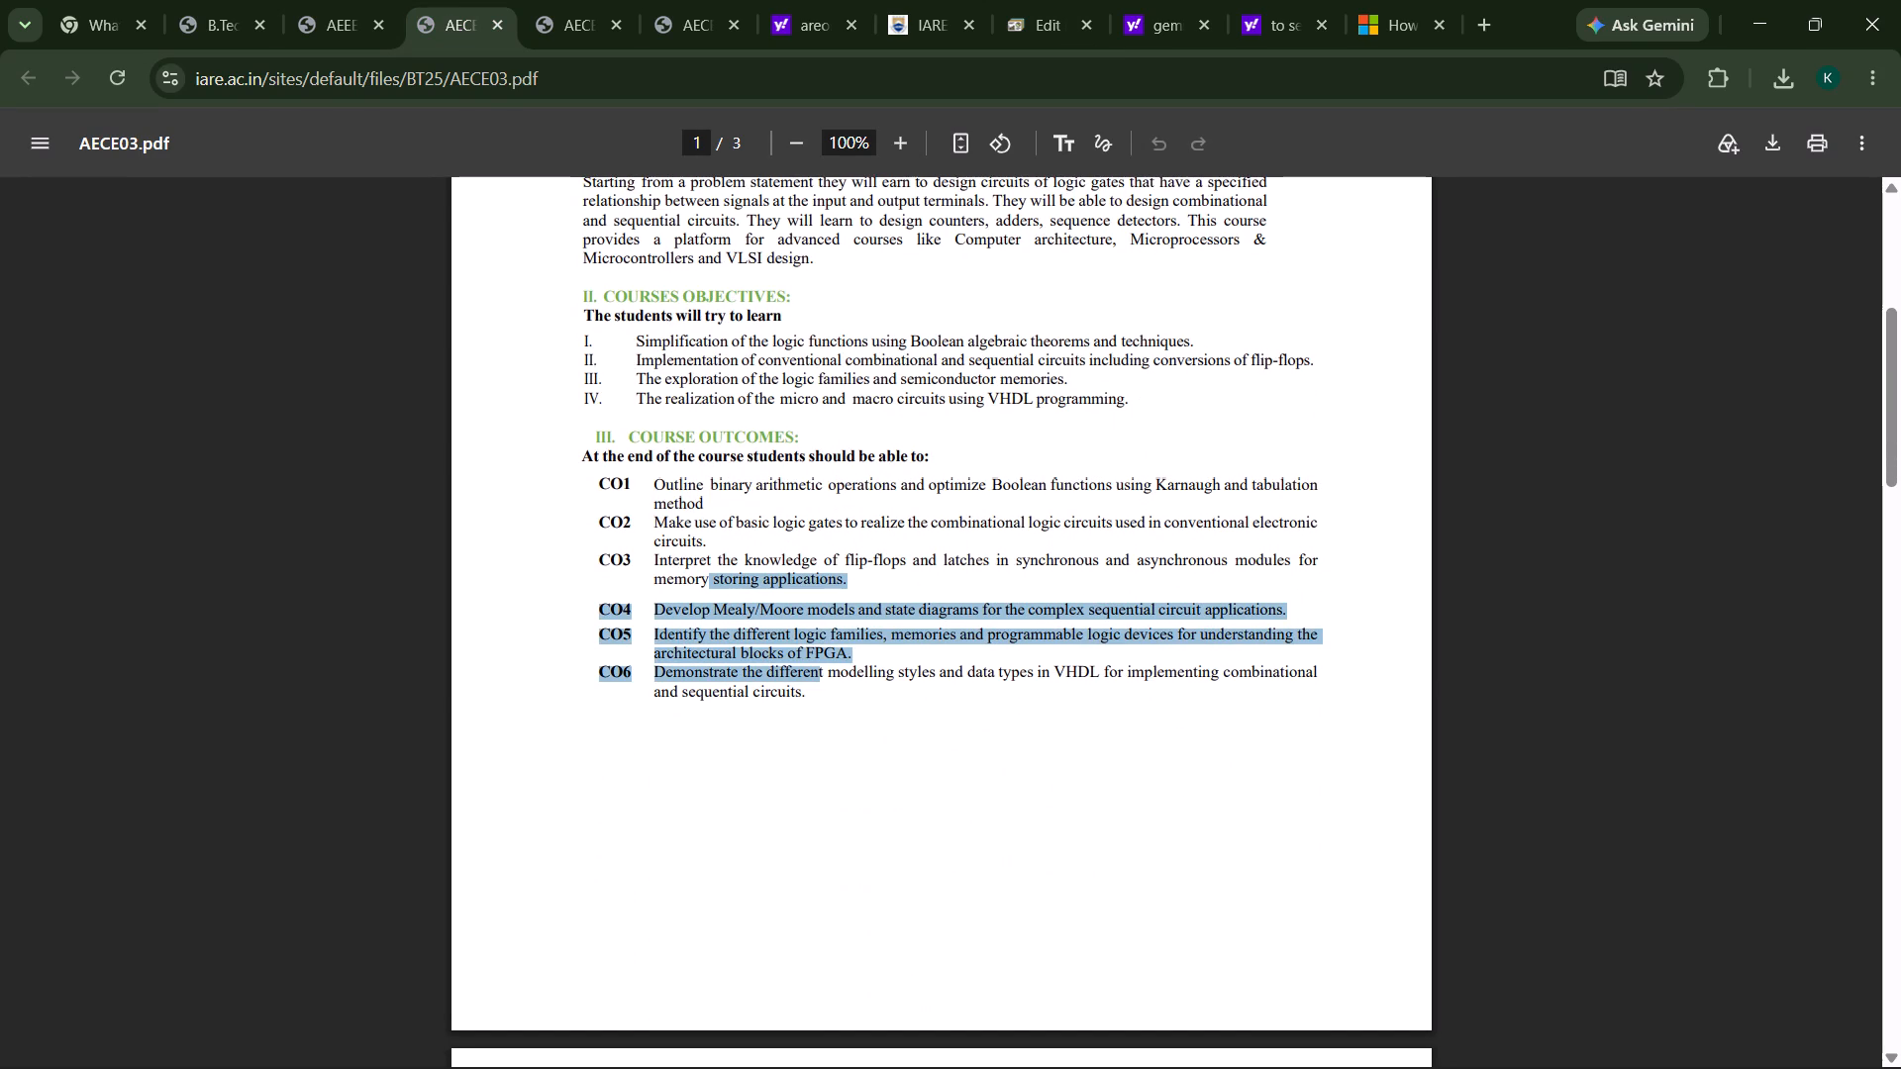
drag(808, 689, 656, 484)
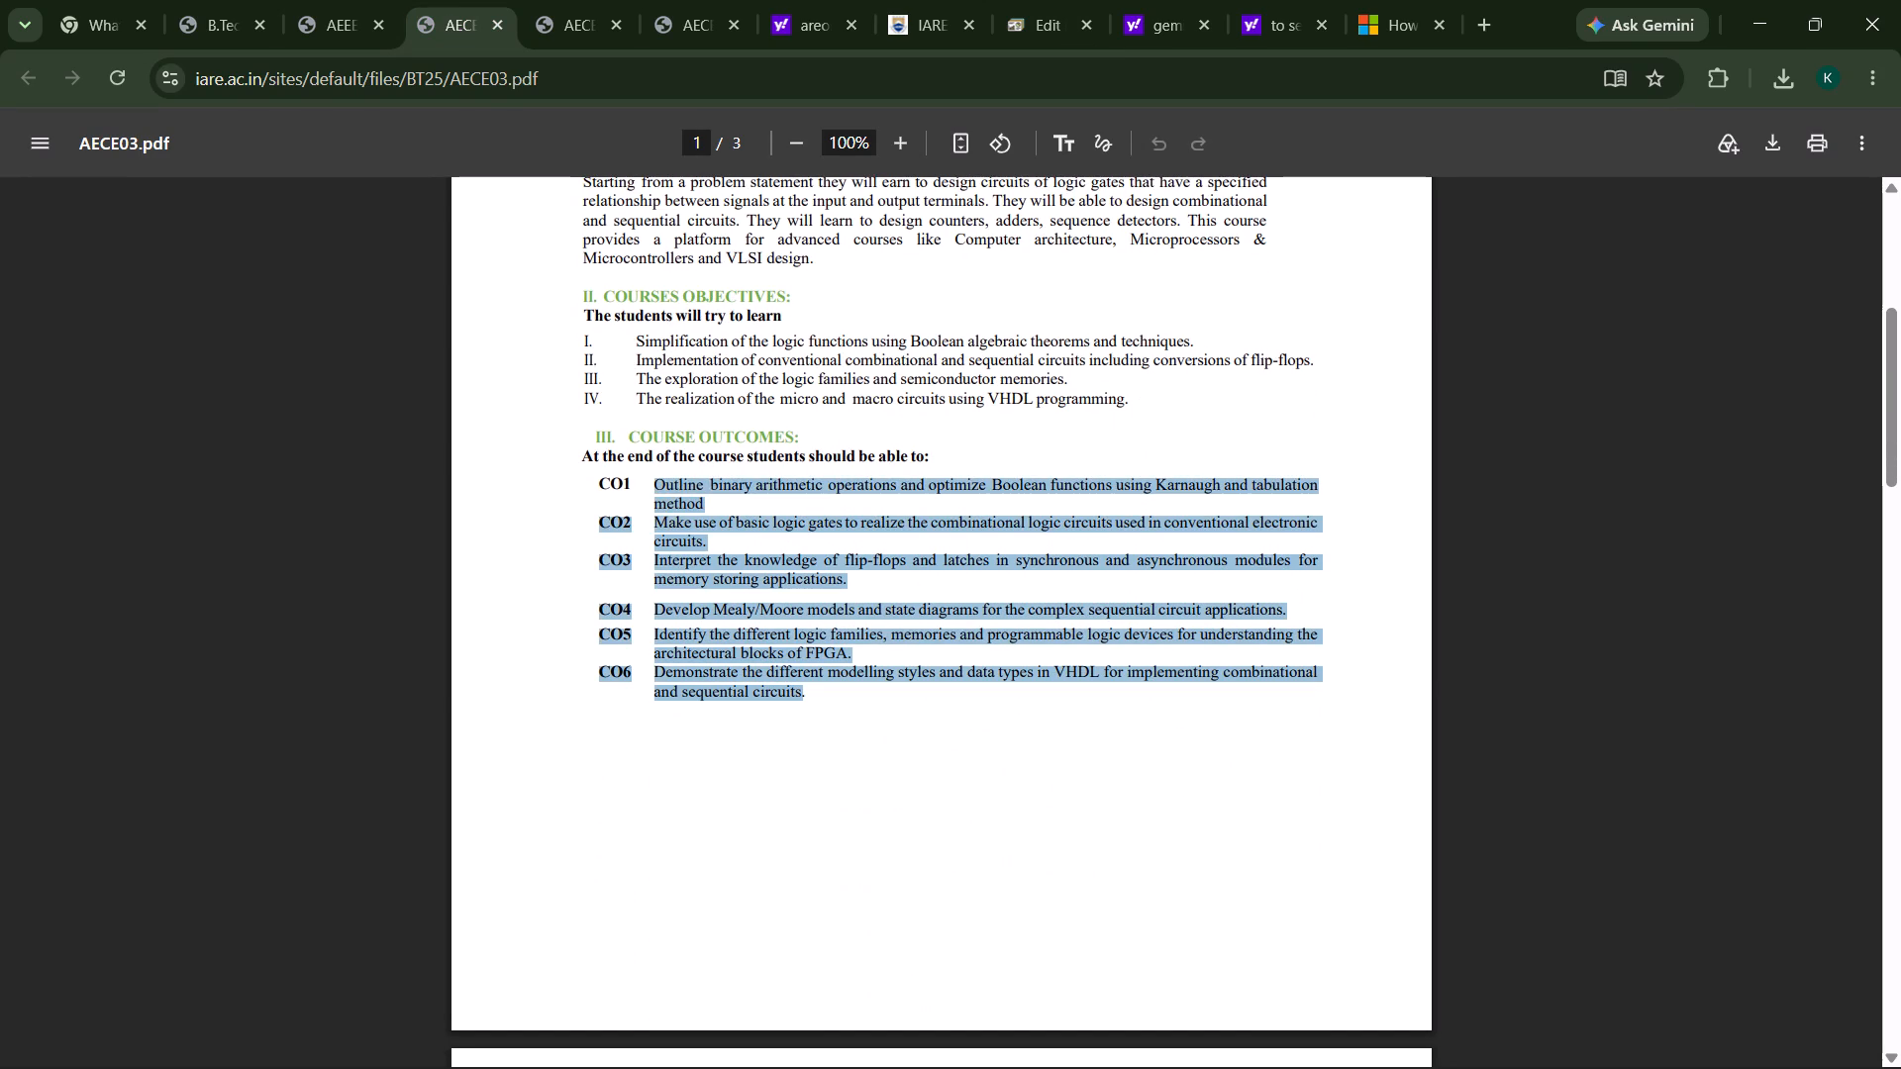
drag(656, 484, 657, 485)
key(ctrl+c)
click(868, 638)
Return to the Parking Lot report in Word and paste the copied outcomes into the CO 1 Course Outcomes cell.
key(alt+Tab)
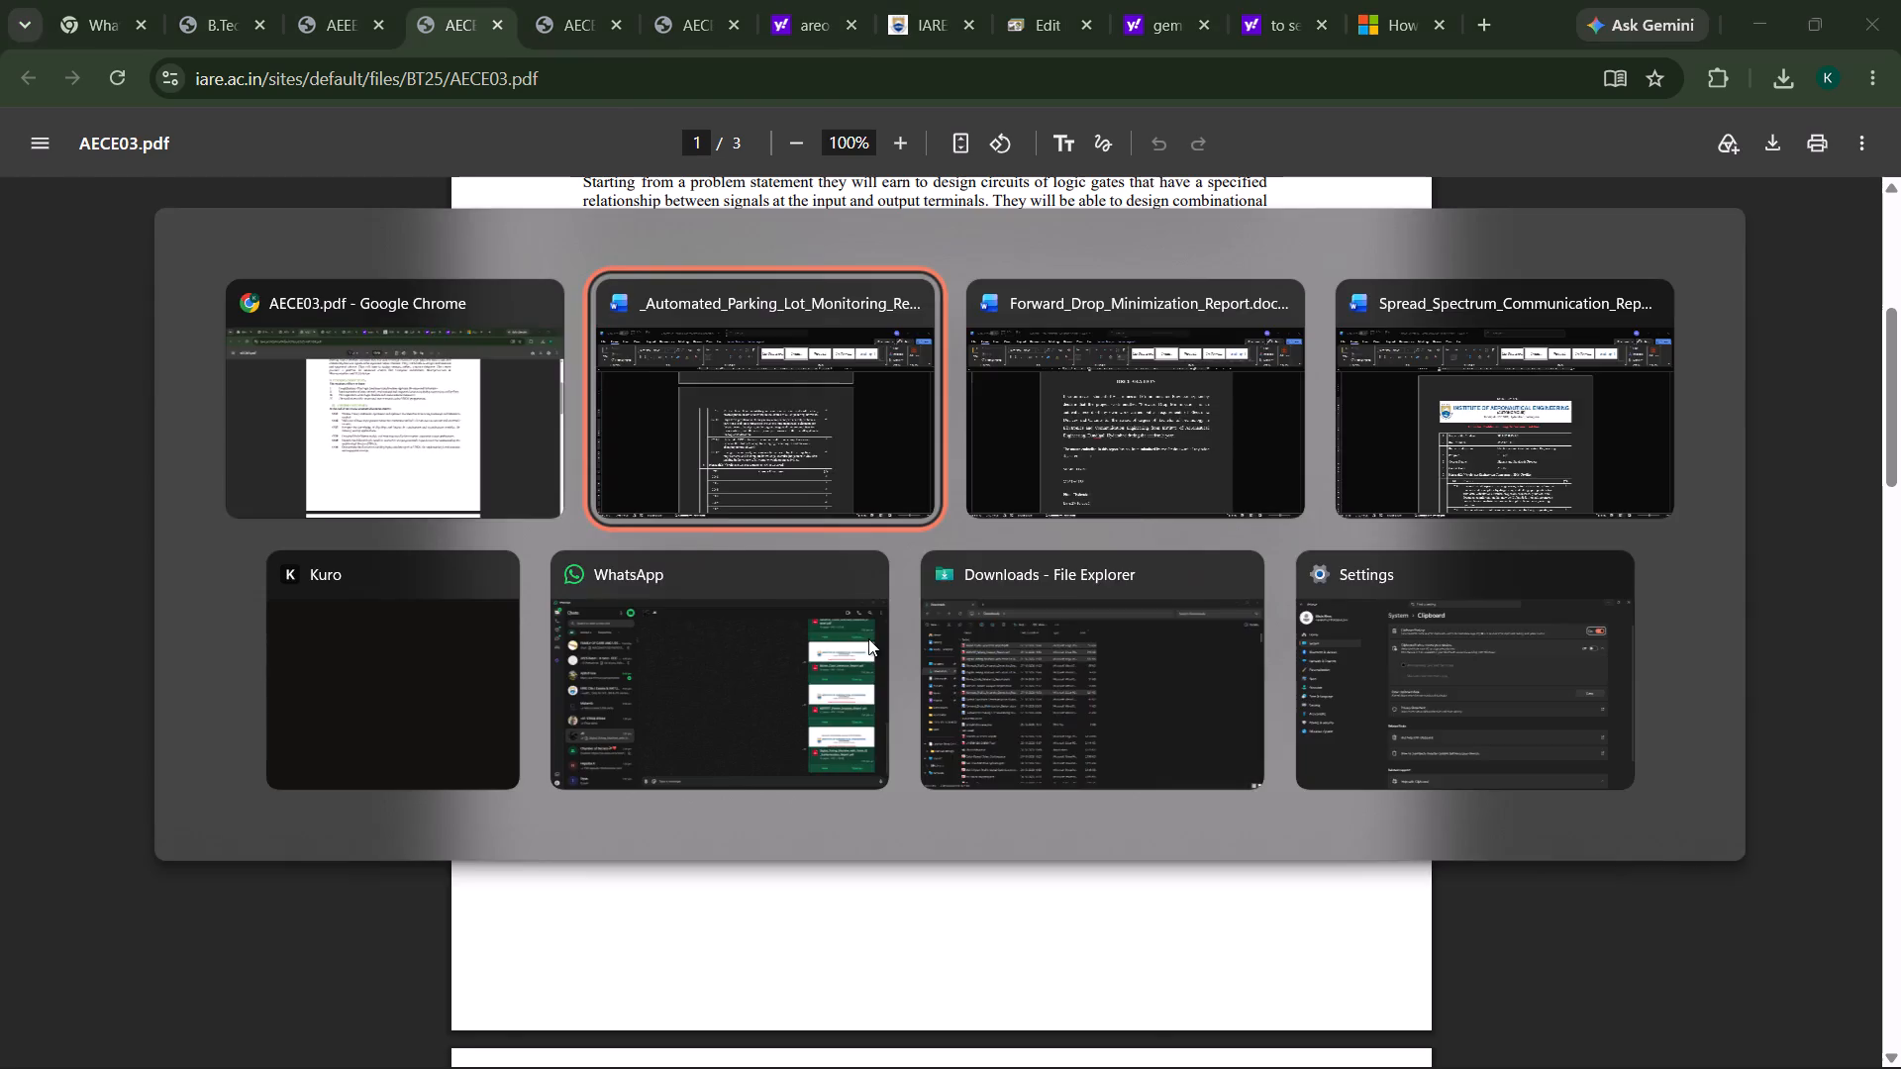
scroll(754, 825, down, 1)
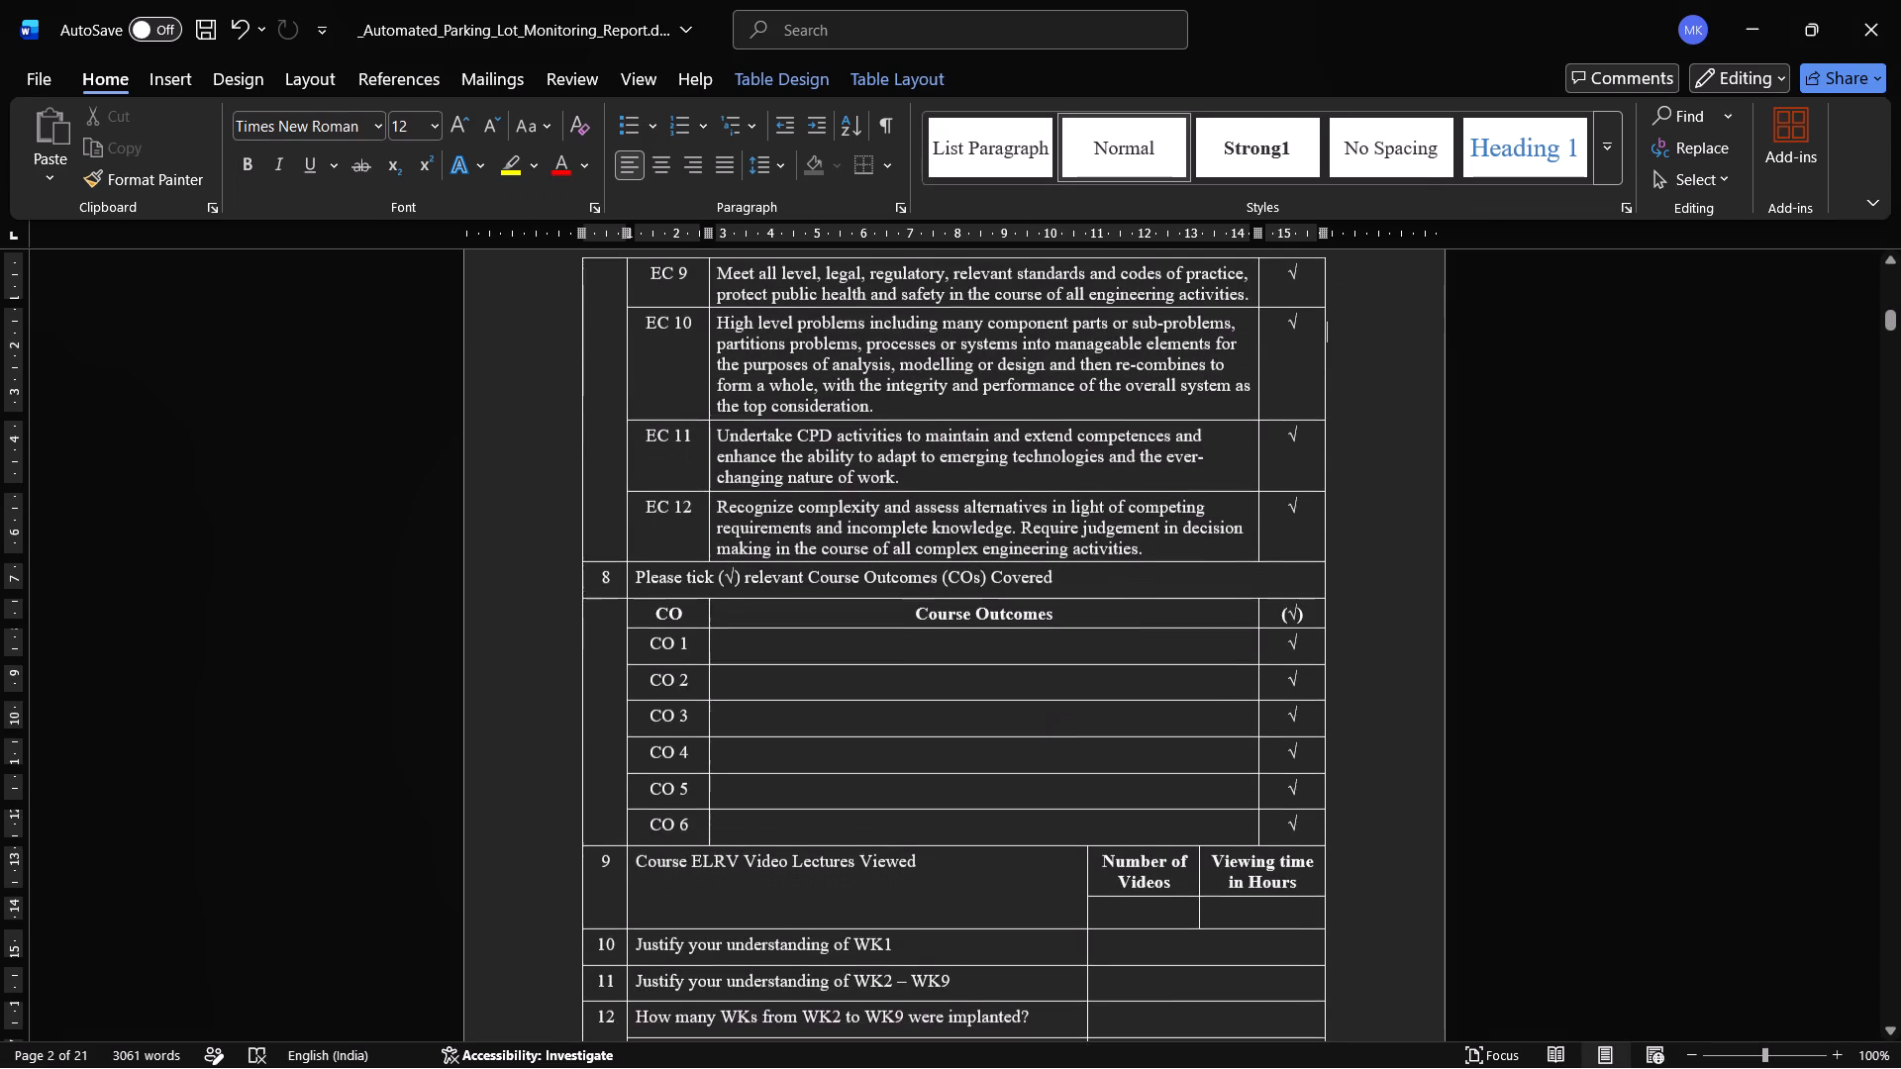
click(722, 643)
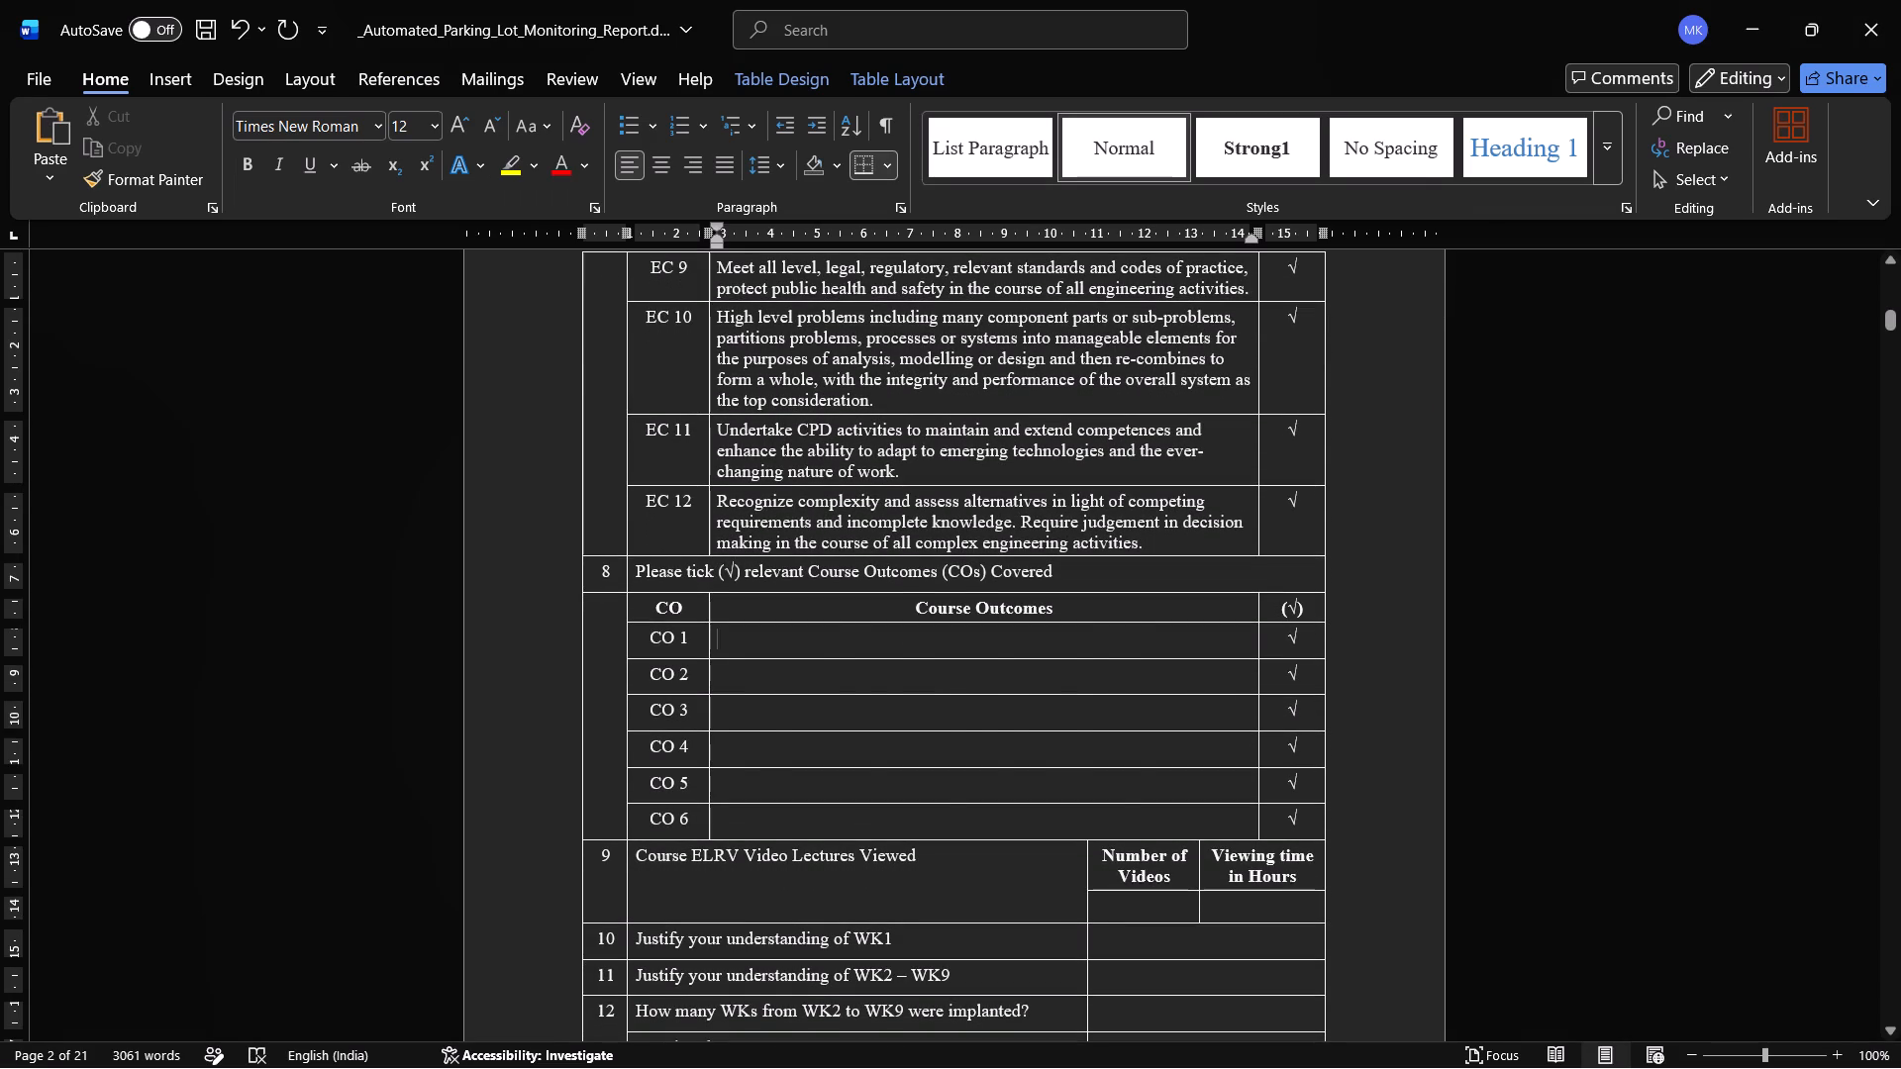
key(ctrl+v)
Move the "Demonstrate the different modelling styles…" text into the CO 6 row and delete the leftover CO6 label from the CO 1 cell.
scroll(878, 680, down, 1)
key(ctrl+shift+Left)
key(ctrl+shift+Left)
key(ctrl+shift+Left)
key(ctrl+shift+Left)
key(ctrl+shift+Left)
key(ctrl+shift+Left)
key(ctrl+shift+Left)
key(ctrl+shift+Left)
key(ctrl+shift+Left)
key(ctrl+shift+Left)
key(ctrl+shift+Left)
key(ctrl+shift+Left)
key(ctrl+shift+Left)
key(ctrl+shift+Left)
key(ctrl+shift+Left)
key(ctrl+shift+Left)
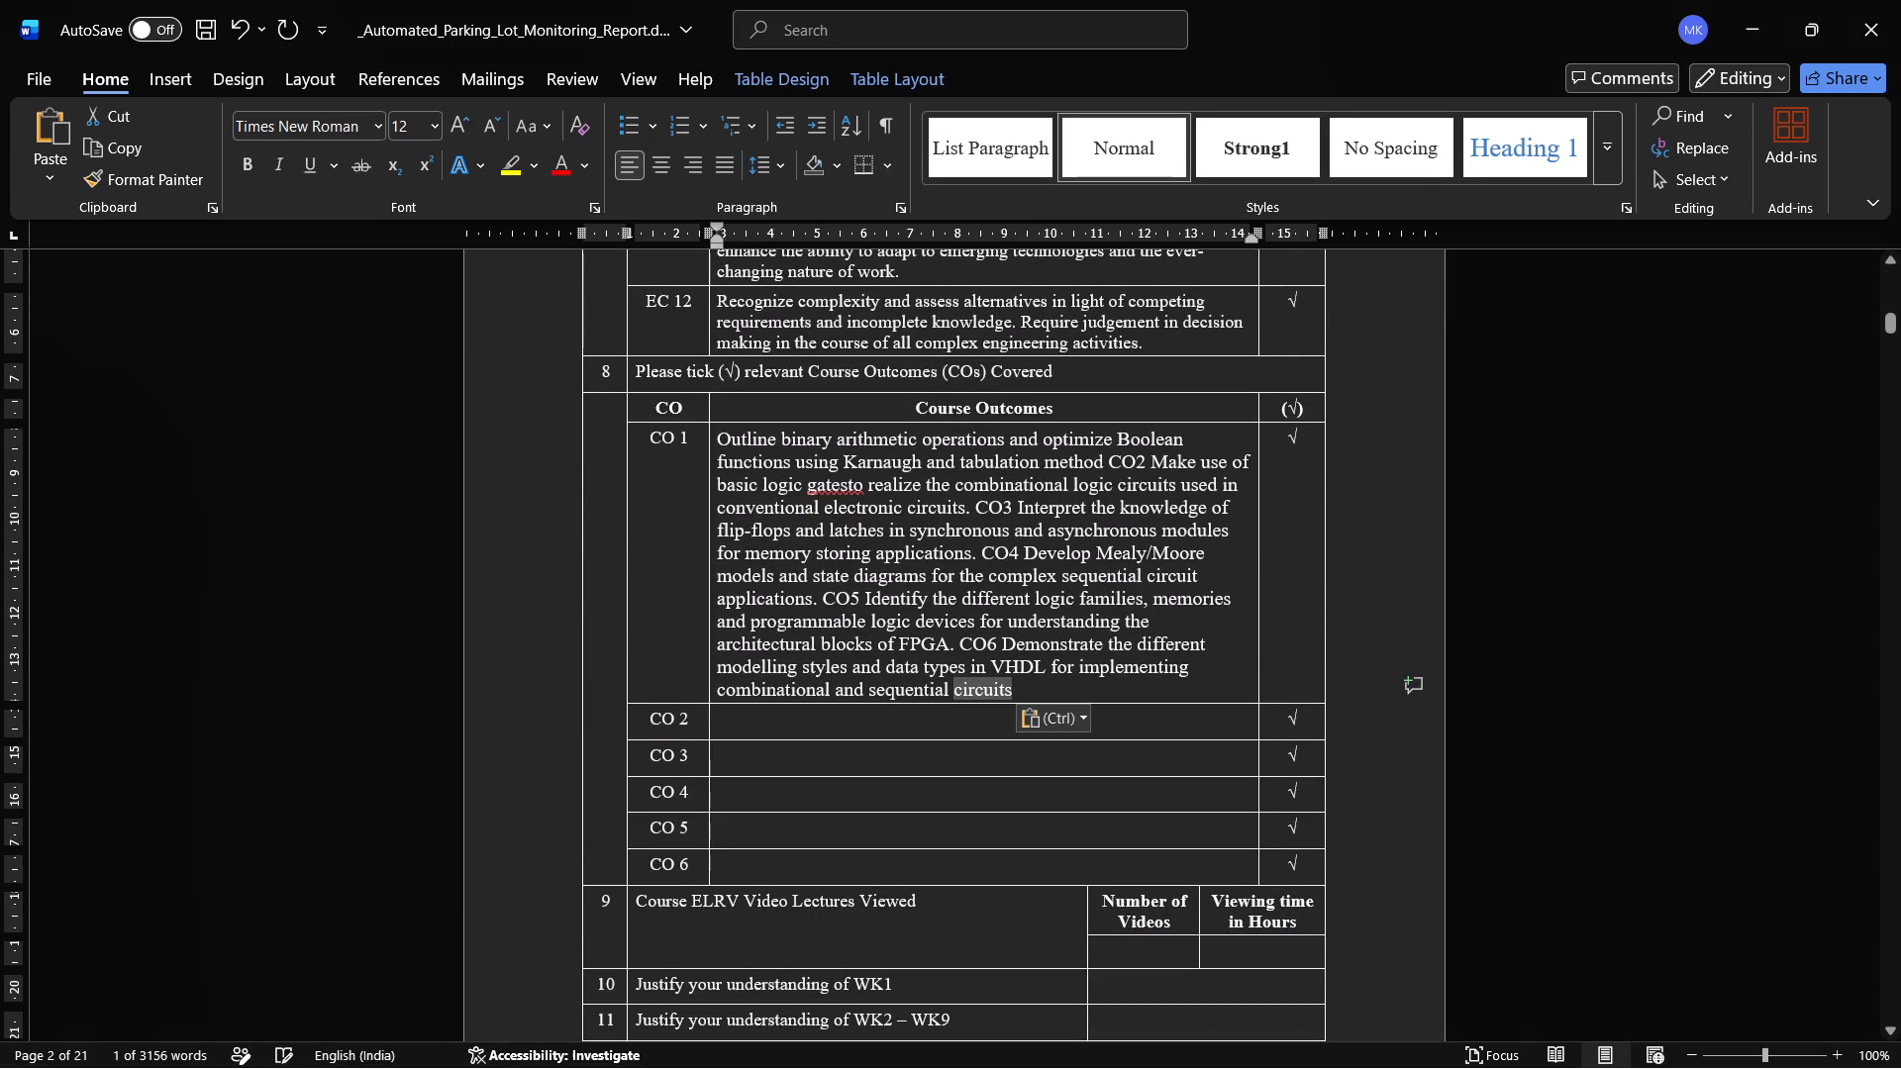
key(ctrl+shift+Left)
key(ctrl+shift+Right)
key(ctrl+x)
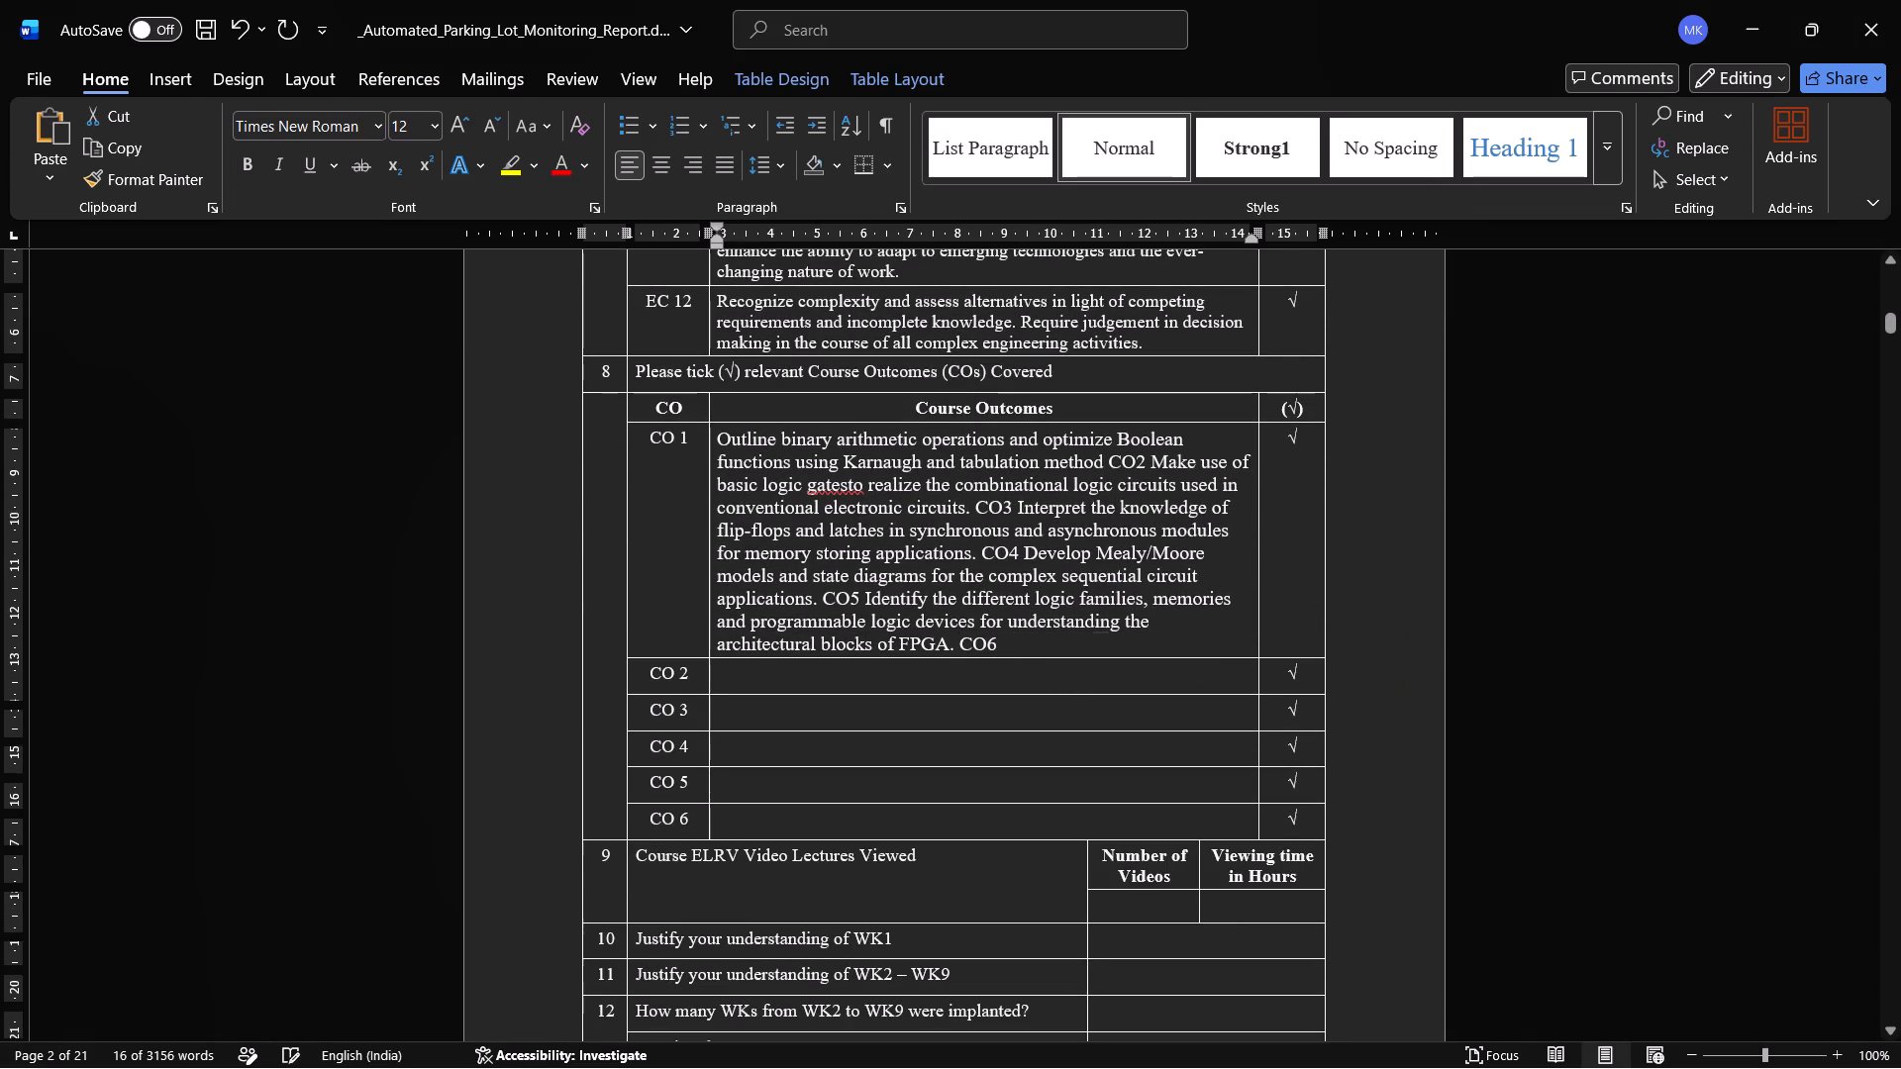
click(801, 814)
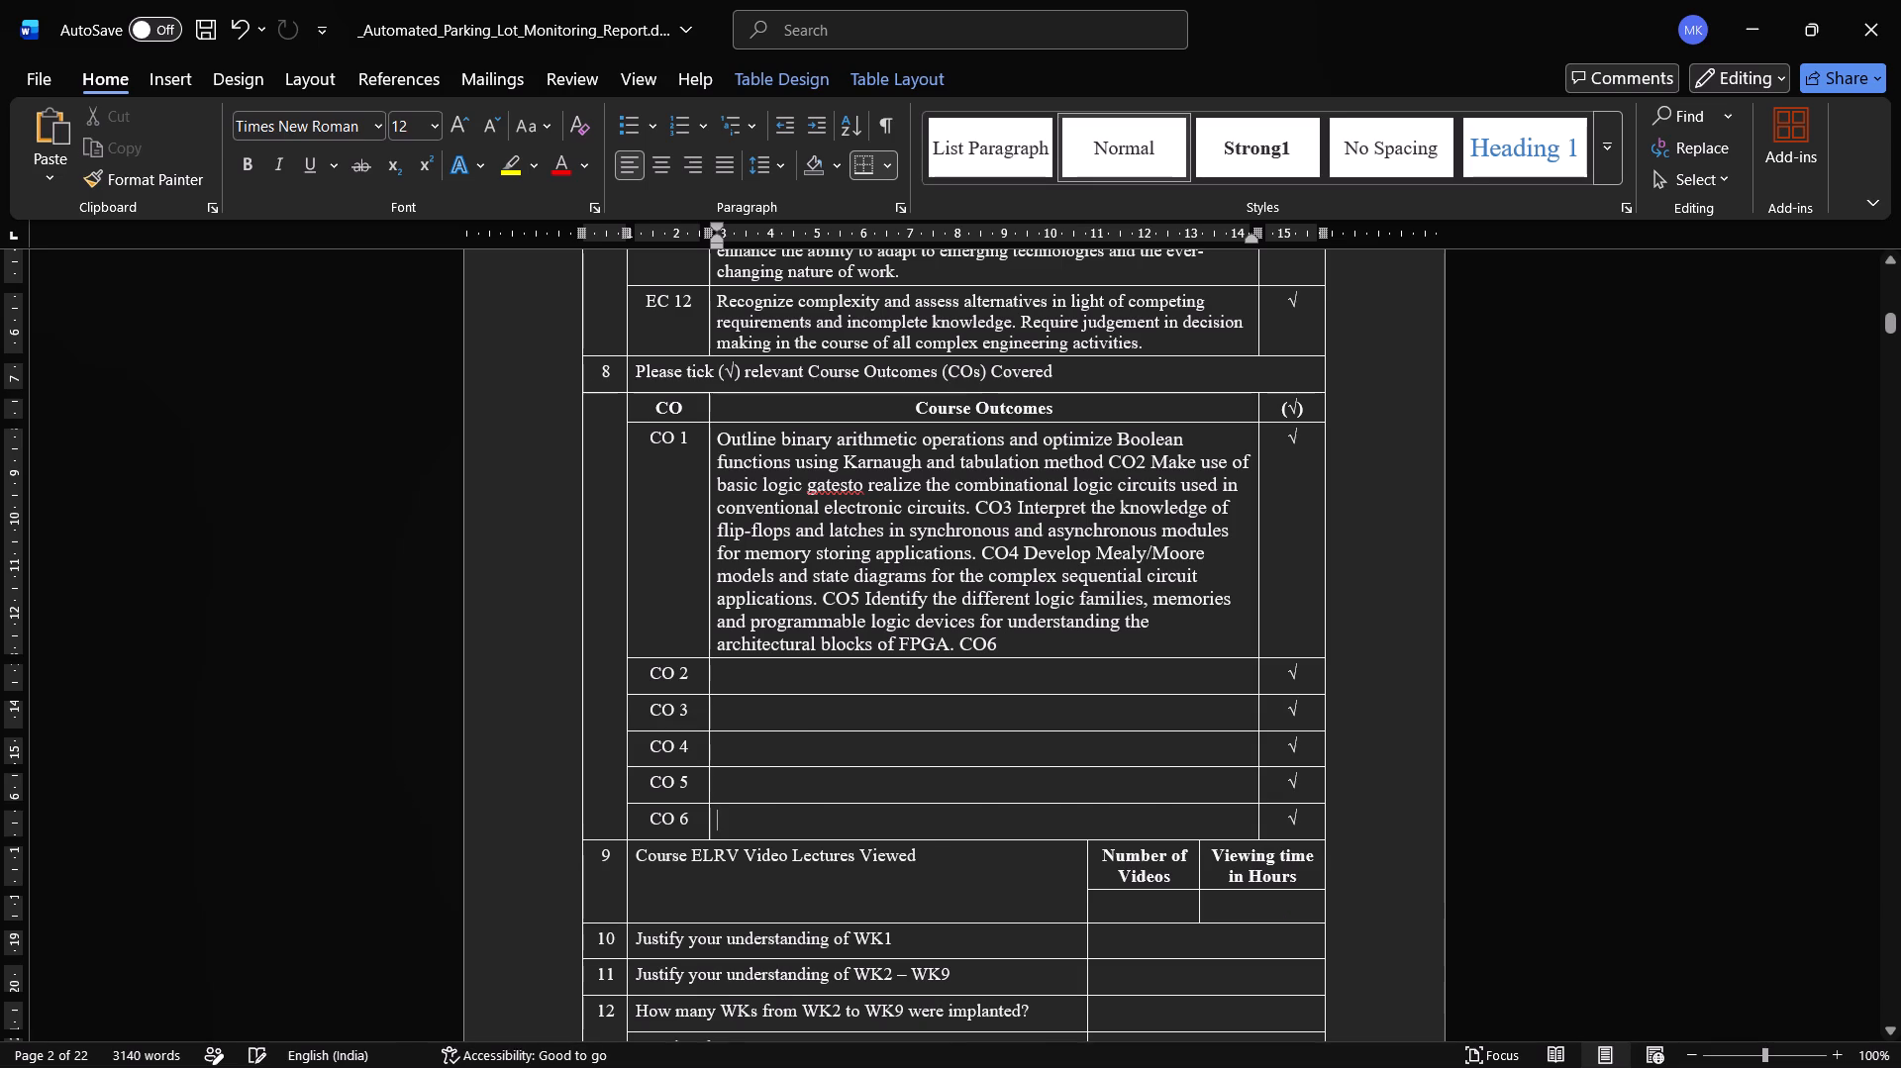
key(ctrl+v)
click(1037, 648)
key(BackSpace)
key(BackSpace)
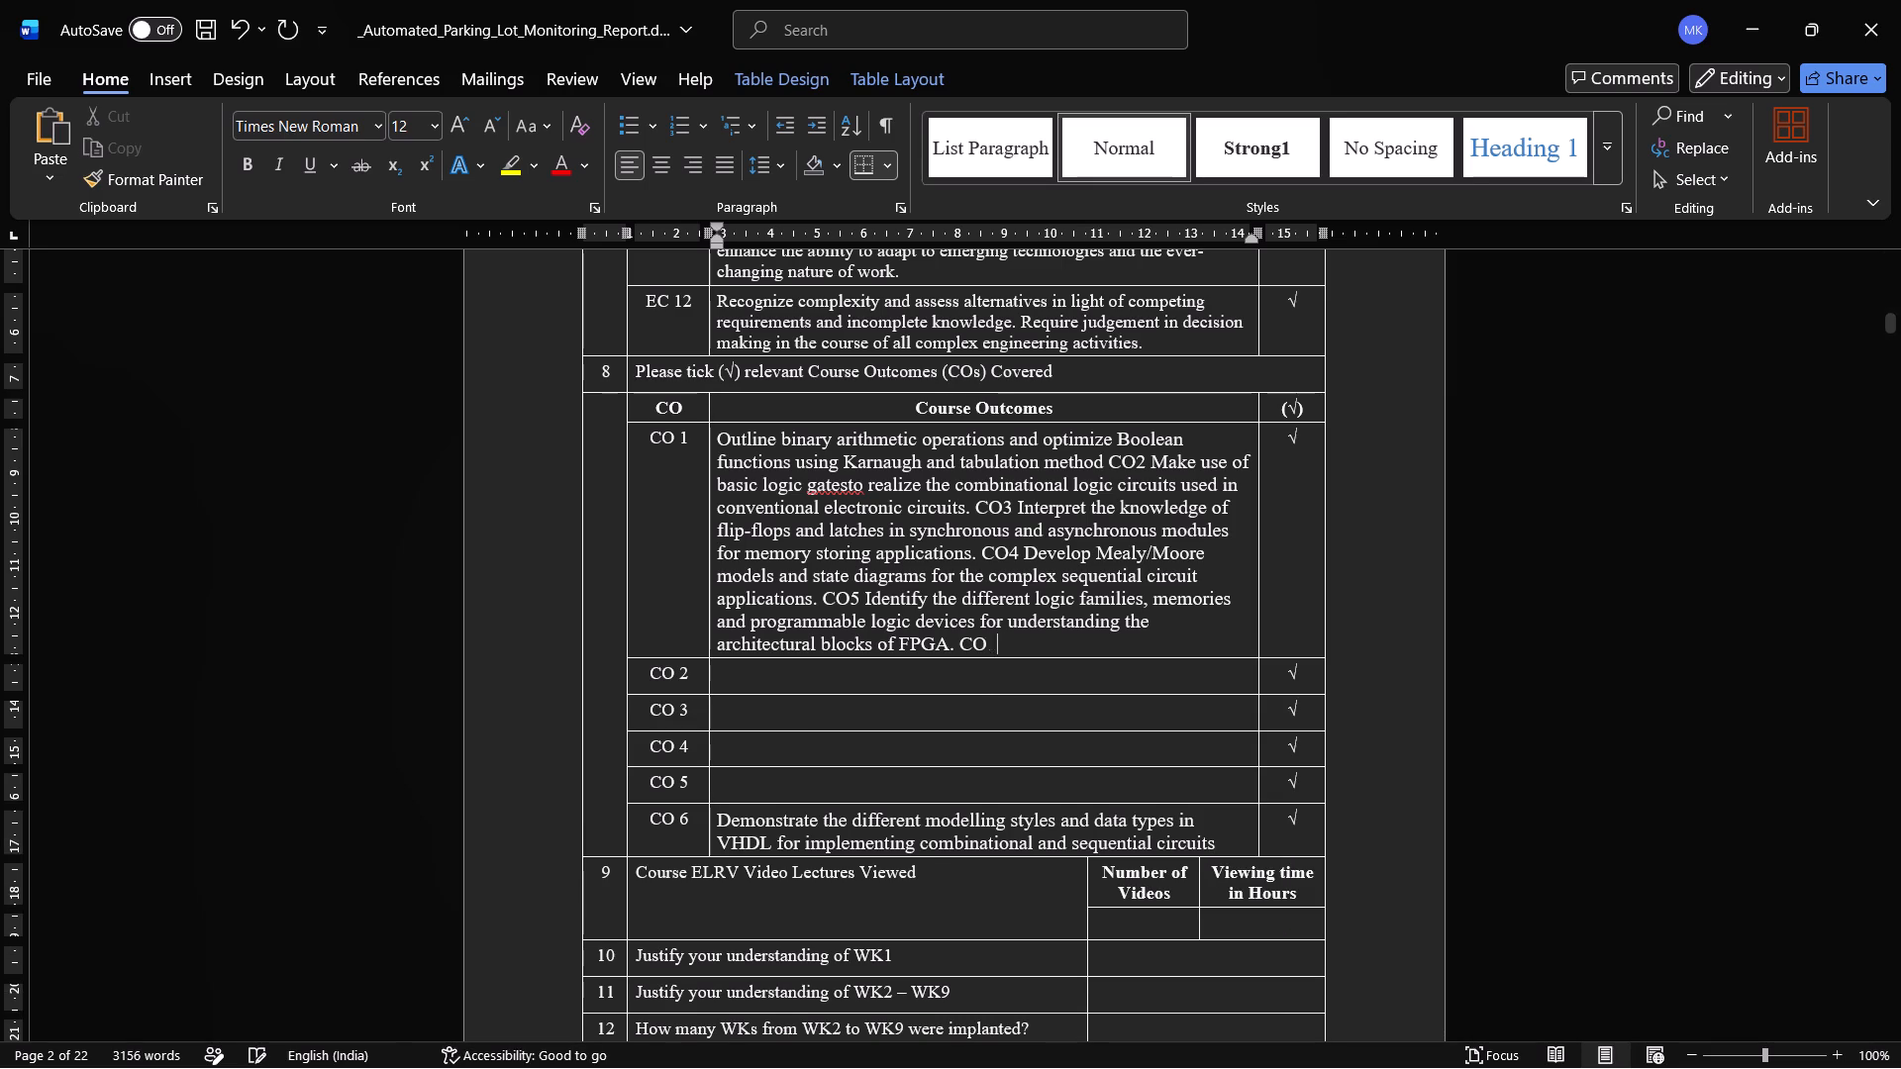
key(BackSpace)
key(BackSpace)
key(BackSpace)
Move the "Identify the different logic families…" text into the CO 5 row and delete the leftover CO5 label from the CO 1 cell.
key(ctrl+shift+Left)
key(ctrl+shift+Left)
key(ctrl+shift+Left)
key(ctrl+shift+Left)
key(ctrl+shift+Left)
key(ctrl+shift+Left)
key(ctrl+shift+Left)
key(ctrl+shift+Left)
key(ctrl+shift+Left)
key(ctrl+shift+Left)
key(ctrl+shift+Left)
key(ctrl+shift+Left)
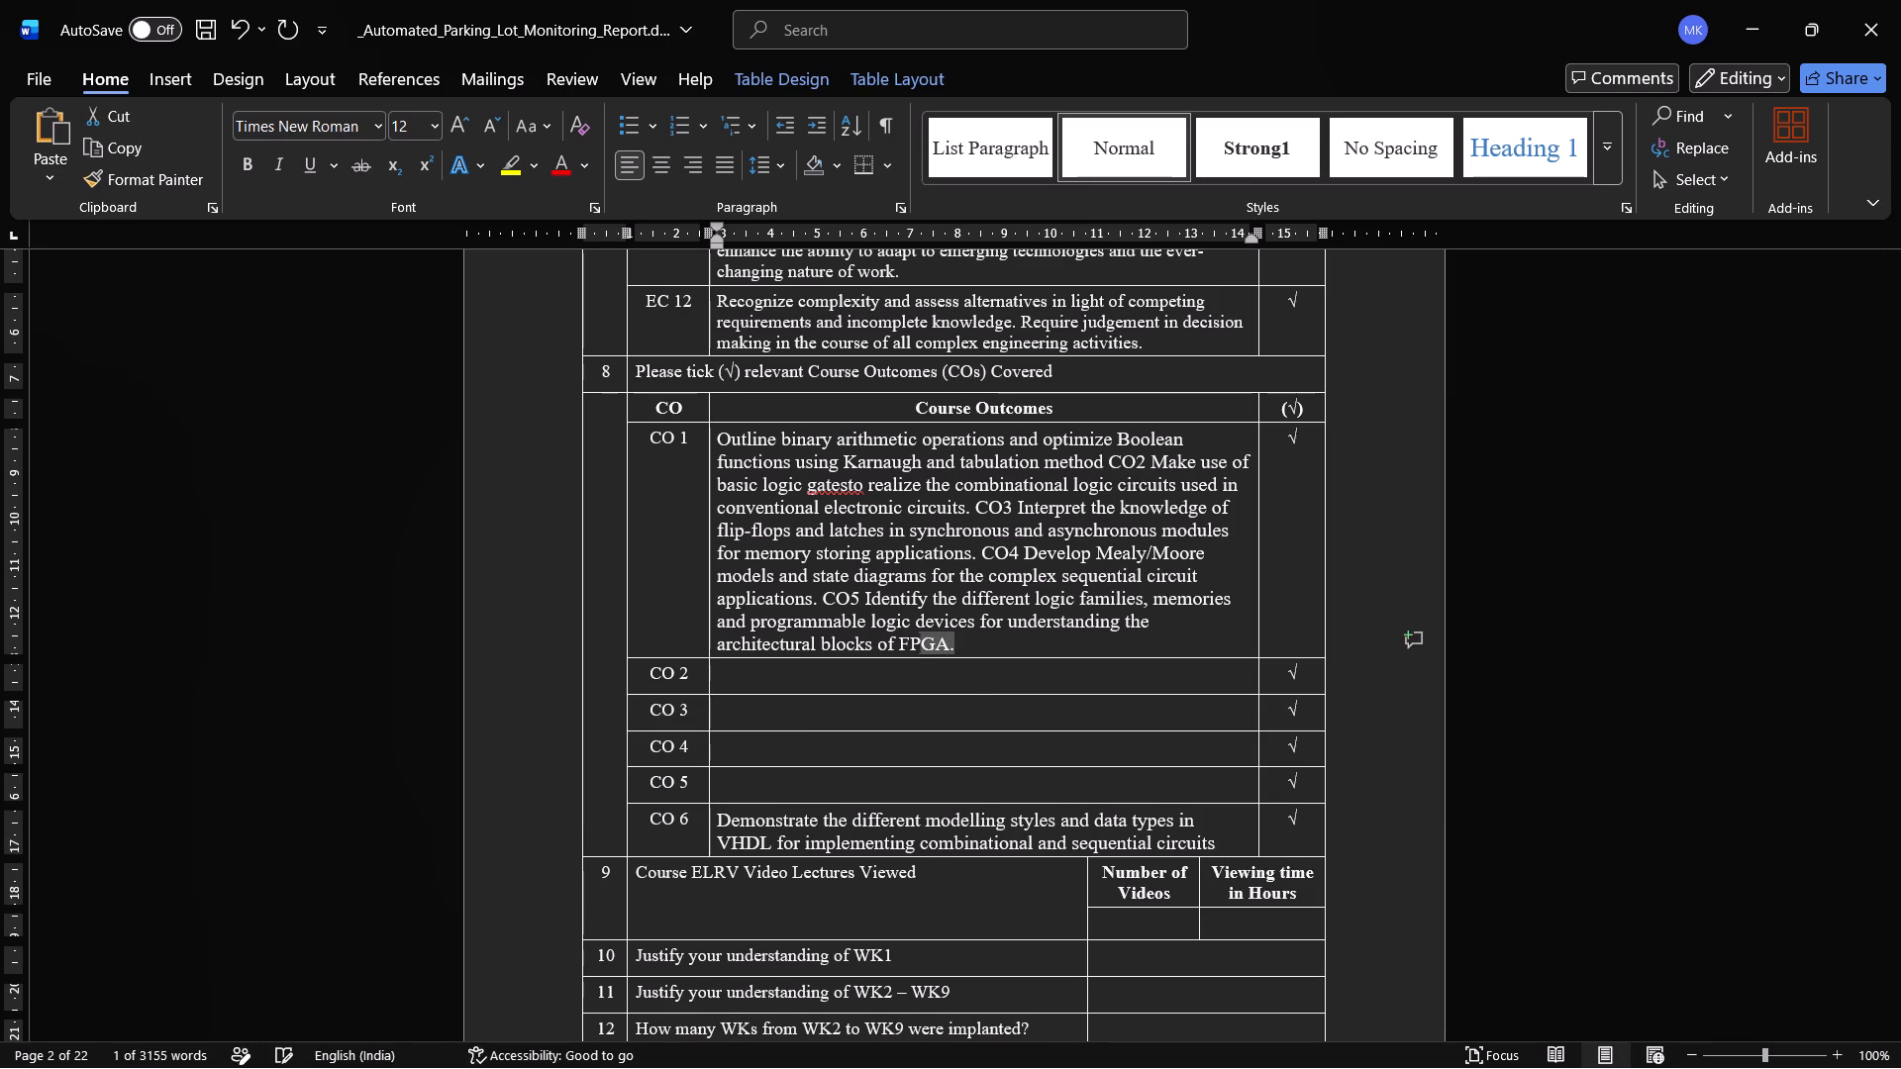
key(ctrl+shift+Left)
key(ctrl+shift+Left)
key(ctrl+shift+Left)
key(ctrl+shift+Left)
key(ctrl+shift+Left)
key(ctrl+shift+Left)
key(ctrl+shift+Left)
key(ctrl+shift+Left)
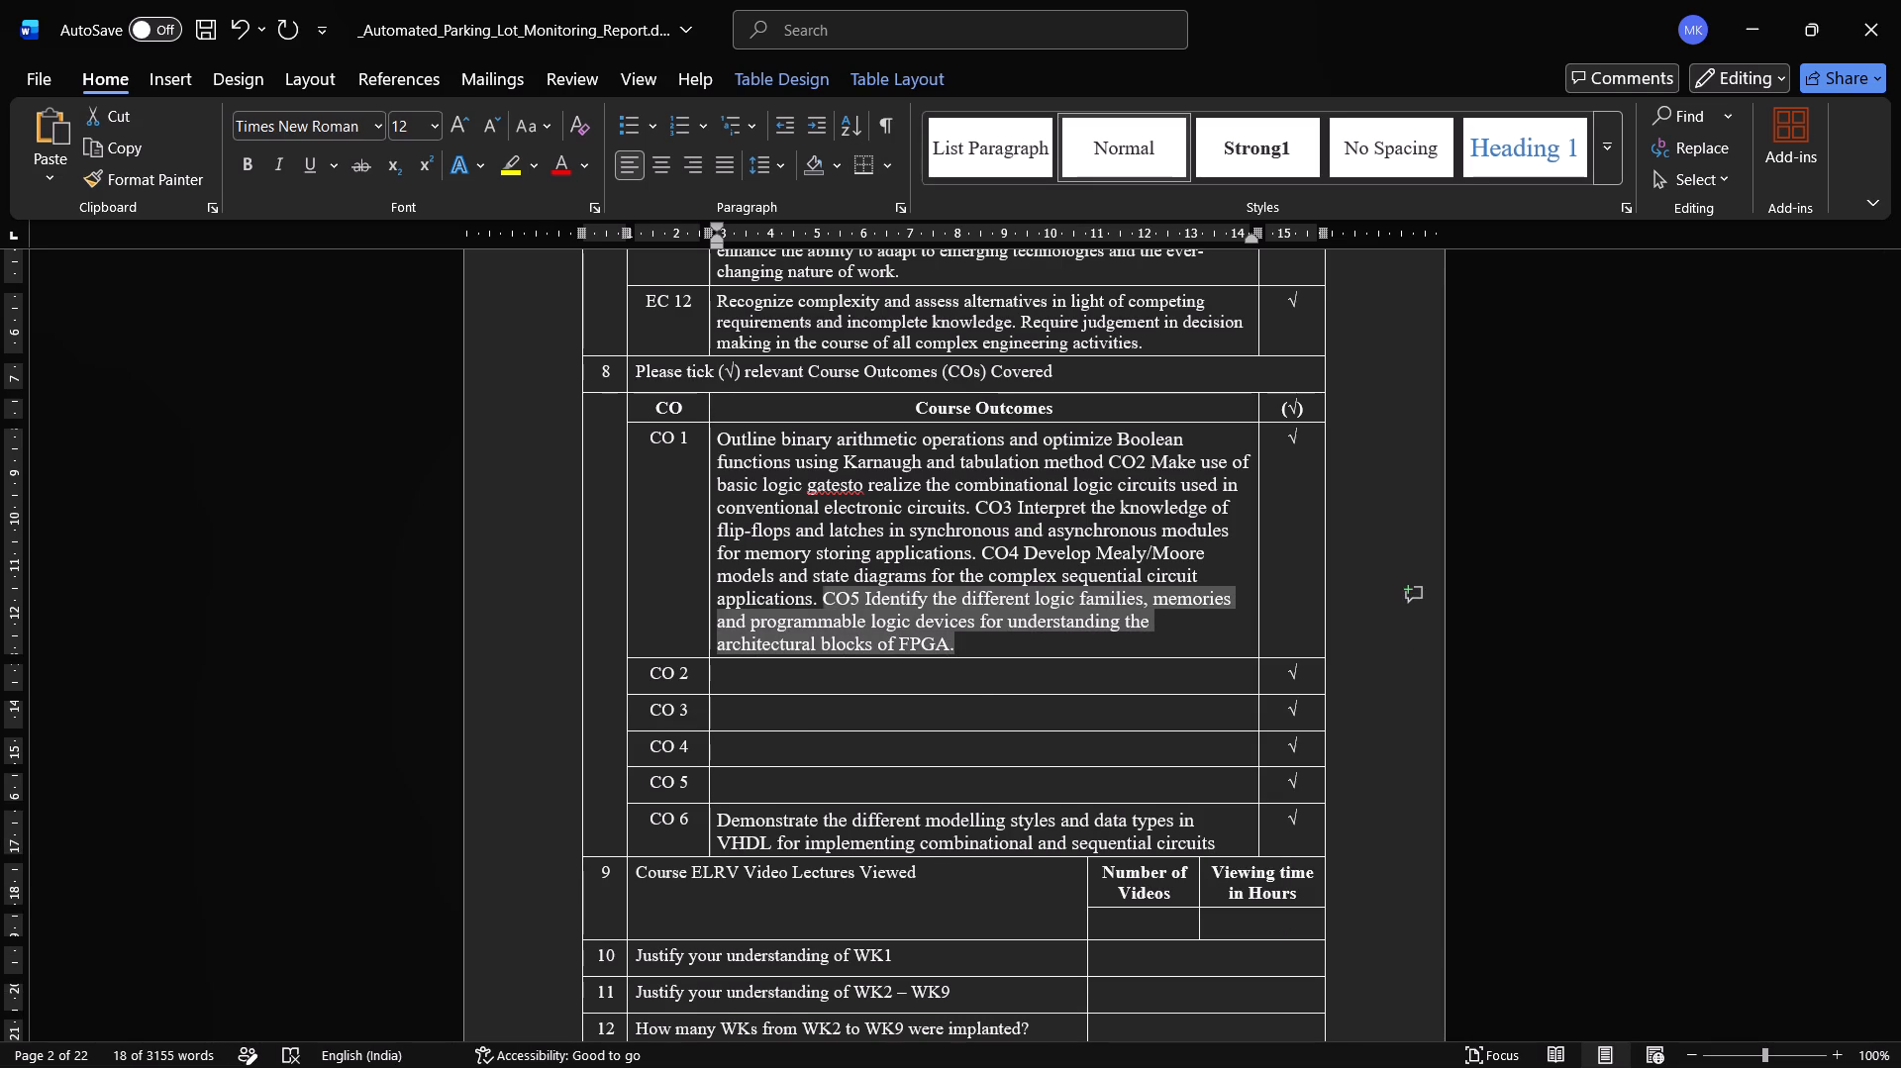
key(ctrl+shift+Right)
key(ctrl+x)
click(931, 745)
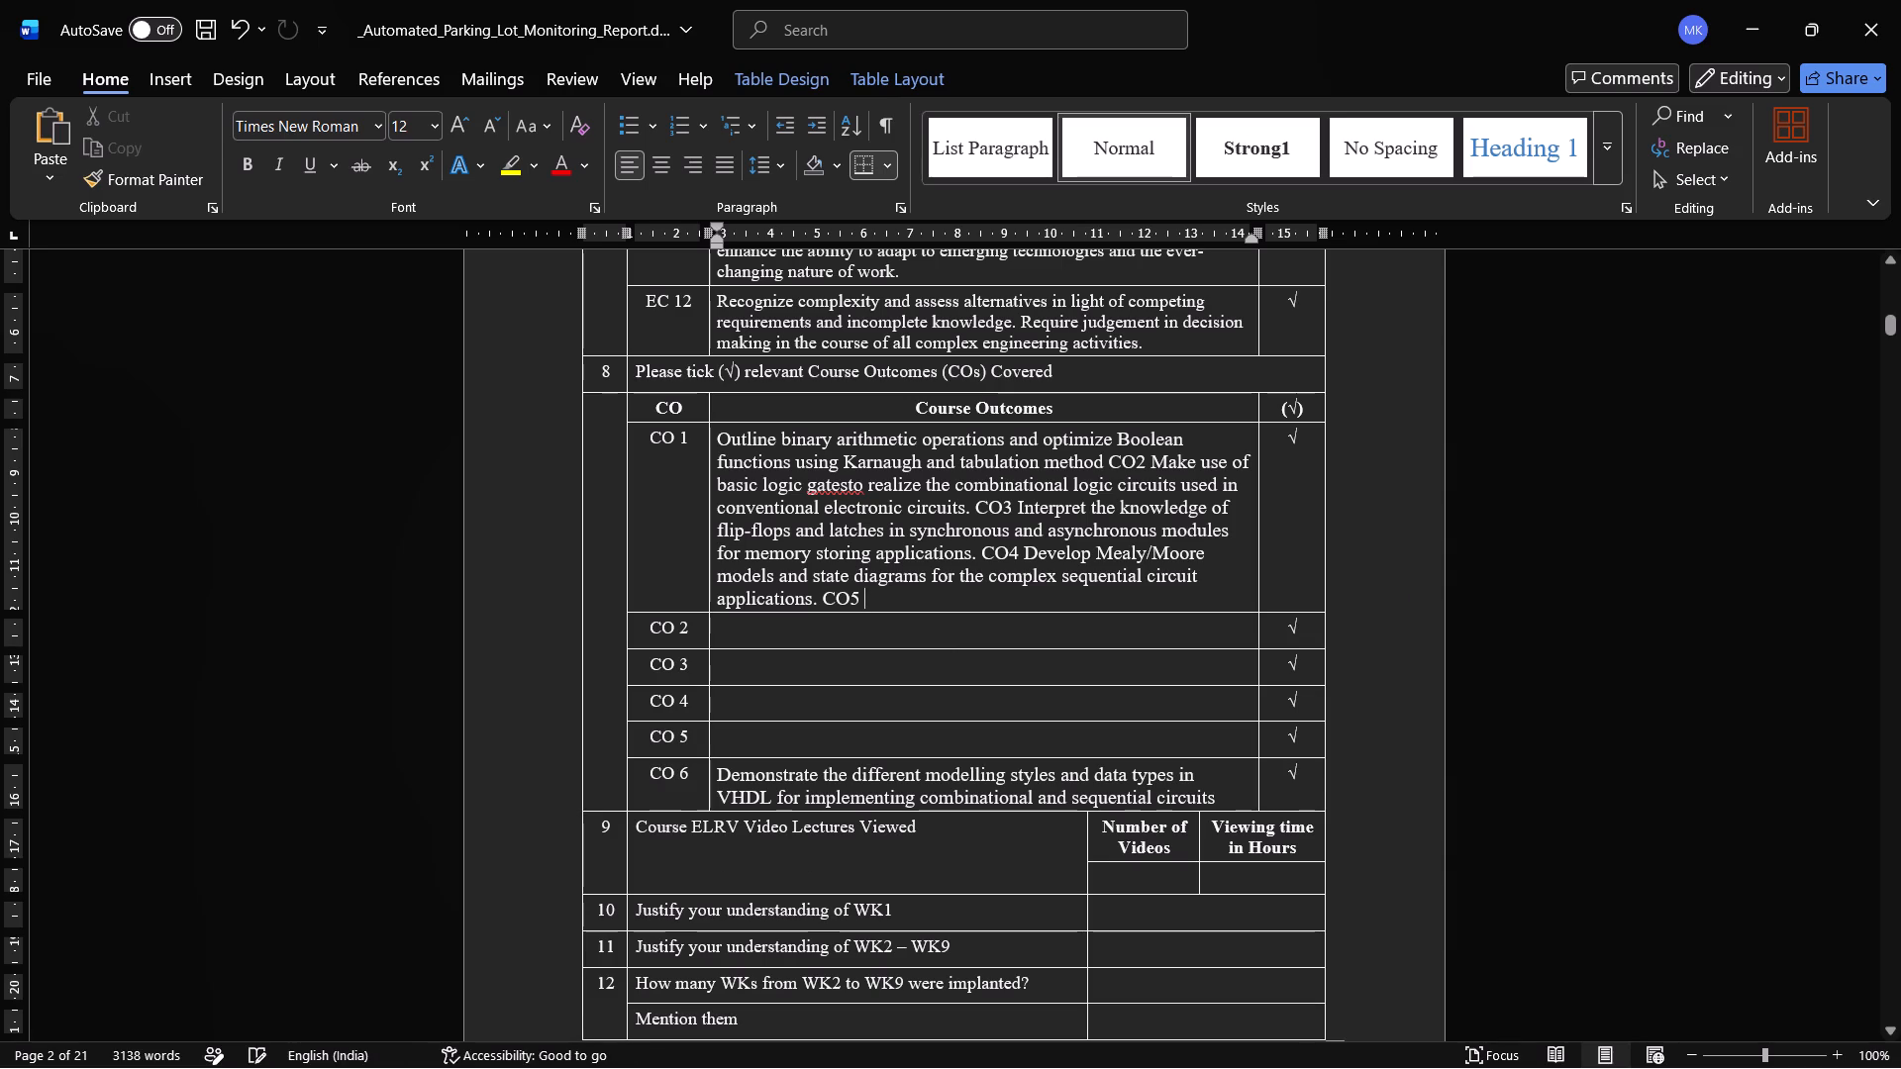
key(ctrl+v)
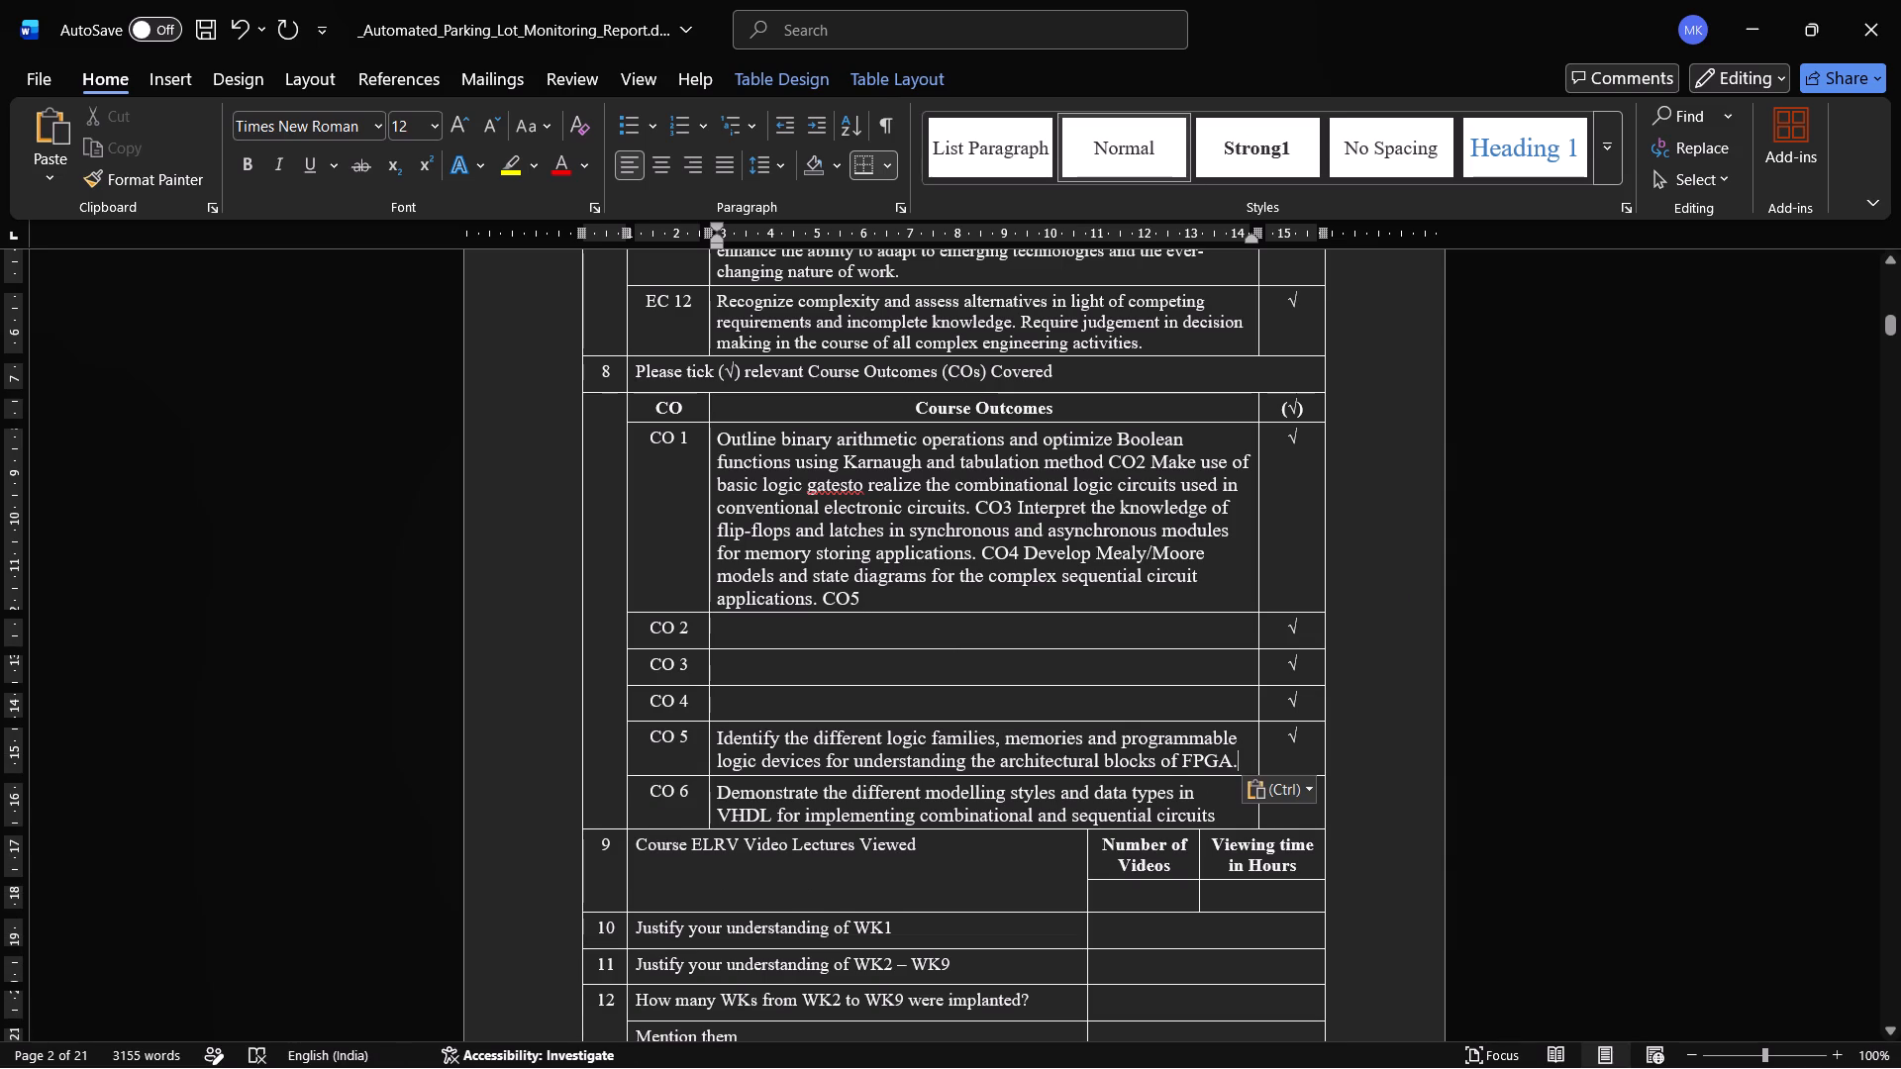
click(920, 602)
key(BackSpace)
key(BackSpace)
key(BackSpace)
key(BackSpace)
Move the "Develop Mealy/Moore models…" text into the CO 4 row and delete the leftover CO4 label from the CO 1 cell.
key(ctrl+shift+Left)
key(ctrl+shift+Left)
key(ctrl+shift+Left)
key(ctrl+shift+Left)
key(ctrl+shift+Left)
key(ctrl+shift+Left)
key(ctrl+shift+Left)
key(ctrl+shift+Left)
key(ctrl+shift+Left)
key(ctrl+shift+Left)
key(ctrl+shift+Left)
key(ctrl+shift+Left)
key(ctrl+shift+Left)
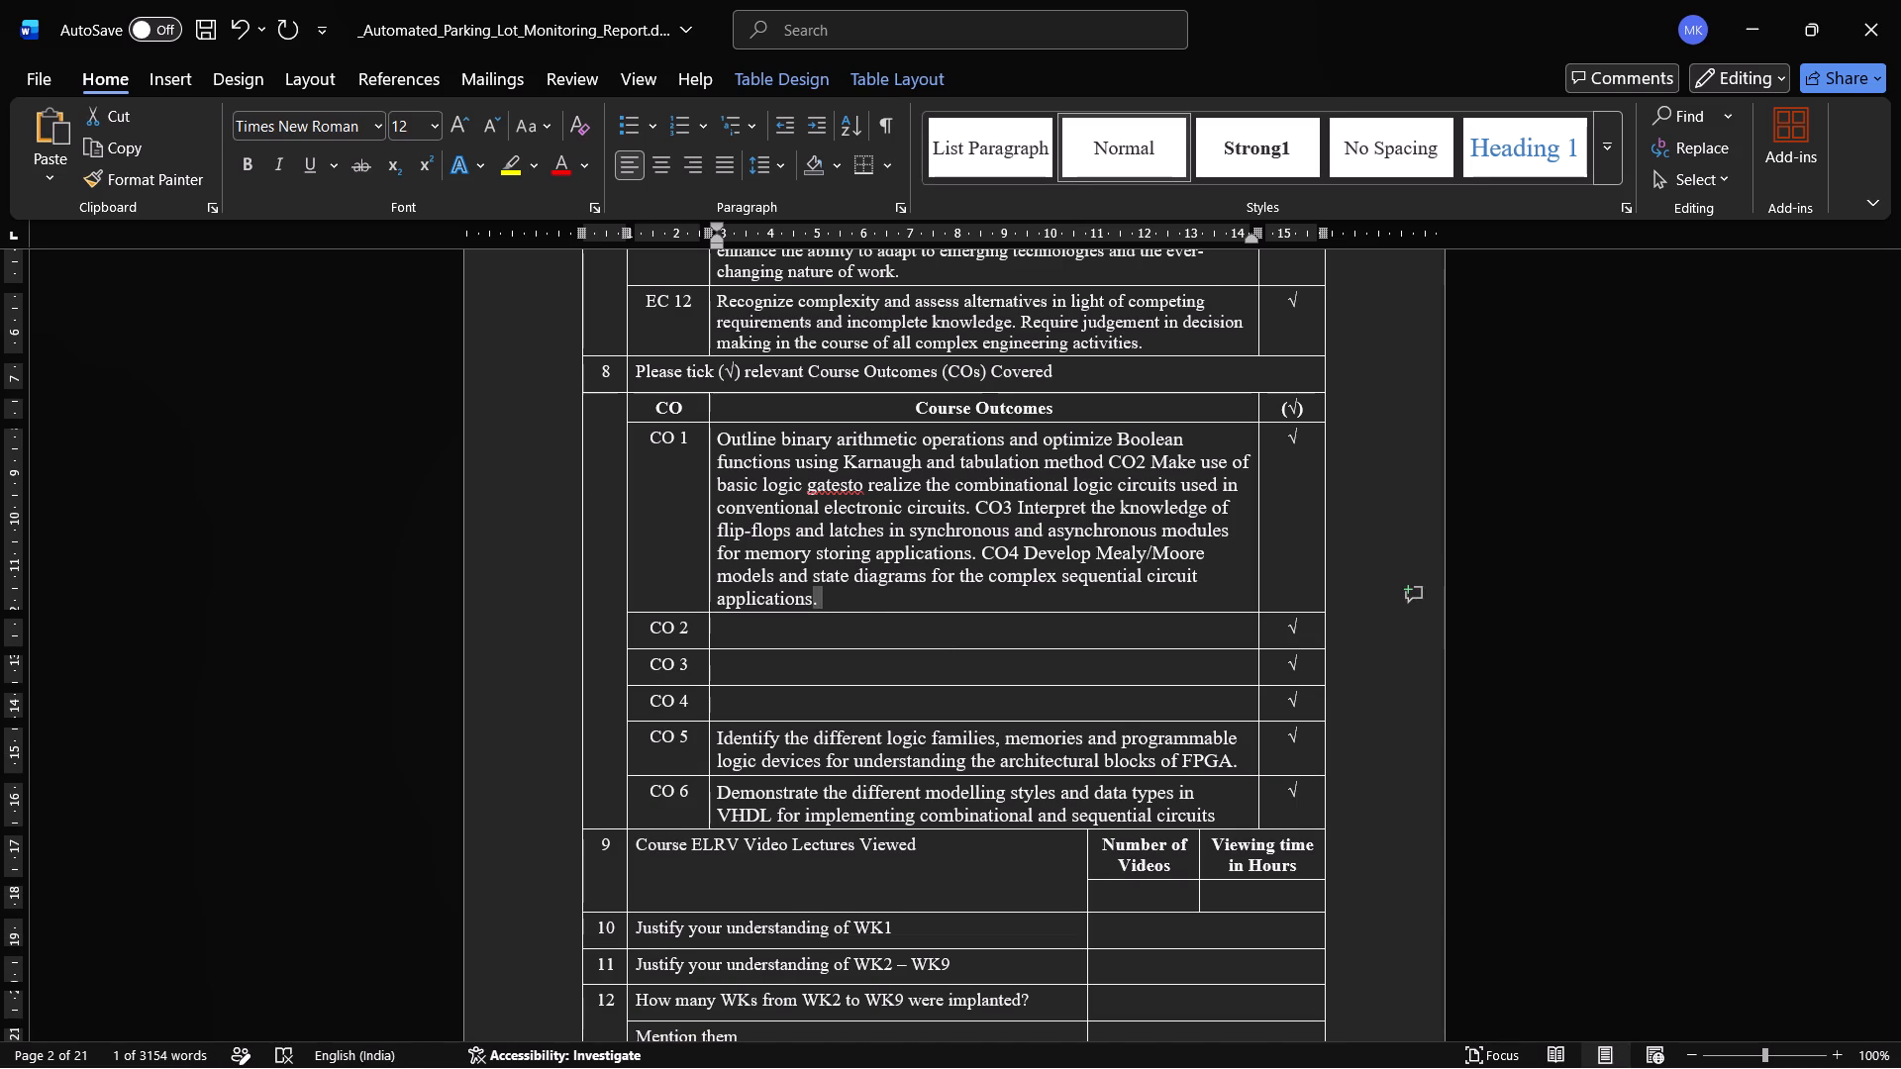
key(ctrl+shift+Left)
key(ctrl+shift+Left)
key(ctrl+shift+Left)
key(ctrl+shift+Right)
key(ctrl+x)
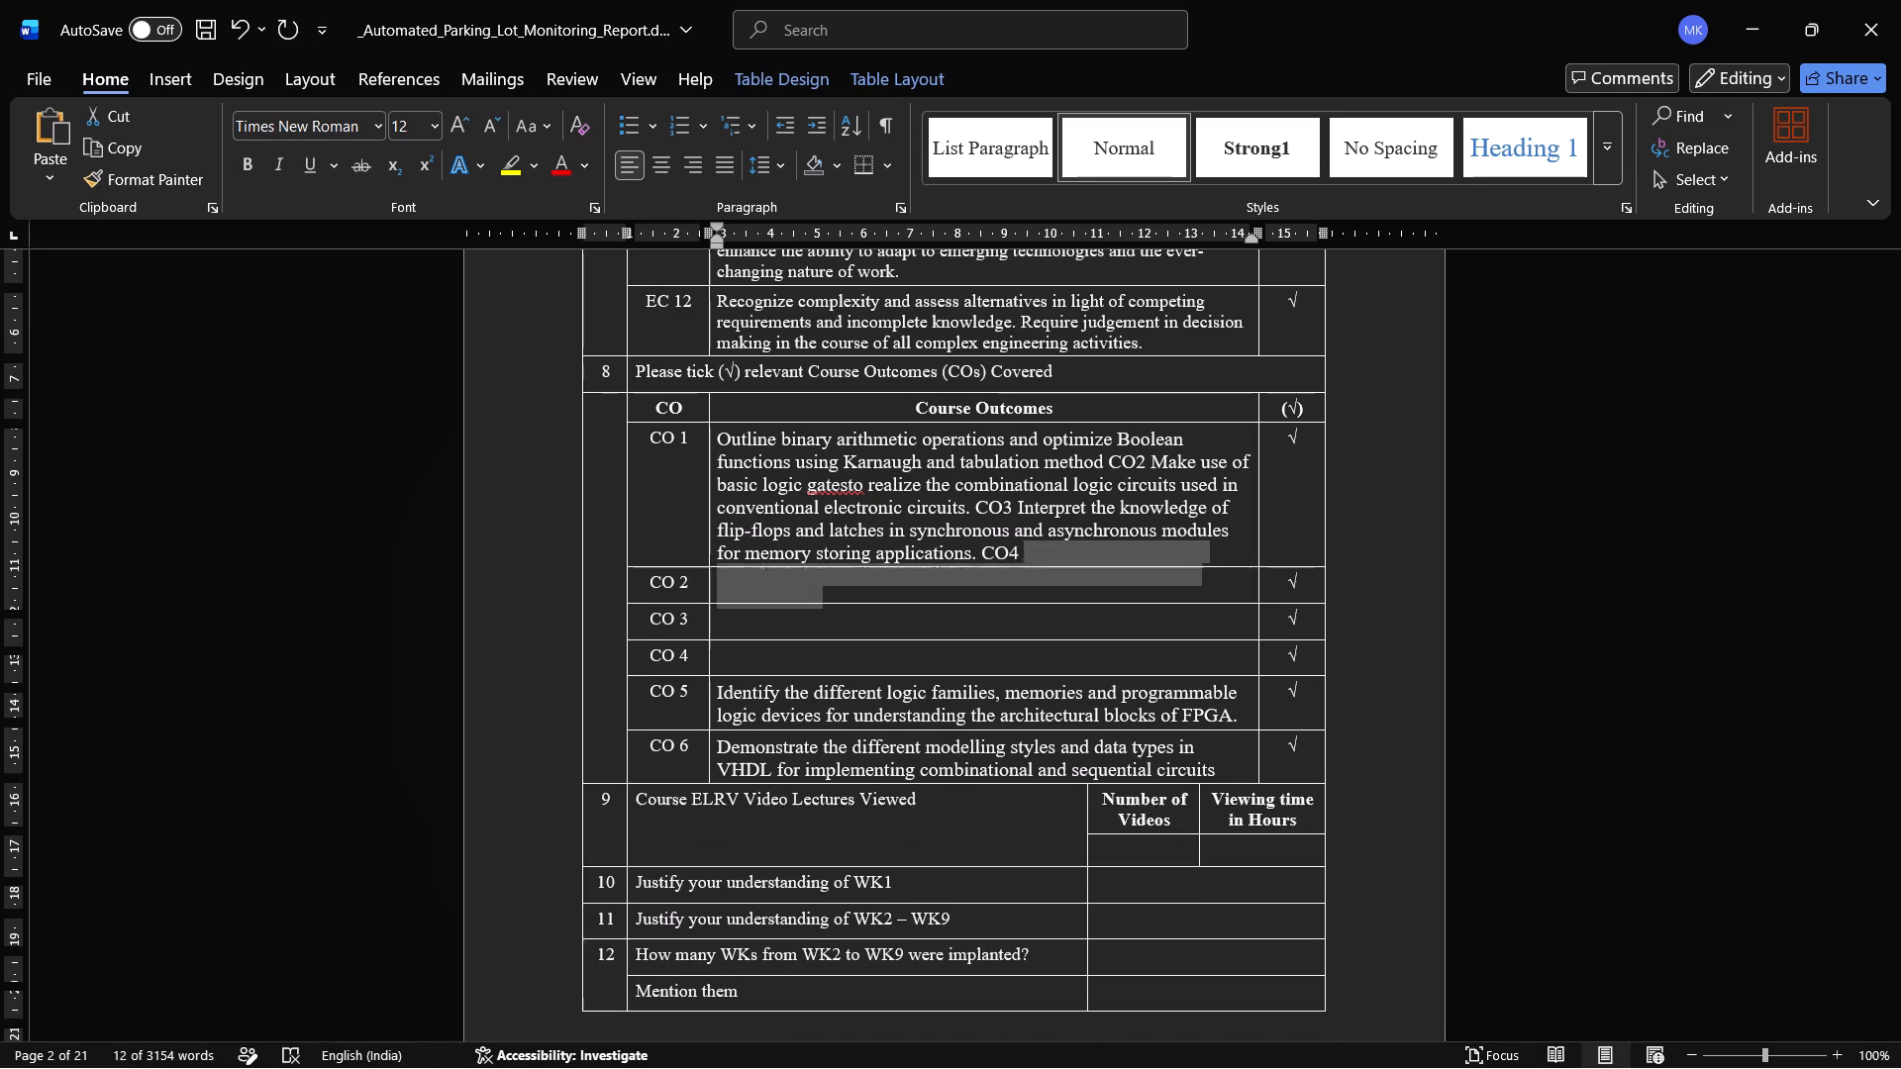
click(859, 654)
key(ctrl+v)
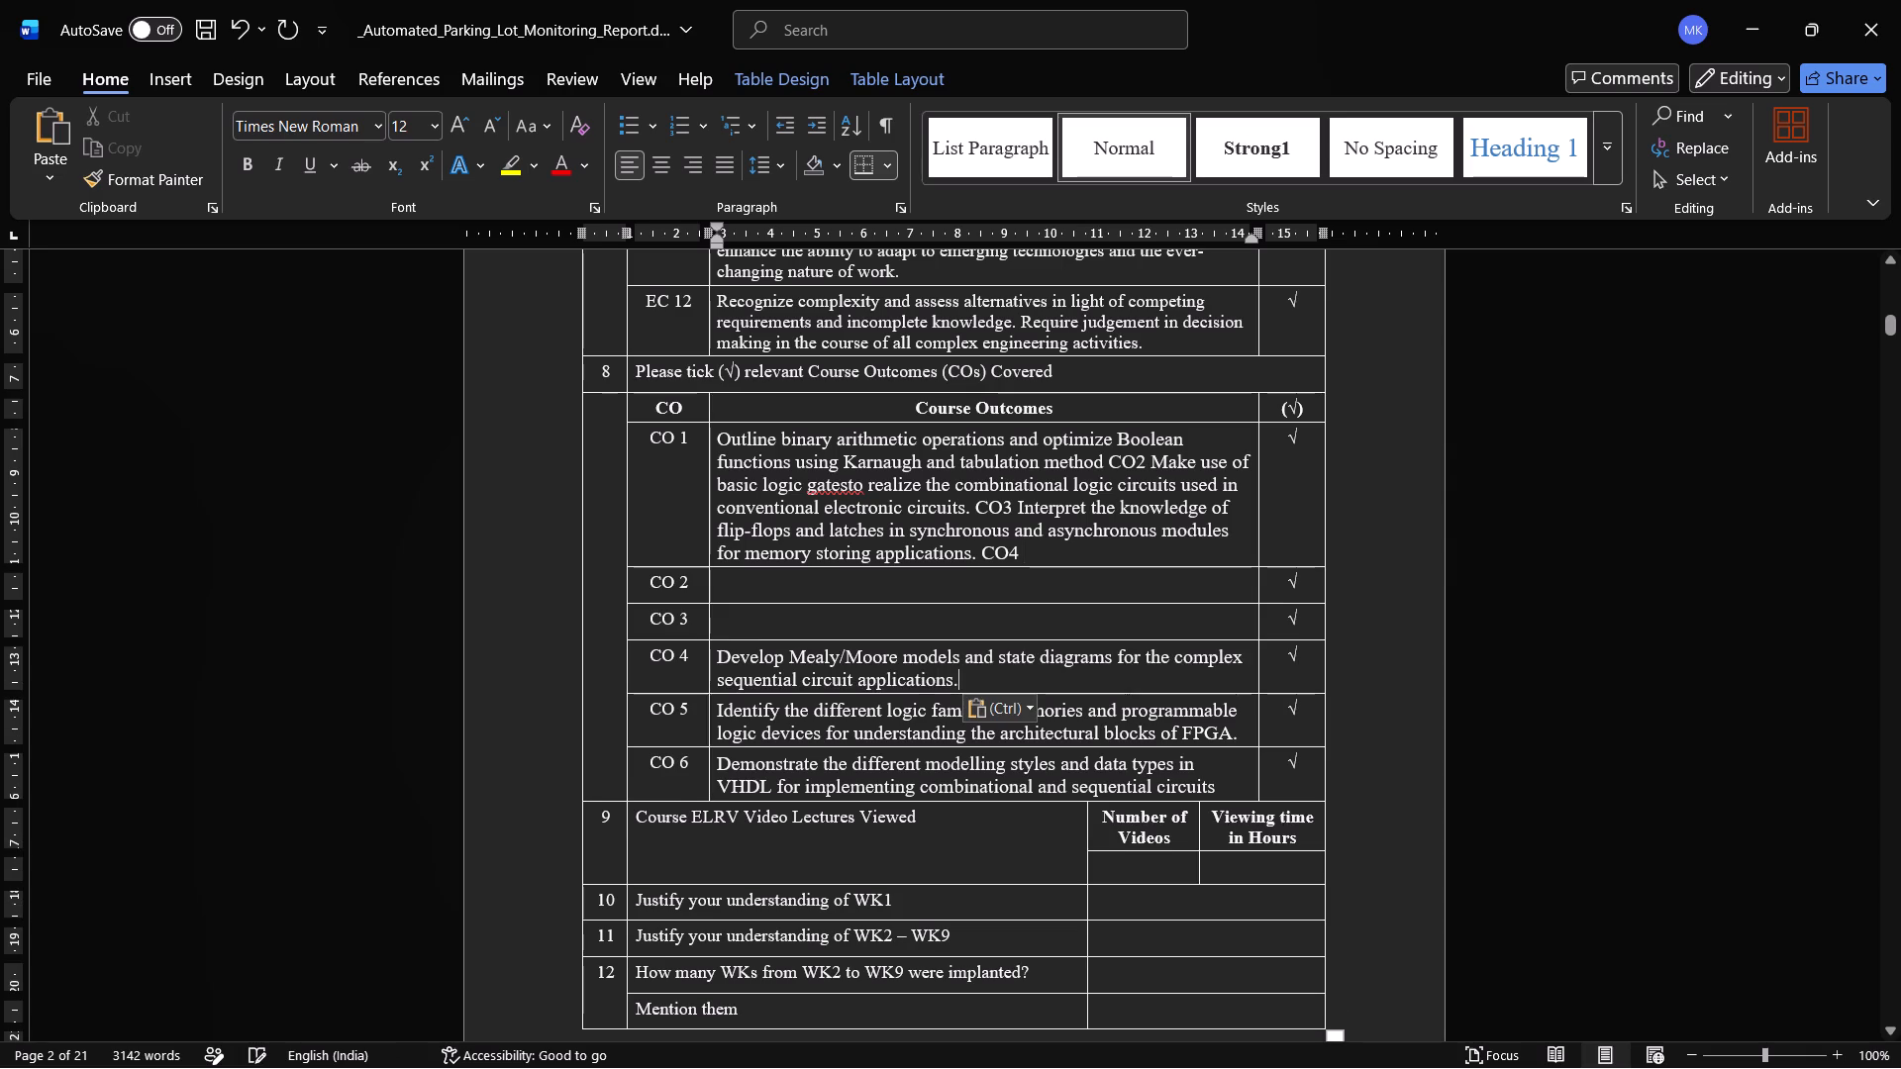
click(1078, 547)
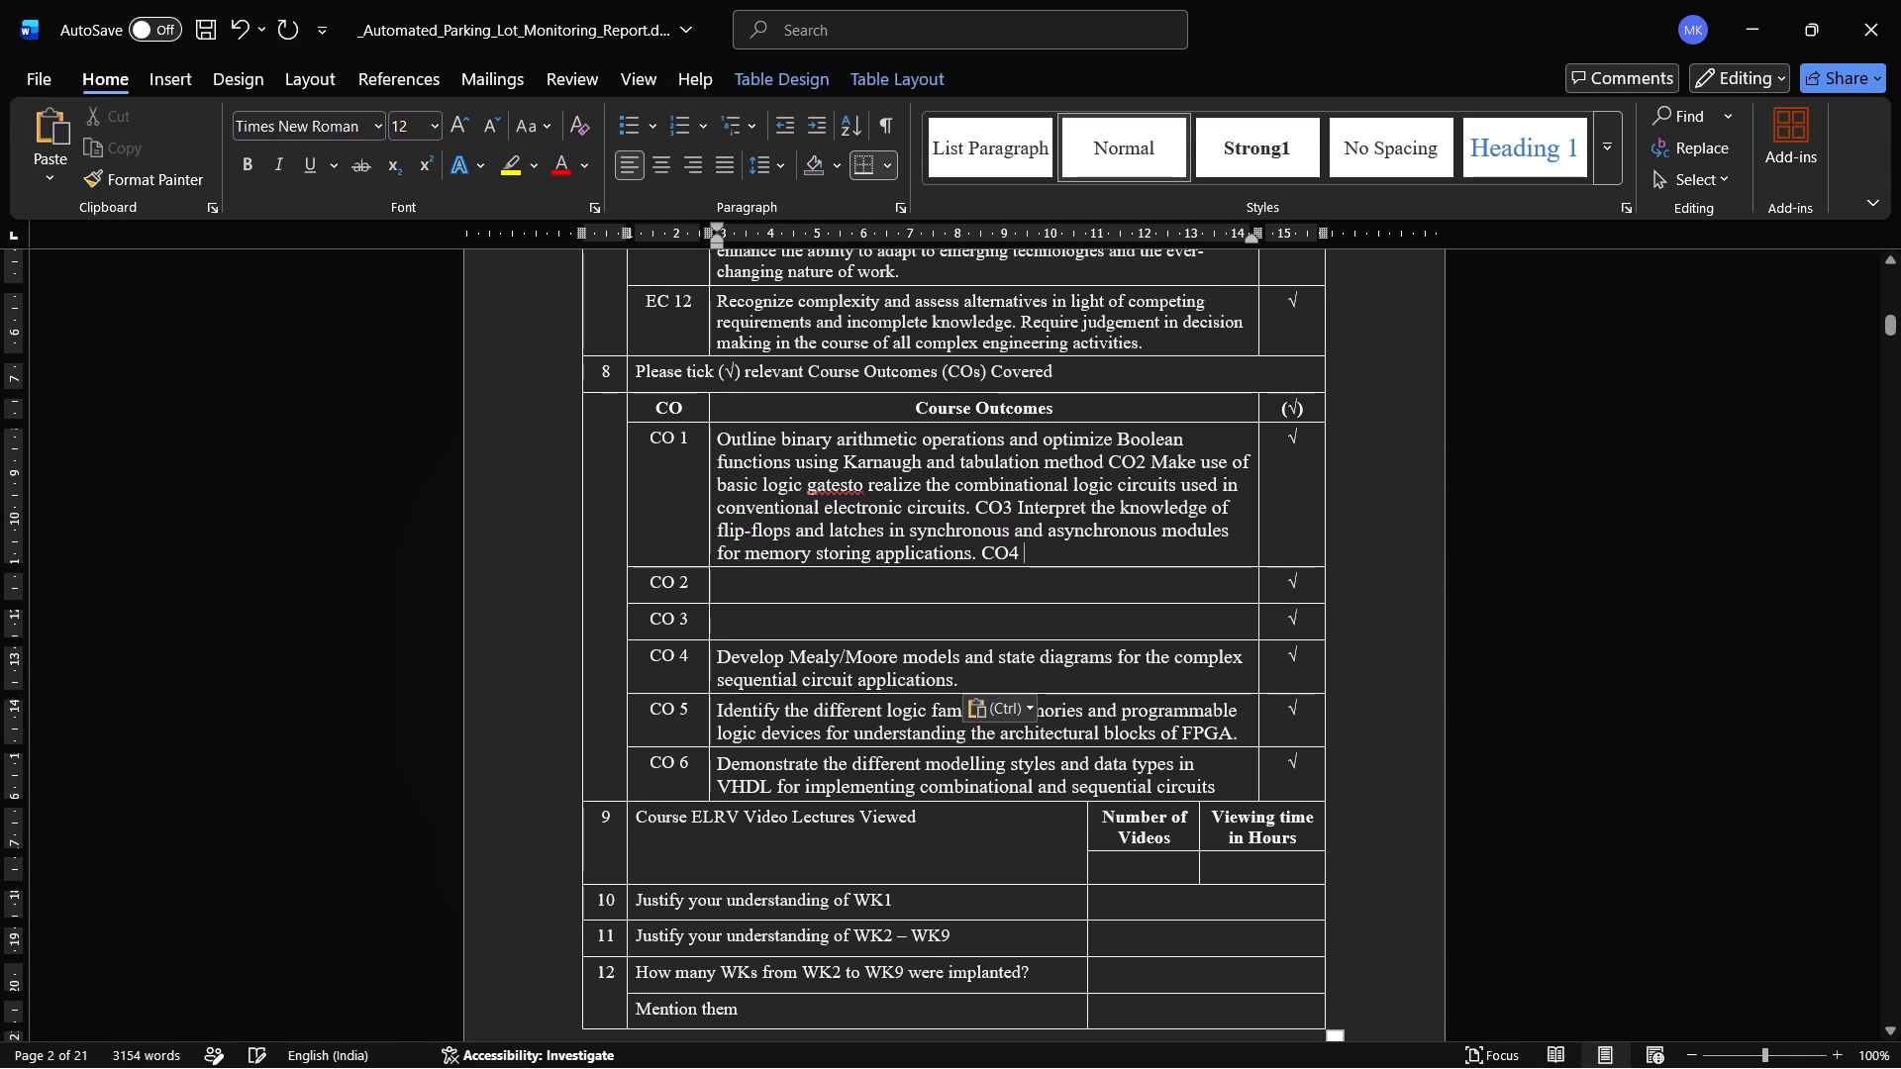
key(BackSpace)
key(BackSpace)
key(BackSpace)
key(BackSpace)
Move the "Interpret the knowledge of flip-flops…" text into the CO 3 row and delete the leftover CO3 label from the CO 1 cell.
key(ctrl+shift+Left)
key(ctrl+shift+Left)
key(ctrl+shift+Left)
key(ctrl+shift+Left)
key(ctrl+shift+Left)
key(ctrl+shift+Left)
key(ctrl+shift+Left)
key(ctrl+shift+Left)
key(ctrl+shift+Left)
key(ctrl+shift+Left)
key(ctrl+shift+Left)
key(ctrl+shift+Left)
key(ctrl+shift+Left)
key(ctrl+shift+Left)
key(ctrl+shift+Left)
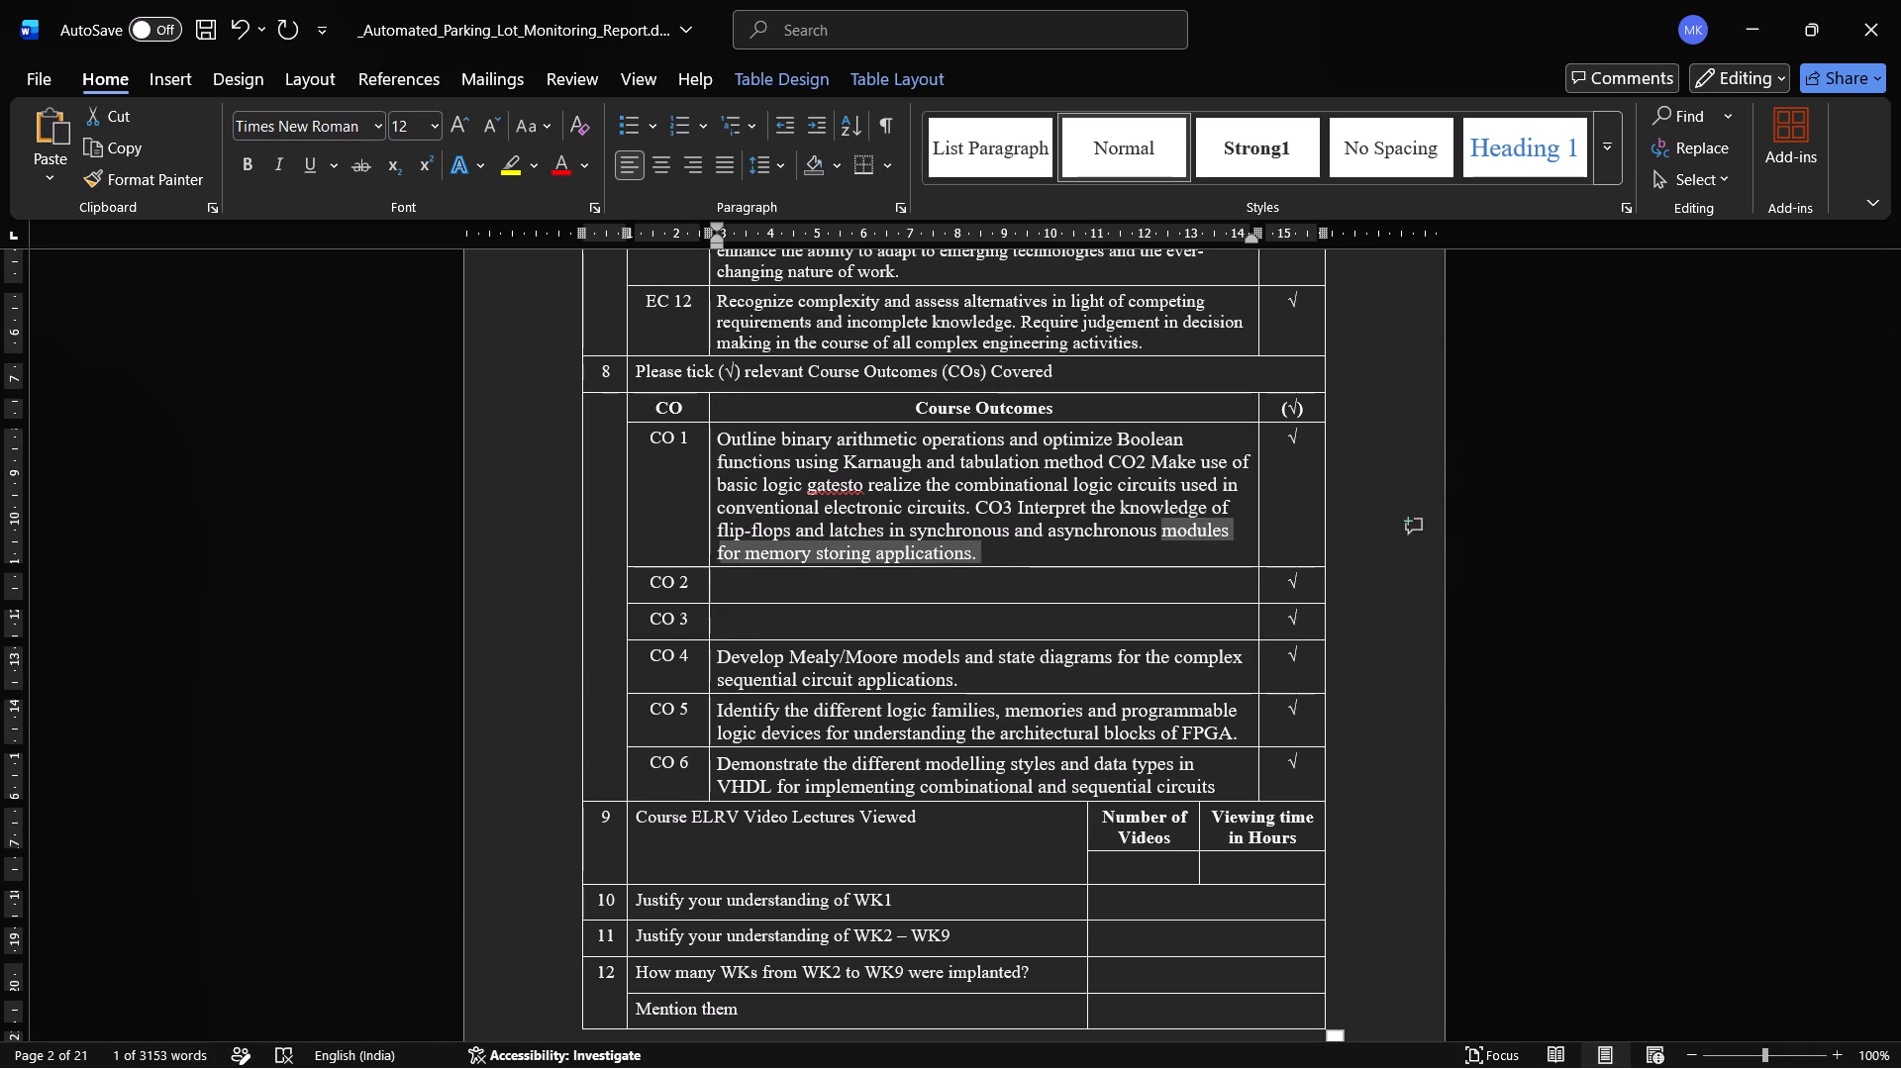
key(ctrl+shift+Left)
key(ctrl+shift+Left)
key(ctrl+shift+Left)
key(ctrl+shift+Left)
key(ctrl+x)
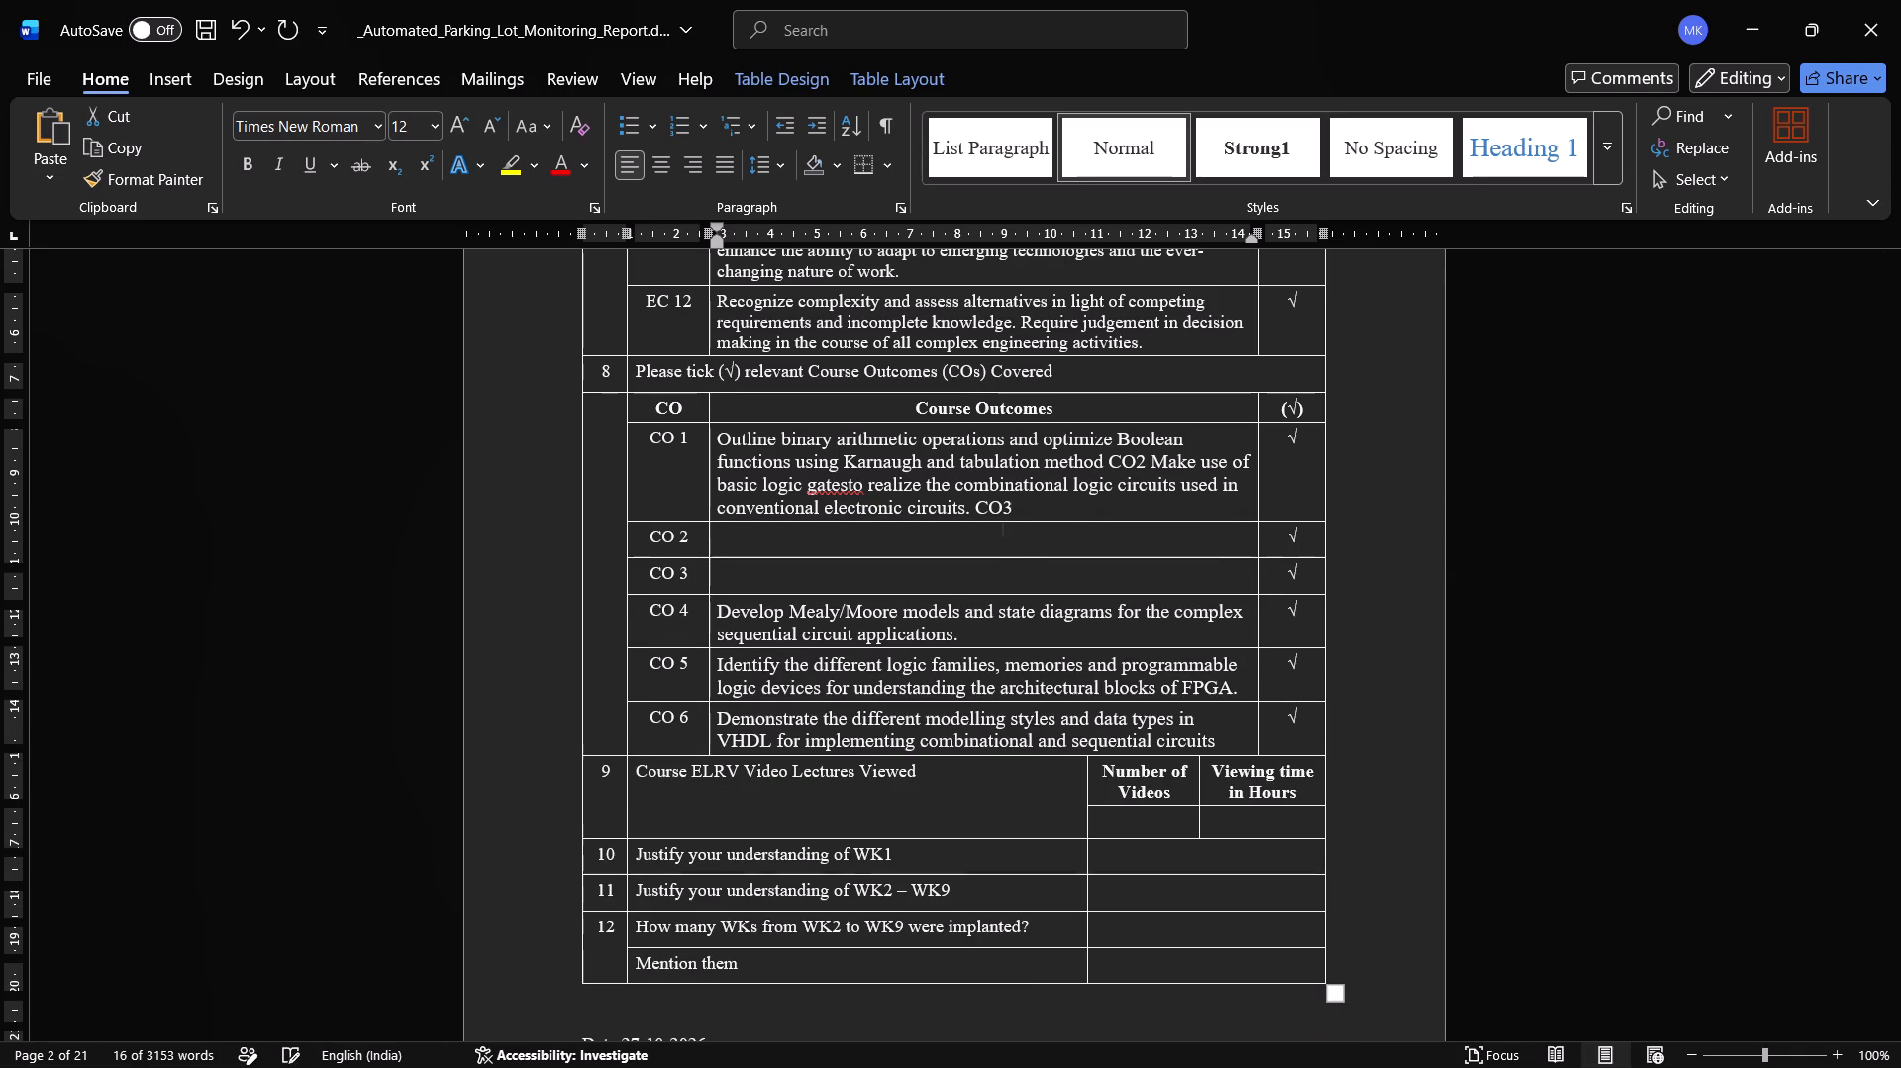
click(979, 585)
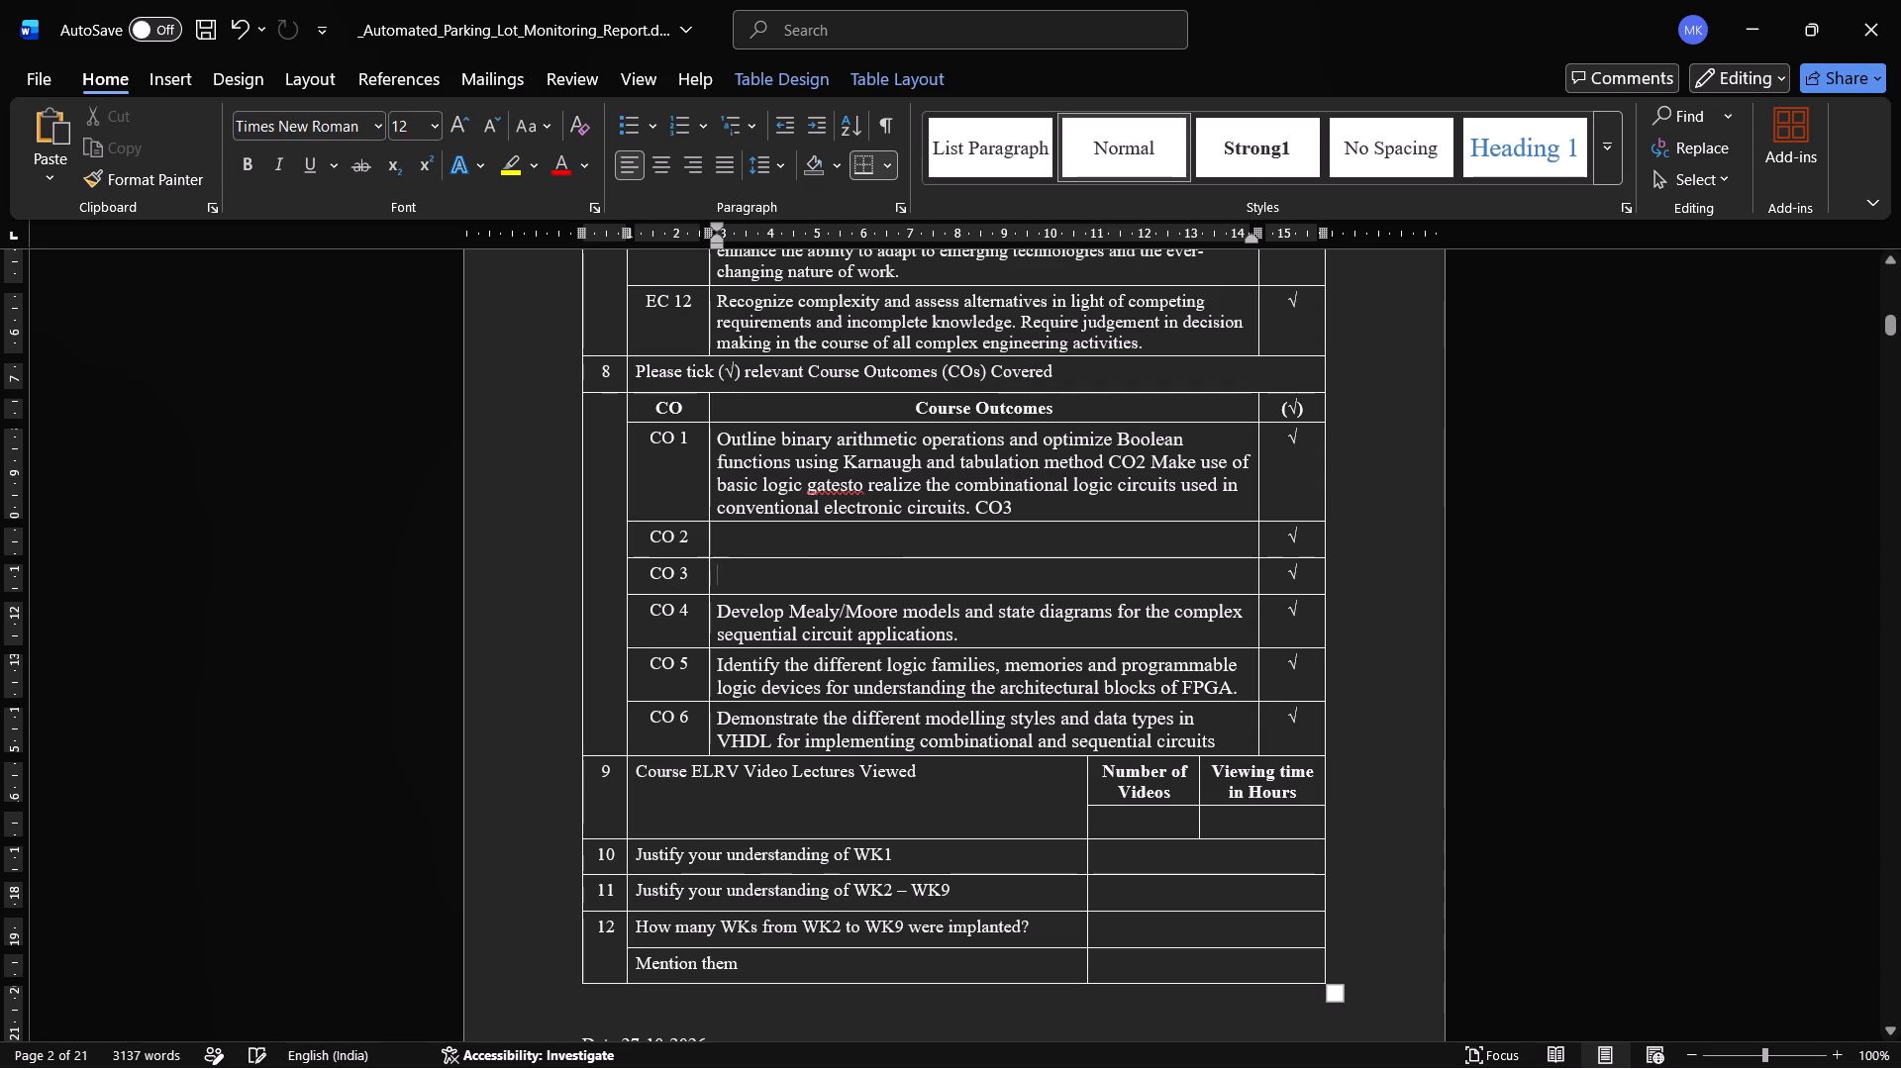
key(ctrl+v)
click(1056, 516)
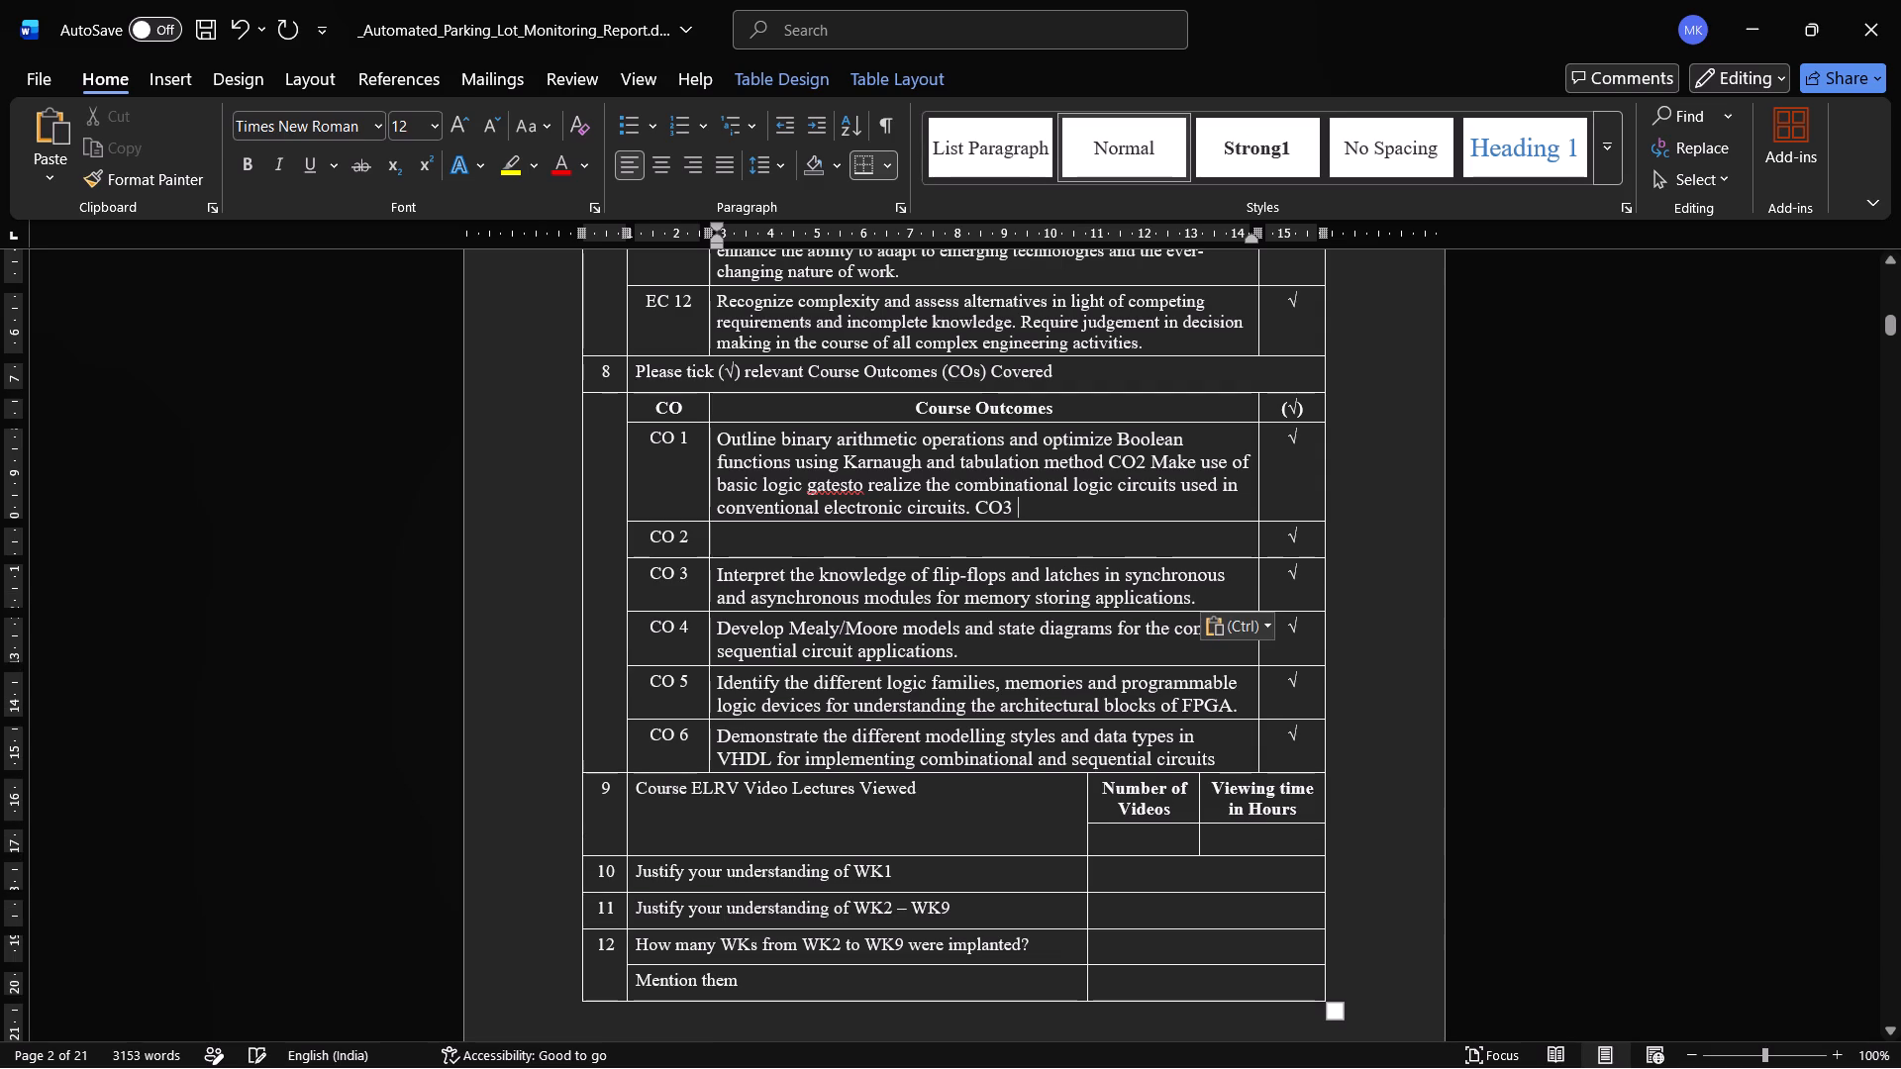
key(BackSpace)
key(BackSpace)
key(BackSpace)
key(BackSpace)
Move the "Make use of basic logic gates…" text into the CO 2 row and delete the leftover CO2 label from the CO 1 cell.
key(ctrl+shift+Left)
key(ctrl+shift+Left)
key(ctrl+shift+Left)
key(ctrl+shift+Left)
key(ctrl+shift+Left)
key(ctrl+shift+Left)
key(ctrl+shift+Left)
key(ctrl+shift+Left)
key(ctrl+shift+Left)
key(ctrl+shift+Left)
key(ctrl+shift+Left)
key(ctrl+shift+Left)
key(ctrl+shift+Left)
key(ctrl+shift+Left)
key(ctrl+shift+Left)
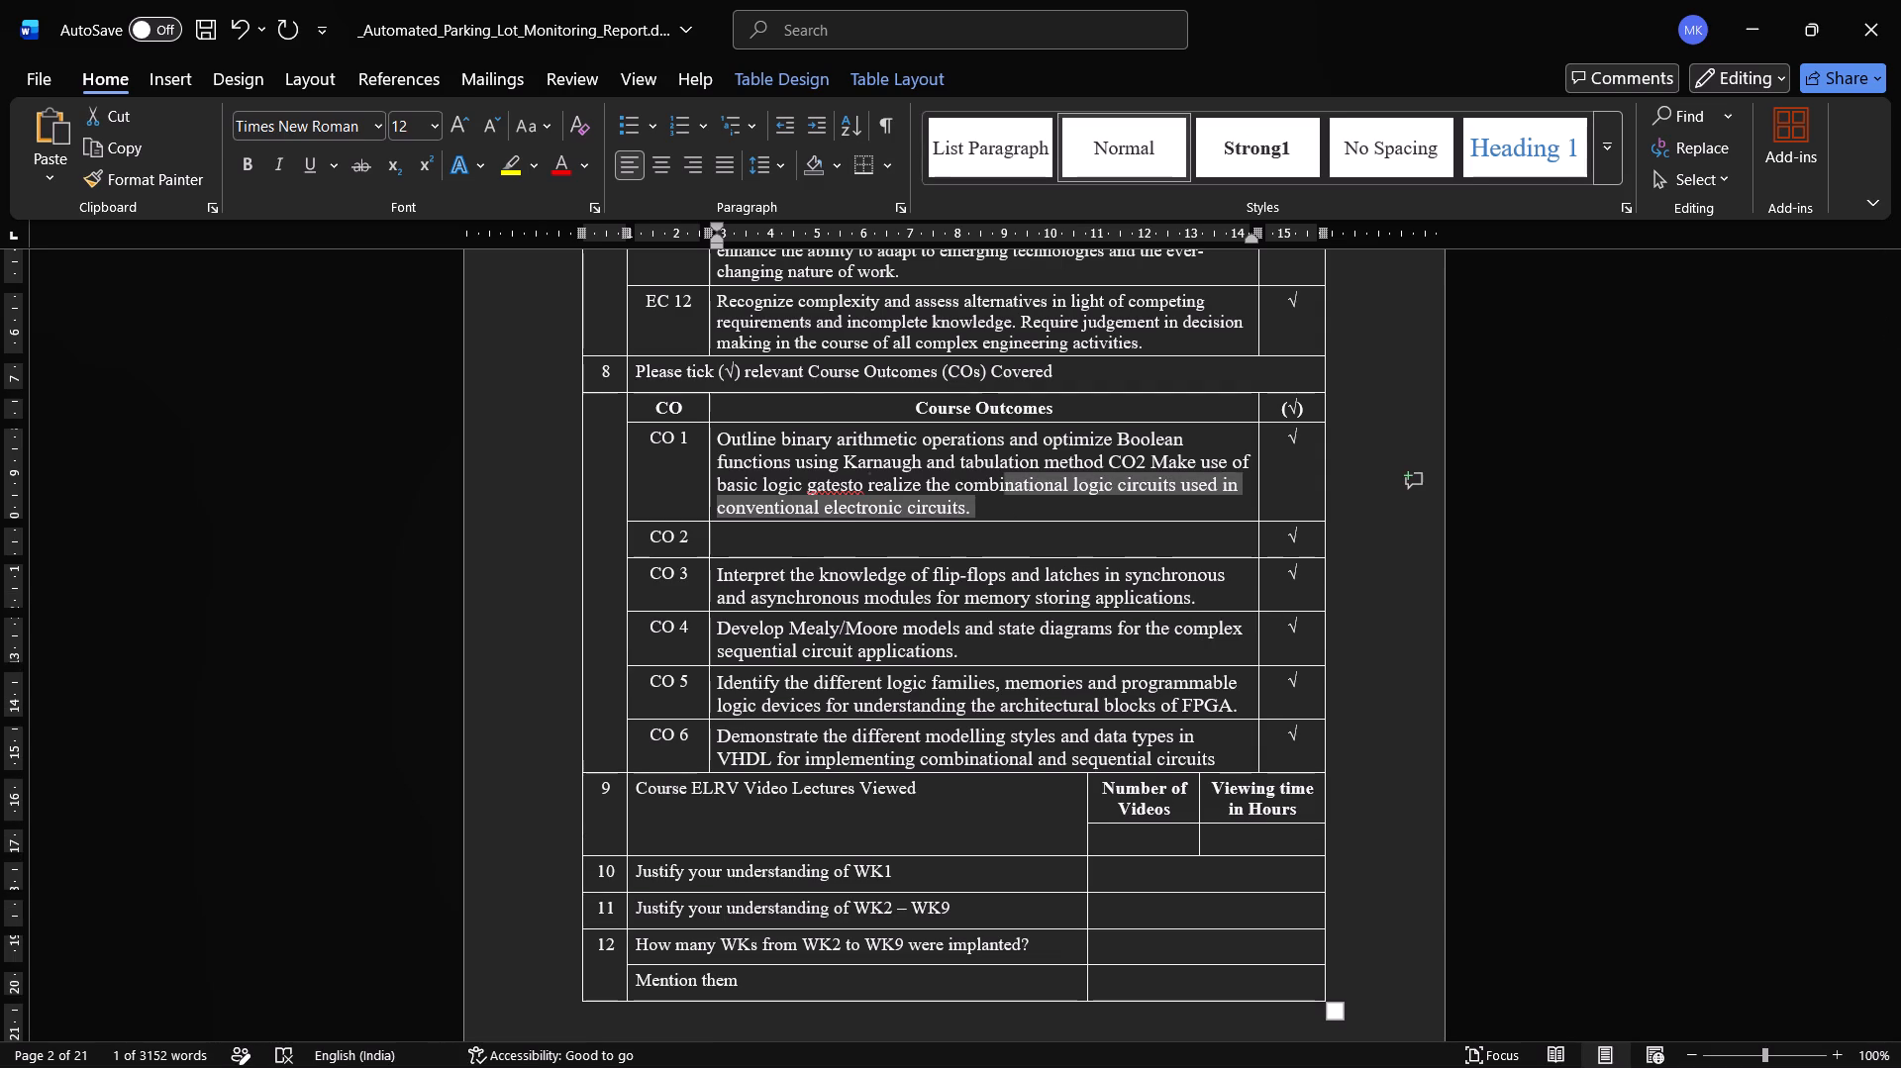
key(ctrl+shift+Left)
key(ctrl+shift+Left)
key(ctrl+shift+Left)
key(ctrl+shift+Right)
key(ctrl+x)
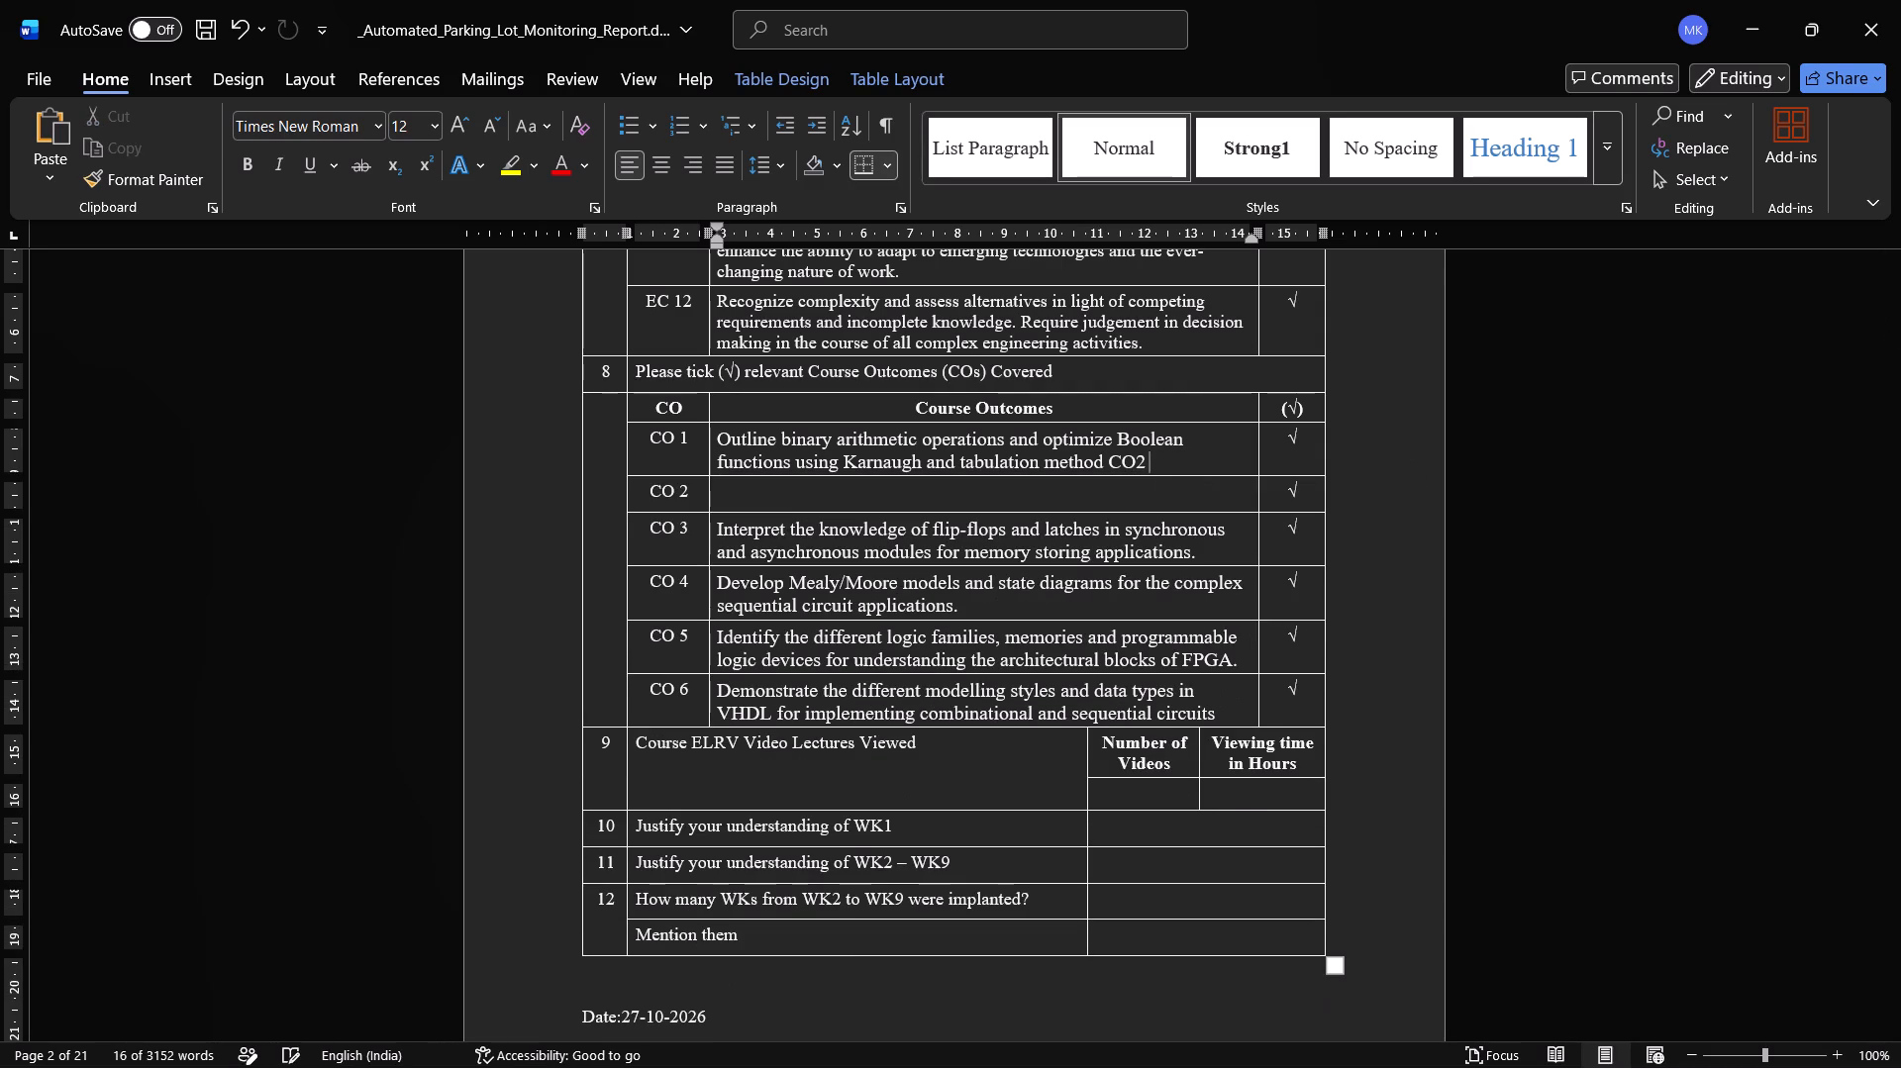
click(1026, 479)
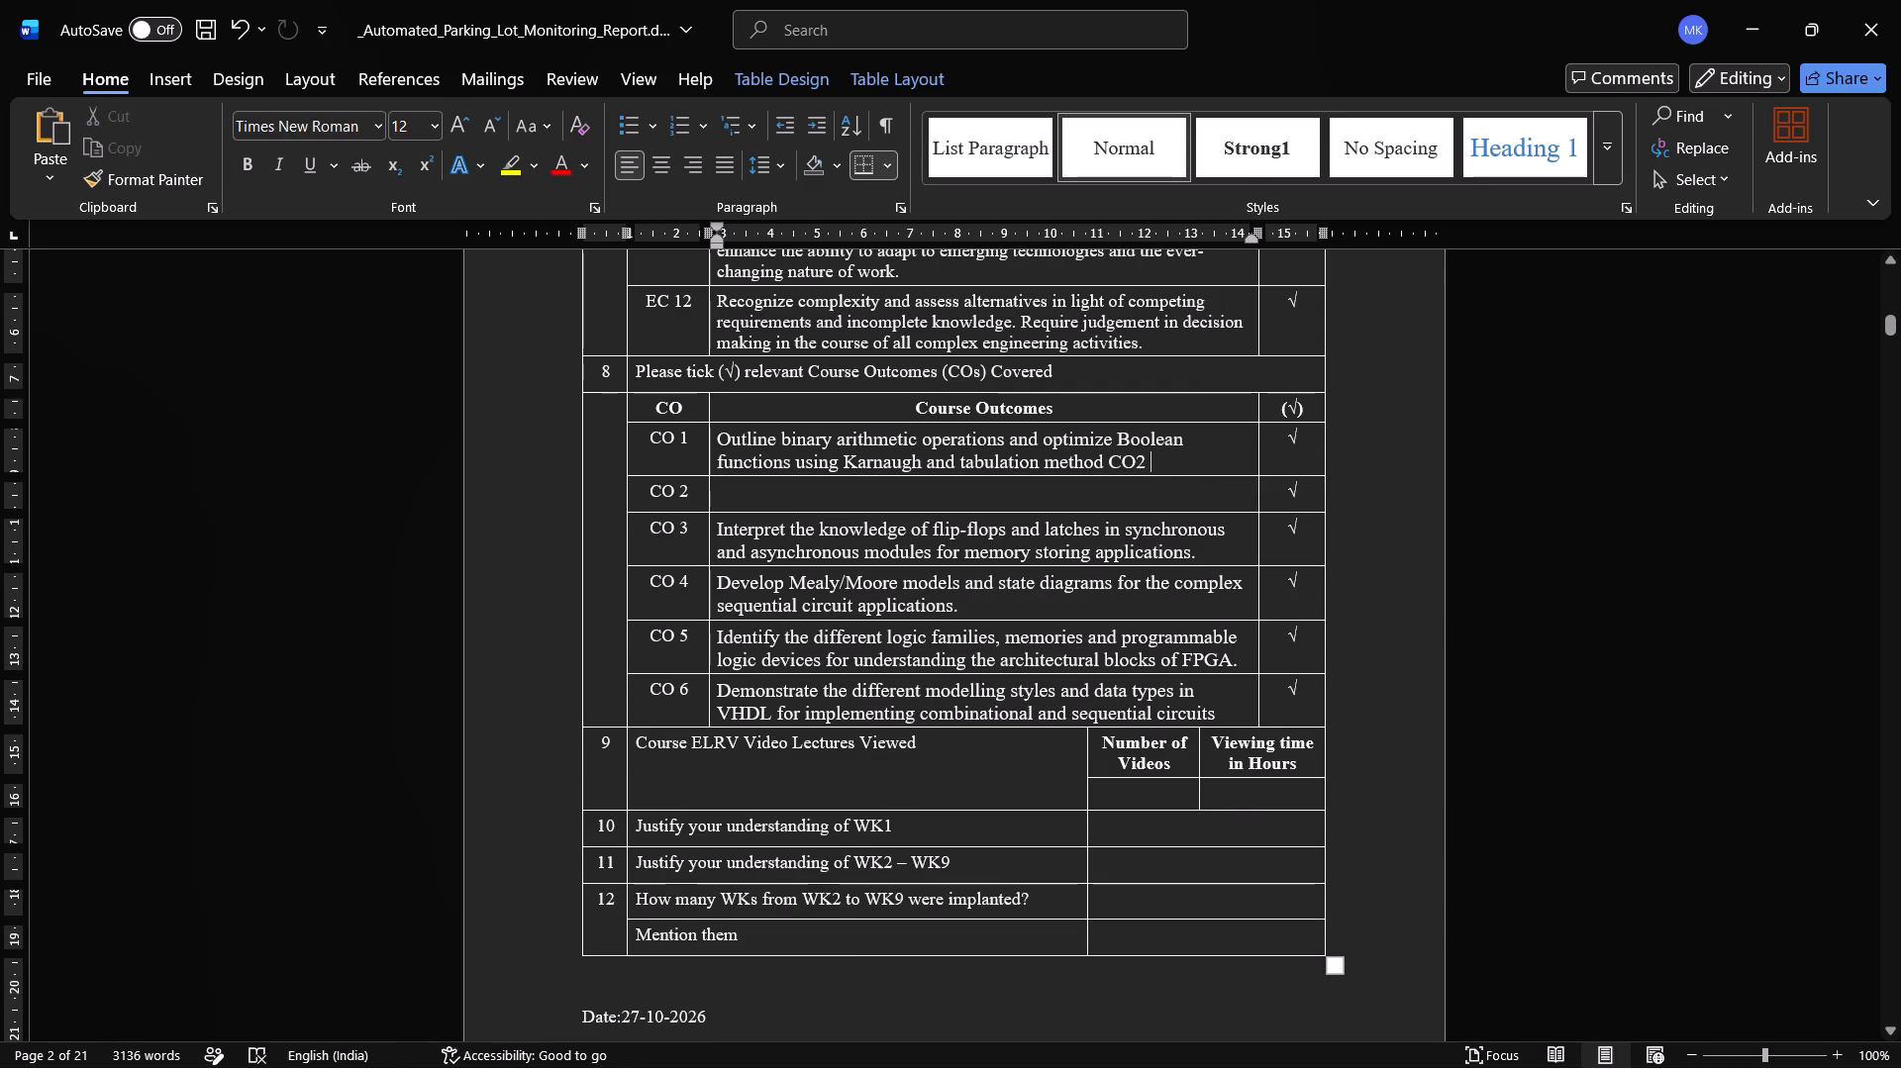
click(1020, 482)
key(ctrl+v)
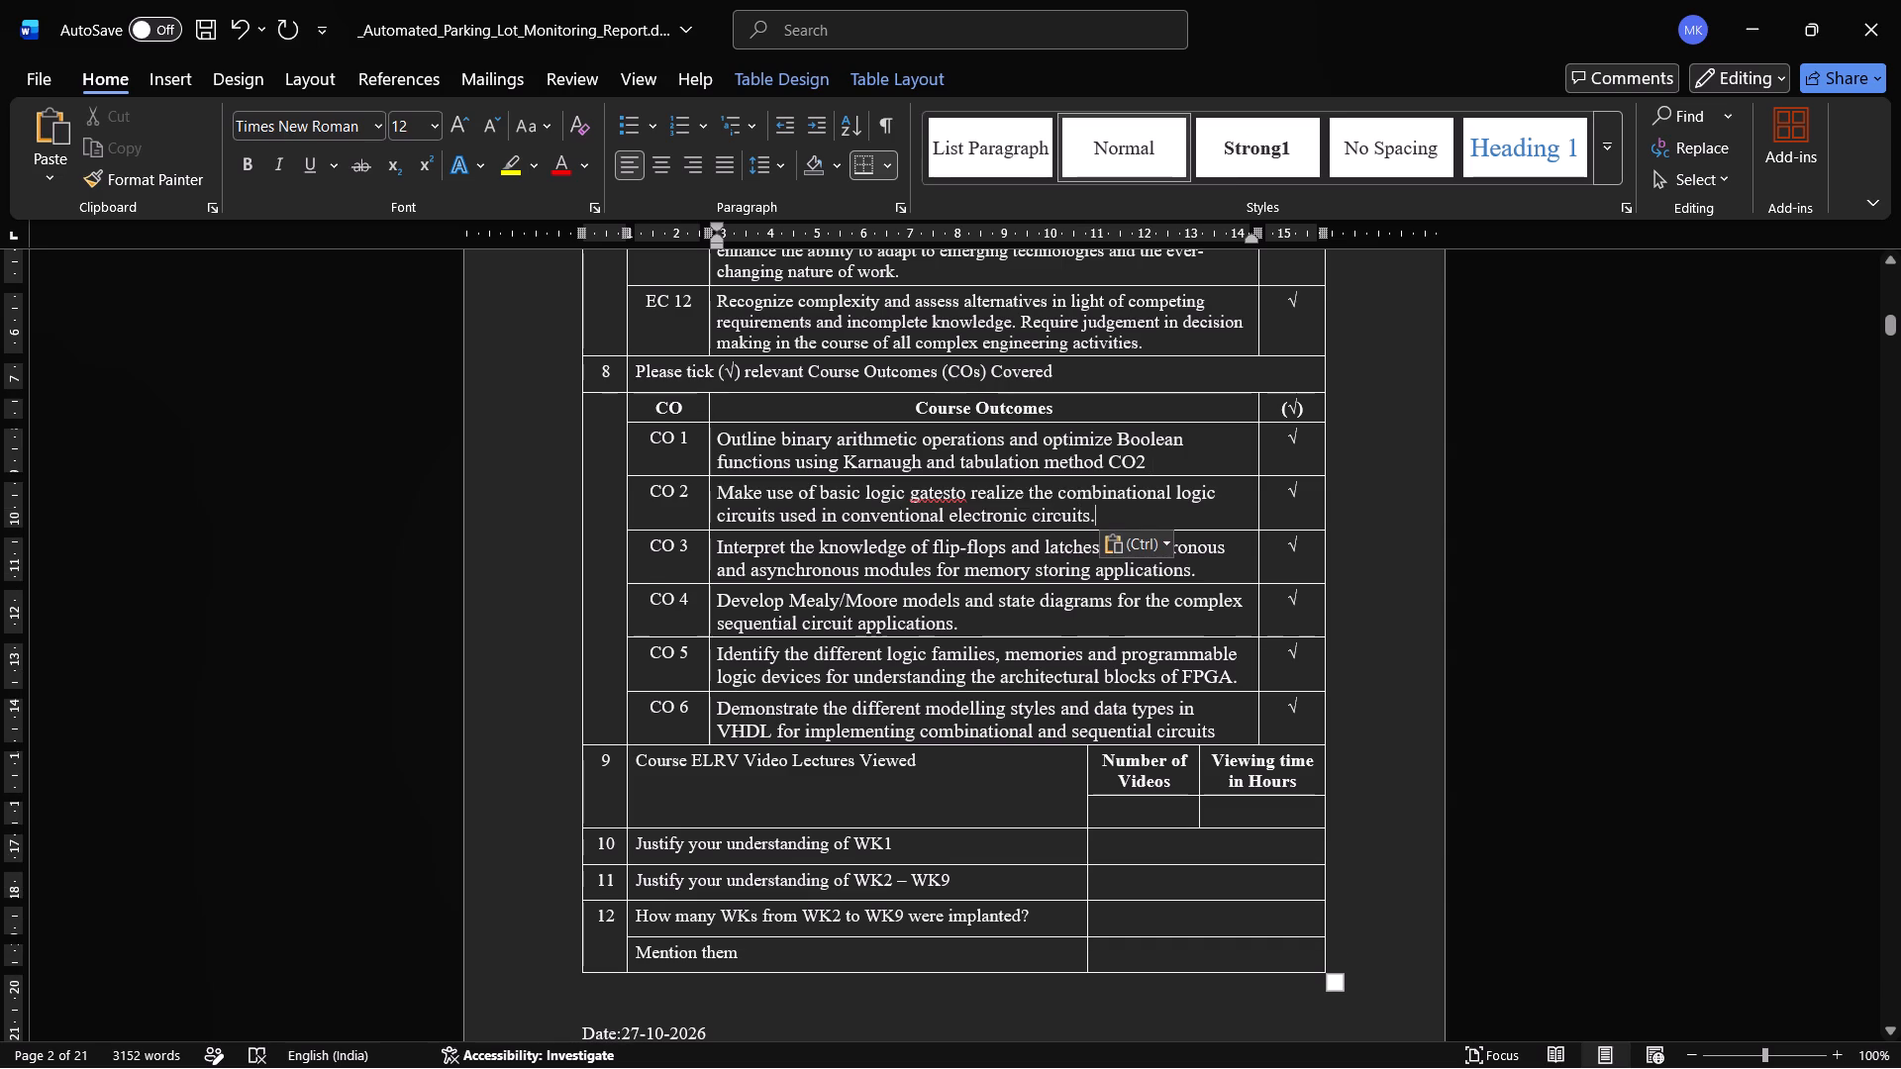
click(1165, 463)
key(BackSpace)
key(BackSpace)
key(BackSpace)
key(BackSpace)
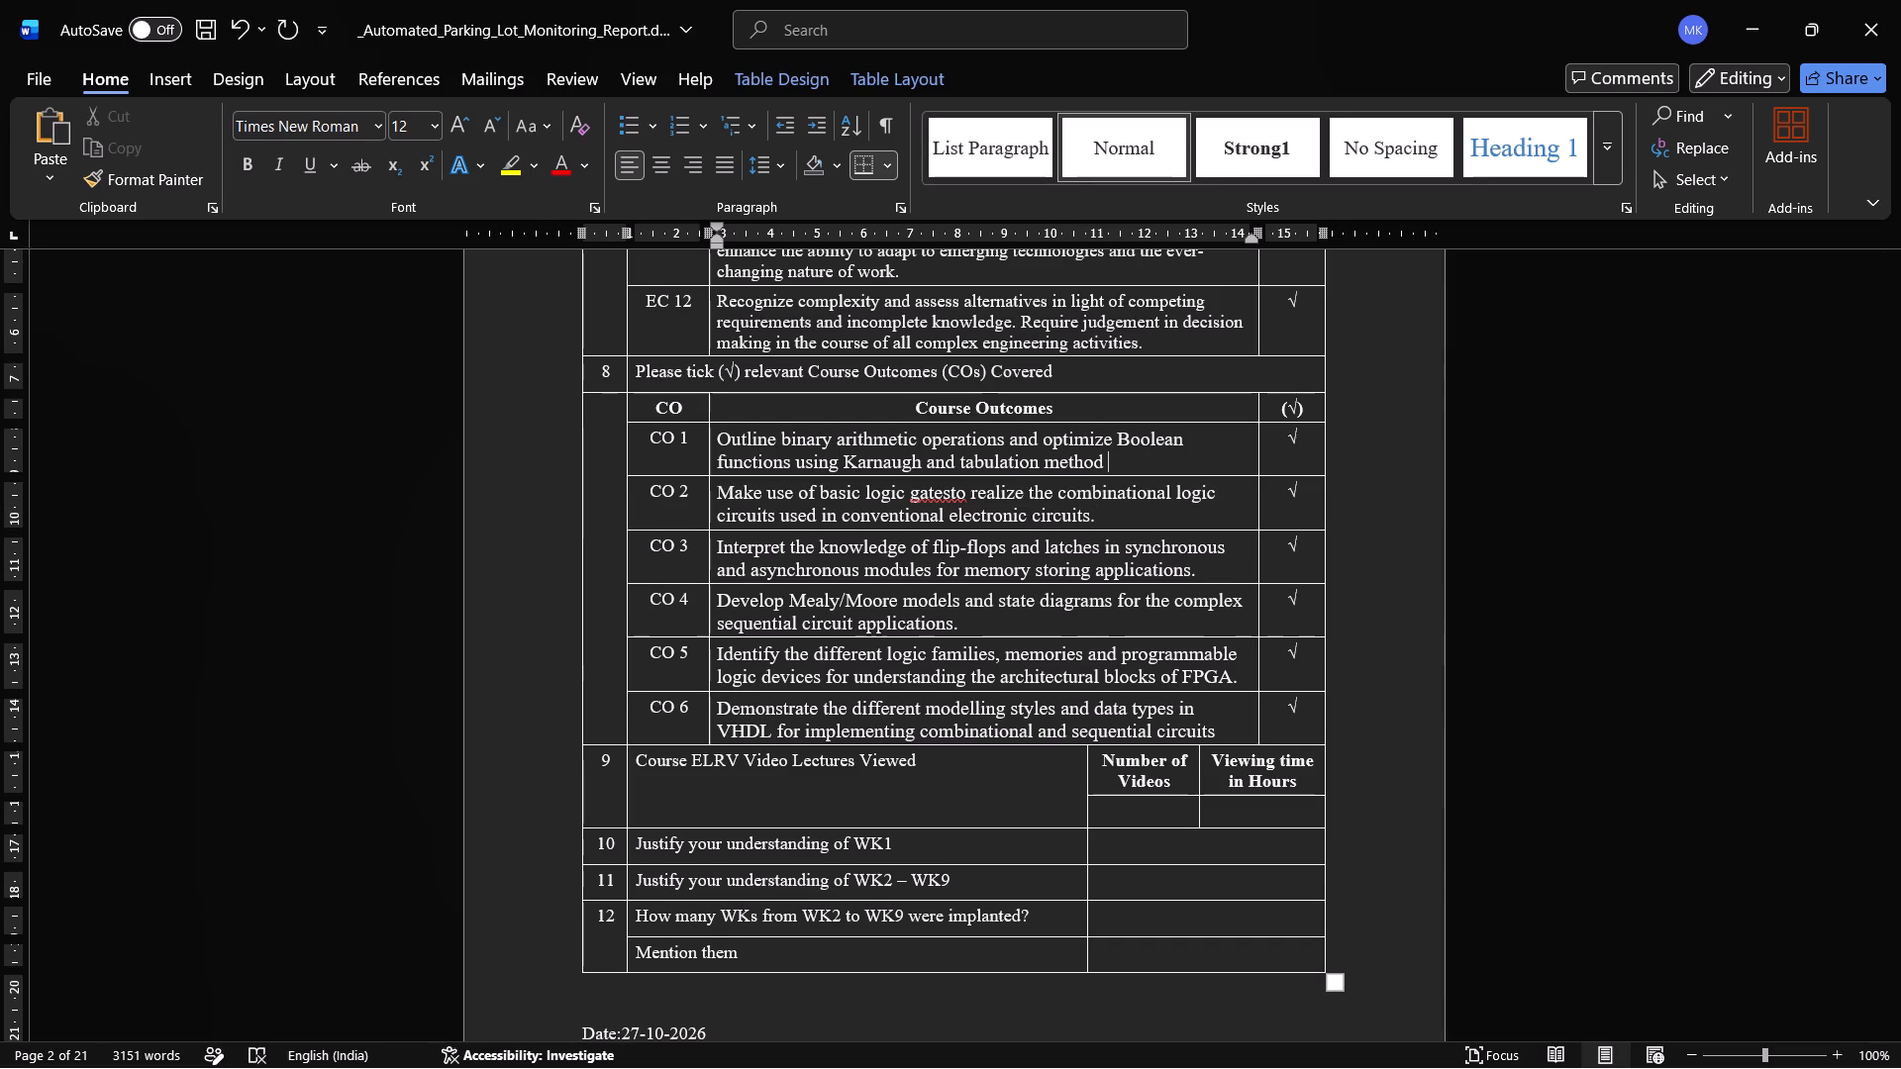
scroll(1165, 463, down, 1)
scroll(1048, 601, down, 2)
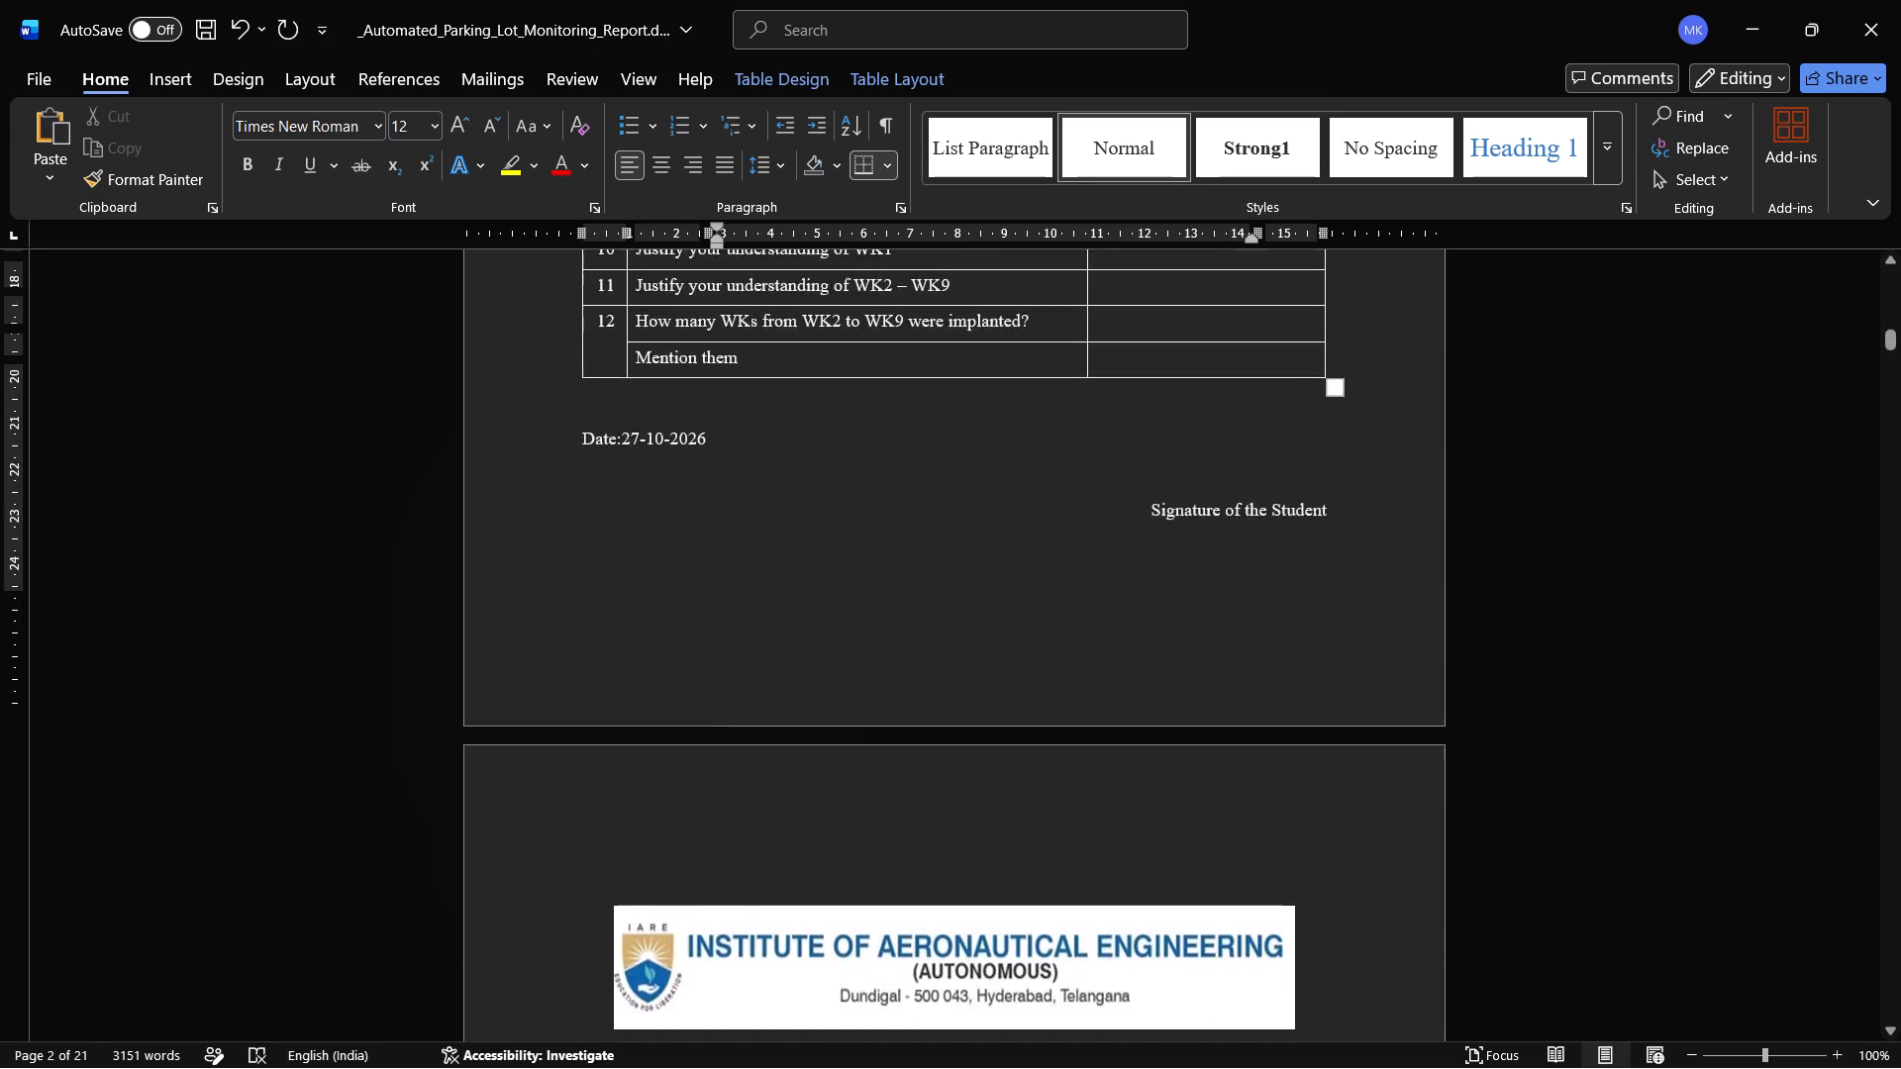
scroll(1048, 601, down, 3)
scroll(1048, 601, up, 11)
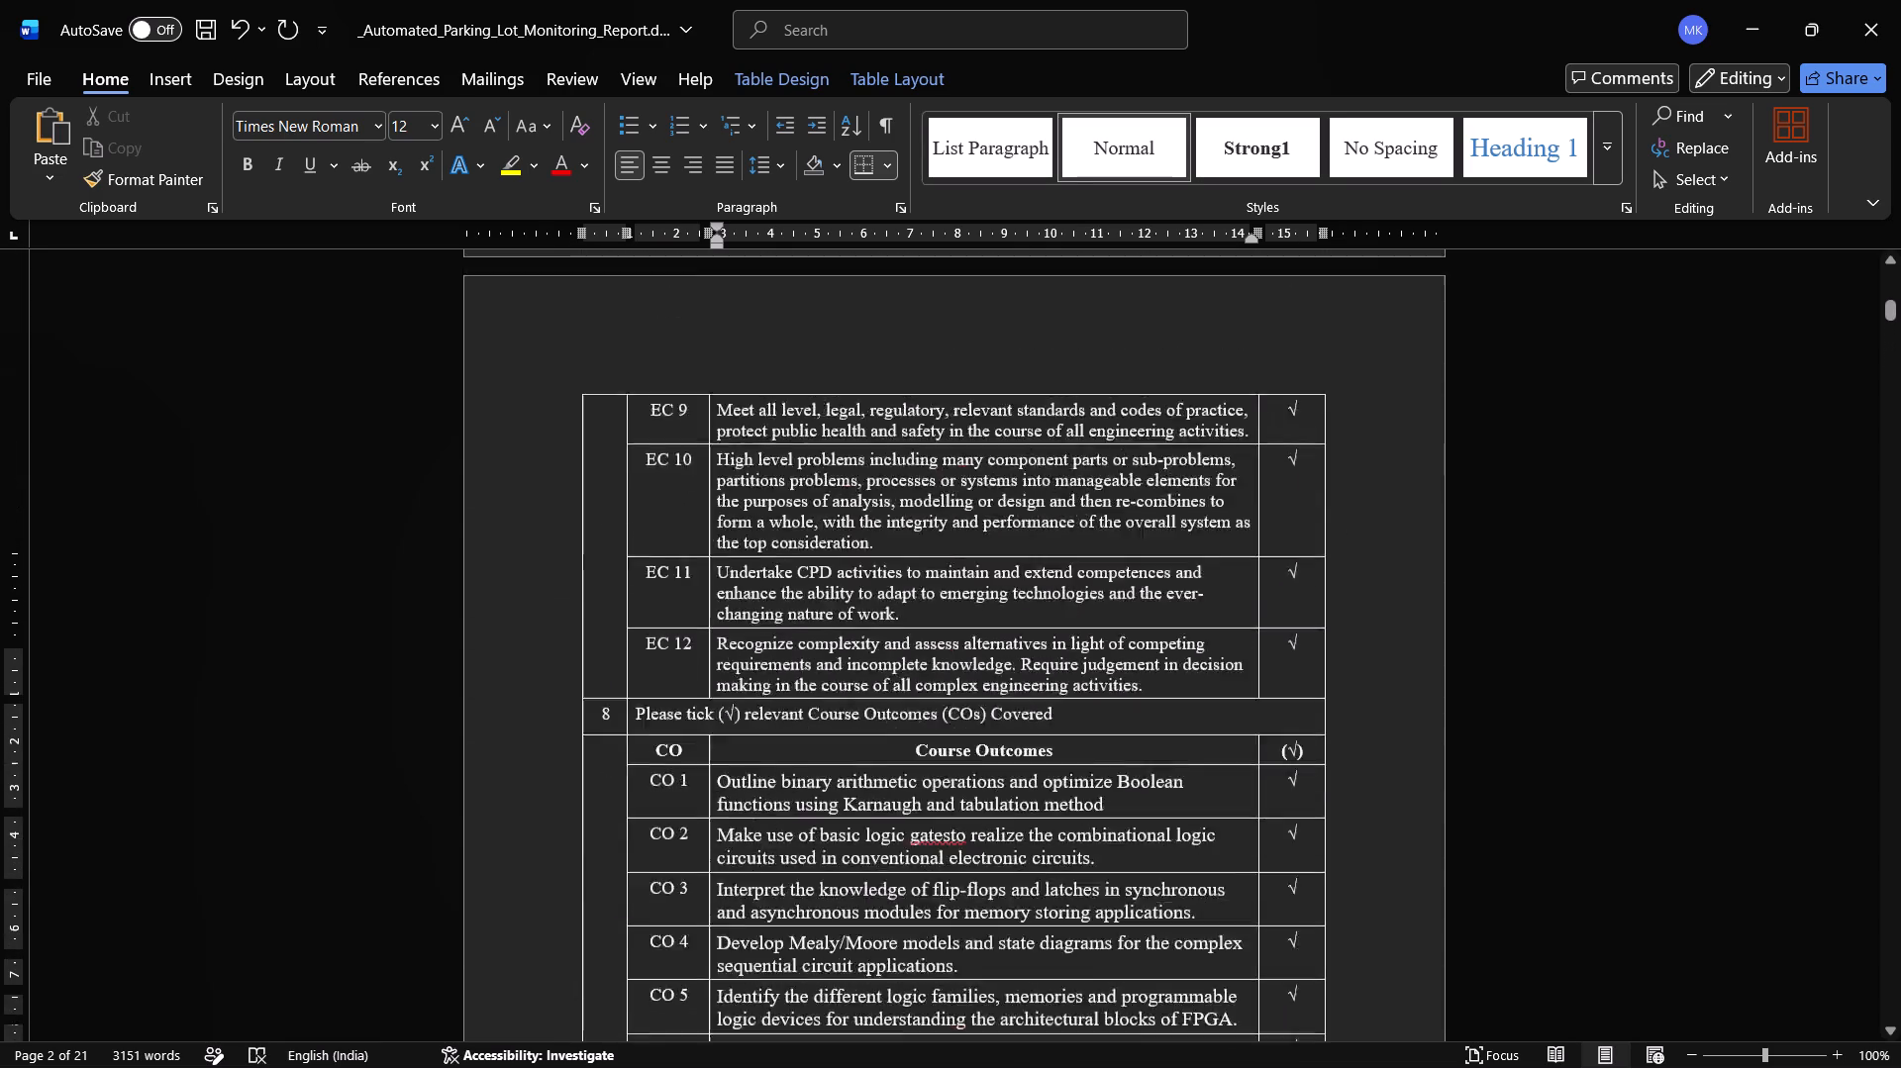
Save the completed Automated Parking Lot Monitoring report.
key(ctrl+s)
scroll(1048, 601, up, 7)
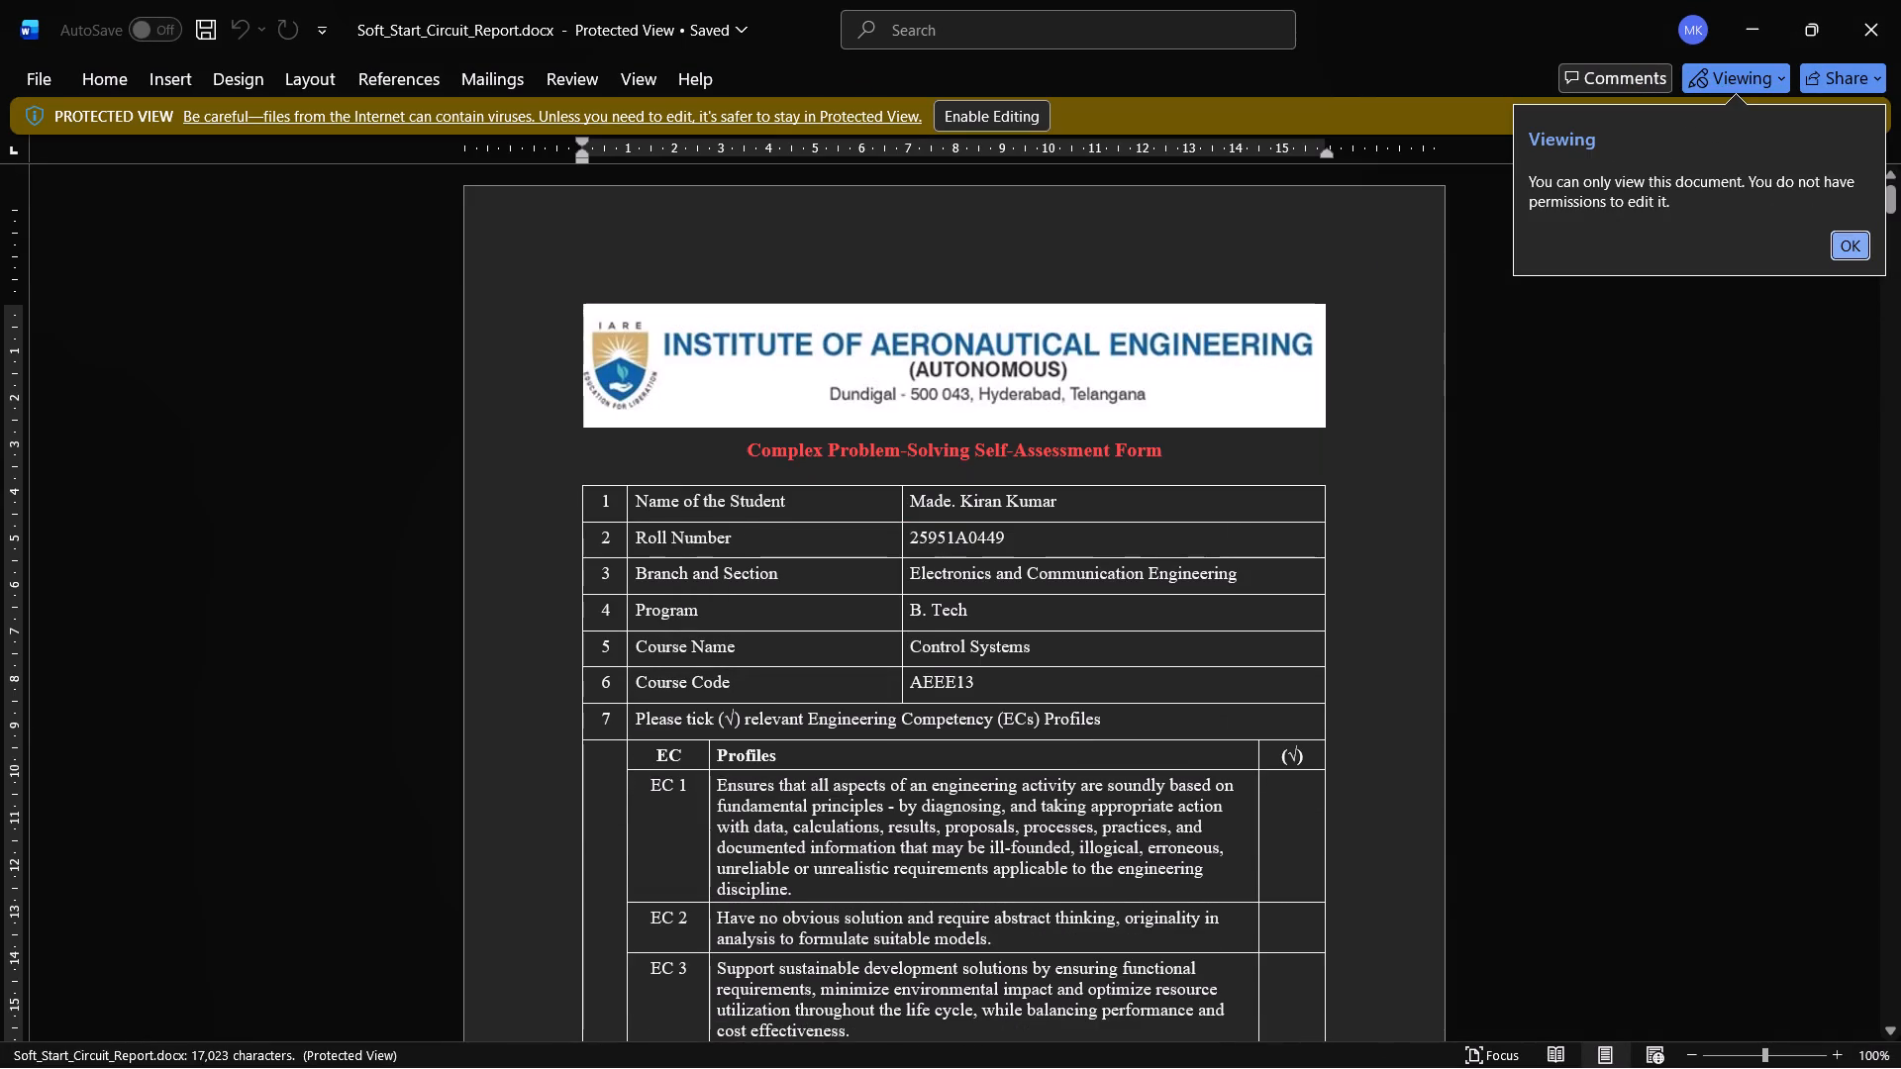
click(1017, 129)
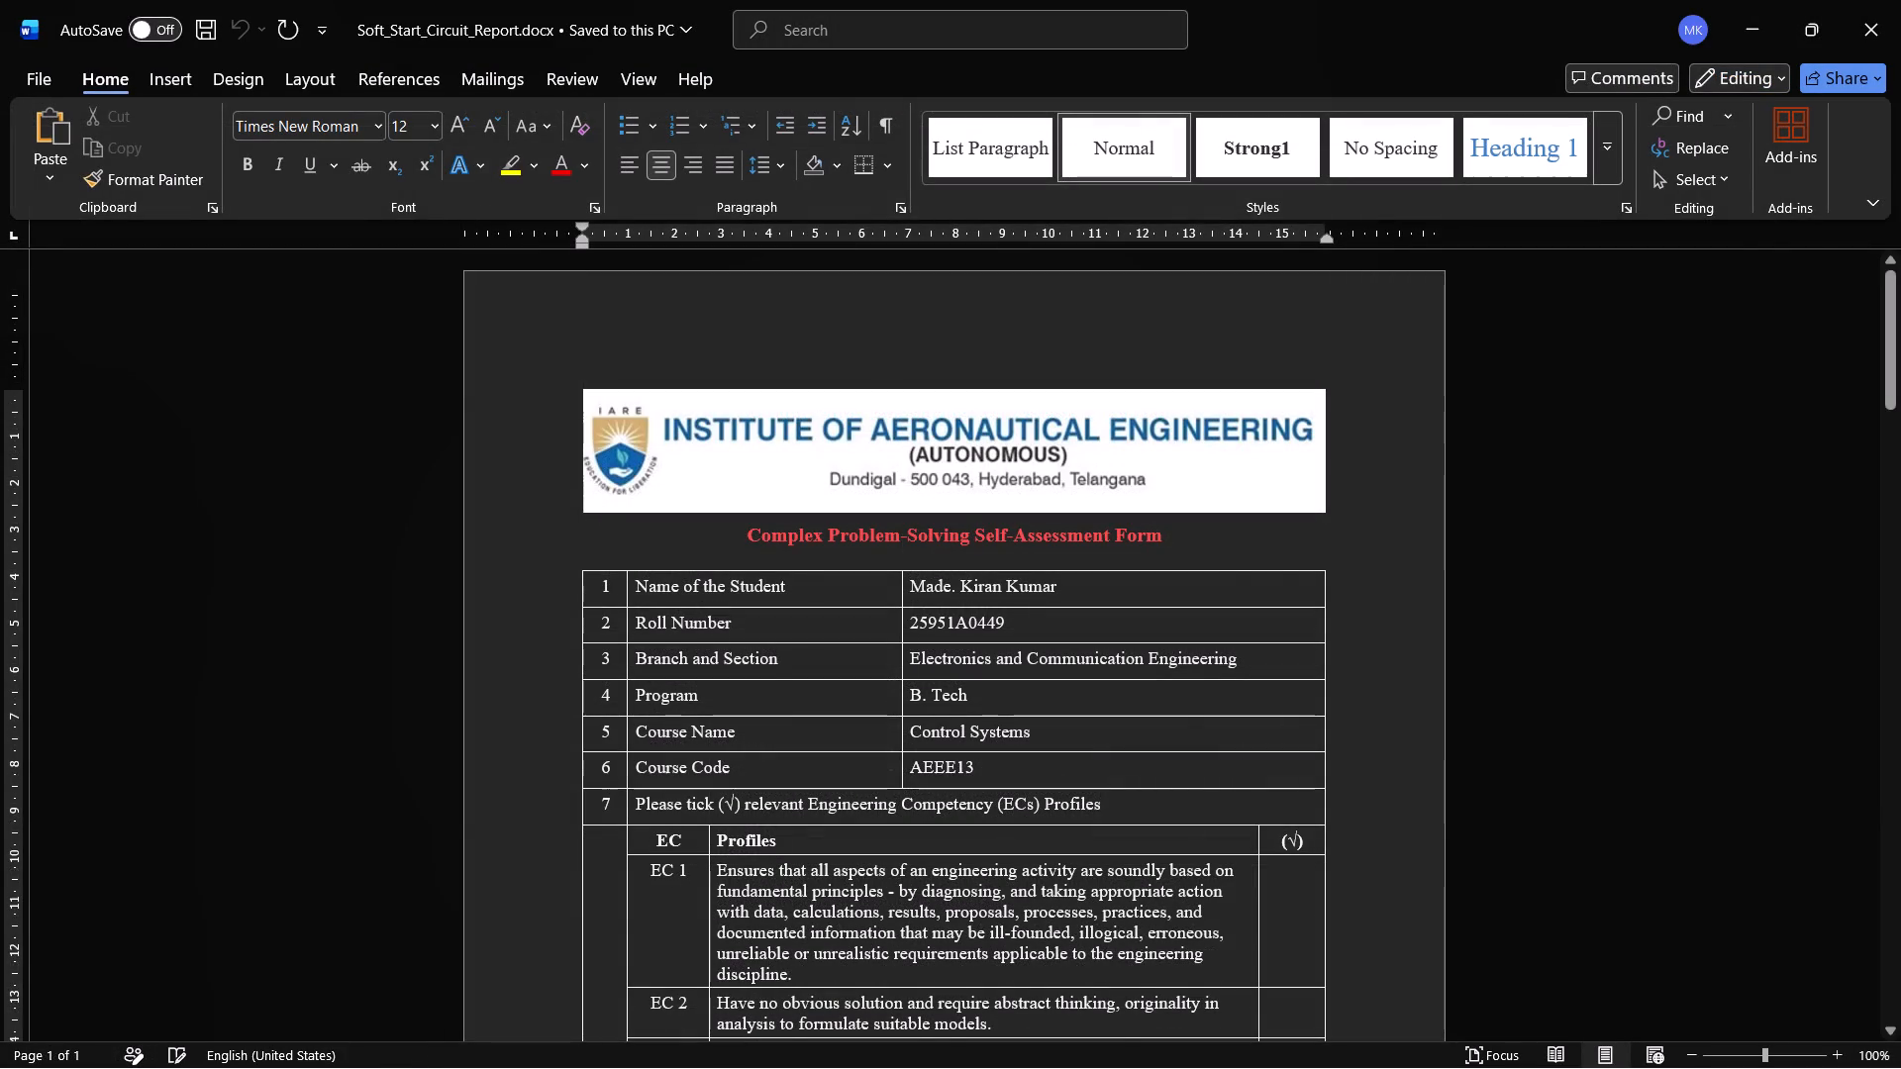
Copy the student's name from the parking lot report and paste it over the Name of the Student entry in the Soft Start Circuit report.
key(alt+Tab)
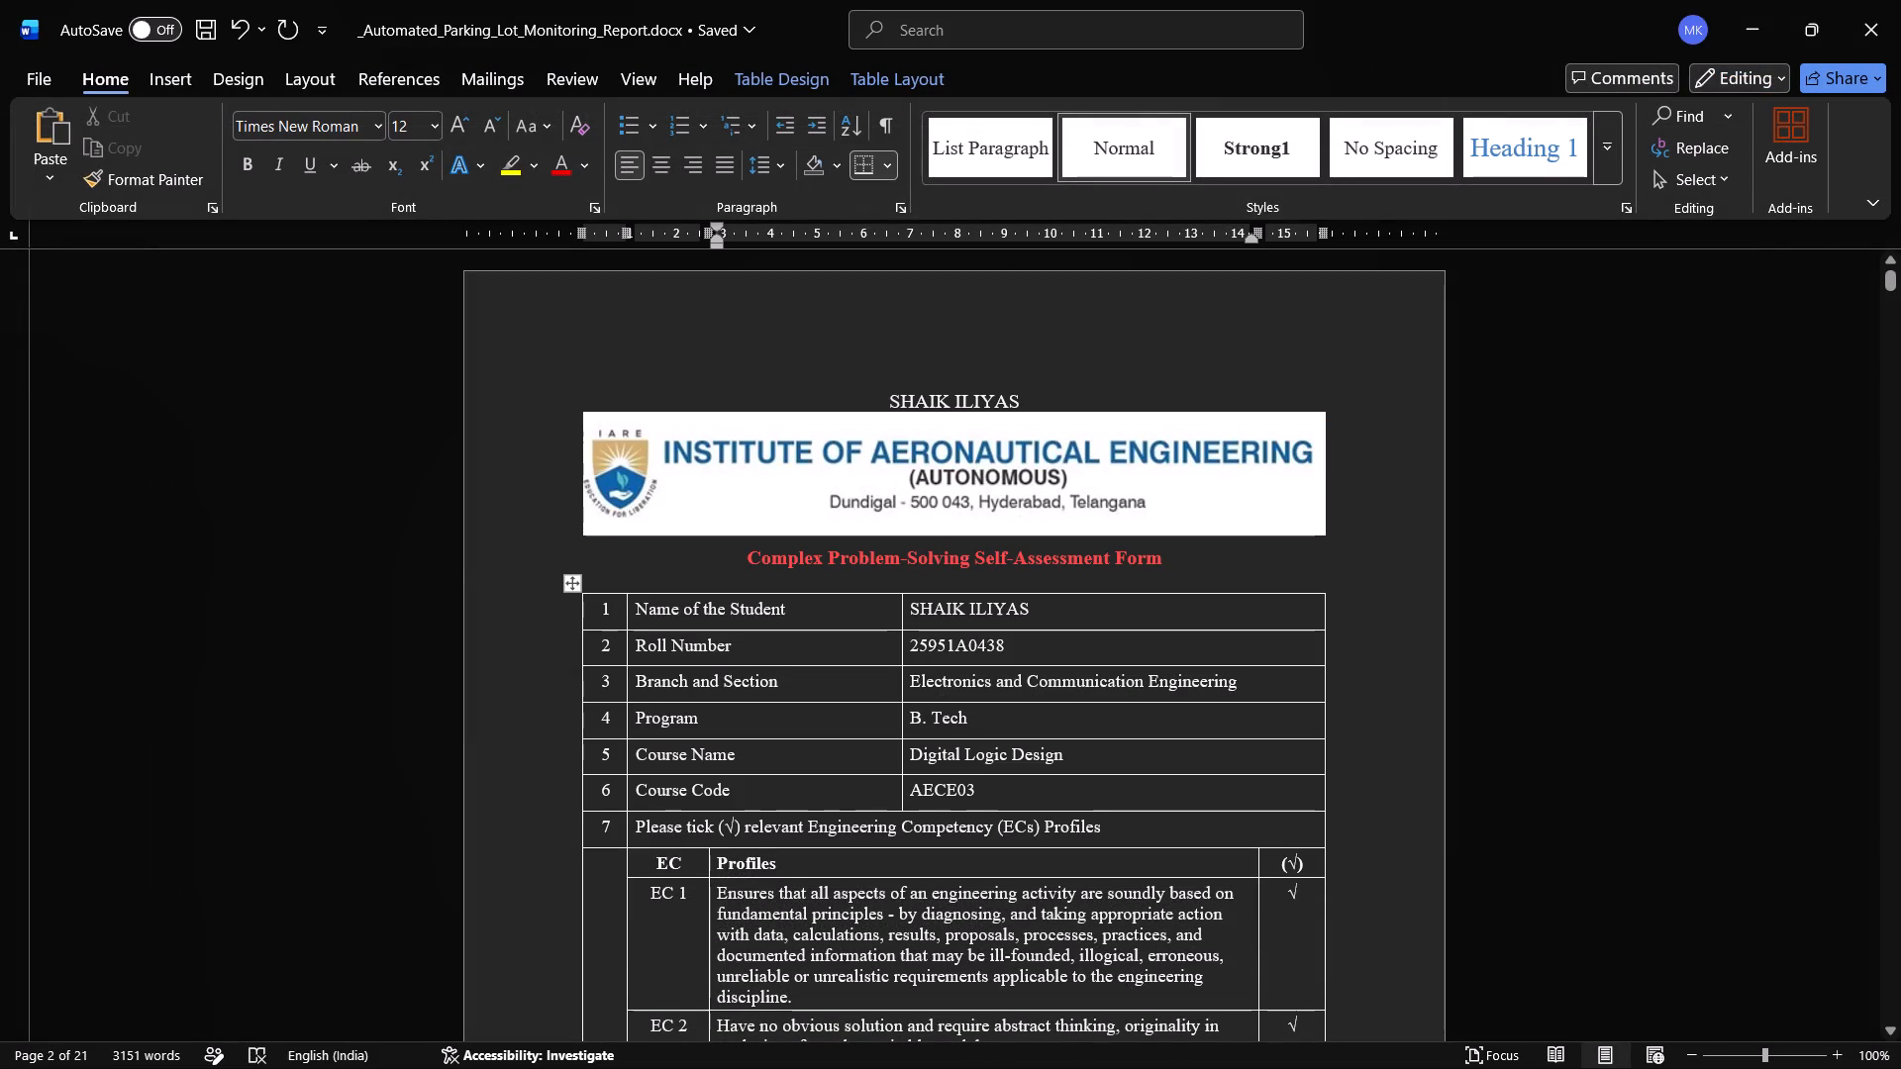
drag(1046, 615, 940, 616)
key(ctrl+c)
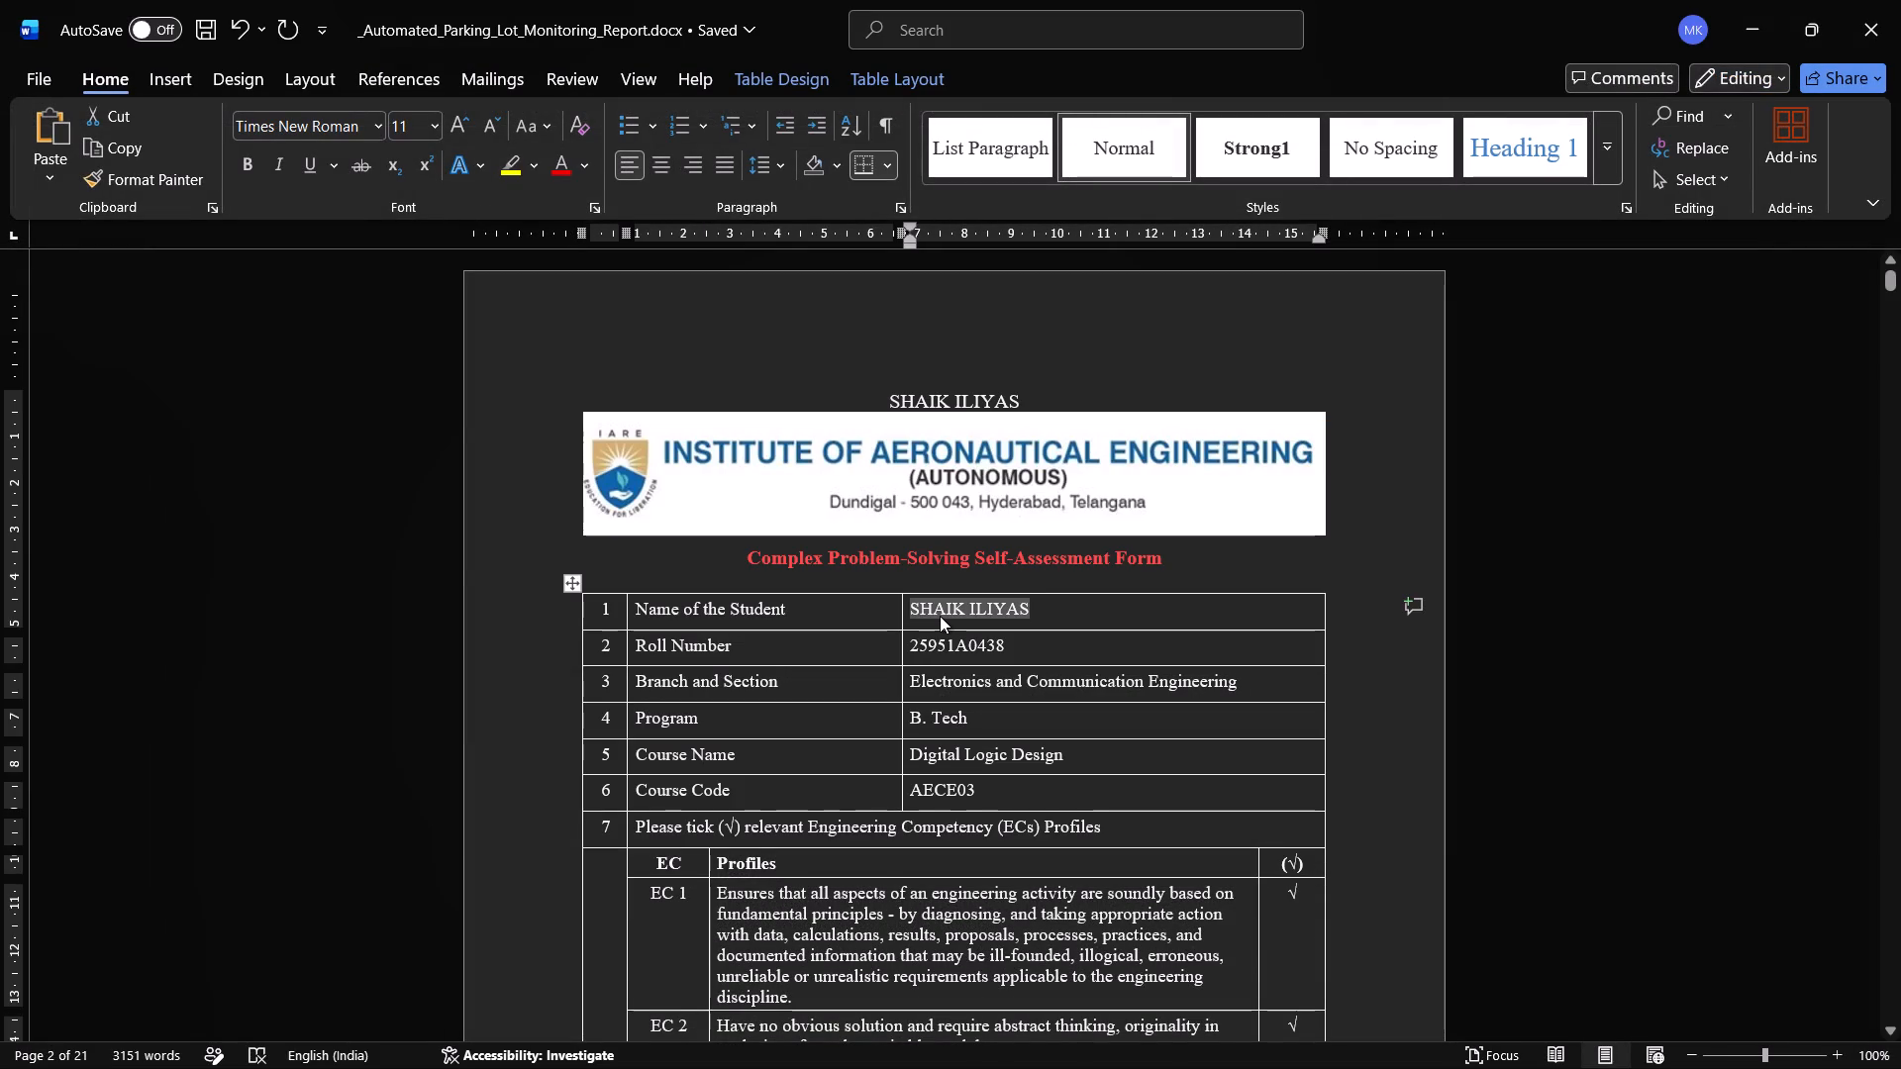
click(1572, 502)
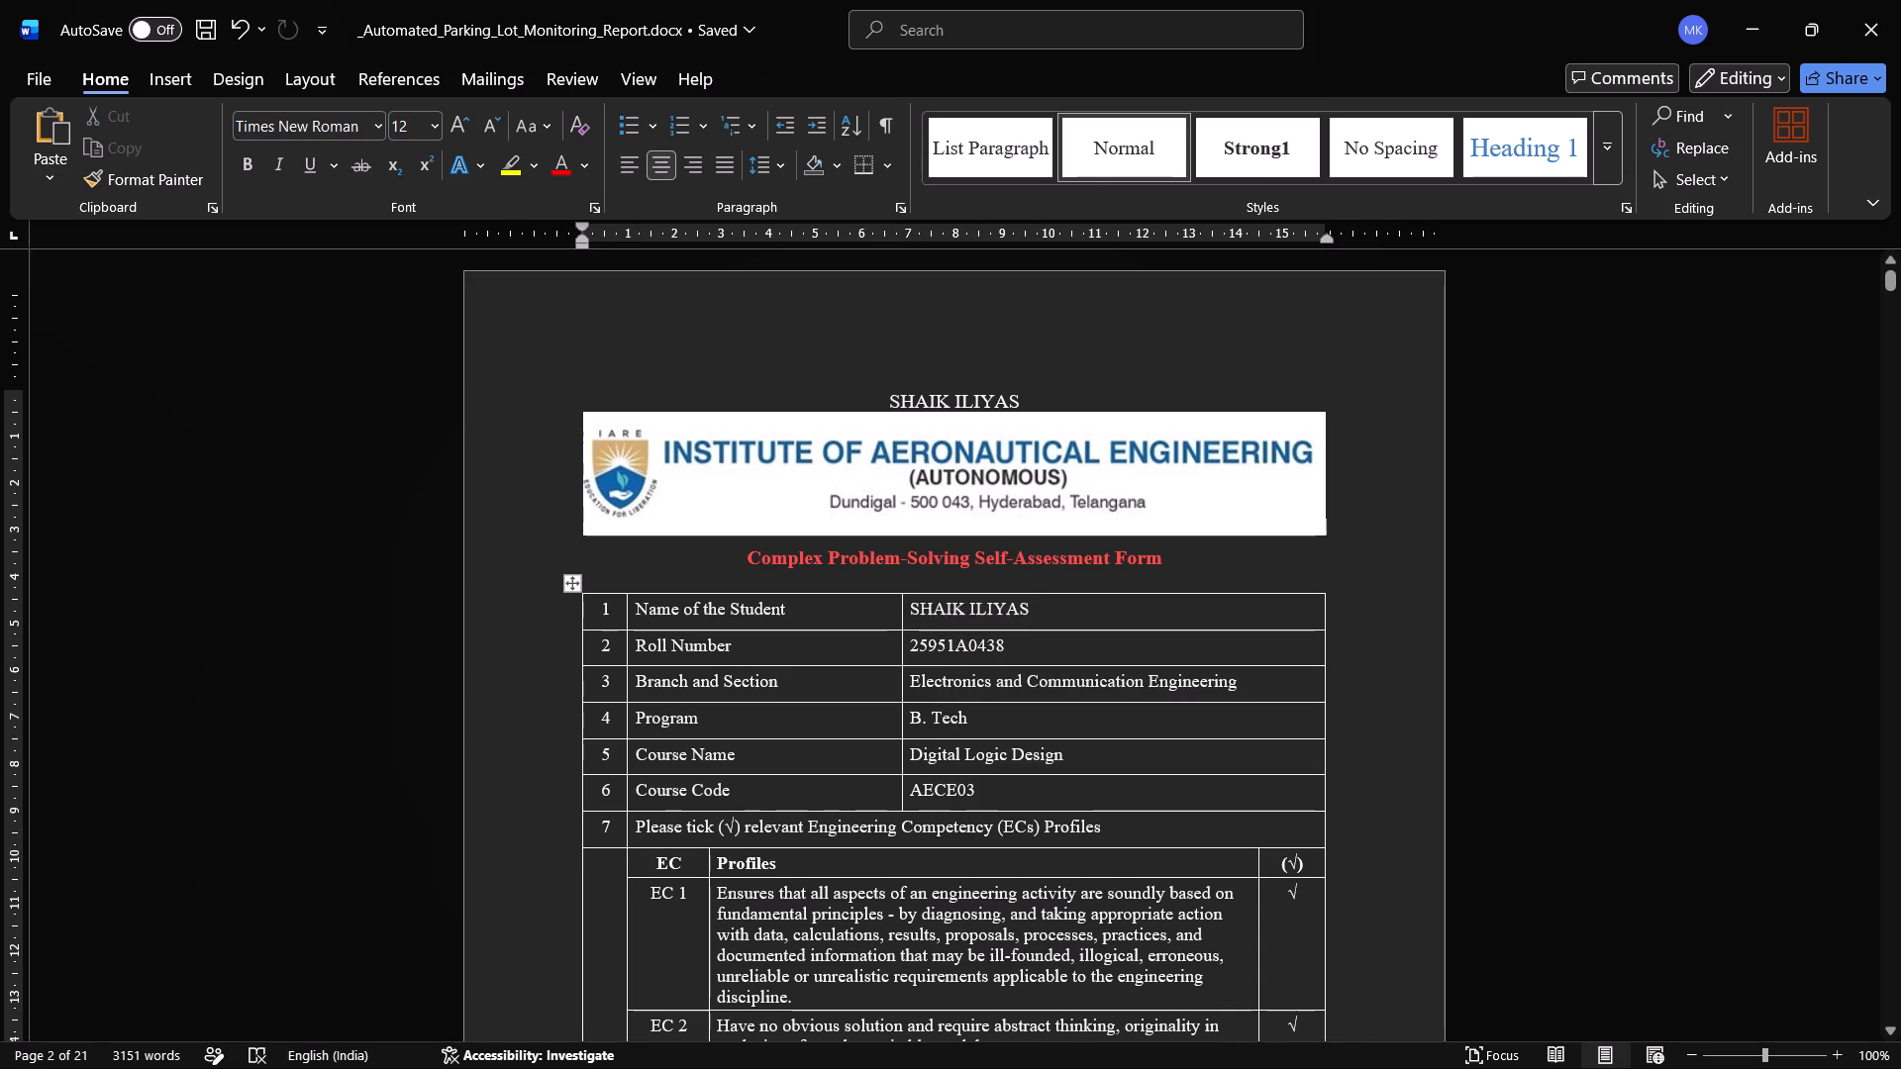
key(alt+Tab)
drag(1068, 590, 914, 592)
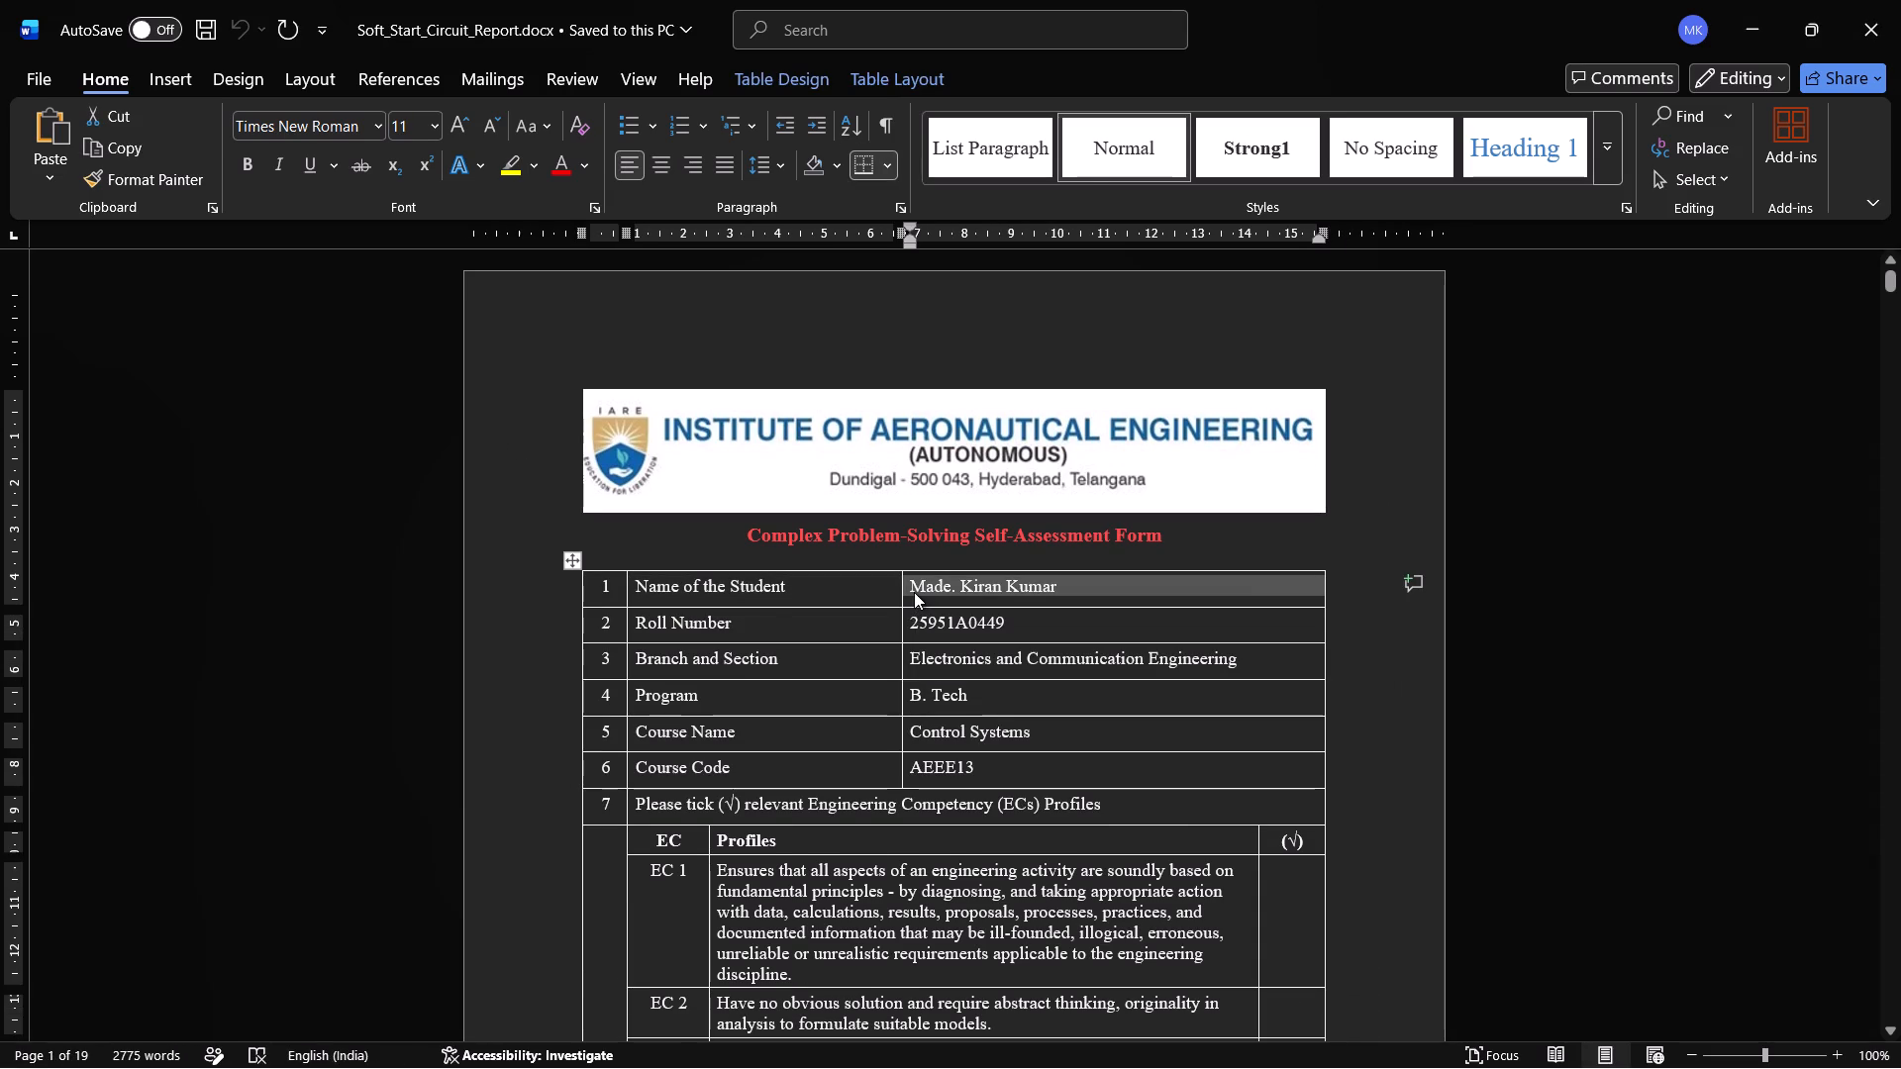
key(ctrl+v)
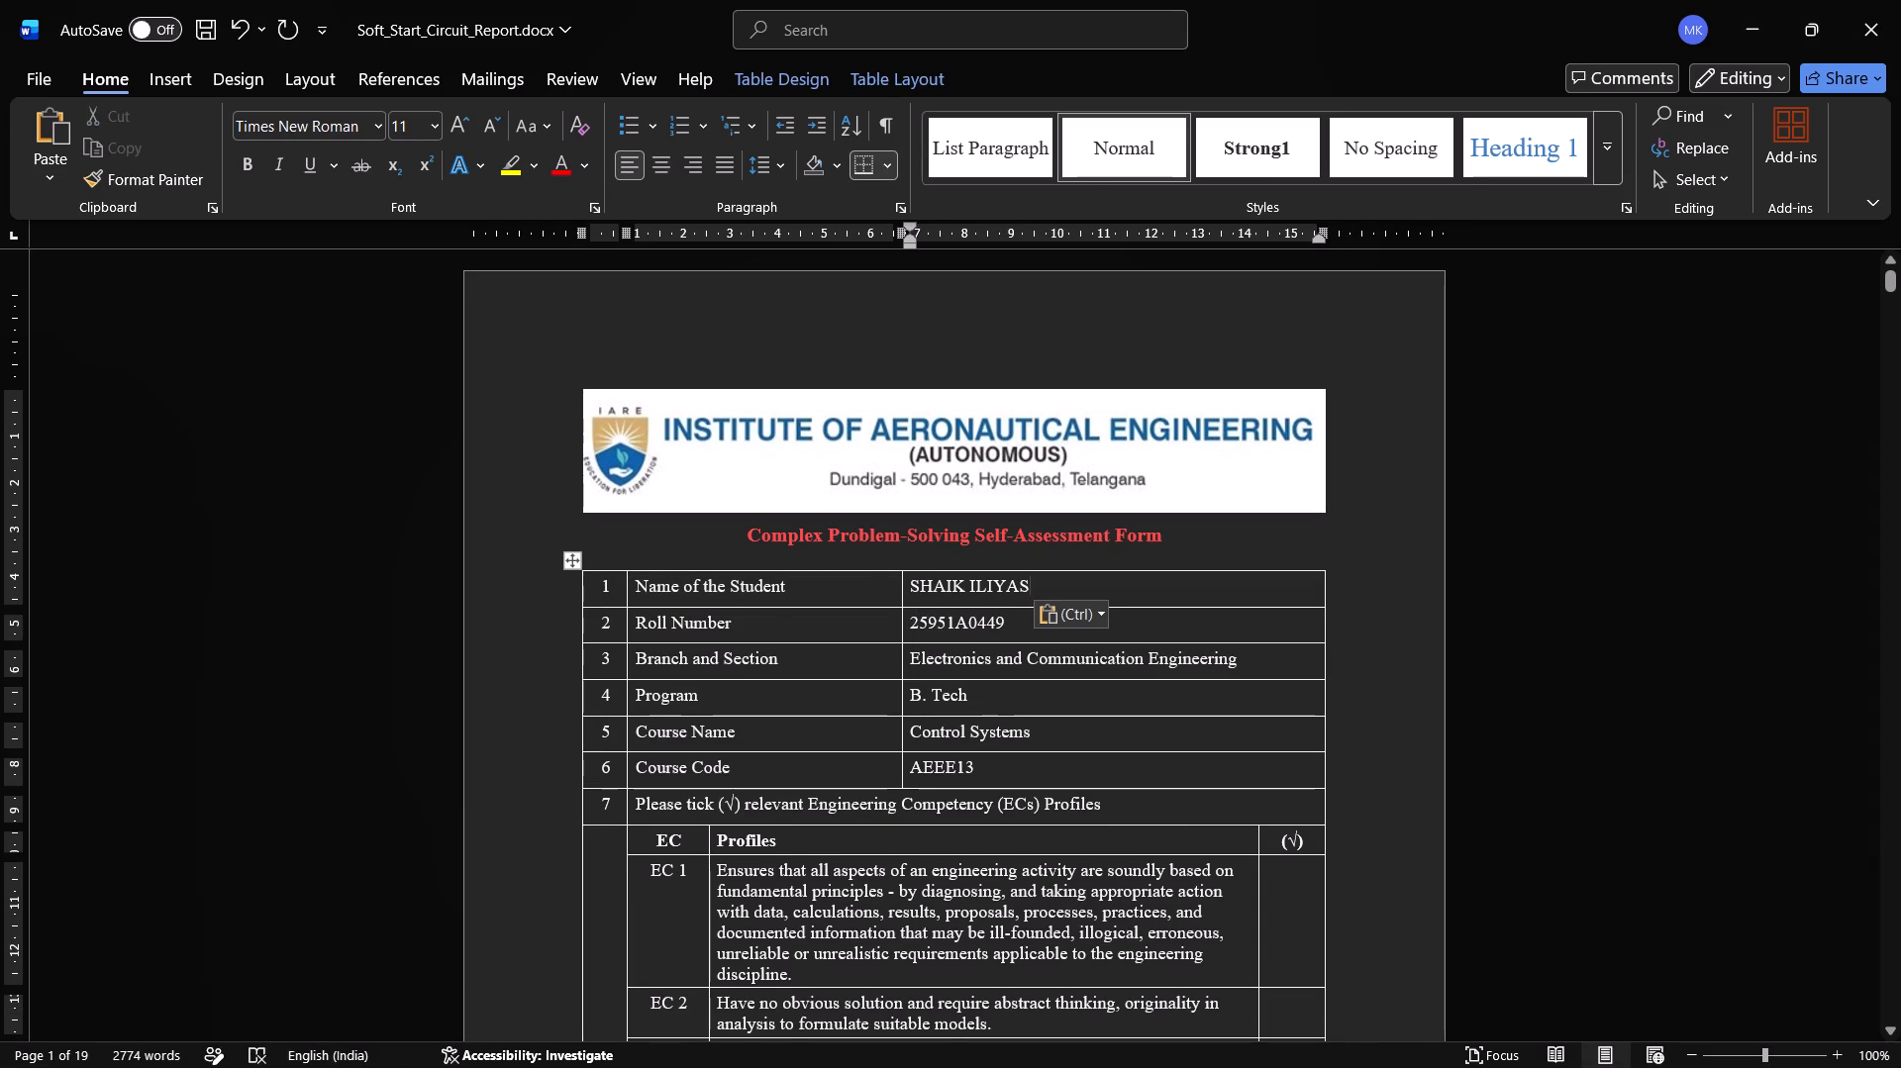
Change the last two digits of the Roll Number in the self-assessment form to 38.
click(1011, 627)
key(BackSpace)
key(BackSpace)
text(38)
Enter 27-10-2026 after the Date label below the self-assessment table.
scroll(1011, 627, down, 4)
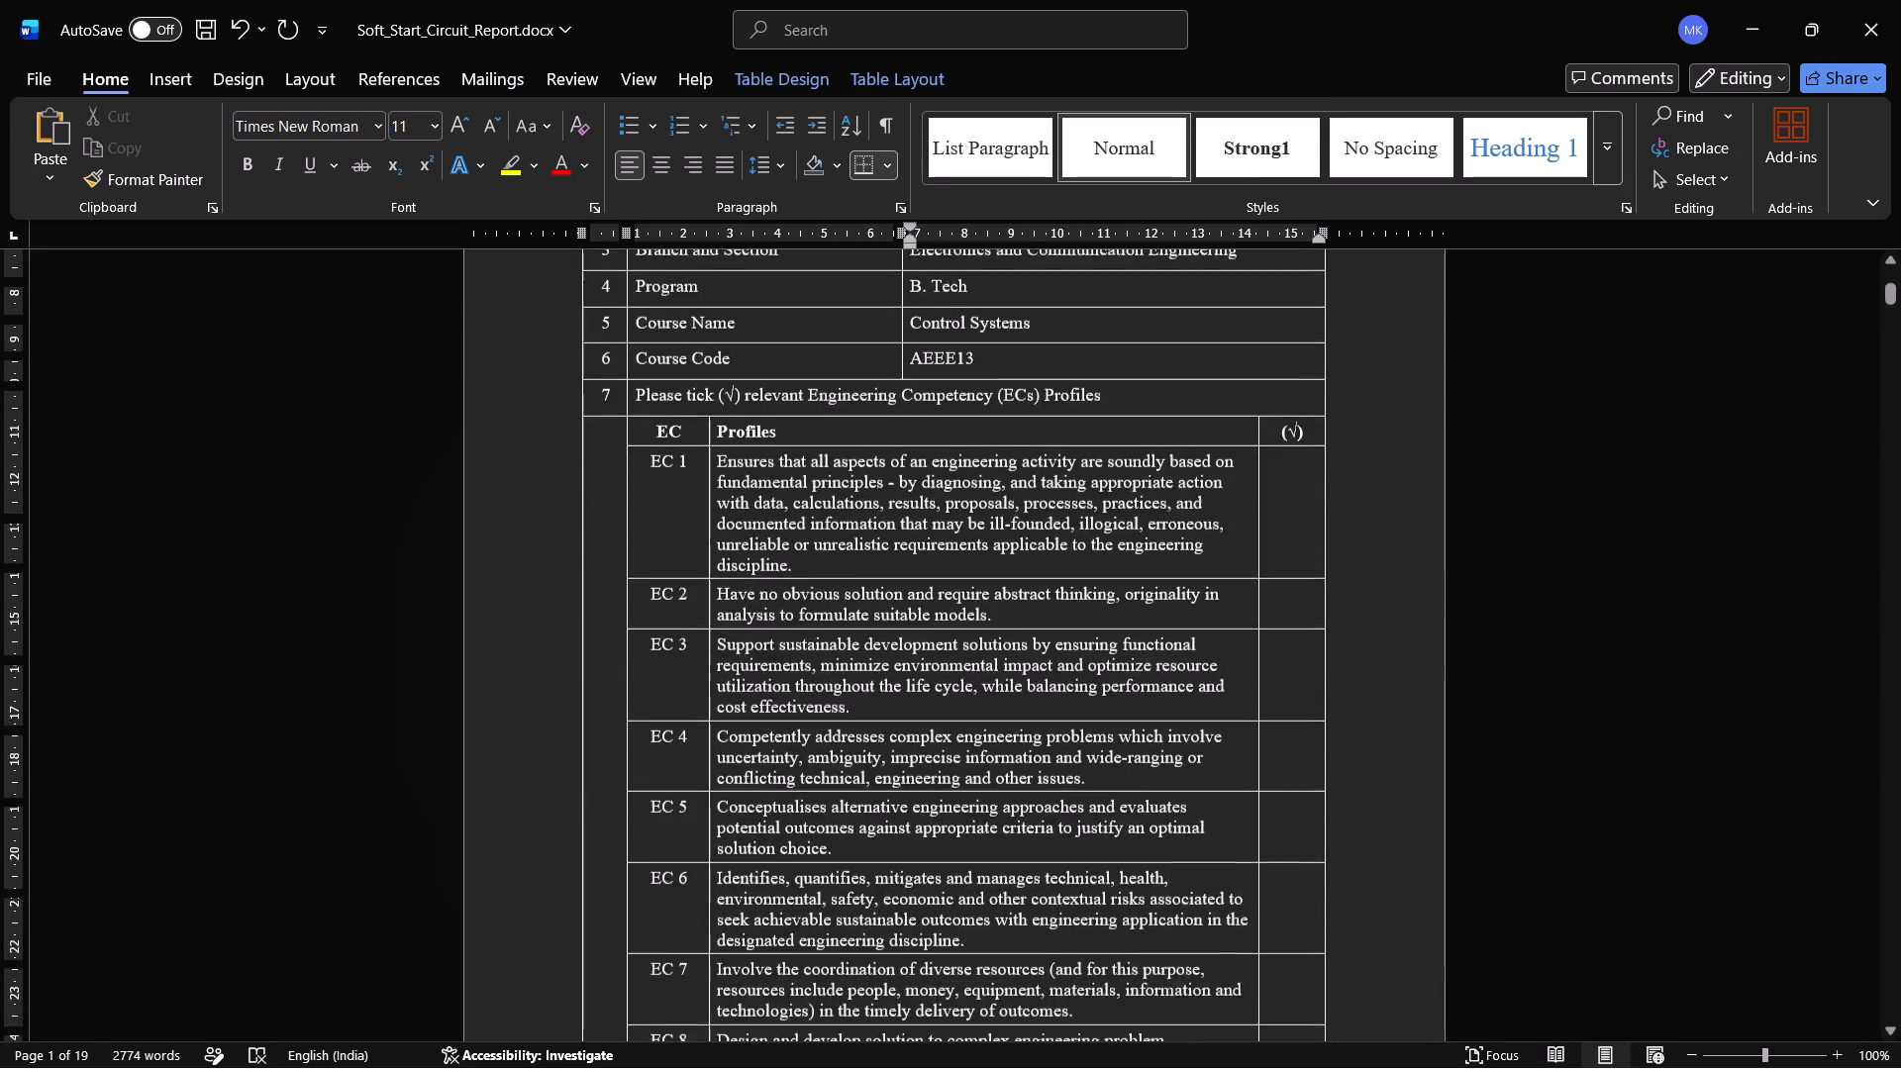
scroll(1011, 627, down, 4)
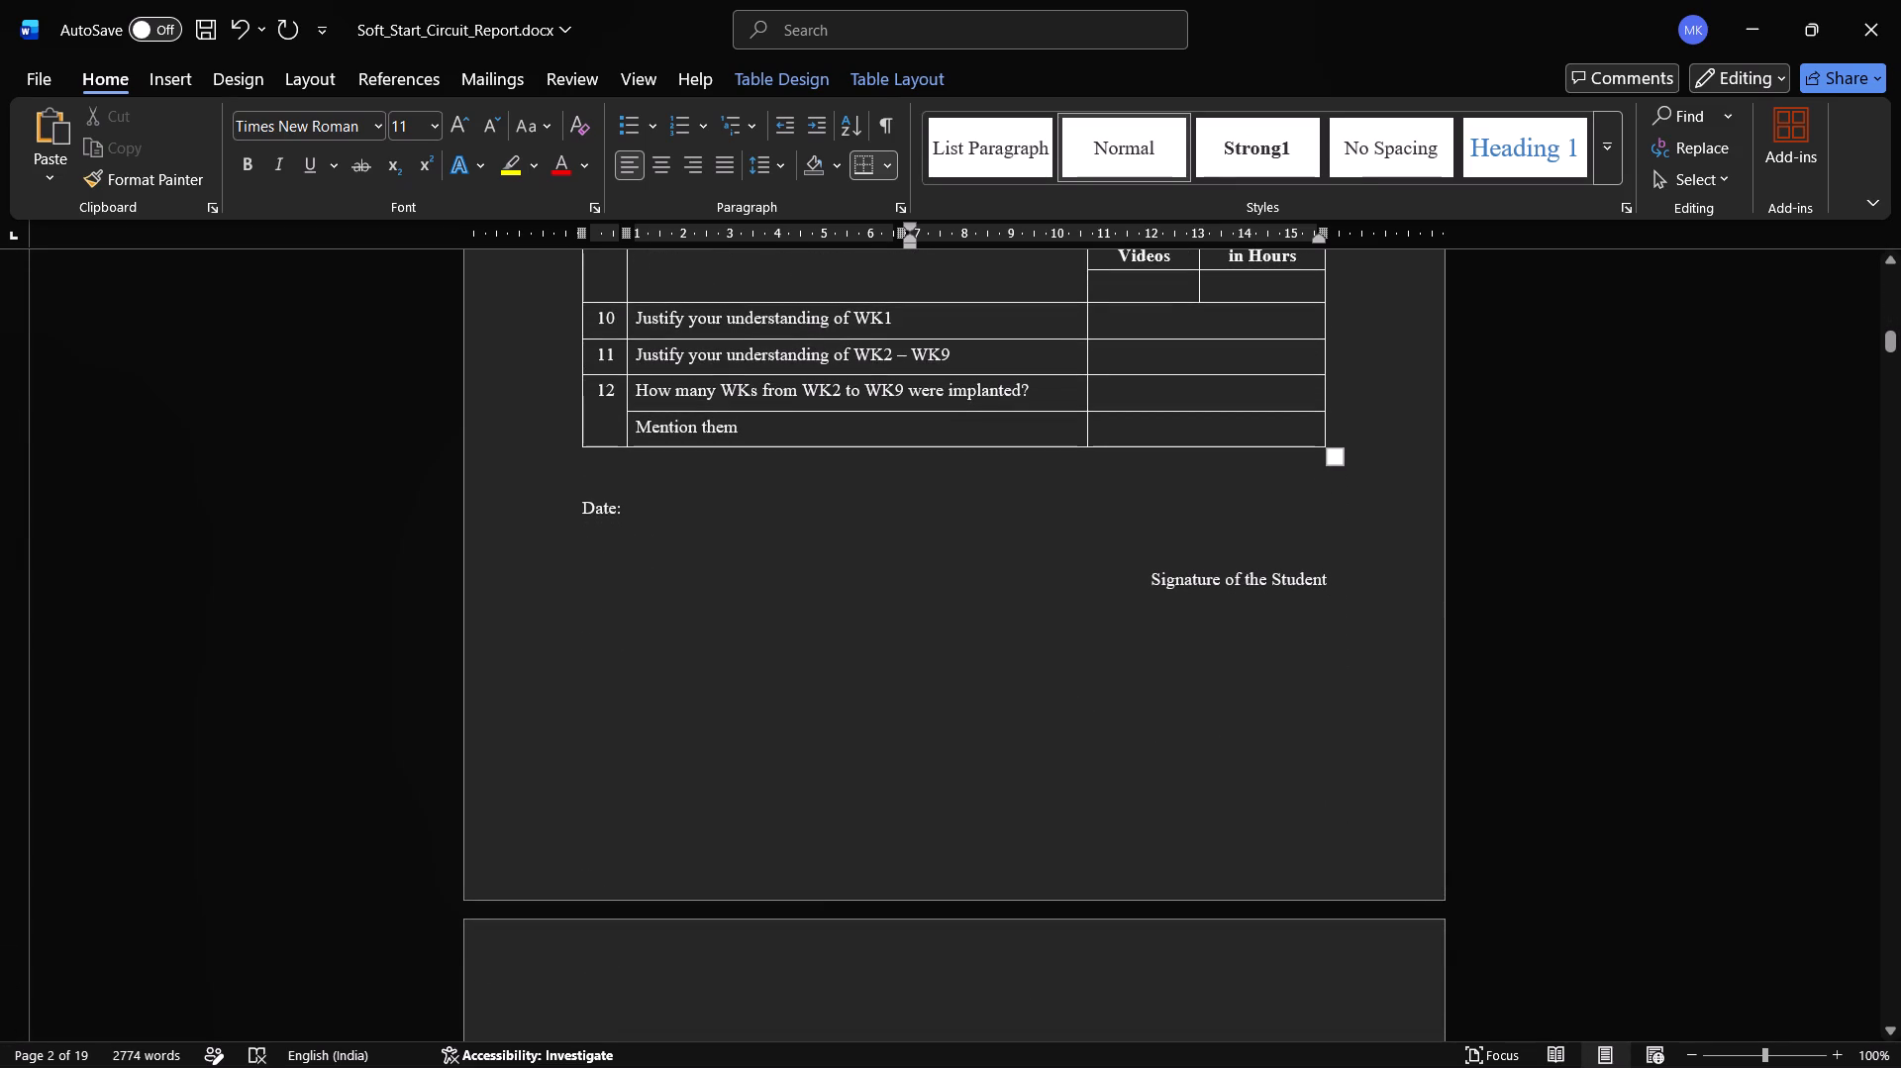
click(718, 512)
text(27-10-2026)
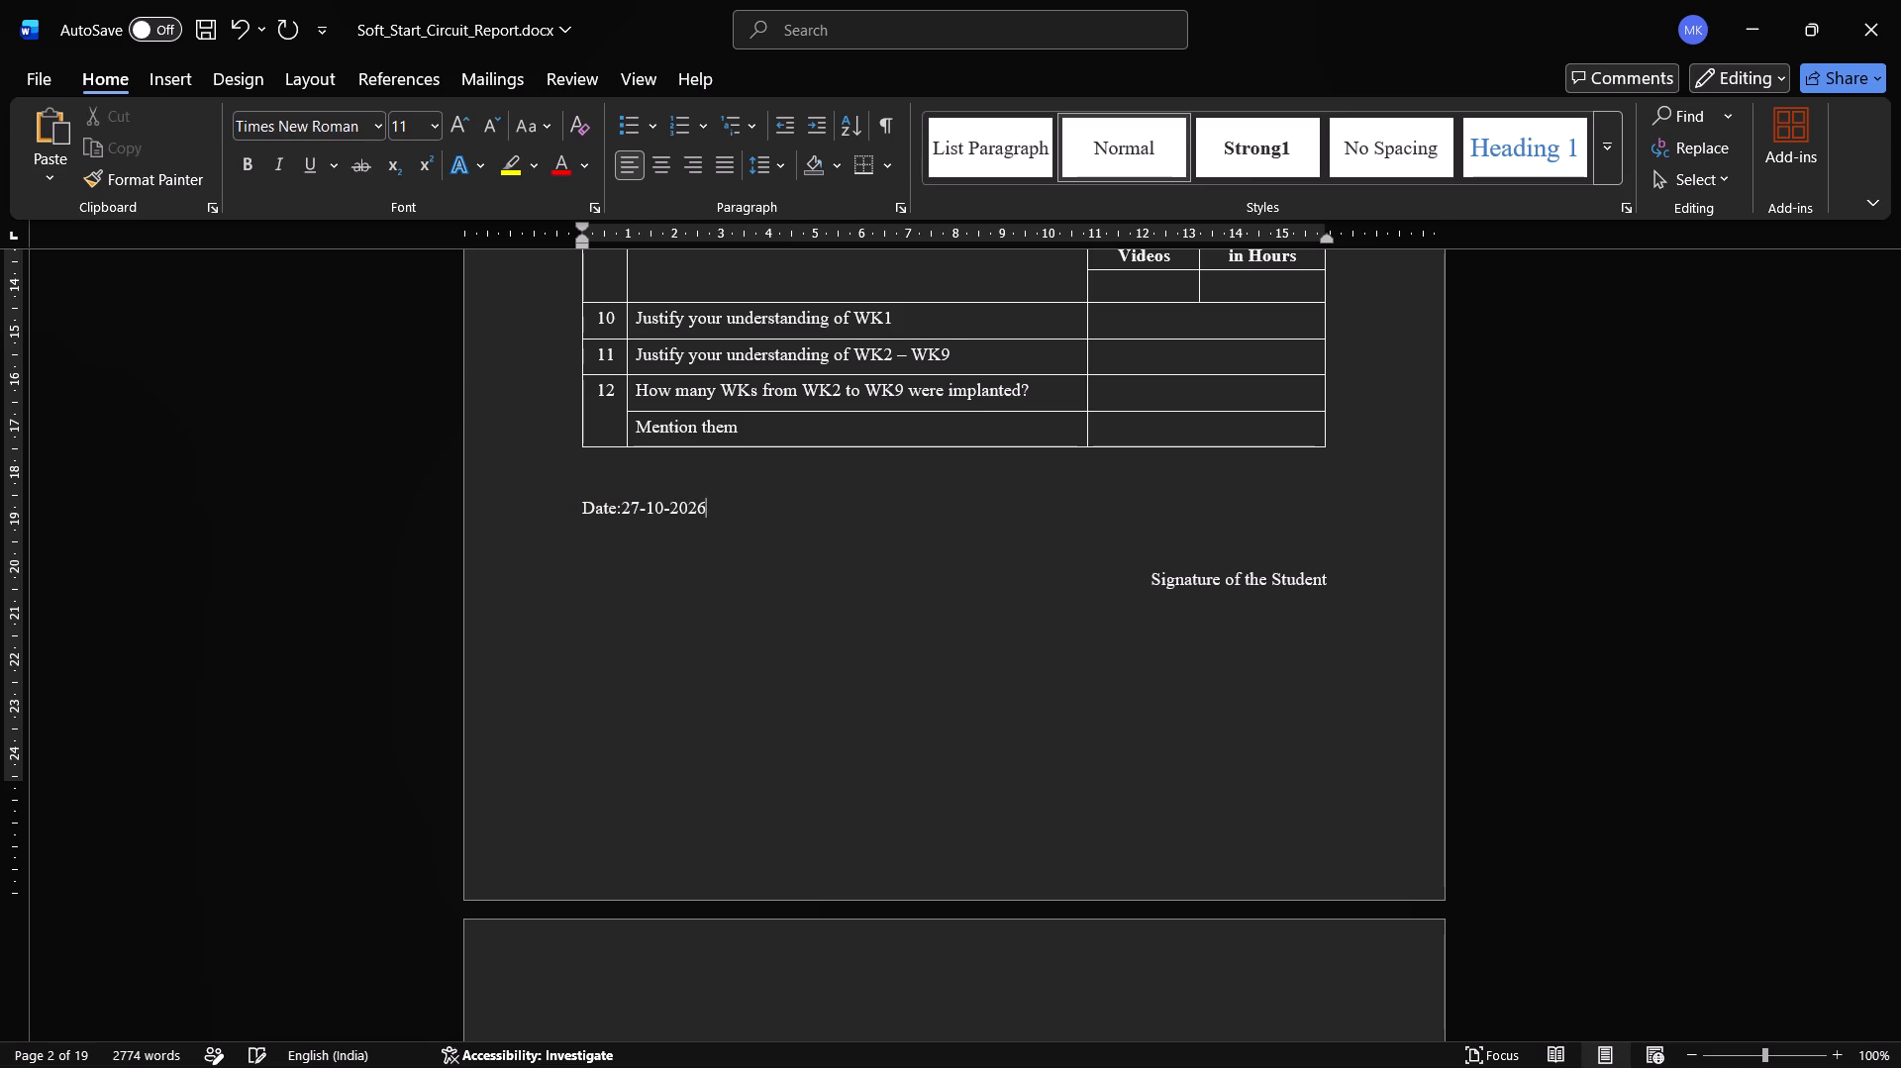
Replace the student name on the cover page with the copied name, keeping the roll number on its own line.
scroll(718, 512, down, 4)
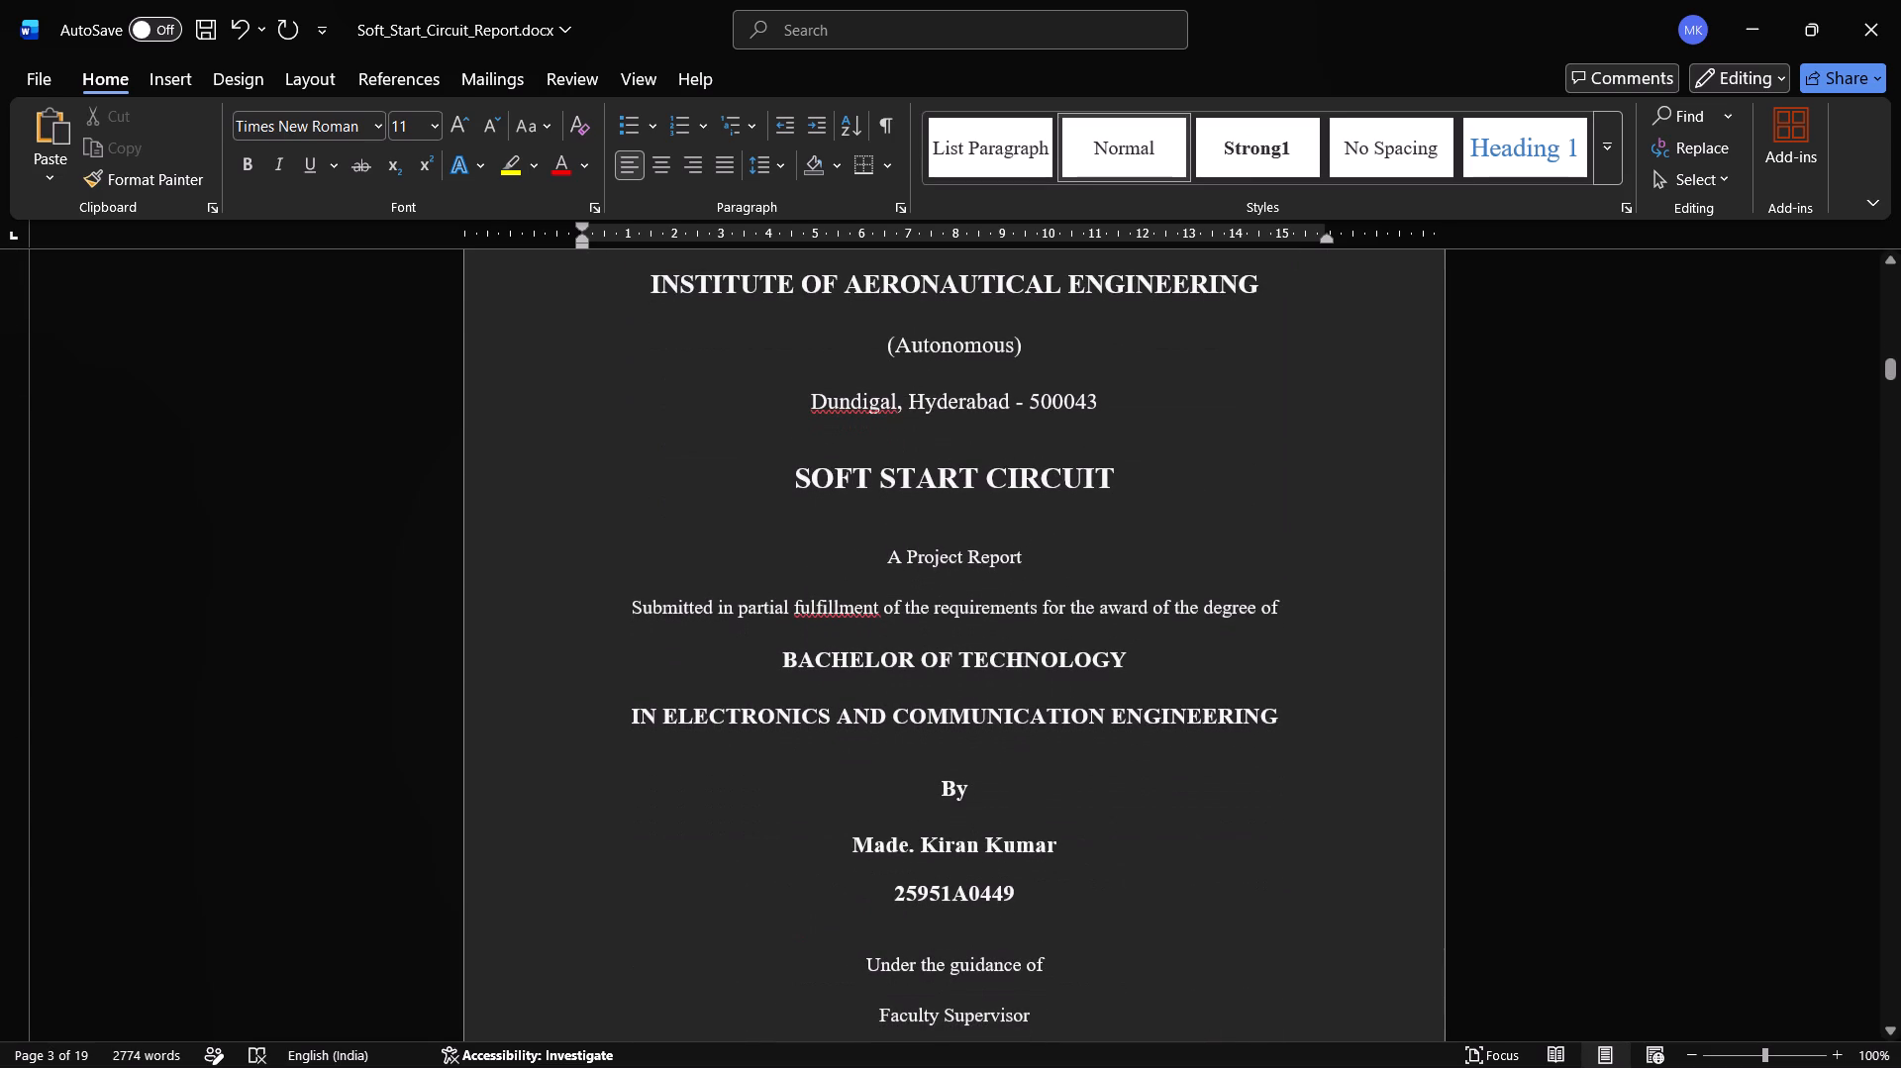
drag(1076, 837, 839, 853)
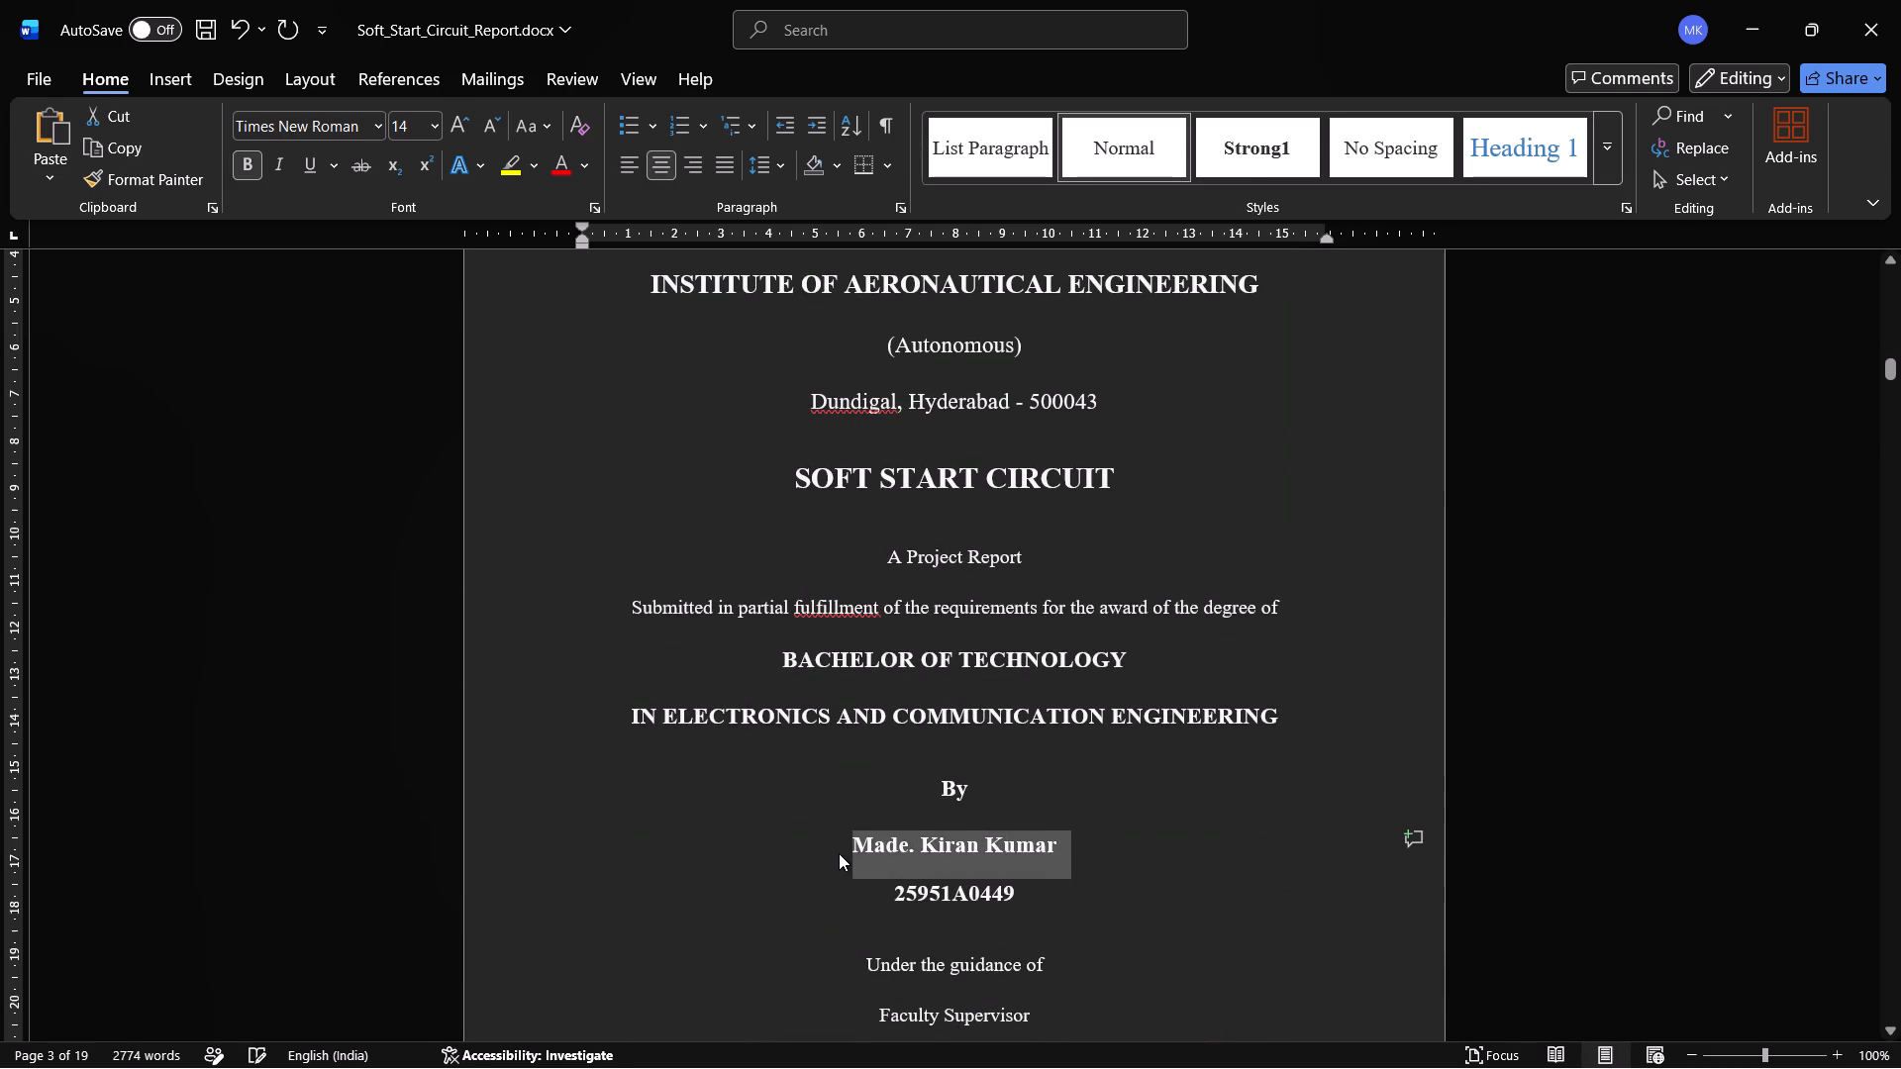
key(ctrl+v)
scroll(839, 853, down, 1)
key(Return)
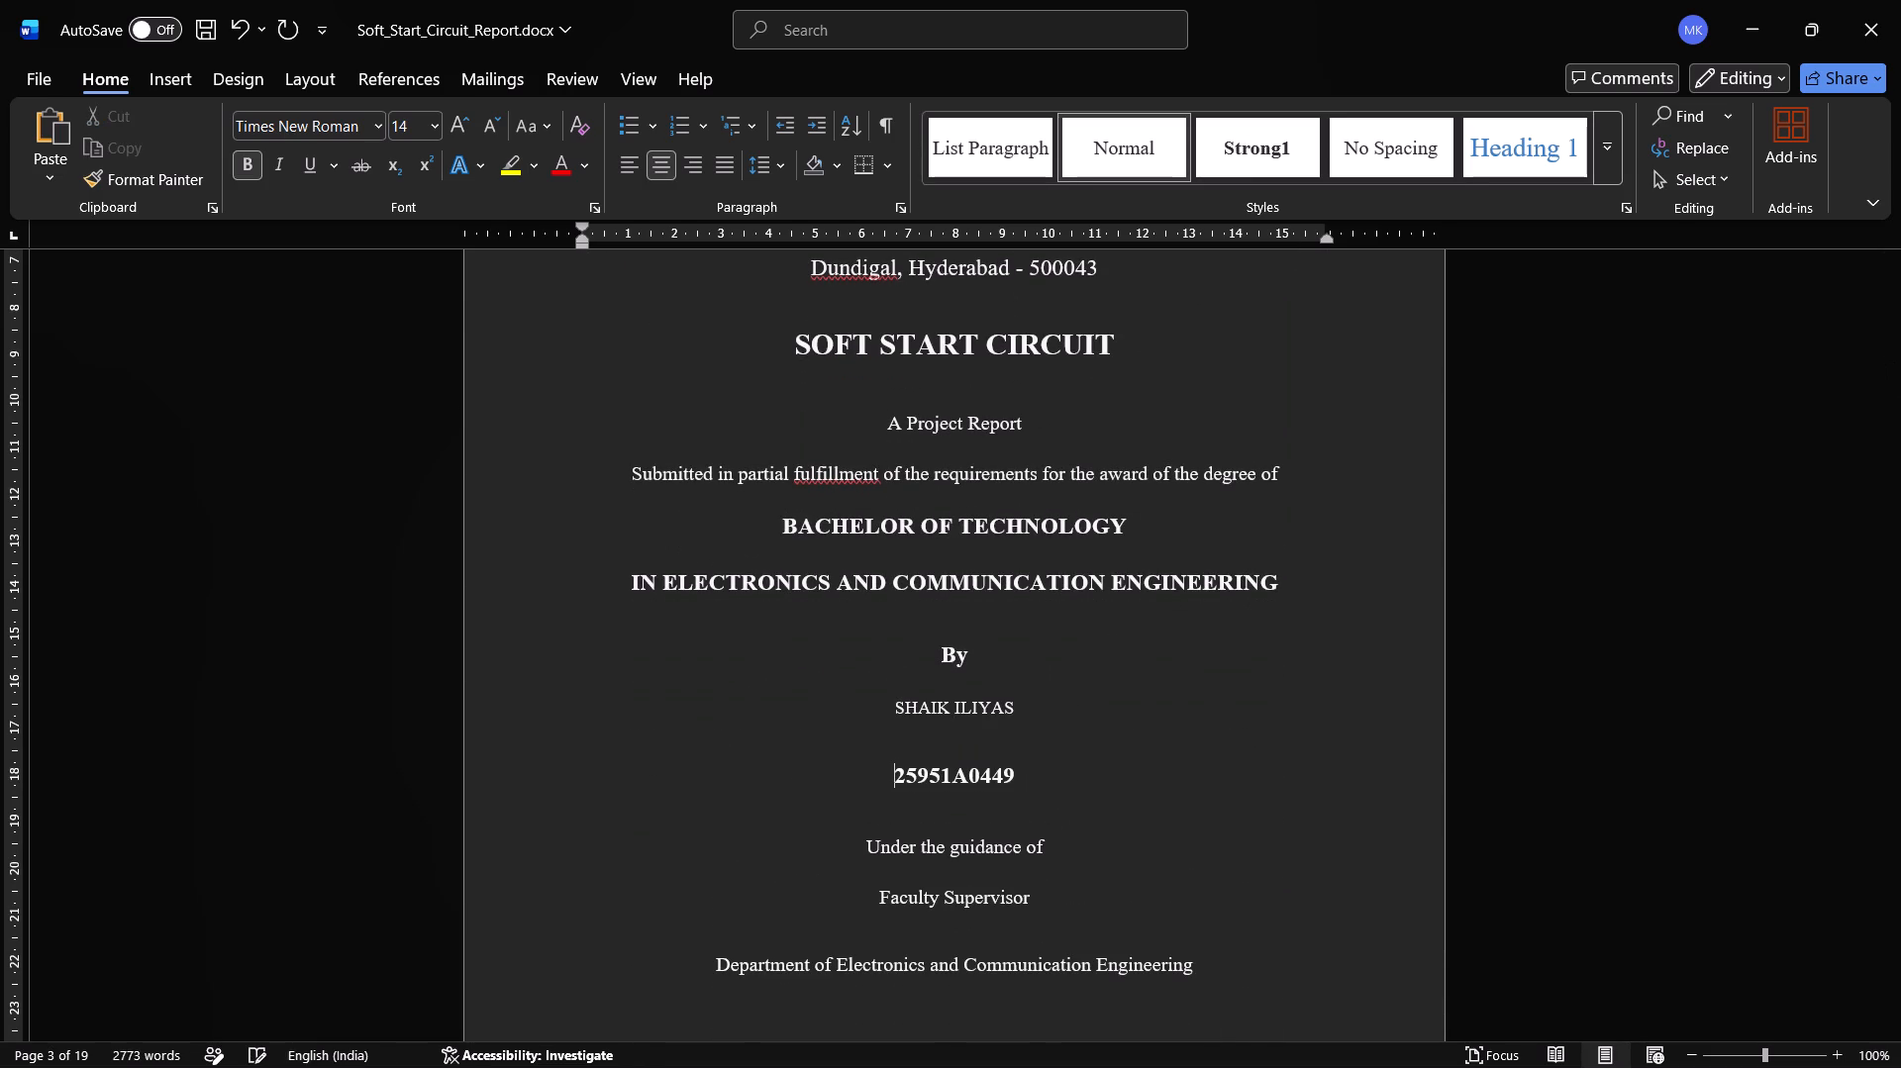
Format the student name on the cover page as 14 pt bold.
key(Up)
key(ctrl+shift+Right)
key(ctrl+shift+Right)
key(ctrl+shift+period)
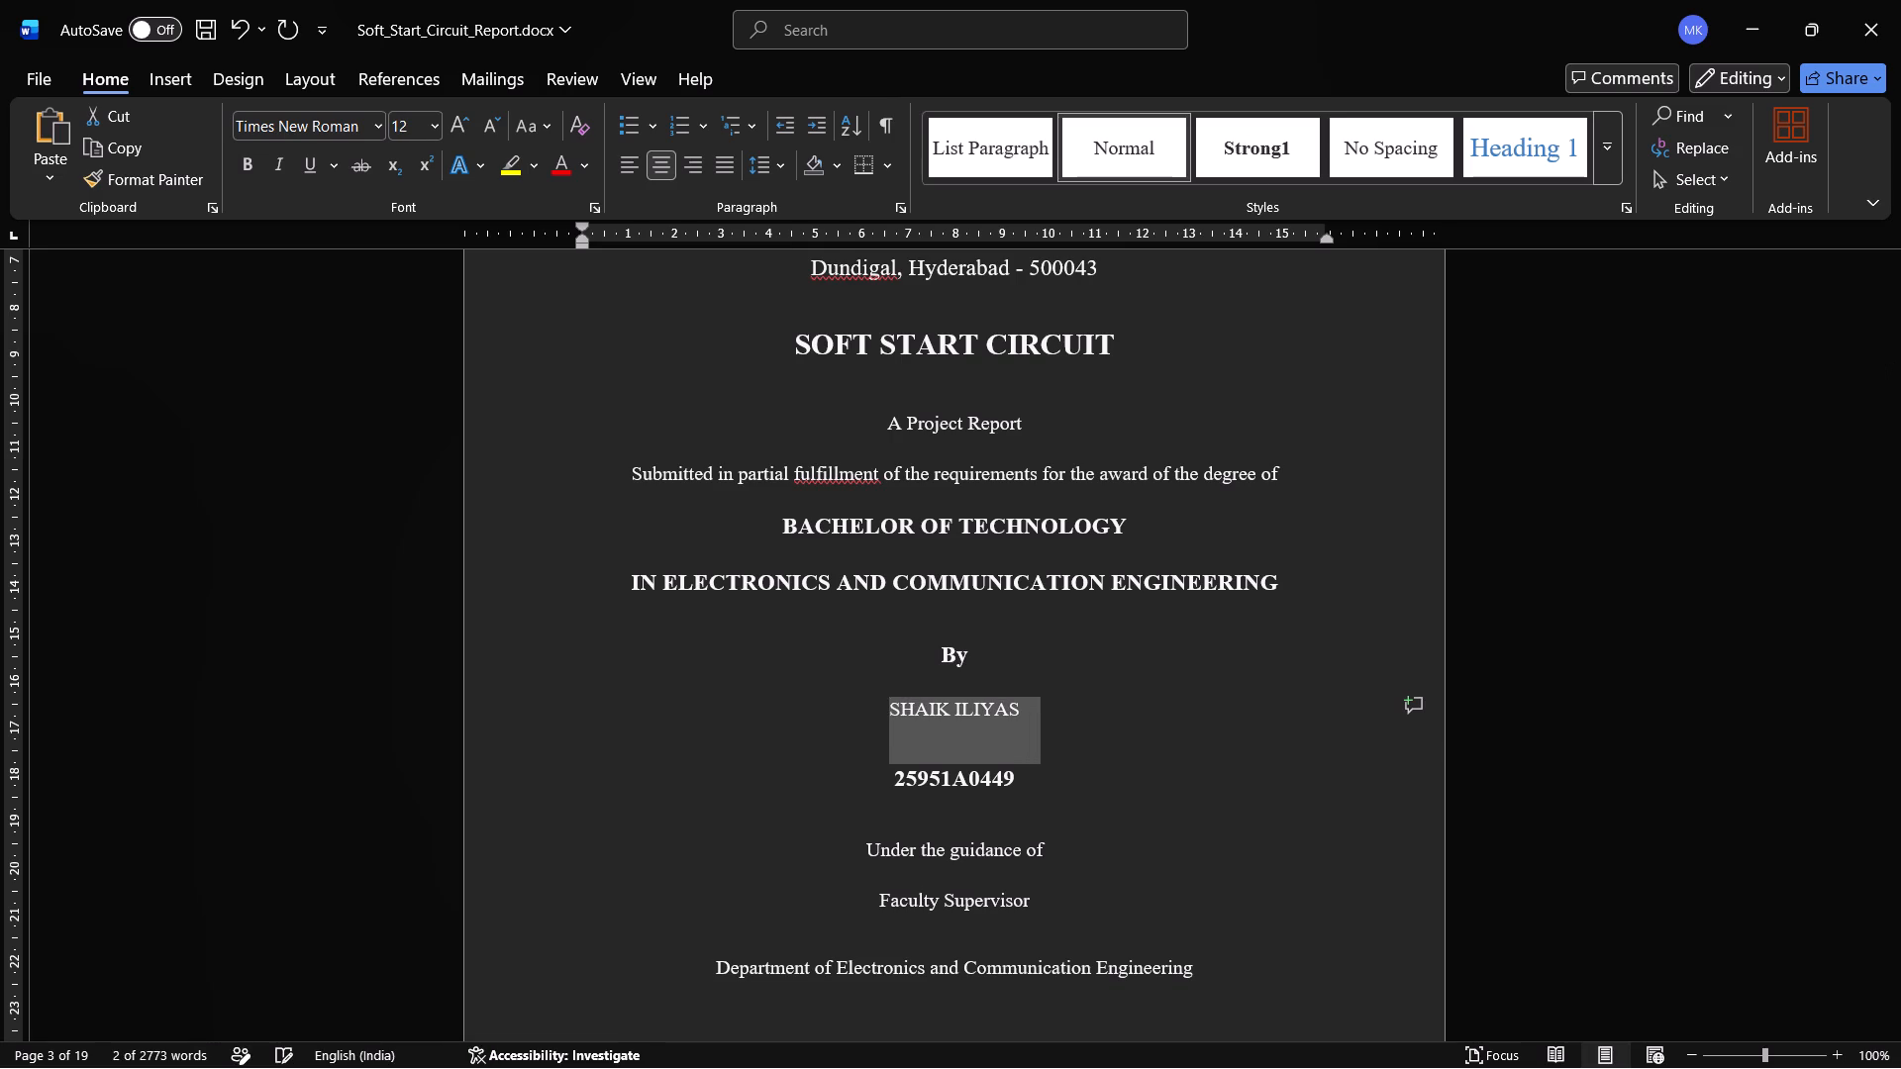
key(ctrl+shift+period)
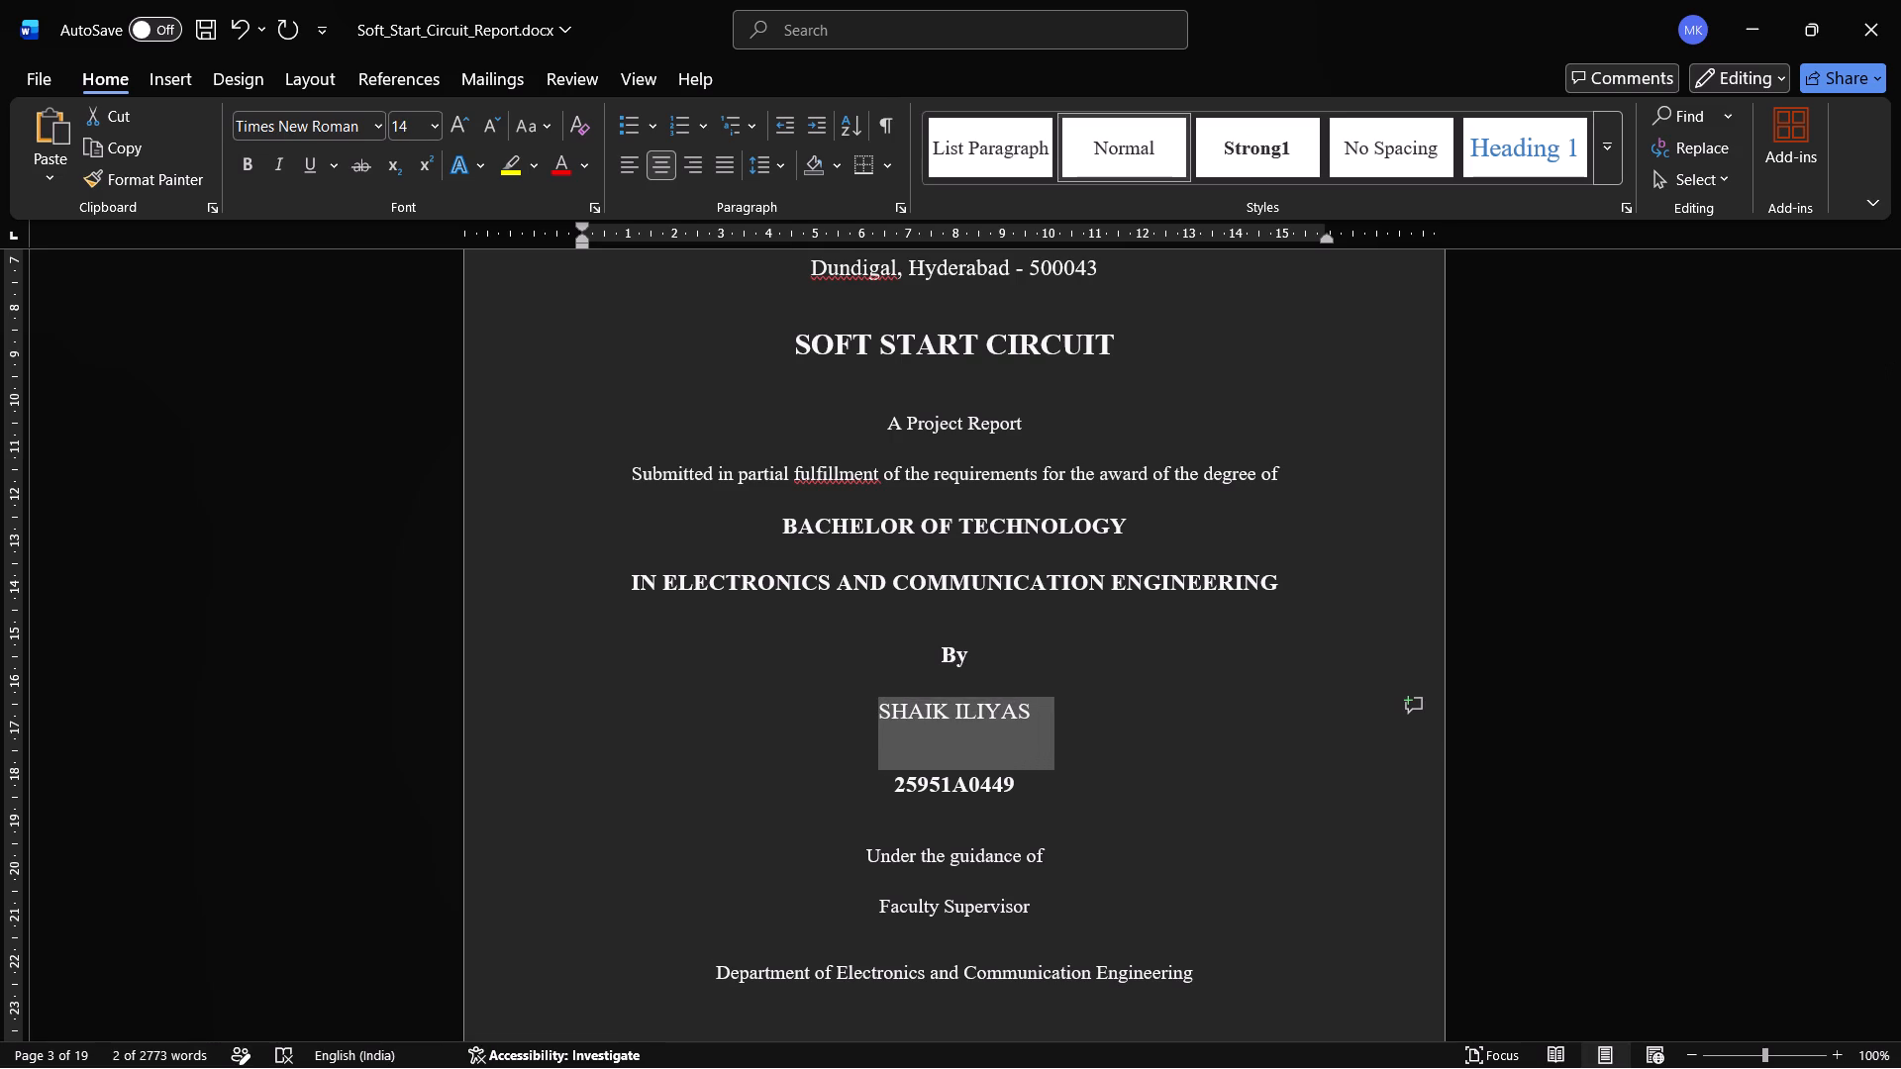
key(ctrl+b)
Change the last two digits of the roll number on the cover page to 38.
key(Down)
key(Right)
key(Left)
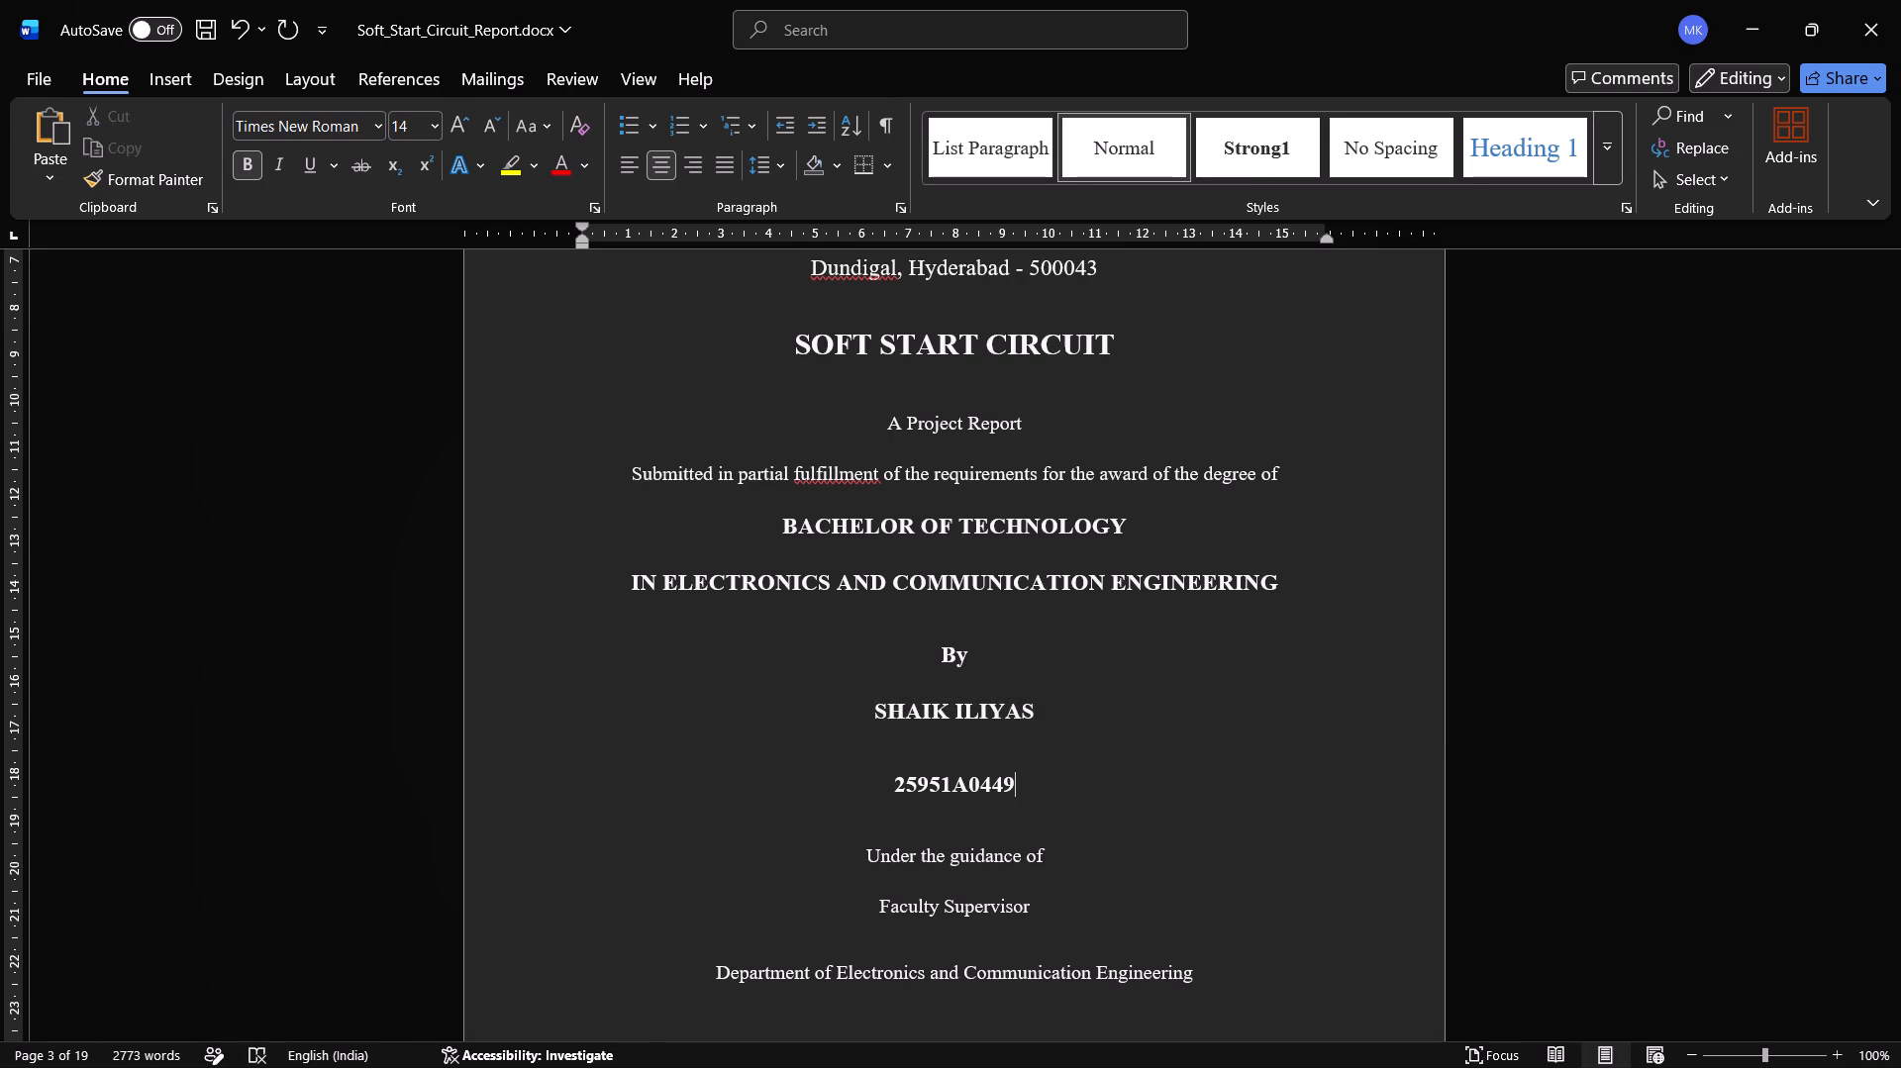
key(BackSpace)
key(BackSpace)
text(38)
Replace the student name in the Certificate paragraph with the copied name.
scroll(839, 853, down, 5)
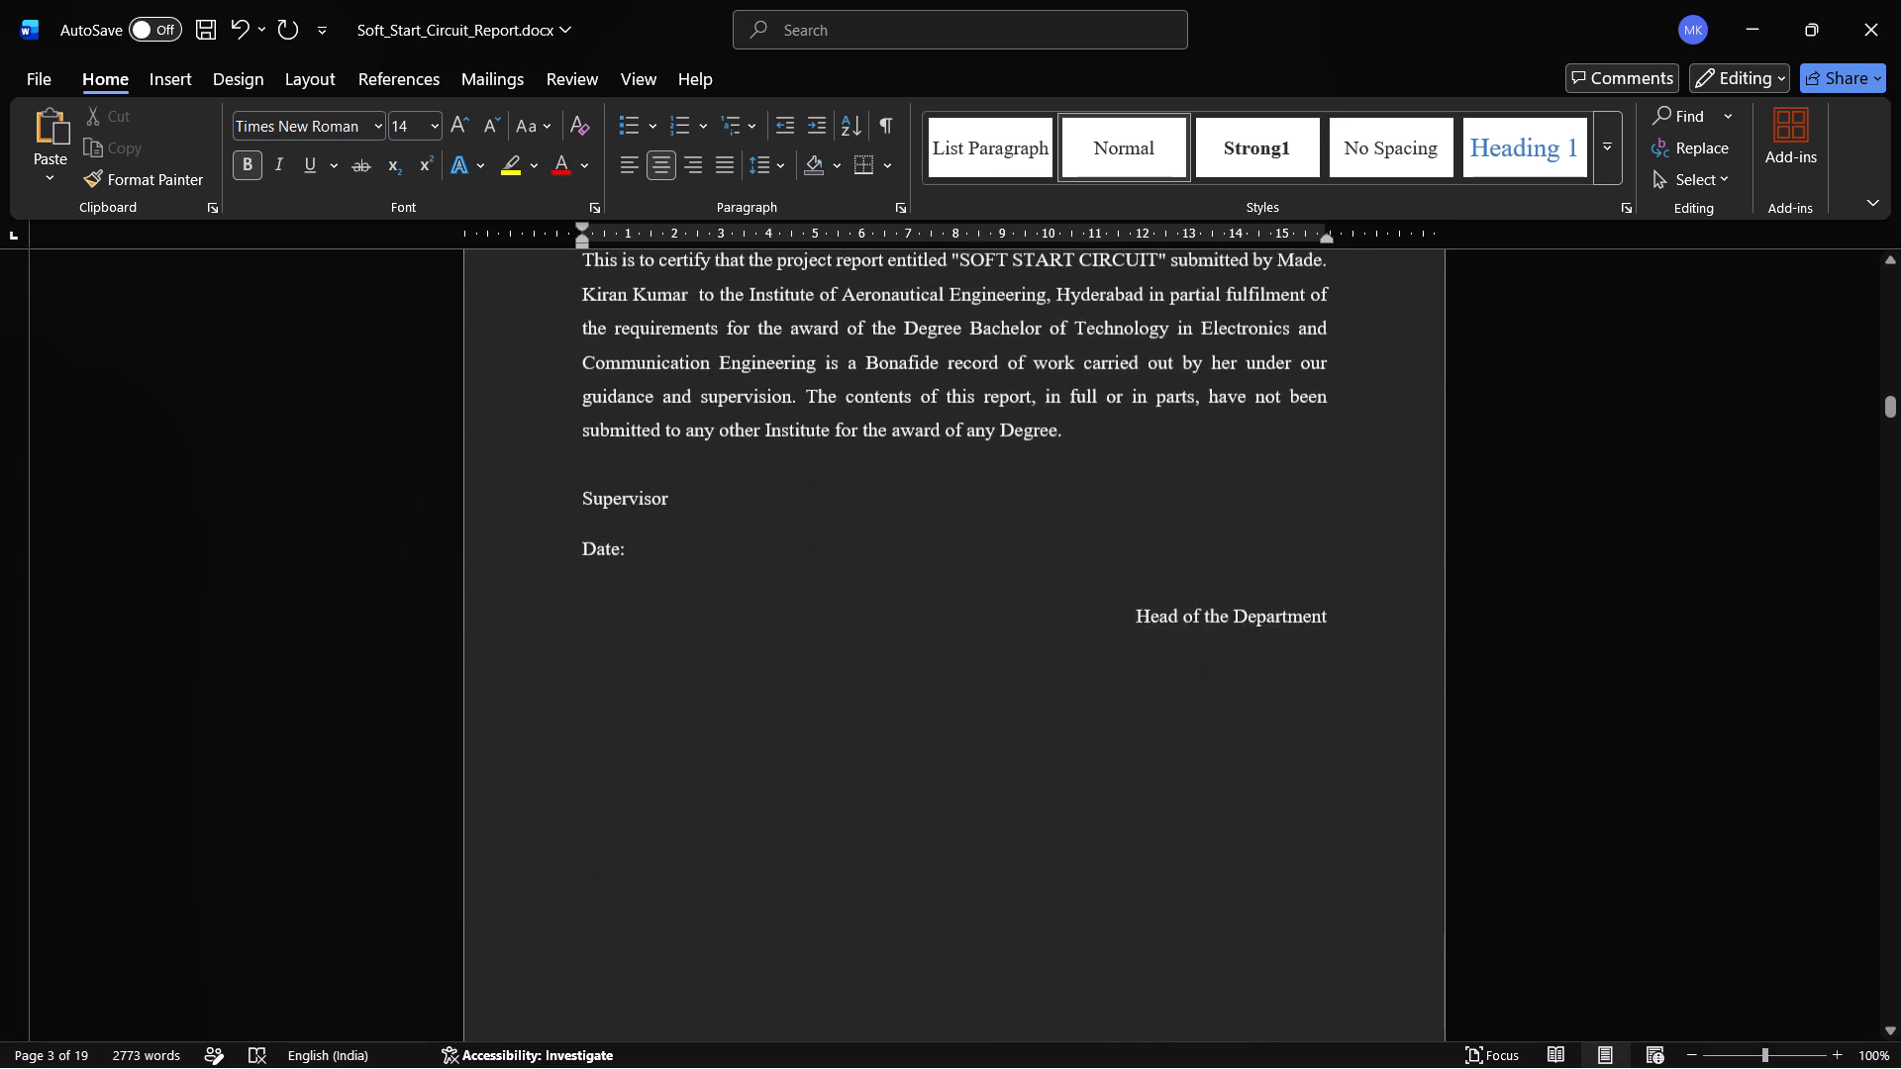
scroll(839, 853, up, 1)
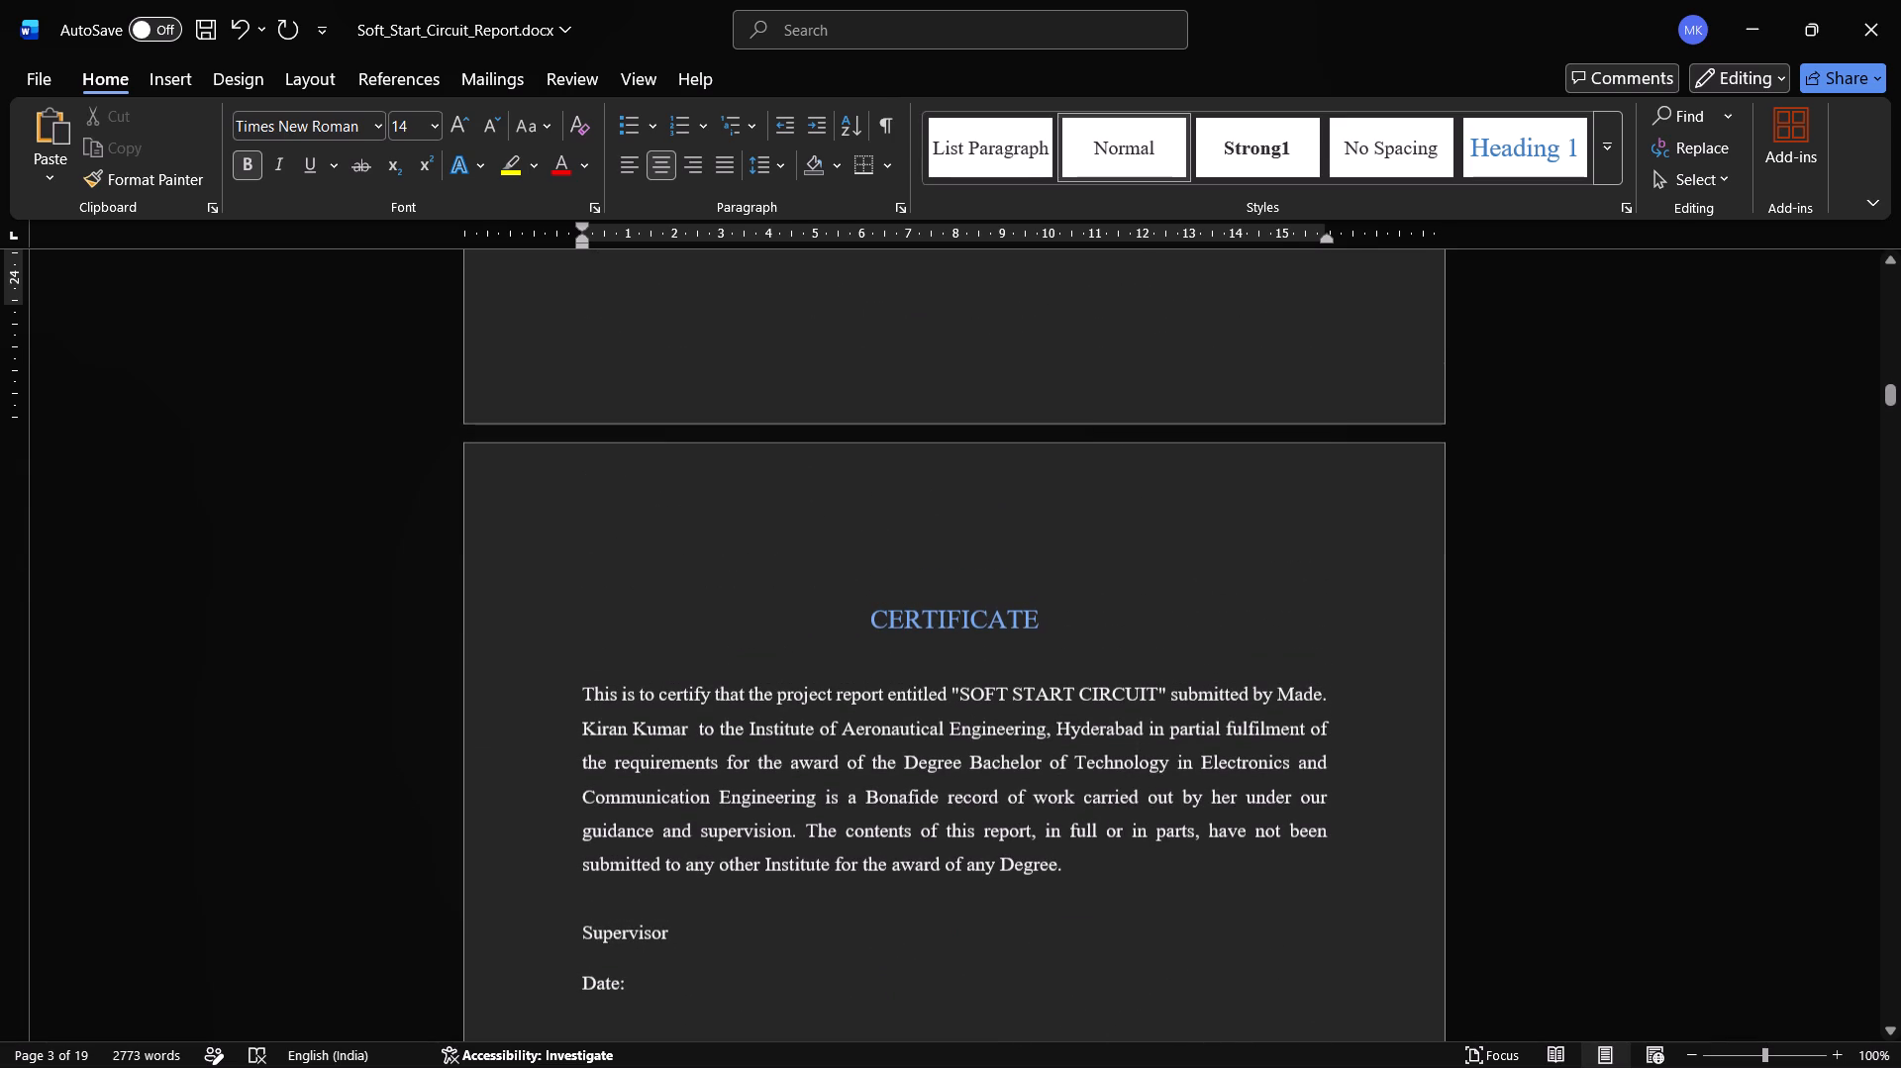
drag(694, 732, 1282, 706)
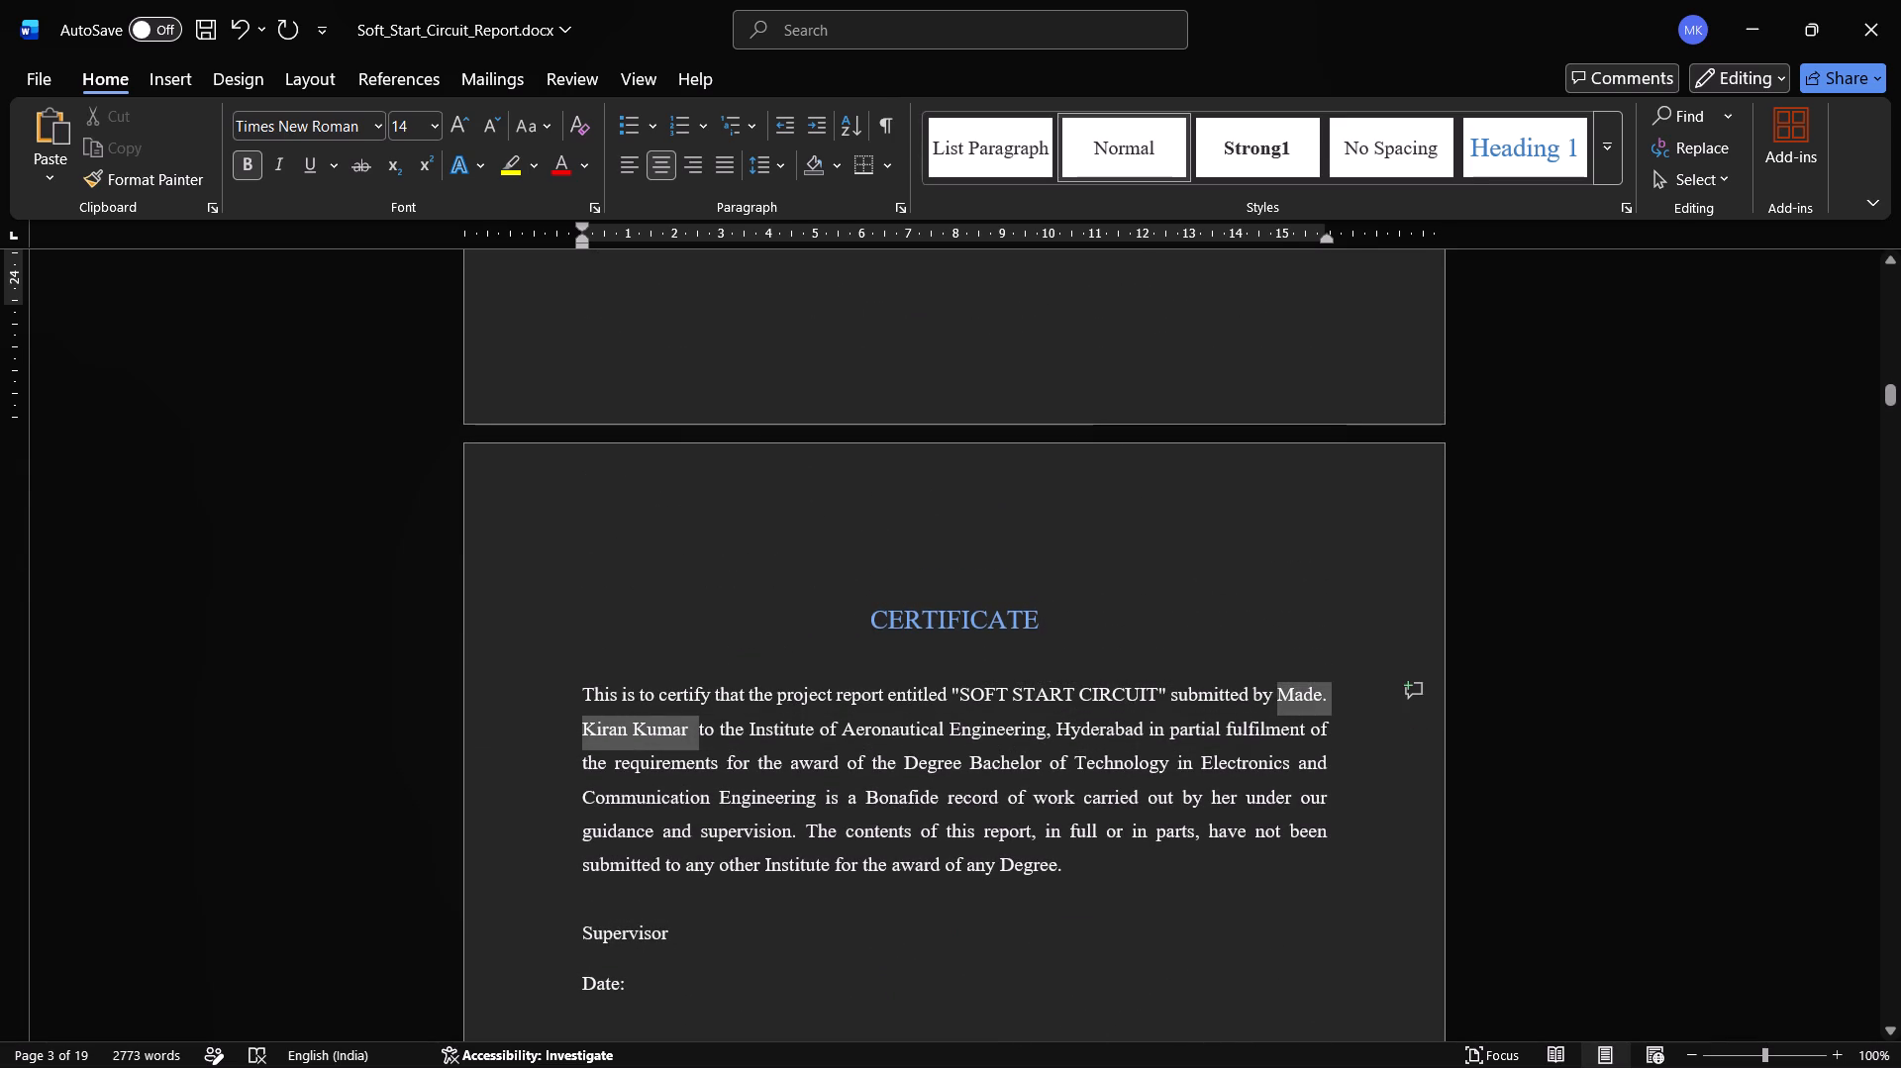
drag(1282, 706, 1282, 705)
key(ctrl+v)
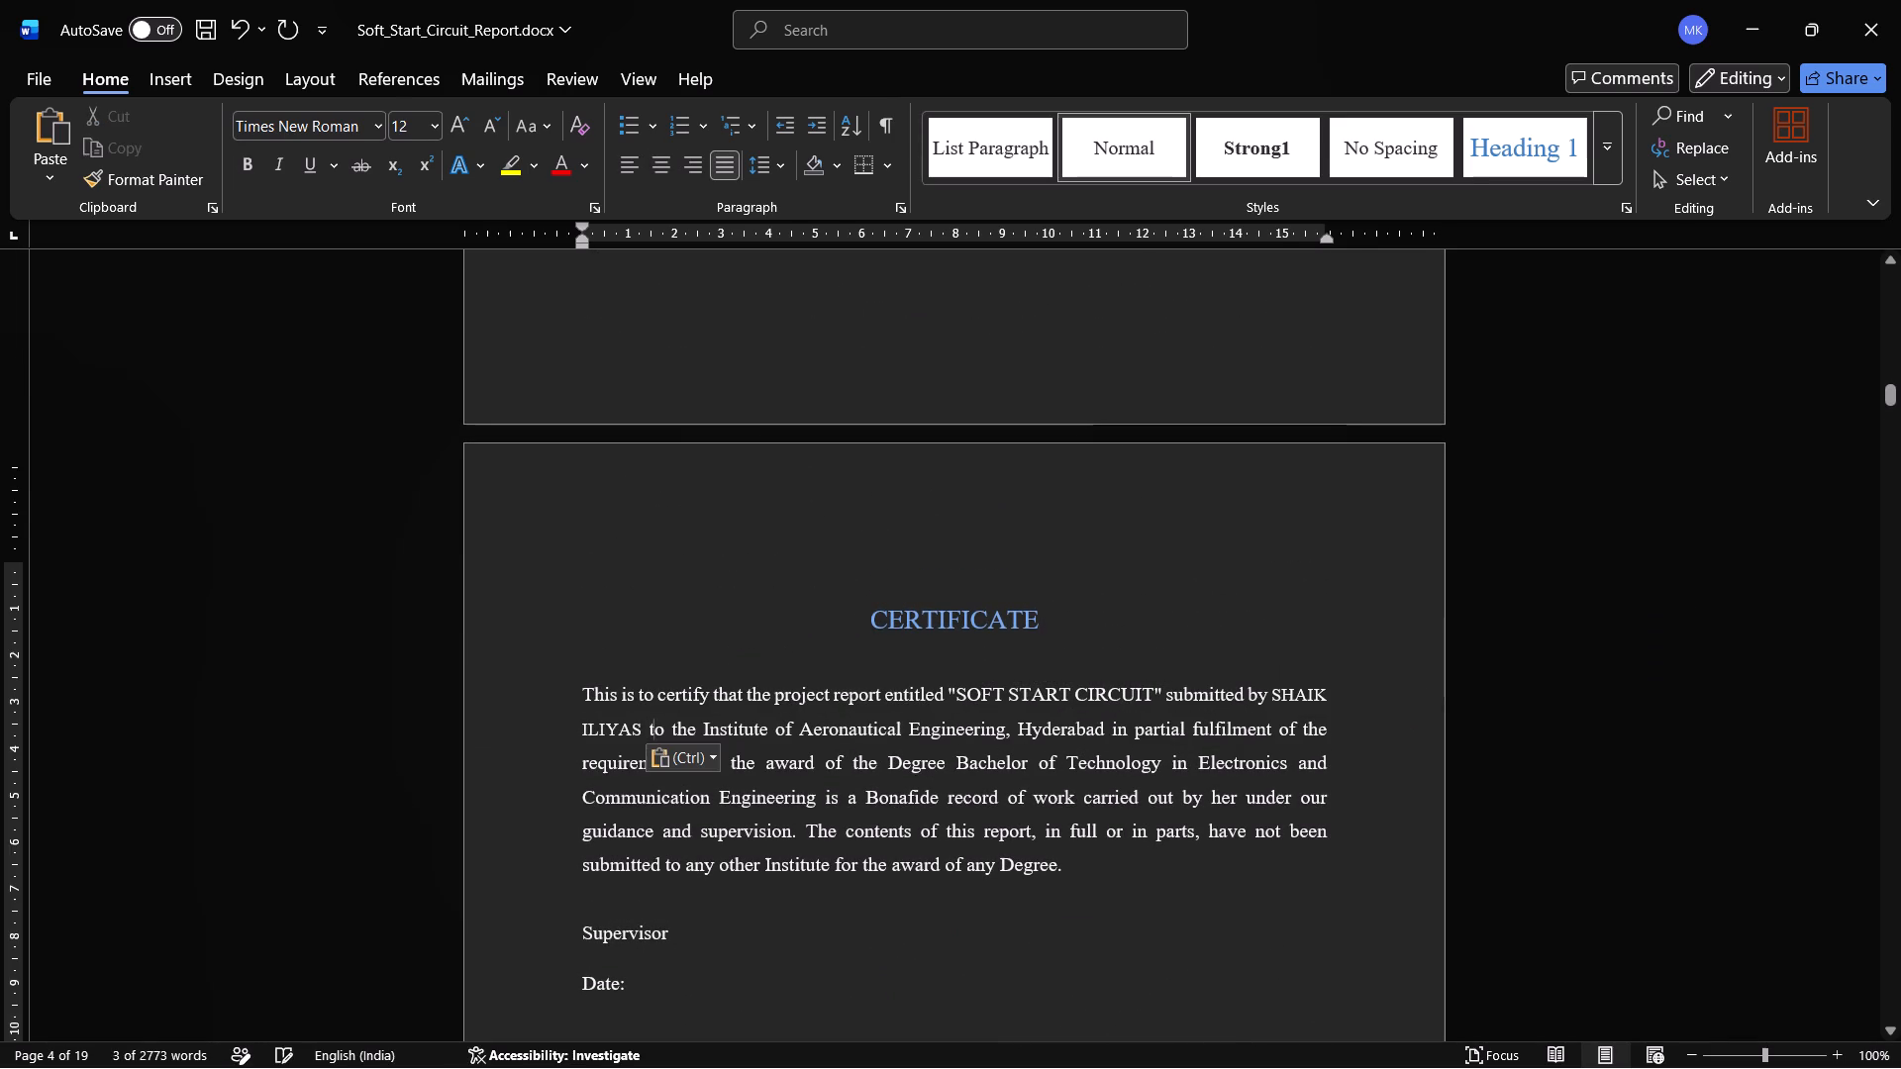
Enter 27-10-2026 after the Date label on the Certificate page.
scroll(1282, 705, down, 2)
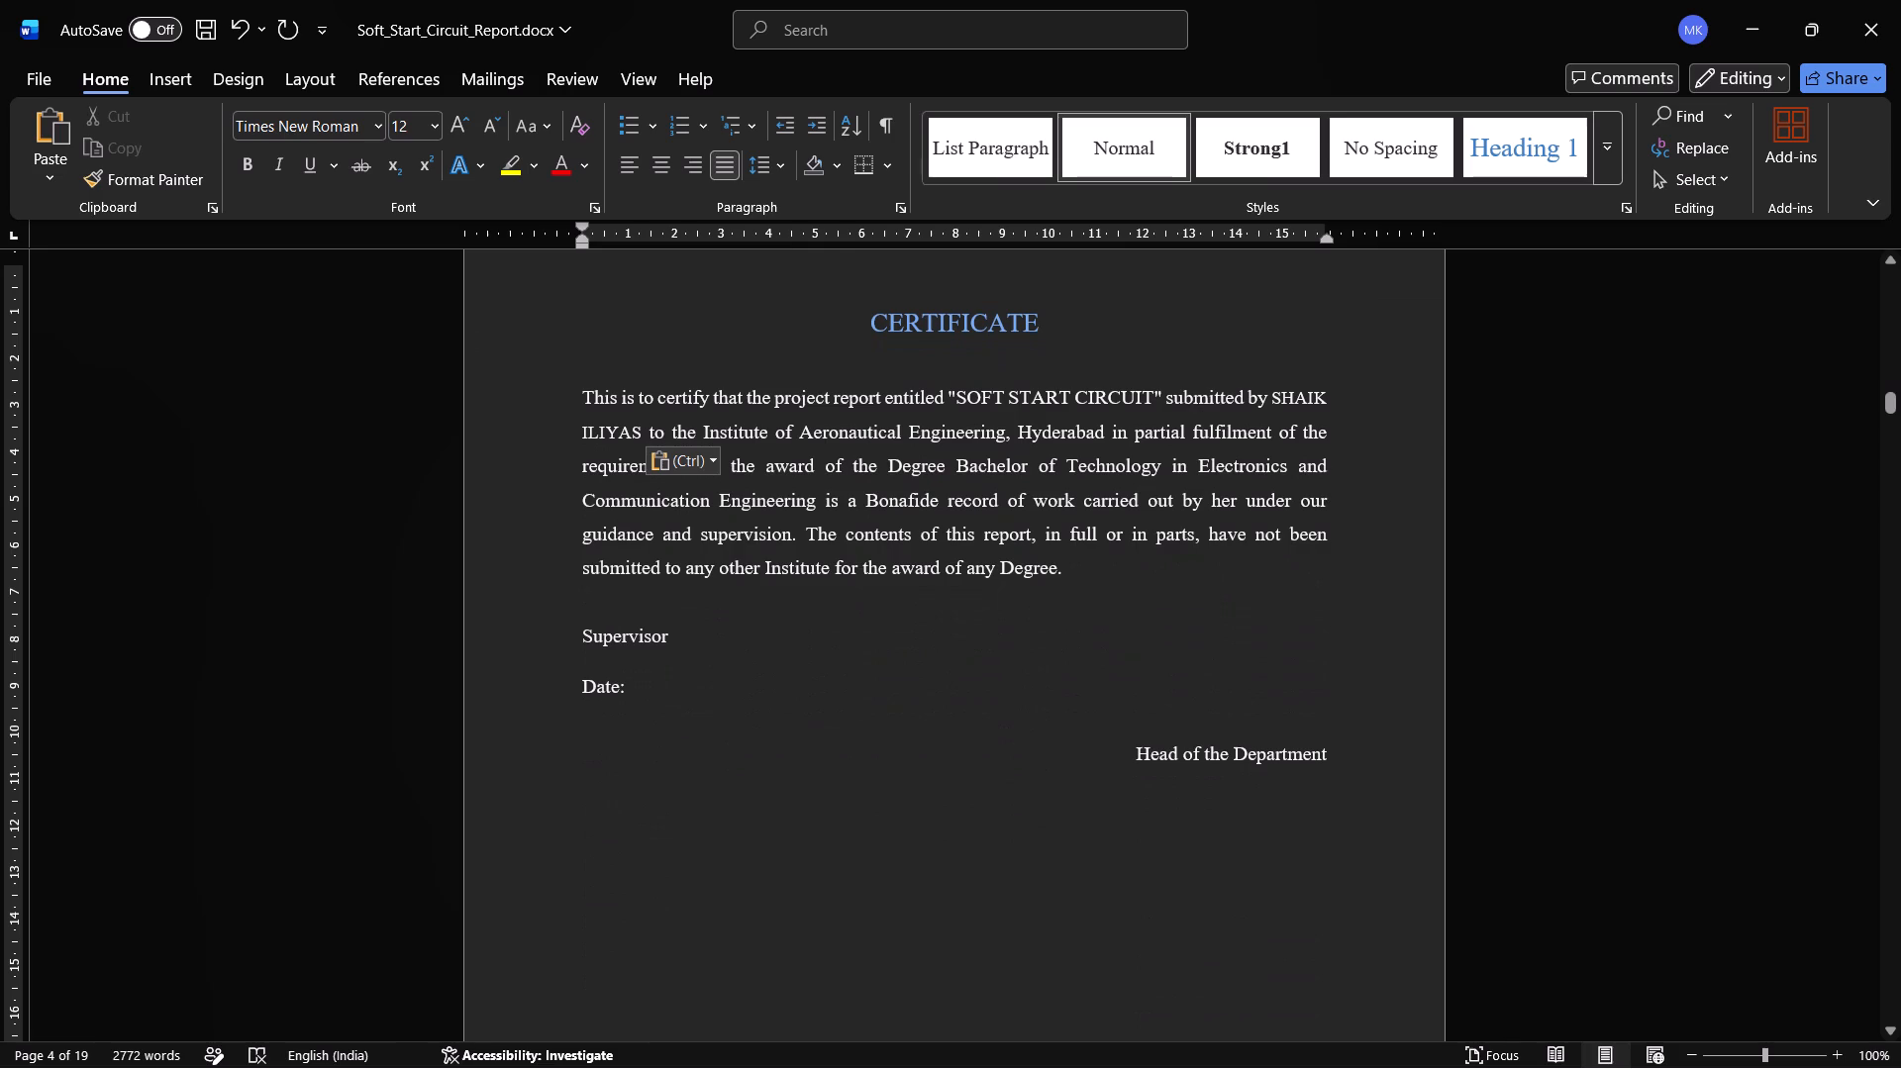
click(815, 700)
text(27-10-2026)
Replace the student name in the approval statement with the copied name.
scroll(815, 700, down, 6)
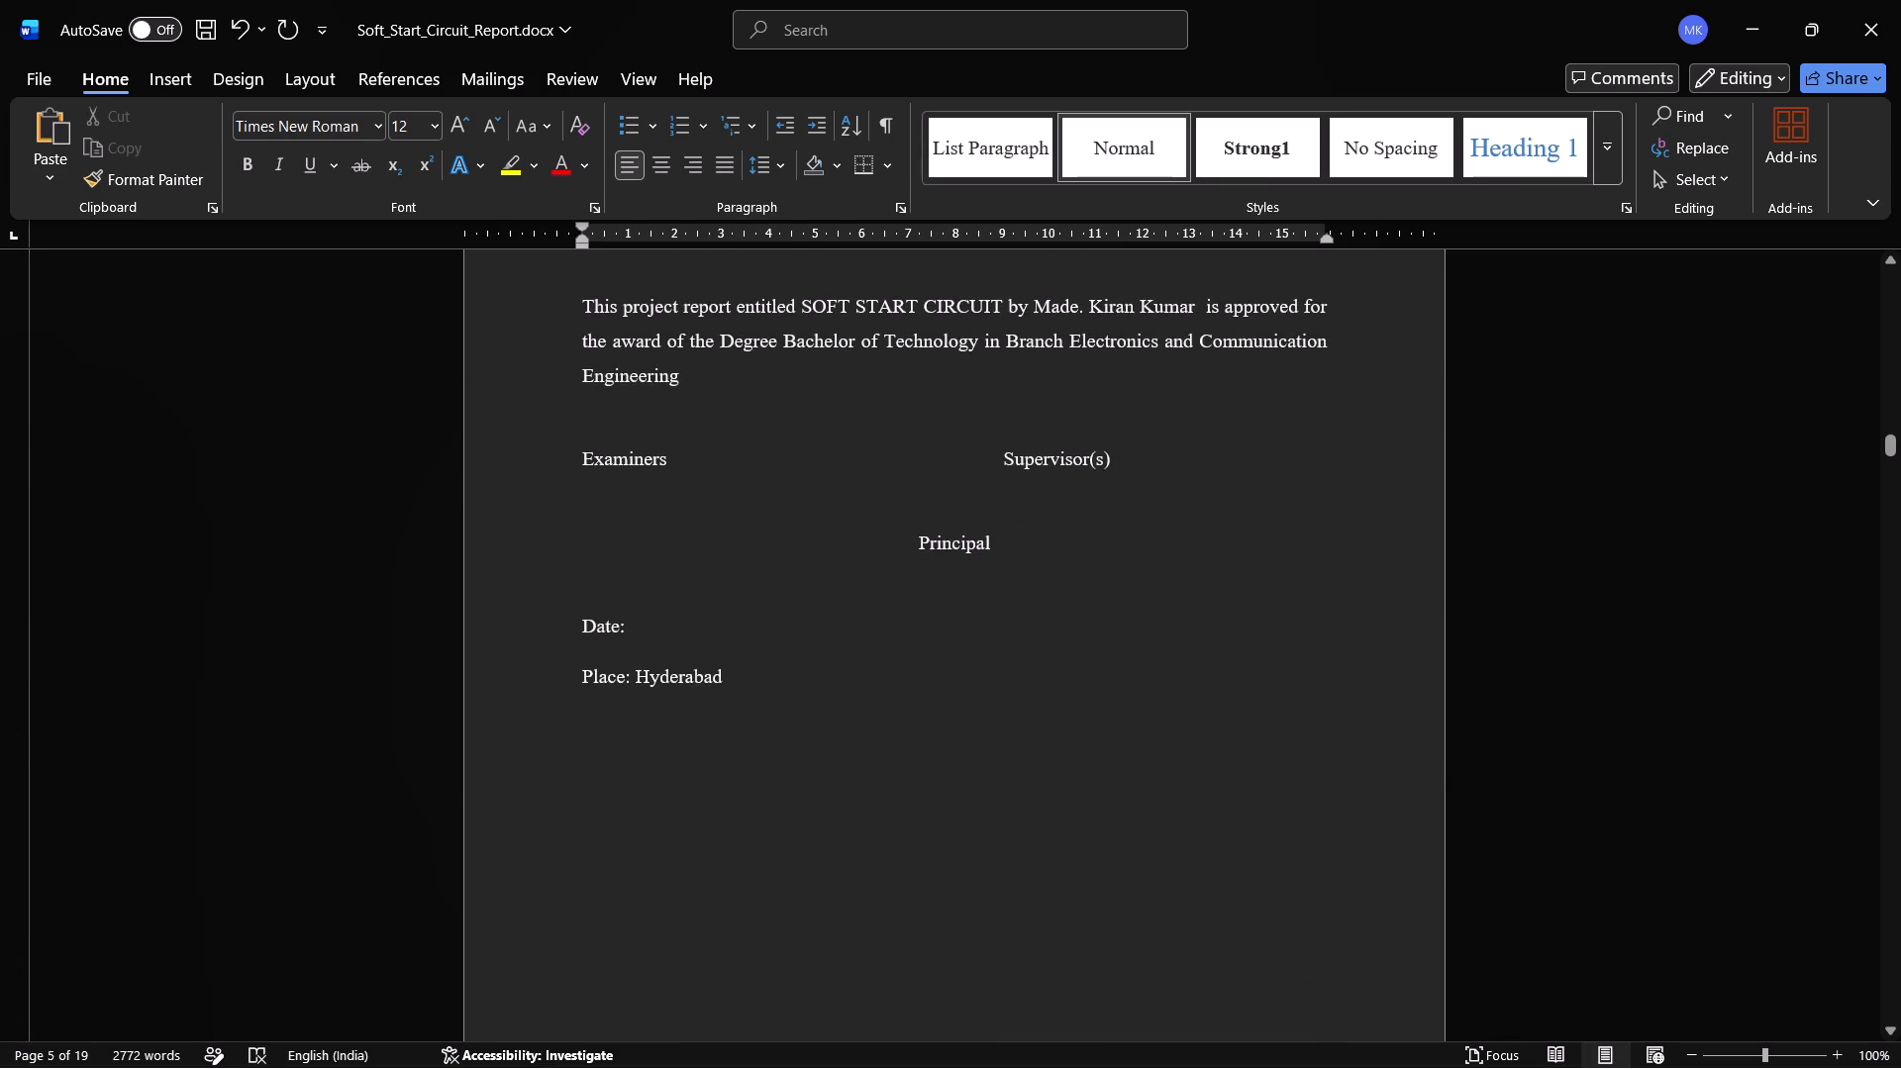
drag(1197, 309, 1050, 303)
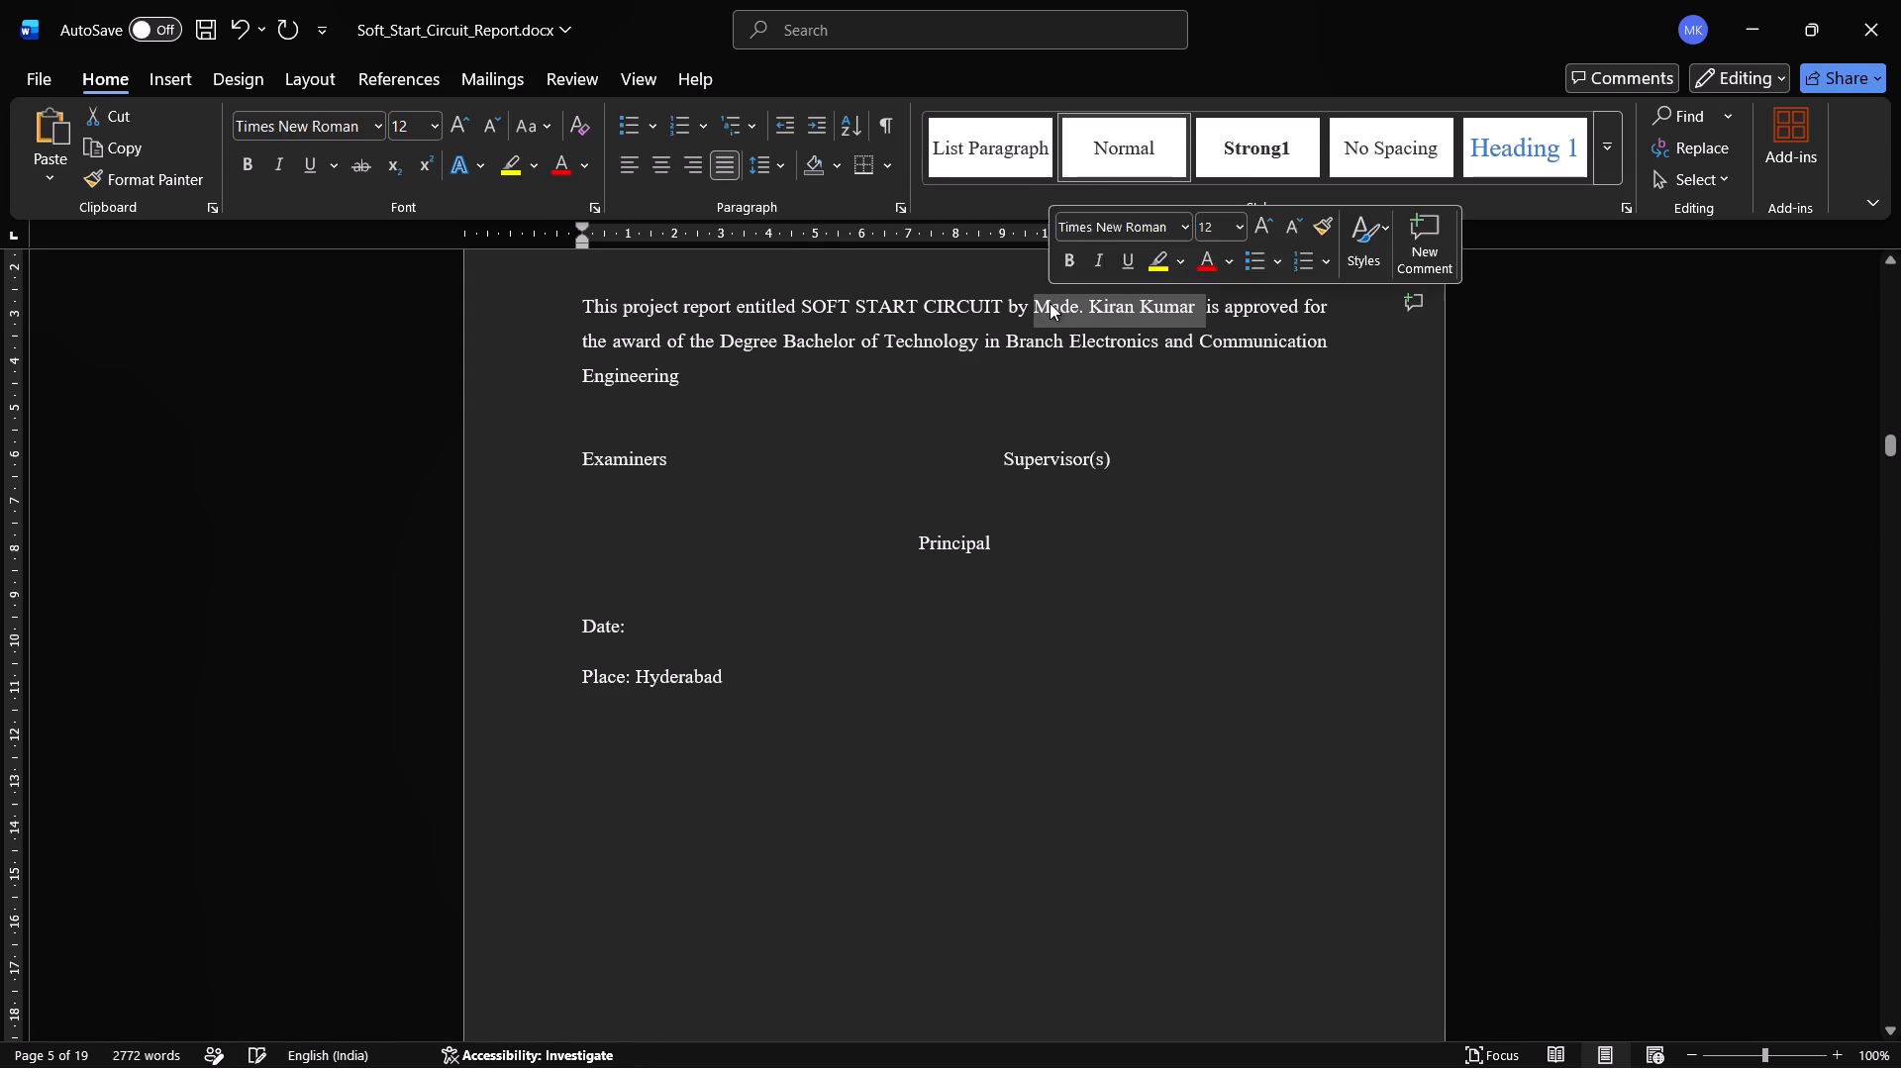
key(ctrl+v)
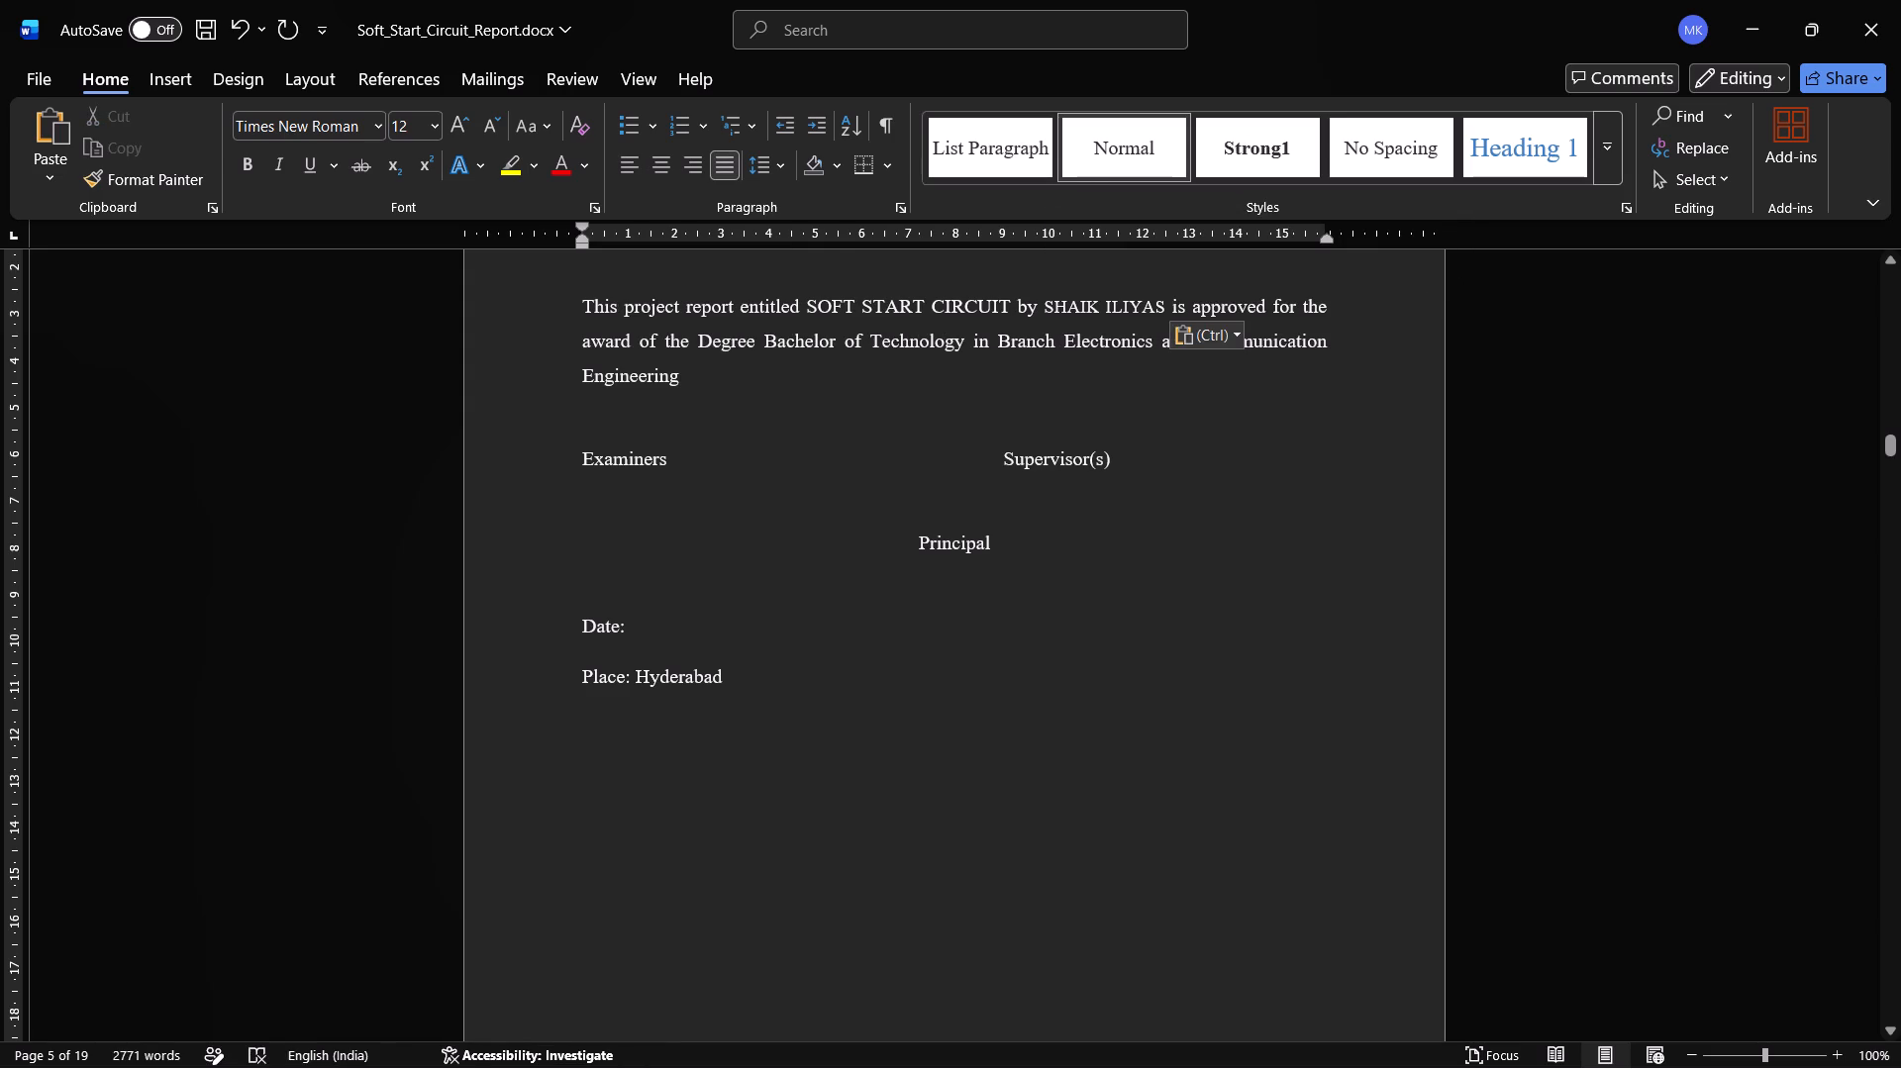
Shift the Supervisor(s) label on the approval page across its line to end near the page's right margin.
click(1002, 458)
key(Tab)
key(Tab)
key(Tab)
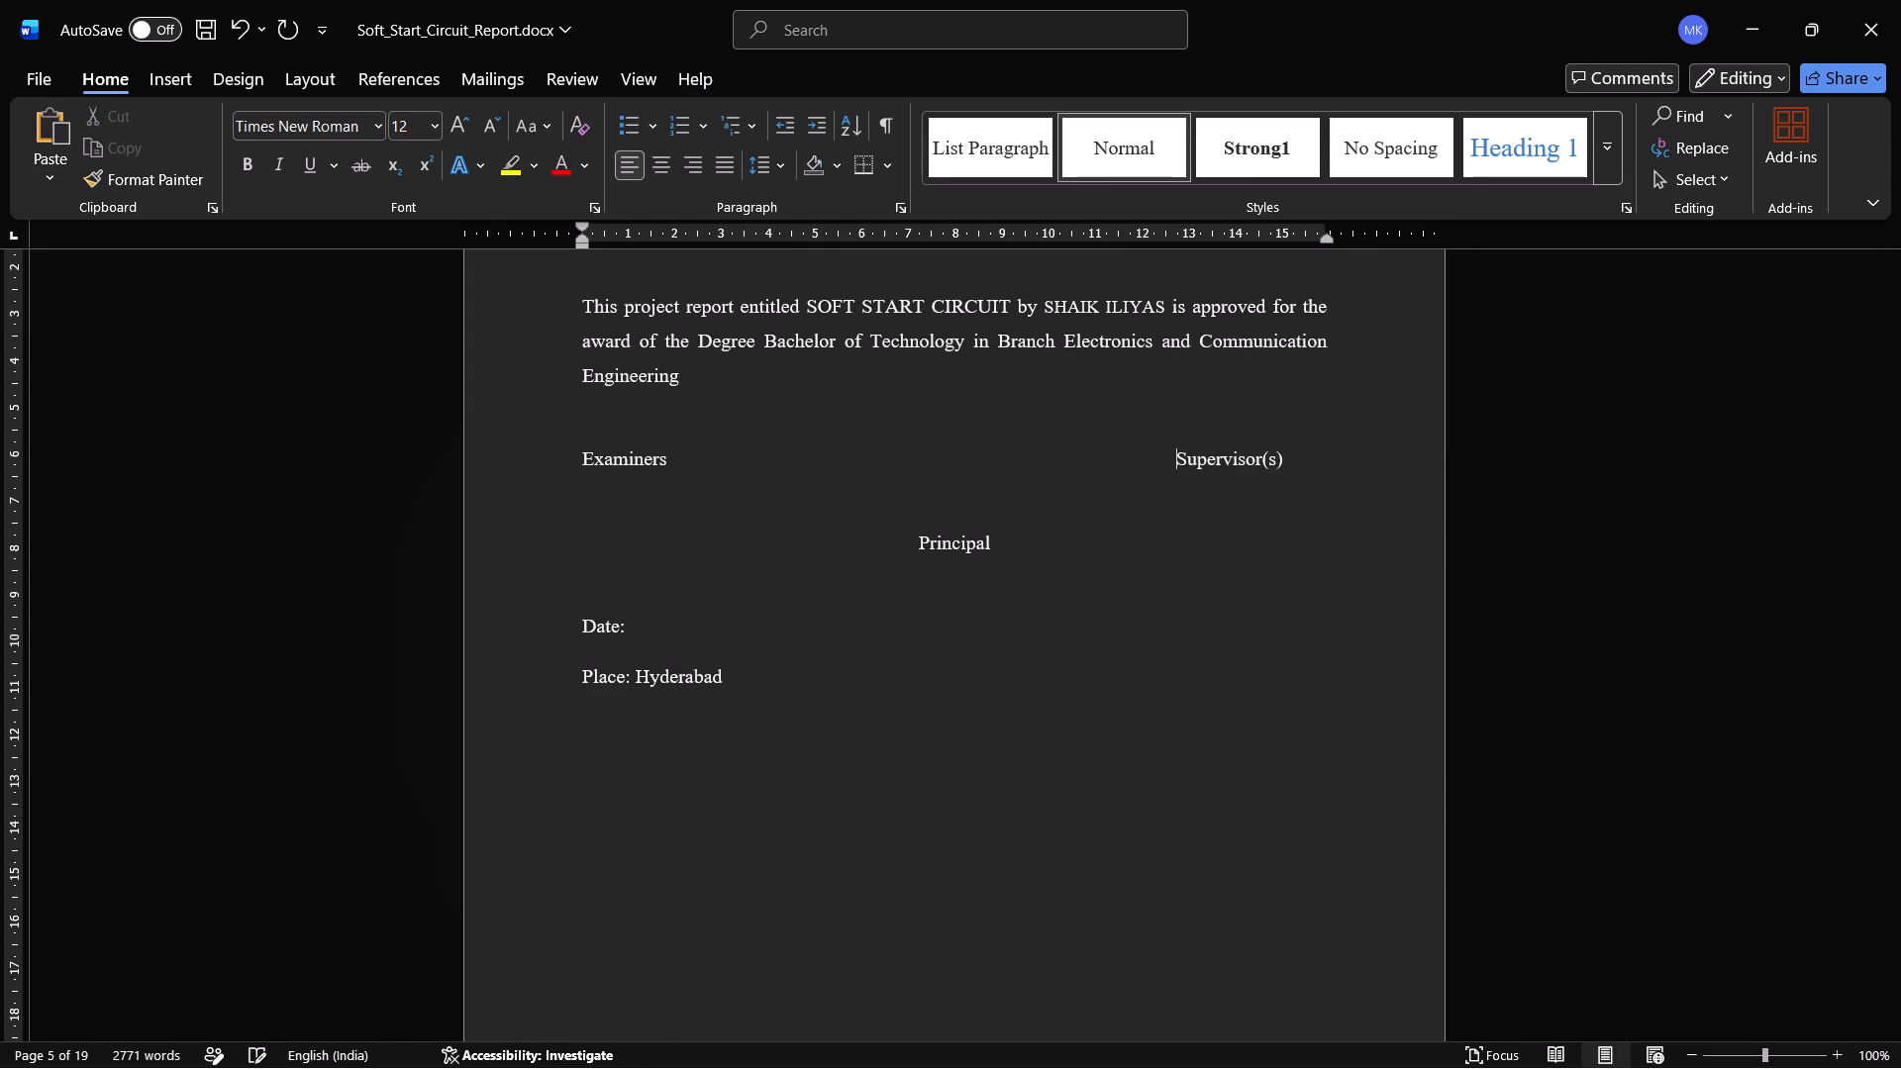
key(Tab)
key(BackSpace)
key(space)
key(space)
key(space)
key(space)
key(space)
key(space)
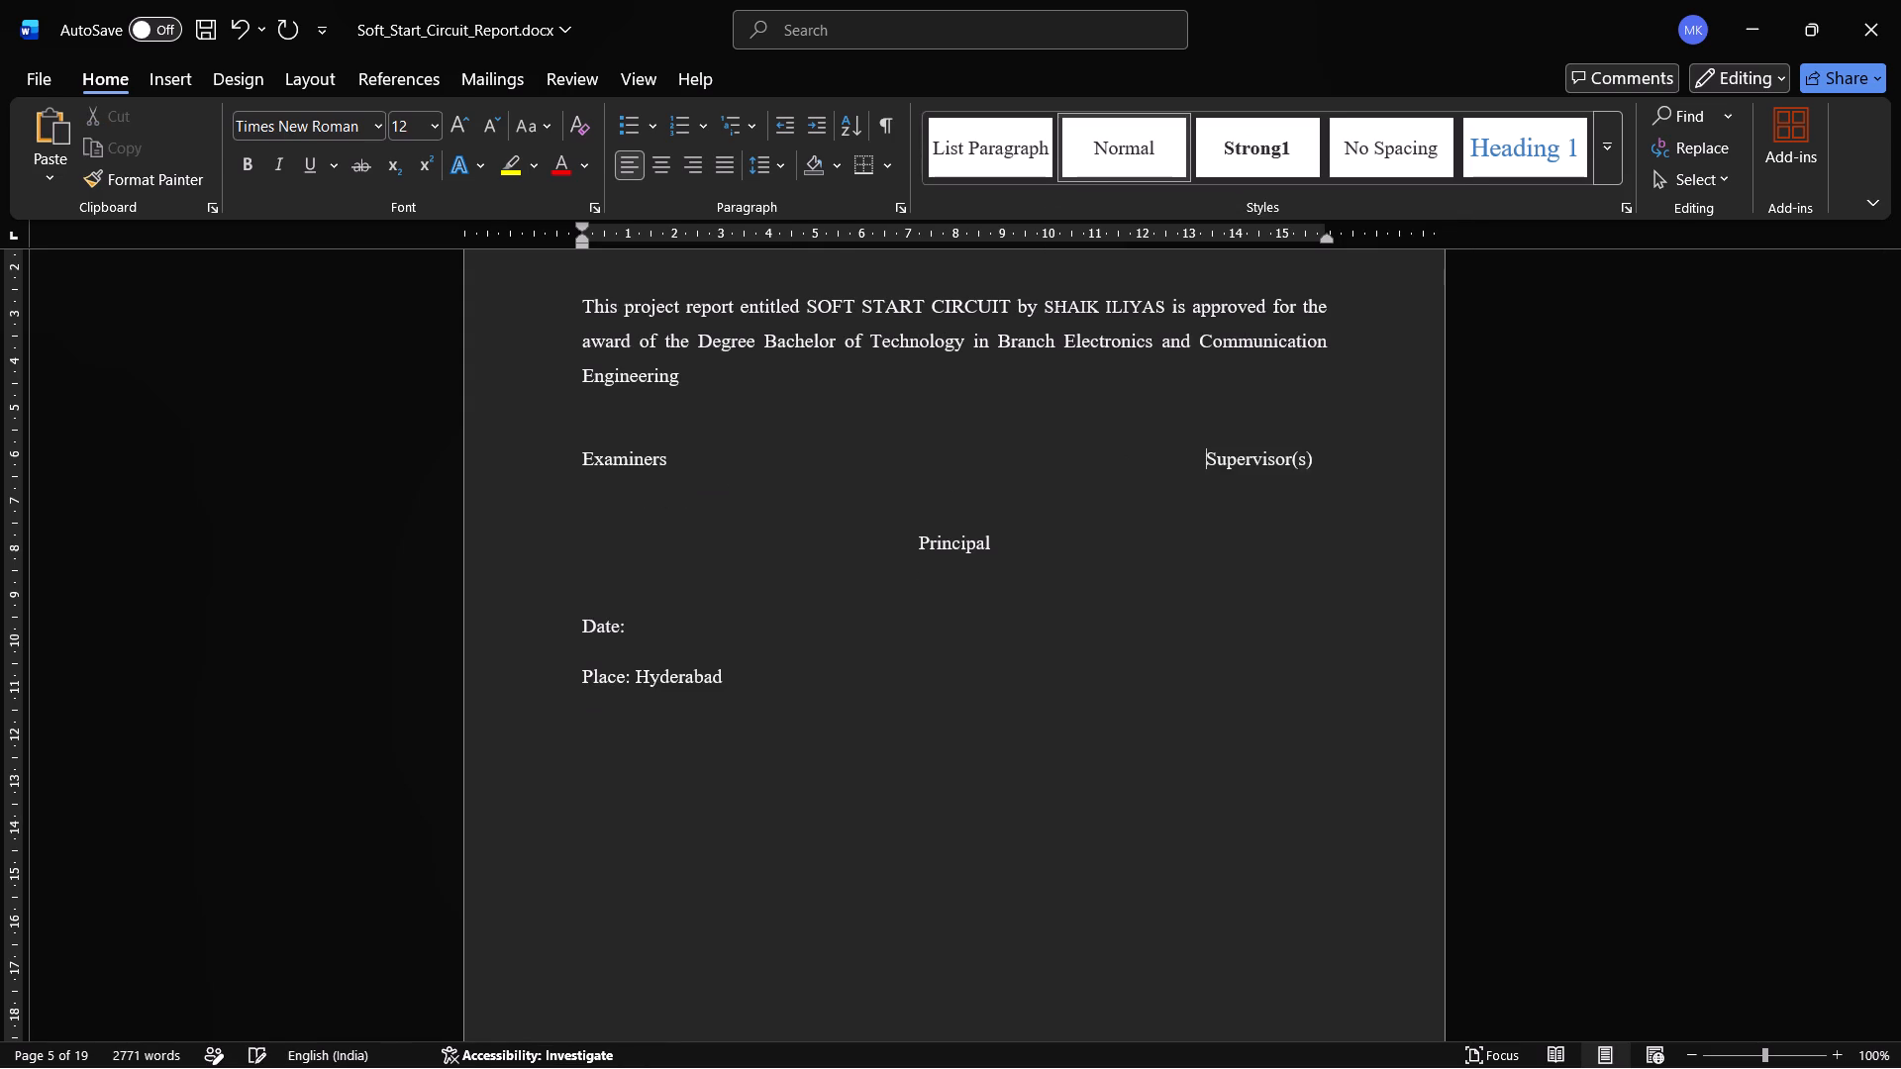
key(space)
key(space)
key(space)
key(BackSpace)
Shift the Principal label on the approval page toward the right margin, beneath Supervisor(s).
key(Down)
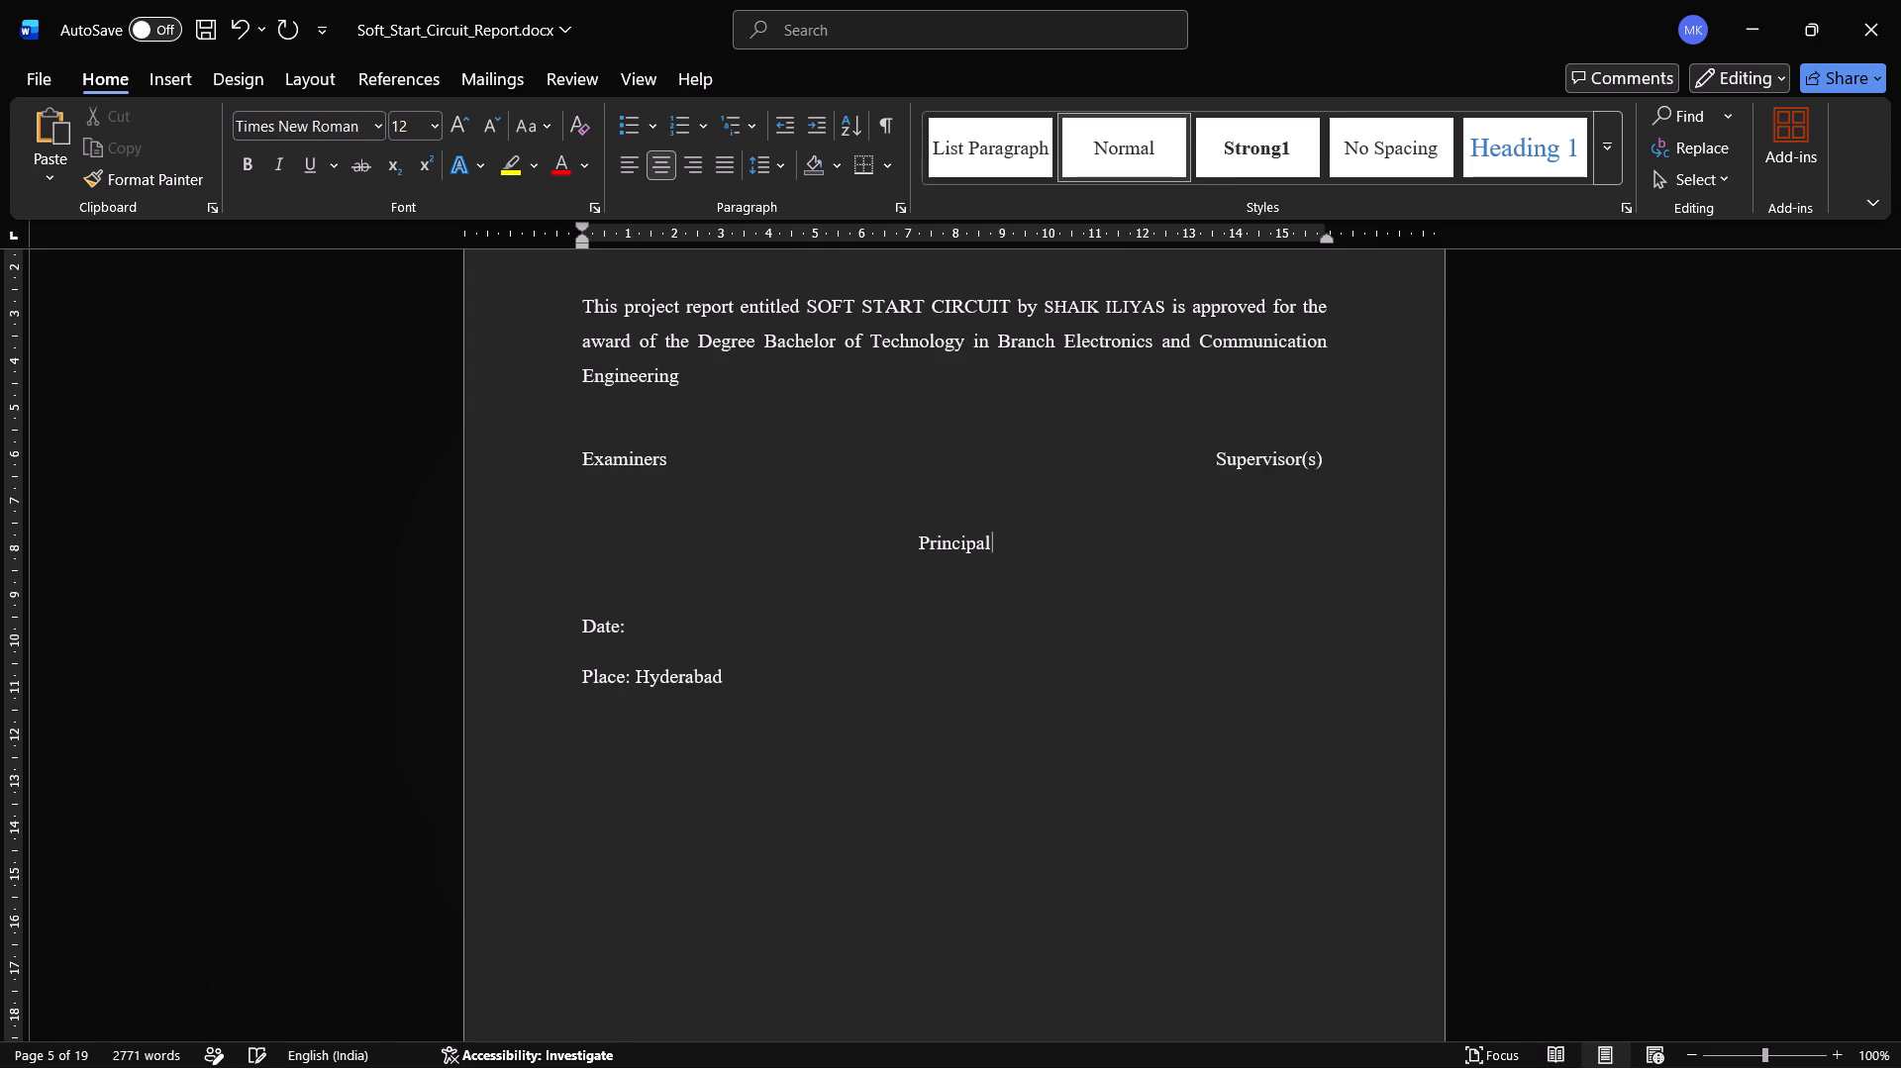
key(ctrl+Left)
key(Tab)
key(Tab)
key(Tab)
key(Tab)
key(Tab)
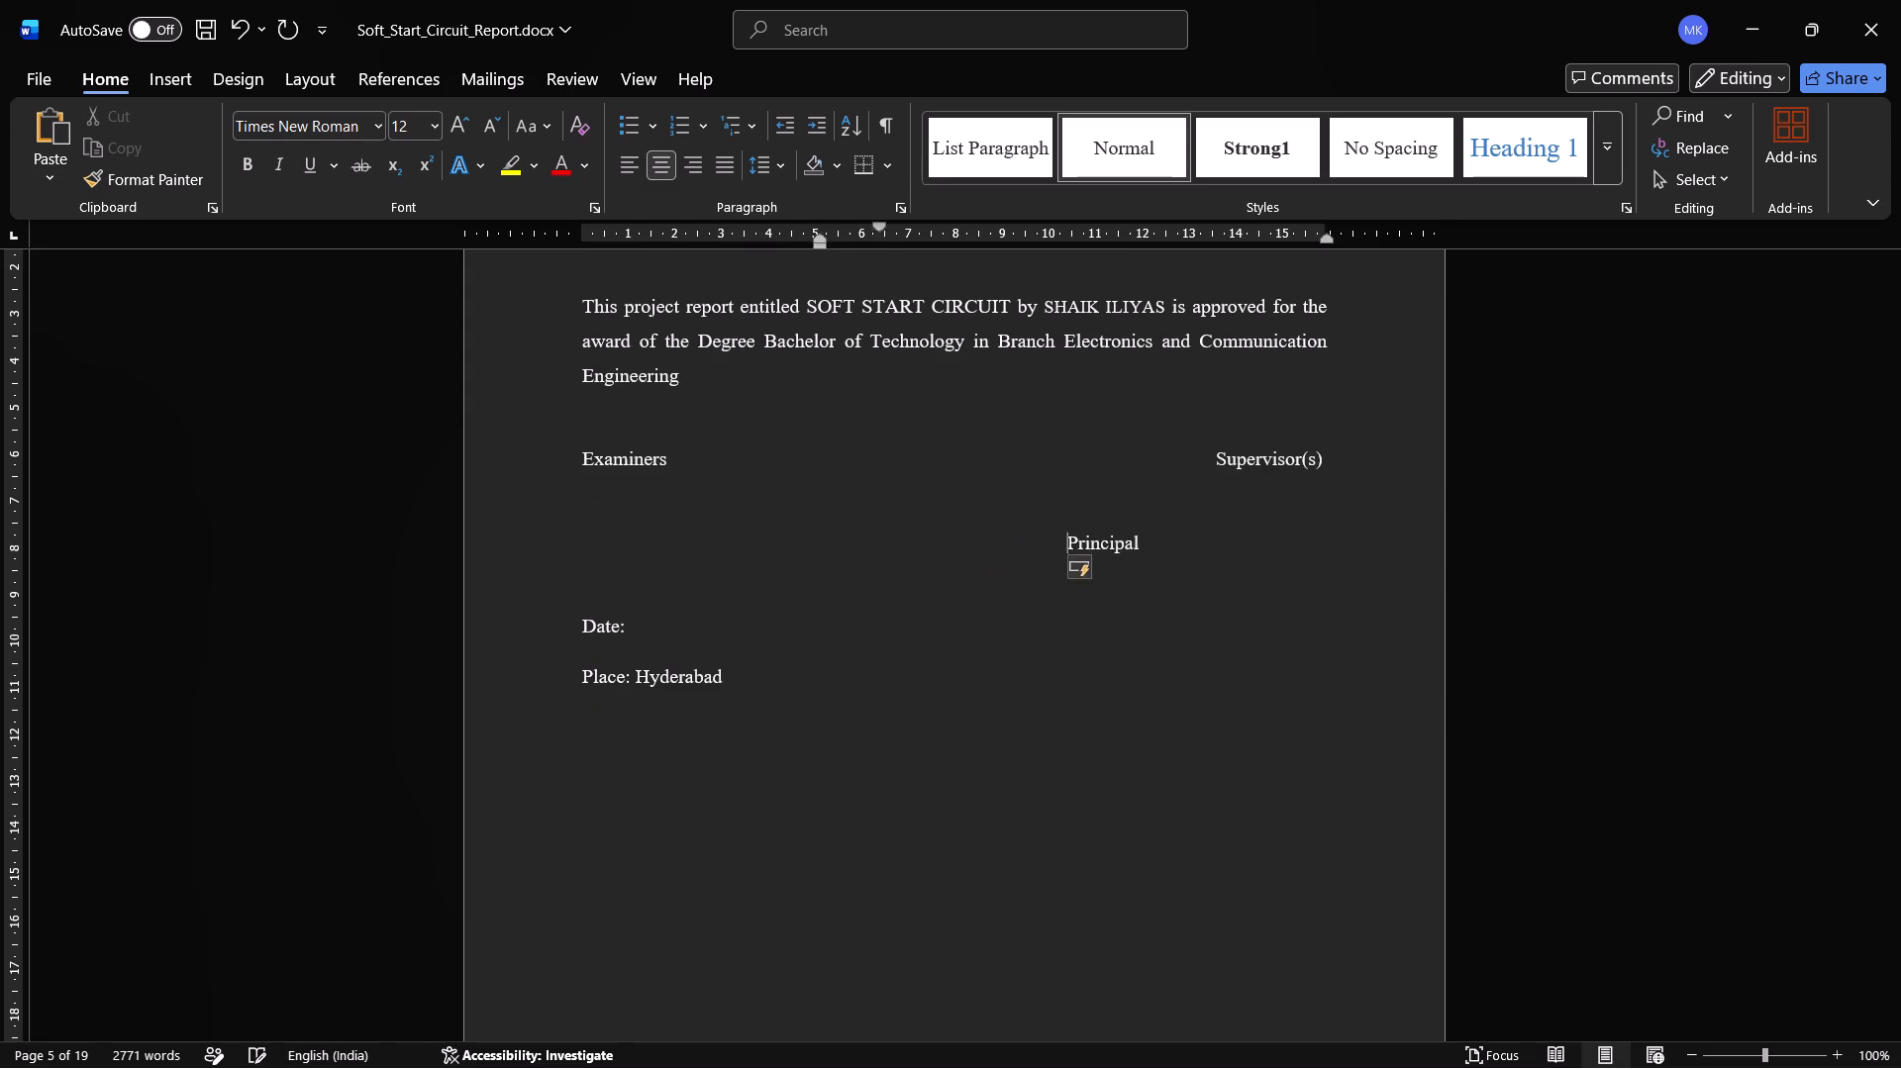
key(Tab)
key(Tab)
key(Tab)
key(Tab)
key(Tab)
key(Tab)
key(Tab)
key(BackSpace)
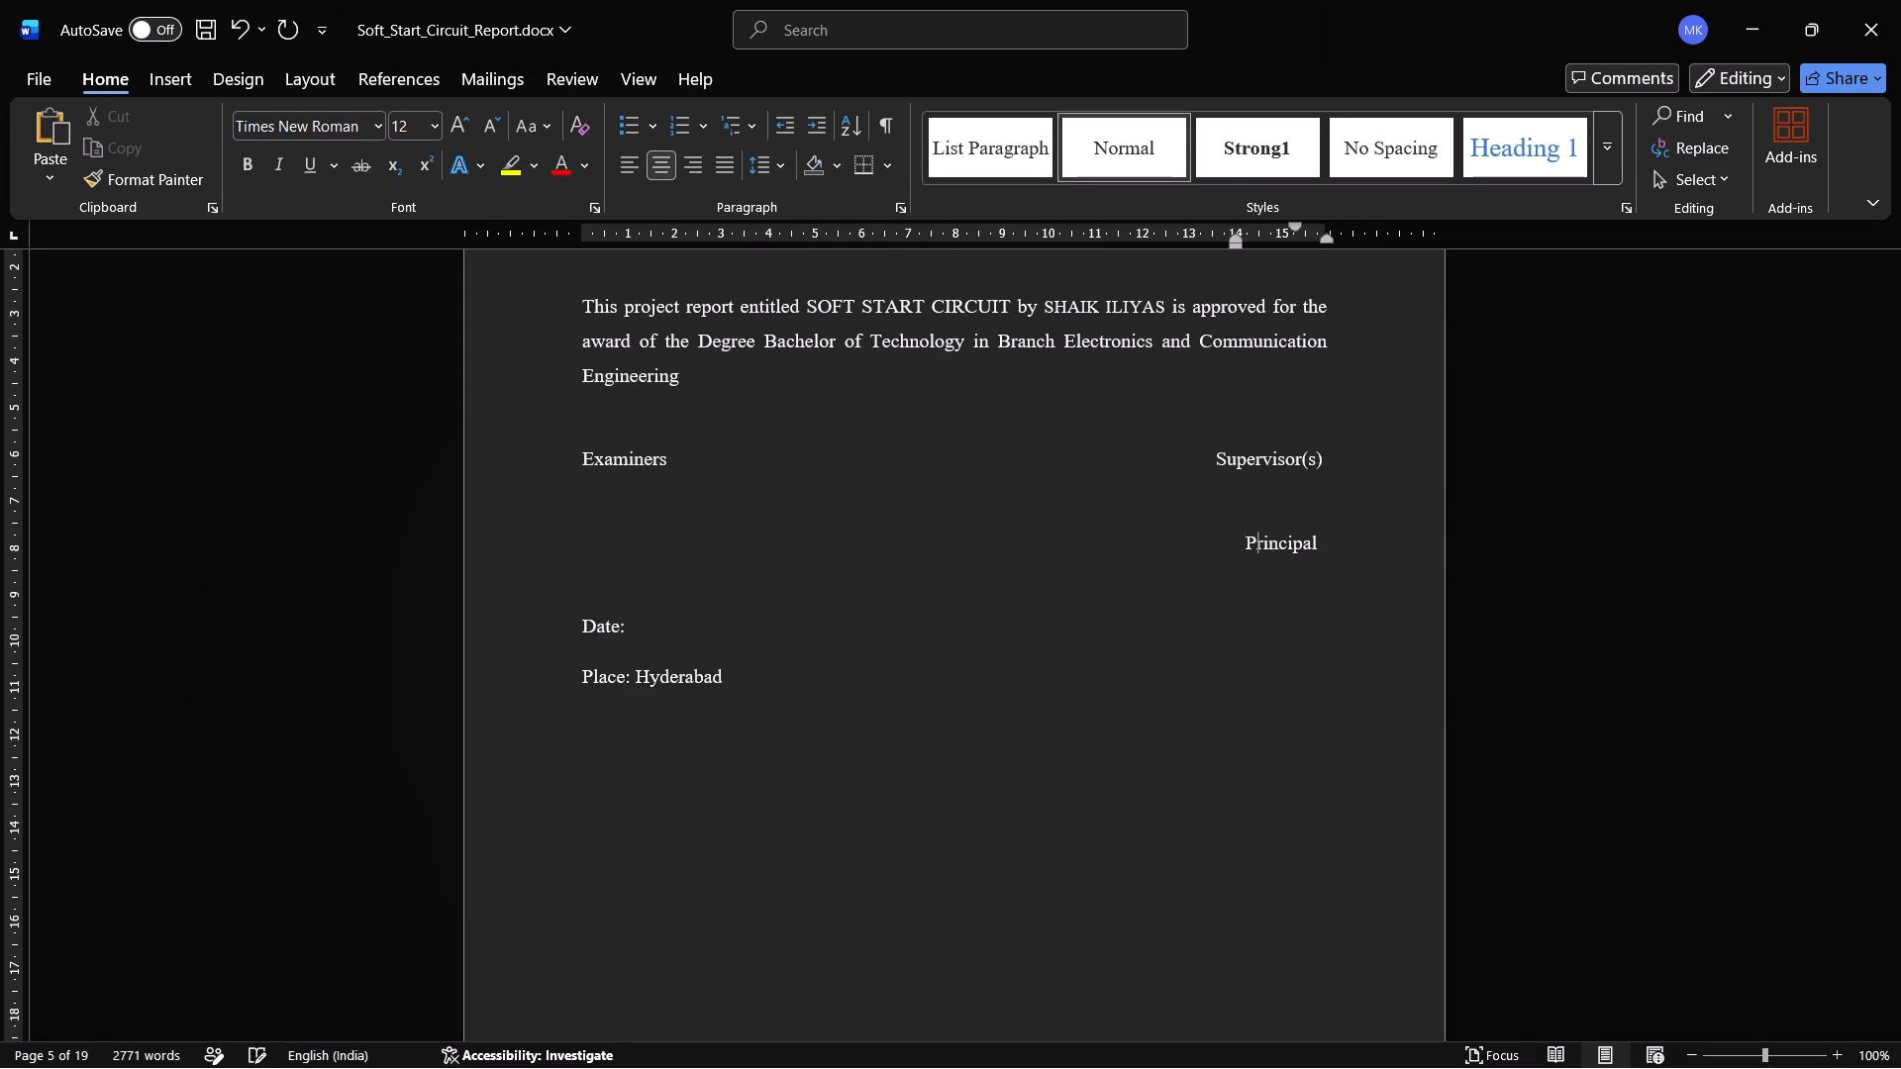
Enter 27-10-2026 after the Date label on the approval page.
key(Down)
text(27-10-2026)
Replace the student name in the opening sentence of the Declaration with the copied name.
scroll(1002, 458, down, 6)
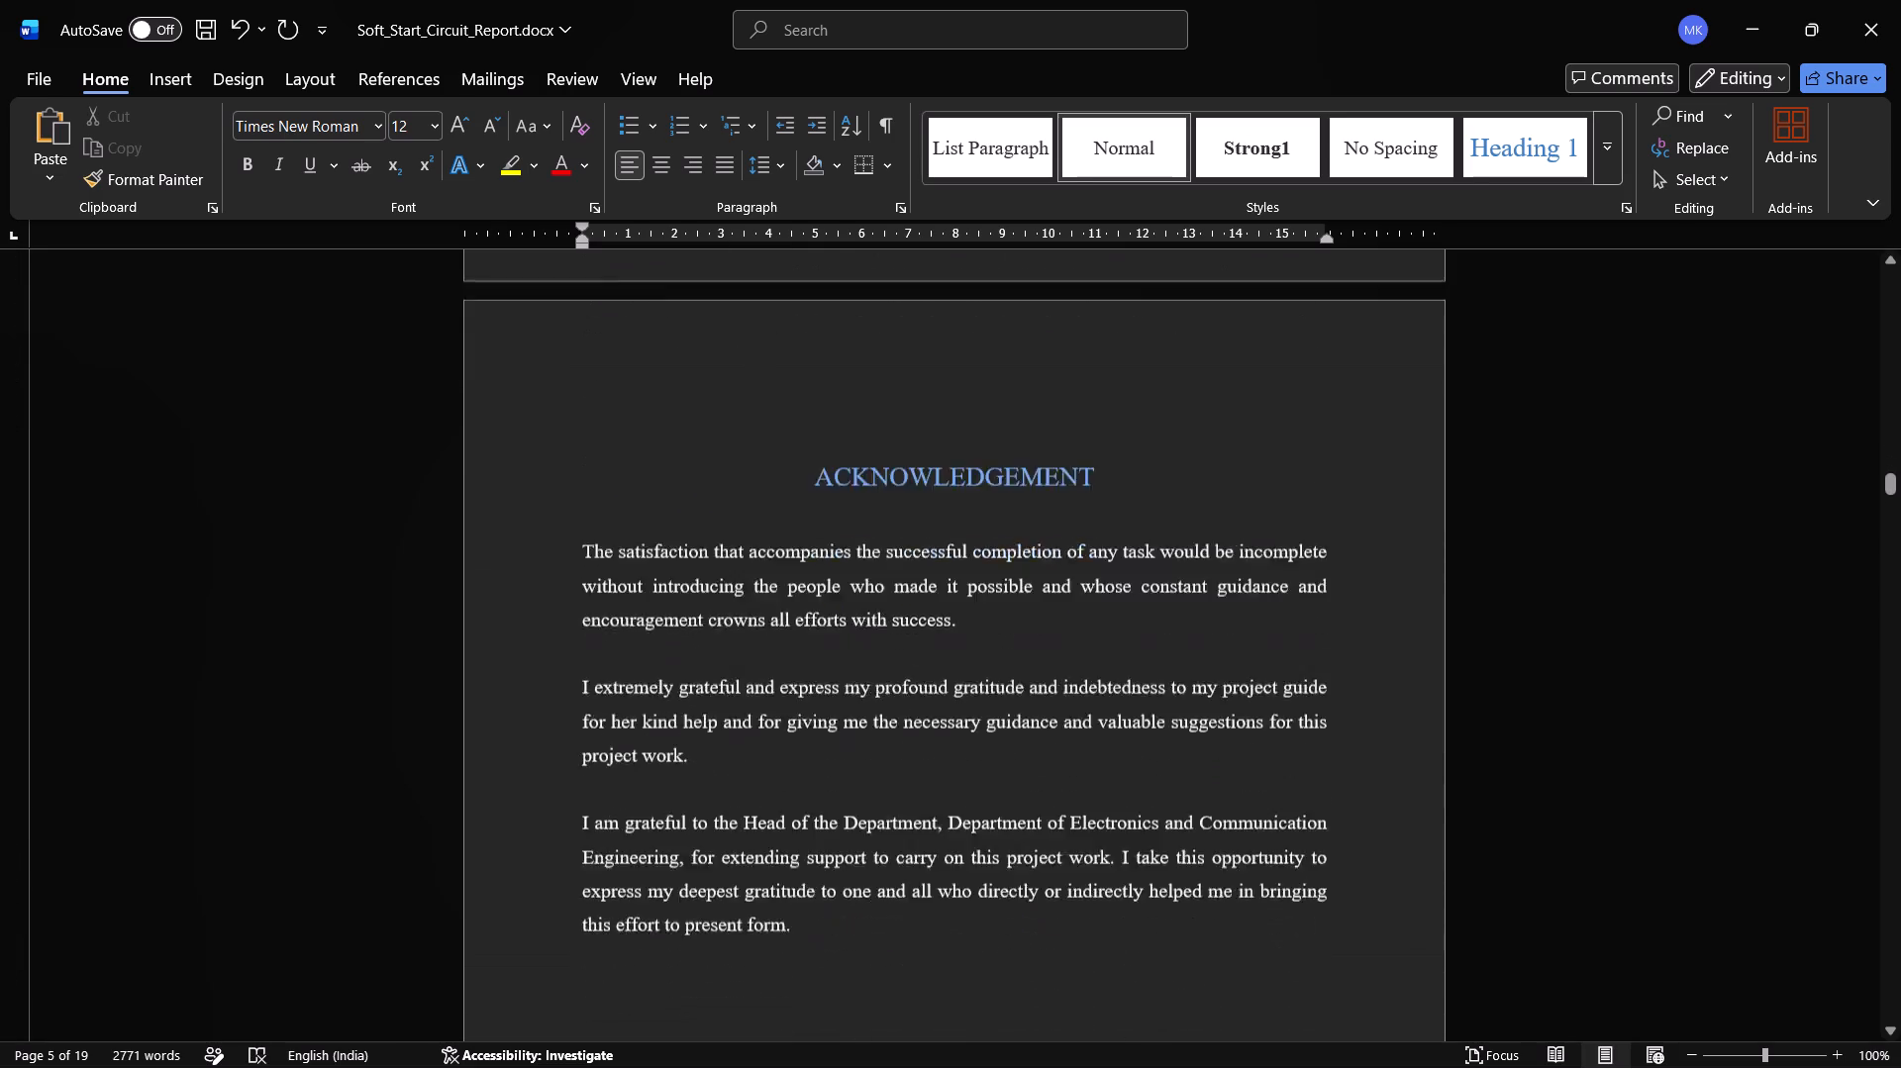
scroll(1002, 458, down, 6)
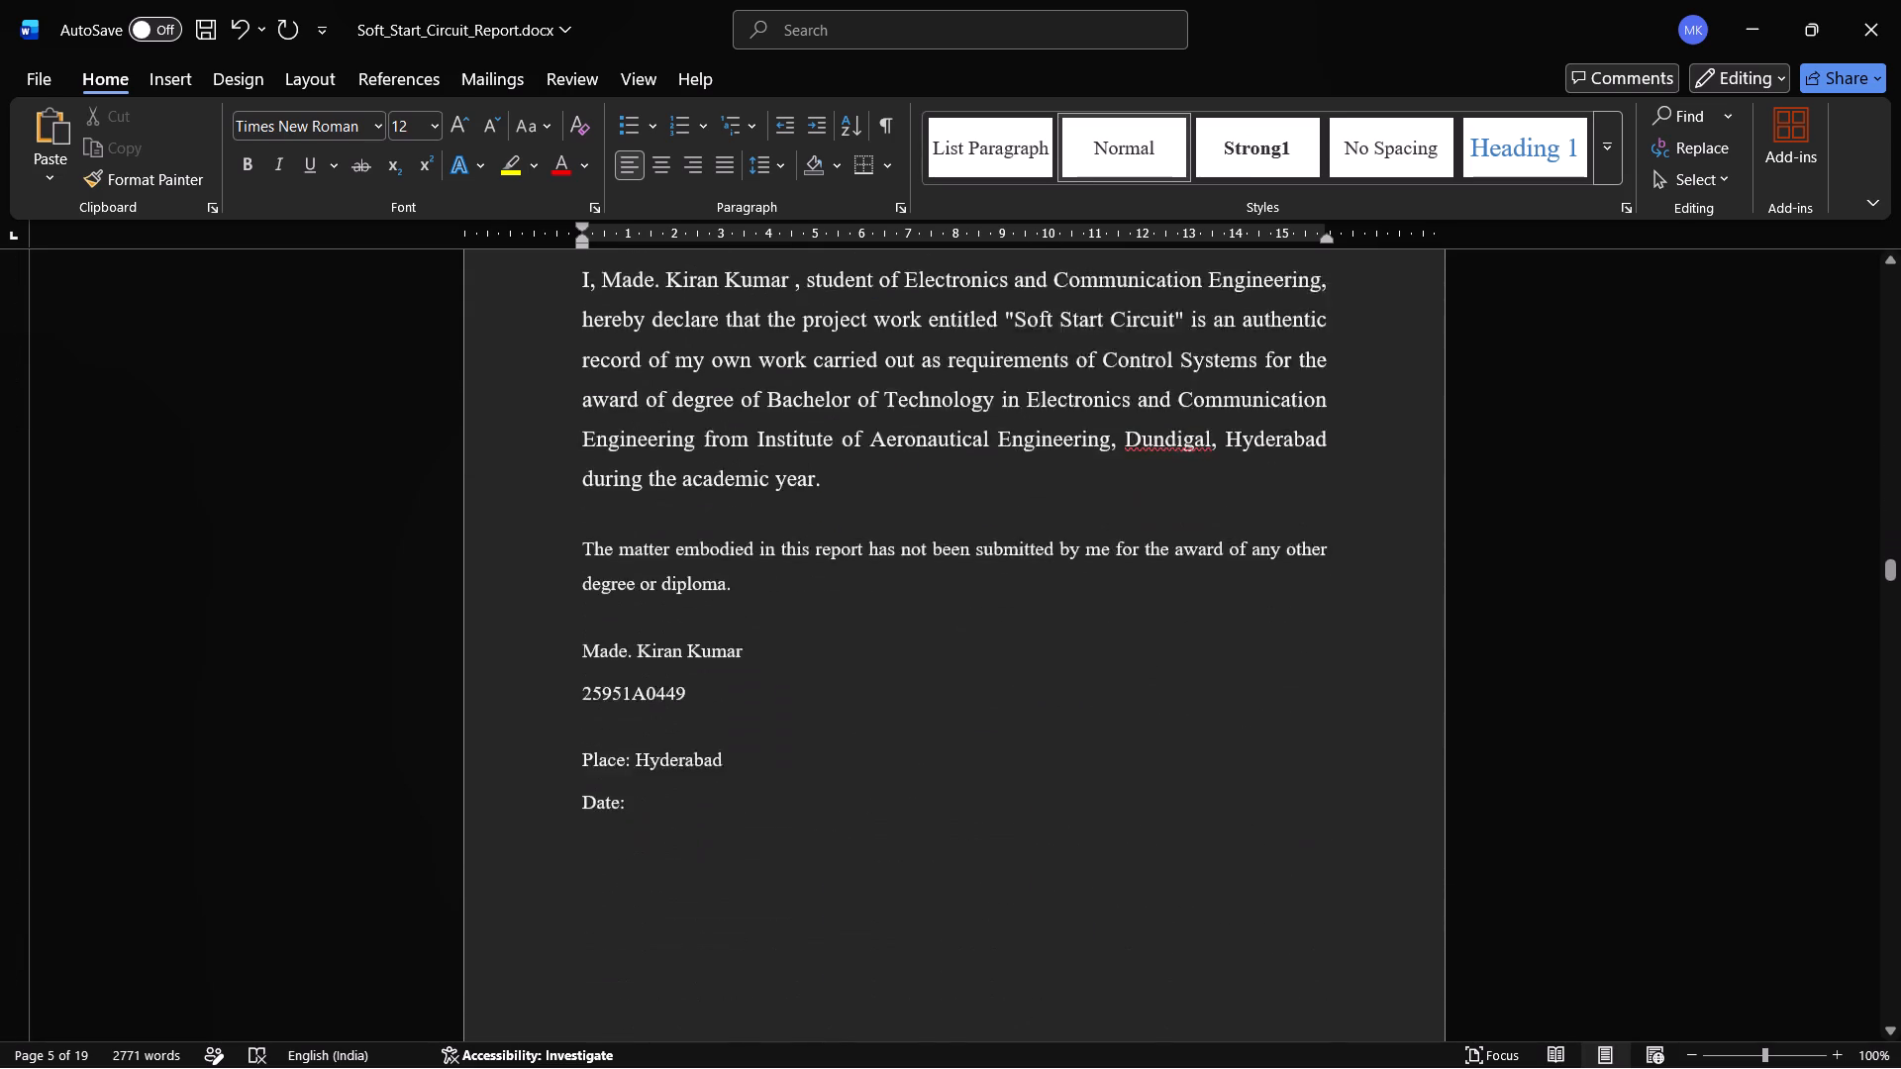
scroll(1002, 458, up, 1)
scroll(942, 394, down, 3)
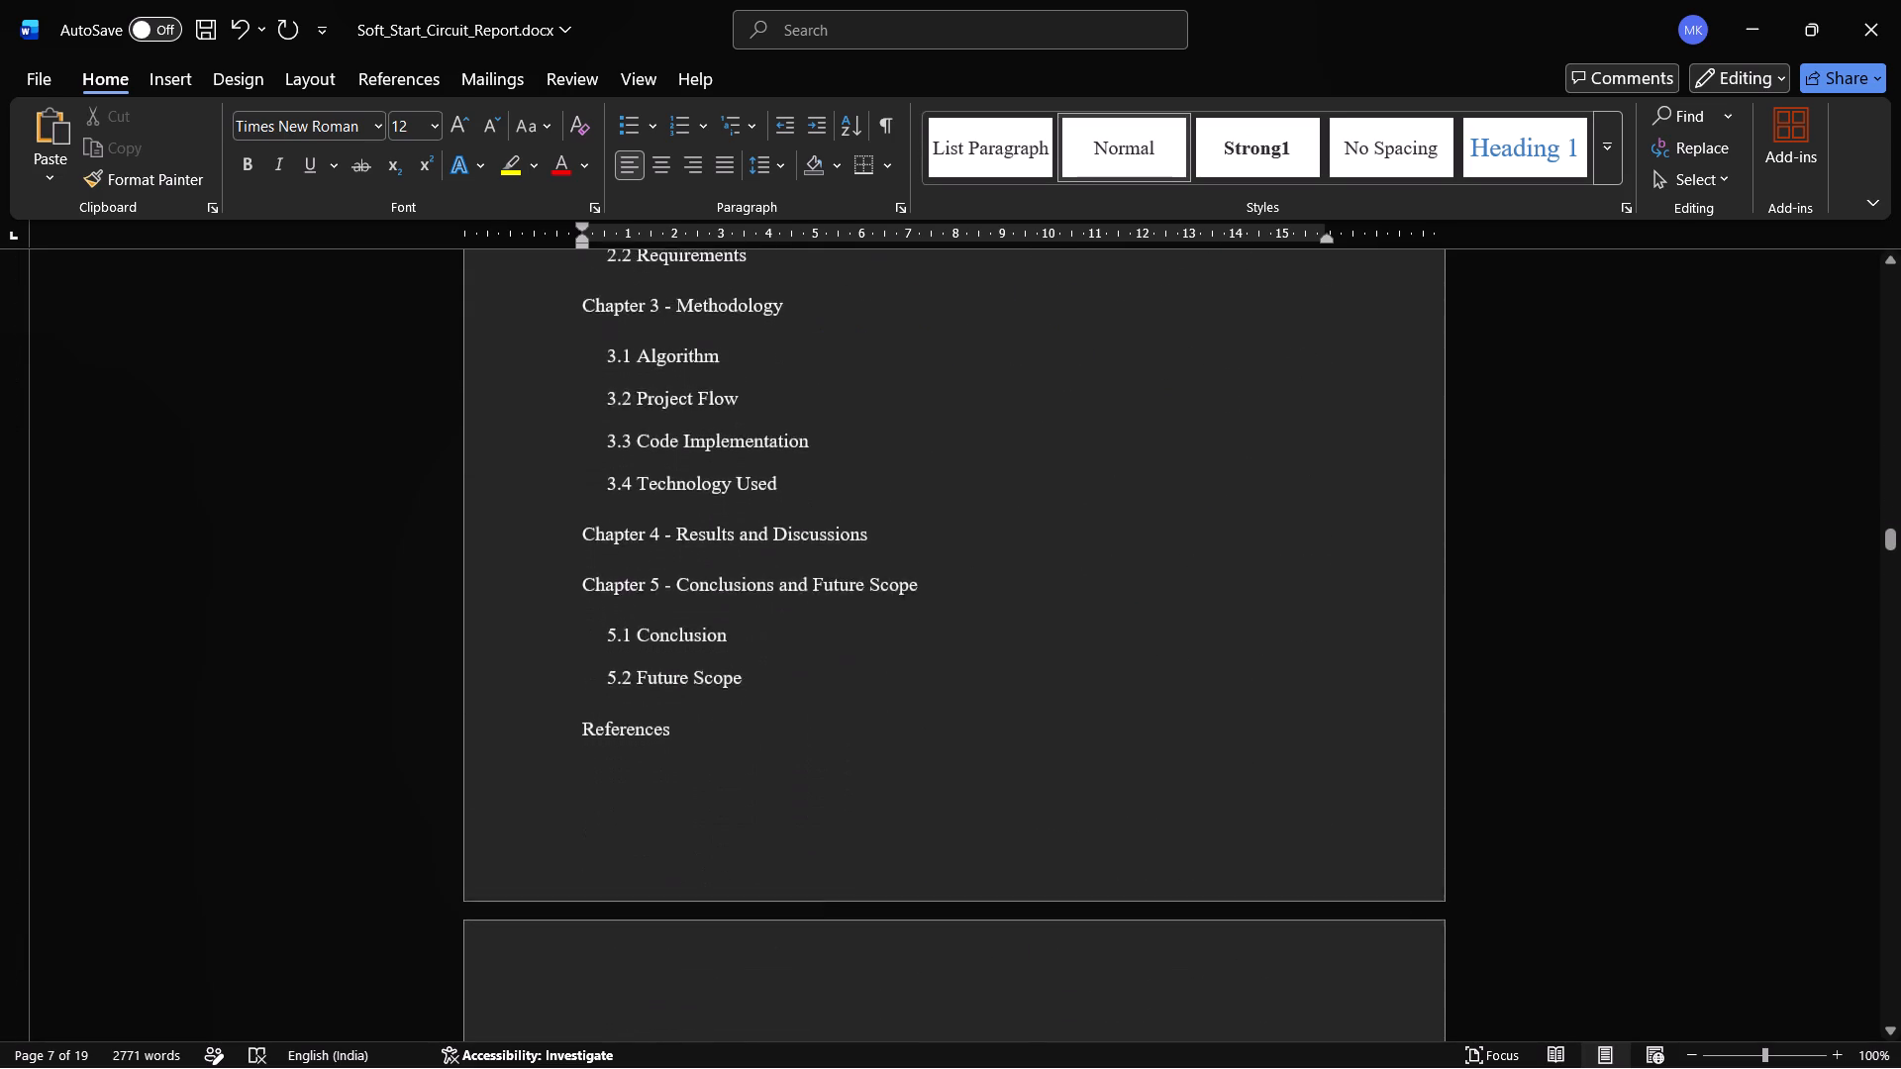
scroll(942, 394, down, 1)
scroll(793, 716, down, 1)
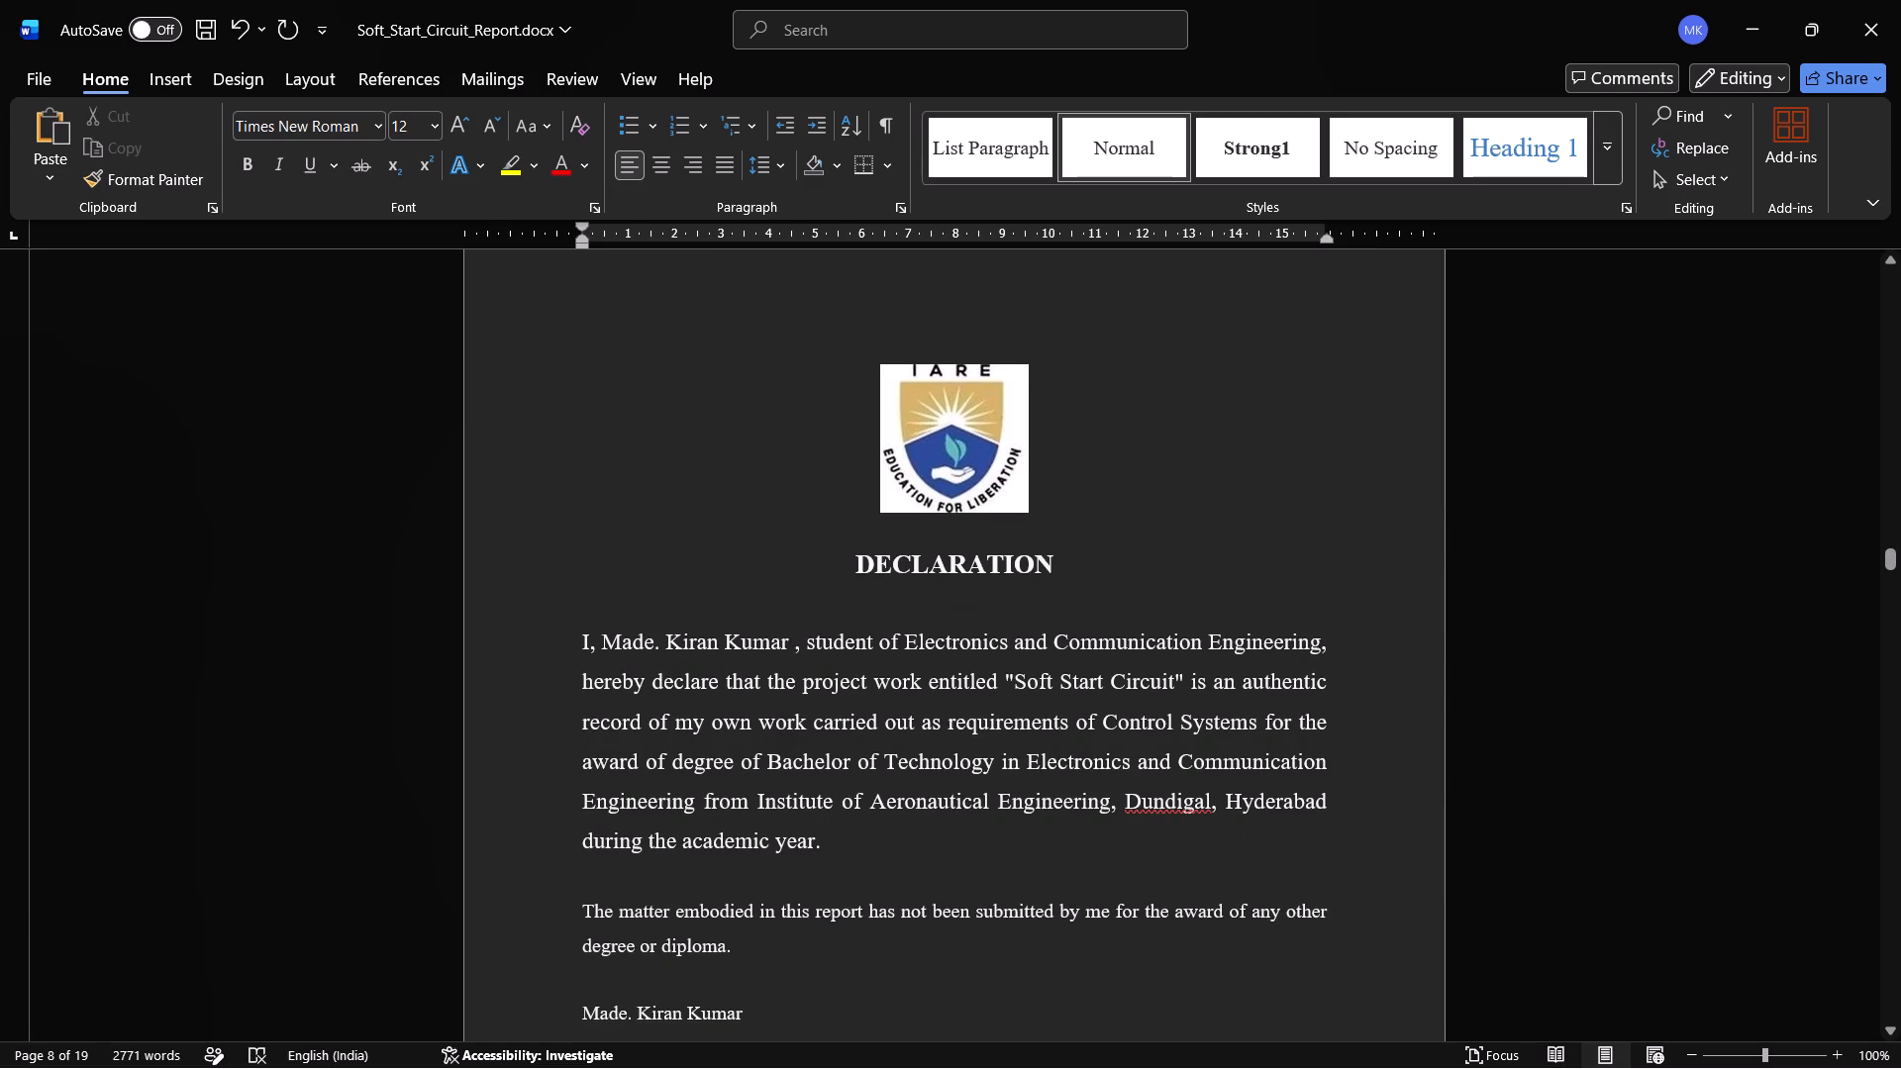
drag(790, 641, 608, 639)
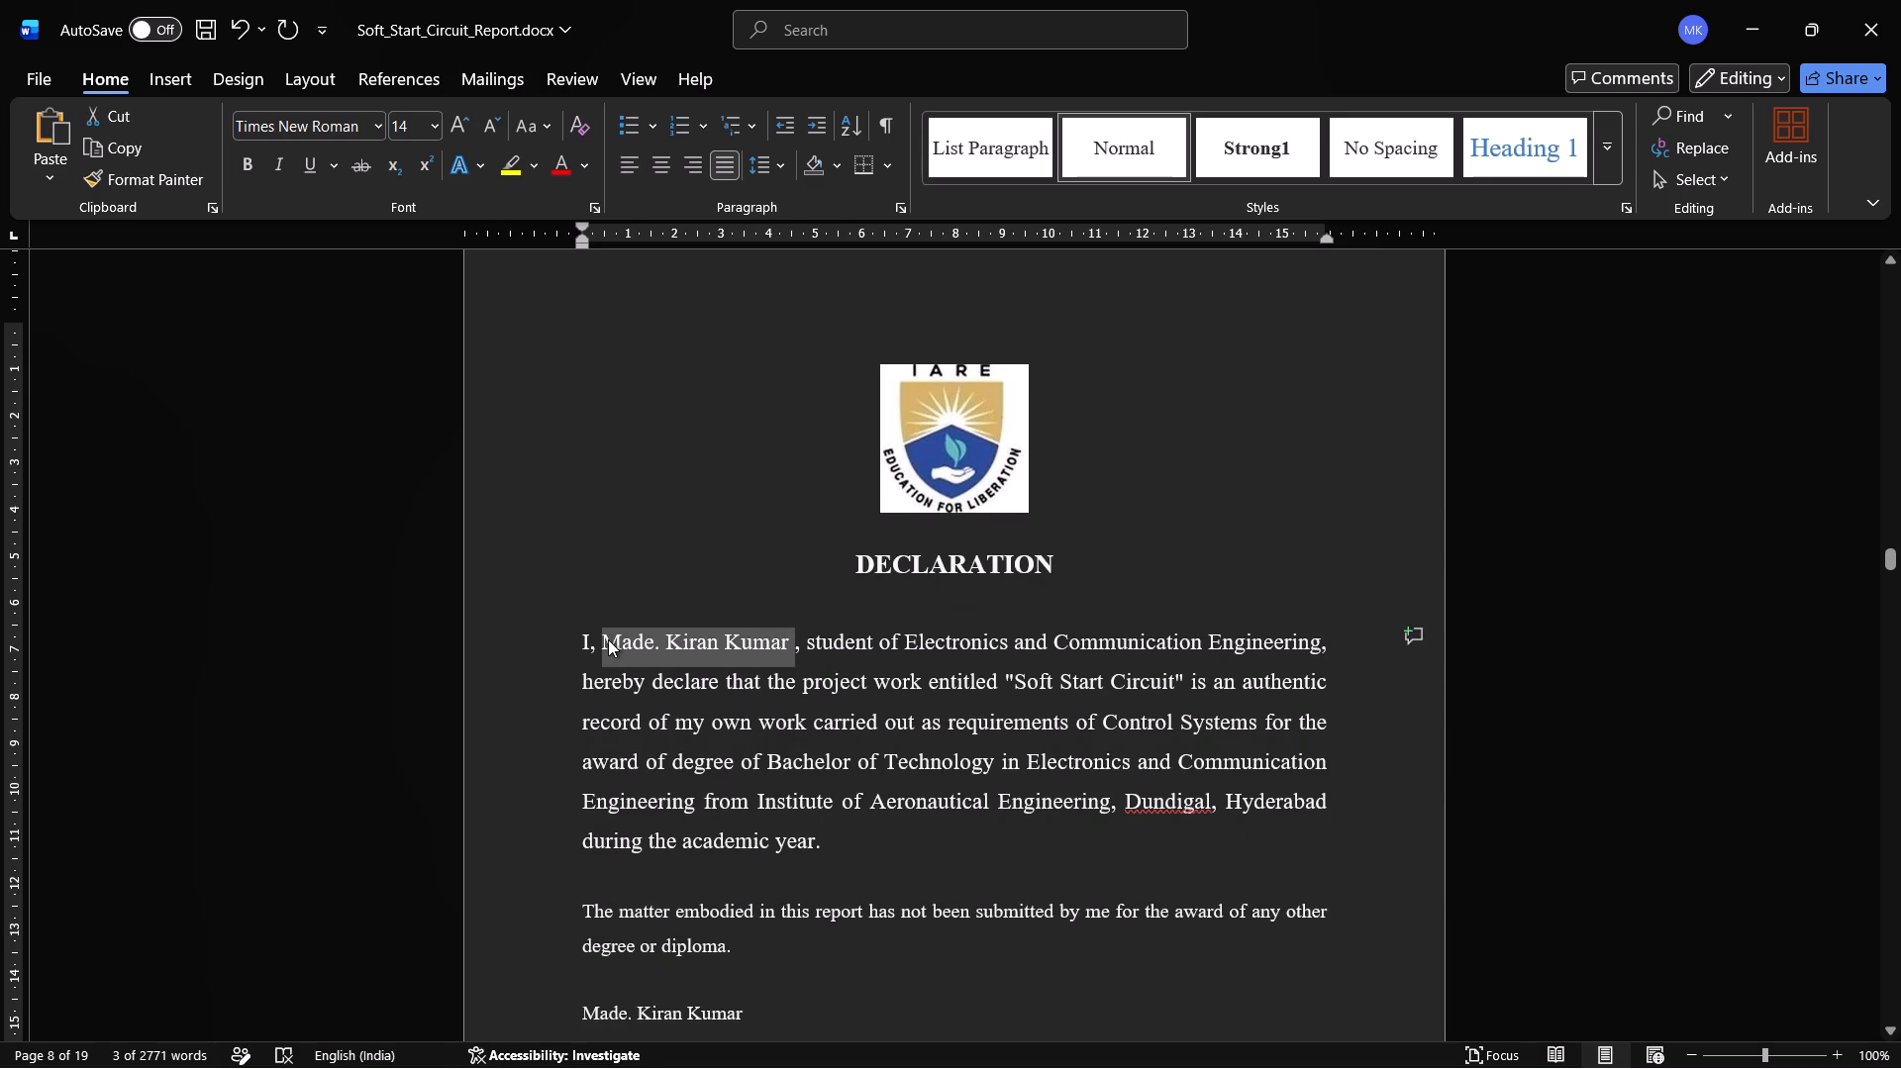
key(ctrl+v)
Replace the student name below the Declaration text with the copied name, keeping the roll number on its own line.
scroll(608, 639, down, 2)
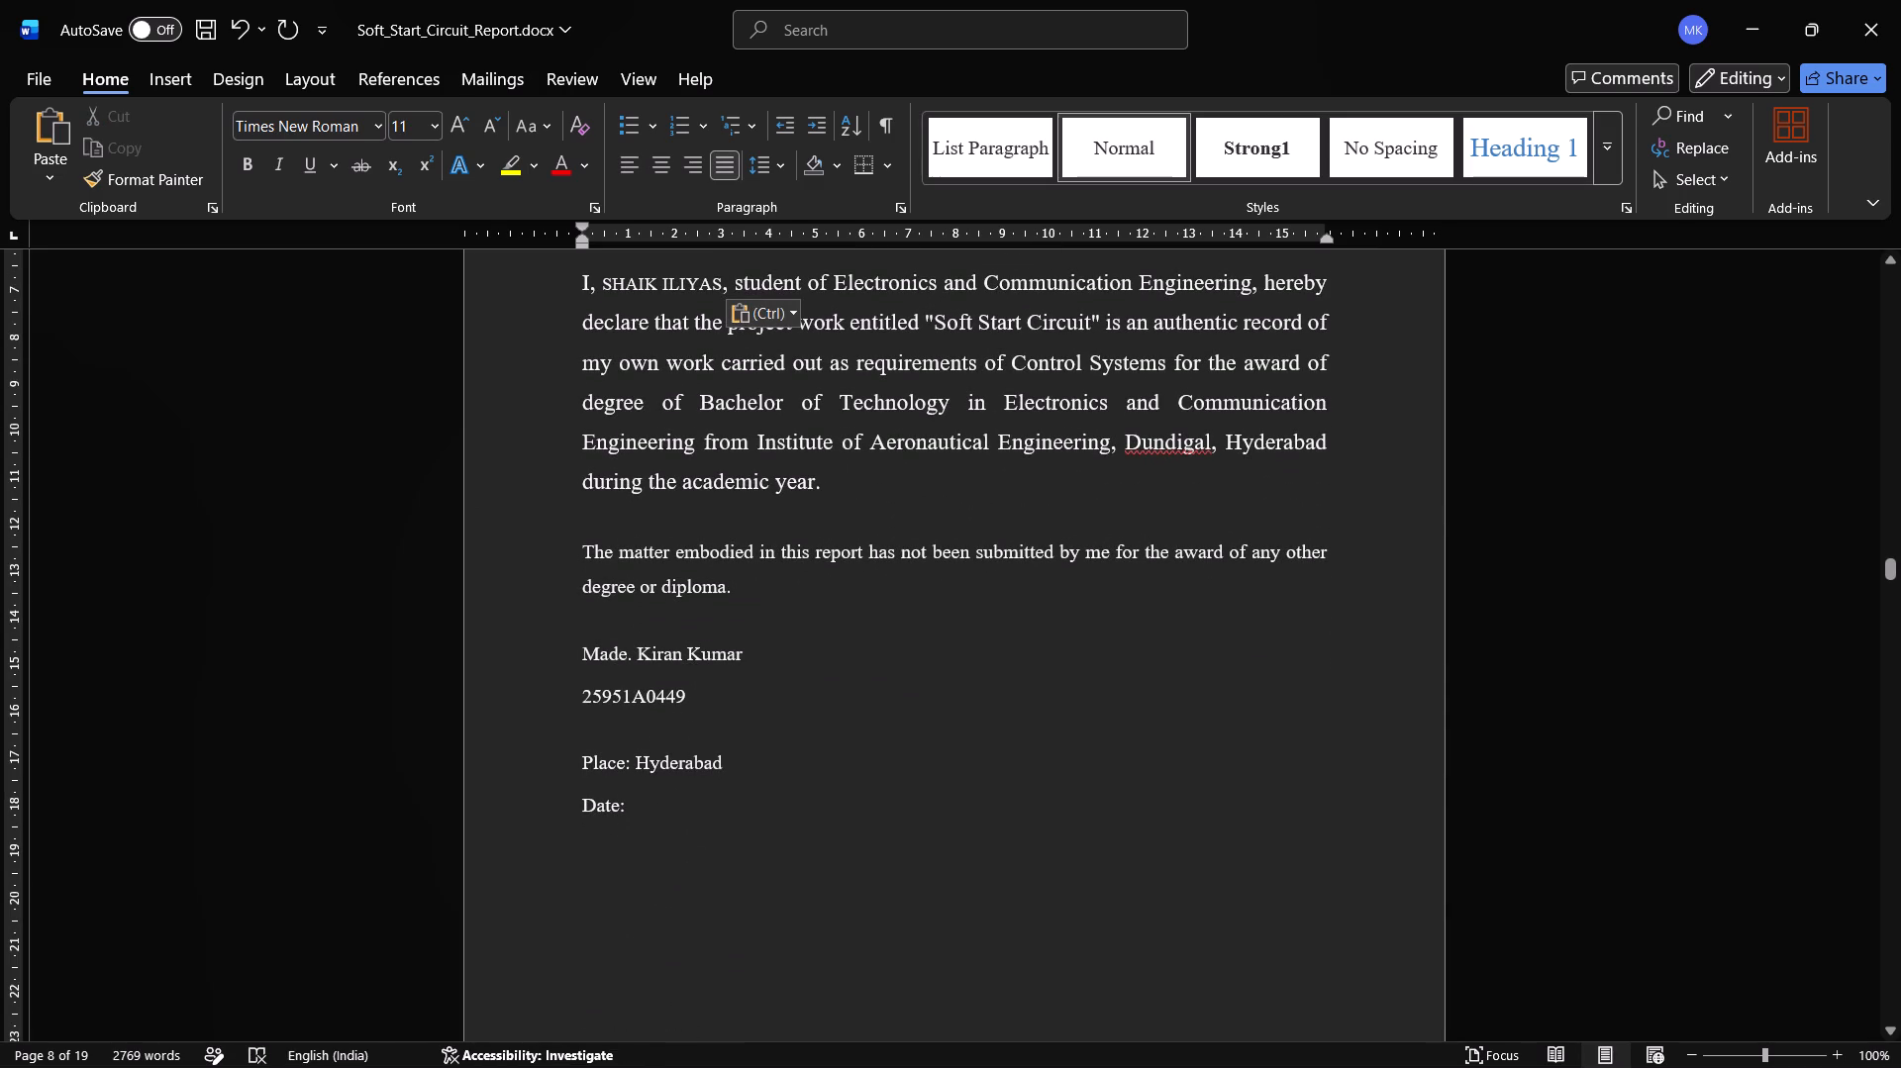
drag(745, 660, 561, 662)
key(ctrl+v)
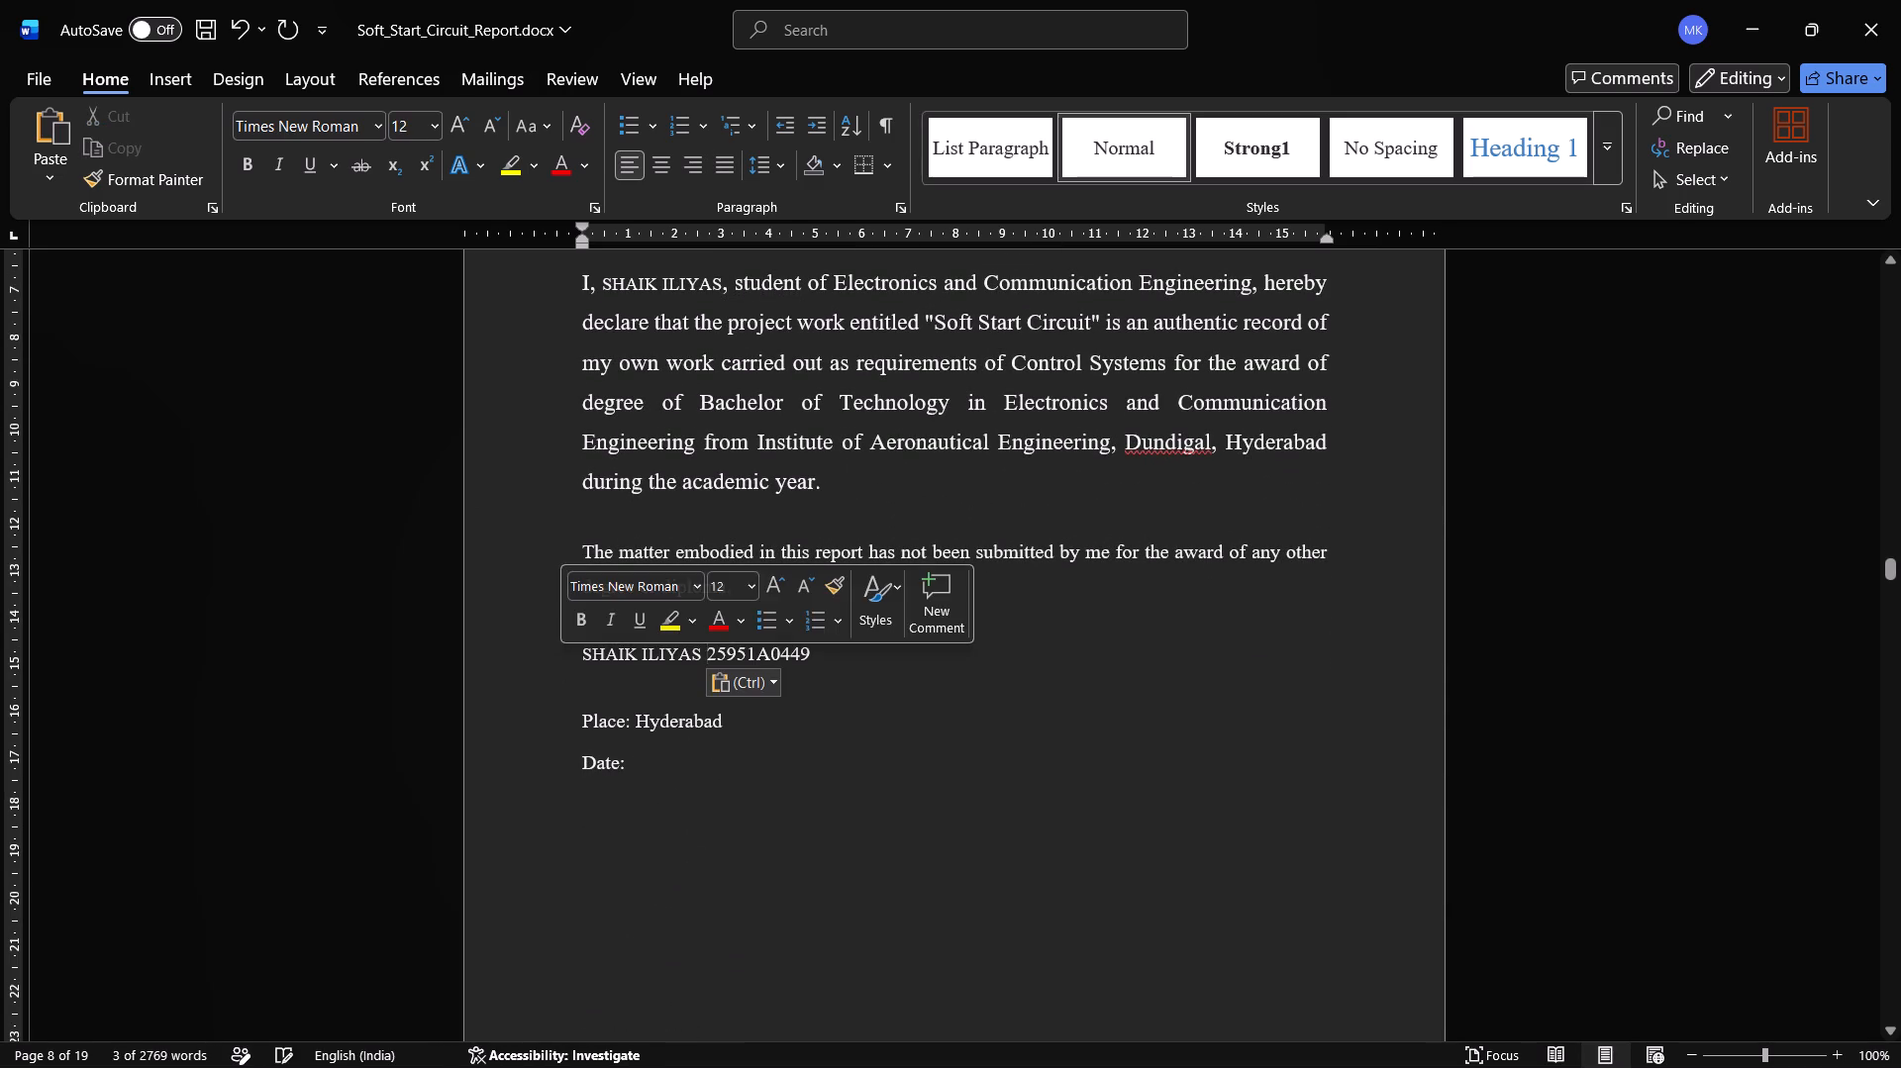
key(Return)
Change the last two digits of the roll number on the Declaration page to 38.
key(ctrl+Right)
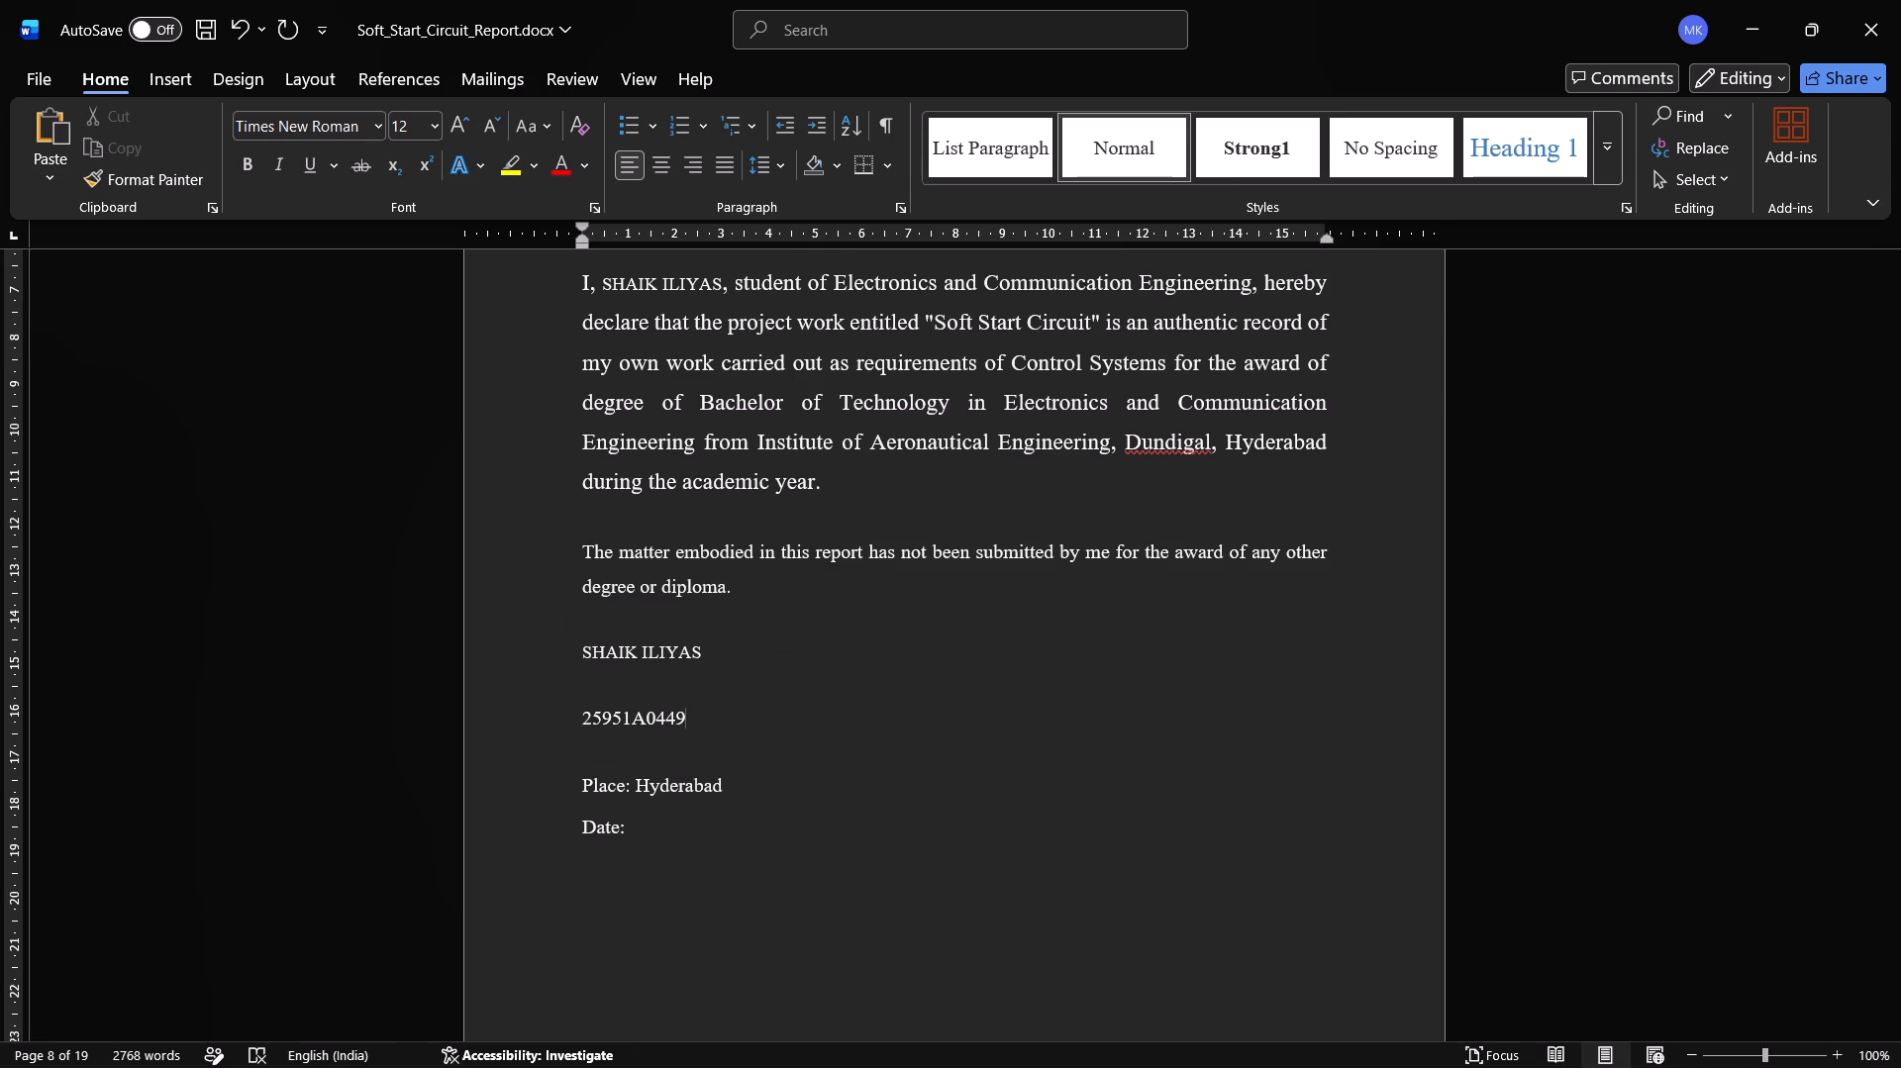
key(BackSpace)
key(BackSpace)
text(38)
Enter 27-10-2026 after the Date label on the Declaration page.
scroll(654, 666, down, 1)
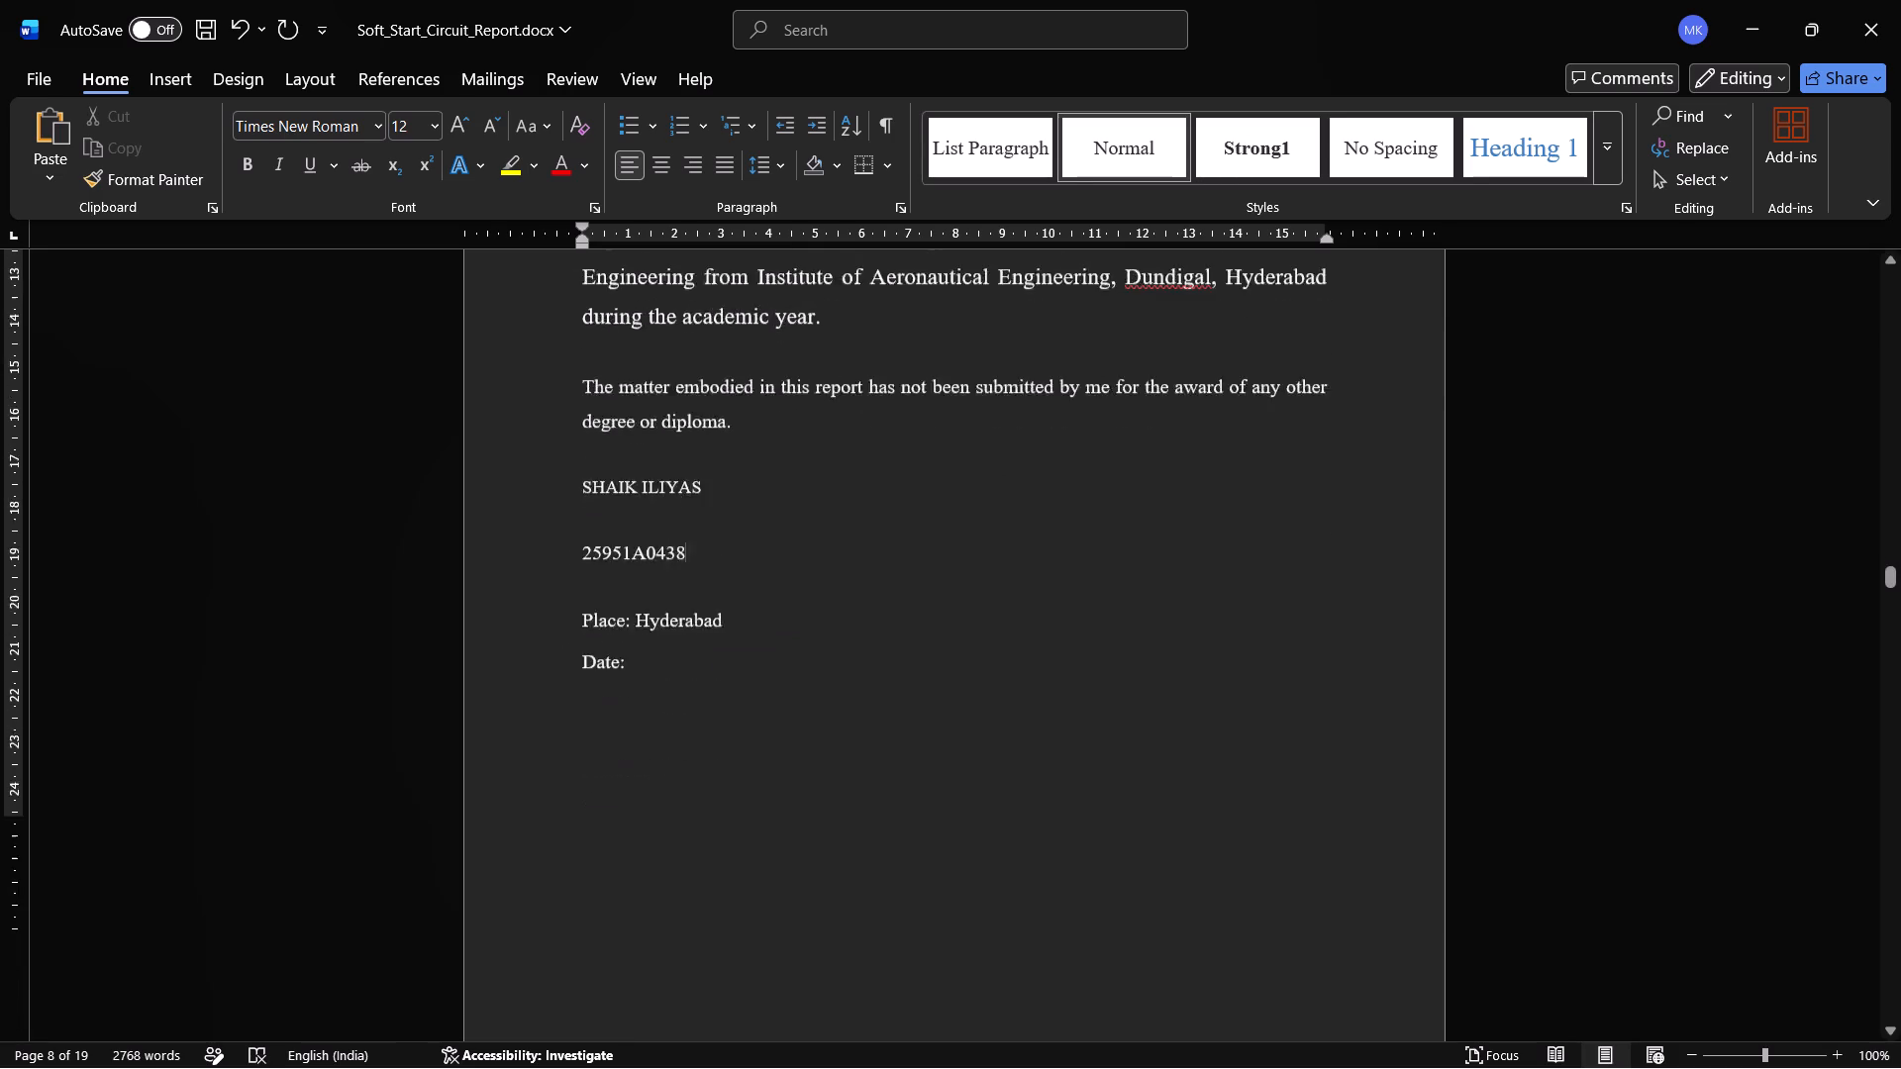
scroll(654, 666, down, 1)
key(Down)
key(Down)
text(27-10-2026)
Skim the remaining chapters of the report and save the document.
scroll(719, 662, down, 4)
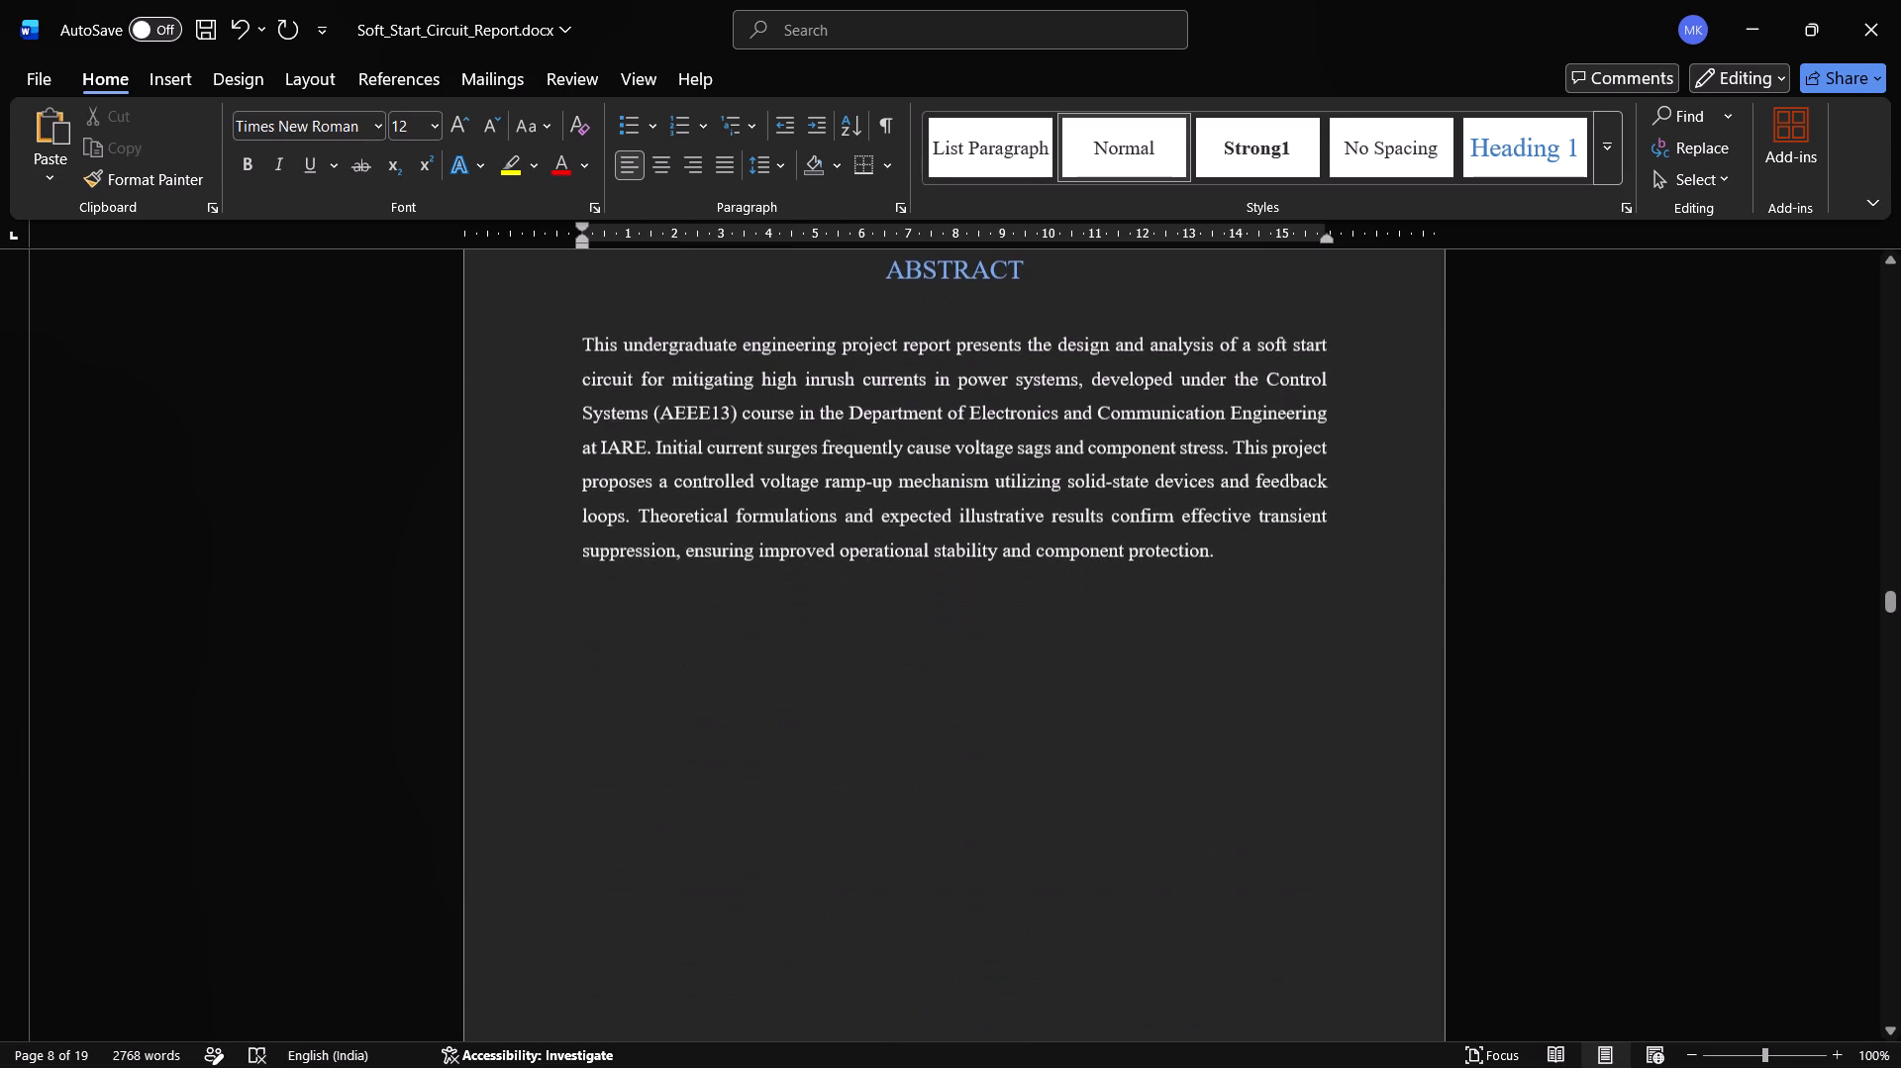
scroll(719, 662, down, 19)
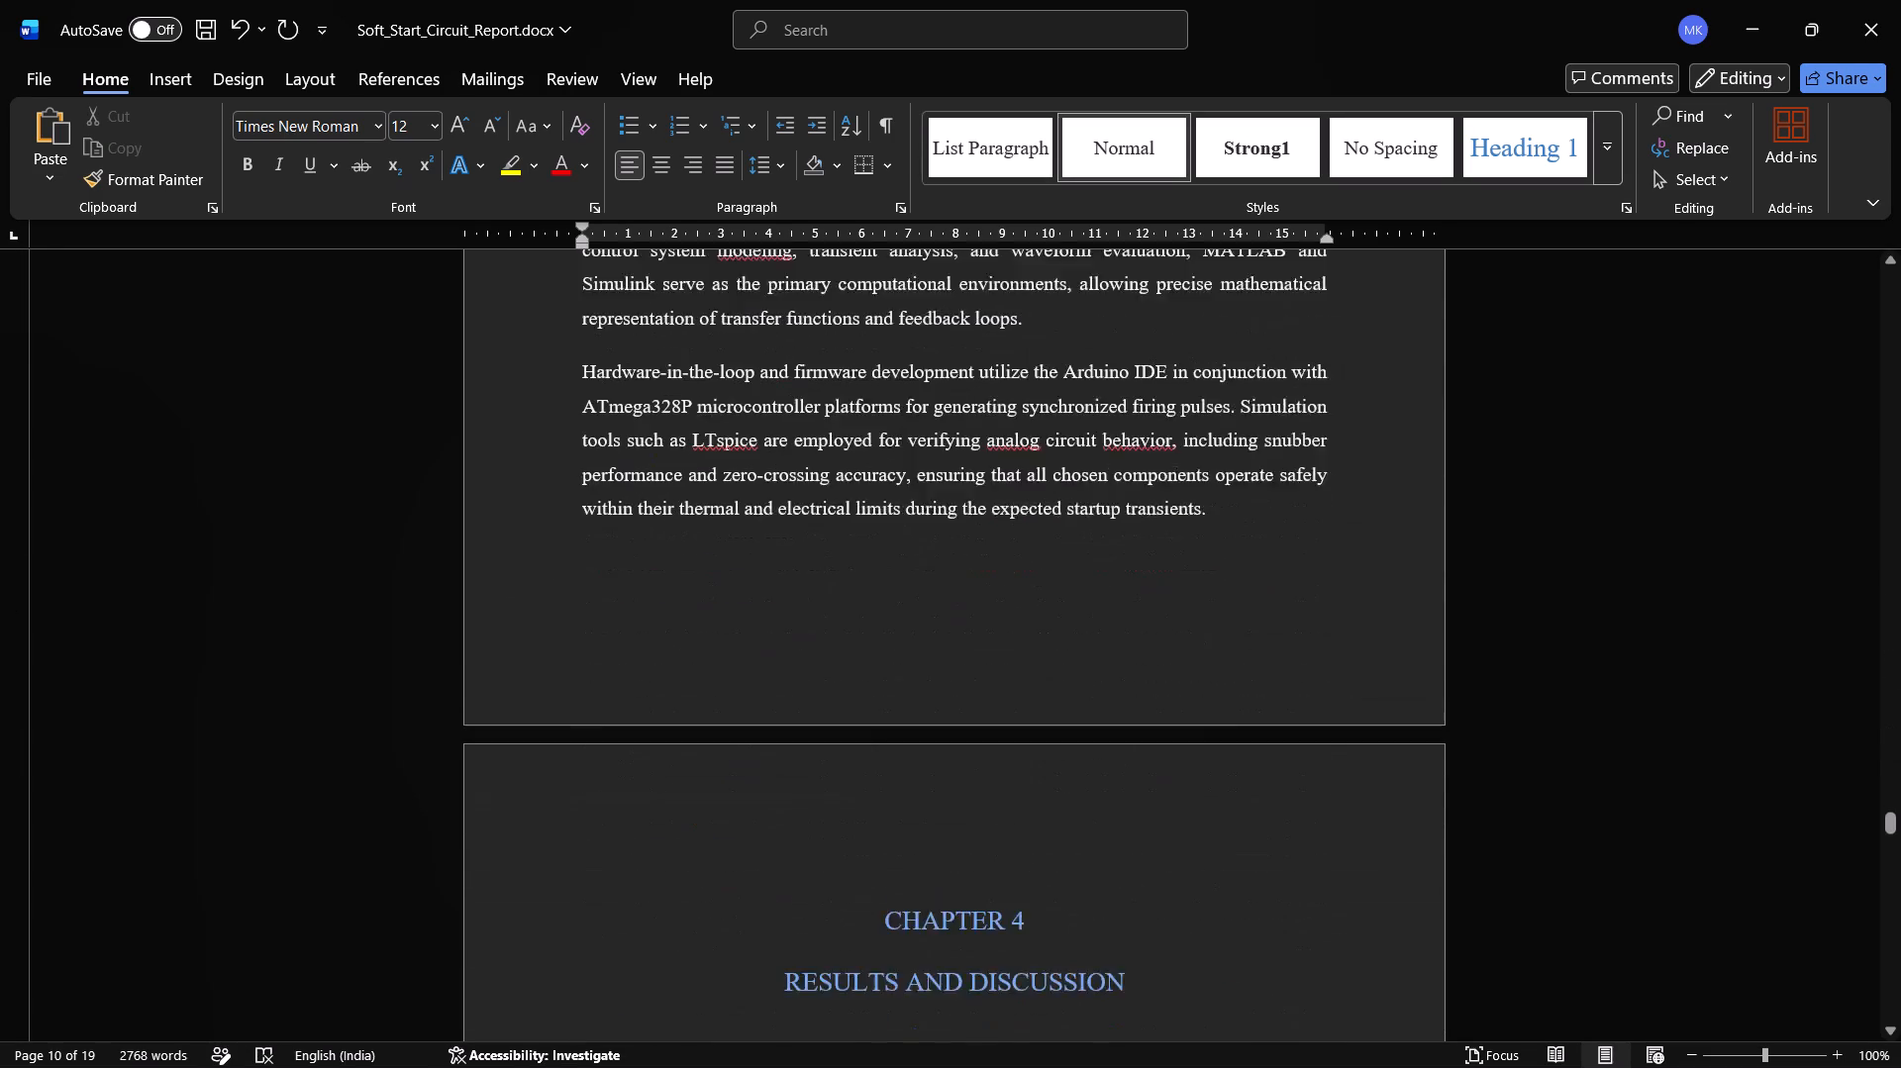
key(ctrl+s)
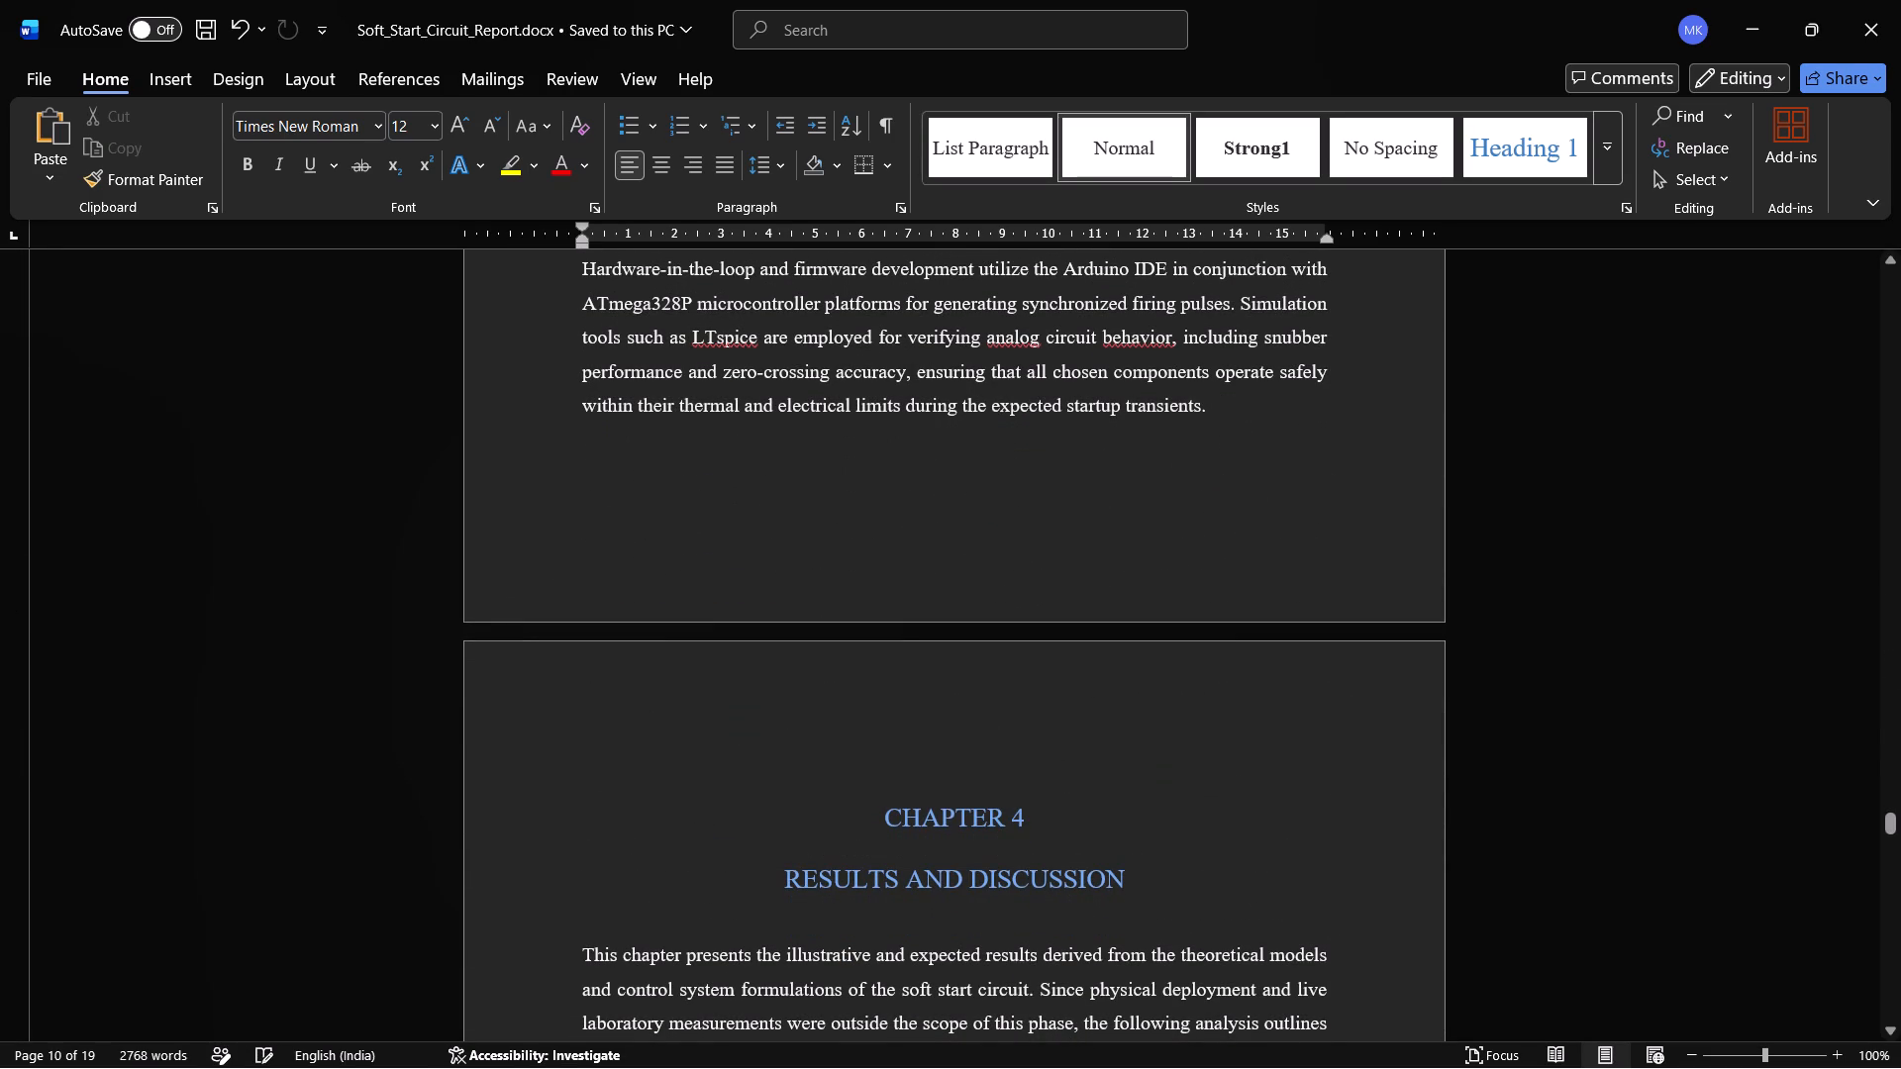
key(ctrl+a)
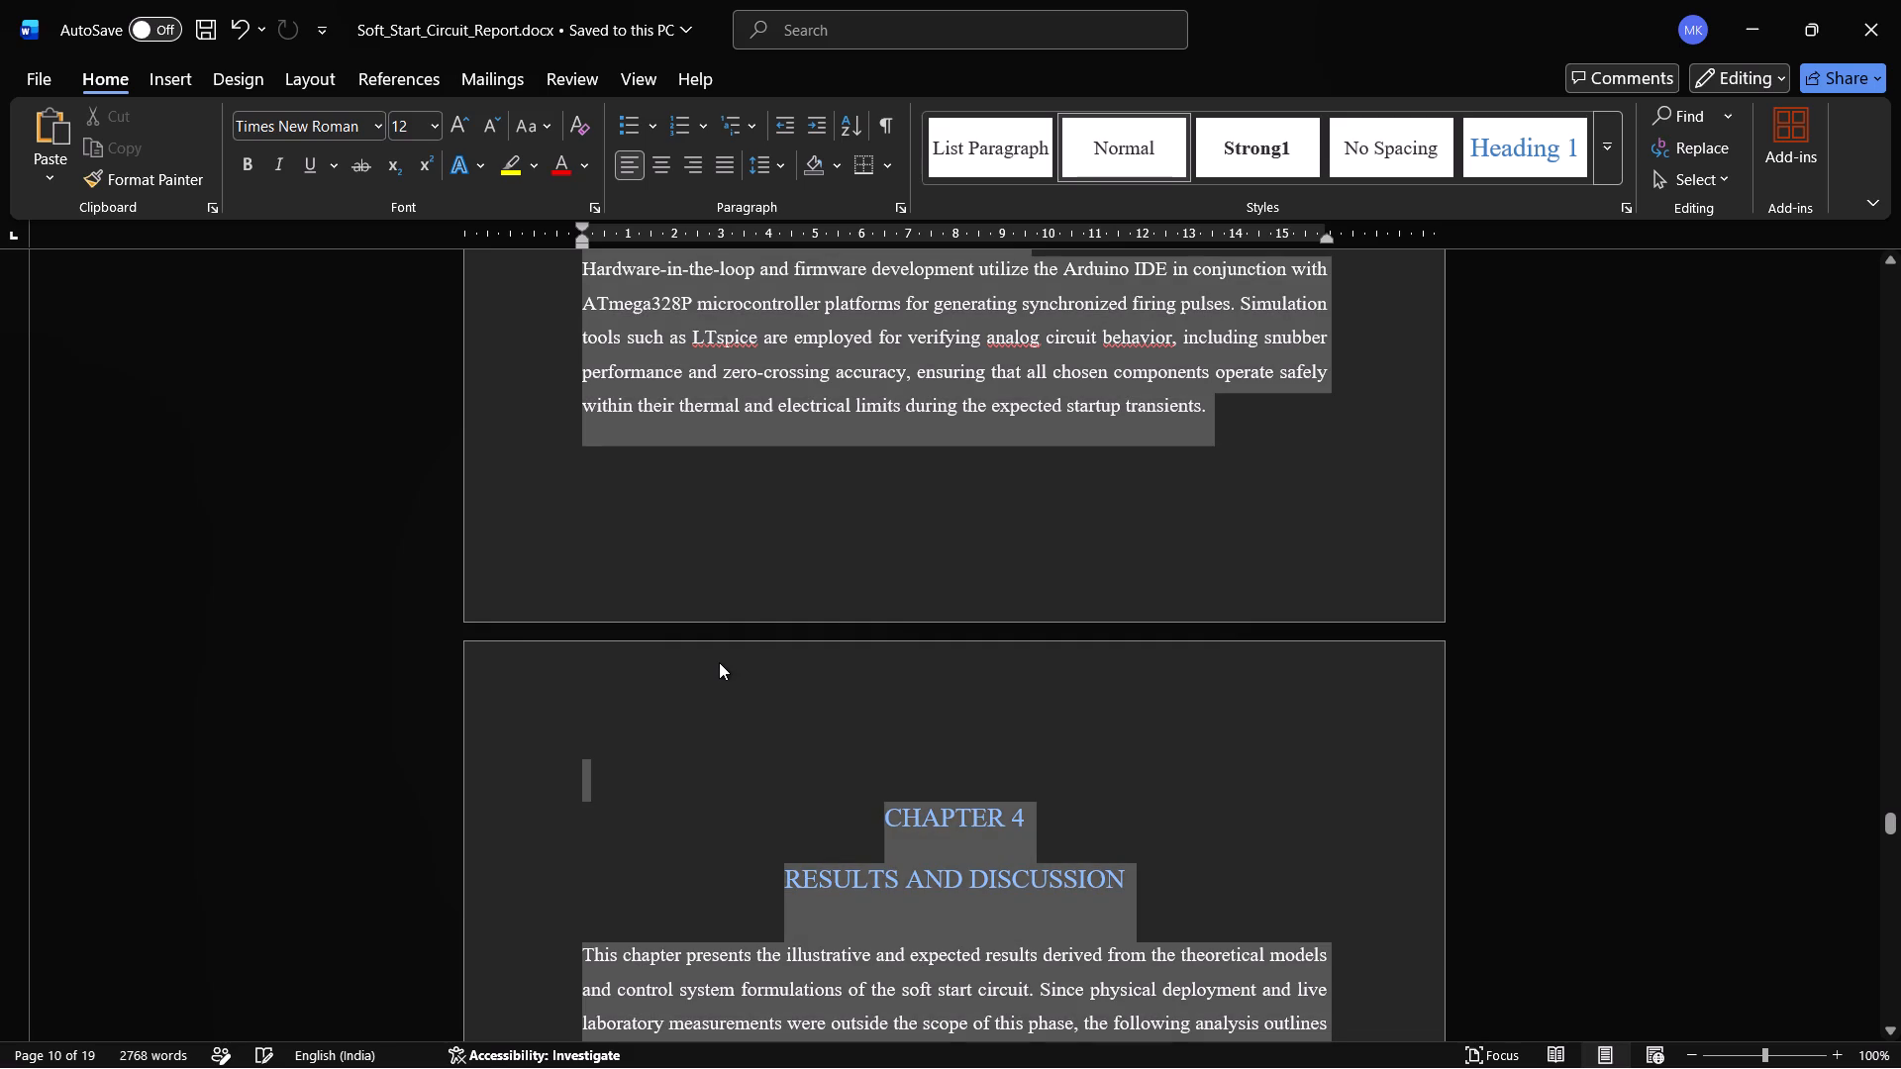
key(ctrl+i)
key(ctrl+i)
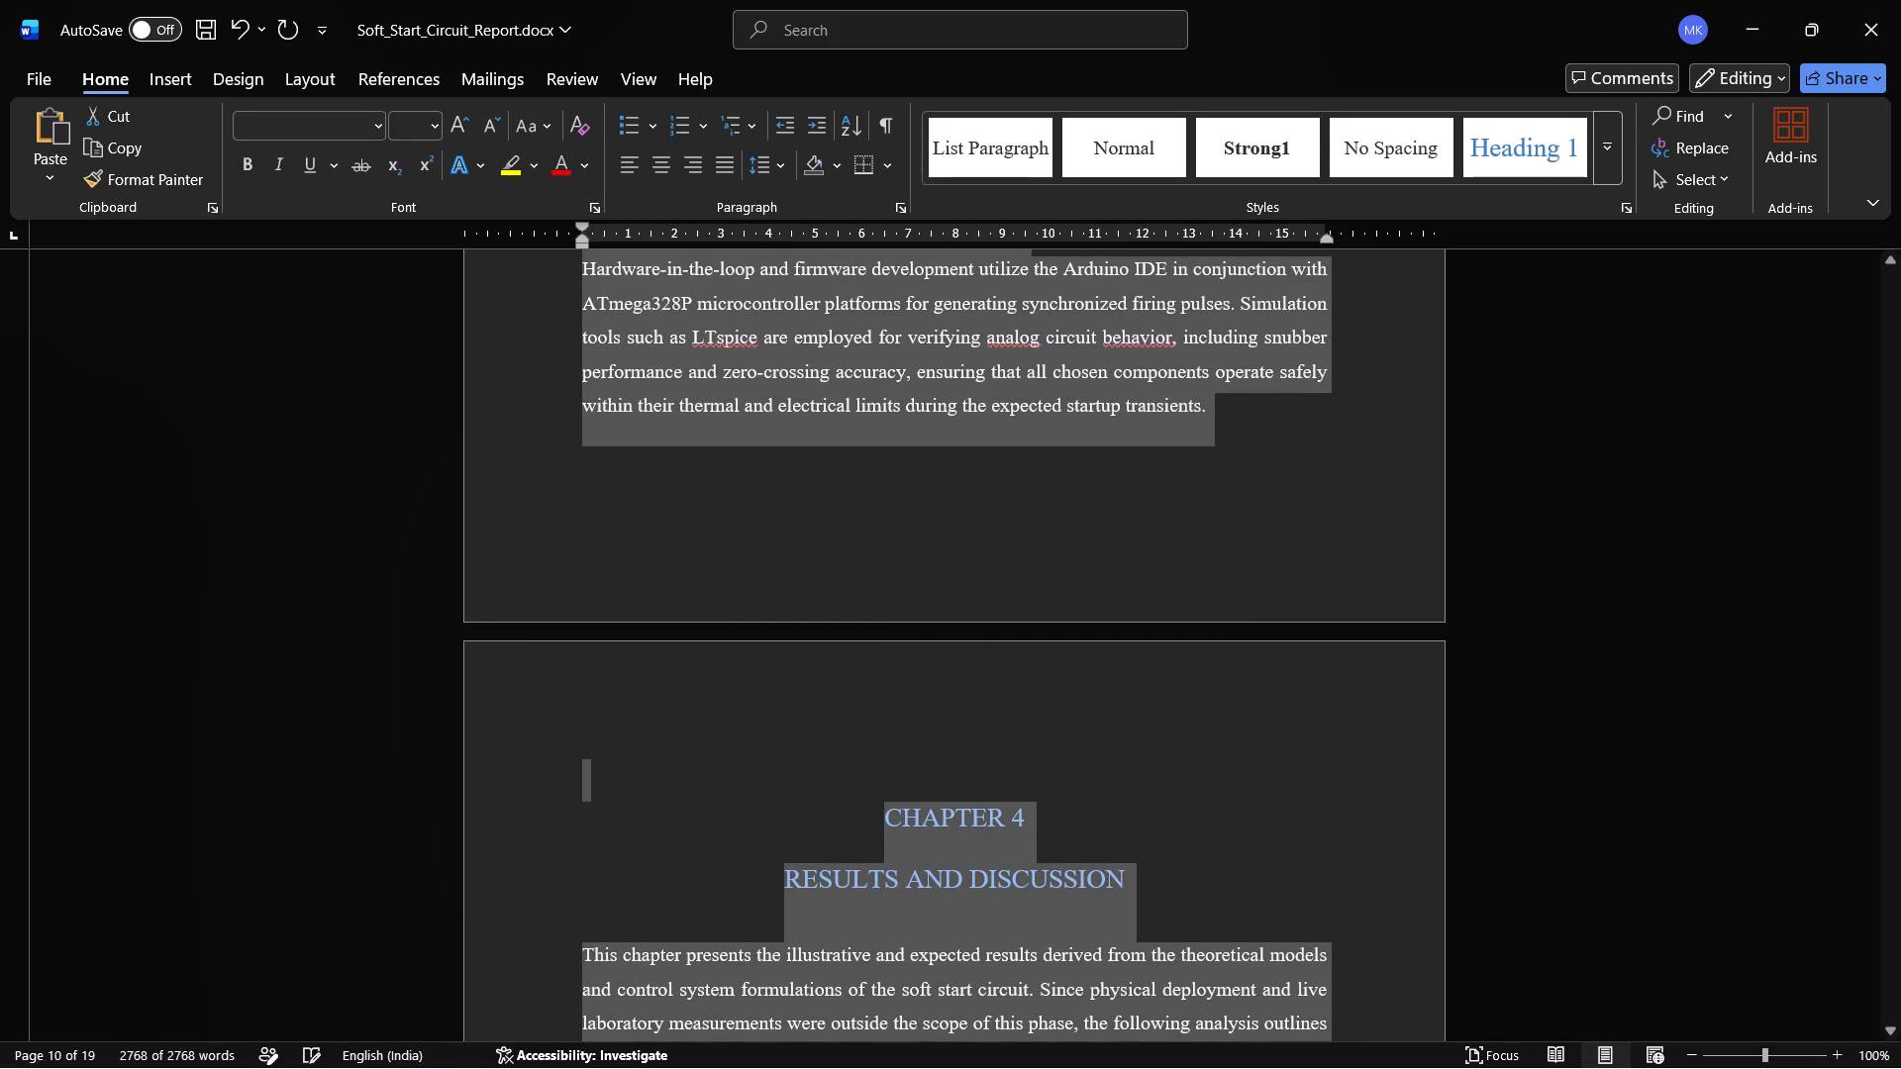
Copy the √ symbol from the Engineering Competency table's header into the EC 1 tick cell, without the bracket.
scroll(924, 583, up, 5)
scroll(924, 583, up, 20)
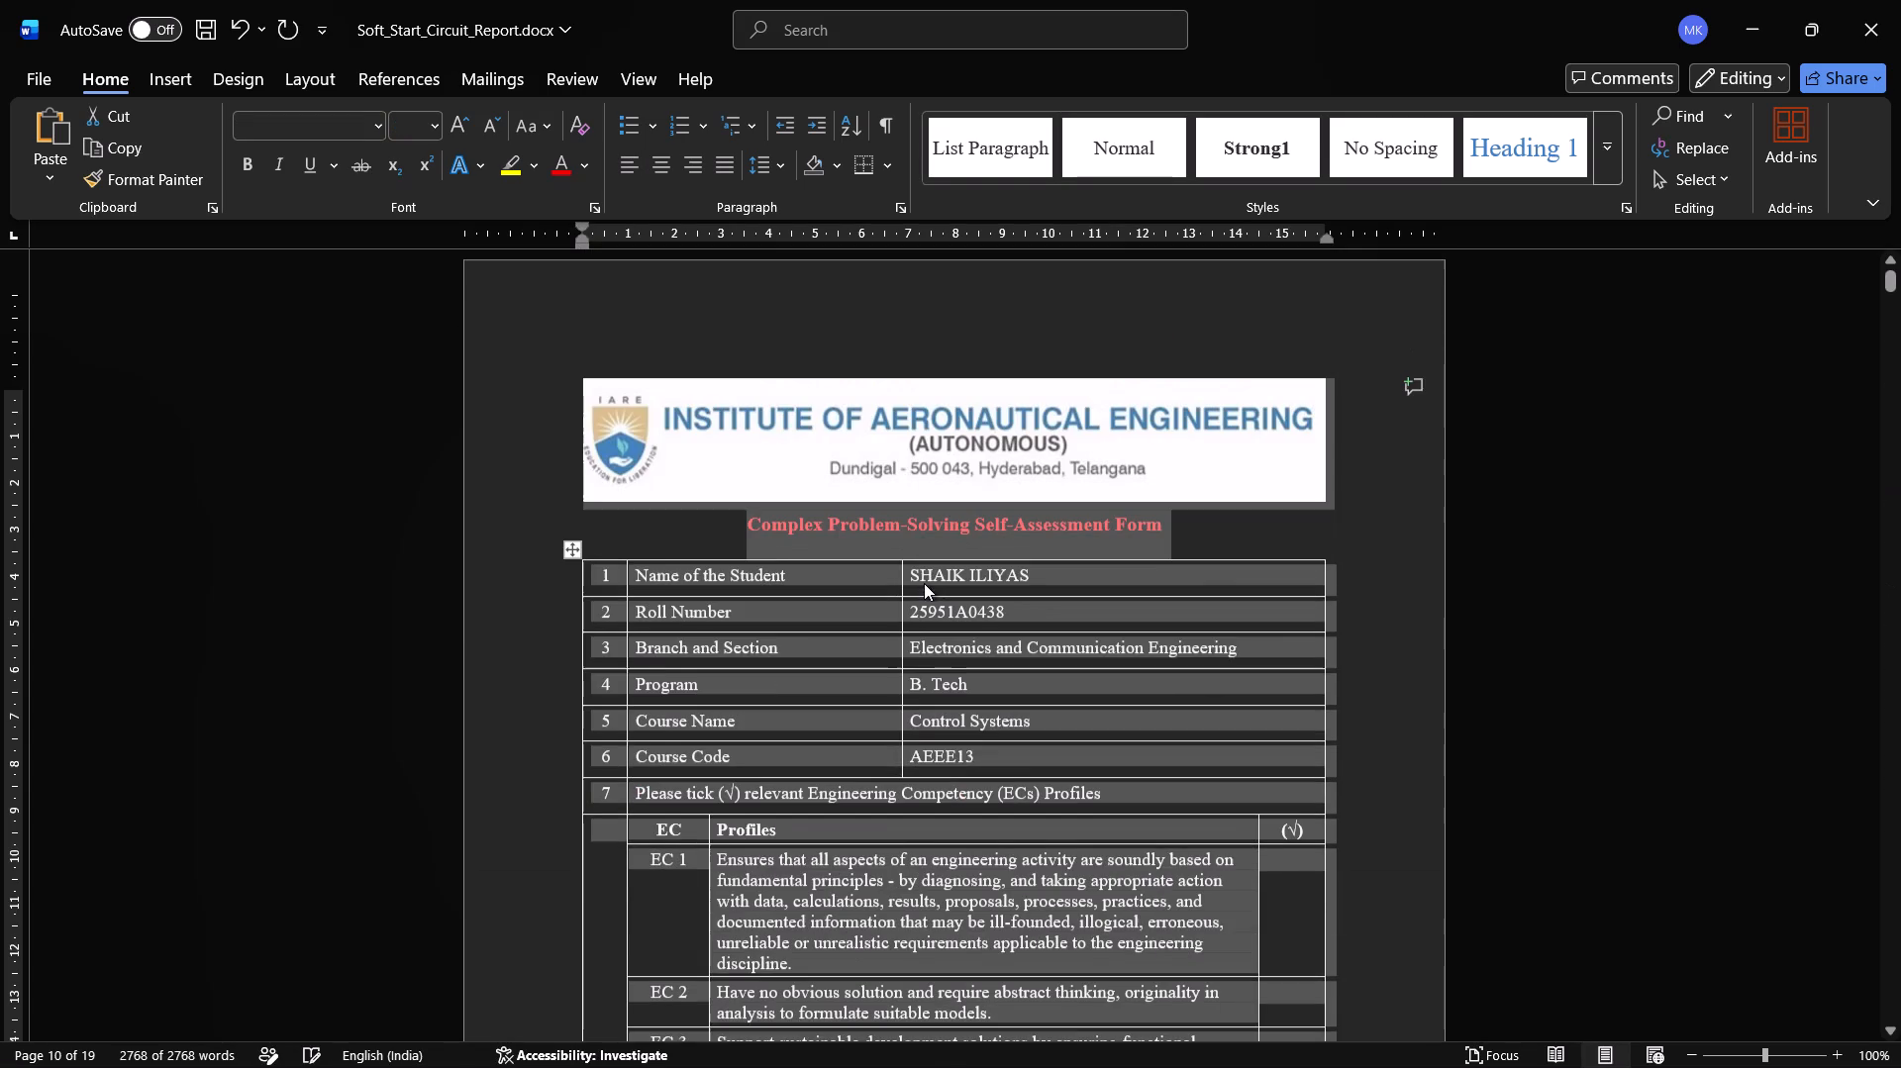
scroll(1433, 761, down, 1)
click(1366, 580)
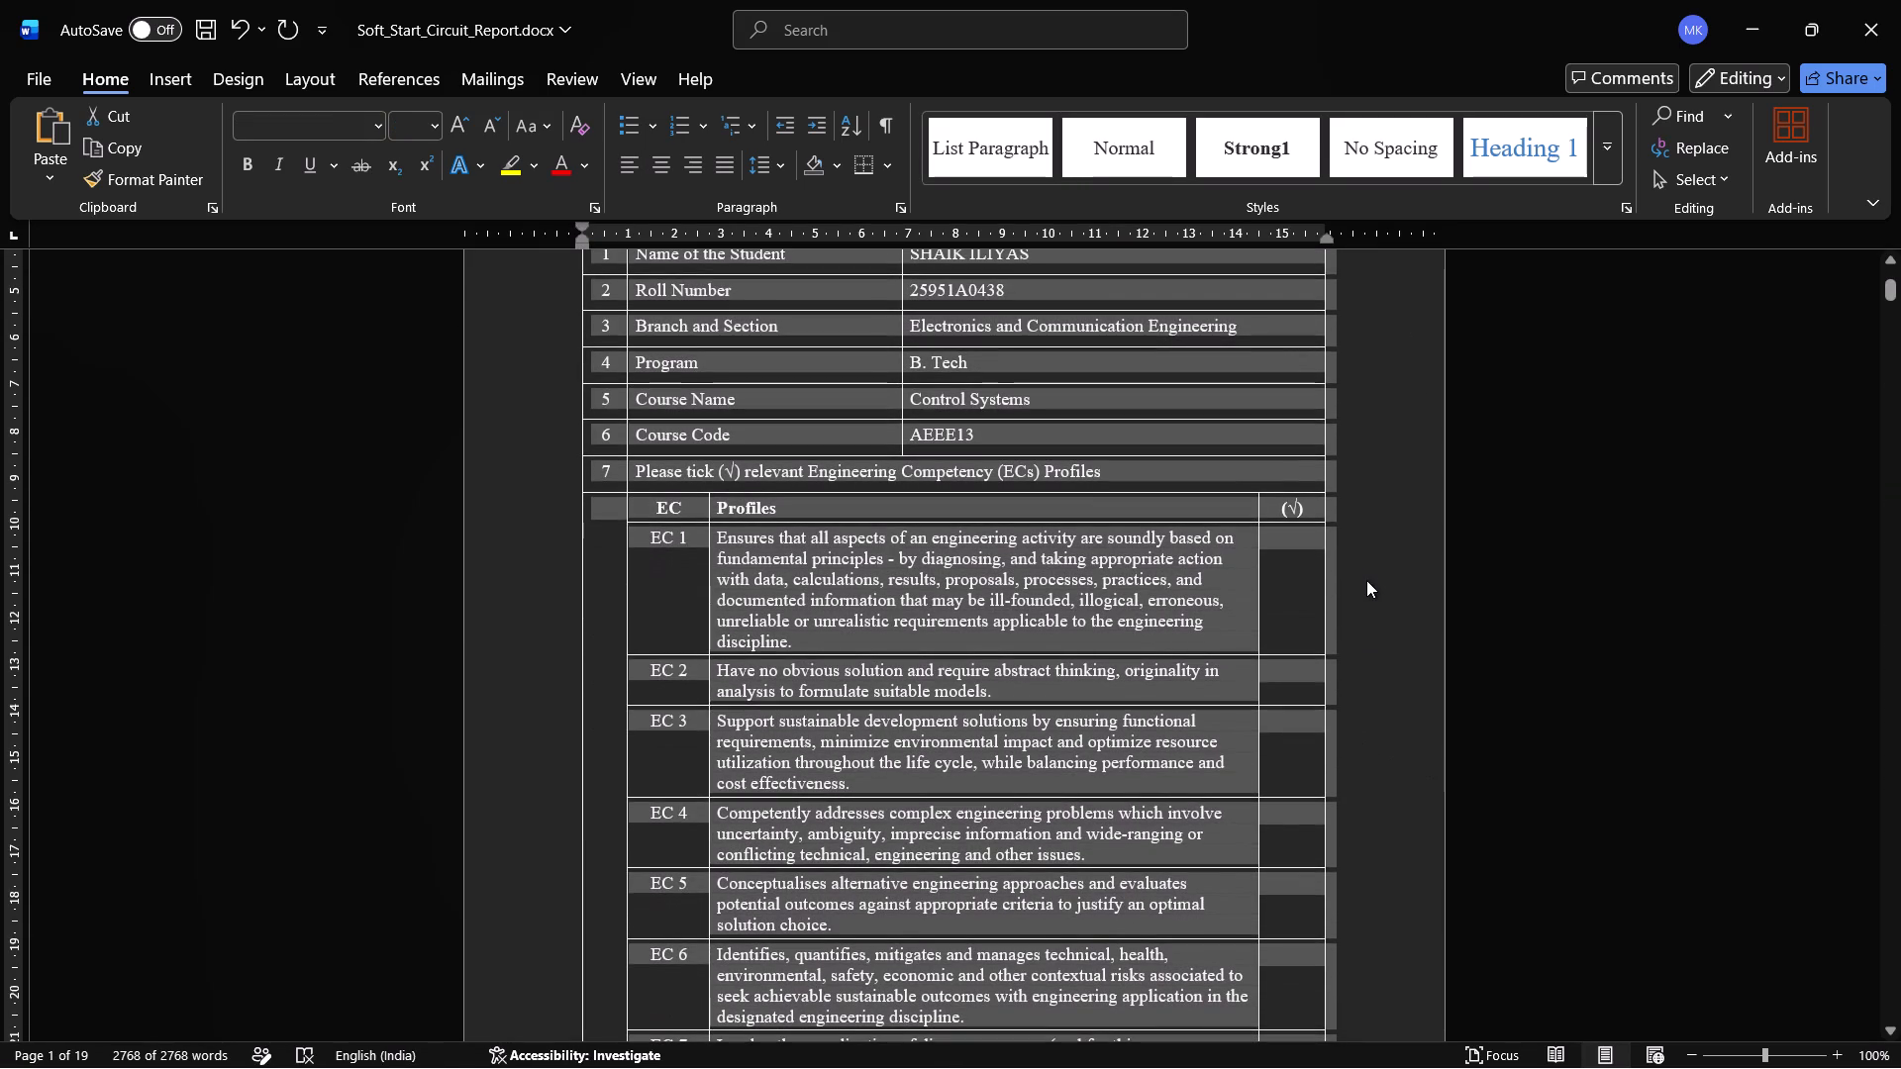
drag(1300, 512, 1291, 511)
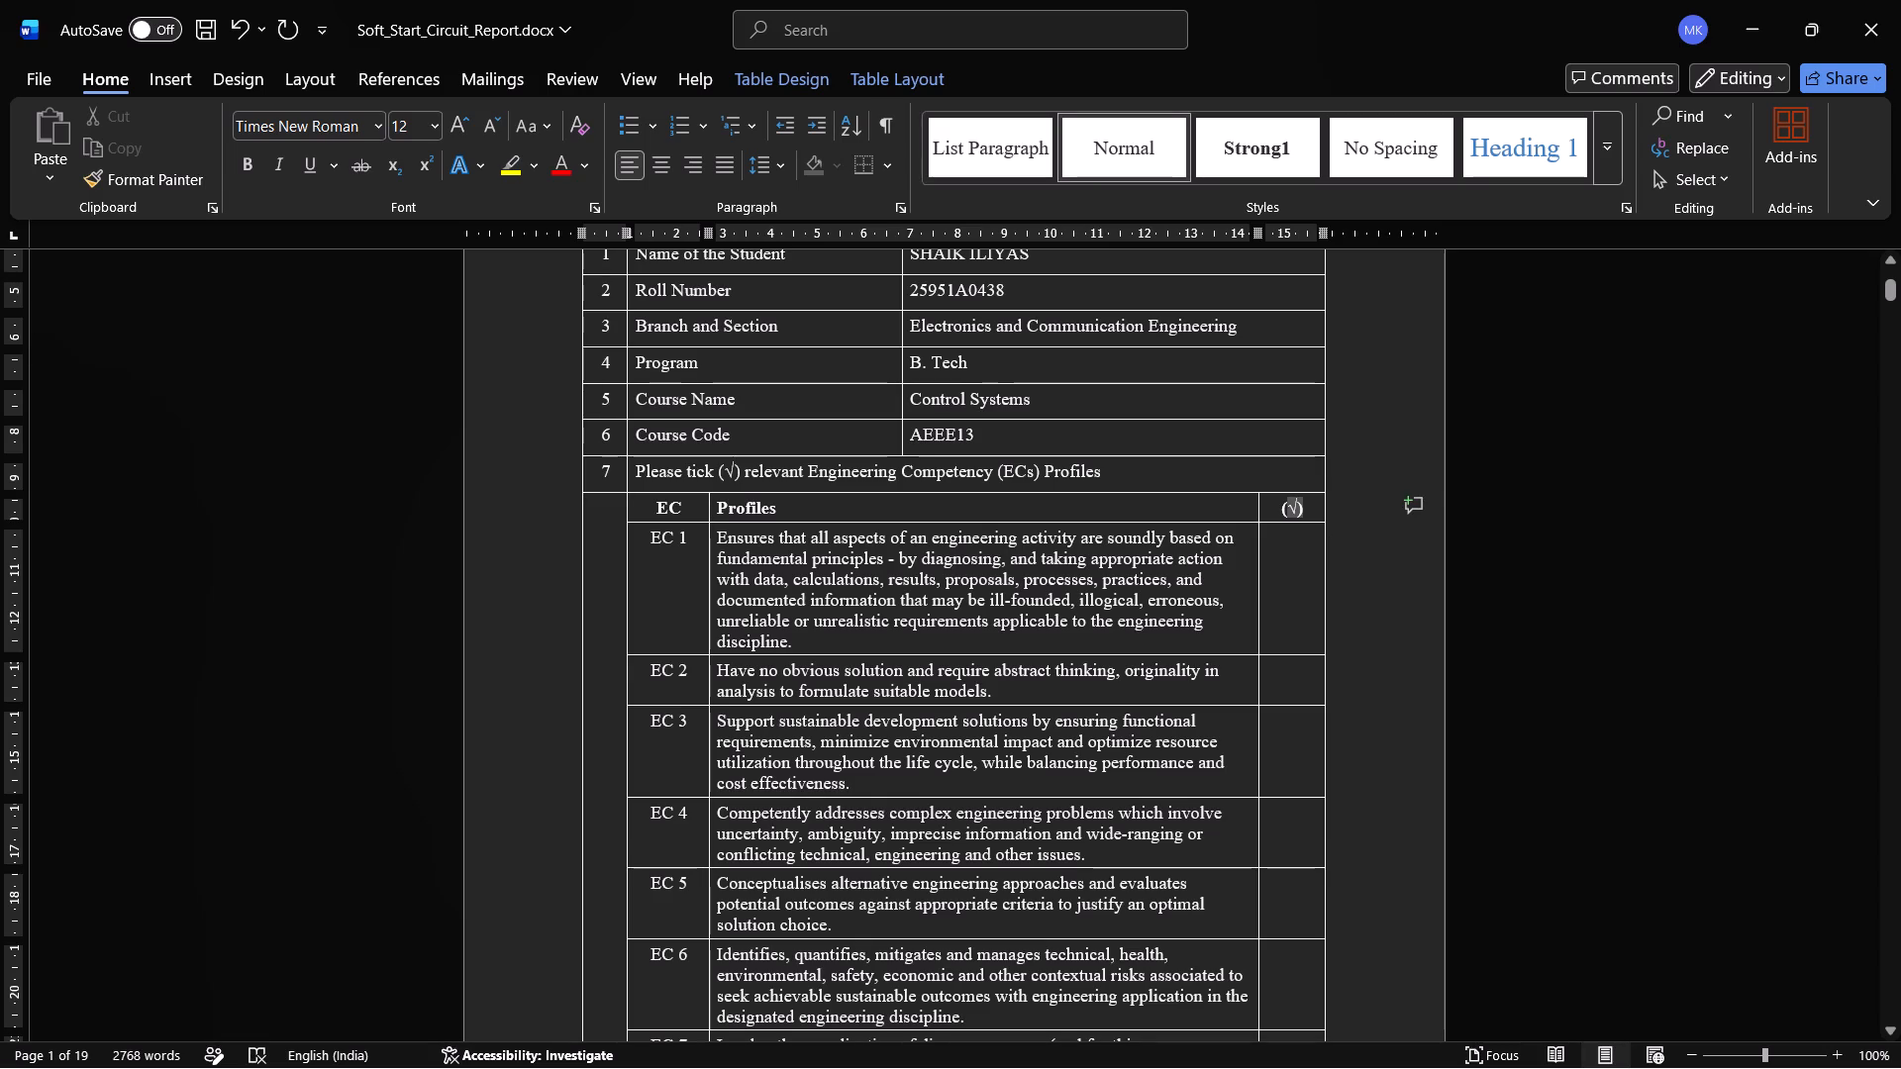
drag(1291, 511, 1291, 510)
key(ctrl+c)
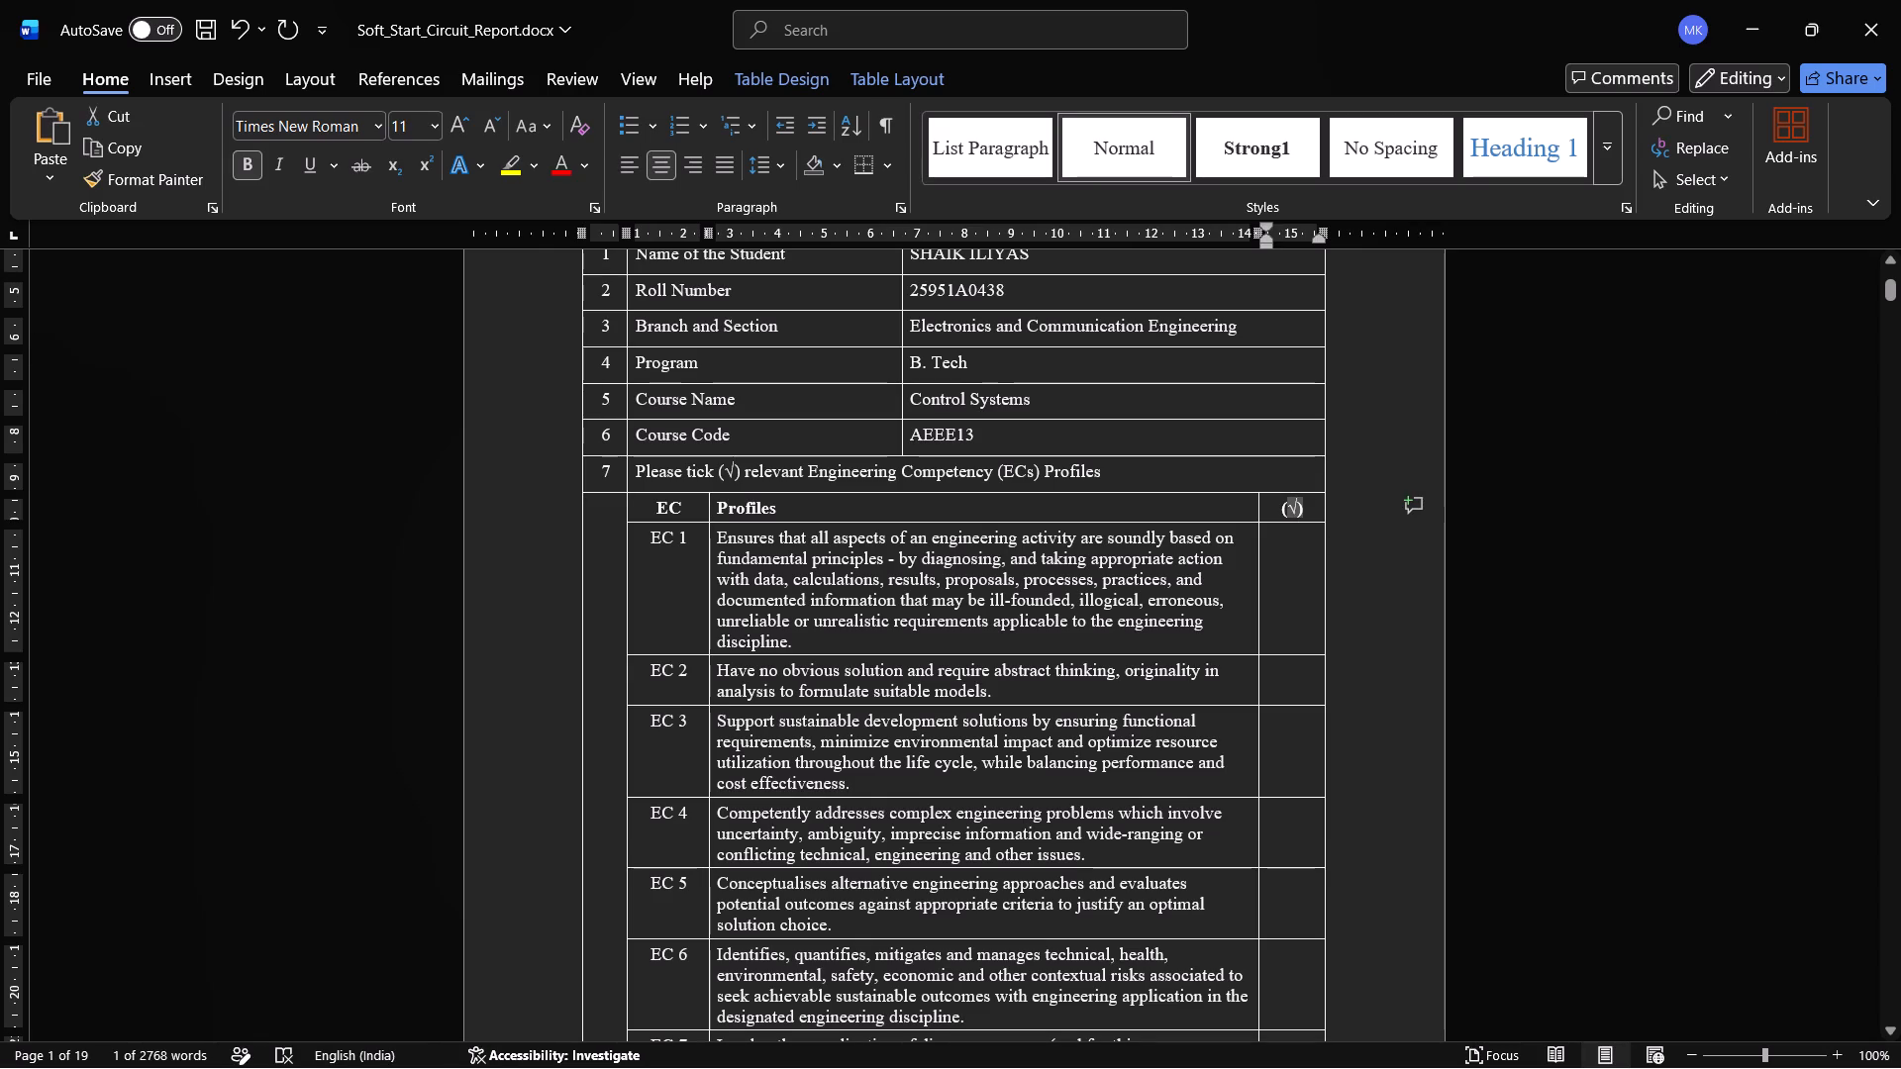
click(1279, 561)
key(ctrl+v)
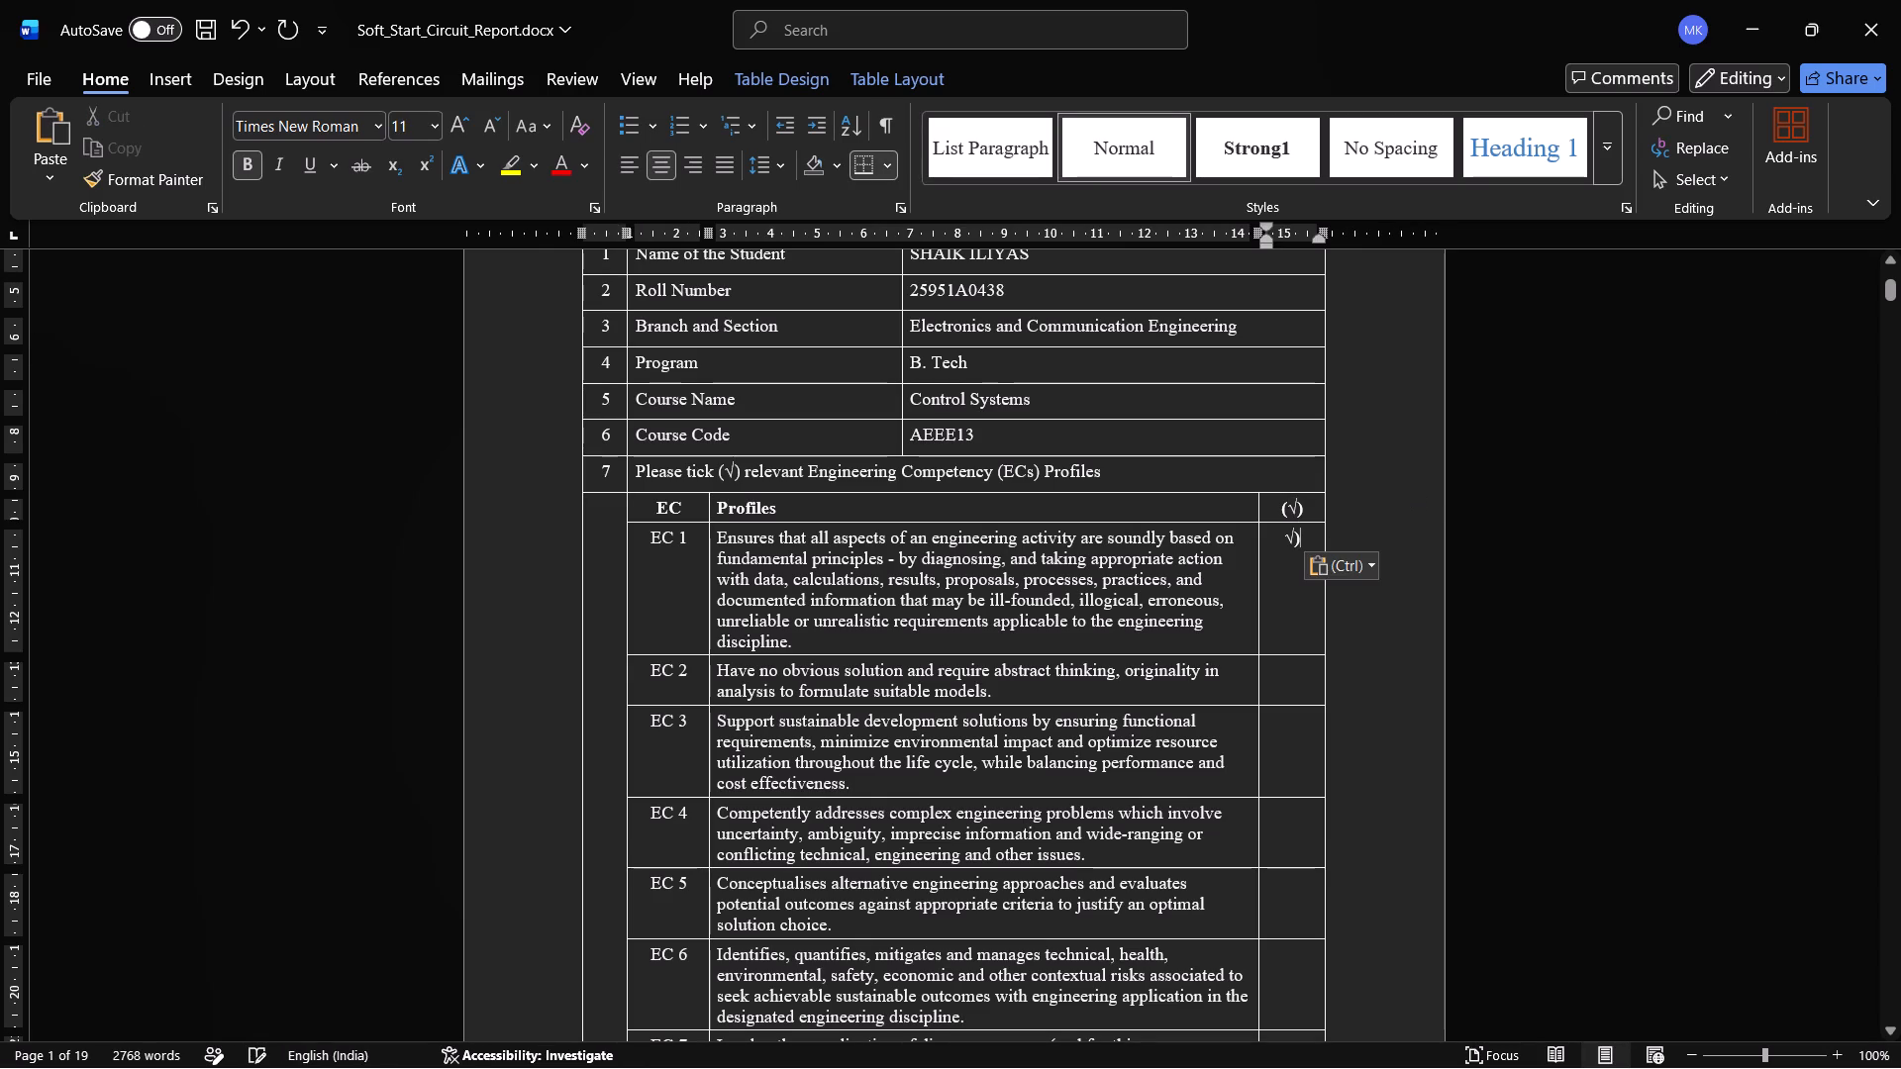
key(BackSpace)
key(BackSpace)
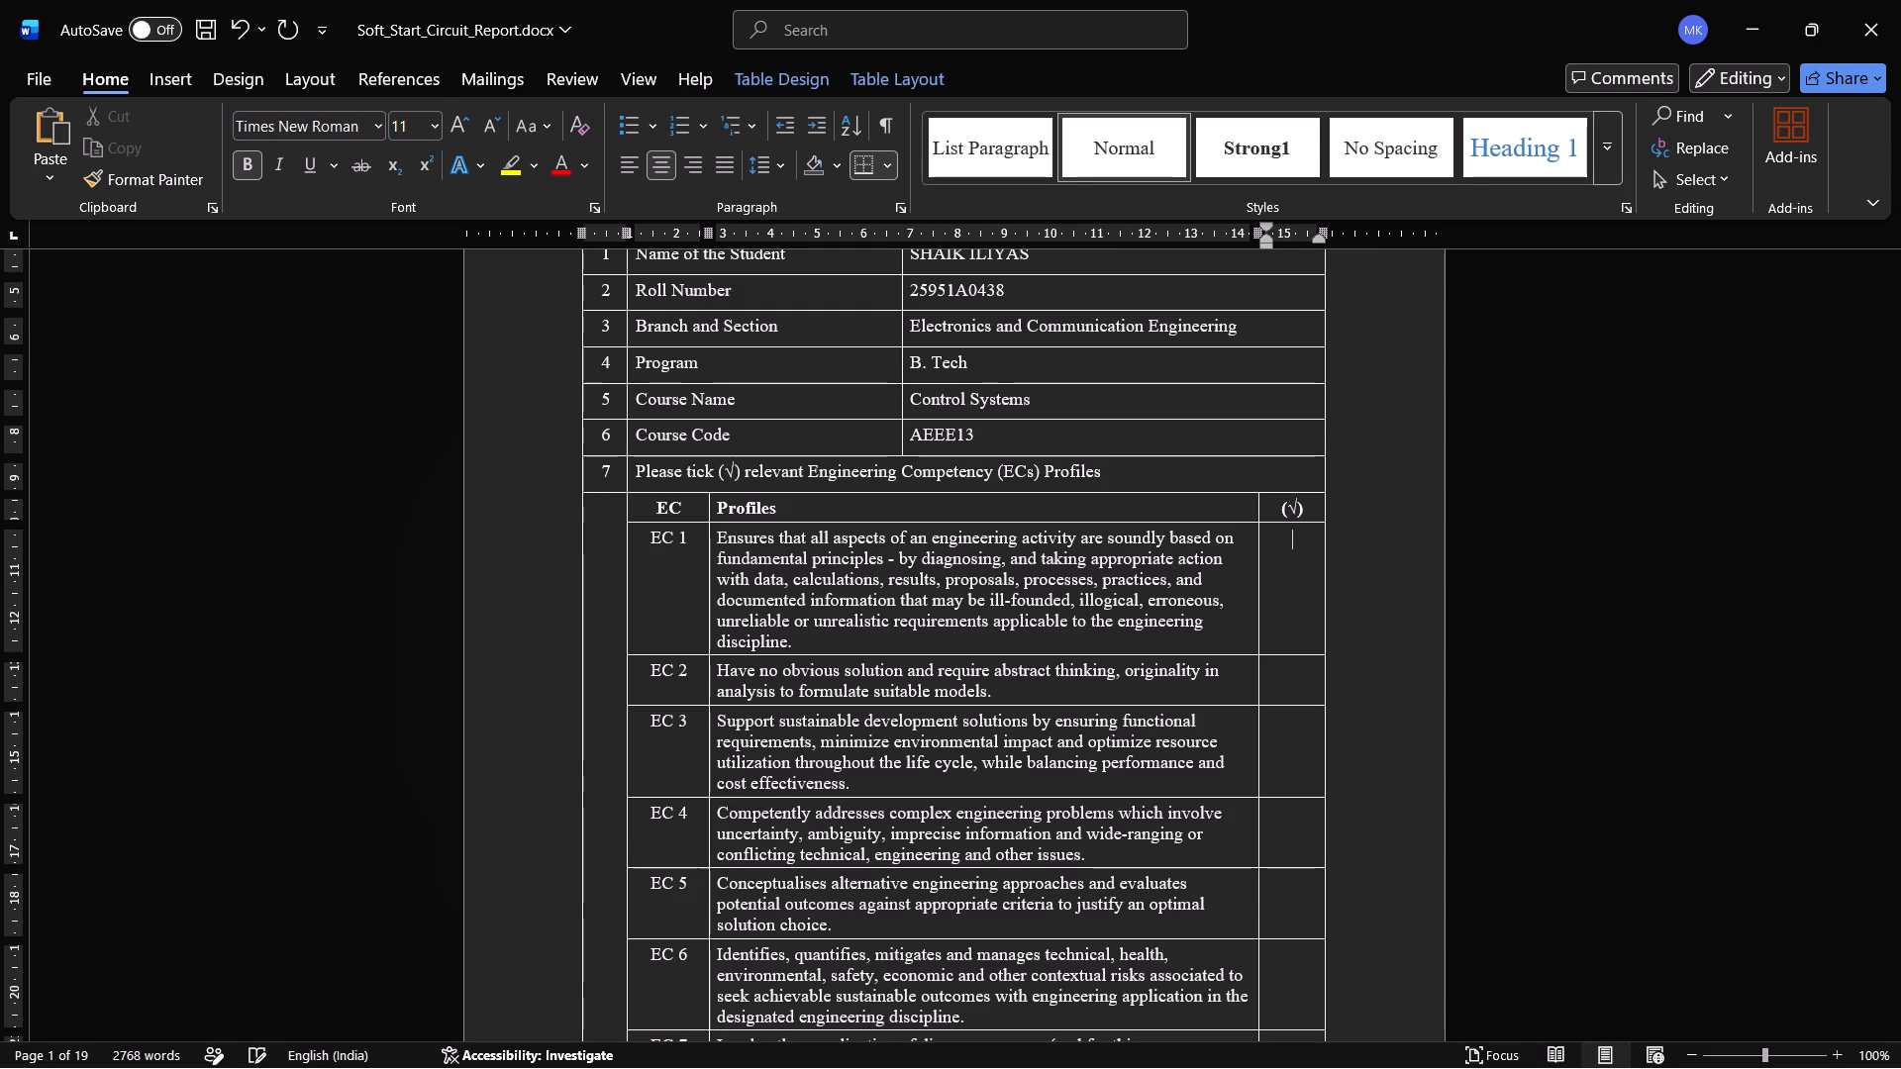
key(ctrl+v)
key(BackSpace)
Fill the tick cells of EC 1 through EC 12 in the Engineering Competency table with the √ symbol.
key(ctrl+shift+Left)
key(ctrl+c)
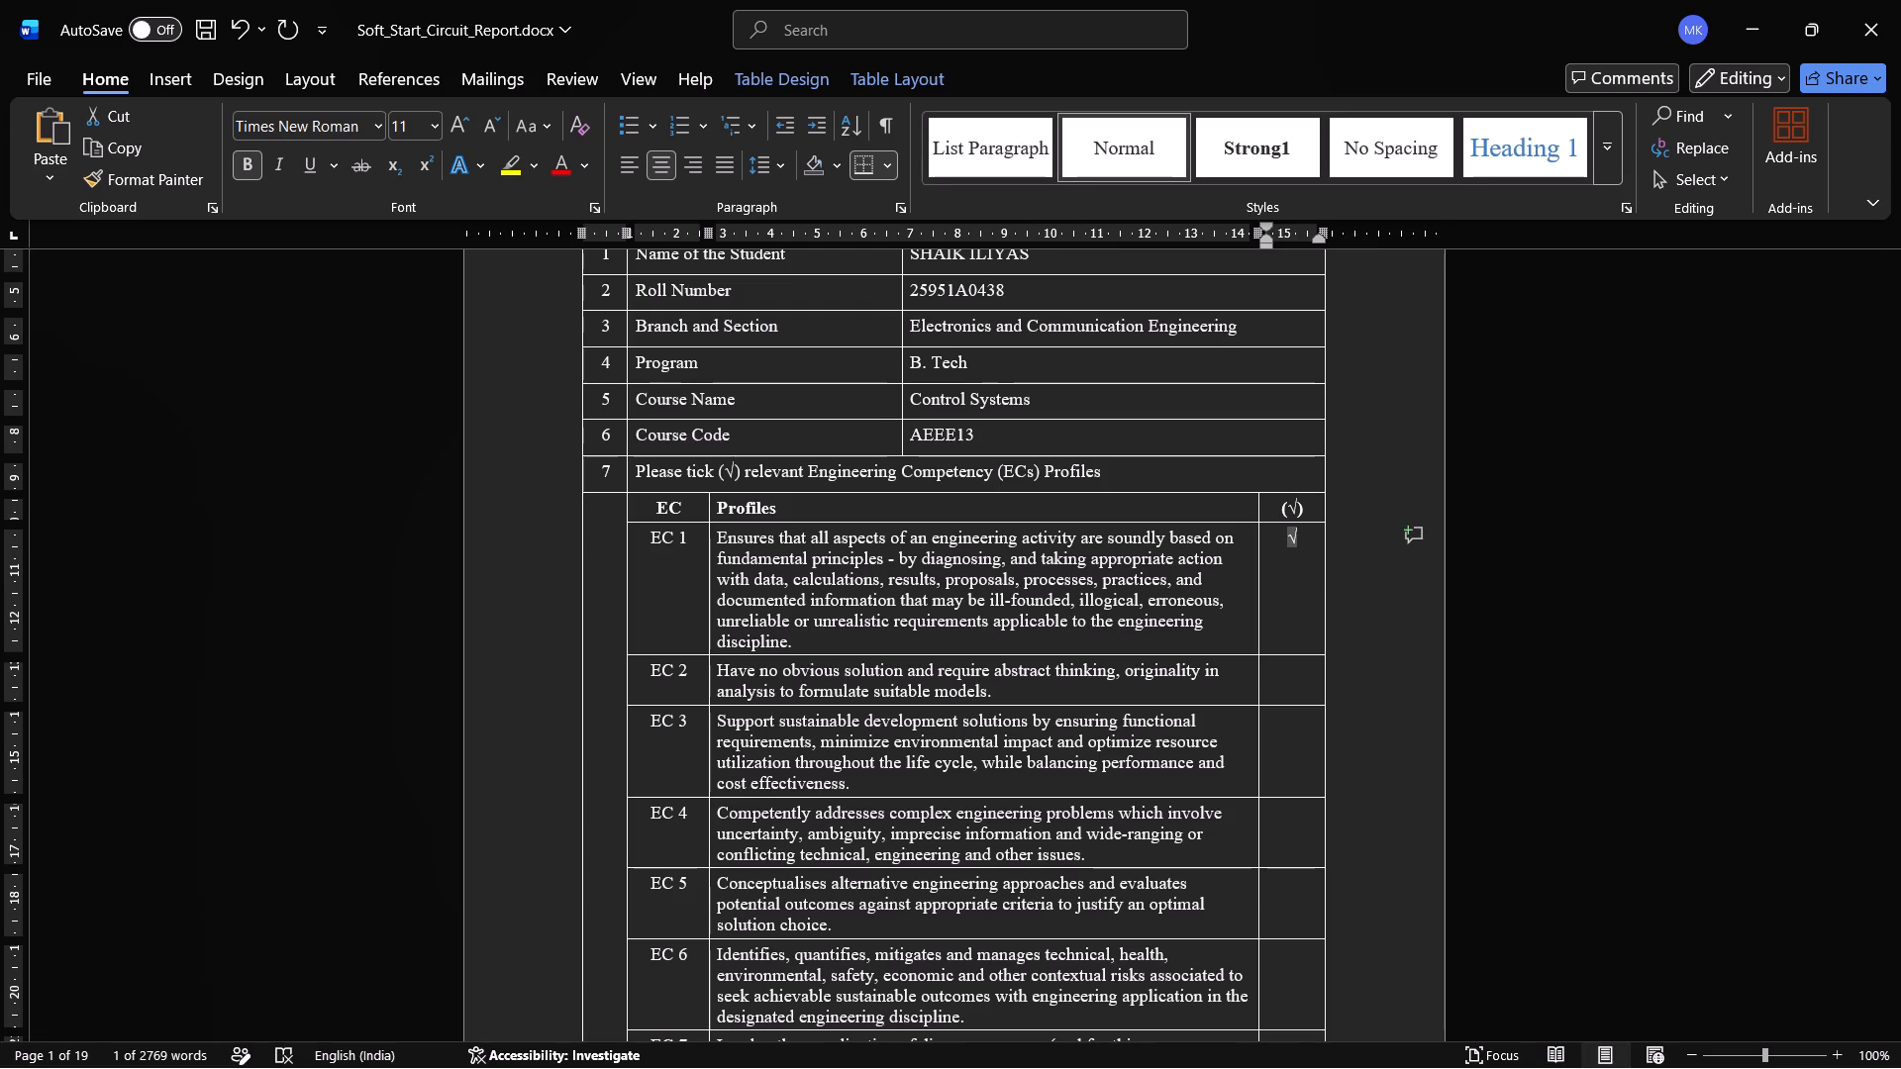
key(ctrl+shift+Down)
key(ctrl+shift+Down)
key(ctrl+shift+Down)
key(ctrl+shift+Down)
key(ctrl+shift+Down)
key(ctrl+shift+Down)
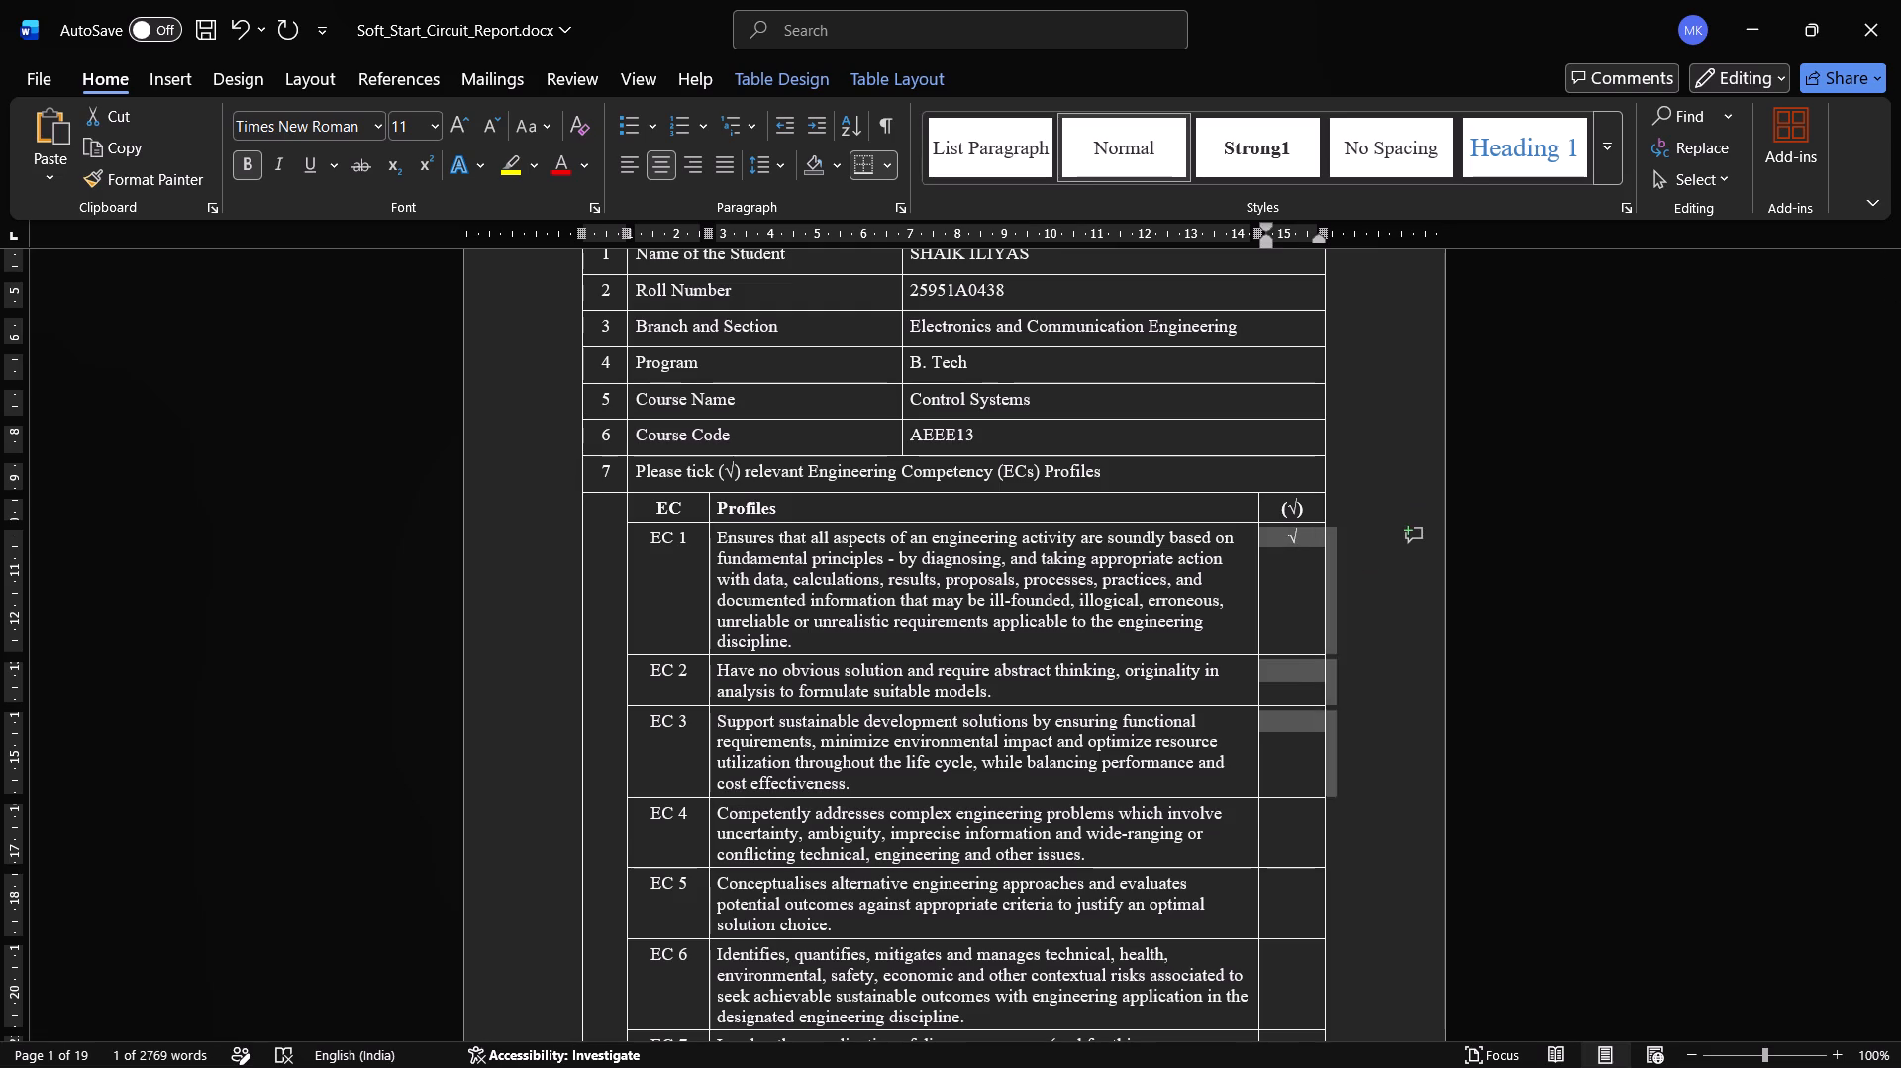
key(ctrl+shift+Down)
key(ctrl+shift+Down)
key(ctrl+shift+Down)
key(ctrl+shift+Down)
key(ctrl+shift+Down)
key(ctrl+shift+Down)
key(ctrl+shift+Down)
key(ctrl+shift+Down)
key(ctrl+shift+Down)
key(ctrl+shift+Down)
key(ctrl+shift+Down)
key(ctrl+shift+Down)
key(ctrl+shift+Down)
key(ctrl+shift+Down)
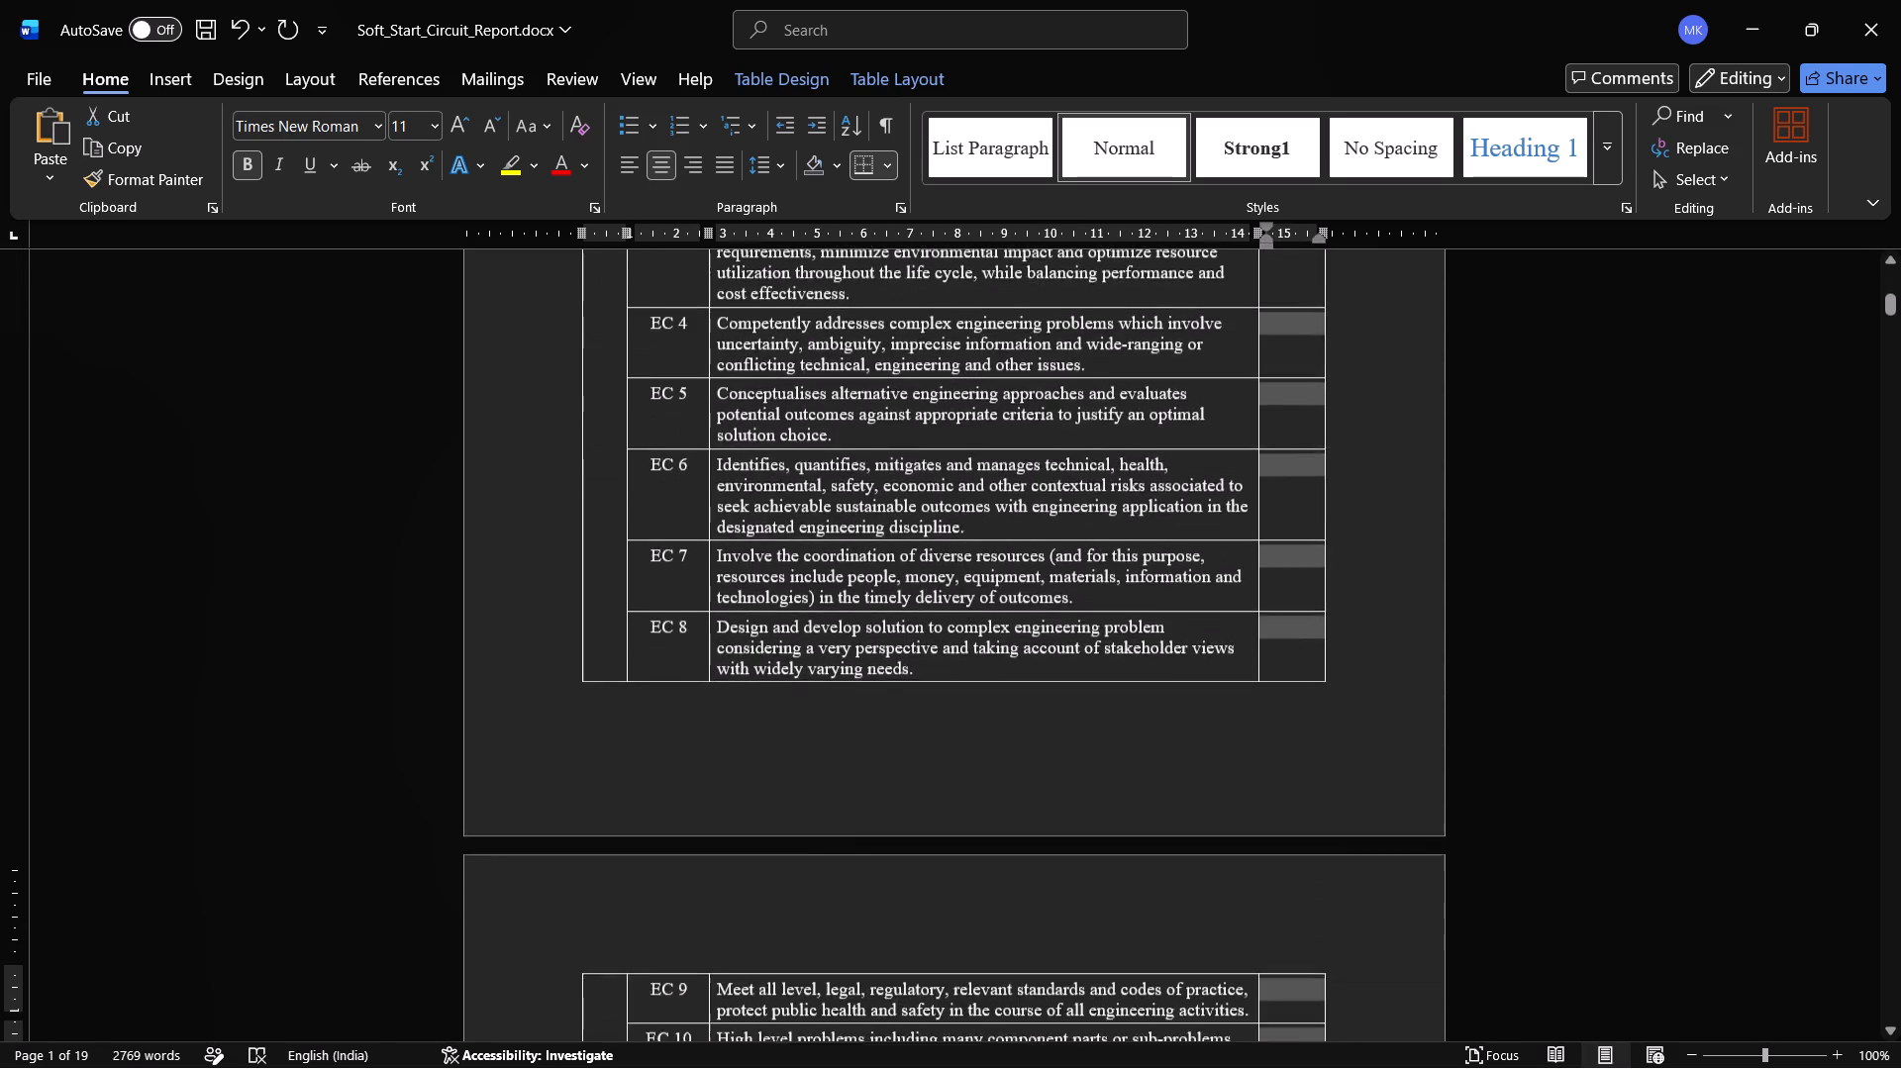
key(ctrl+shift+Down)
key(ctrl+shift+Down)
key(ctrl+shift+Down)
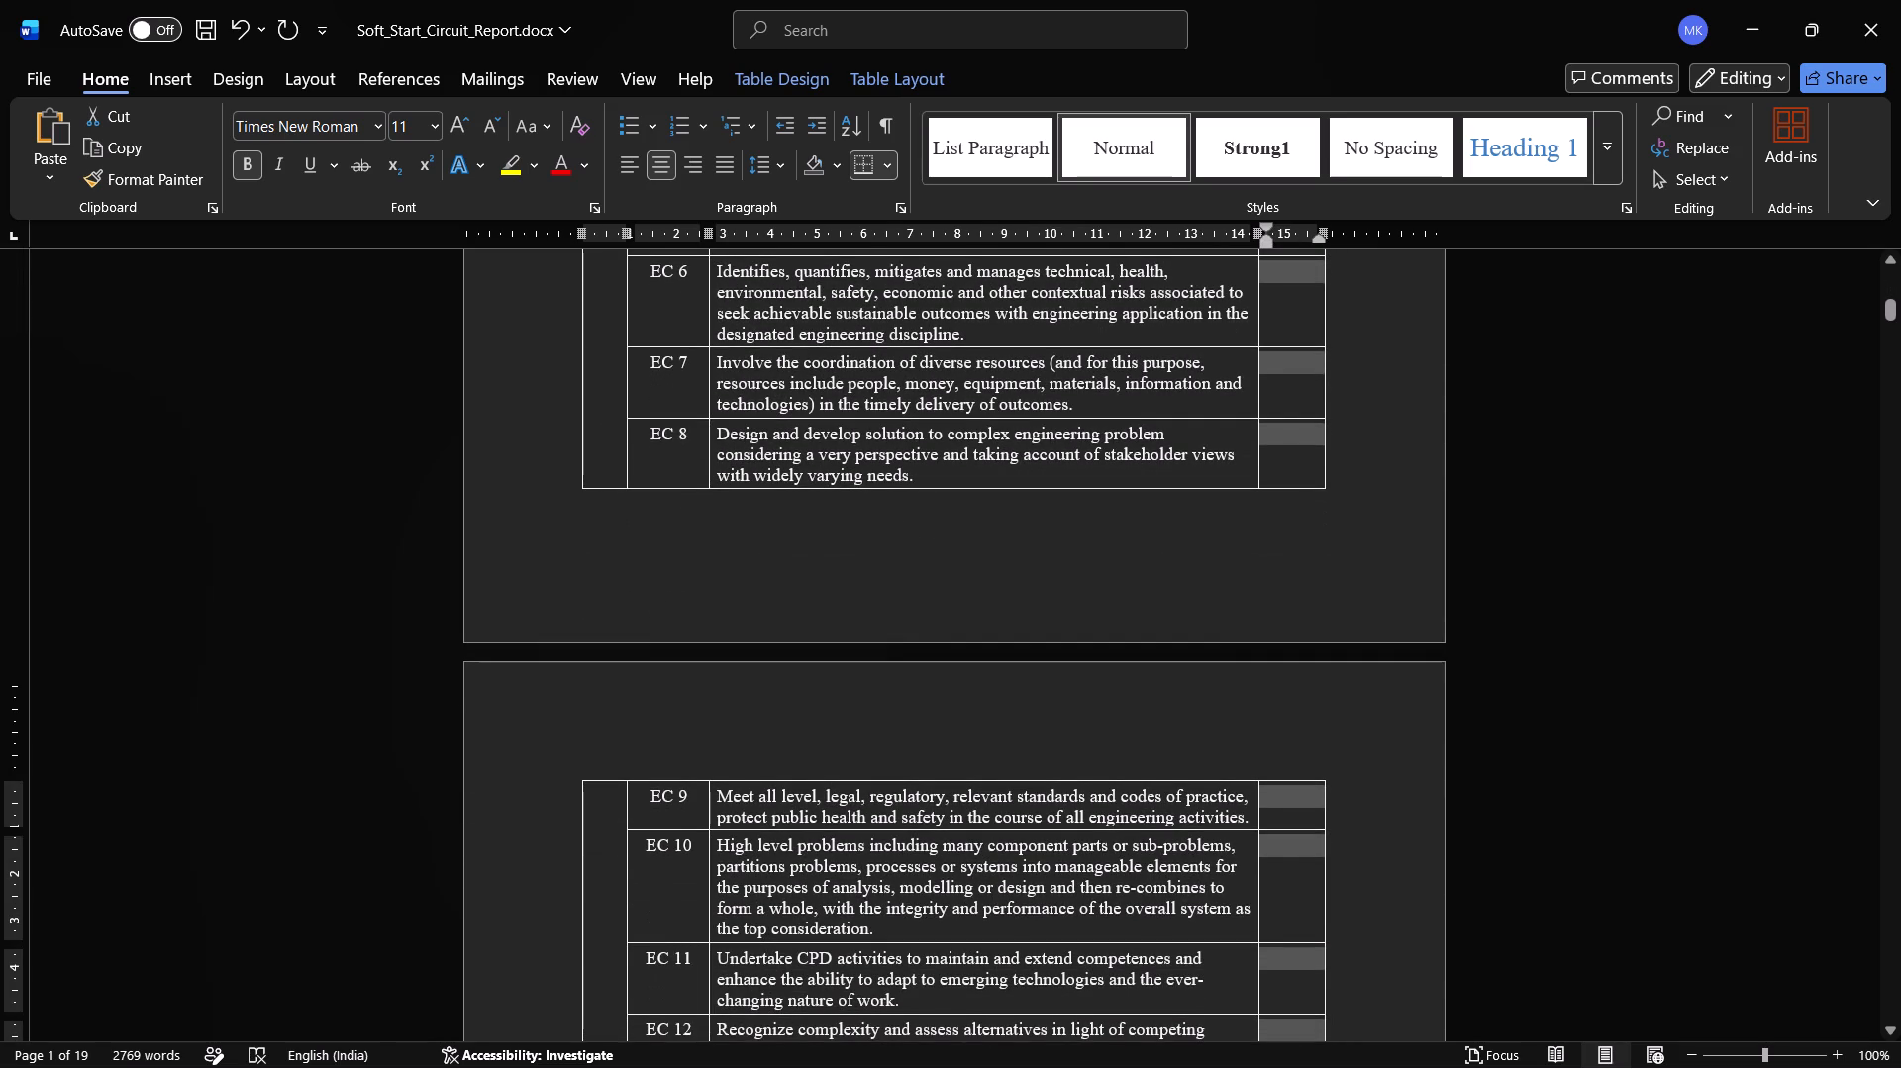
key(ctrl+v)
Fill the tick cells of CO 1 through CO 6 in the Course Outcomes table with the √ symbol.
scroll(1279, 561, down, 3)
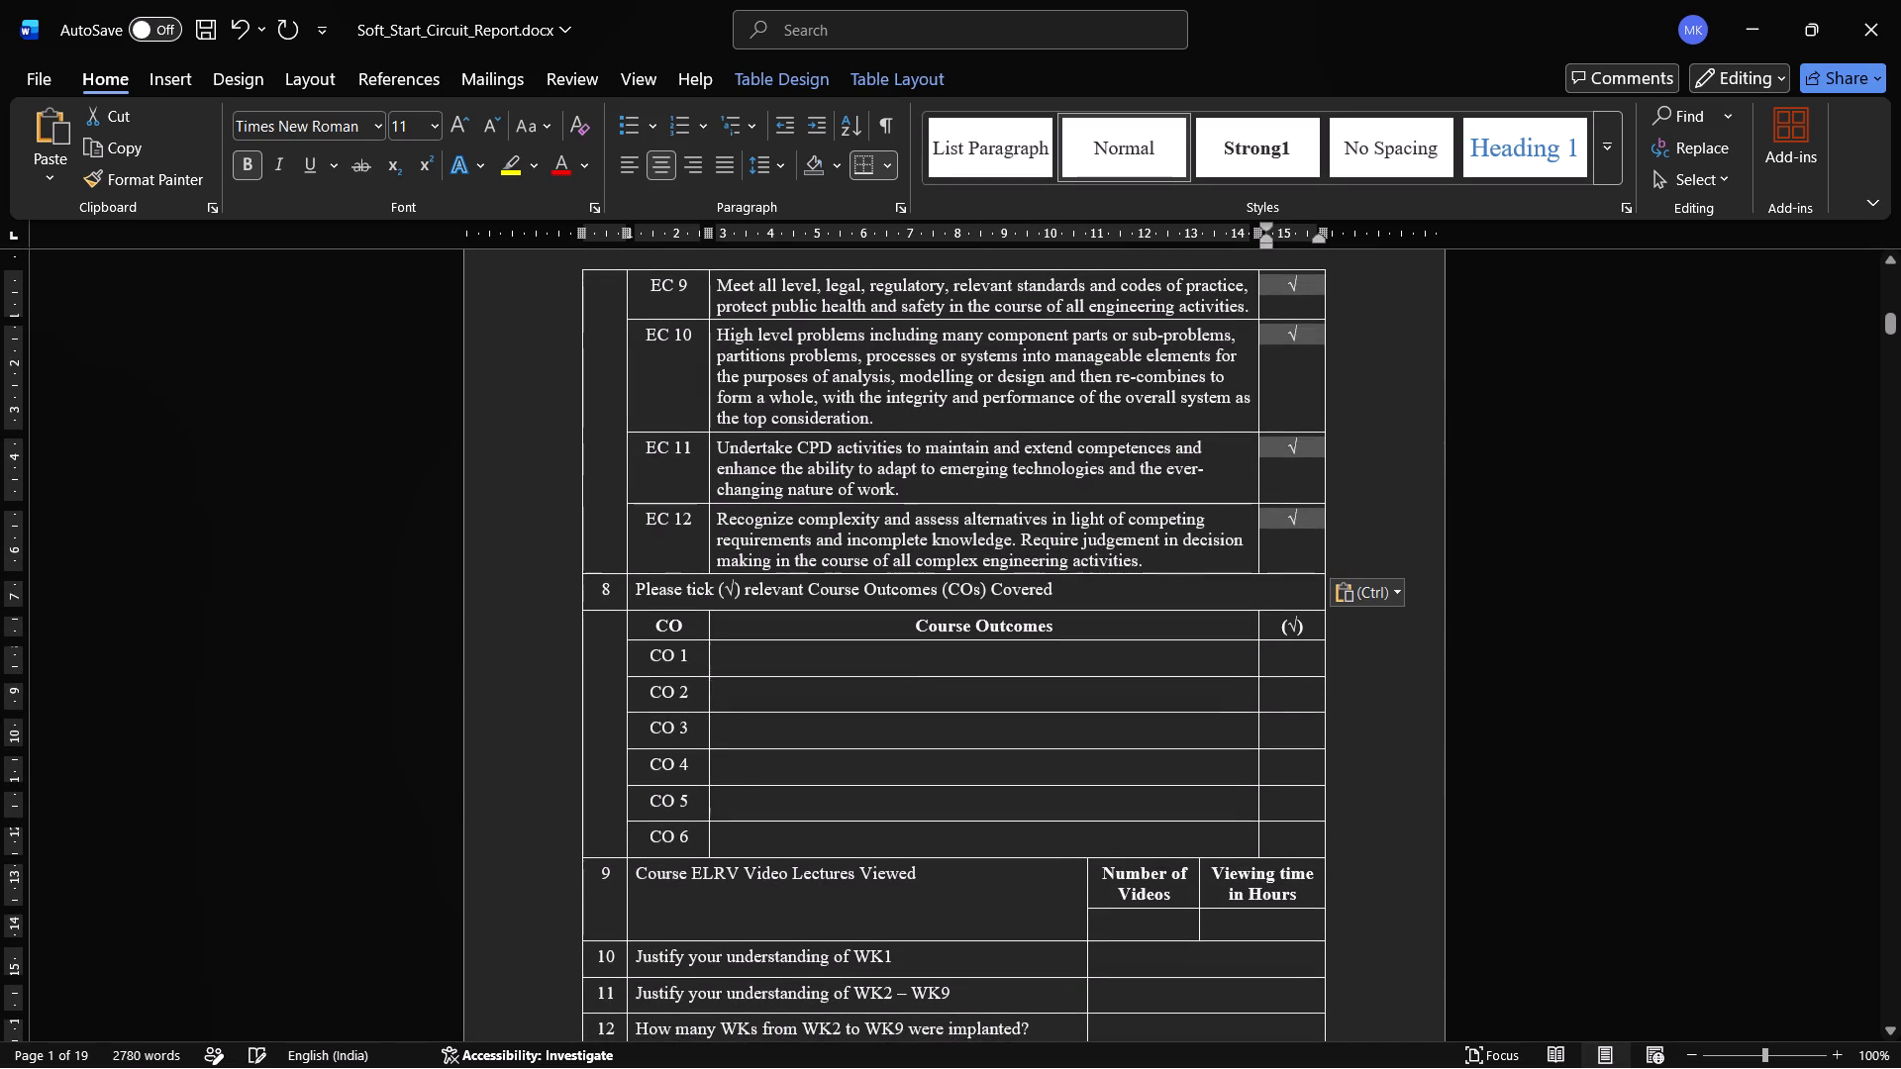
click(1287, 657)
key(ctrl+shift+Down)
key(ctrl+shift+Down)
key(ctrl+shift+Down)
key(ctrl+shift+Down)
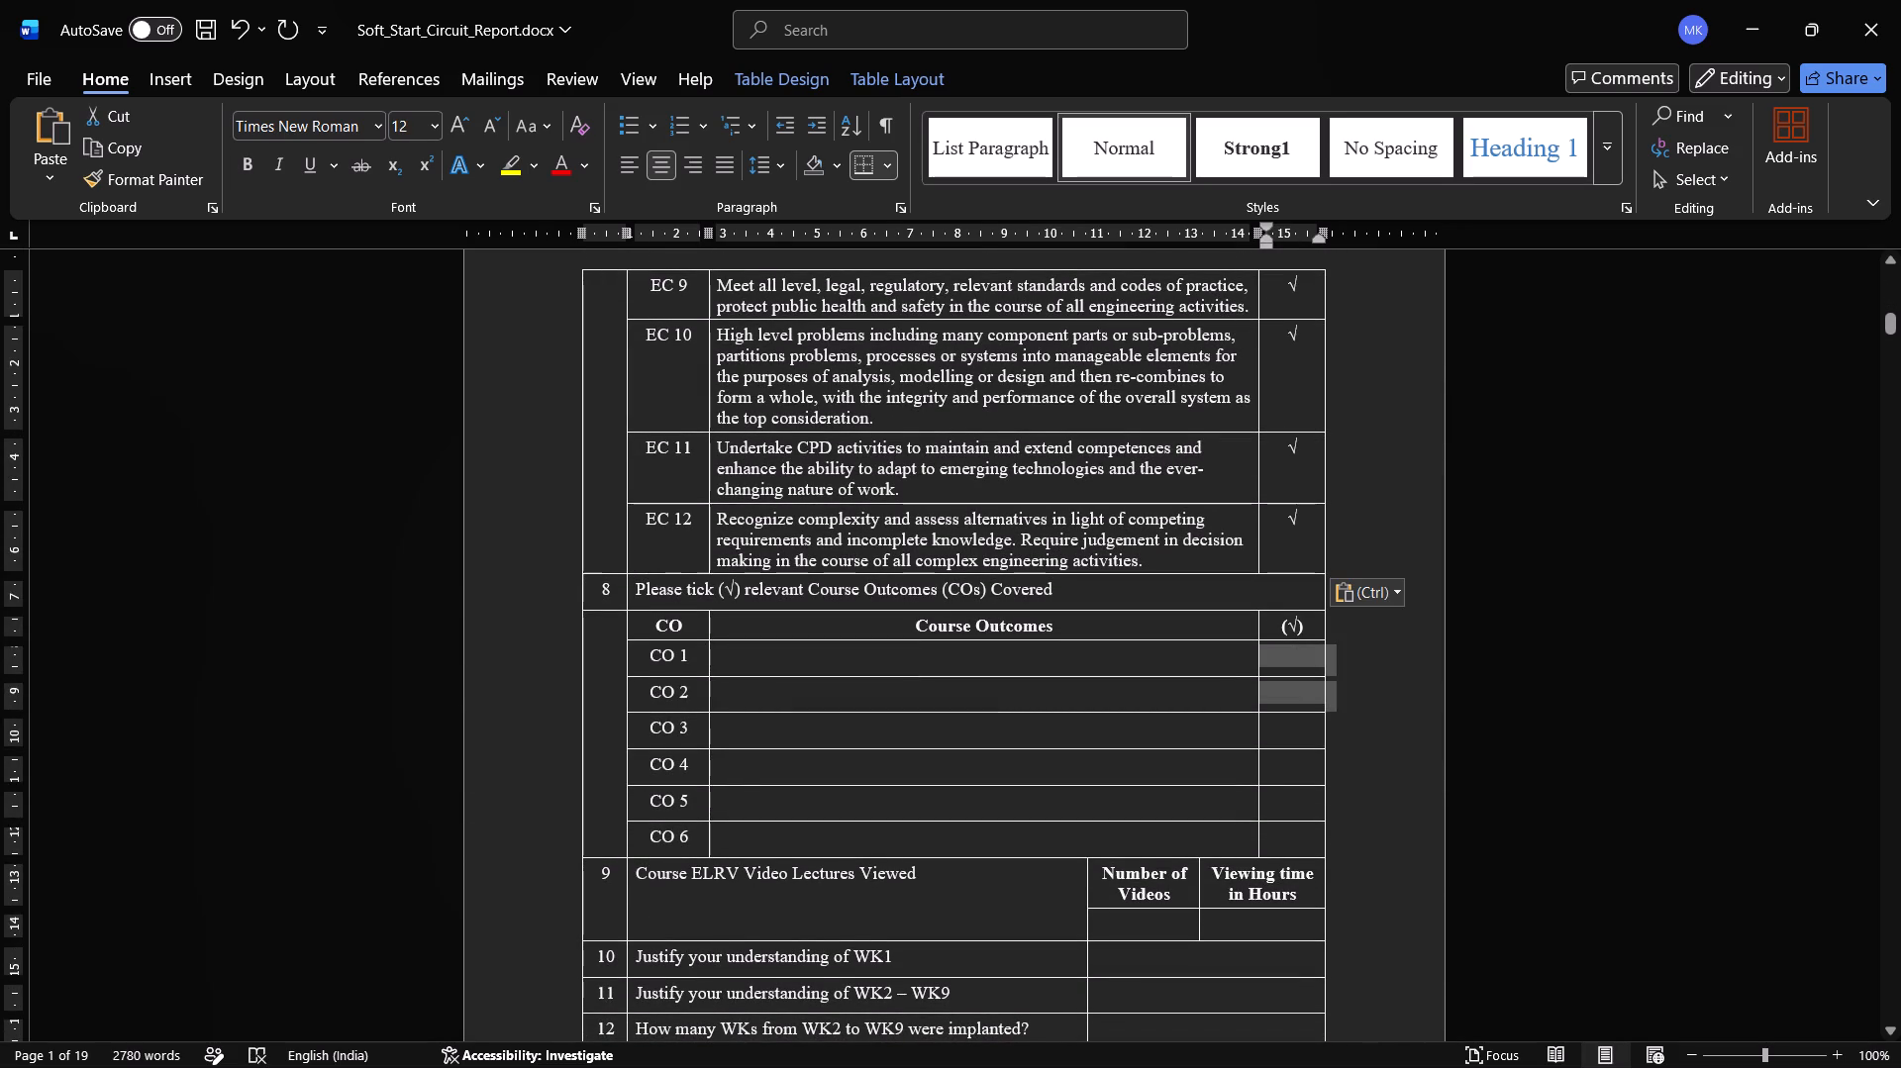
key(ctrl+shift+Down)
key(ctrl+shift+Down)
key(ctrl+shift+Down)
key(ctrl+shift+Down)
key(ctrl+shift+Down)
key(ctrl+shift+Down)
key(ctrl+shift+Down)
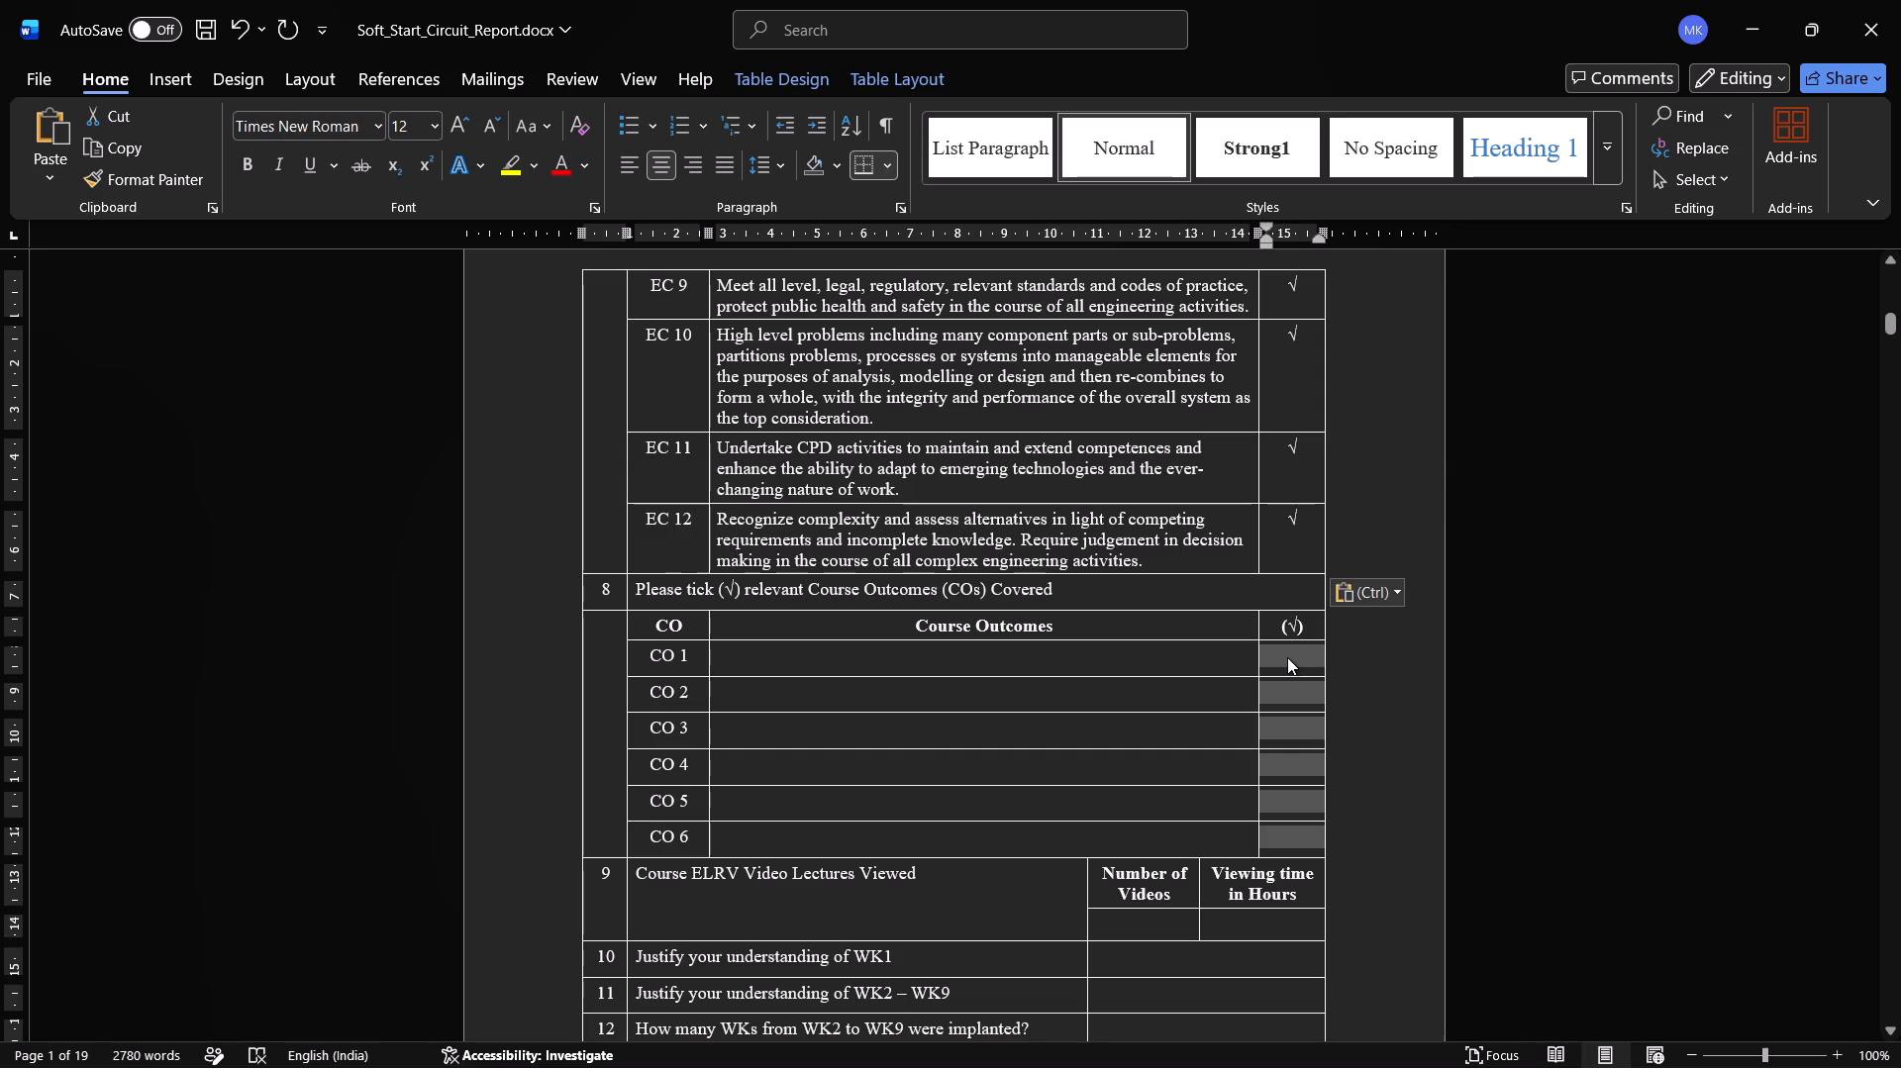
key(ctrl+v)
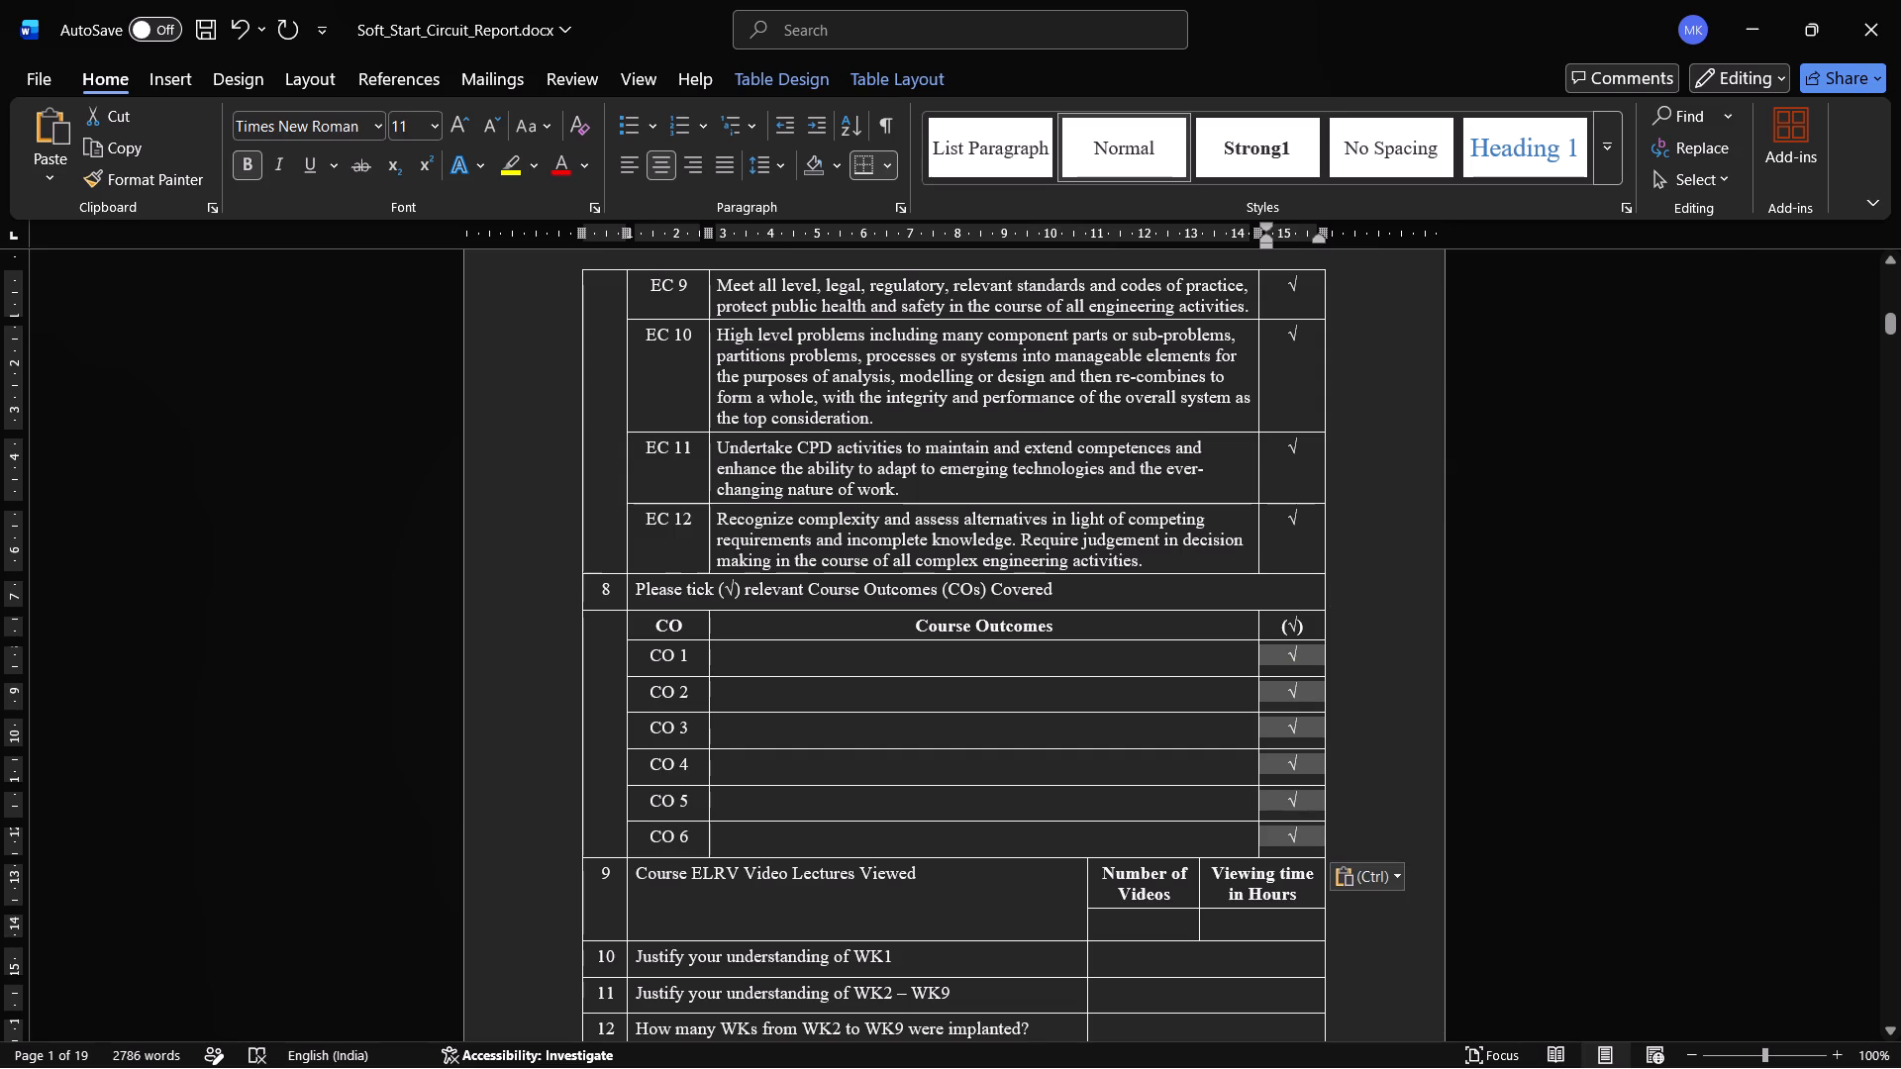
Copy the CO 1 to CO 6 statements from AEEE13.pdf in Chrome into the report's CO 1 course outcome cell in Word.
key(alt+Tab)
key(alt+Tab)
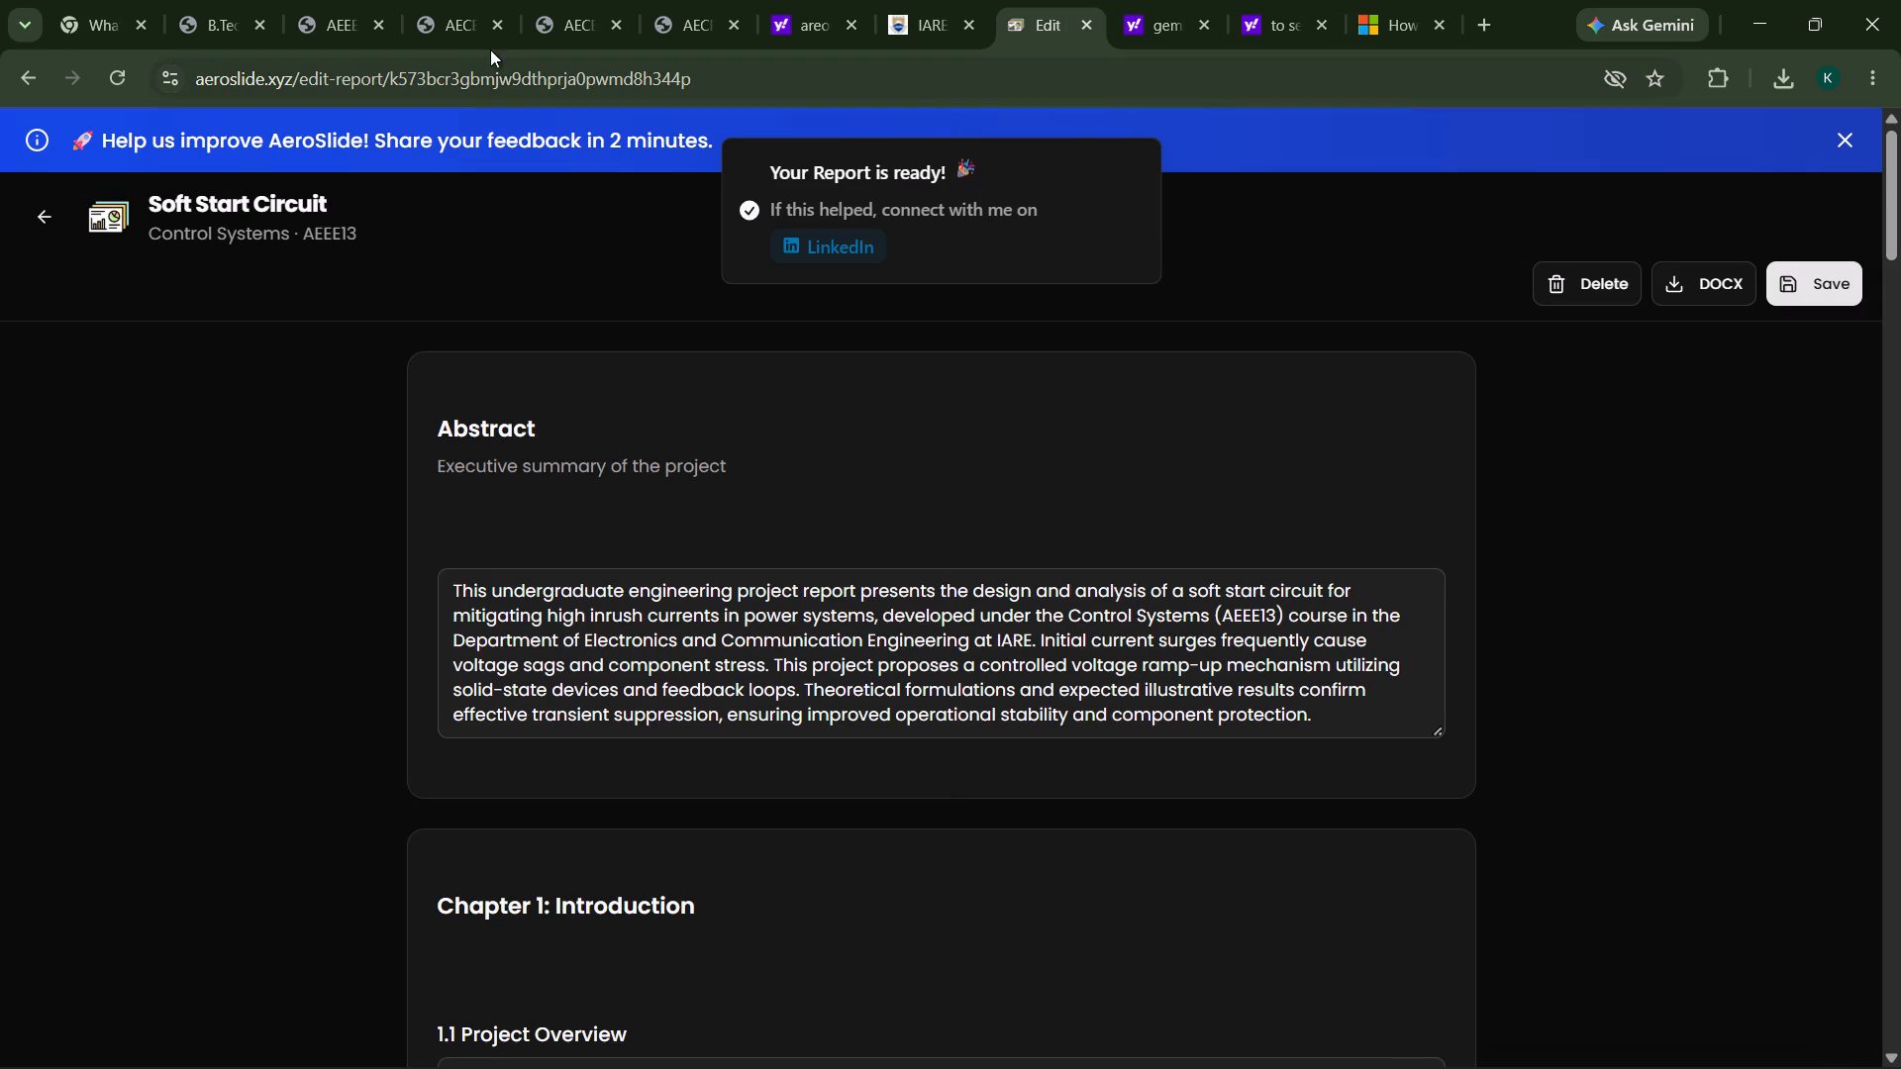
click(350, 14)
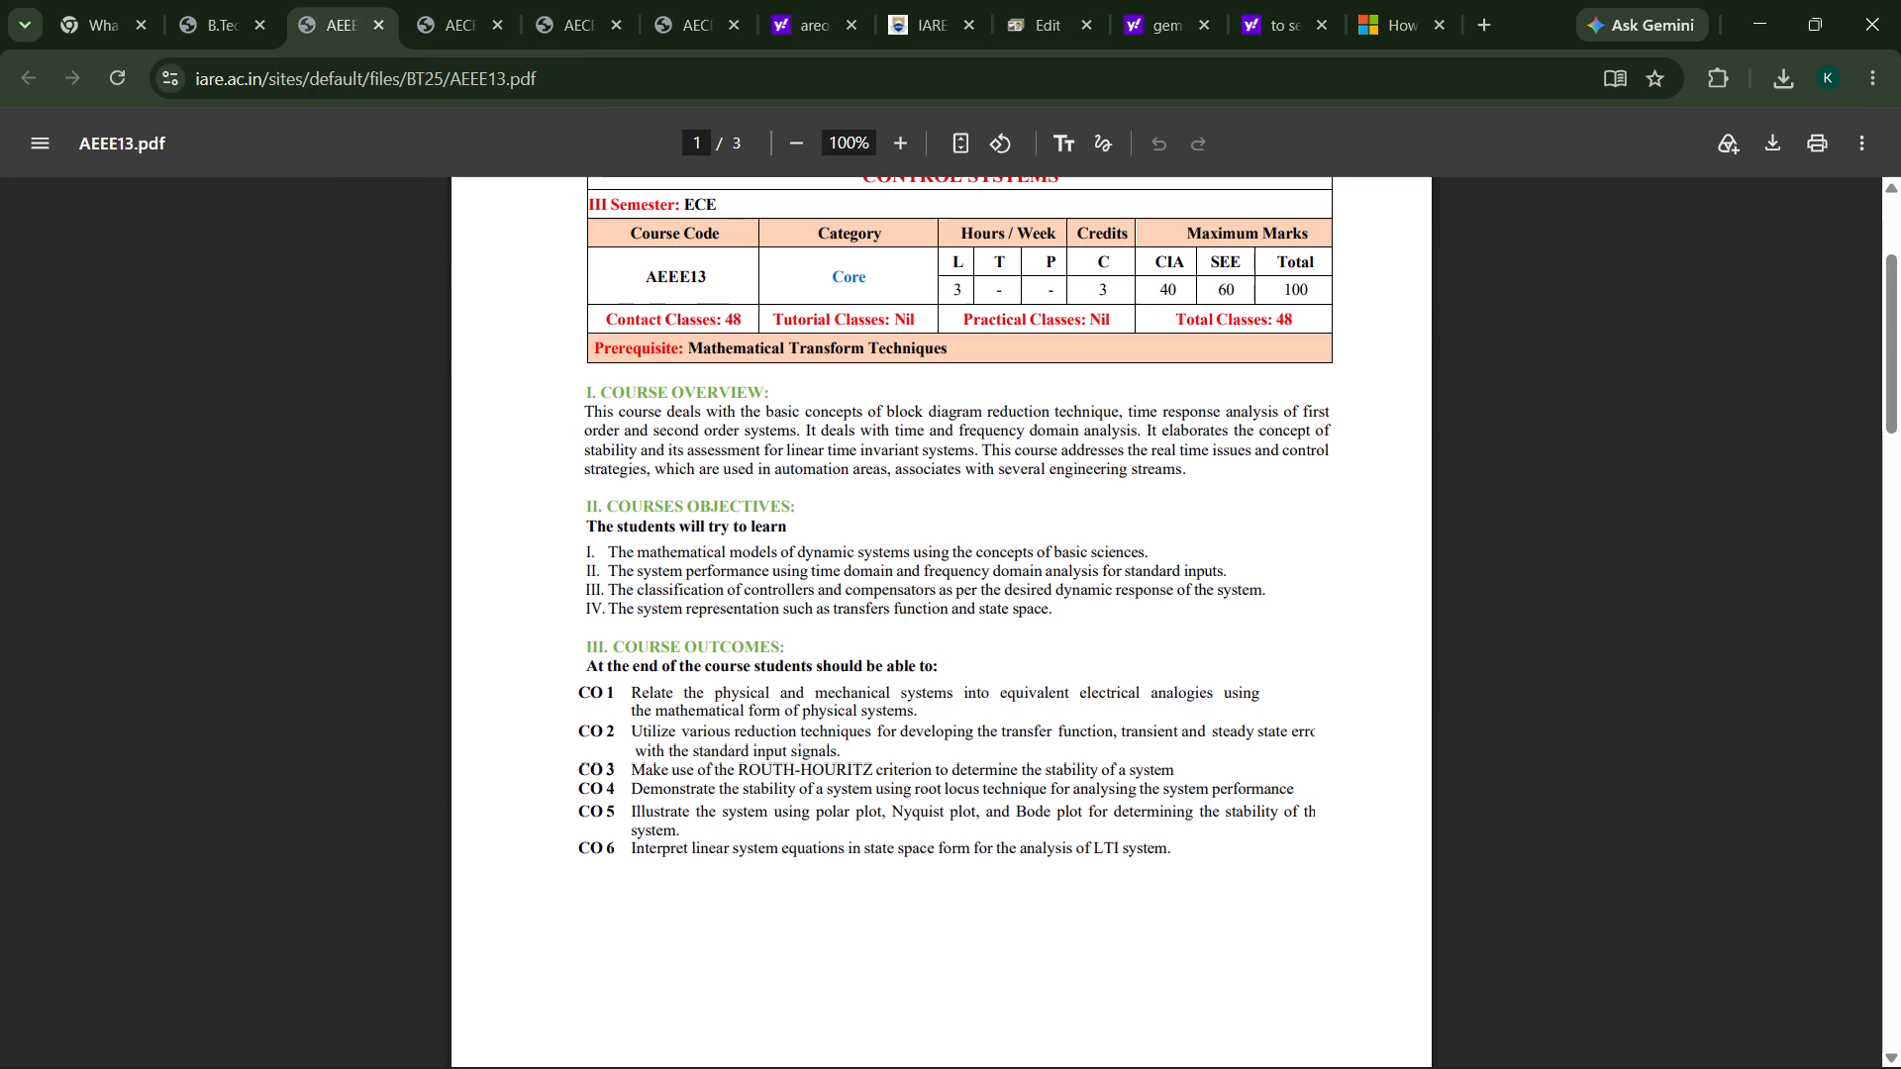
drag(1173, 850, 741, 670)
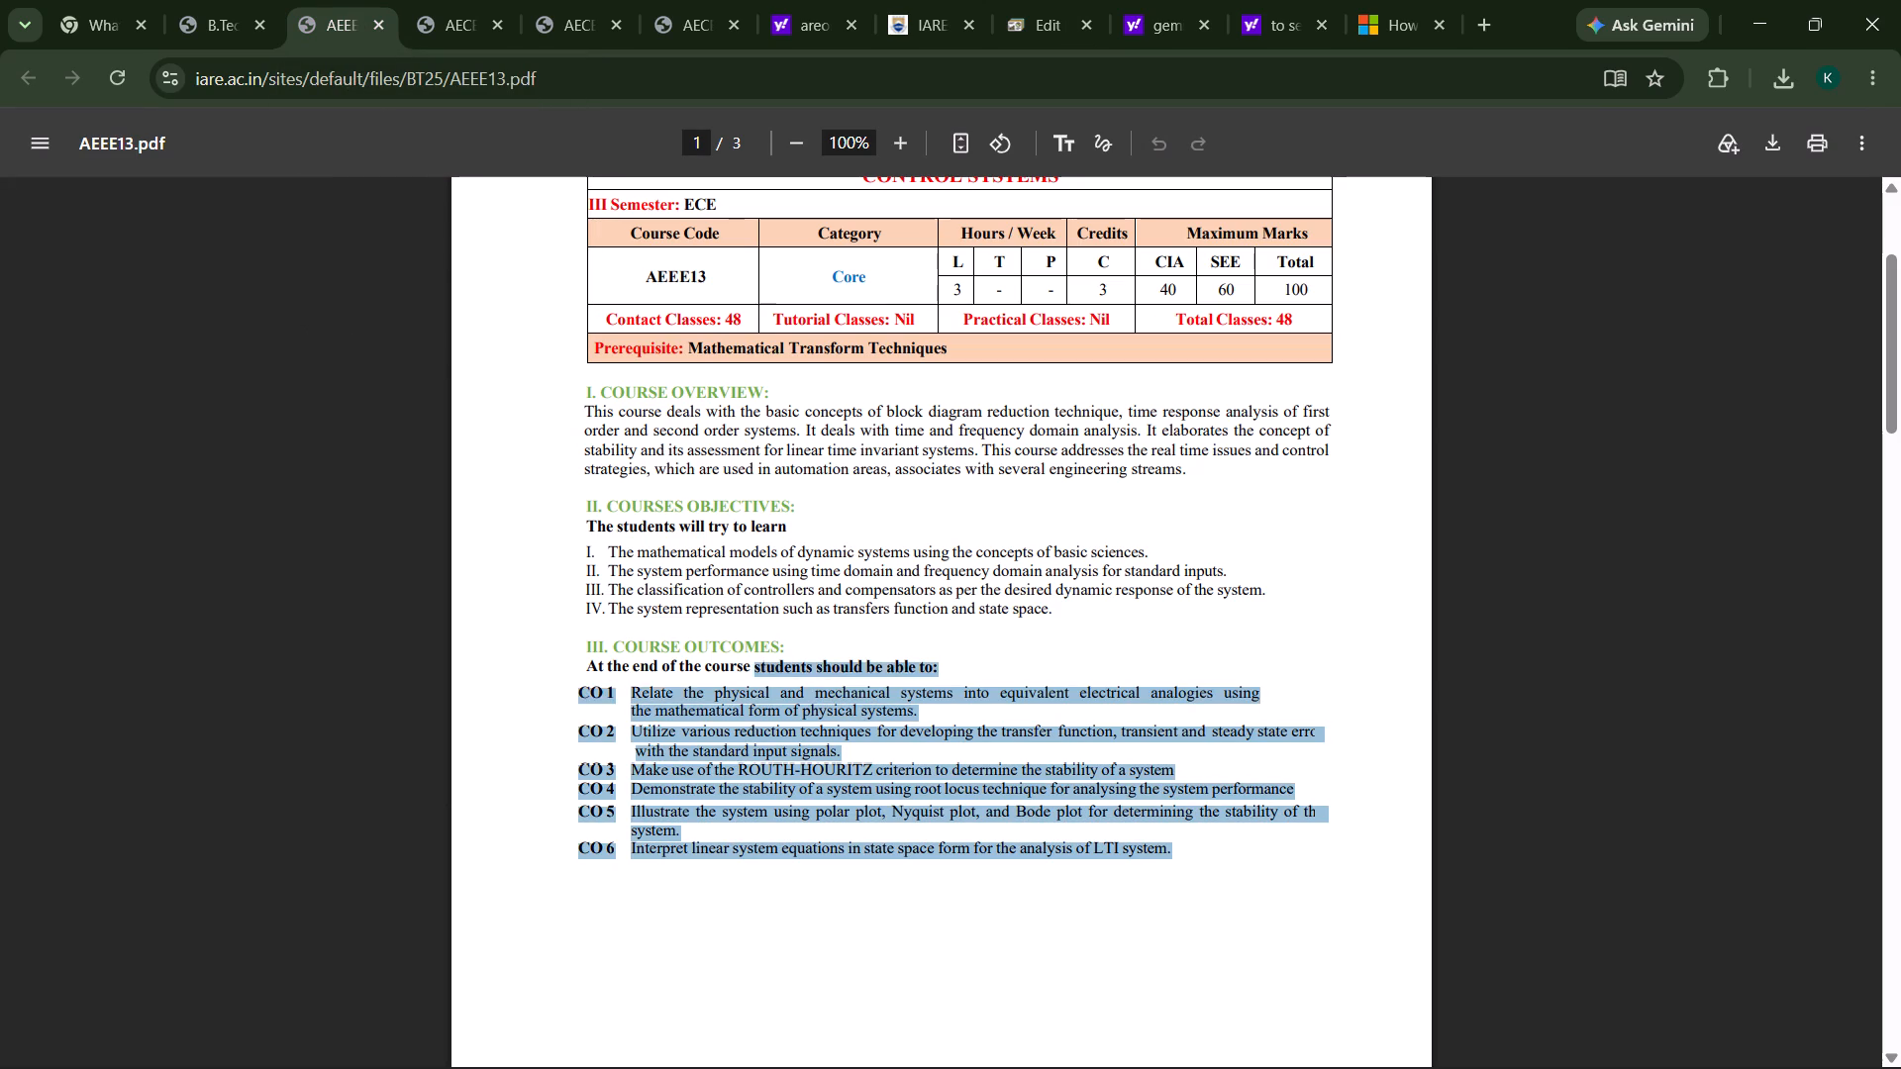
drag(741, 670, 631, 691)
key(ctrl+c)
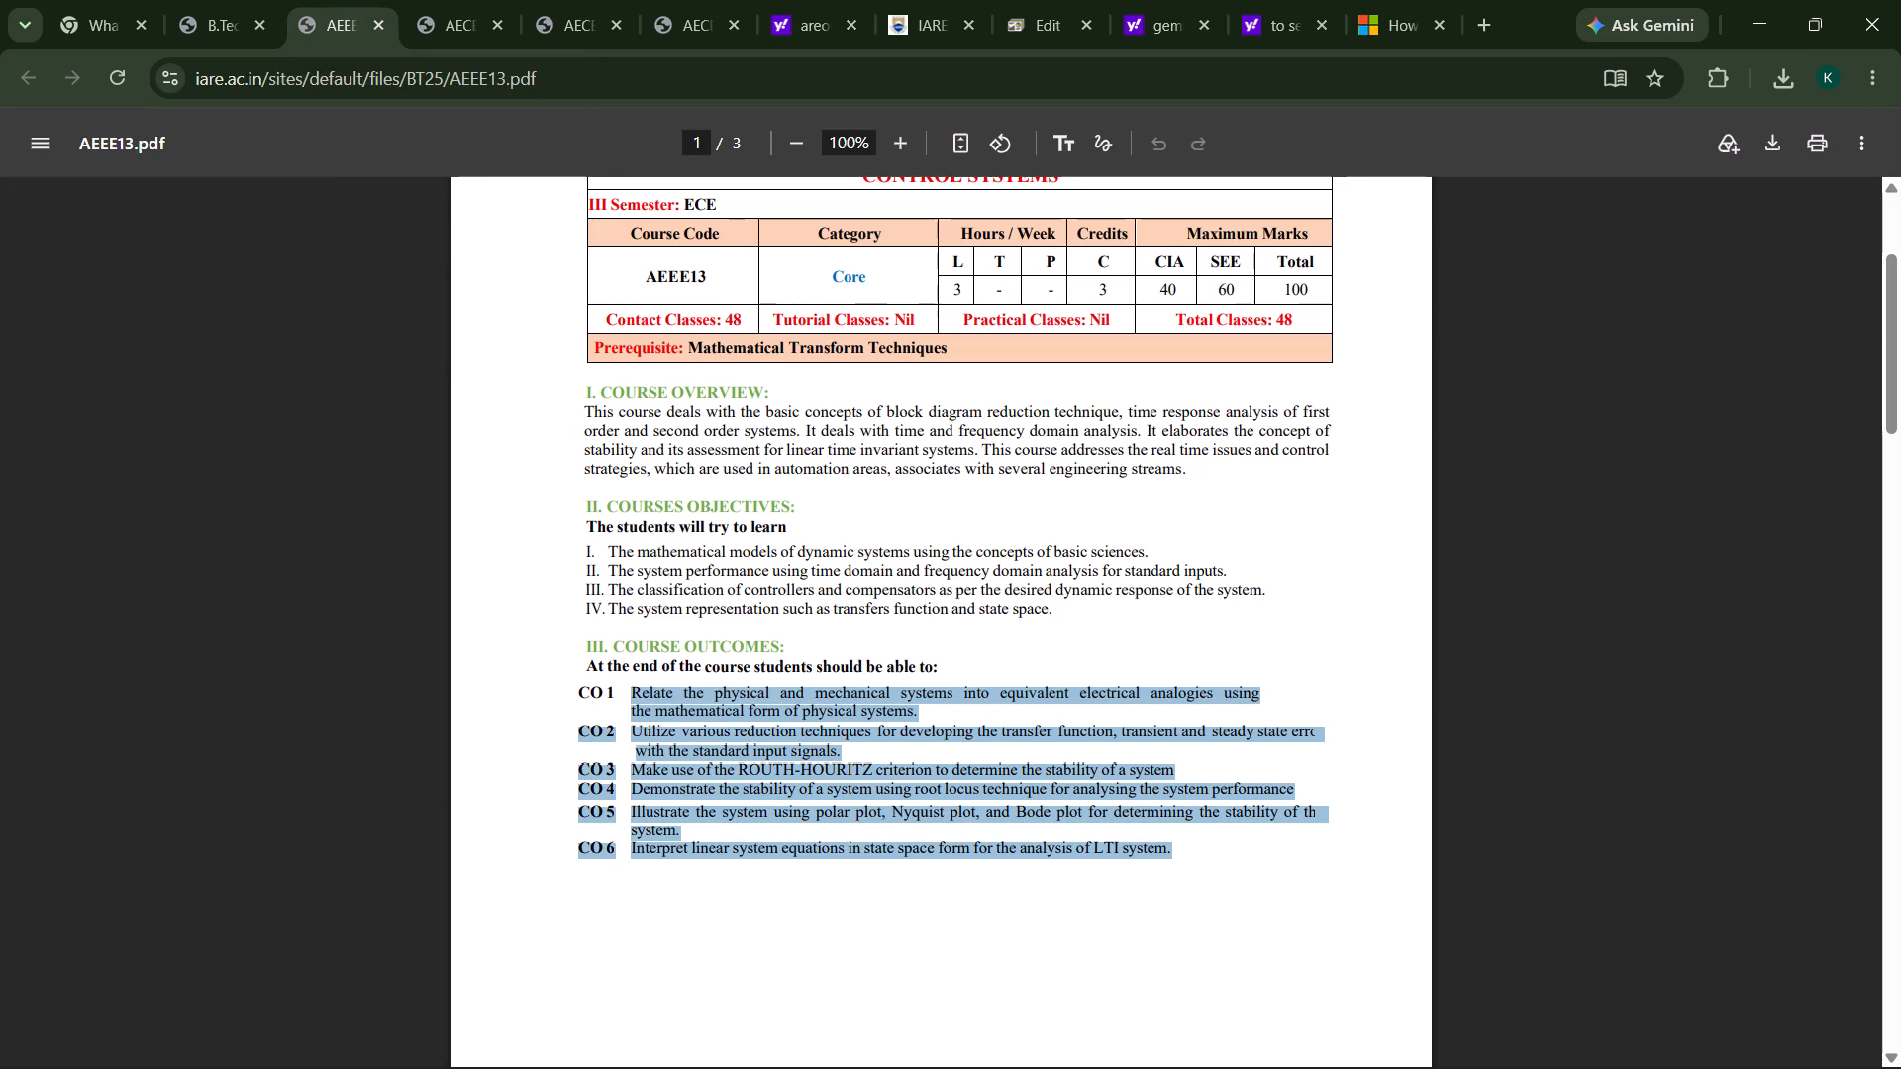
click(967, 785)
key(alt+Tab)
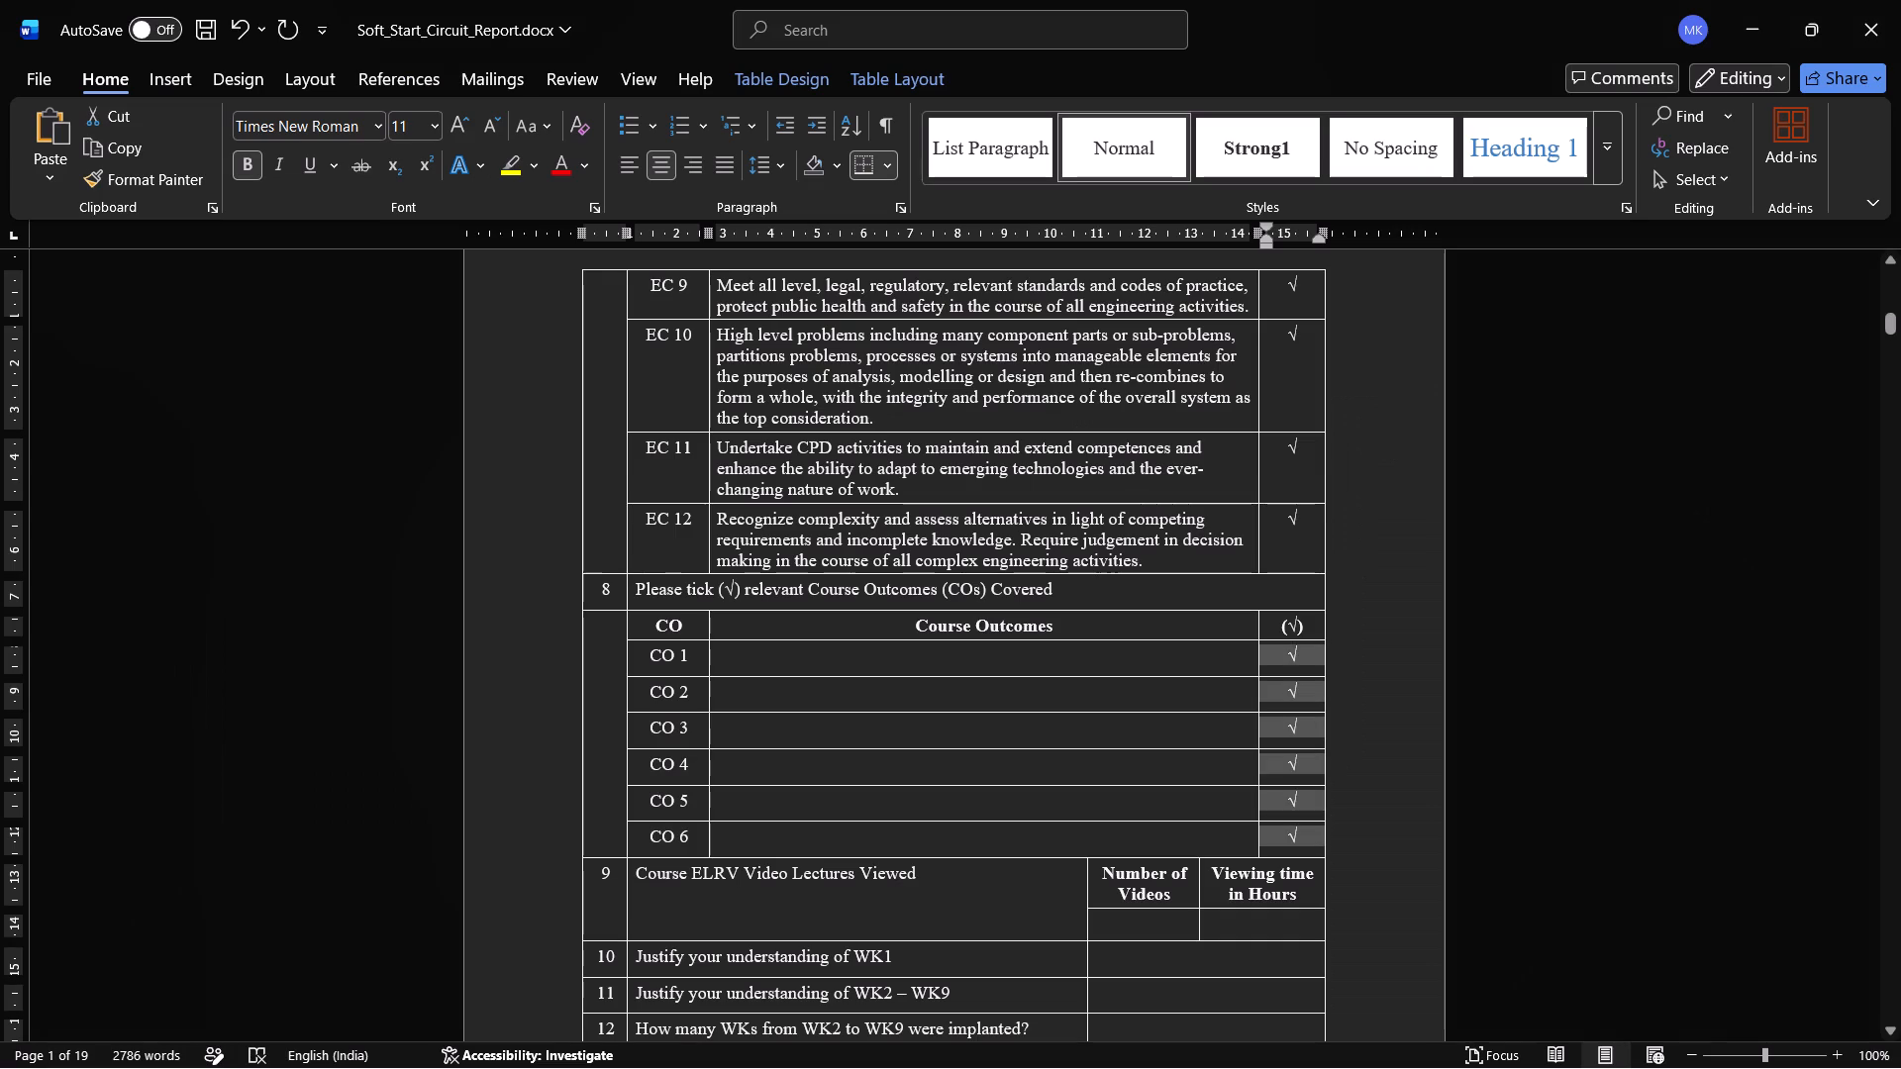
click(775, 653)
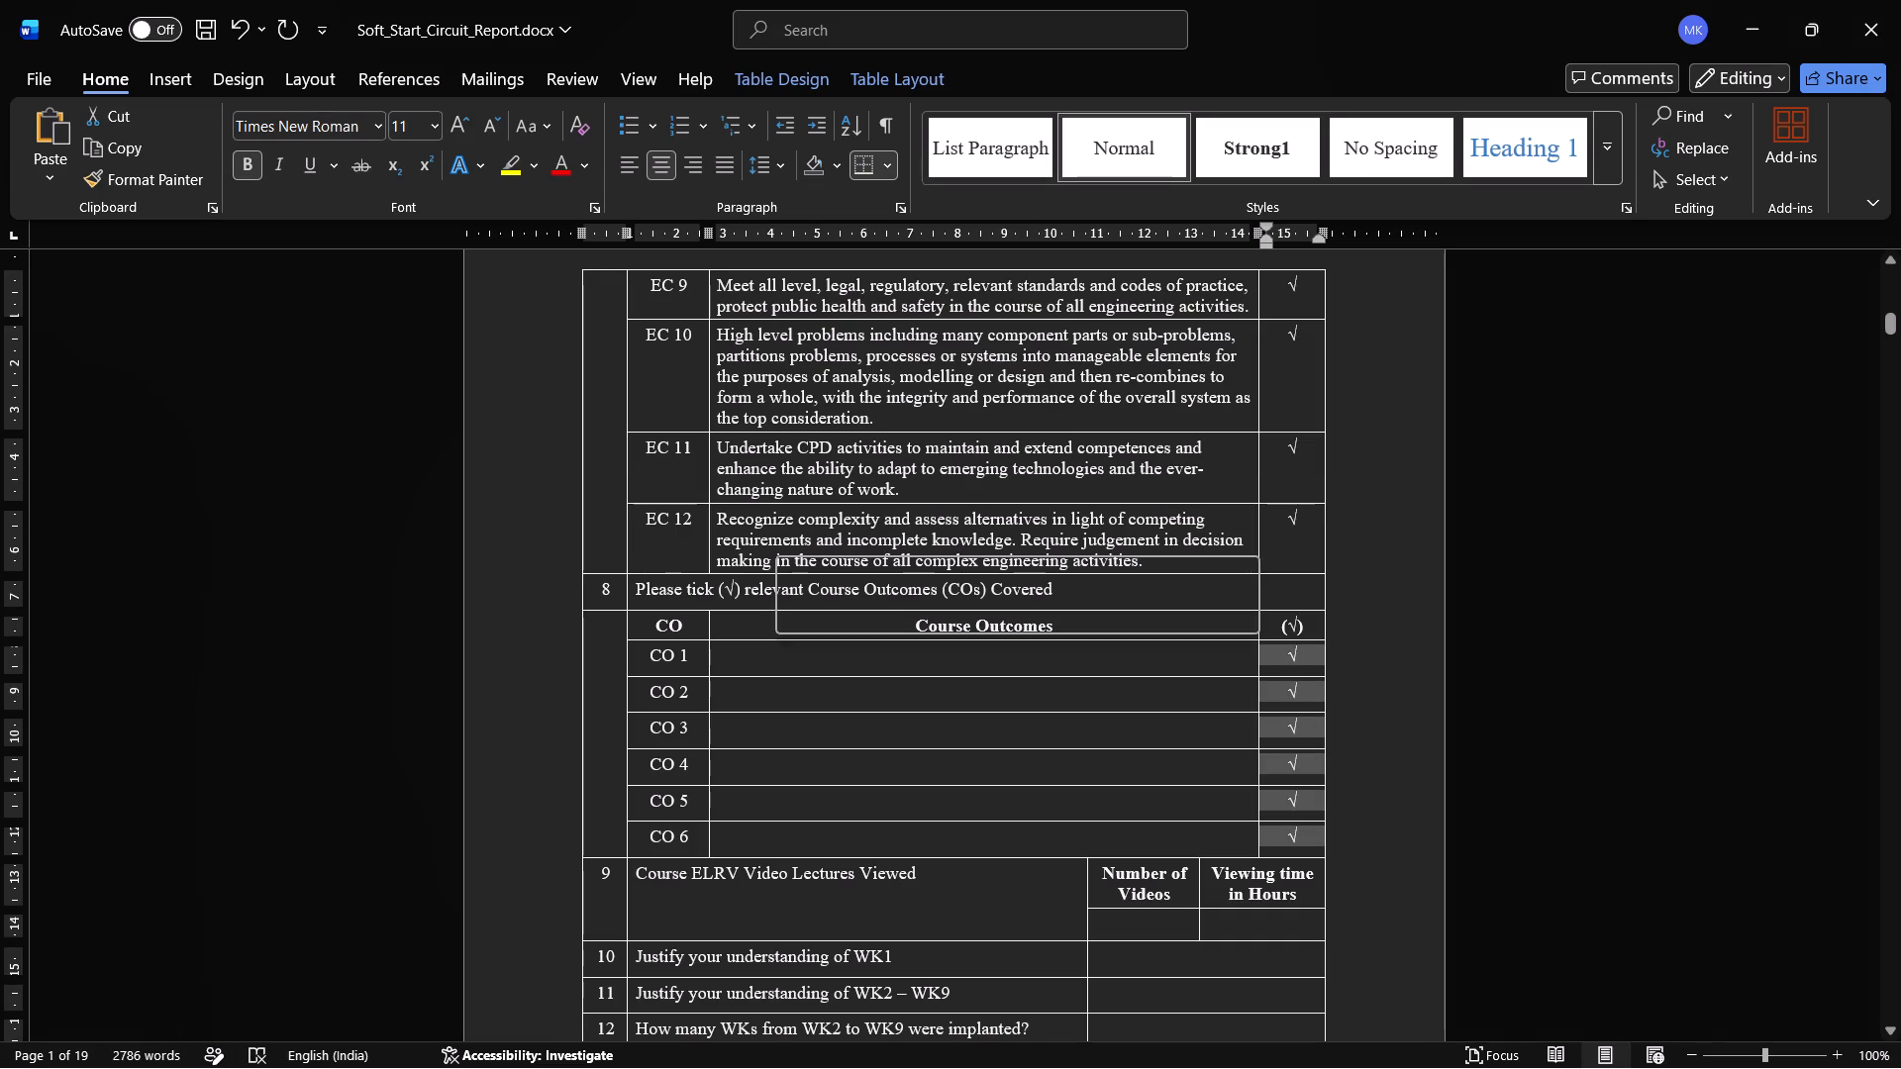
click(775, 653)
click(775, 653)
key(ctrl+v)
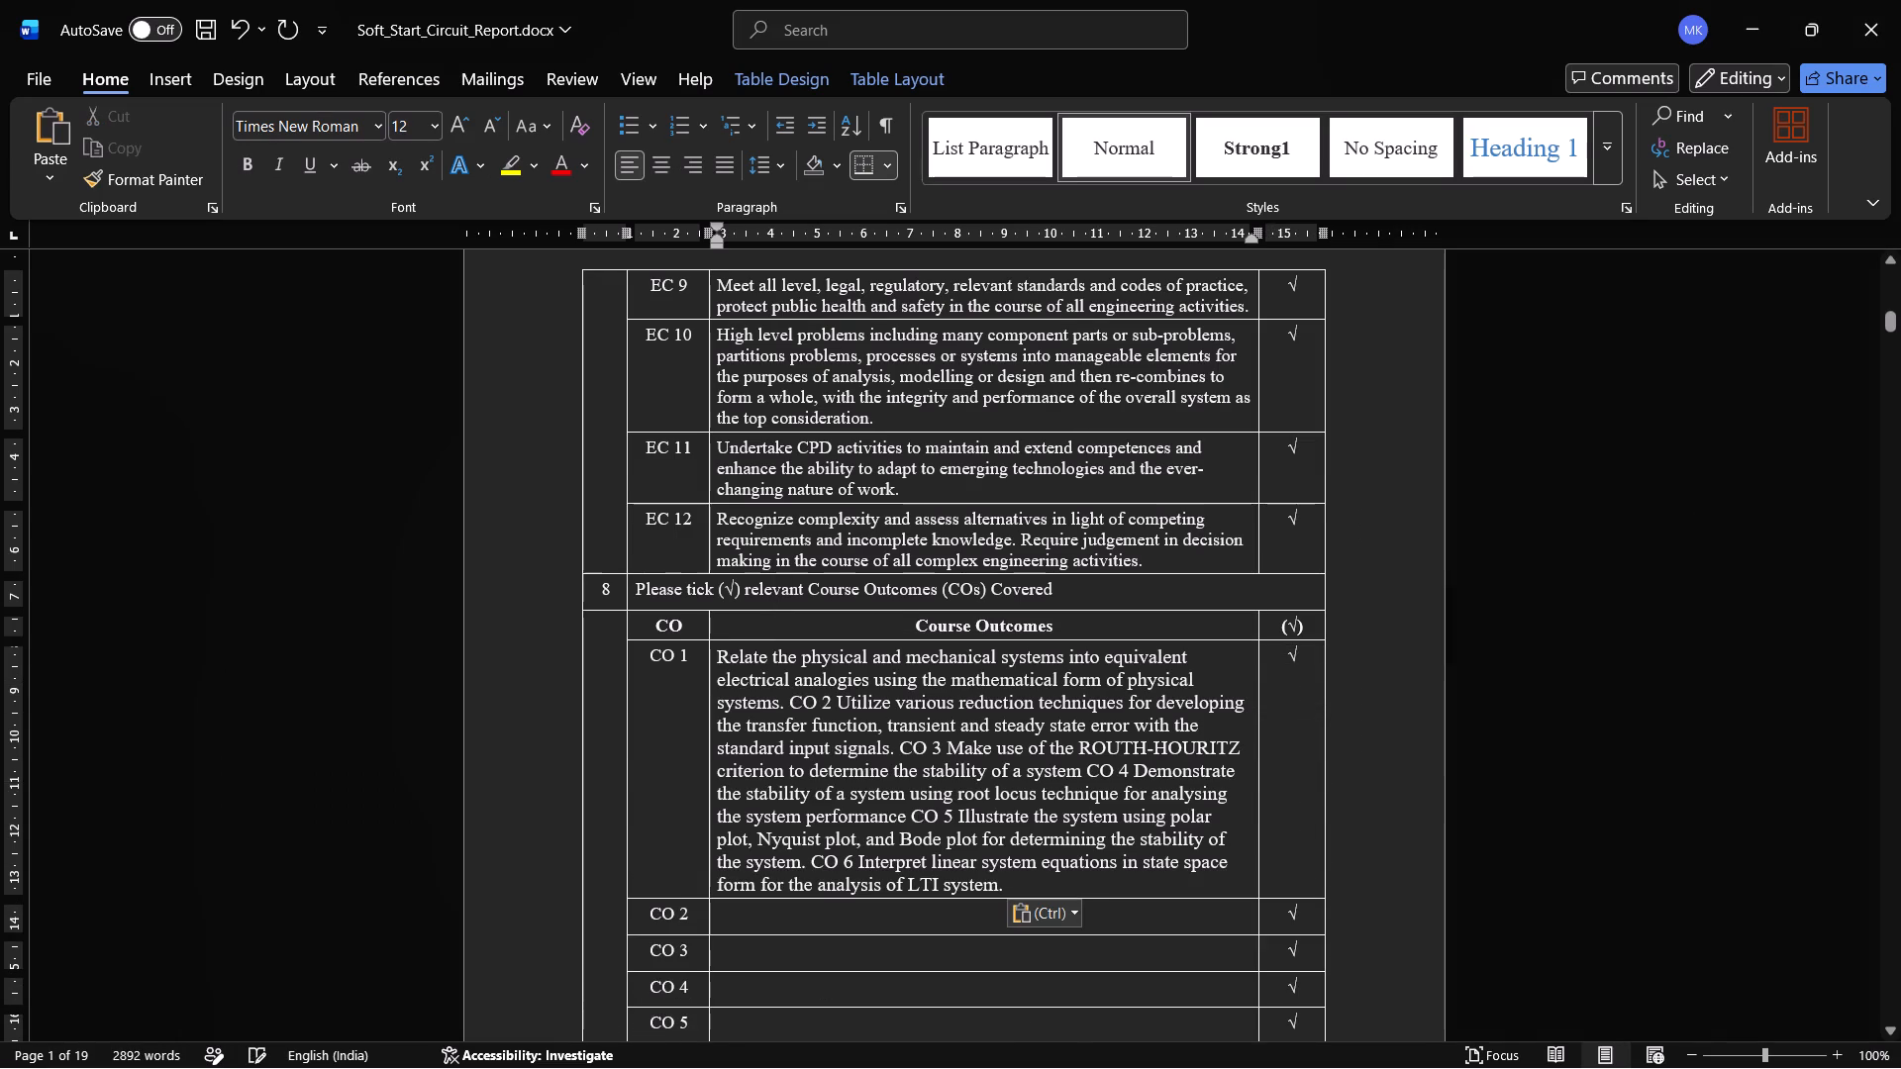
Move the "Interpret linear system equations" statement from the CO 1 cell to the CO 6 row and delete its leftover "CO 6" label.
key(ctrl+shift+Left)
key(ctrl+shift+Left)
key(ctrl+shift+Left)
key(ctrl+shift+Left)
key(ctrl+shift+Left)
key(ctrl+shift+Left)
key(ctrl+shift+Left)
key(ctrl+shift+Left)
key(ctrl+shift+Left)
key(ctrl+shift+Left)
key(ctrl+shift+Left)
key(ctrl+shift+Left)
key(ctrl+shift+Left)
key(ctrl+shift+Left)
key(ctrl+shift+Left)
key(ctrl+shift+Left)
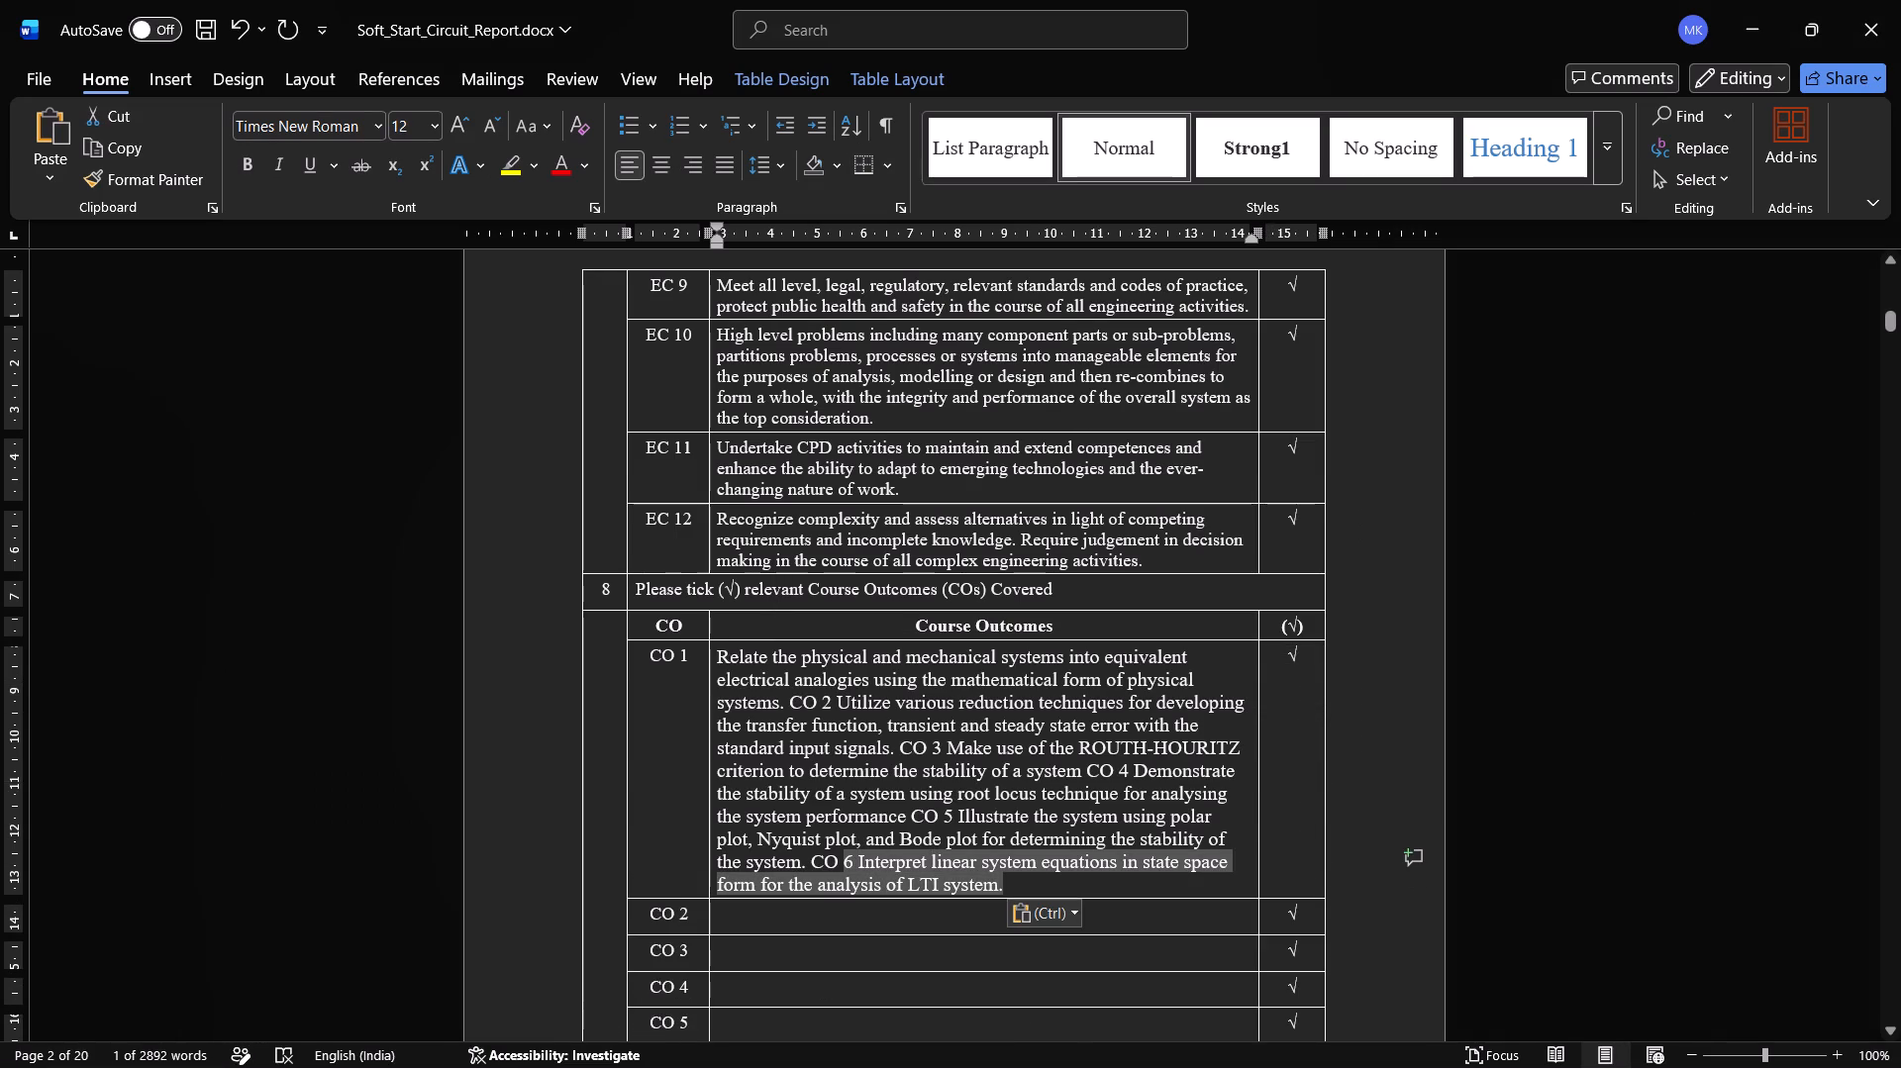
key(ctrl+shift+Right)
key(ctrl+x)
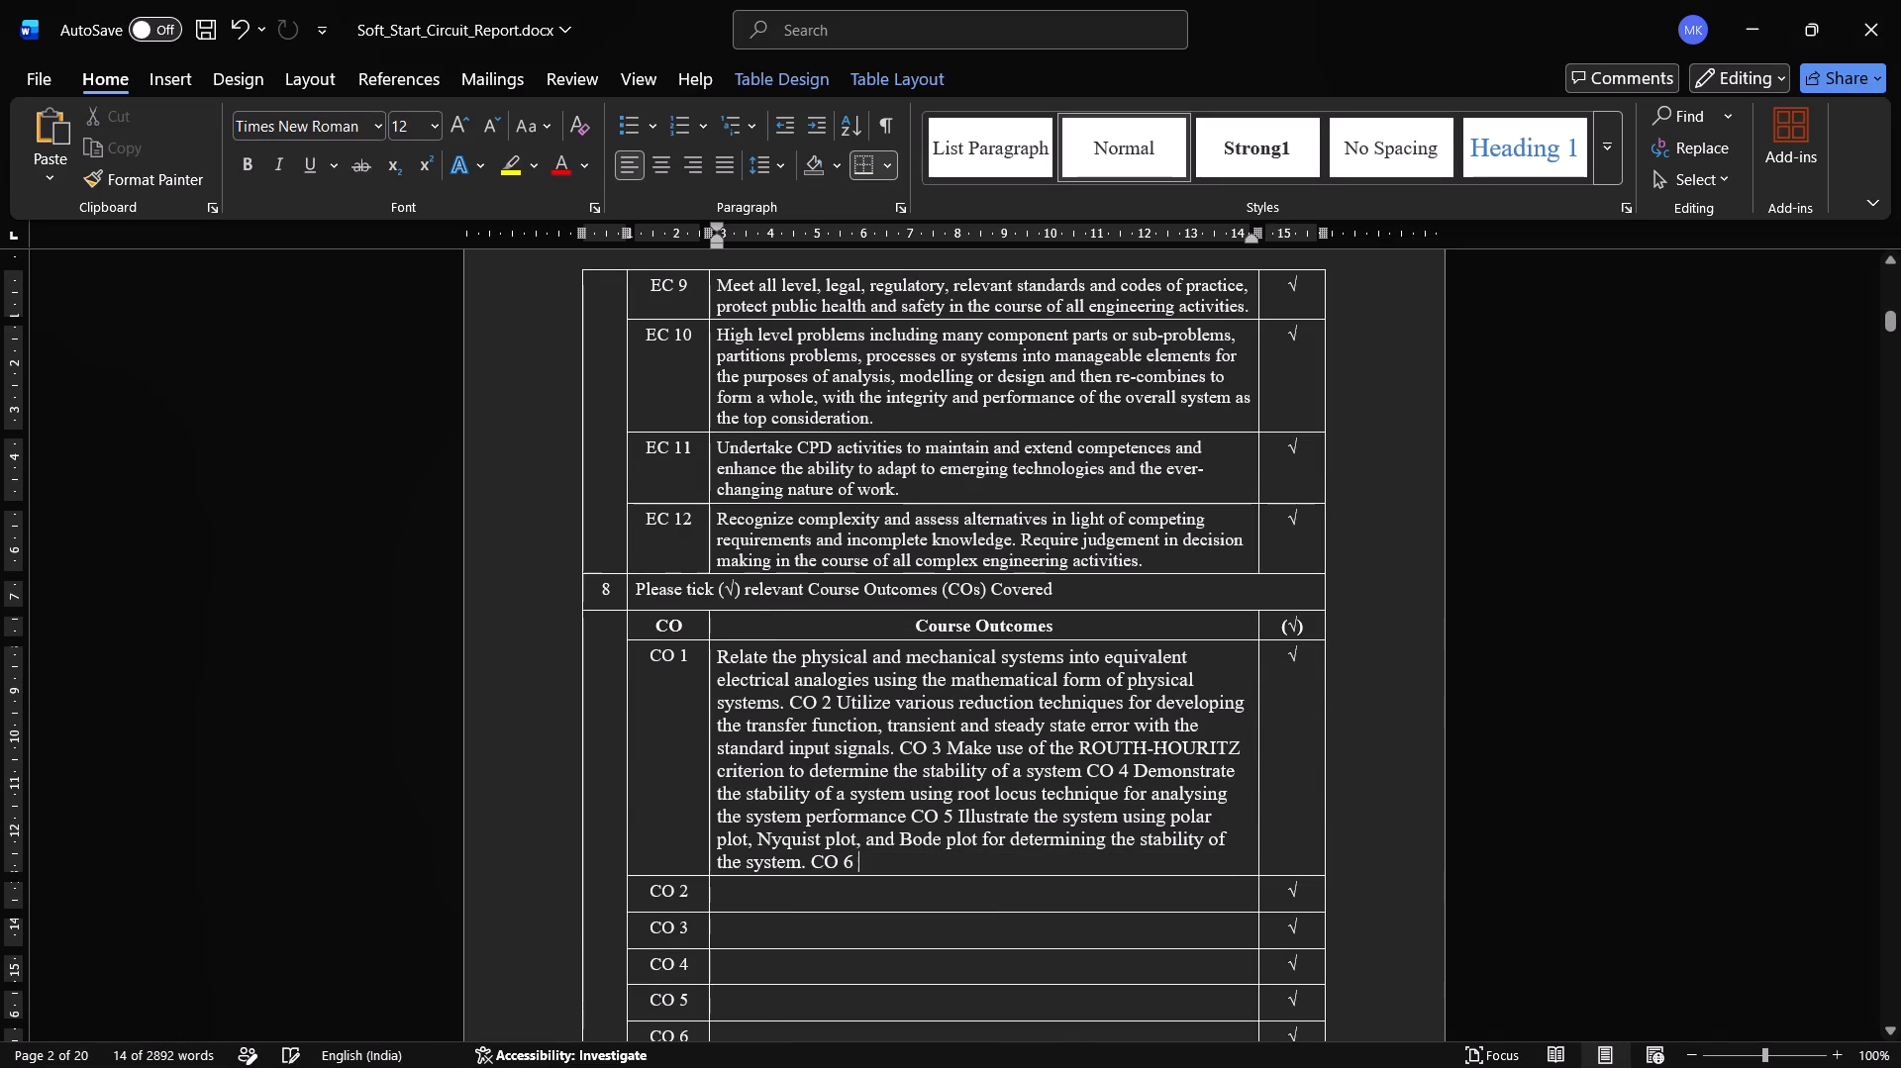
scroll(755, 719, down, 3)
scroll(807, 536, up, 2)
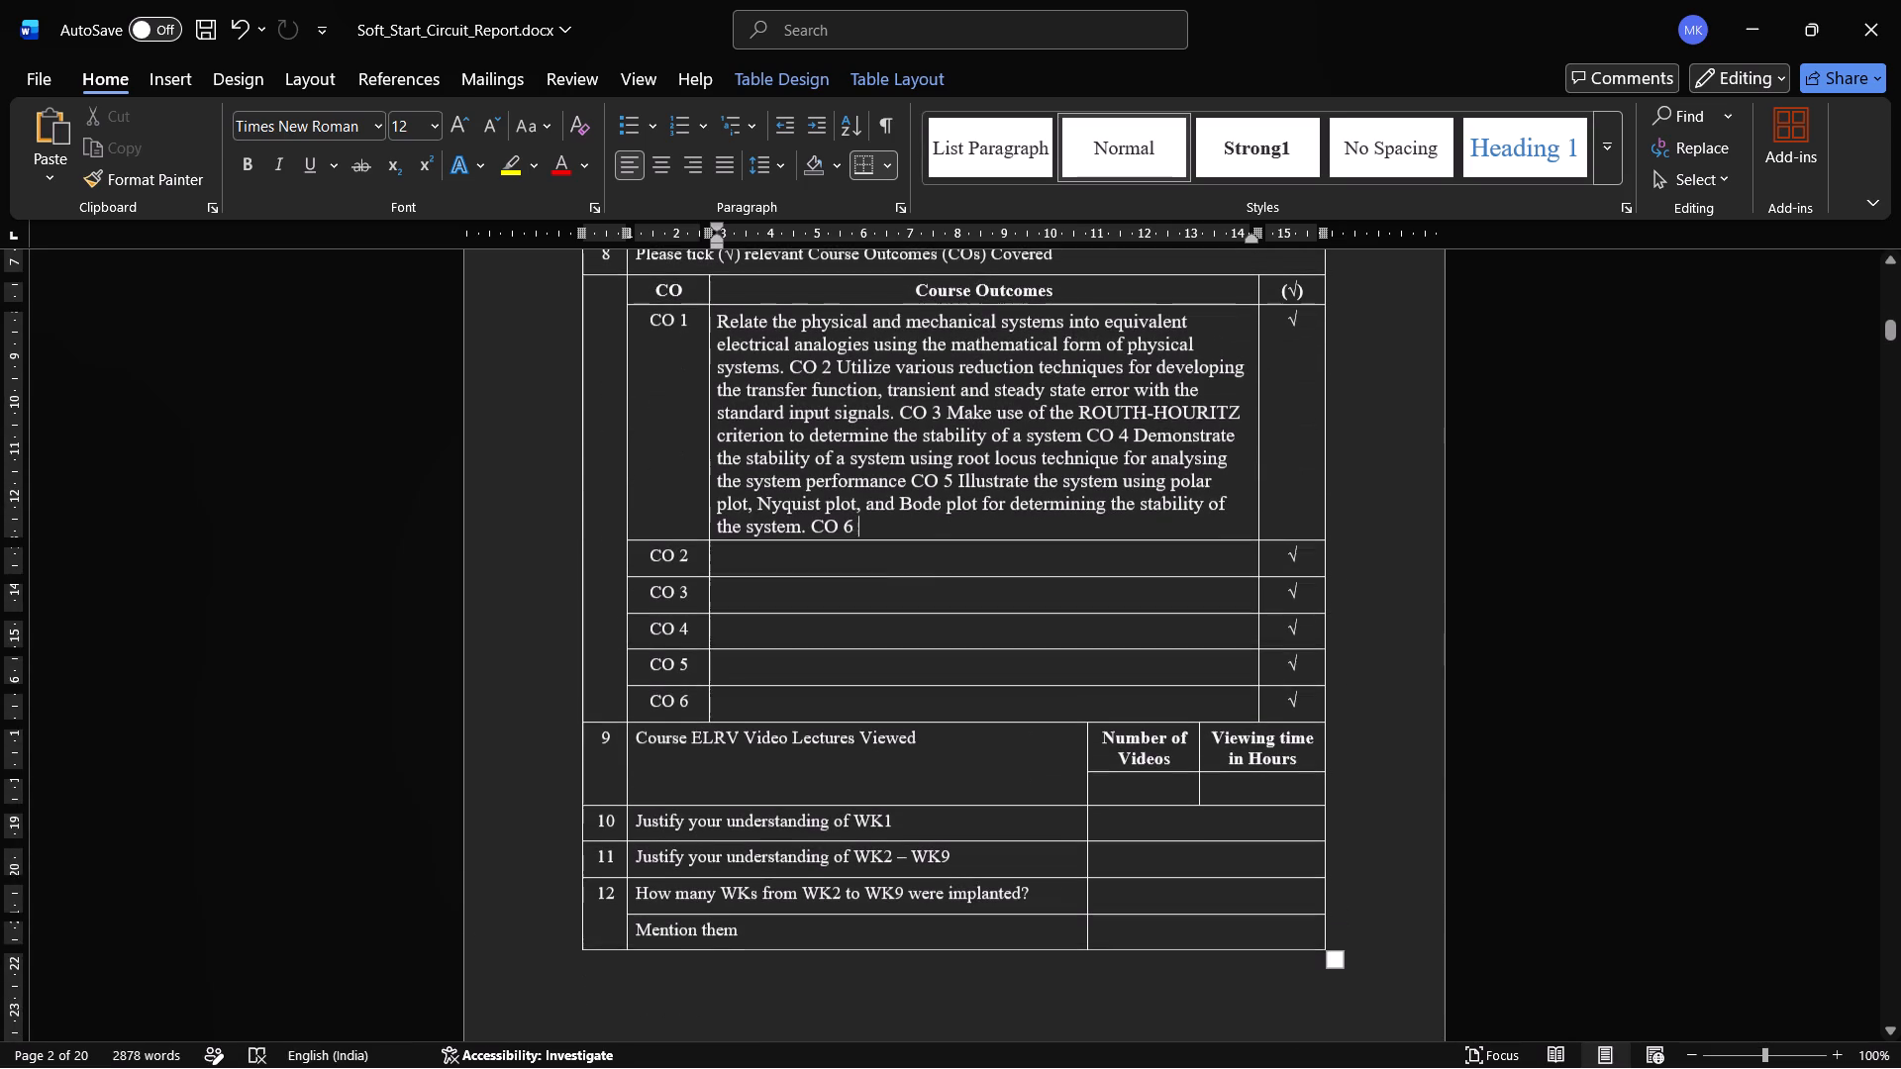
click(779, 712)
key(ctrl+v)
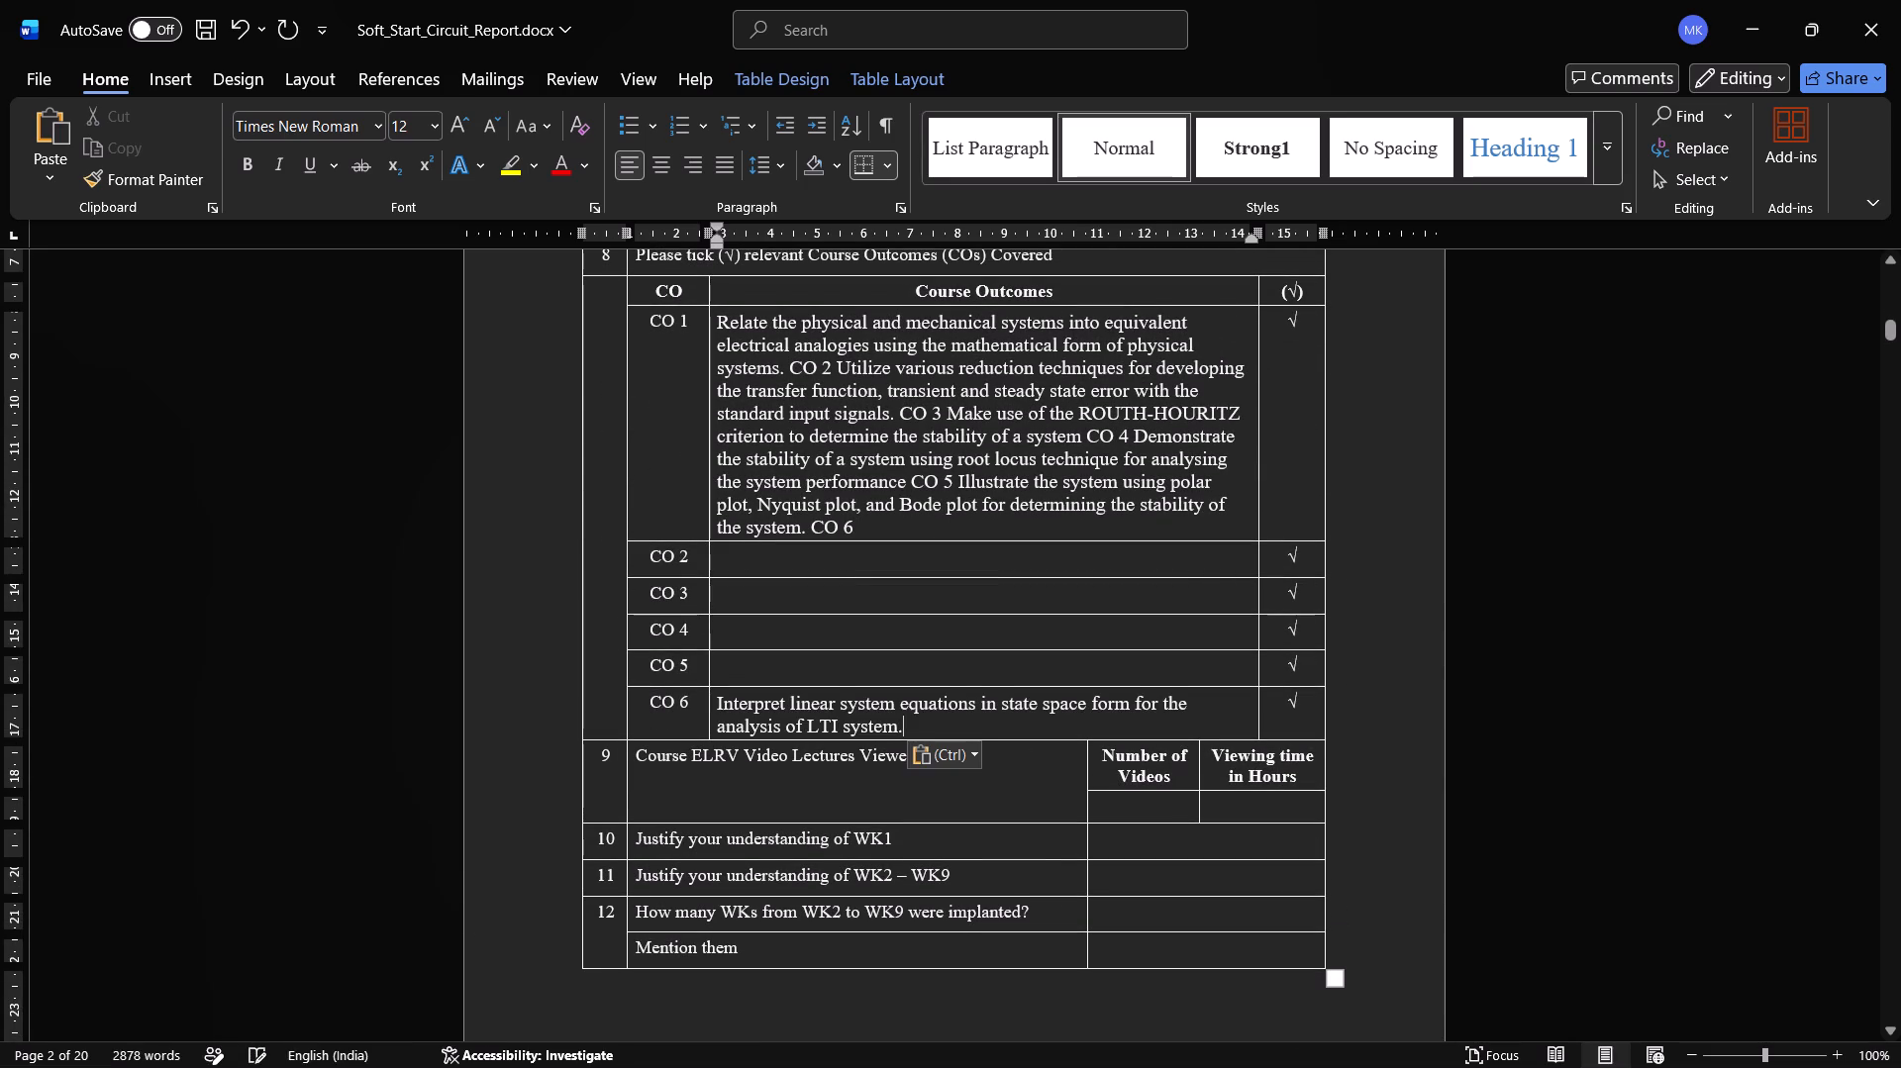
click(897, 527)
key(BackSpace)
key(BackSpace)
key(BackSpace)
key(BackSpace)
key(BackSpace)
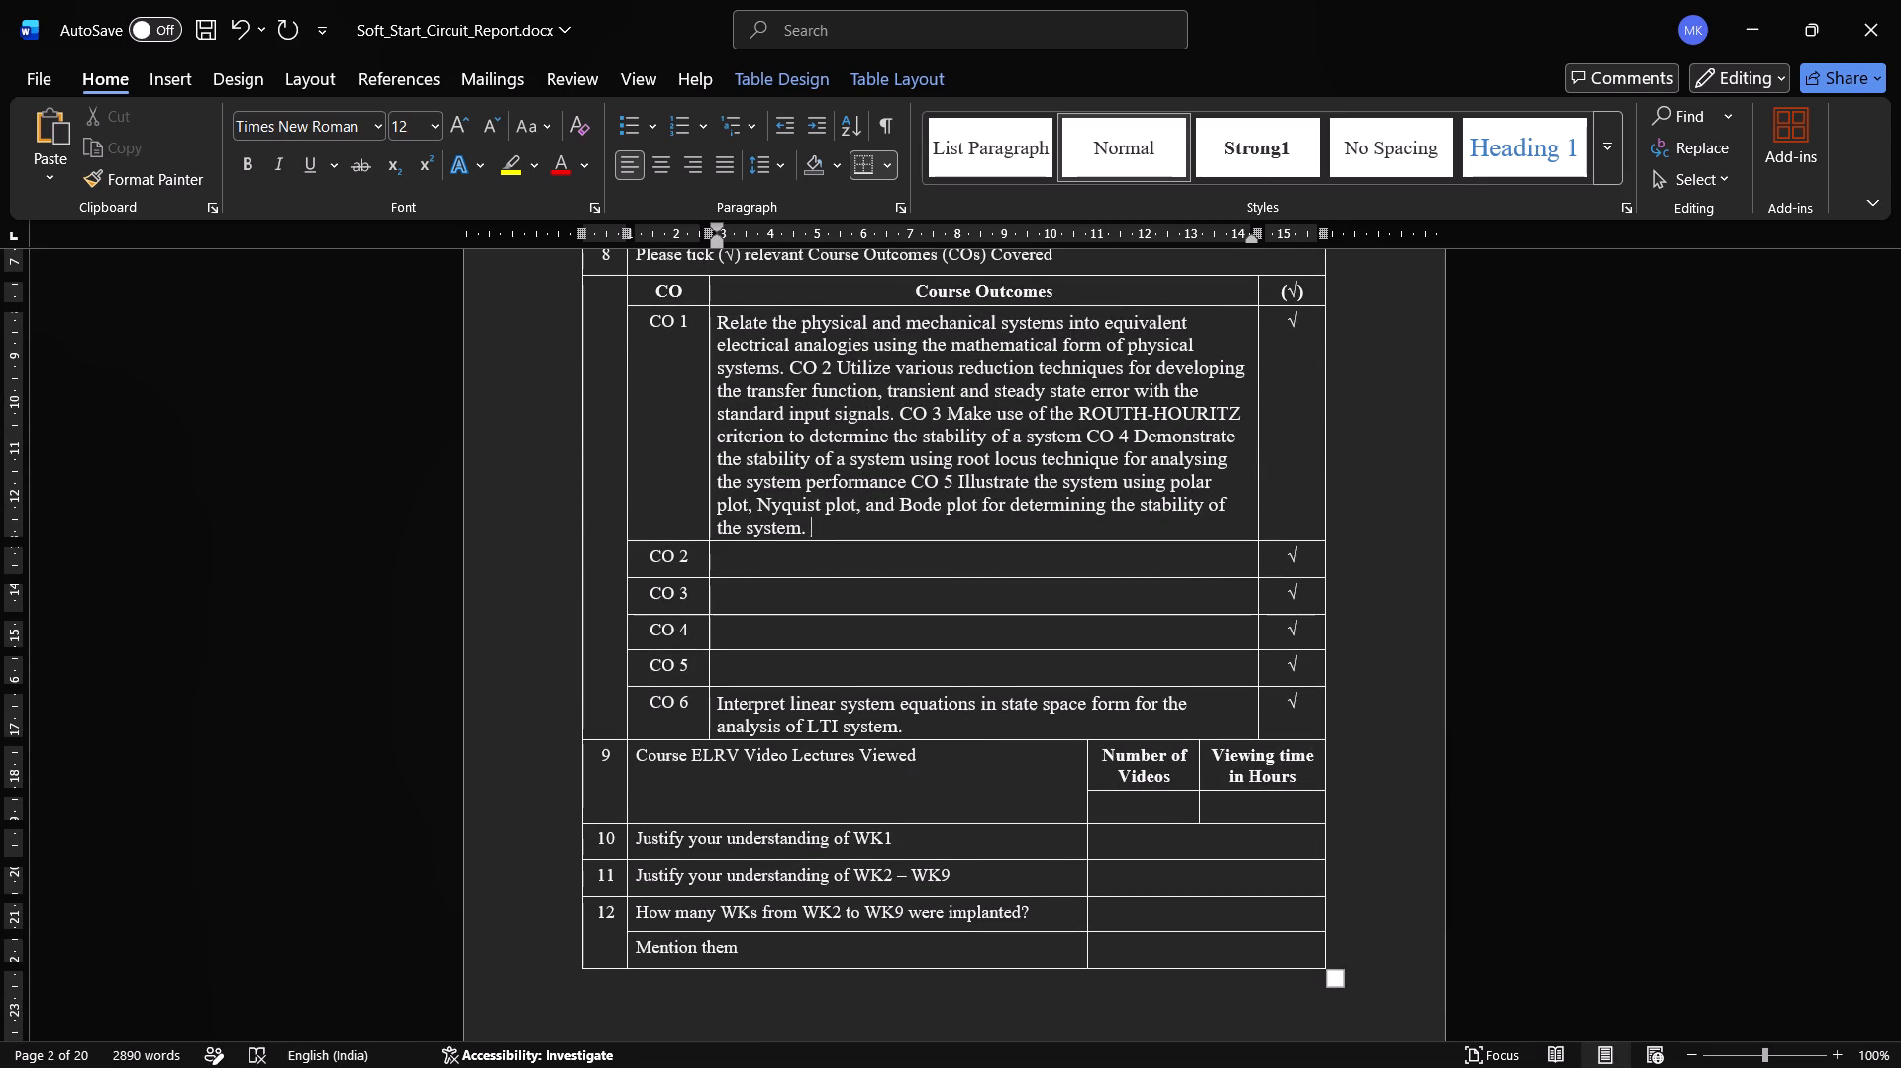
Move the "Illustrate the system using polar plot" statement from the CO 1 cell to the CO 5 row and delete its leftover "CO 5" label.
key(ctrl+shift+Left)
key(ctrl+shift+Left)
key(ctrl+shift+Left)
key(ctrl+shift+Left)
key(ctrl+shift+Left)
key(ctrl+shift+Left)
key(ctrl+shift+Left)
key(ctrl+shift+Left)
key(ctrl+shift+Left)
key(ctrl+shift+Left)
key(ctrl+shift+Left)
key(ctrl+shift+Left)
key(ctrl+shift+Left)
key(ctrl+shift+Left)
key(ctrl+shift+Left)
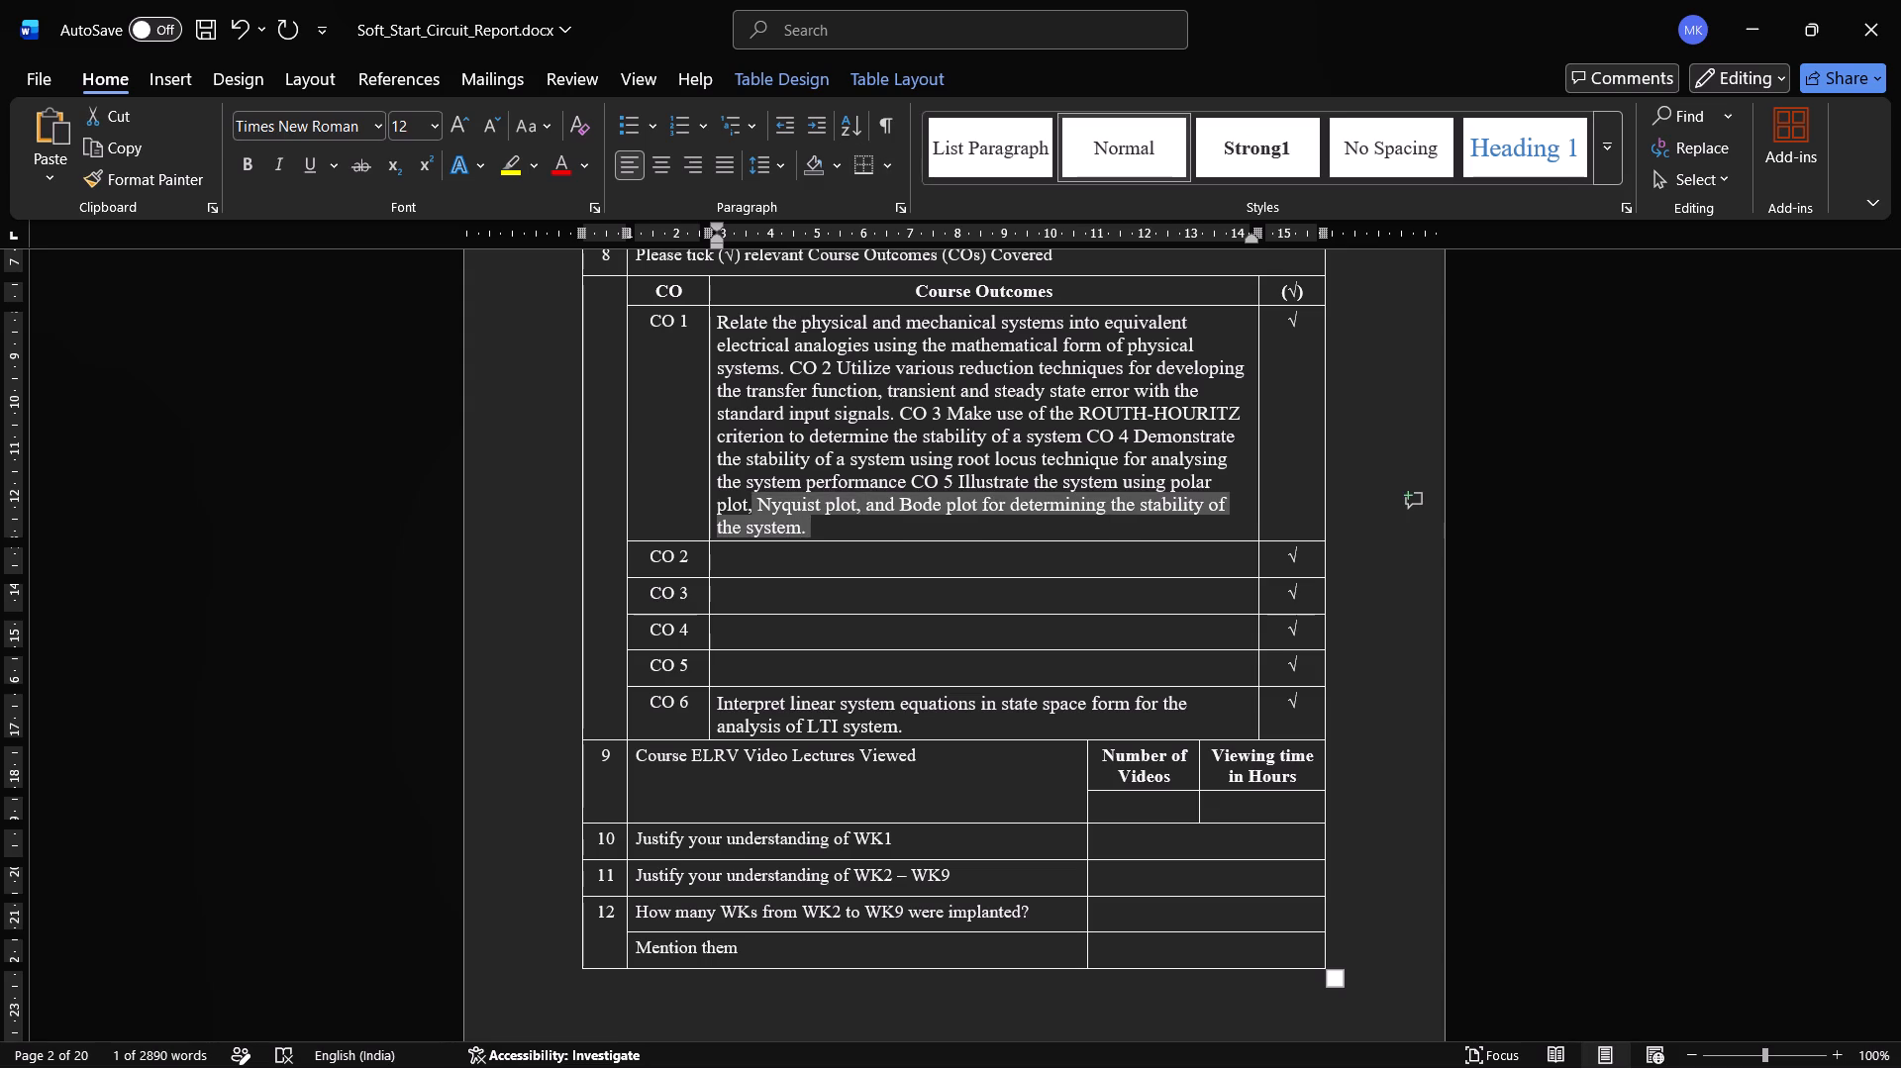
key(ctrl+shift+Left)
key(ctrl+shift+Left)
key(ctrl+shift+Left)
key(ctrl+shift+Left)
key(ctrl+shift+Left)
key(ctrl+shift+Left)
key(ctrl+shift+Left)
key(ctrl+shift+Right)
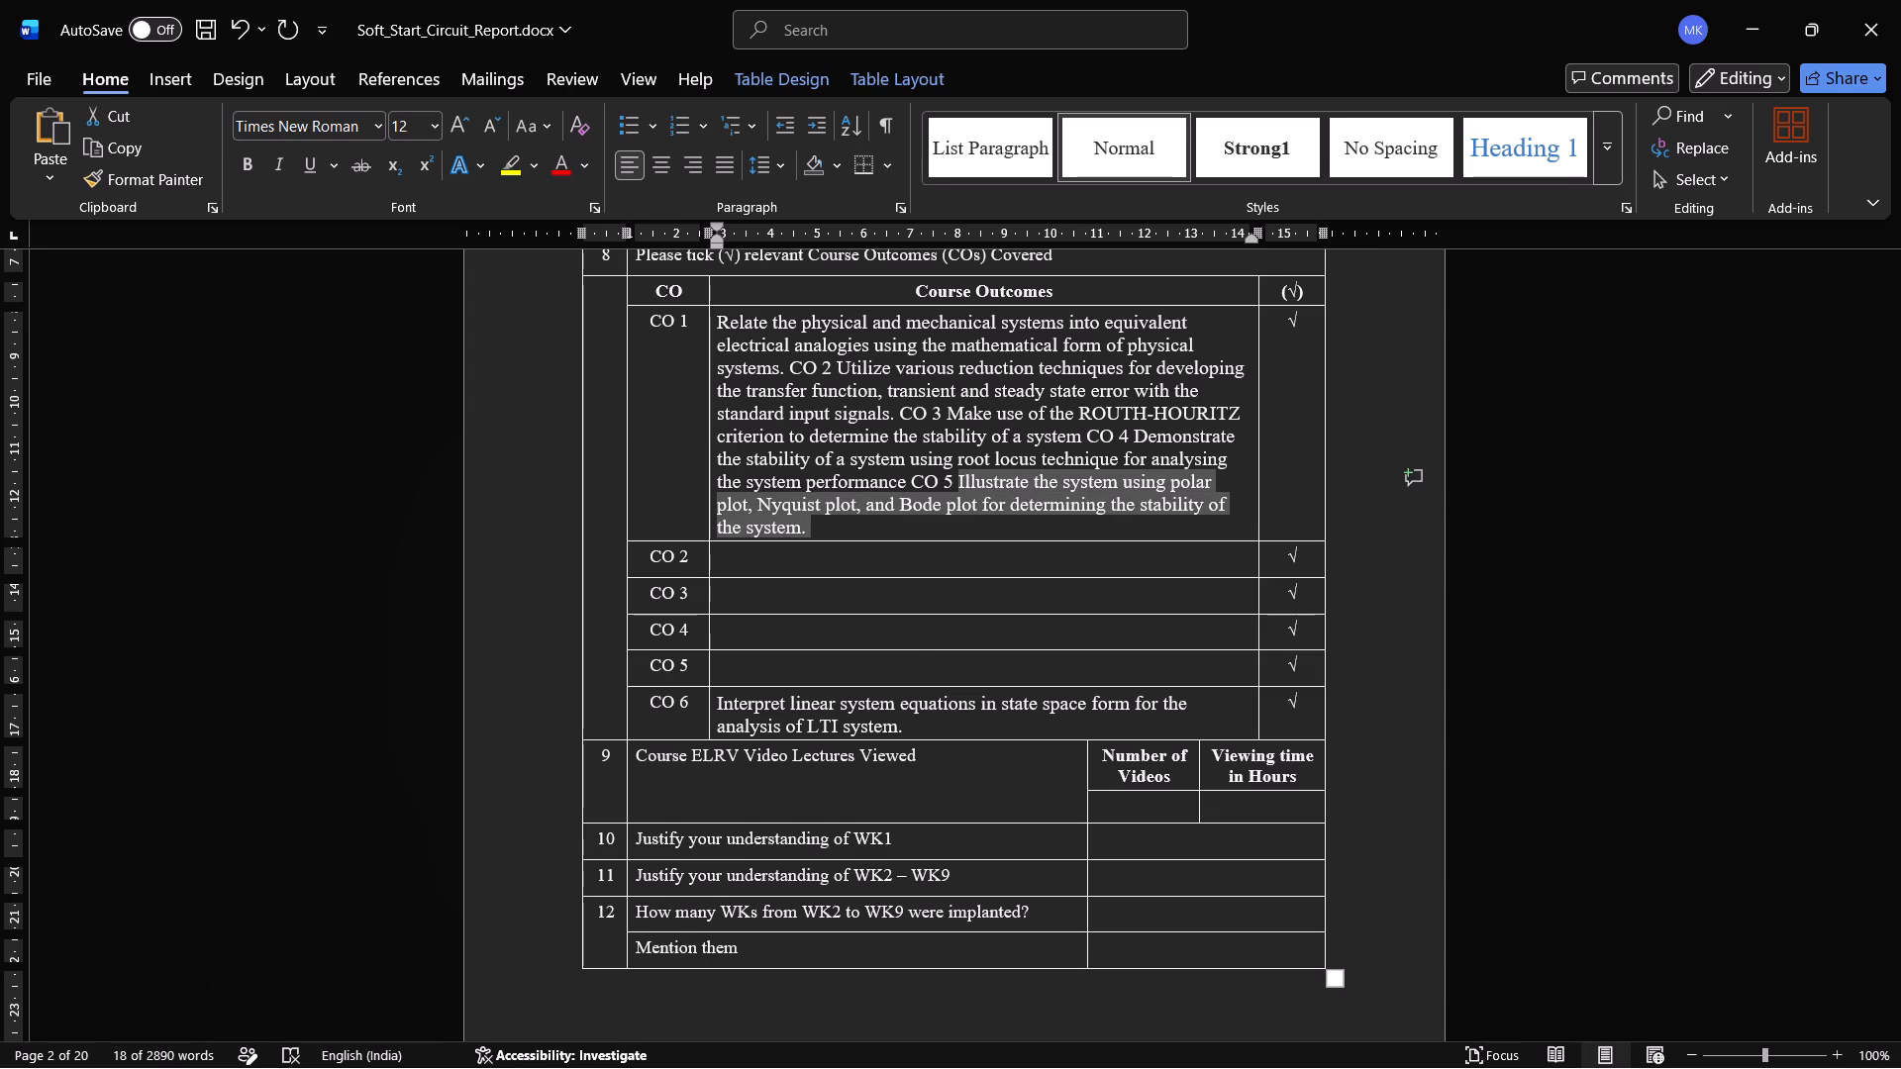
key(ctrl+x)
click(803, 617)
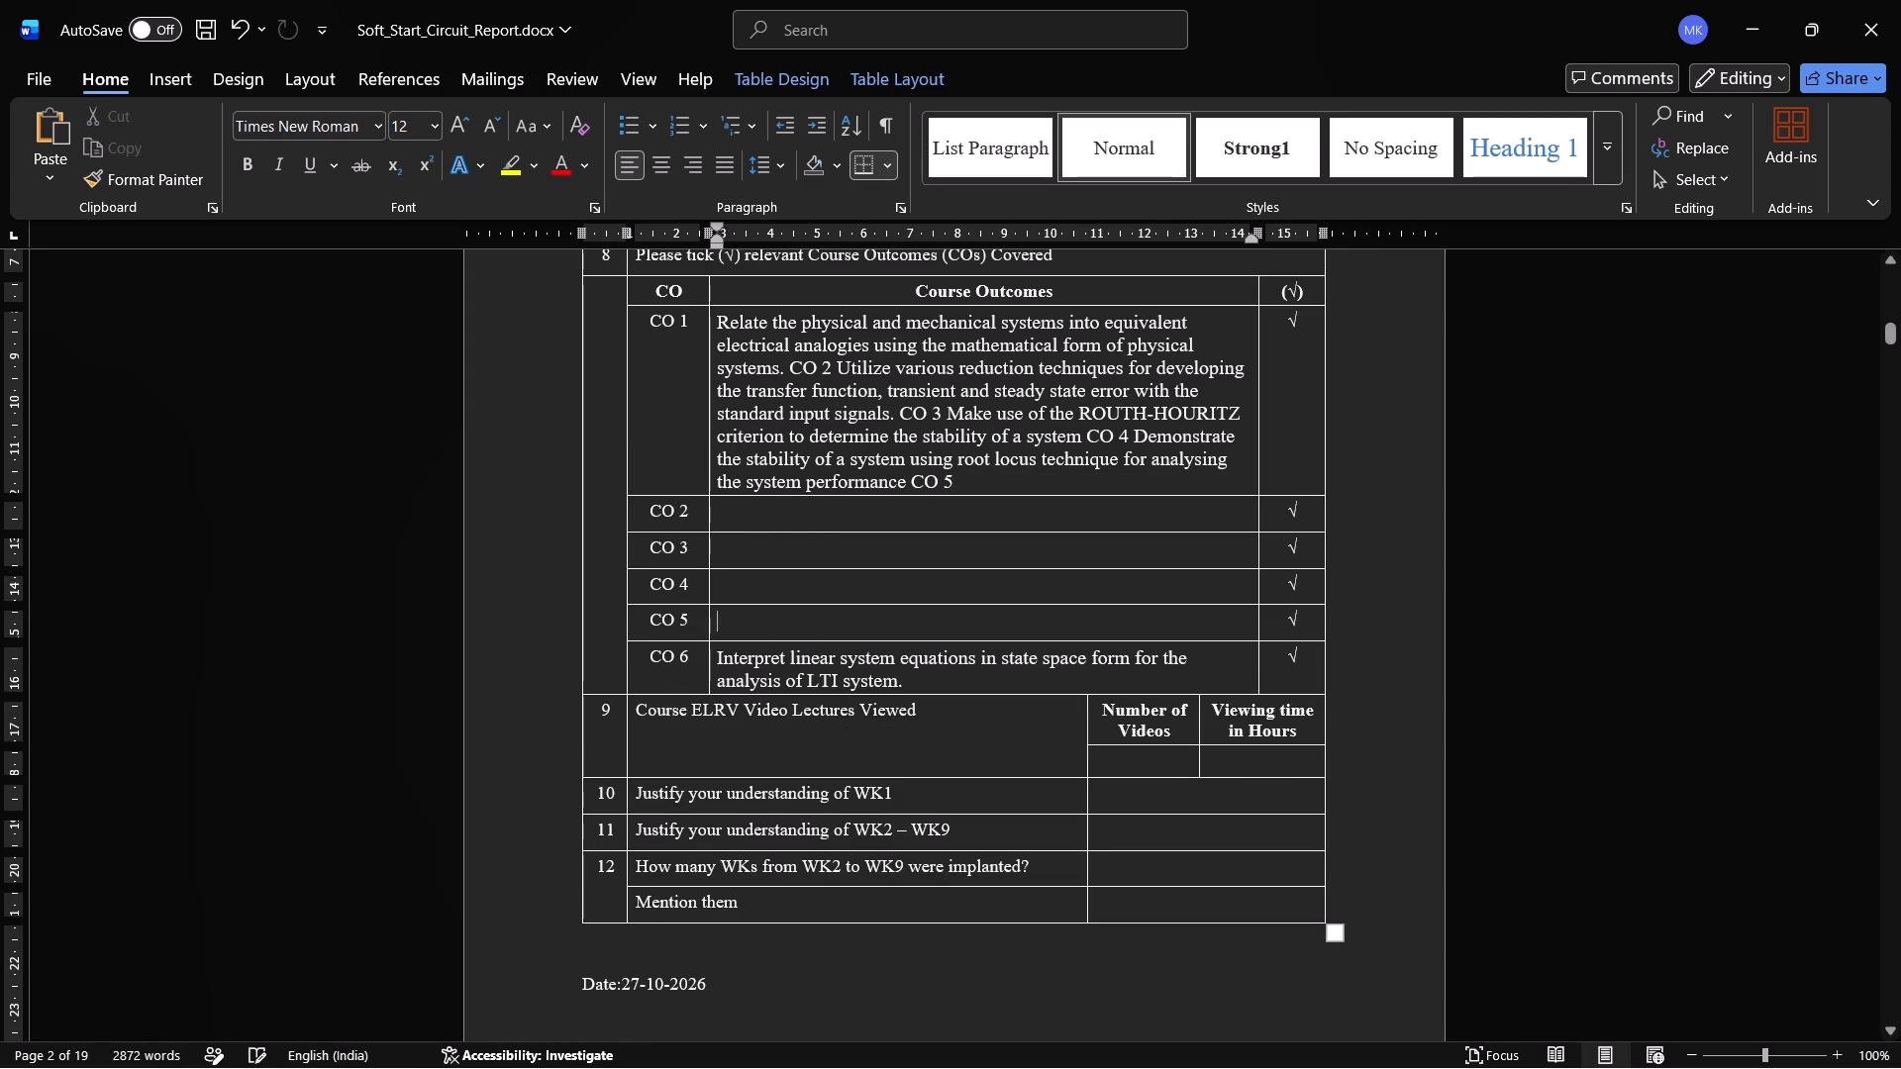
key(ctrl+v)
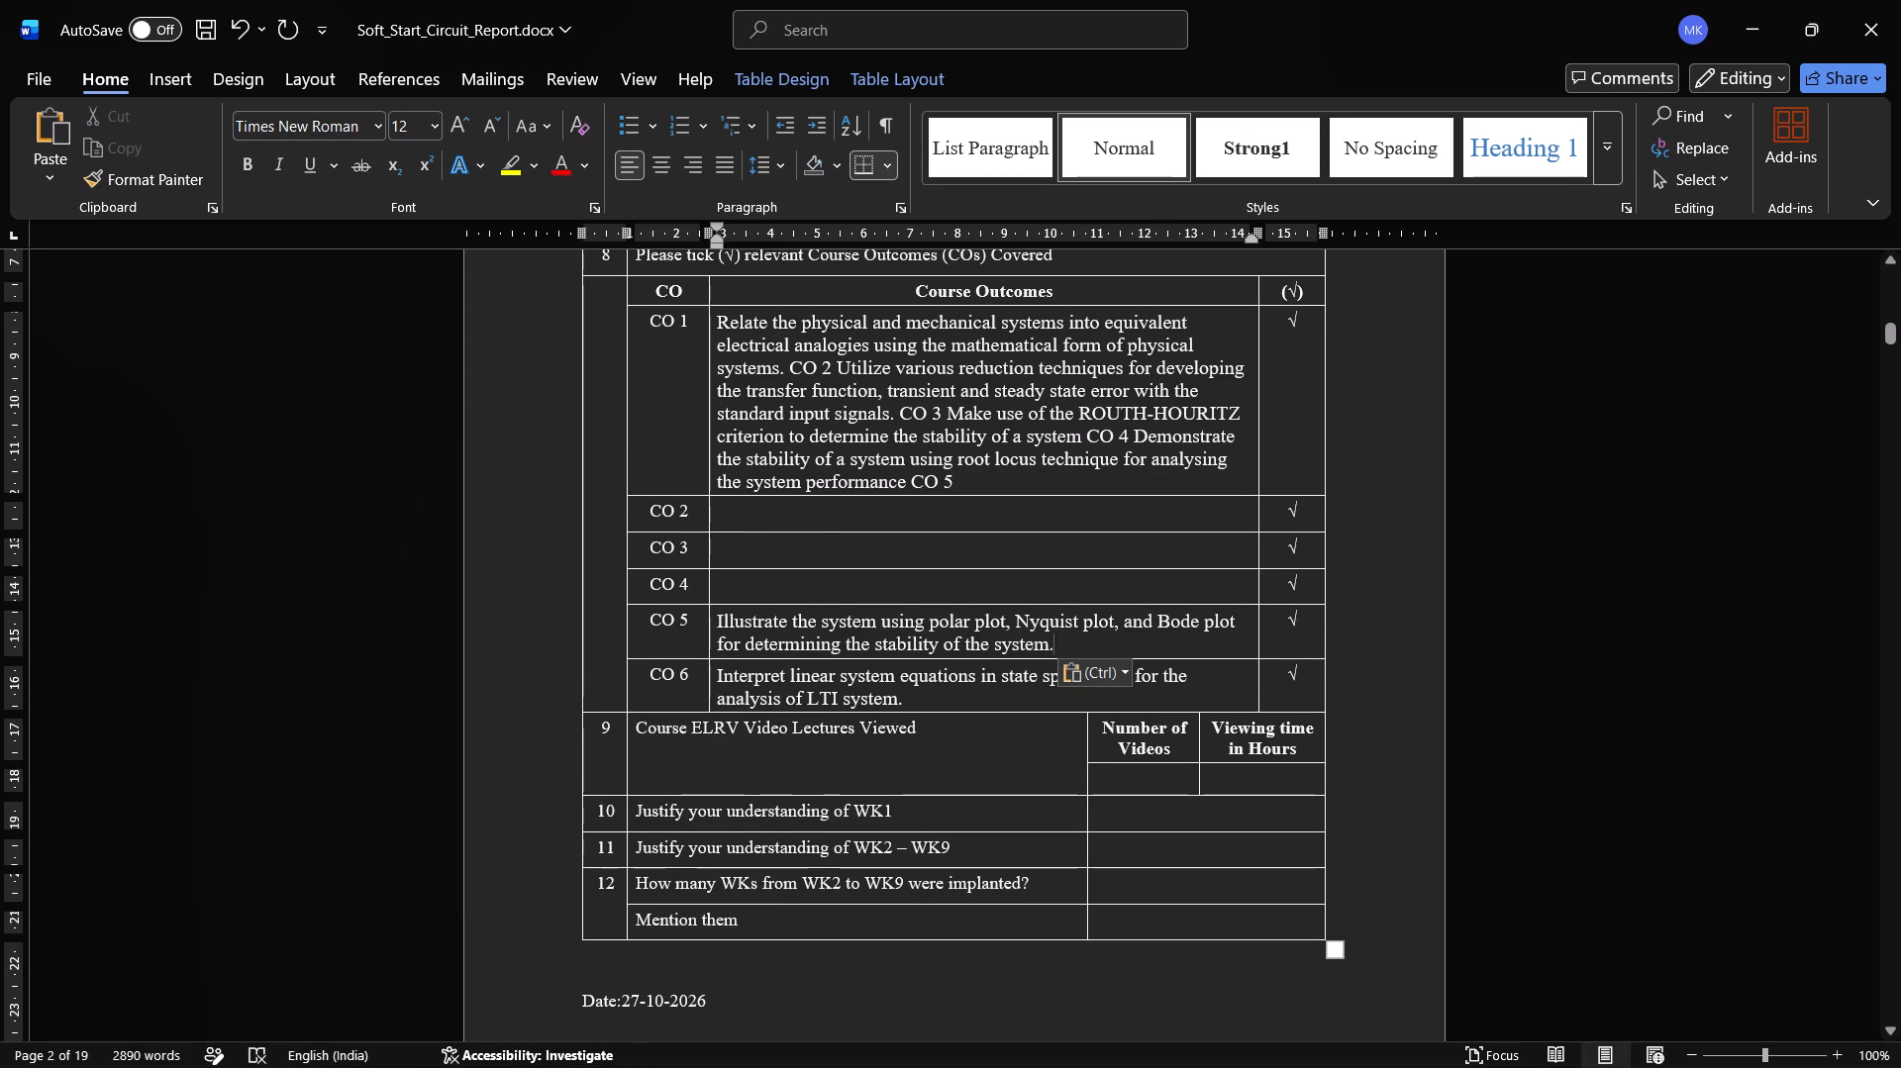
click(988, 479)
key(BackSpace)
key(BackSpace)
key(BackSpace)
key(BackSpace)
key(BackSpace)
Move the "Demonstrate the stability of a system" statement from the CO 1 cell to the CO 4 row and delete its leftover "CO 4" label.
key(ctrl+shift+Left)
key(ctrl+shift+Left)
key(ctrl+shift+Left)
key(ctrl+shift+Left)
key(ctrl+shift+Left)
key(ctrl+shift+Left)
key(ctrl+shift+Left)
key(ctrl+shift+Left)
key(ctrl+shift+Left)
key(ctrl+shift+Left)
key(ctrl+shift+Left)
key(ctrl+shift+Left)
key(ctrl+shift+Left)
key(ctrl+shift+Left)
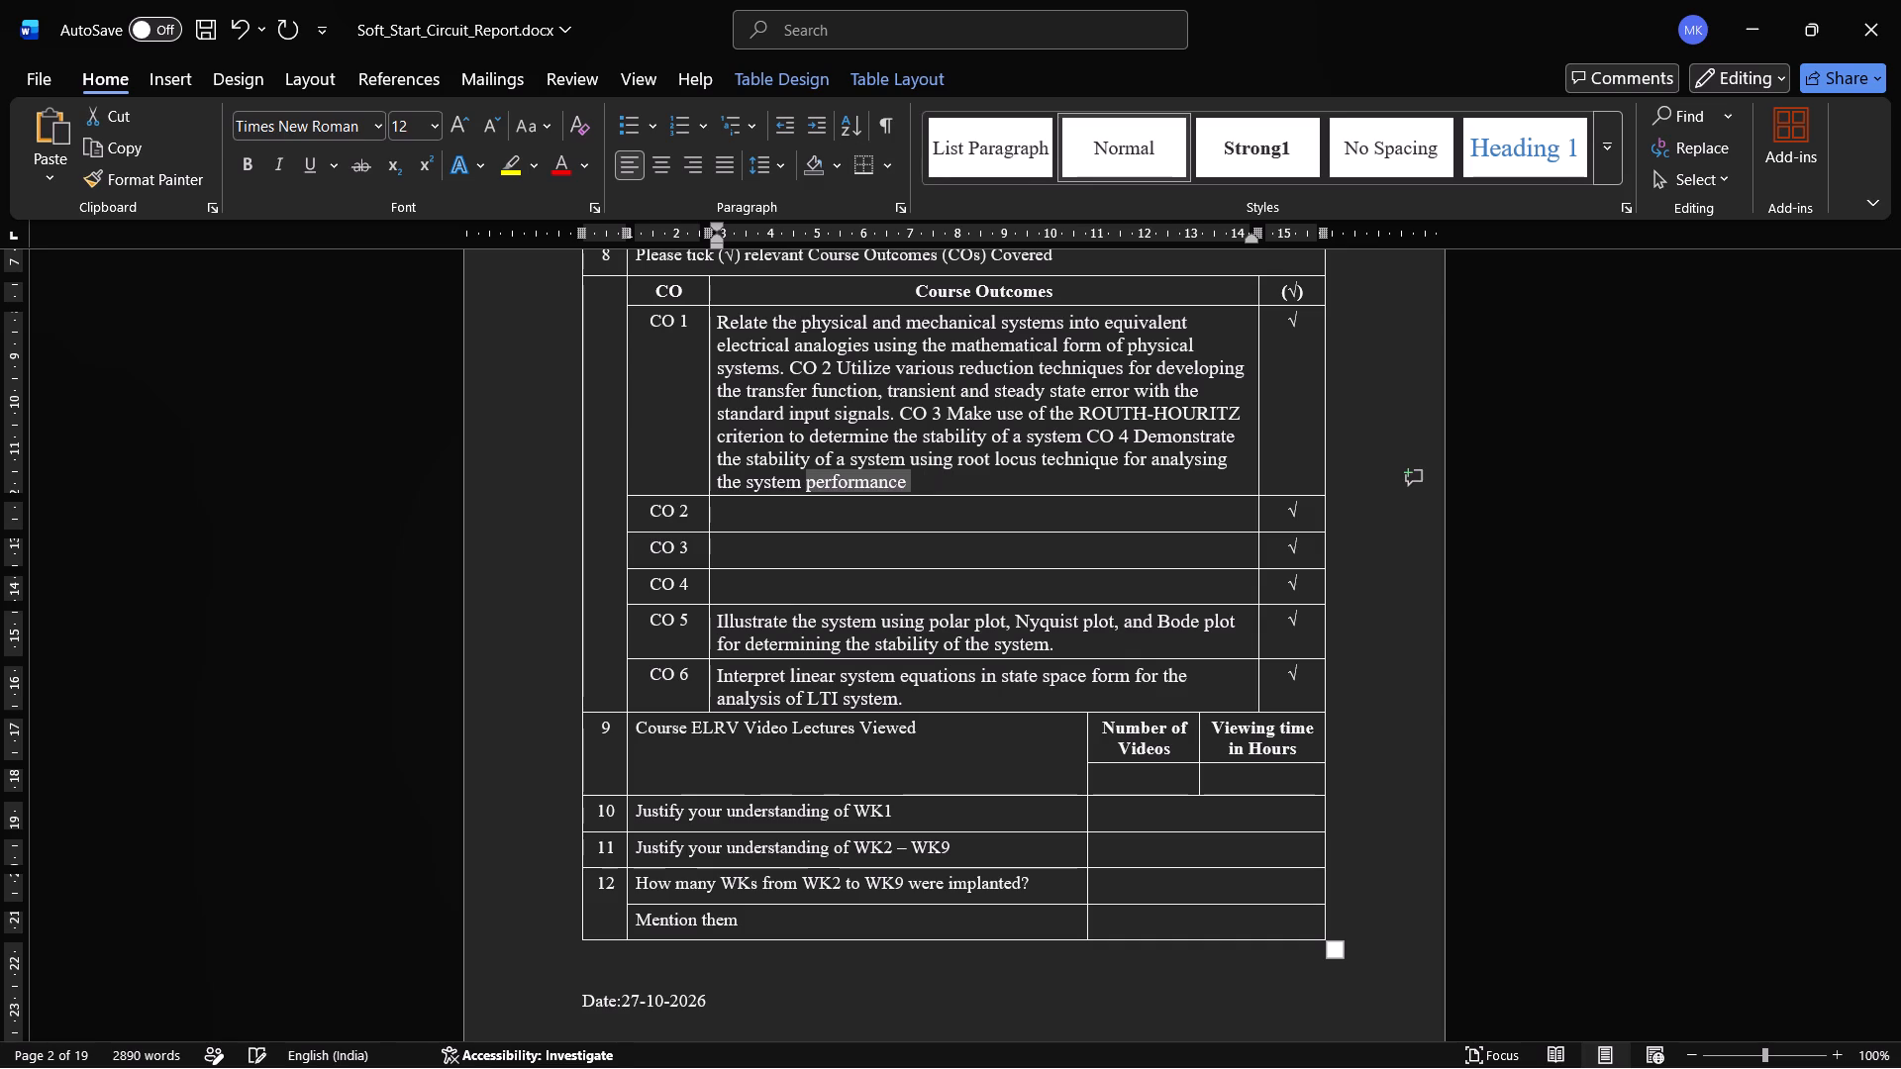
key(ctrl+shift+Left)
key(ctrl+shift+Left)
key(ctrl+shift+Right)
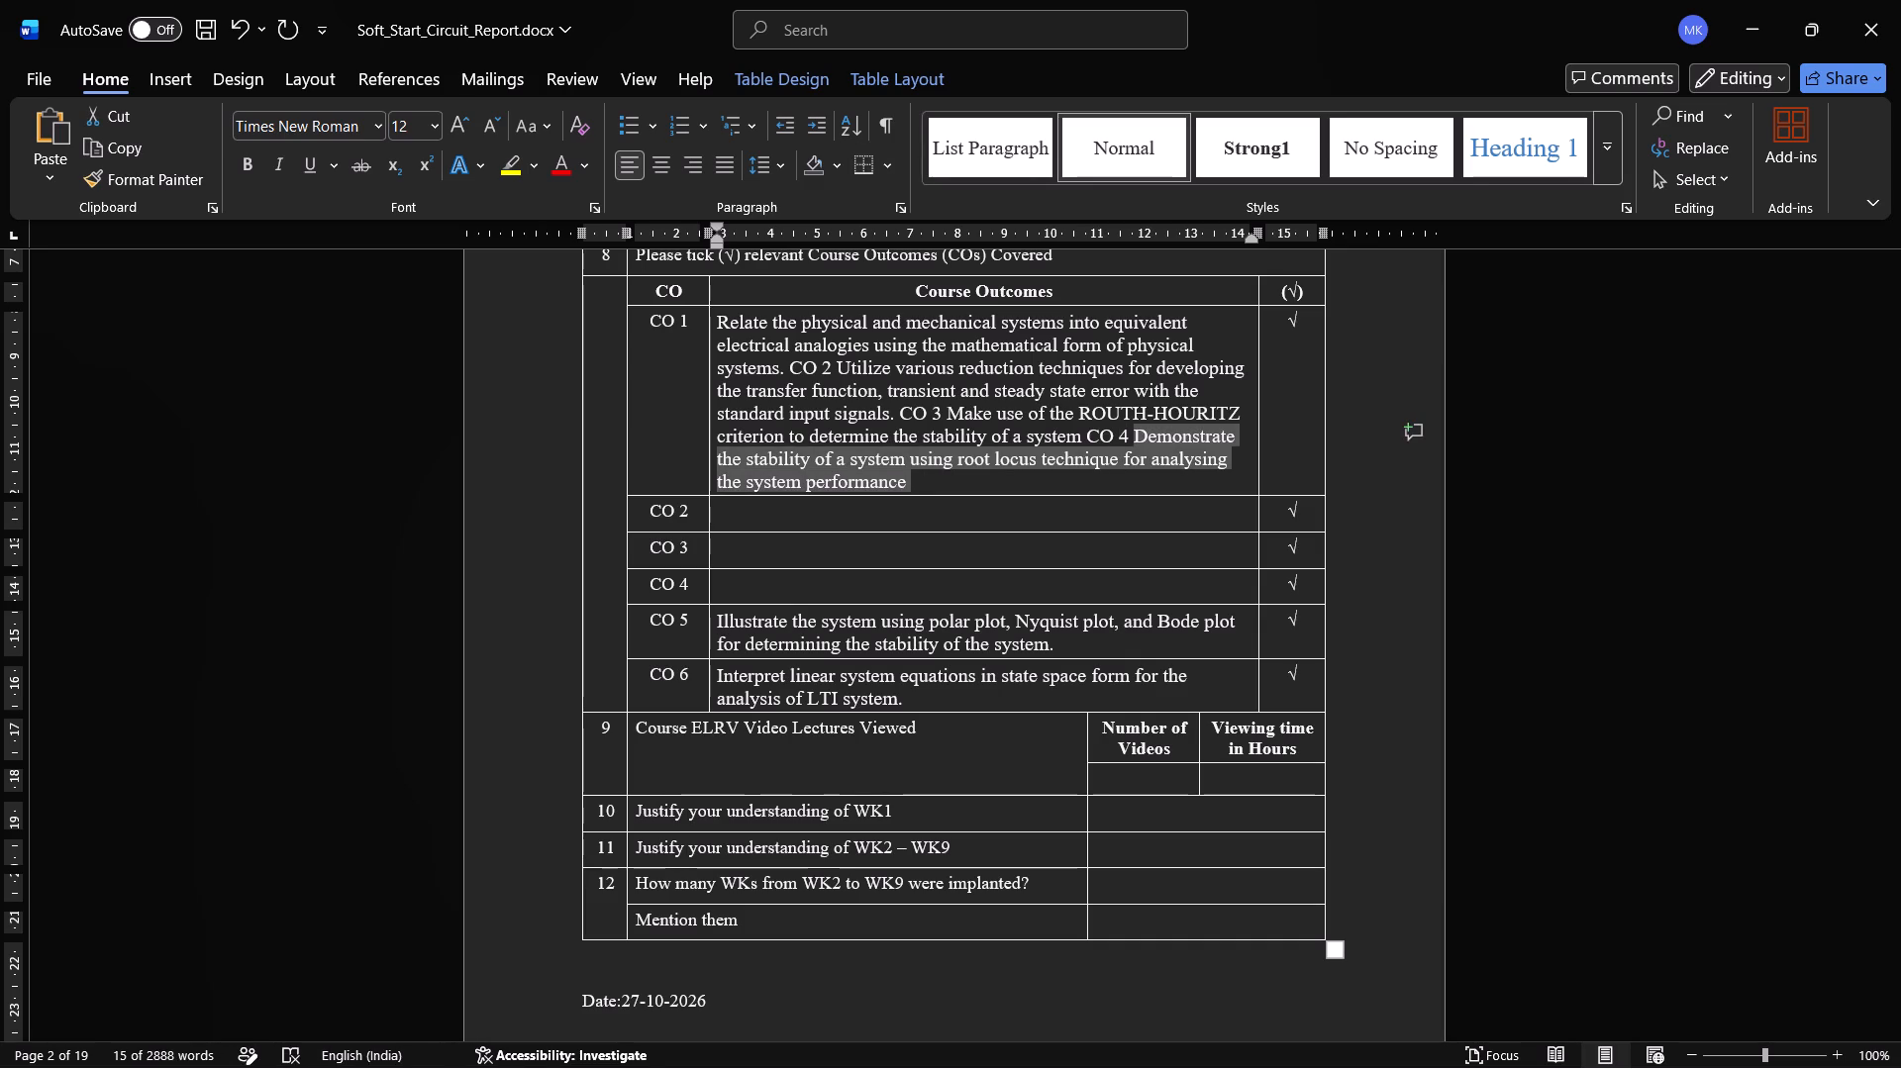
key(ctrl+x)
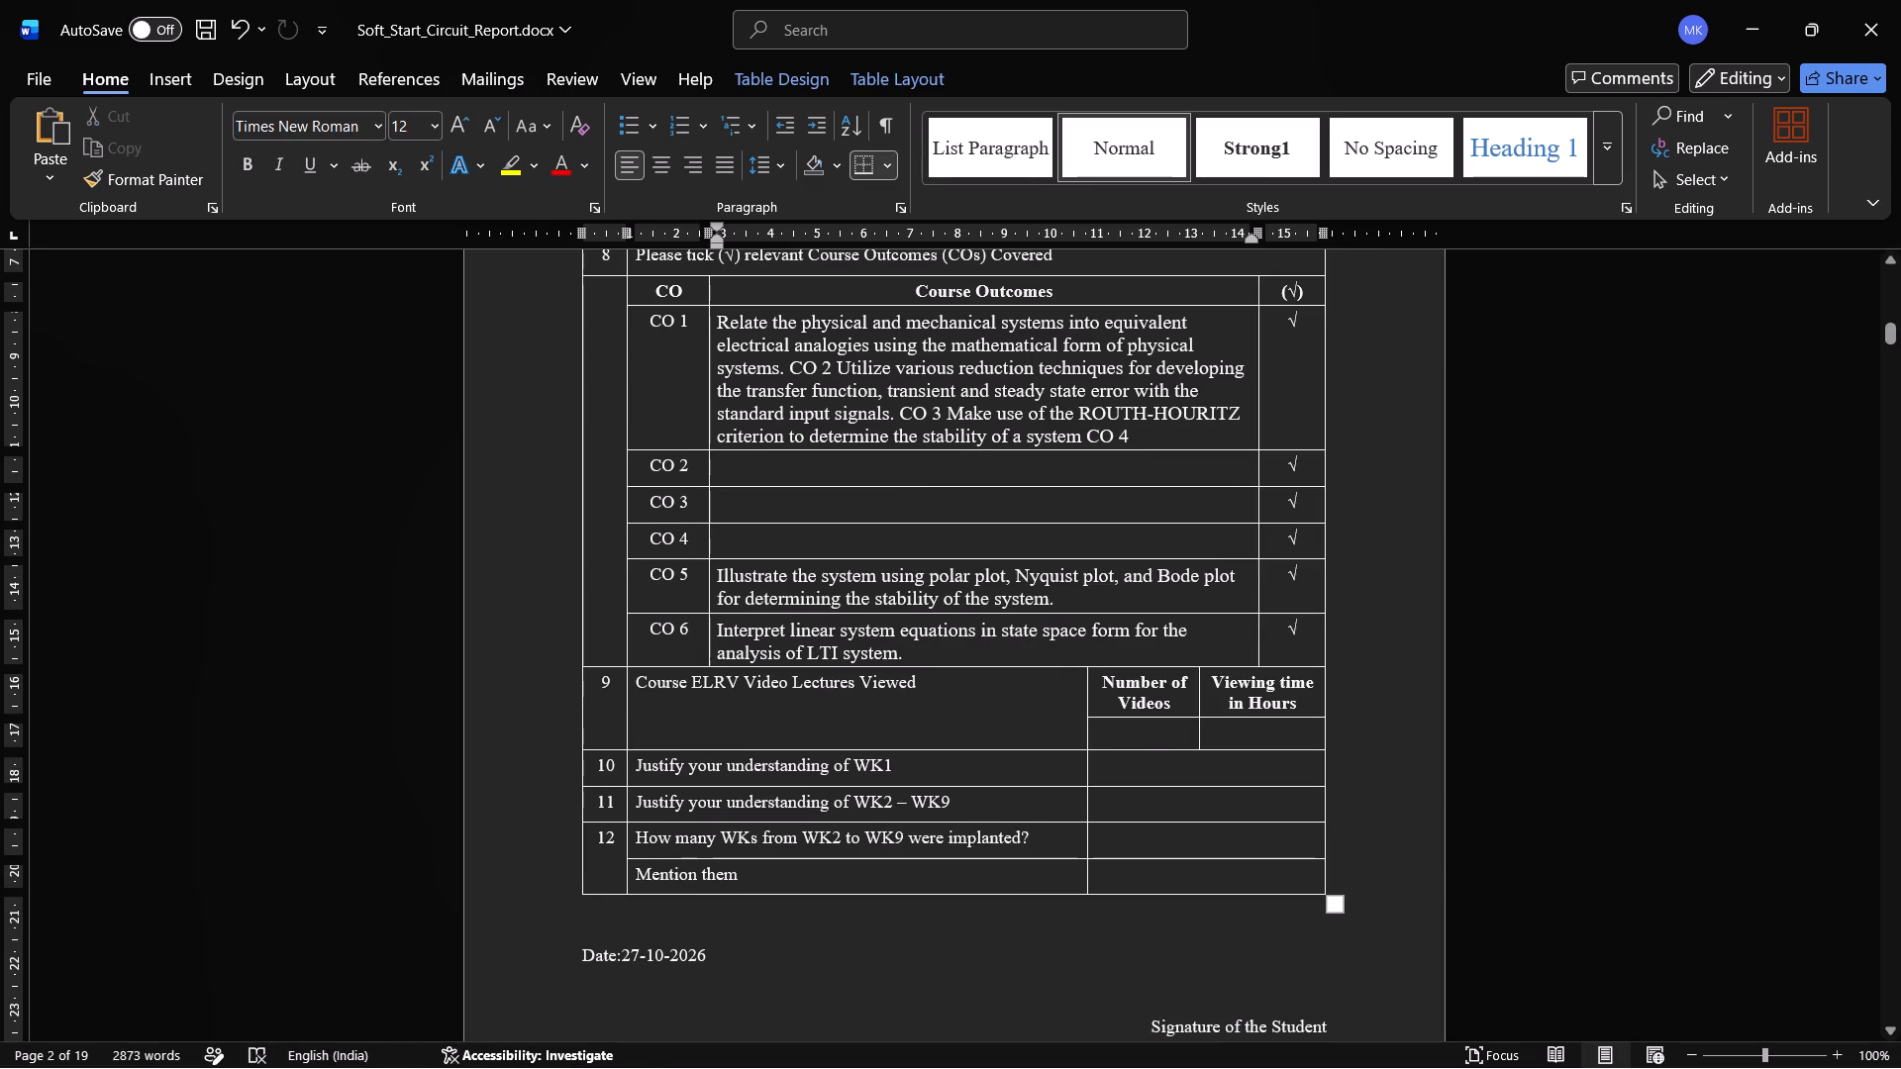
click(921, 538)
key(ctrl+v)
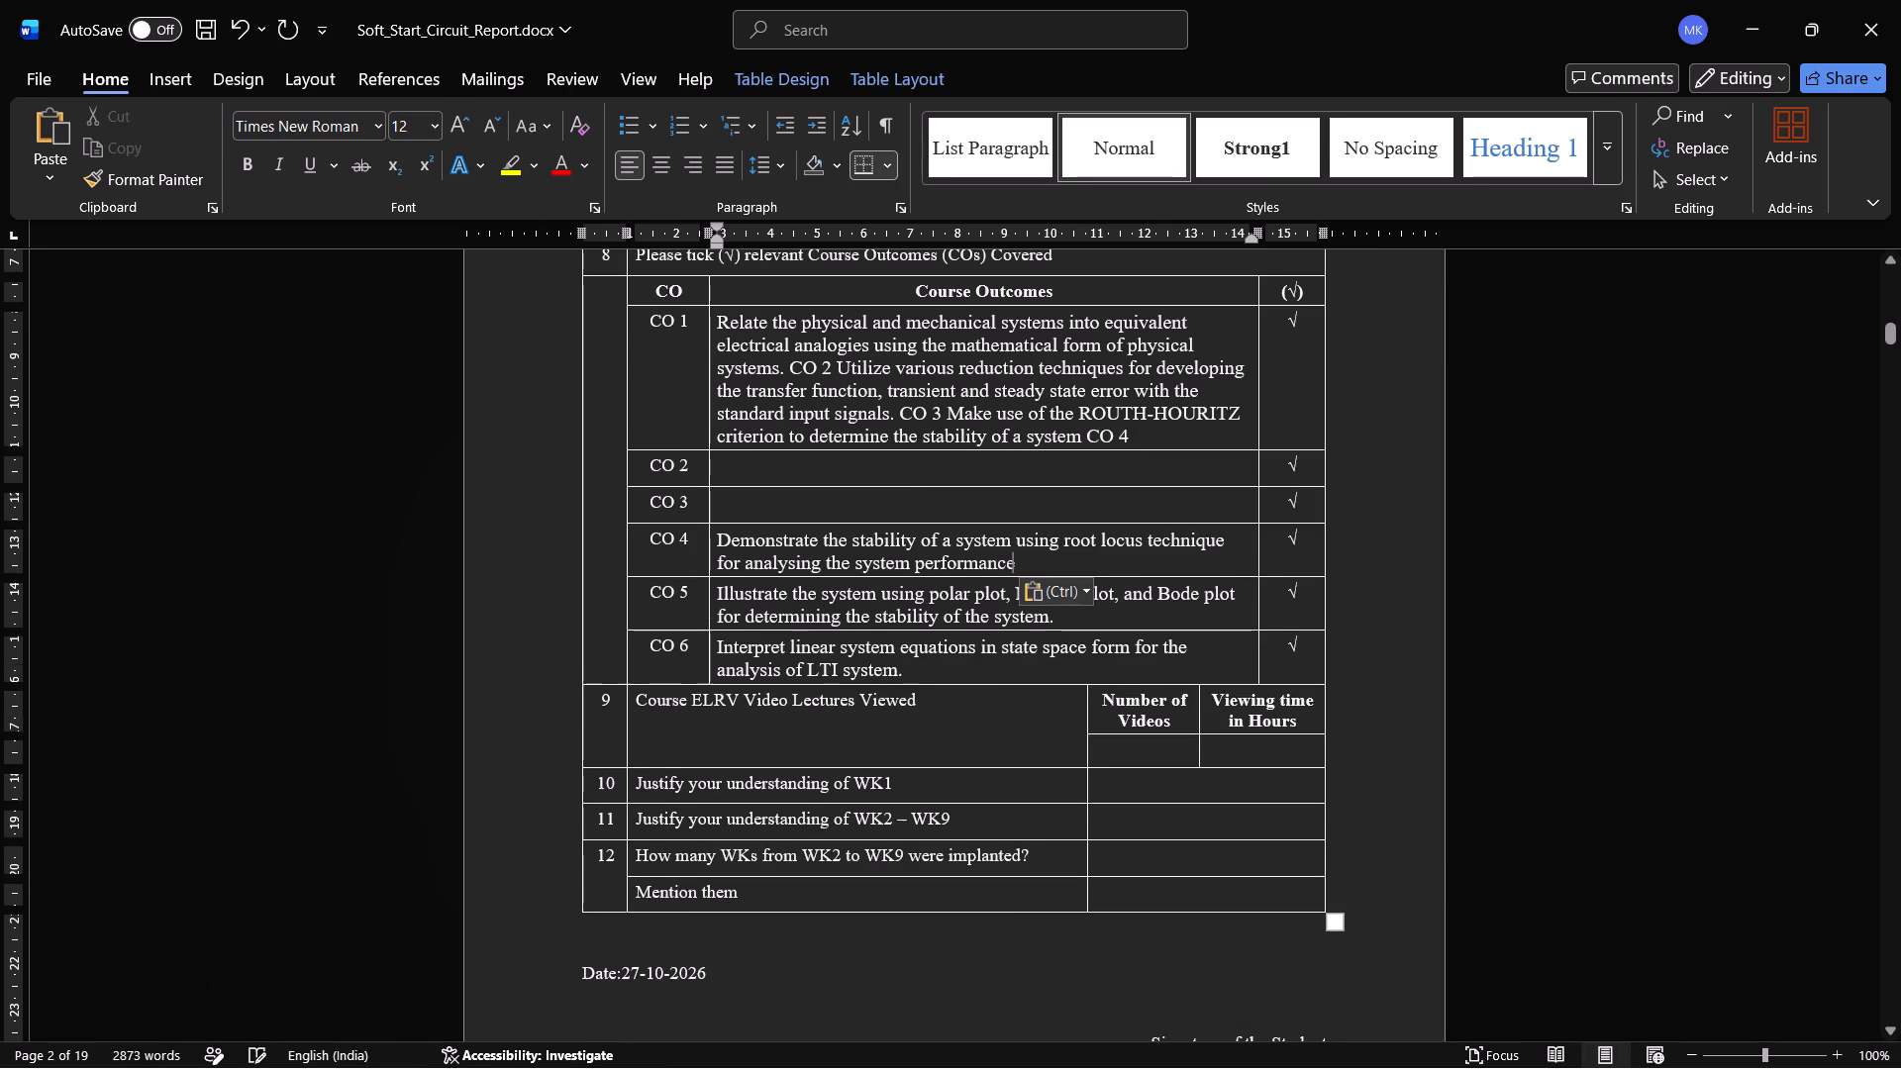
click(1138, 442)
key(BackSpace)
key(BackSpace)
key(BackSpace)
key(BackSpace)
key(BackSpace)
Move the "Make use of the ROUTH-HOURITZ criterion" statement from the CO 1 cell to the CO 3 row and delete its leftover "CO 3" label.
key(ctrl+shift+Left)
key(ctrl+shift+Left)
key(ctrl+shift+Left)
key(ctrl+shift+Left)
key(ctrl+shift+Left)
key(ctrl+shift+Left)
key(ctrl+shift+Left)
key(ctrl+shift+Left)
key(ctrl+shift+Left)
key(ctrl+shift+Left)
key(ctrl+shift+Left)
key(ctrl+shift+Left)
key(ctrl+shift+Left)
key(ctrl+shift+Left)
key(ctrl+shift+Left)
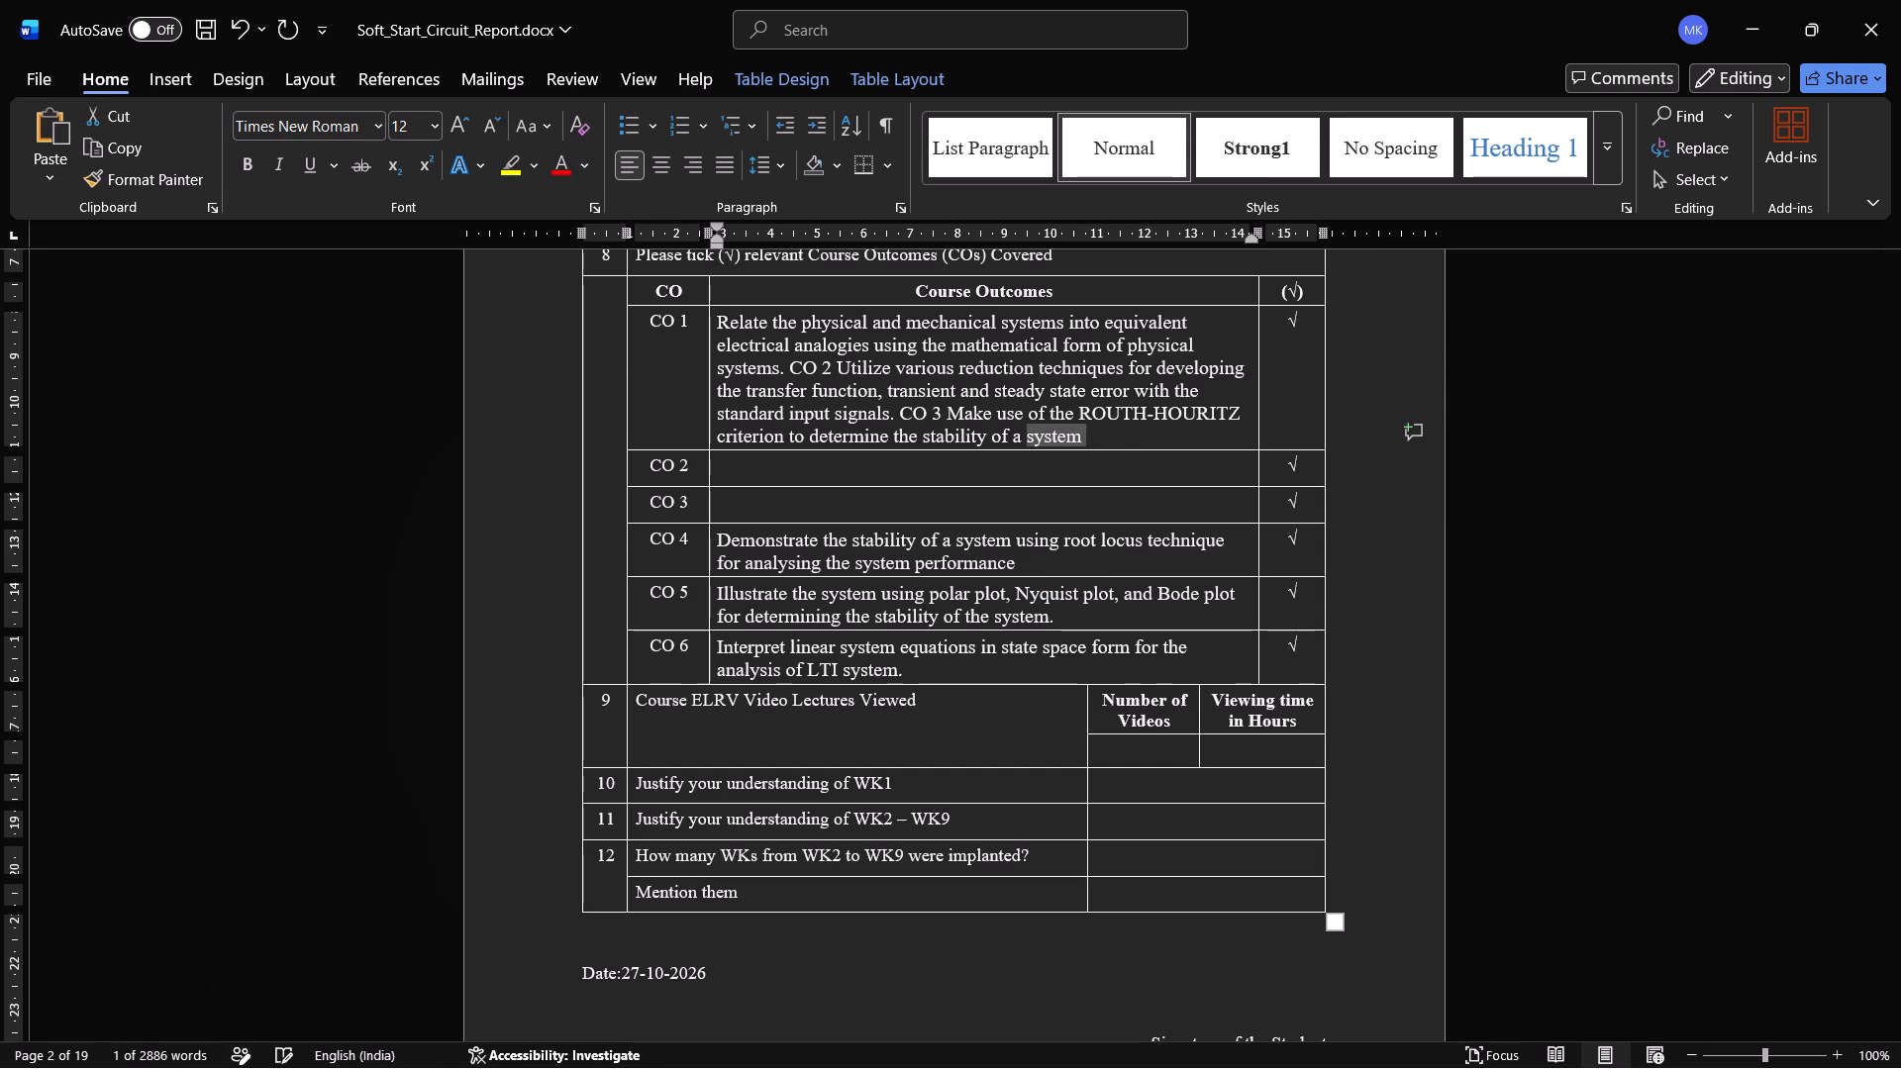
key(ctrl+shift+Left)
key(ctrl+shift+Right)
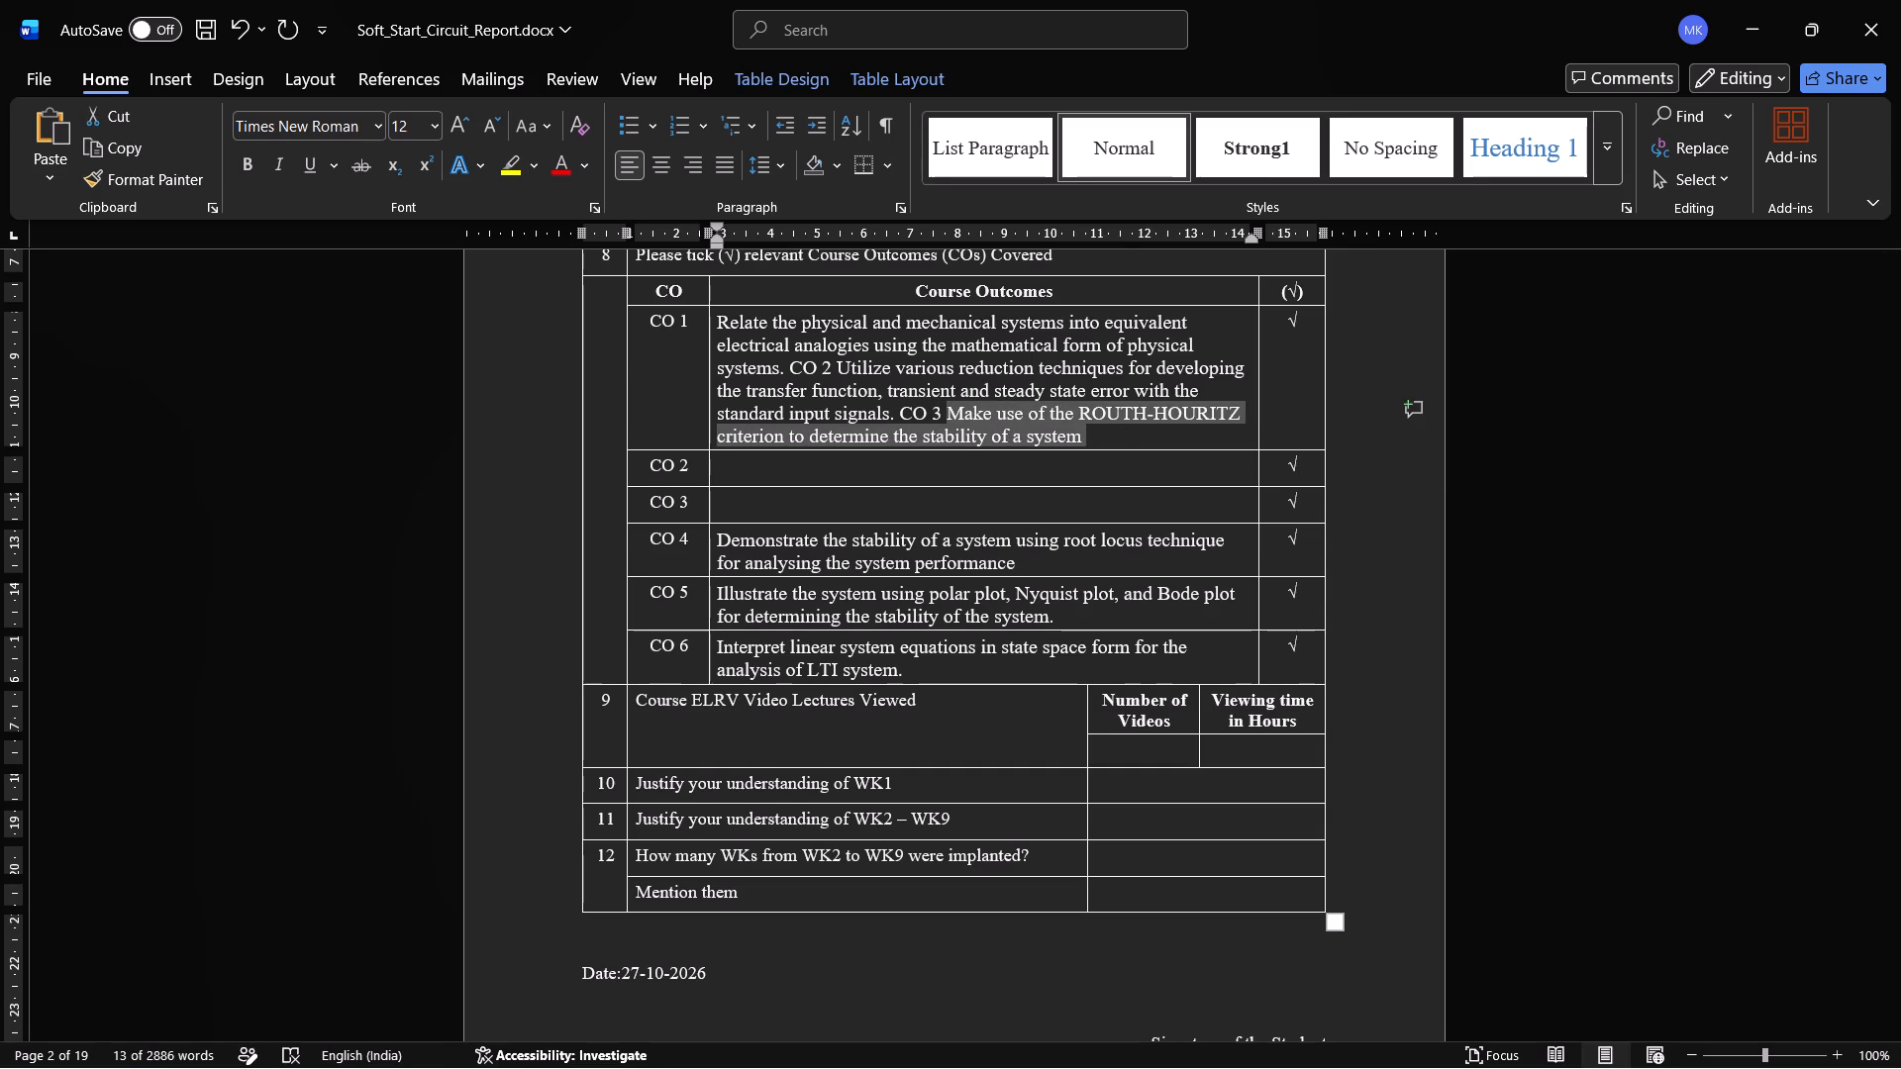
key(ctrl+x)
click(1019, 478)
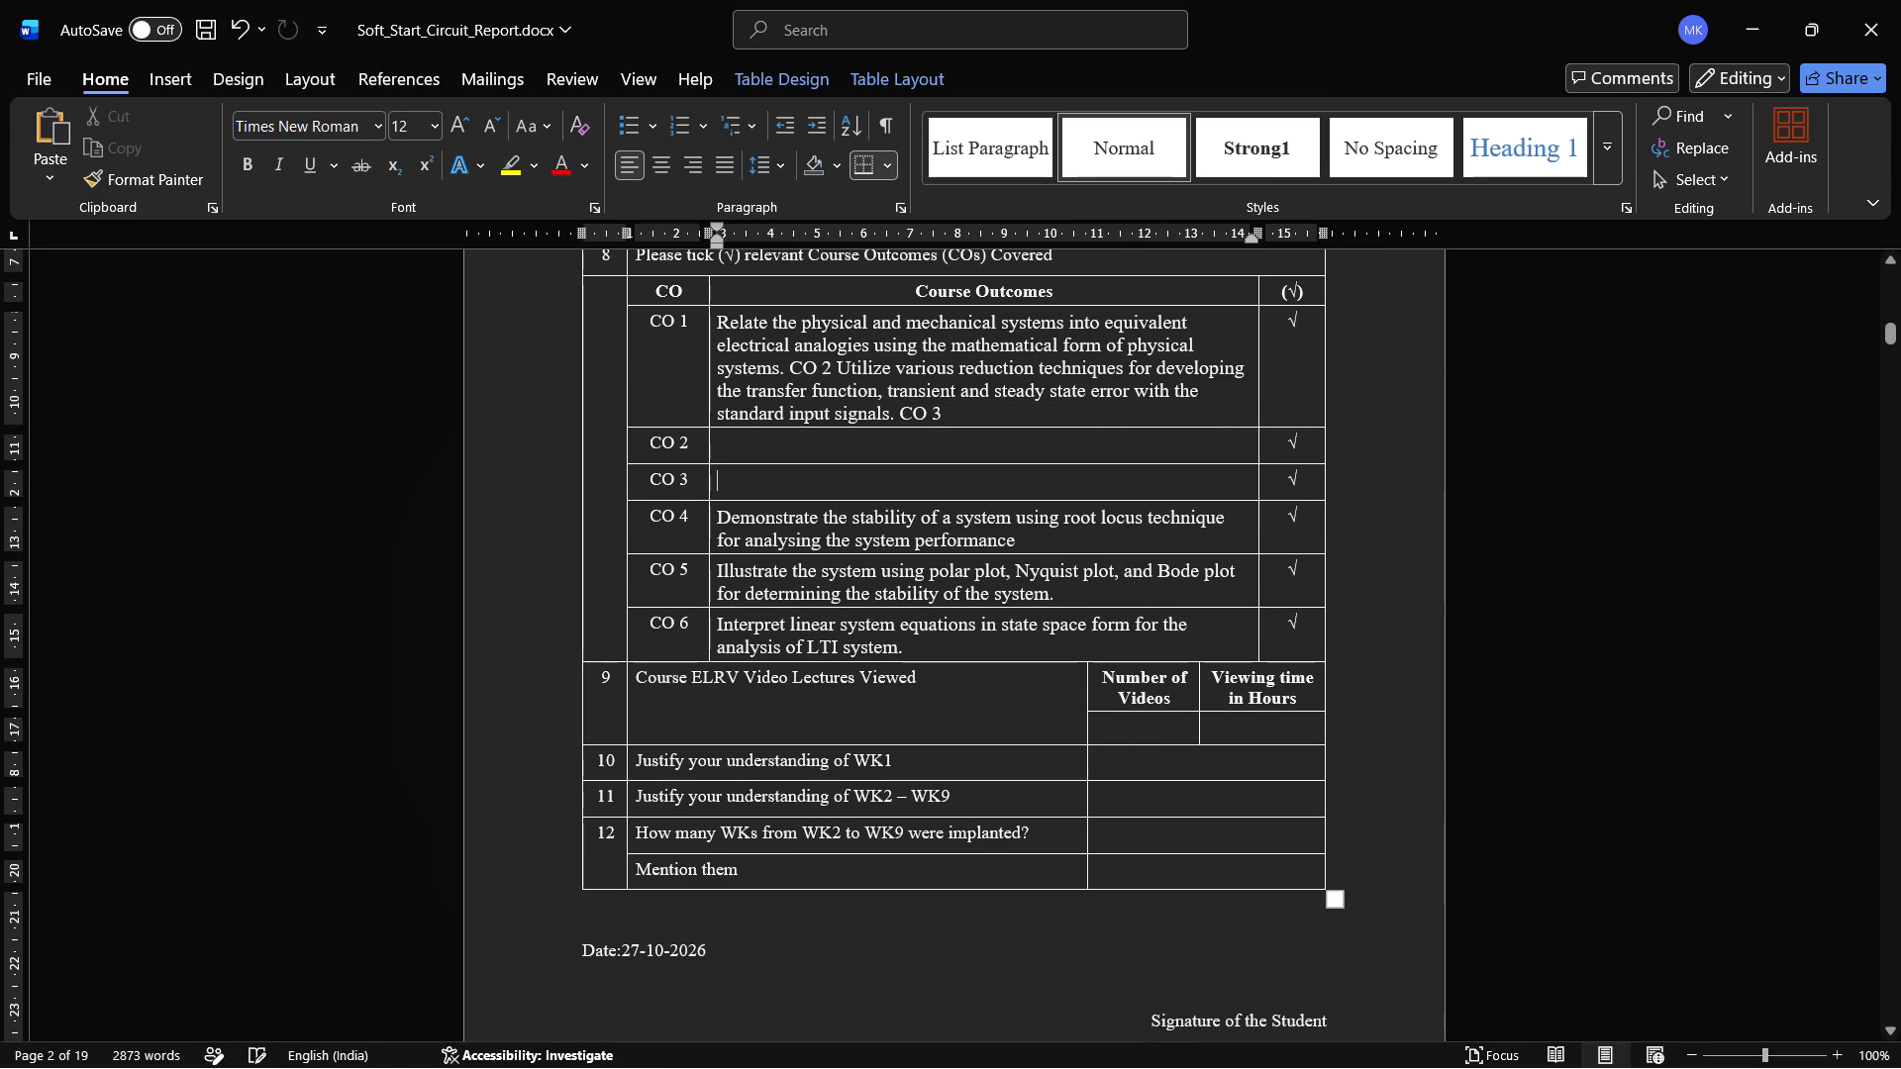
key(ctrl+v)
click(1013, 406)
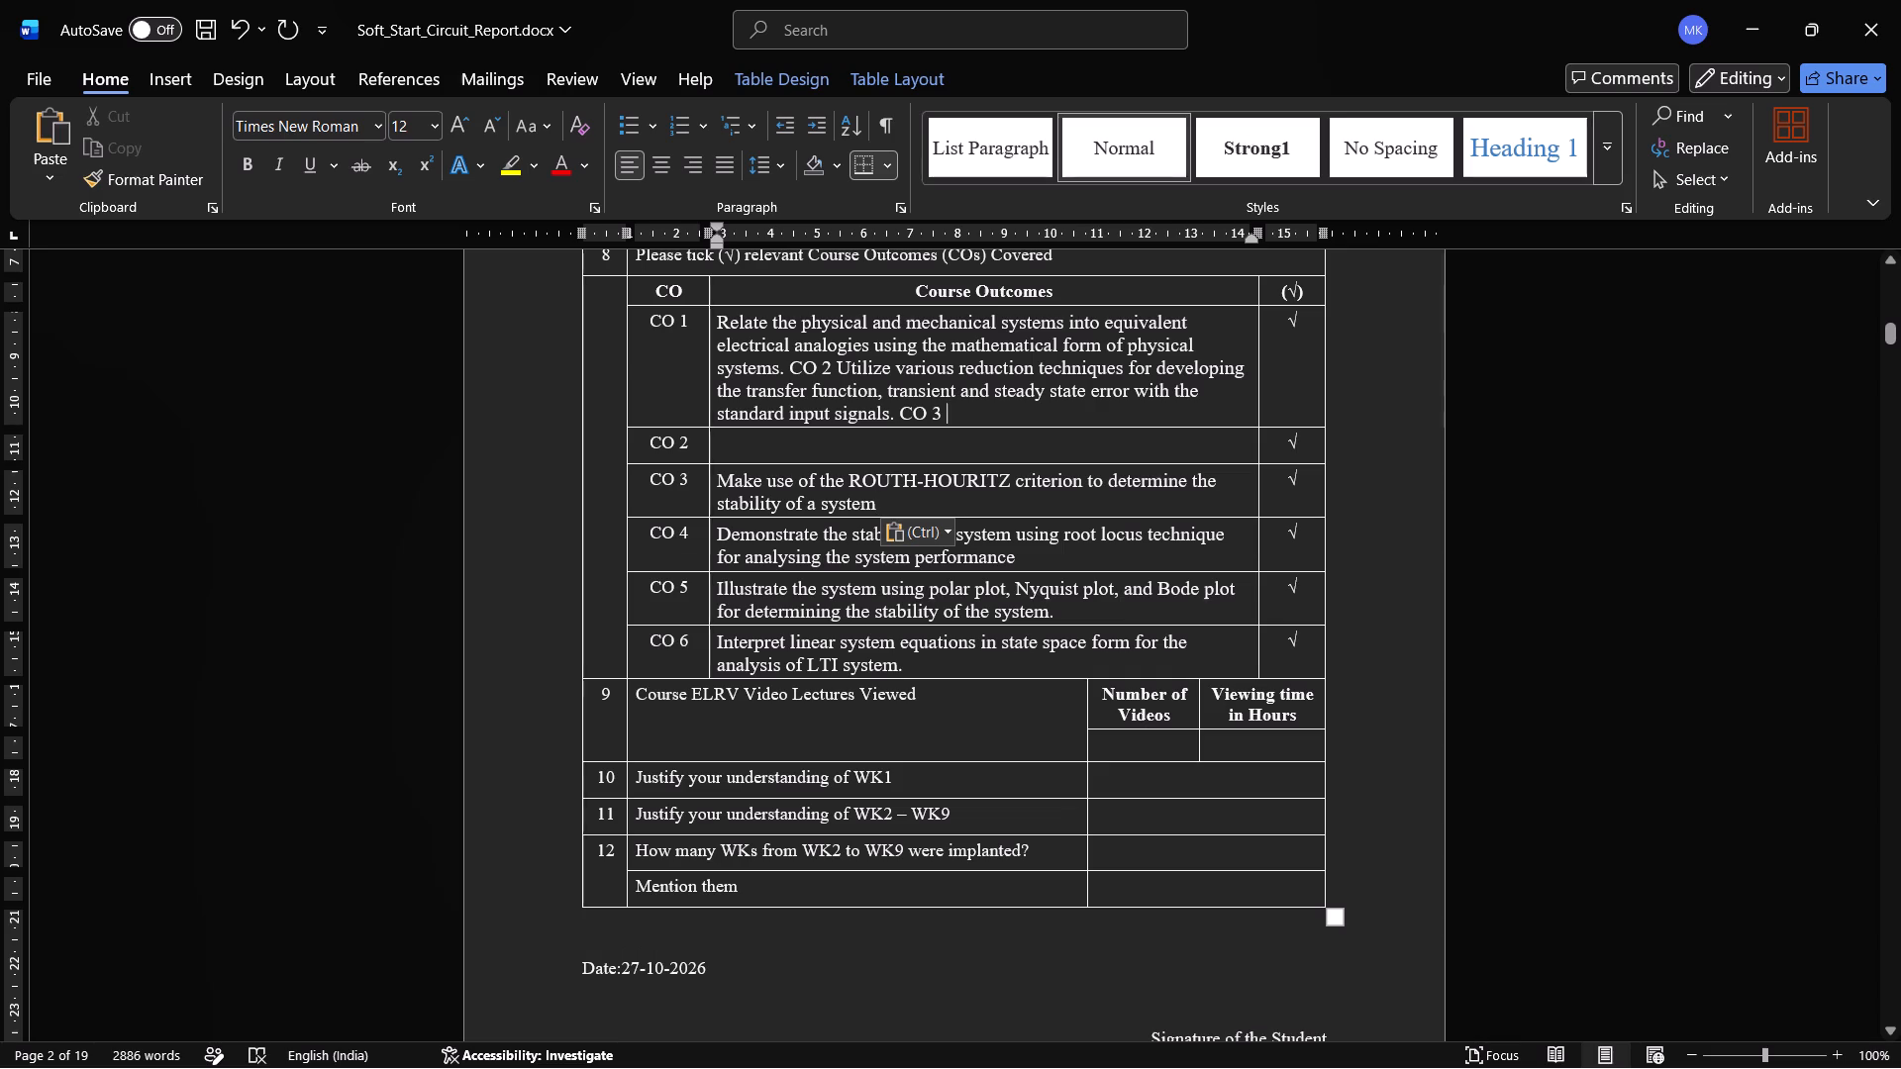
key(BackSpace)
key(BackSpace)
key(BackSpace)
key(BackSpace)
key(BackSpace)
Move the "Utilize various reduction techniques" statement from the CO 1 cell to the CO 2 row and delete its leftover "CO 2" label.
key(ctrl+shift+Left)
key(ctrl+shift+Left)
key(ctrl+shift+Left)
key(ctrl+shift+Left)
key(ctrl+shift+Left)
key(ctrl+shift+Left)
key(ctrl+shift+Left)
key(ctrl+shift+Left)
key(ctrl+shift+Left)
key(ctrl+shift+Left)
key(ctrl+shift+Left)
key(ctrl+shift+Left)
key(ctrl+shift+Left)
key(ctrl+shift+Left)
key(ctrl+shift+Left)
key(ctrl+shift+Left)
key(ctrl+shift+Left)
key(ctrl+shift+Left)
key(ctrl+shift+Left)
key(ctrl+shift+Left)
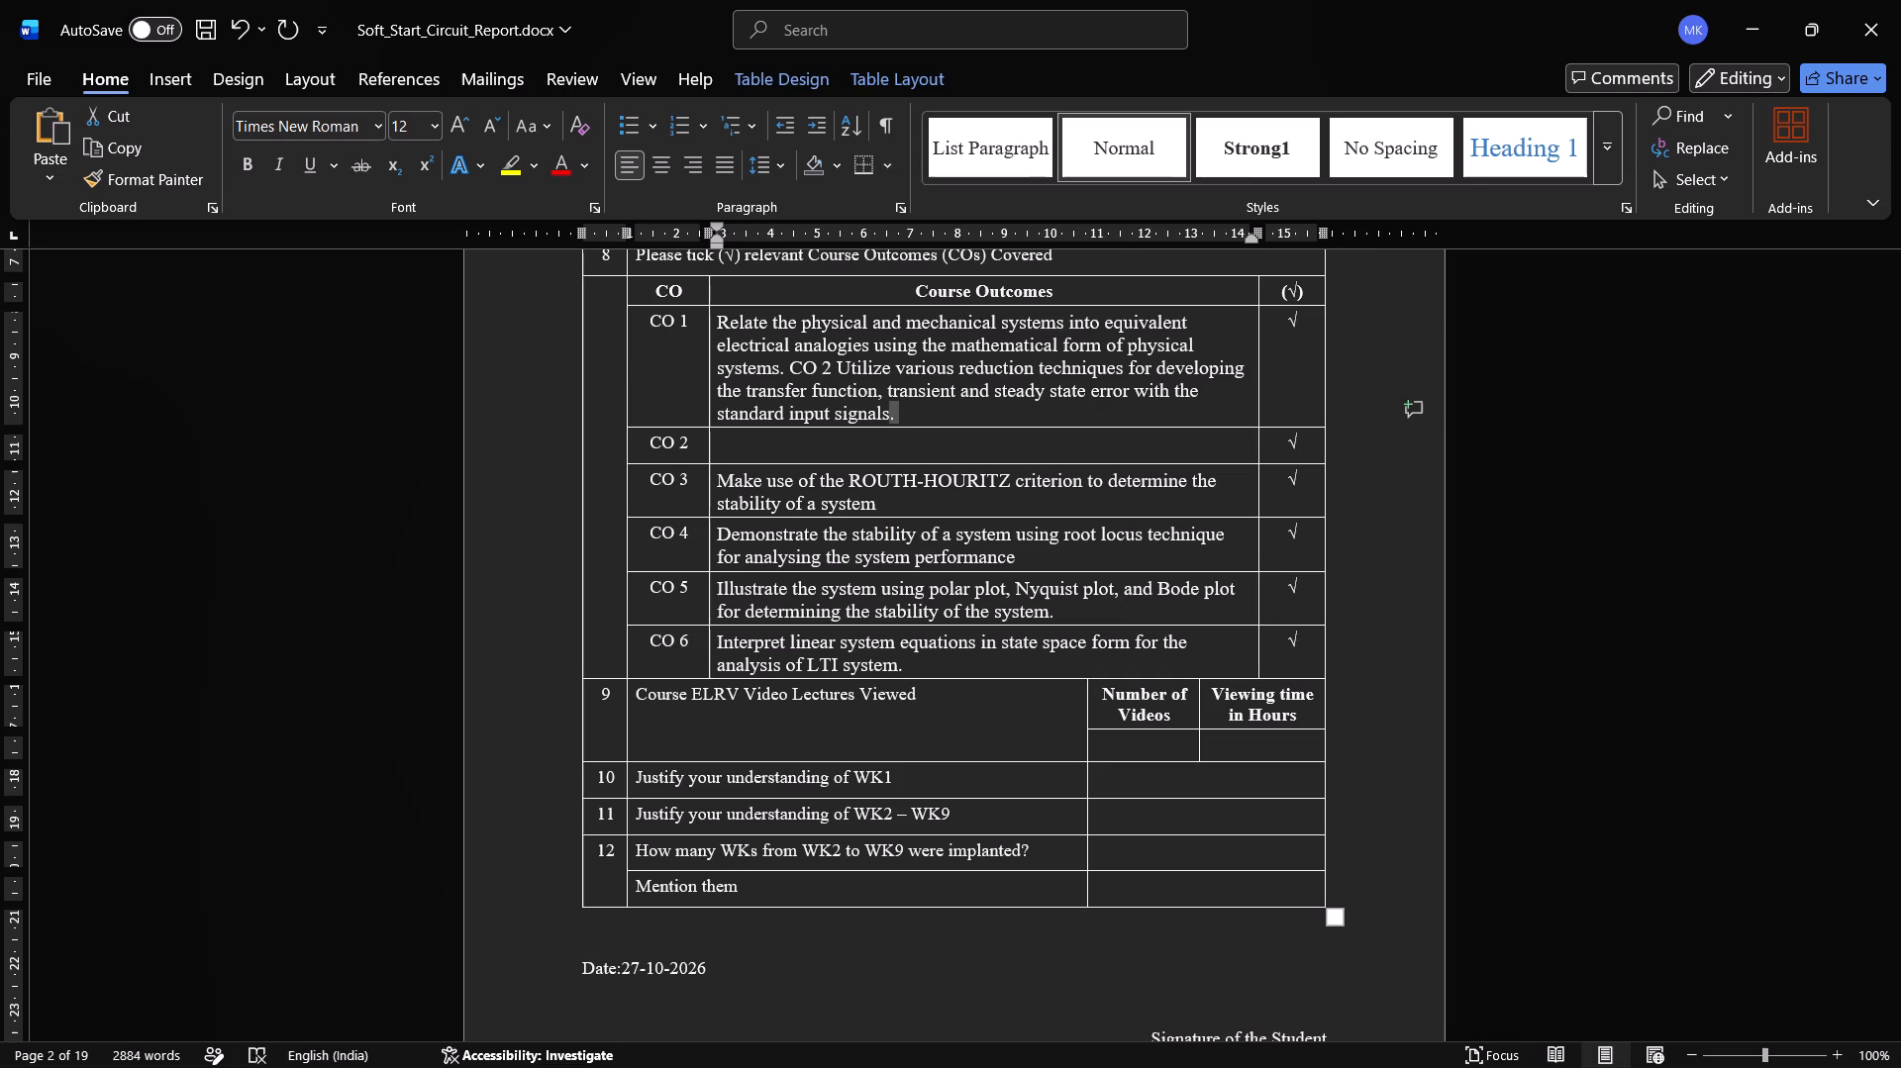
key(ctrl+shift+Left)
key(ctrl+shift+Right)
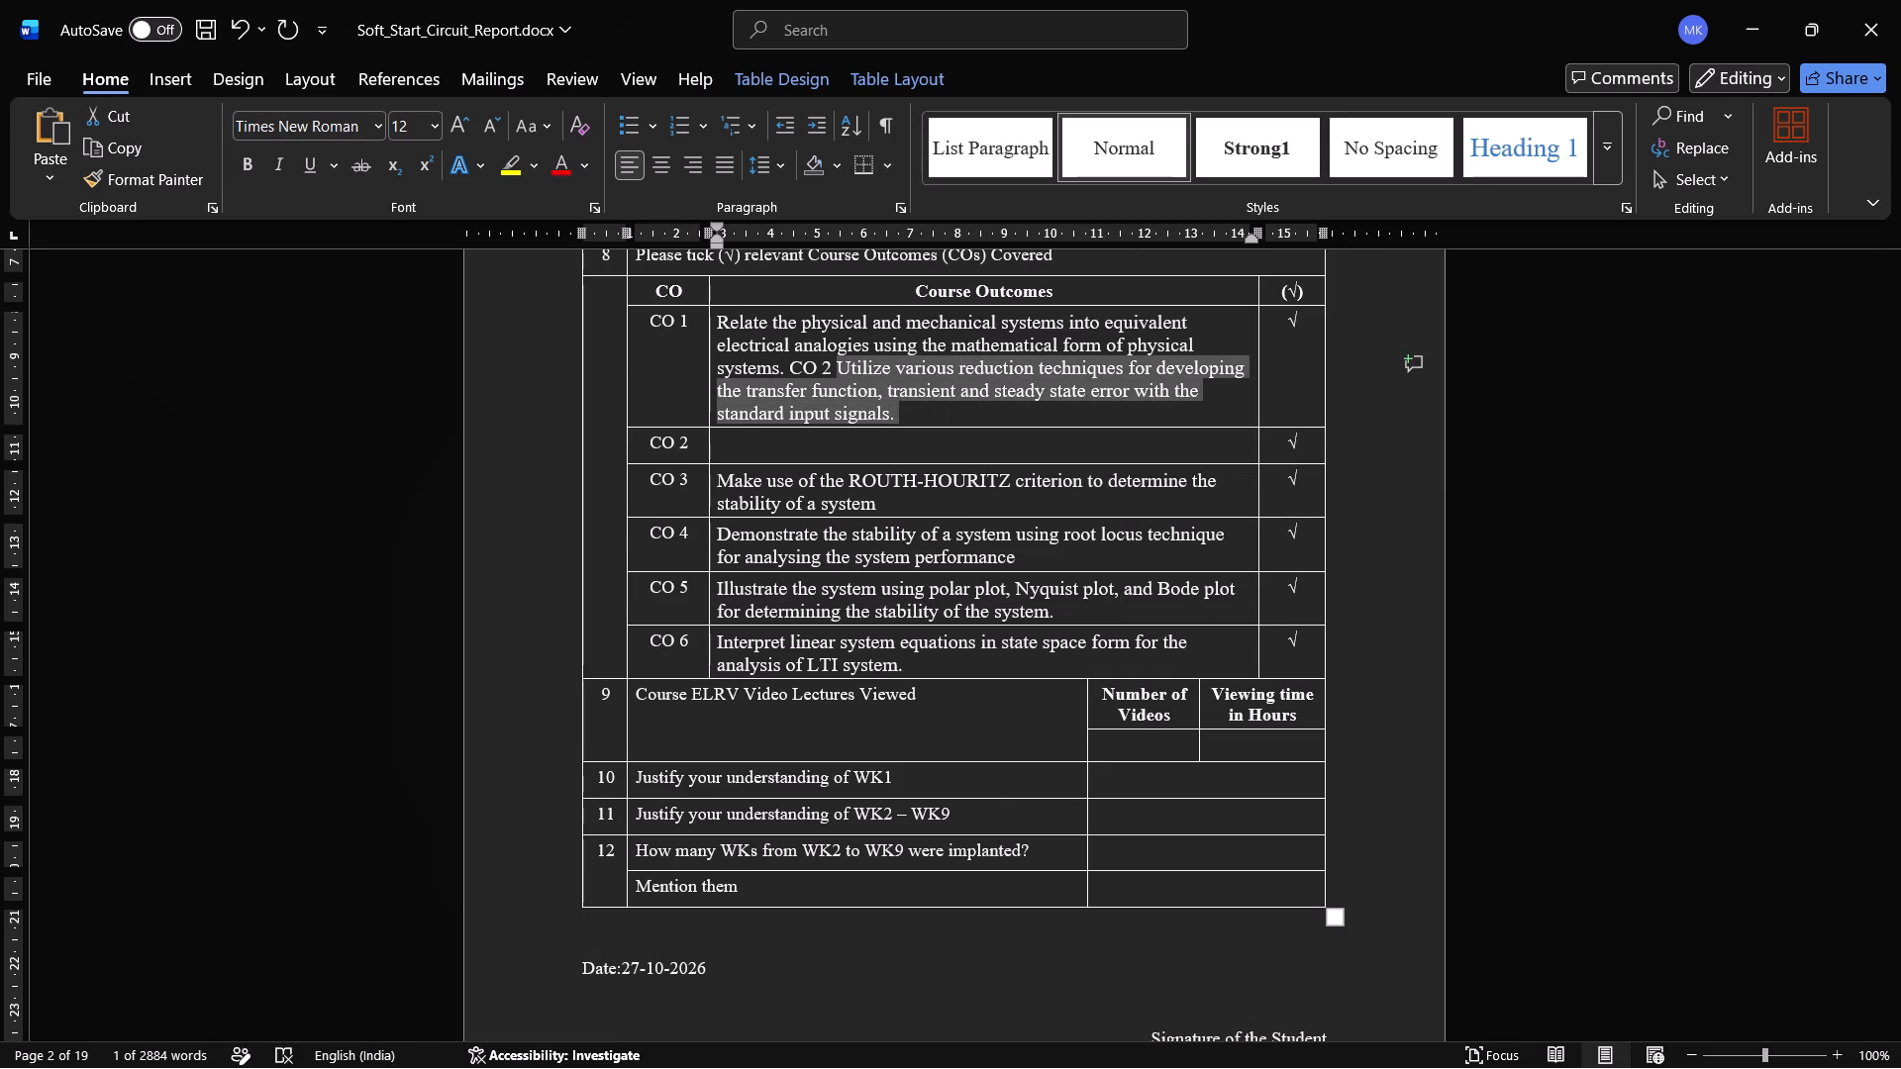
key(ctrl+x)
click(981, 393)
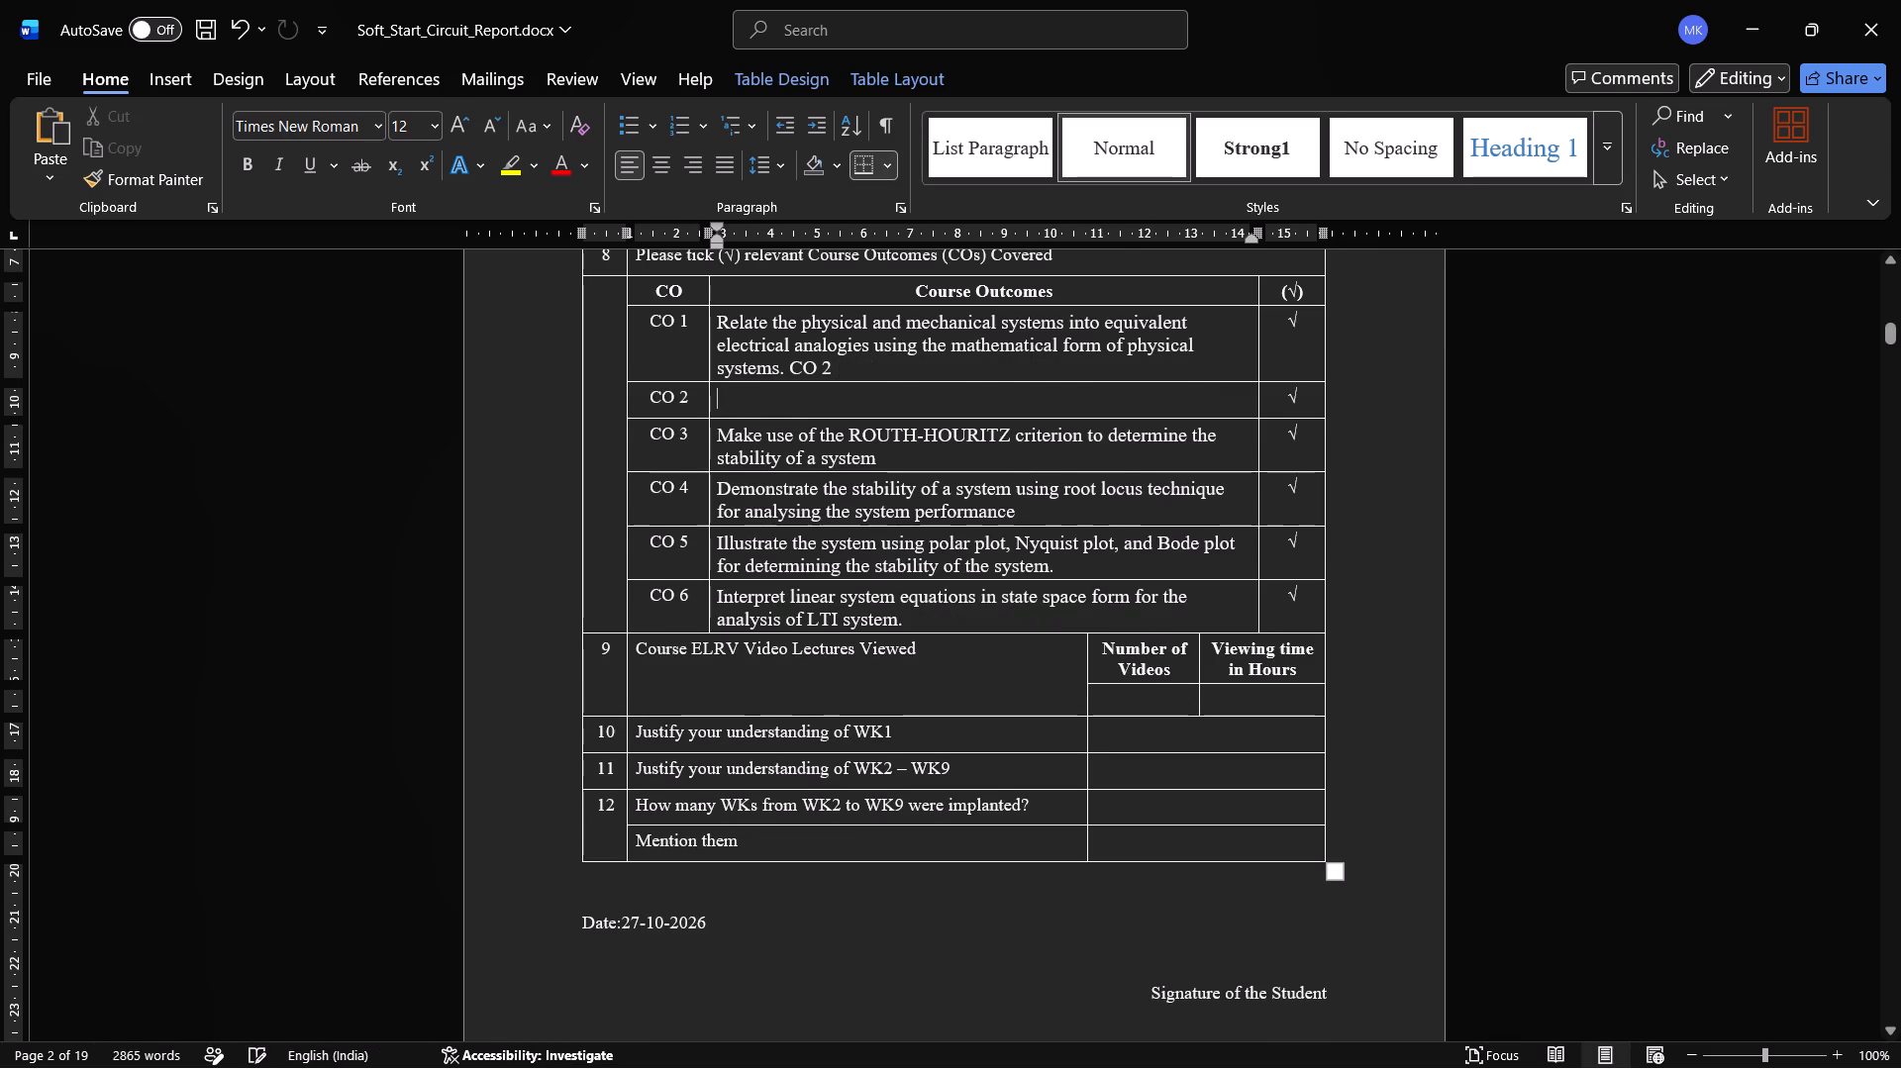
key(ctrl+v)
click(915, 363)
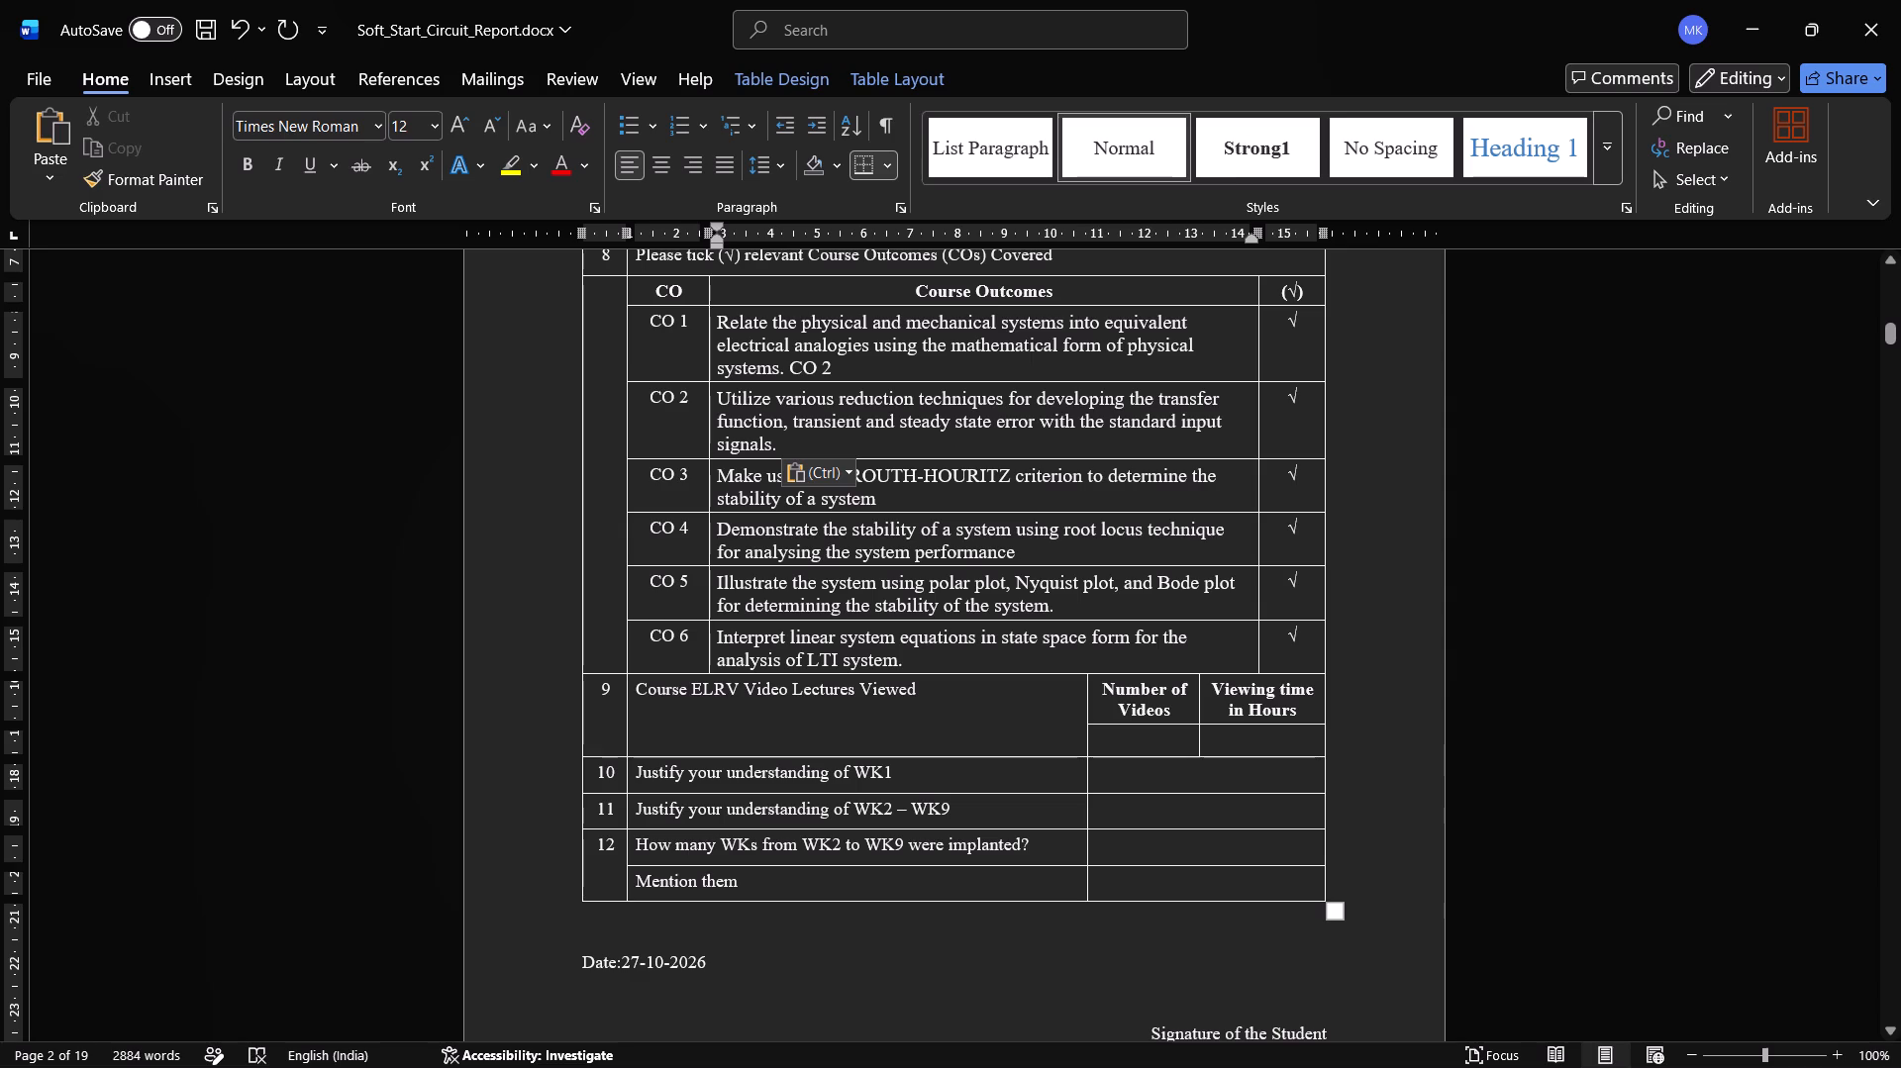
key(BackSpace)
key(BackSpace)
key(BackSpace)
key(BackSpace)
key(BackSpace)
key(BackSpace)
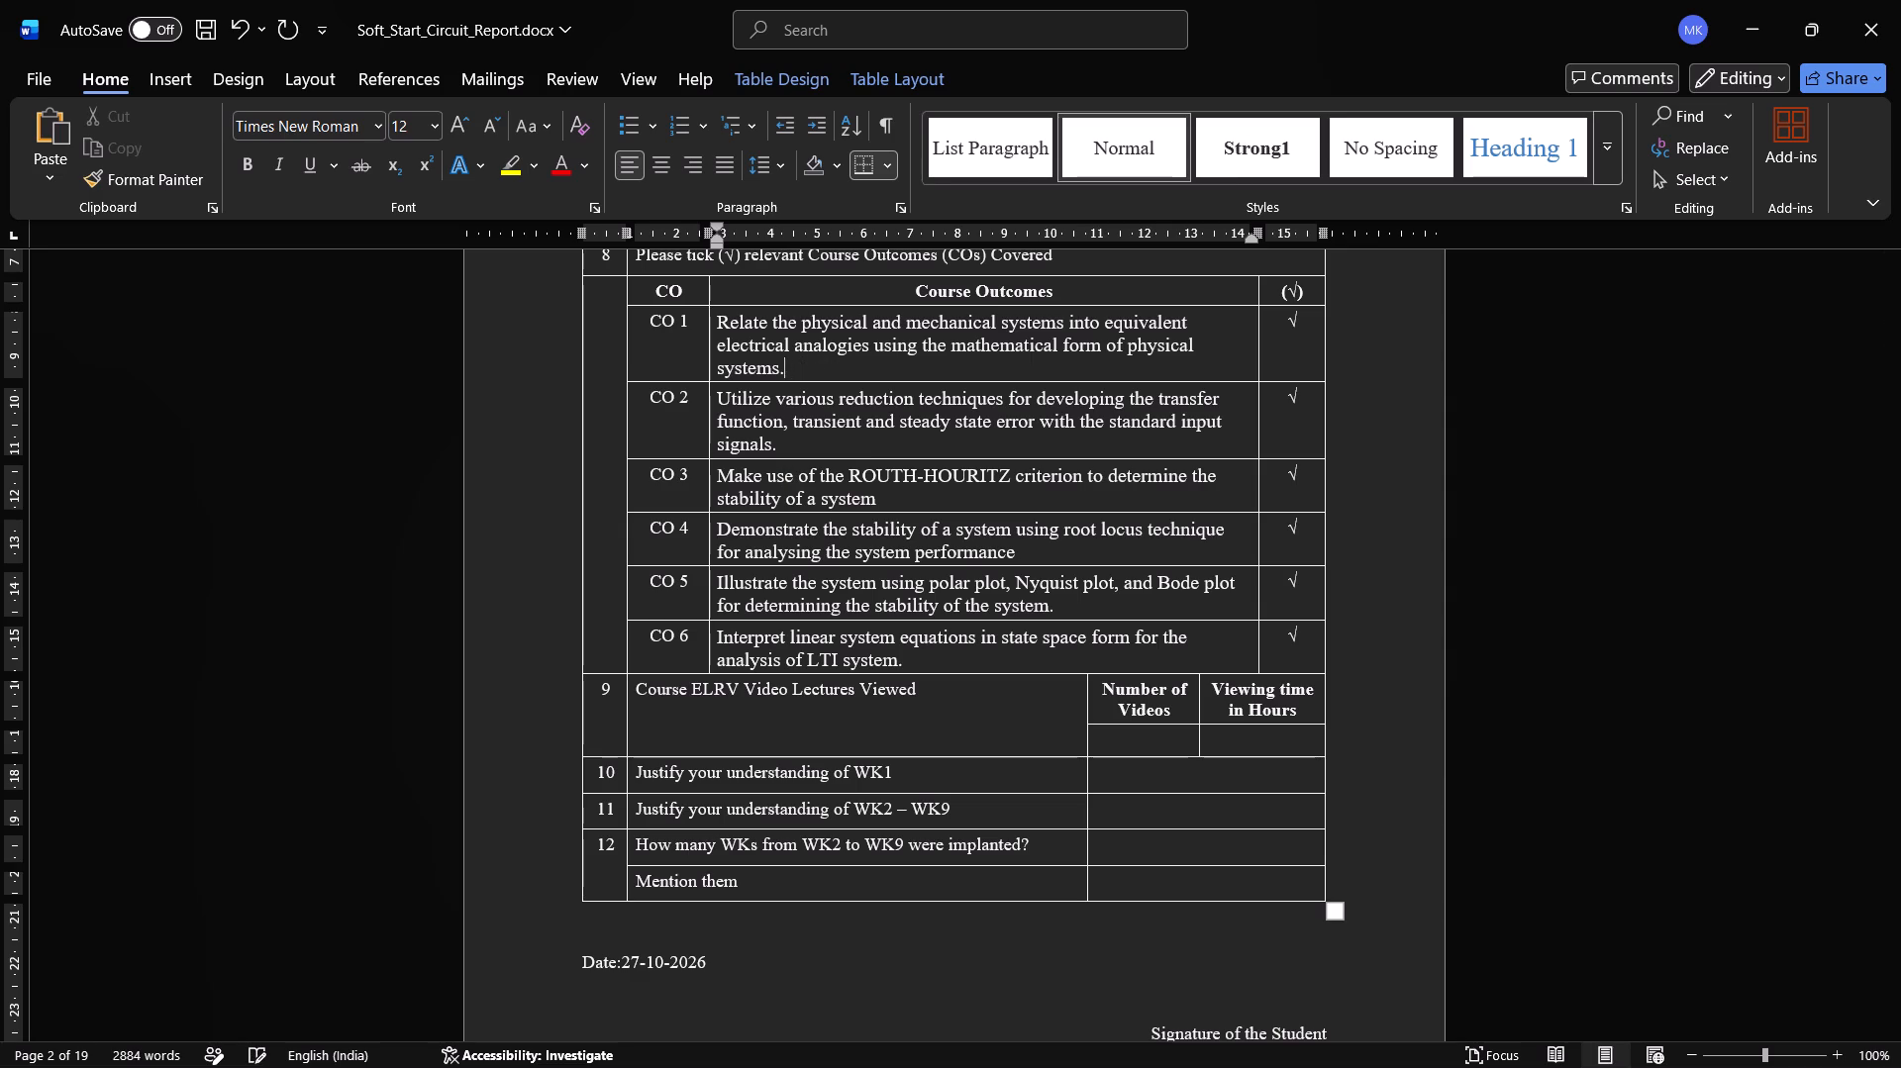
Review the report's title page, certificate, approval sheet, table of contents and declaration for correct student and project details.
scroll(915, 363, down, 2)
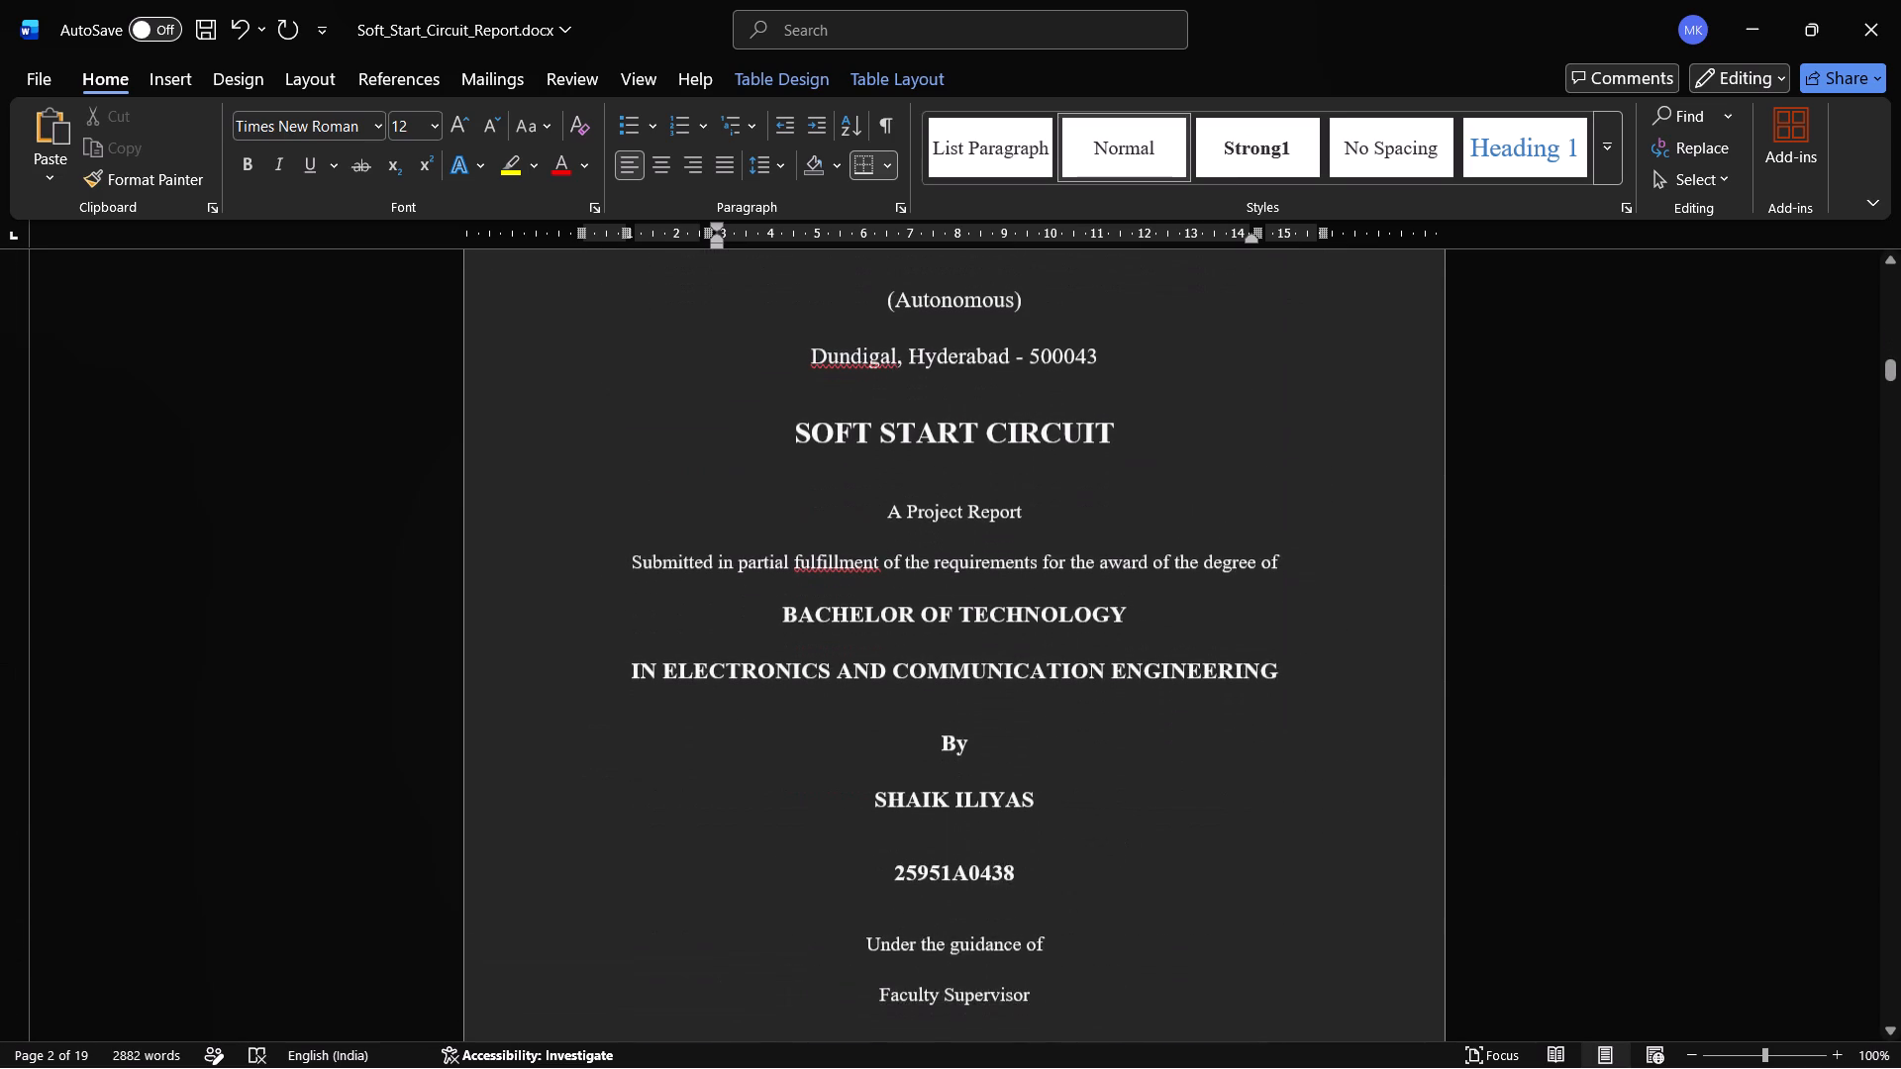
scroll(915, 363, down, 3)
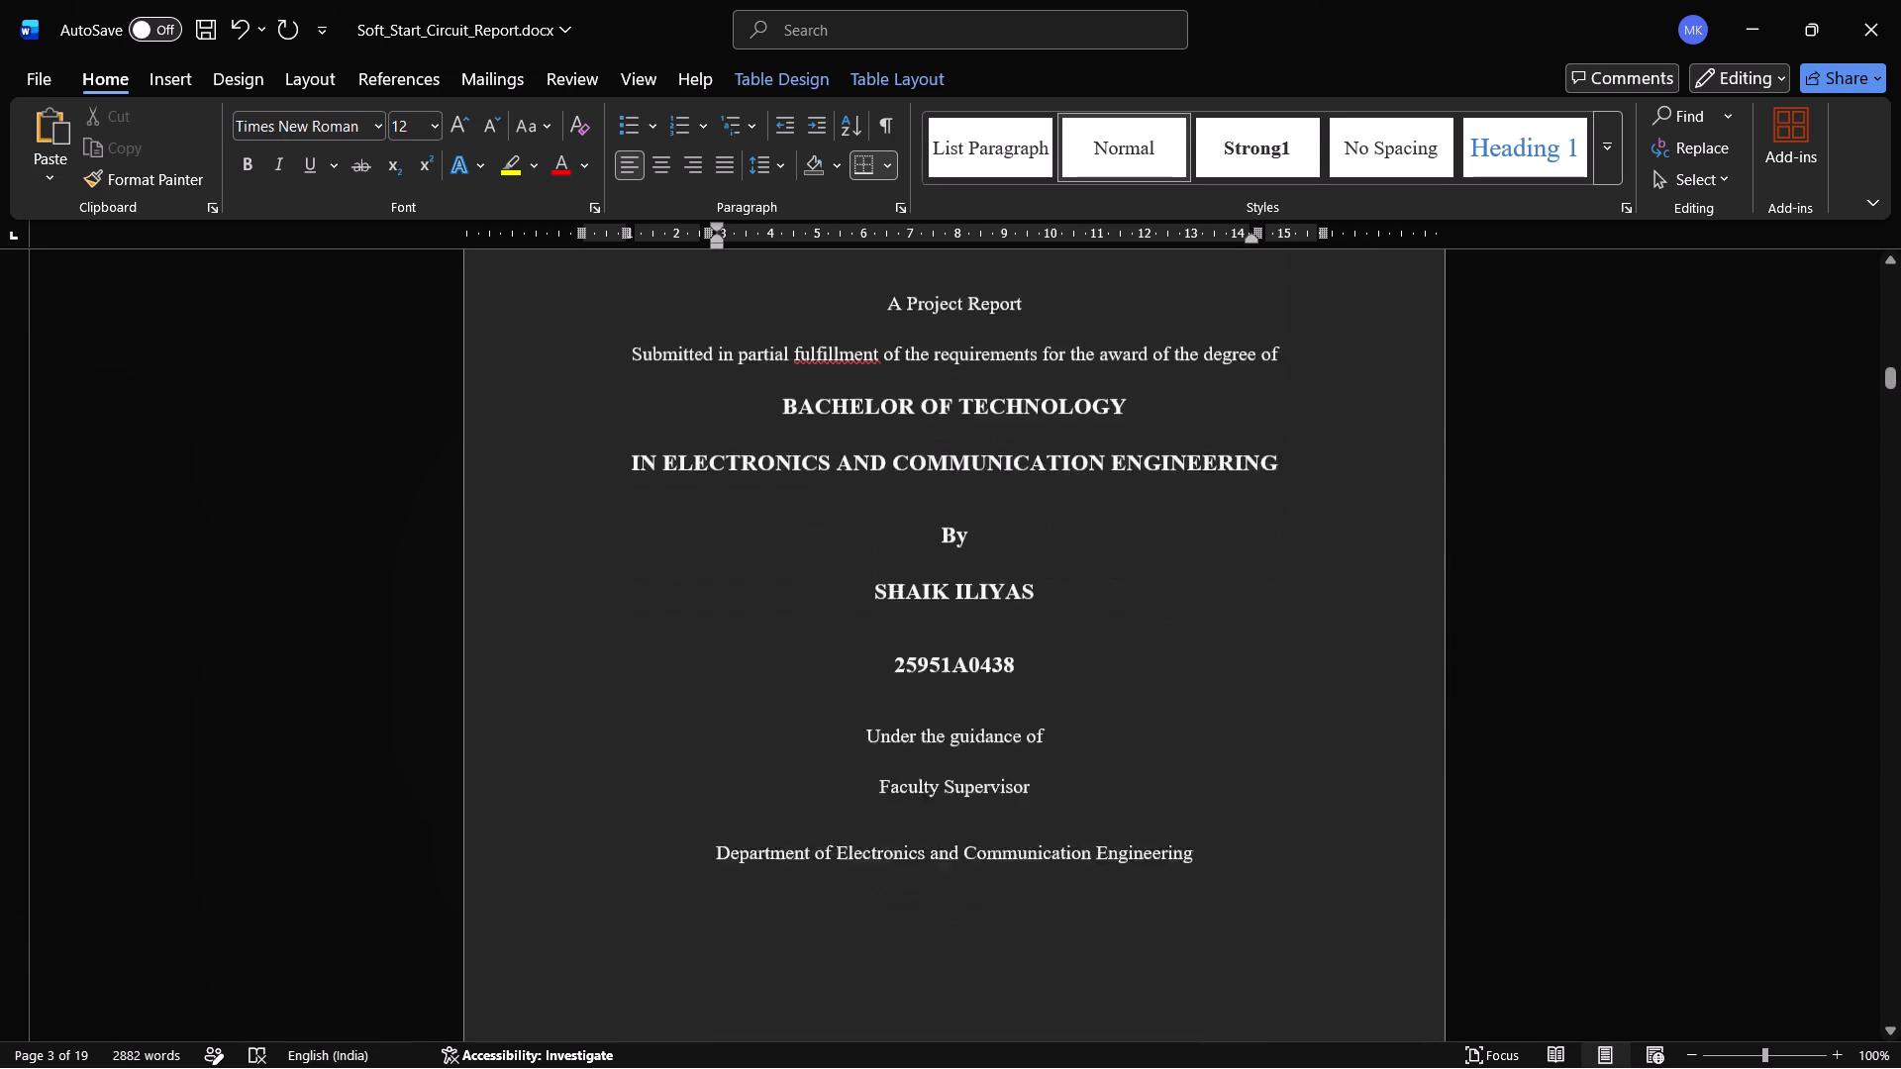
scroll(915, 363, down, 3)
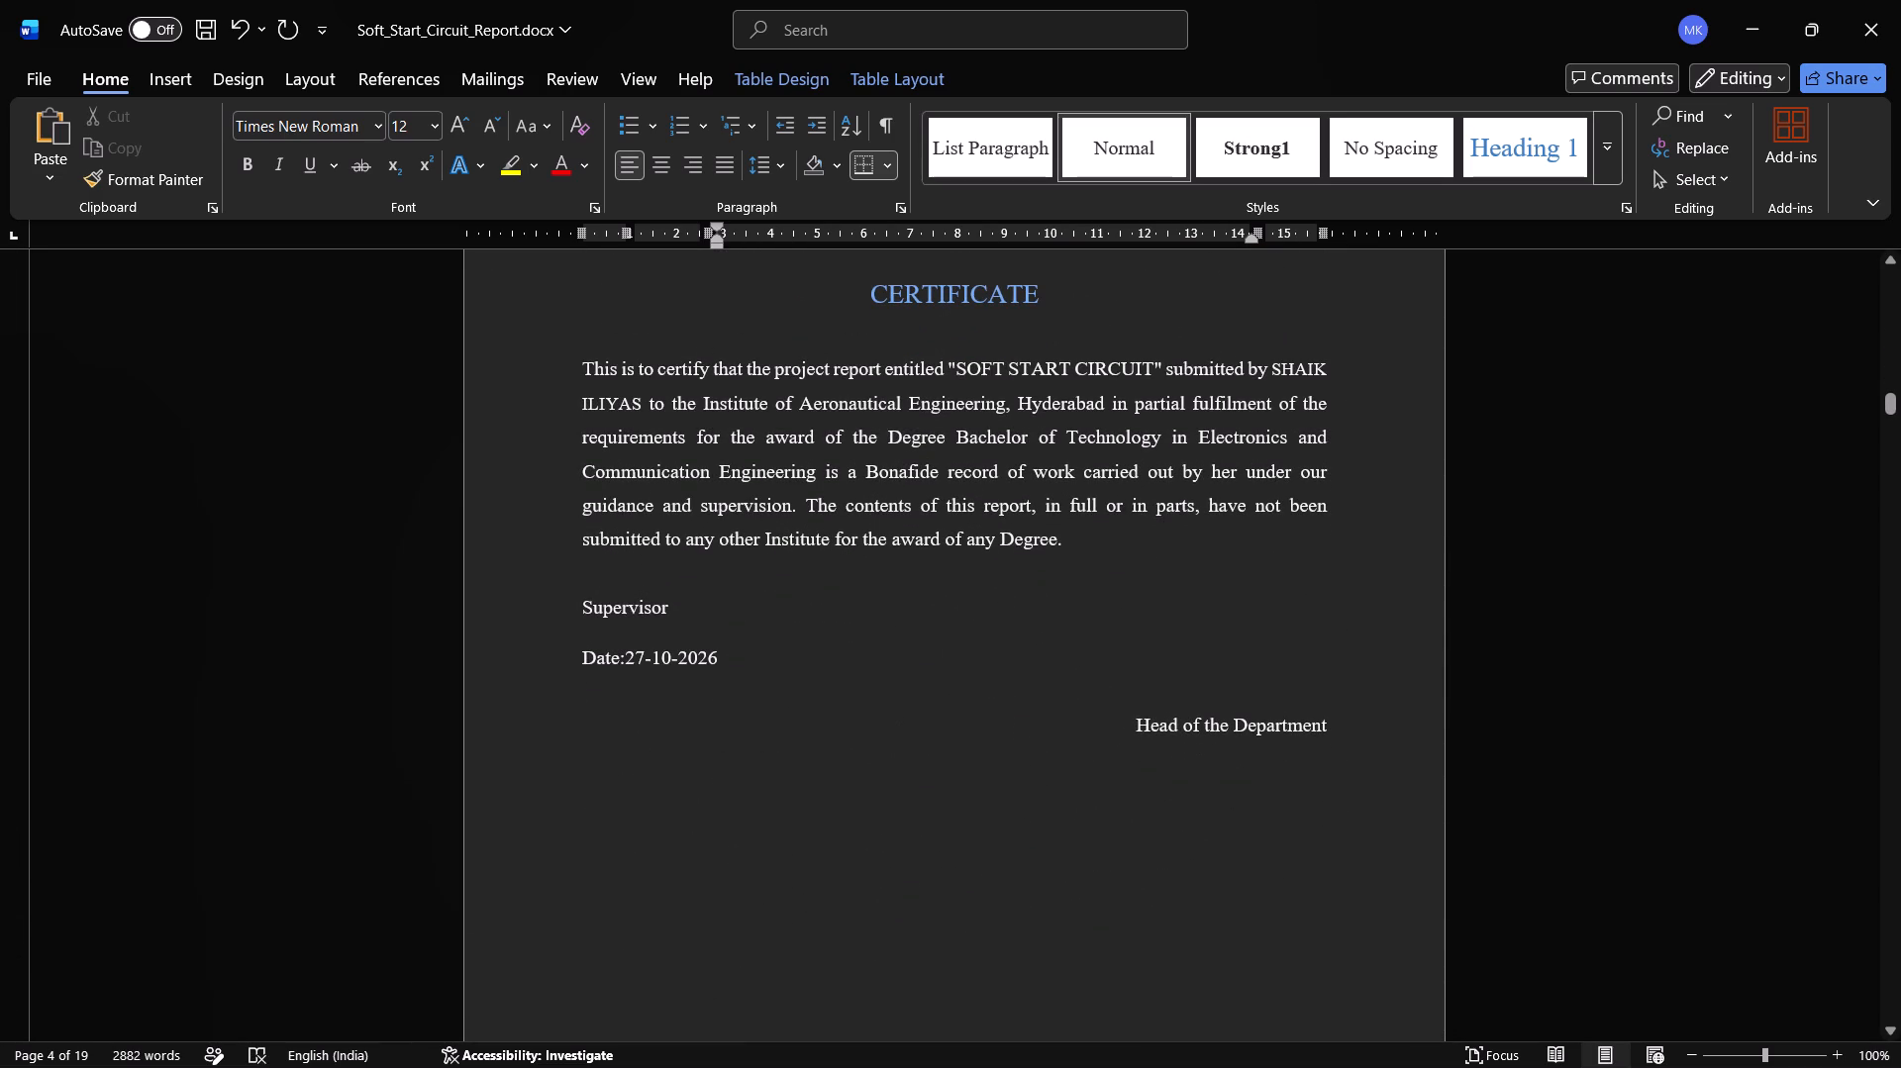
scroll(915, 363, down, 6)
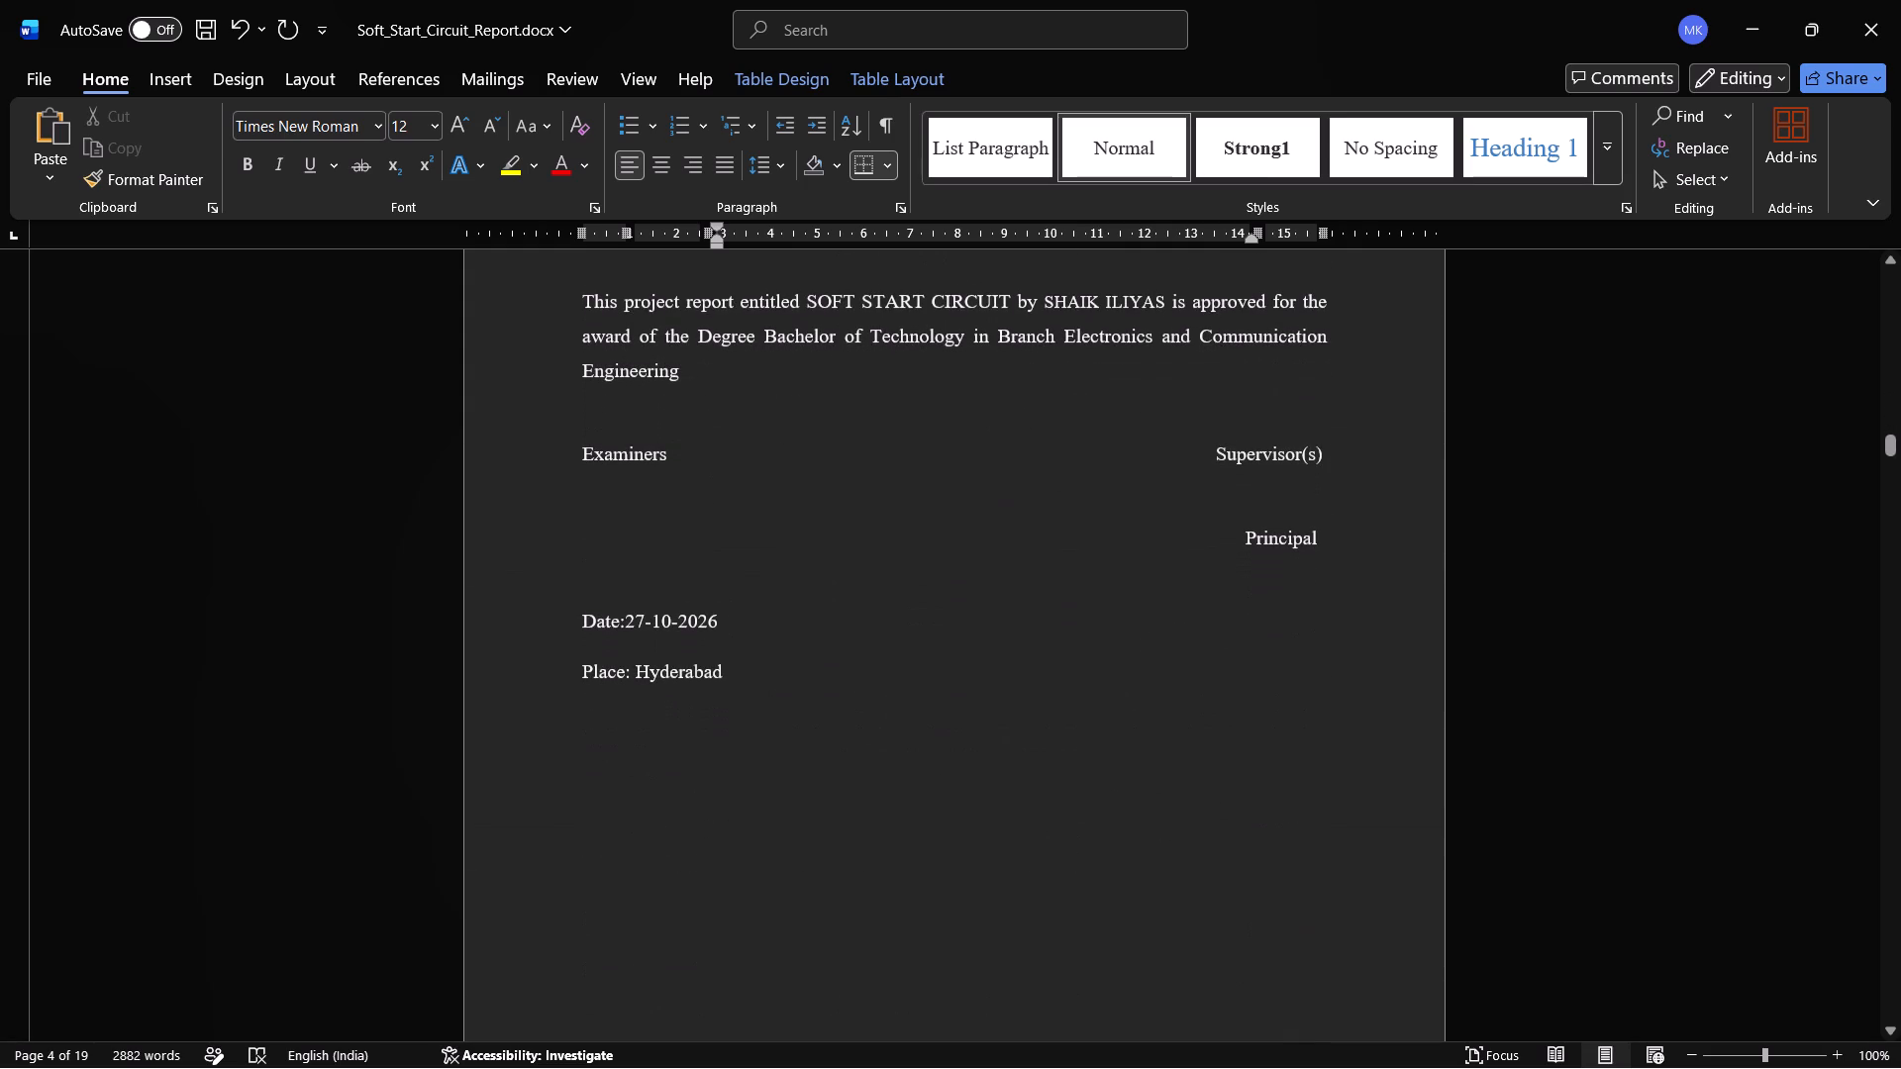
scroll(915, 363, down, 3)
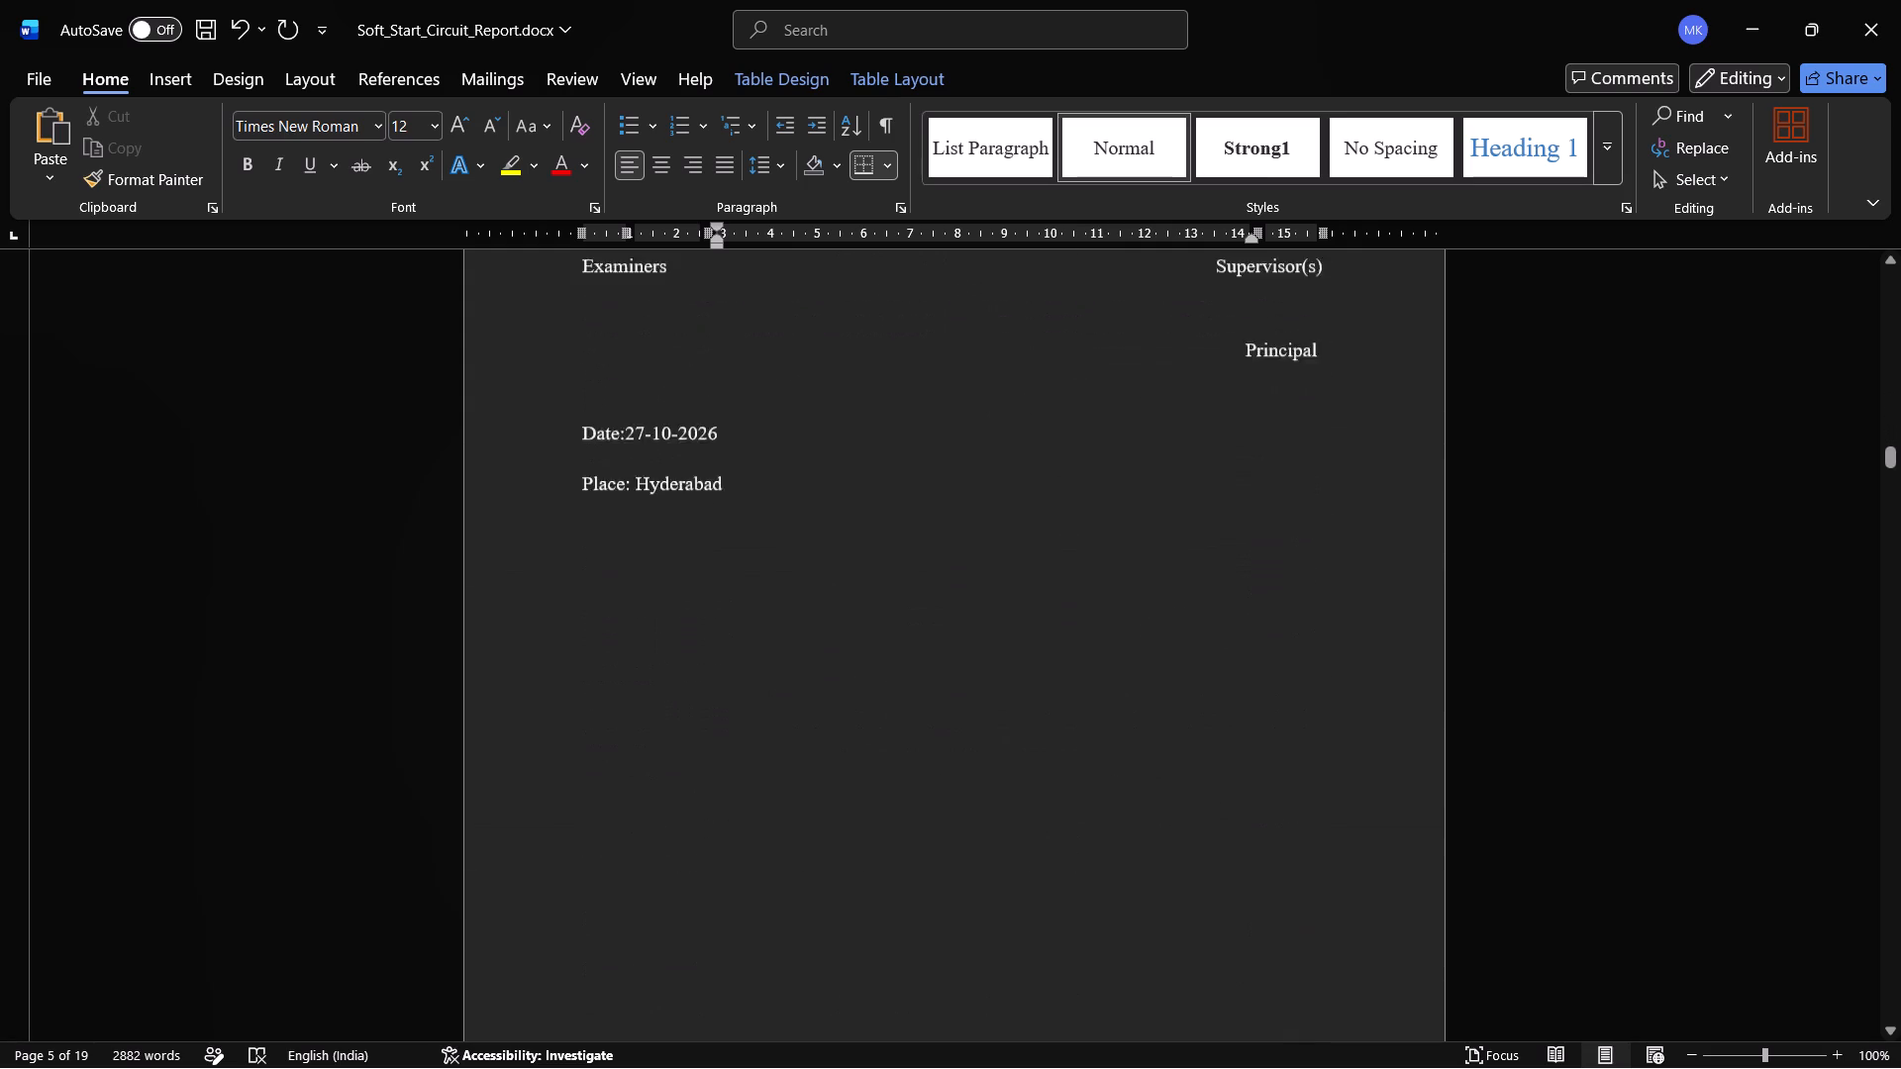
scroll(915, 363, down, 7)
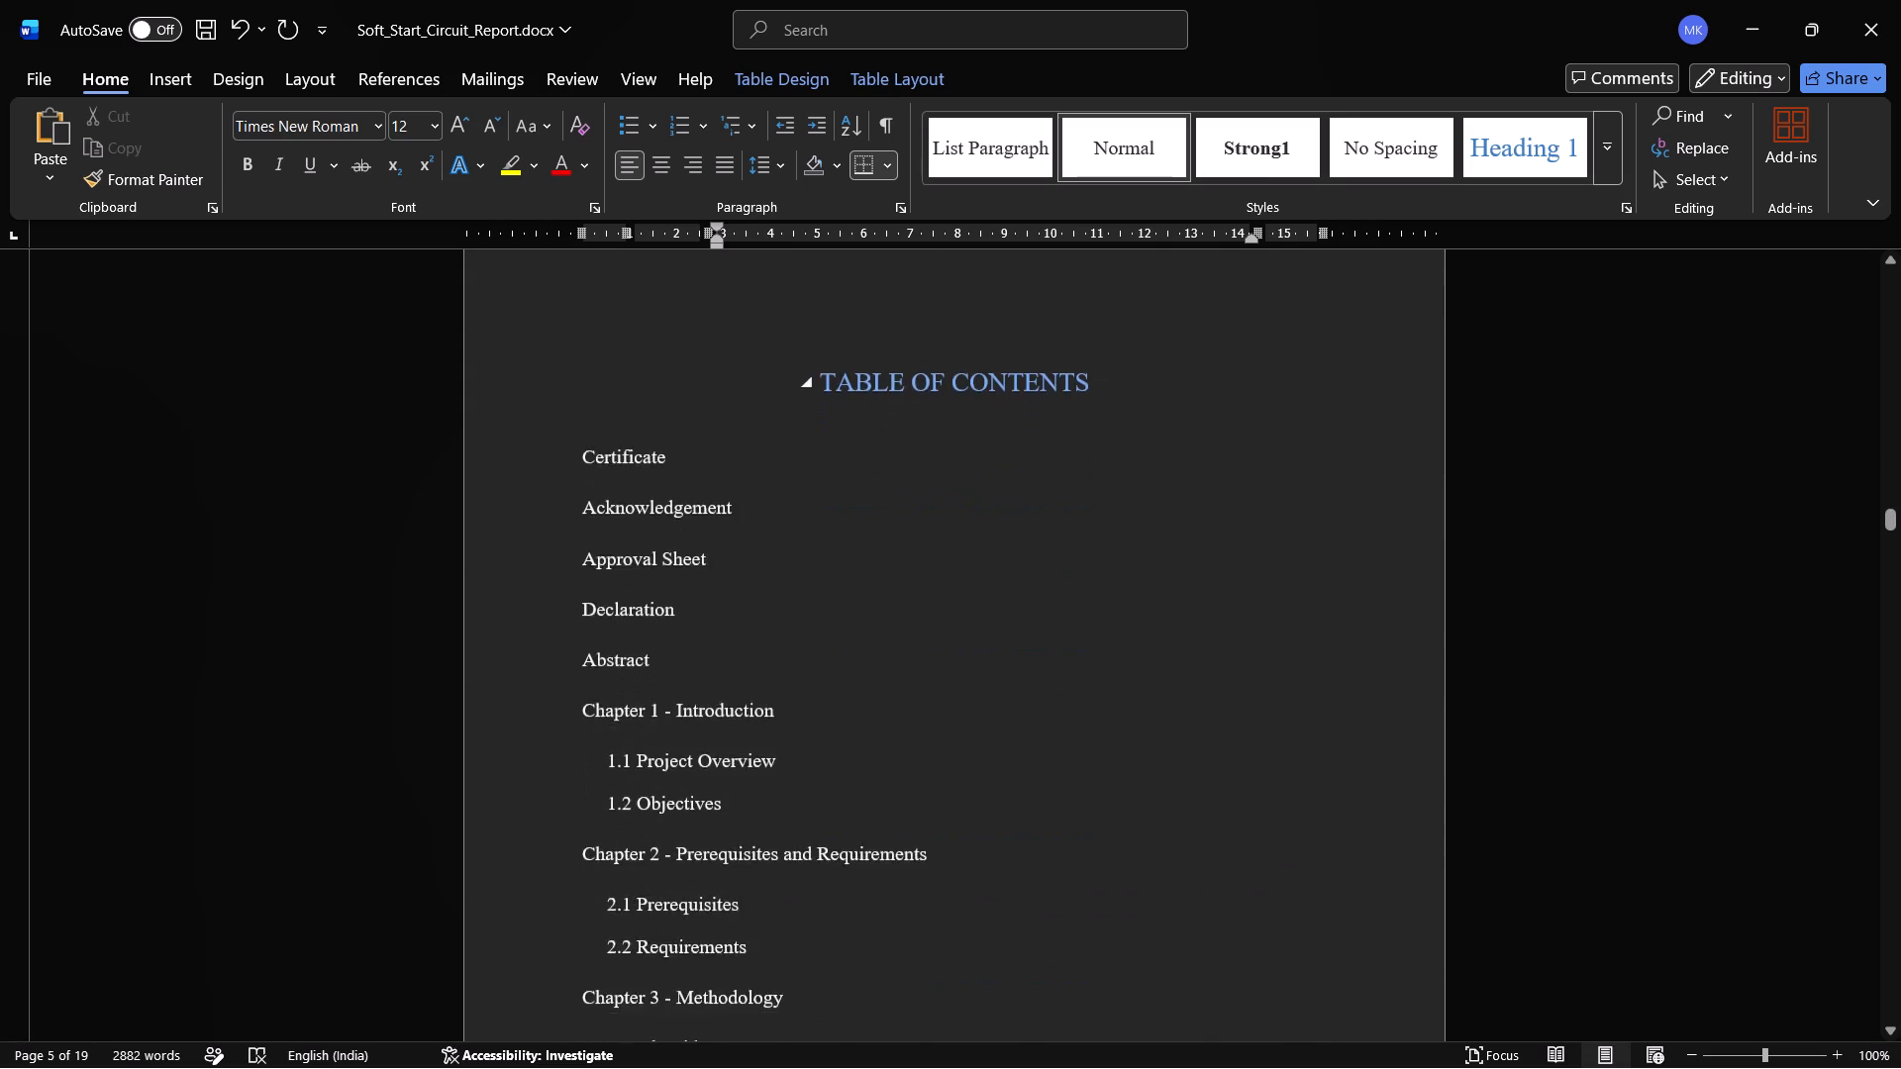
scroll(915, 363, down, 5)
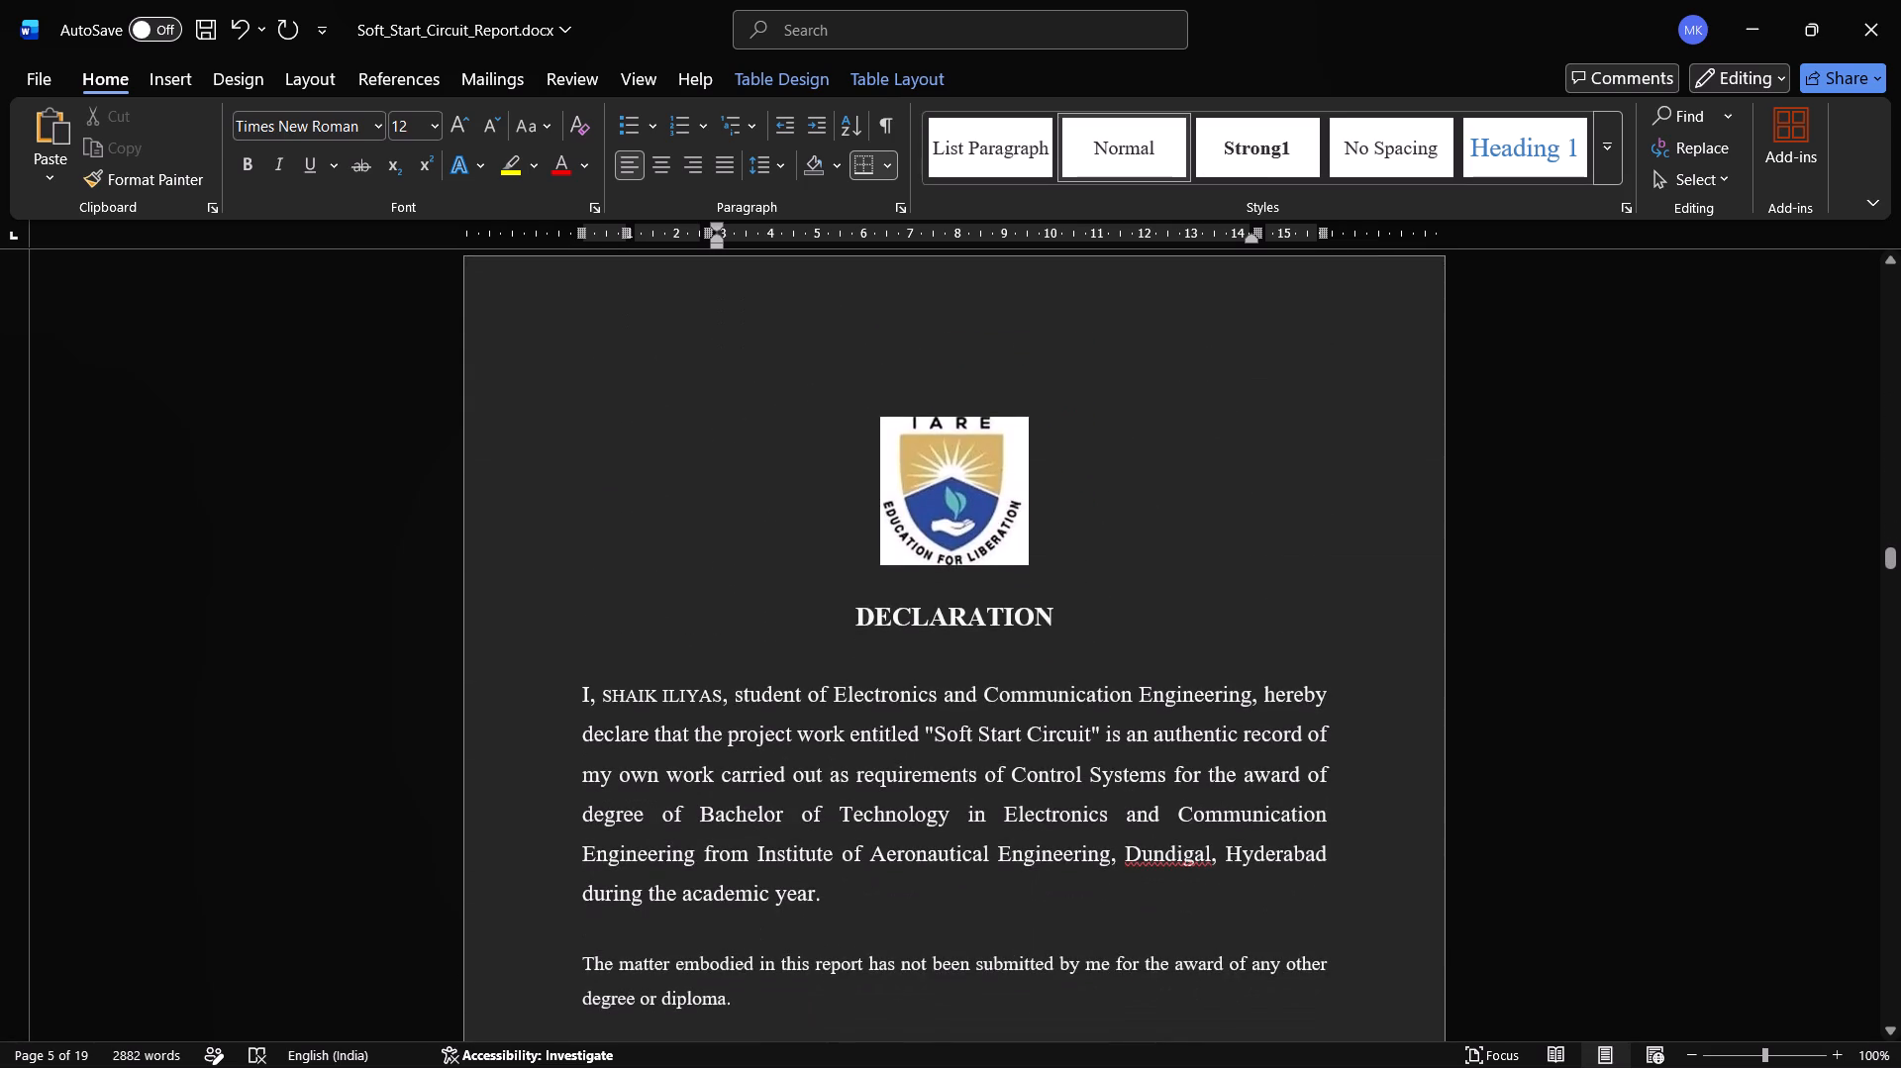
scroll(915, 363, up, 2)
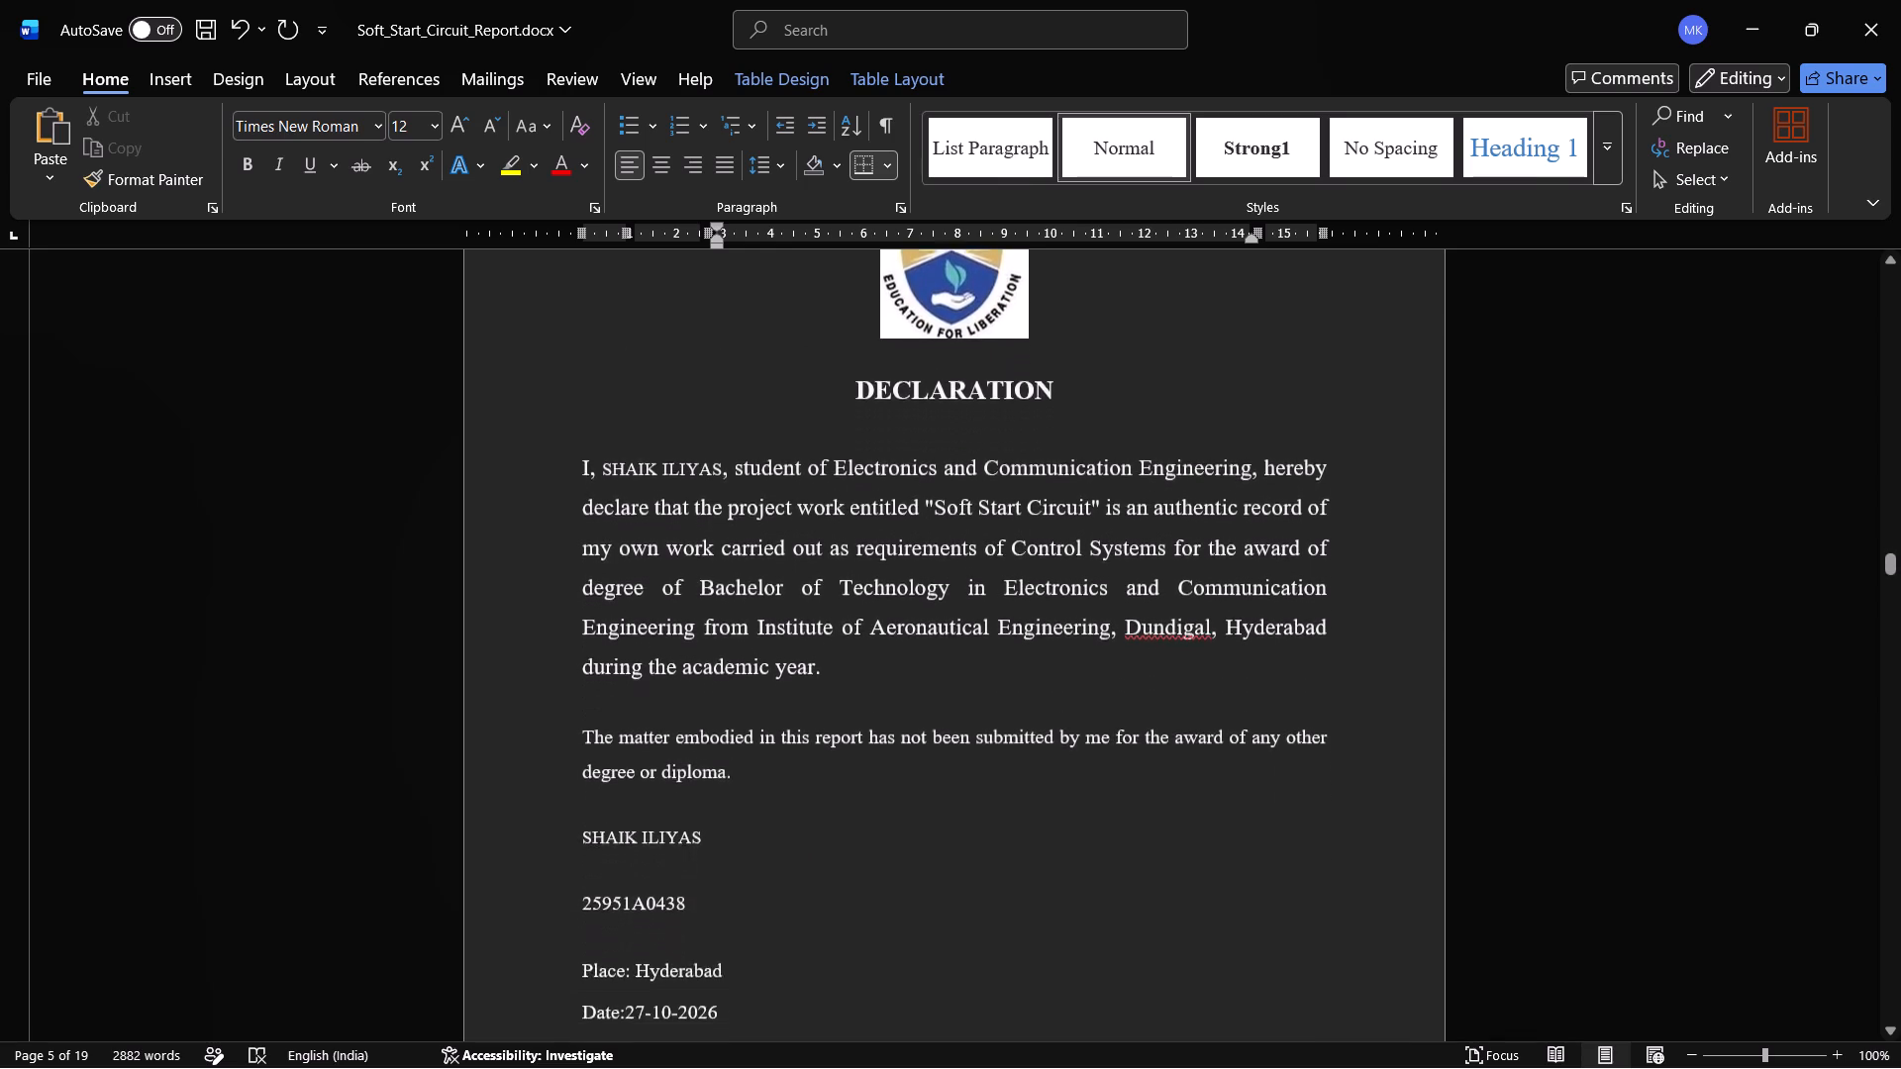
scroll(915, 363, up, 9)
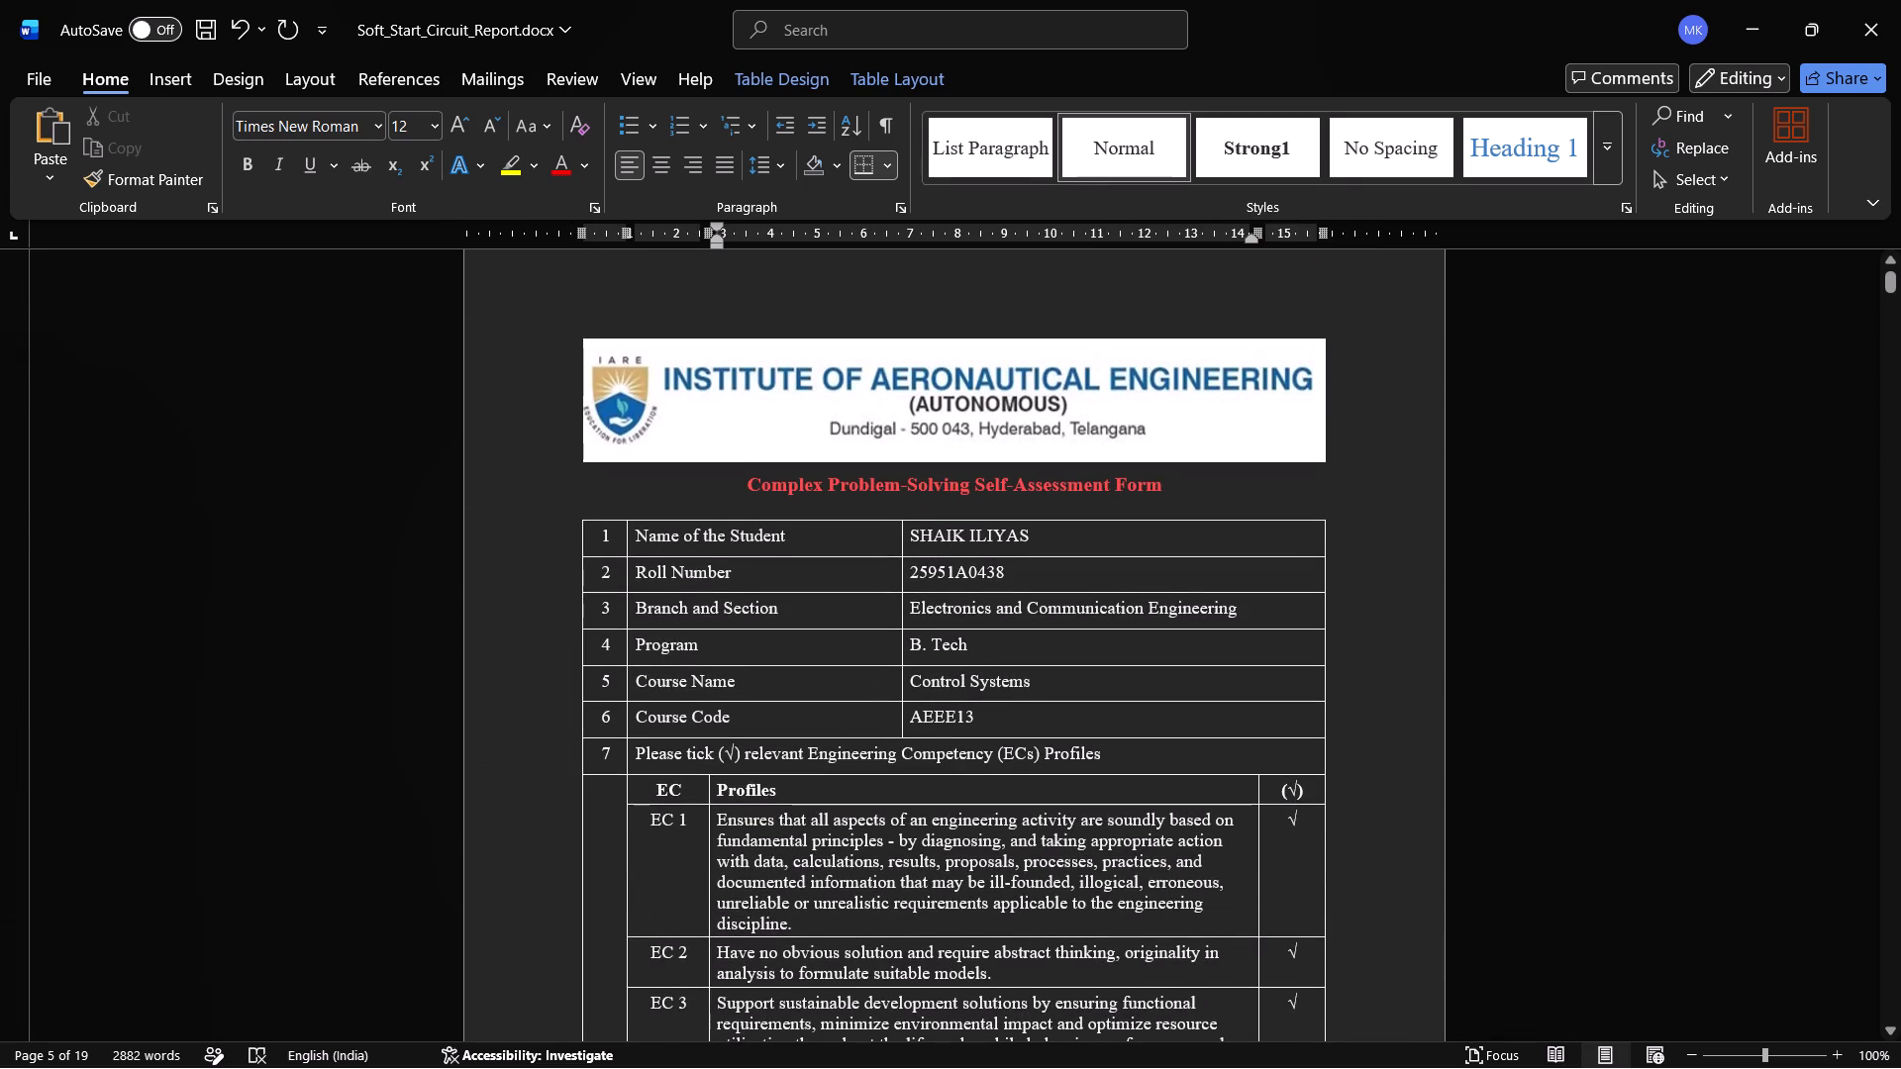
Save the Soft Start Circuit report.
key(ctrl+s)
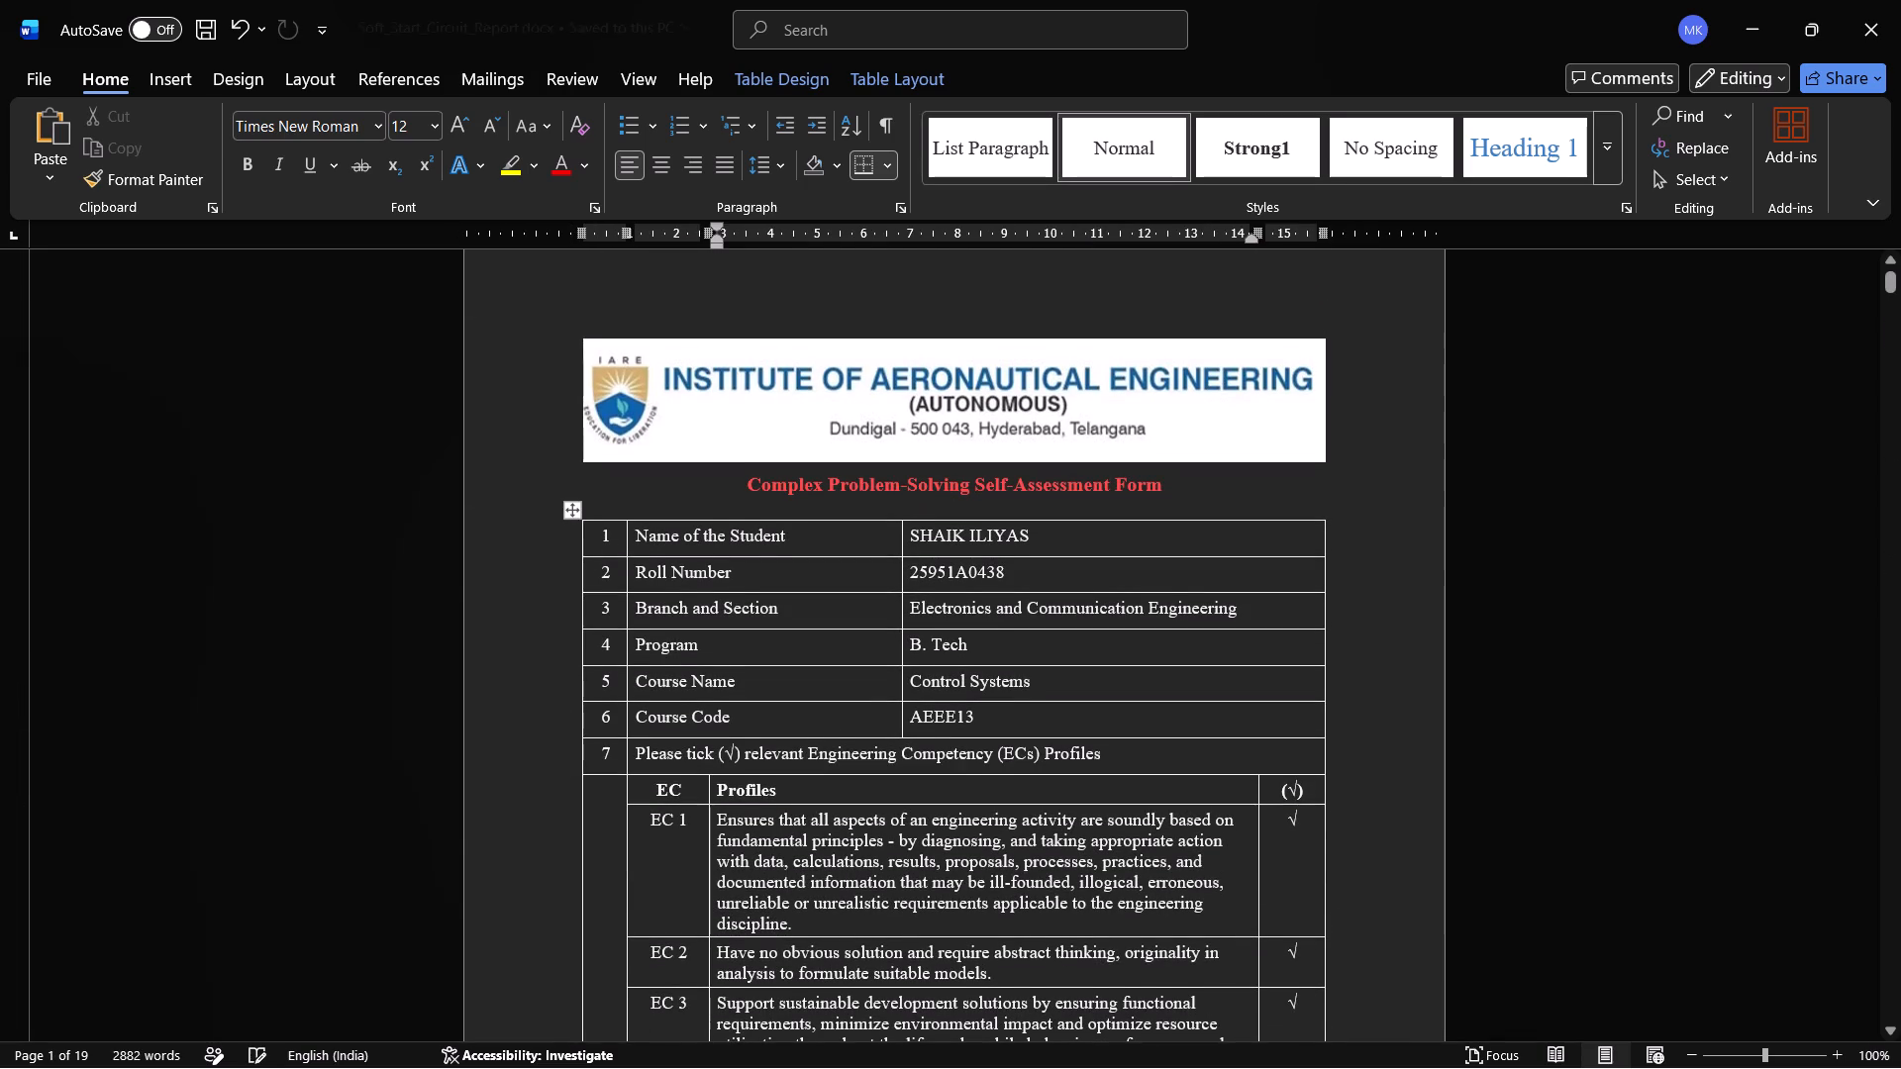
Check the saved report from the self-assessment form through the front pages, declaration, abstract and Chapter 1.
scroll(1098, 570, down, 1)
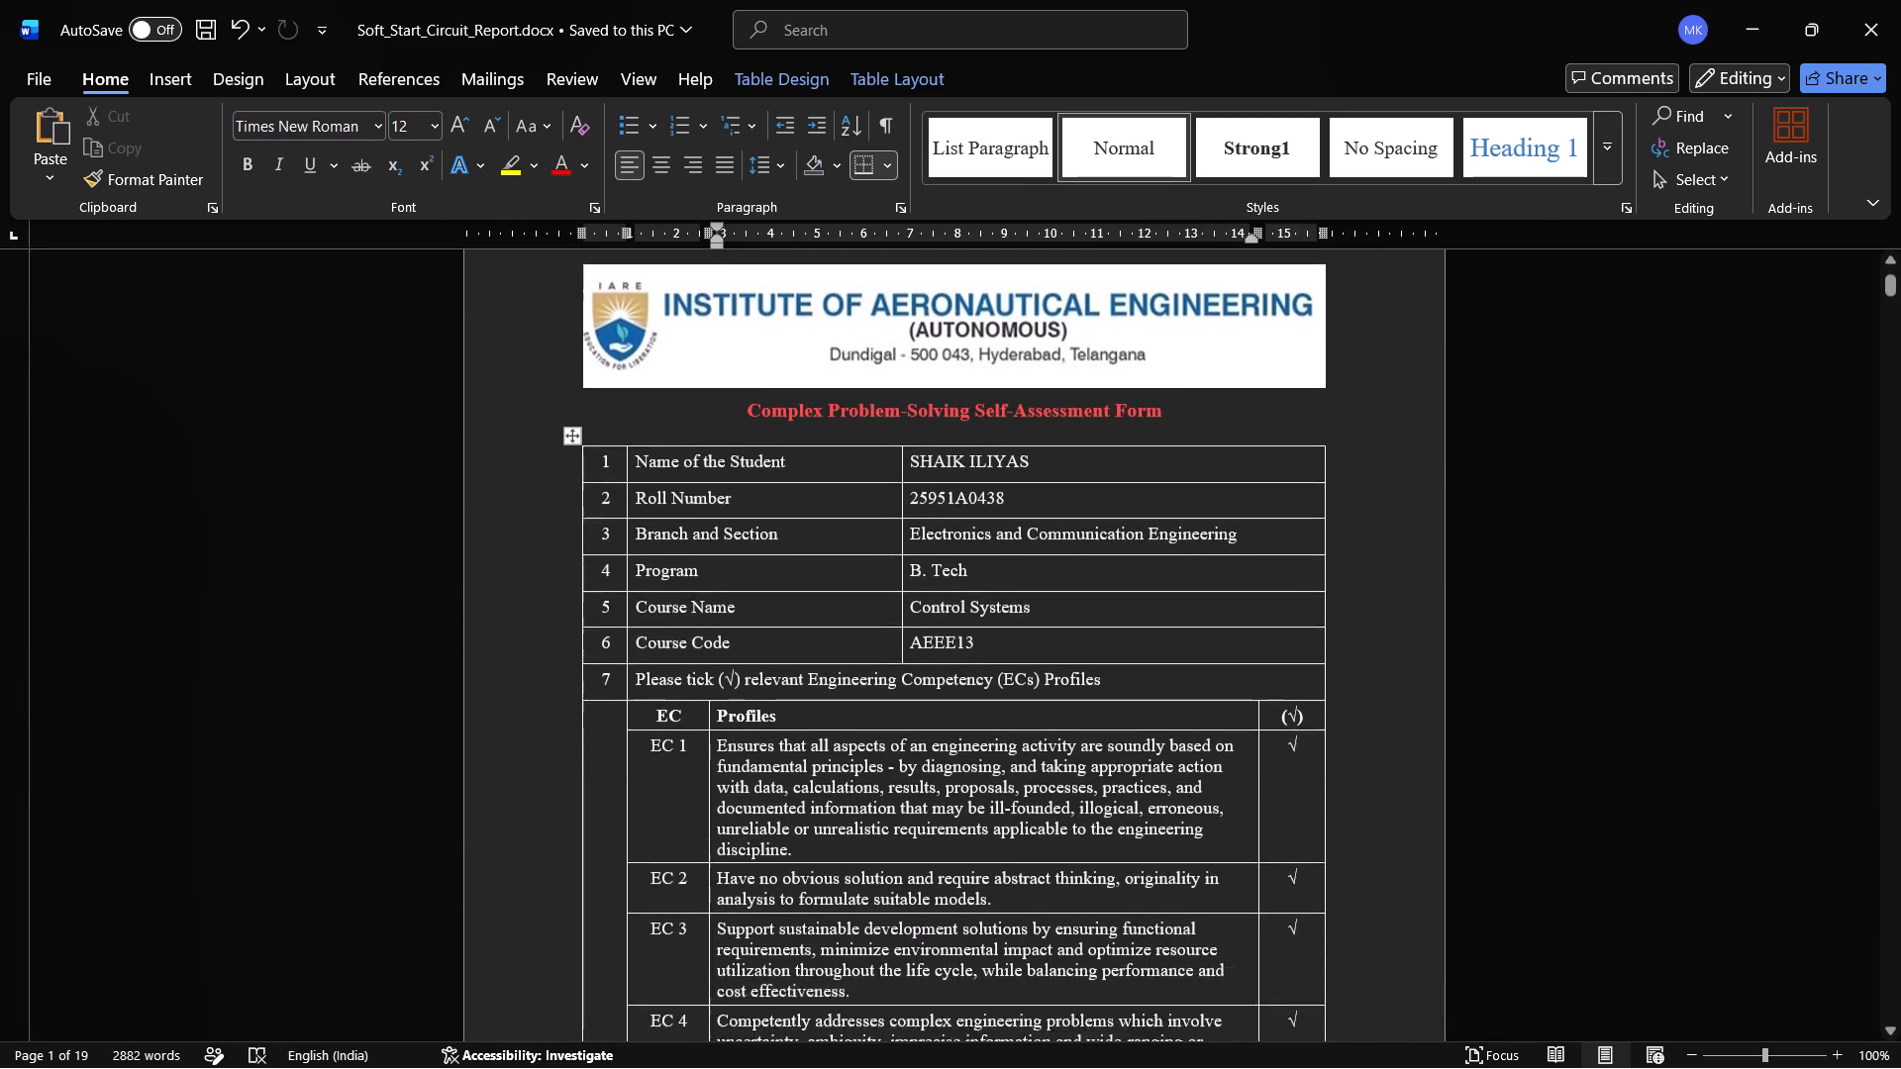
scroll(1098, 570, down, 5)
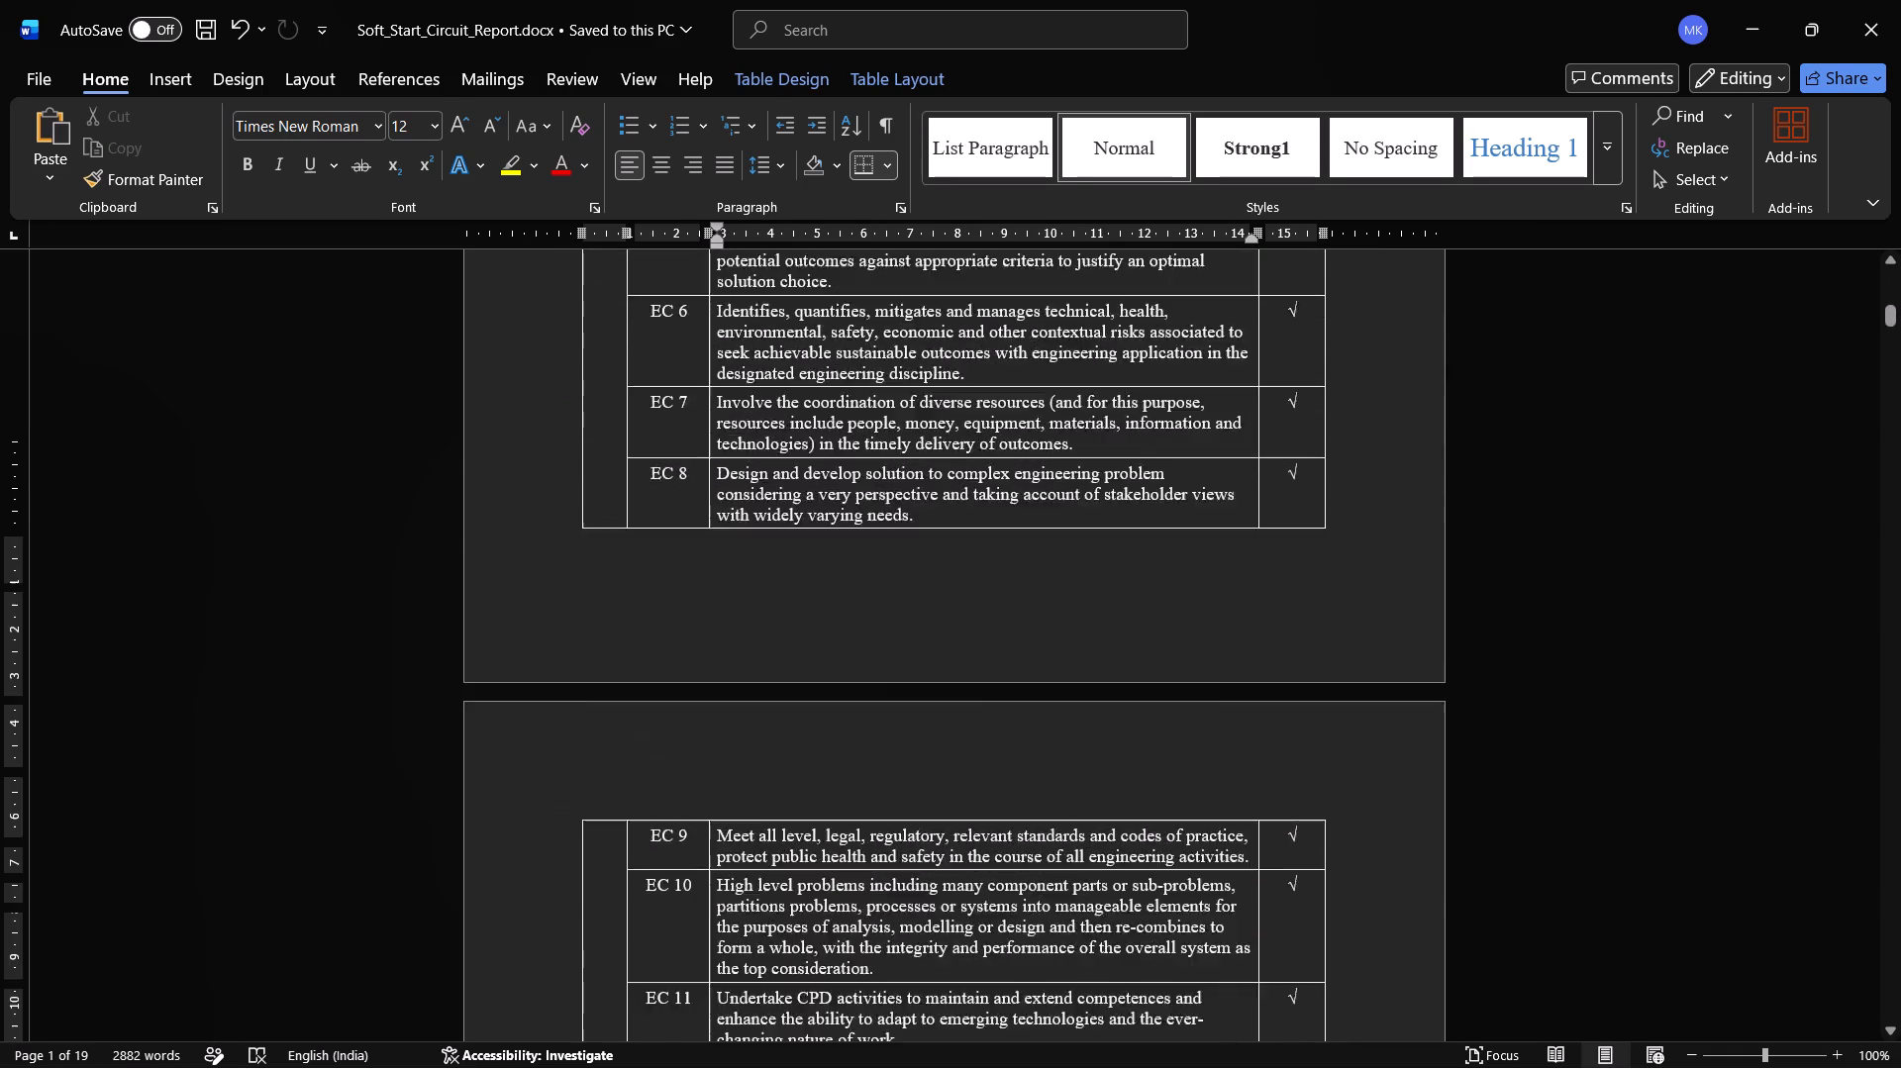
scroll(1098, 570, down, 3)
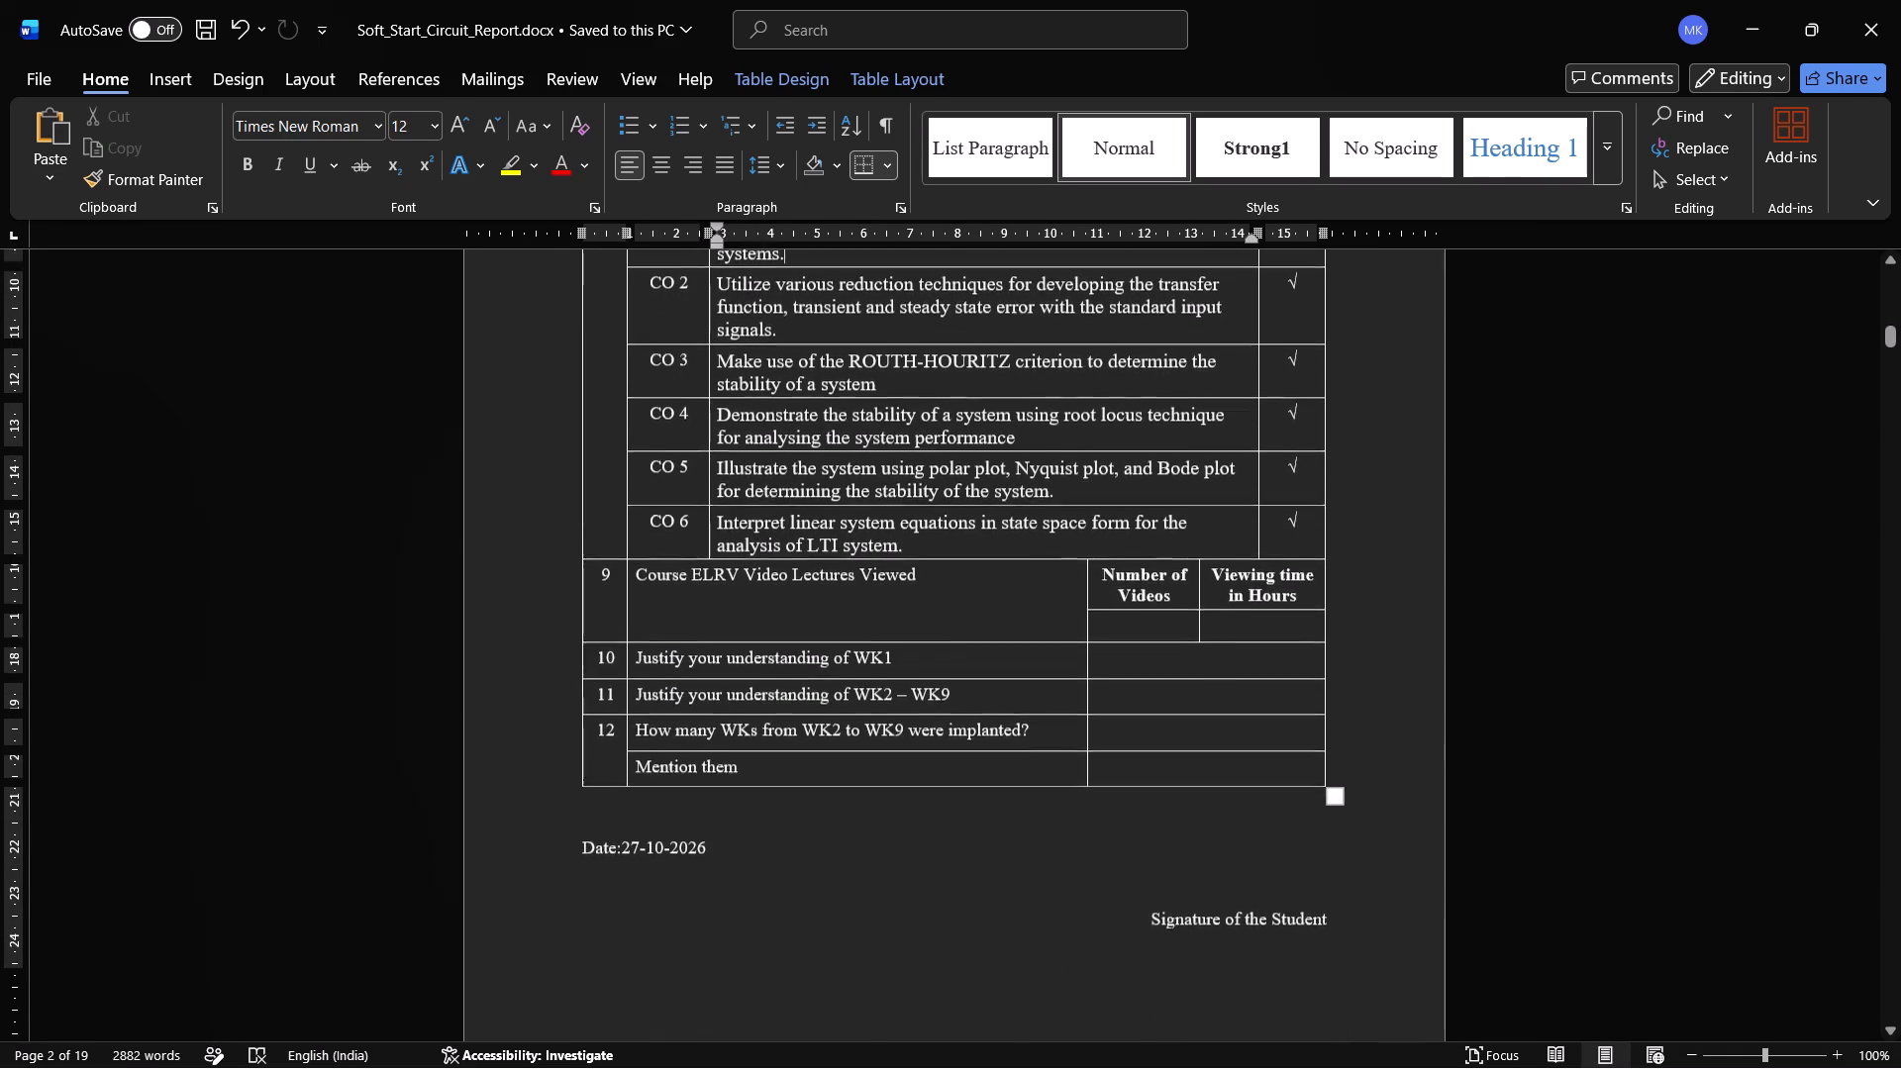
scroll(1098, 570, down, 4)
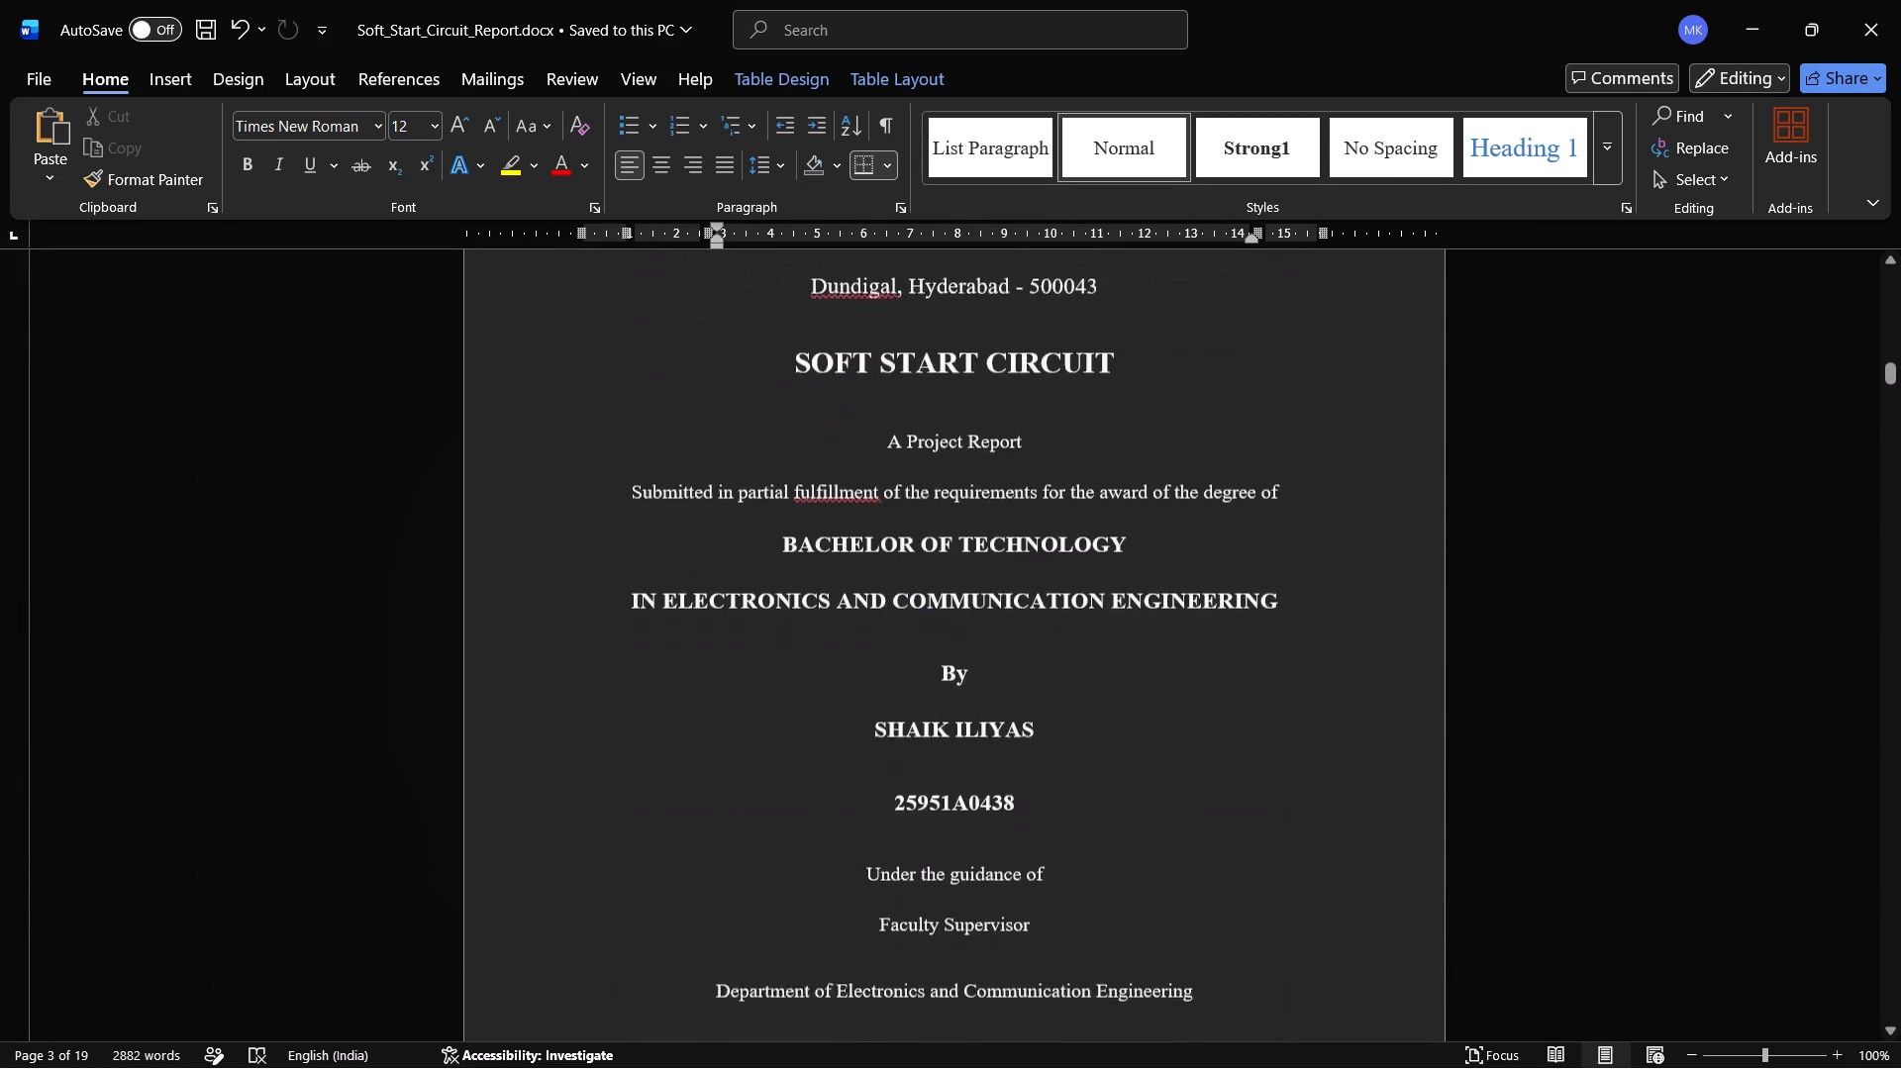
scroll(1098, 570, down, 4)
scroll(1098, 570, up, 2)
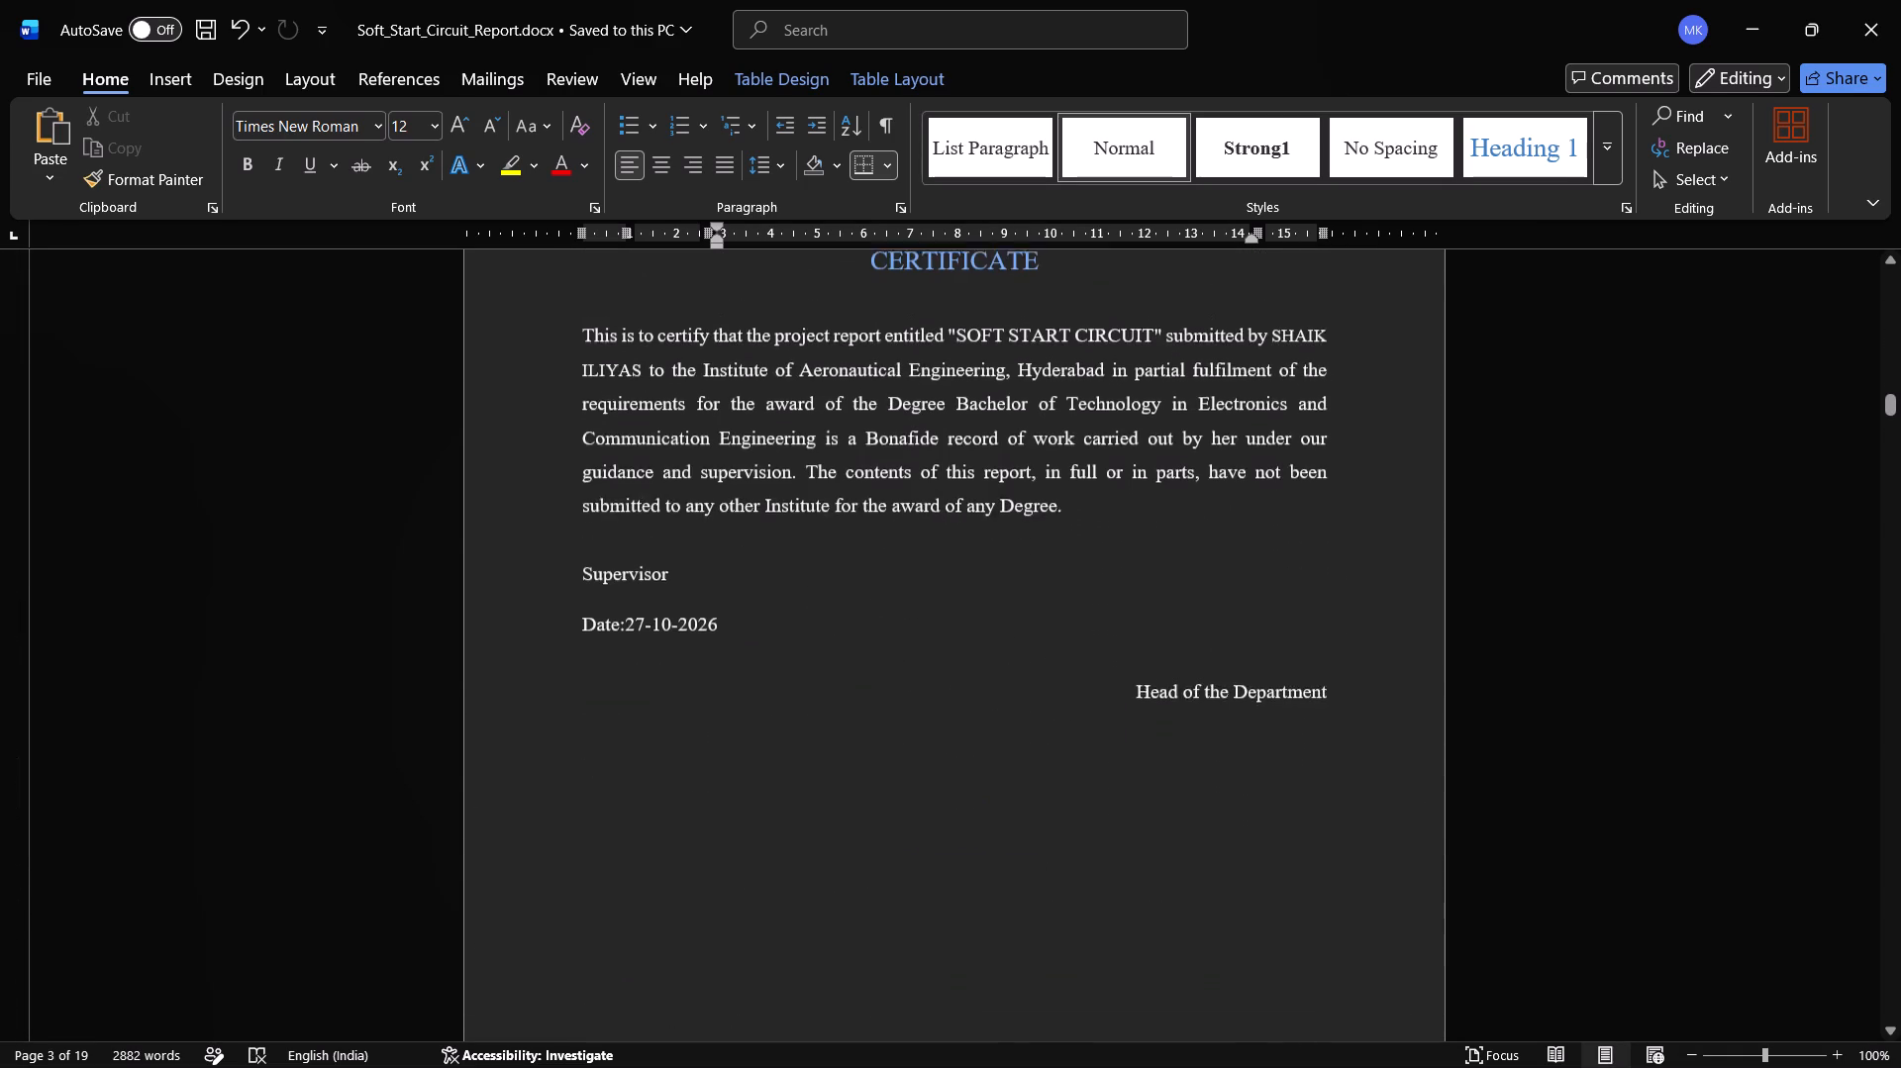
scroll(1098, 570, down, 4)
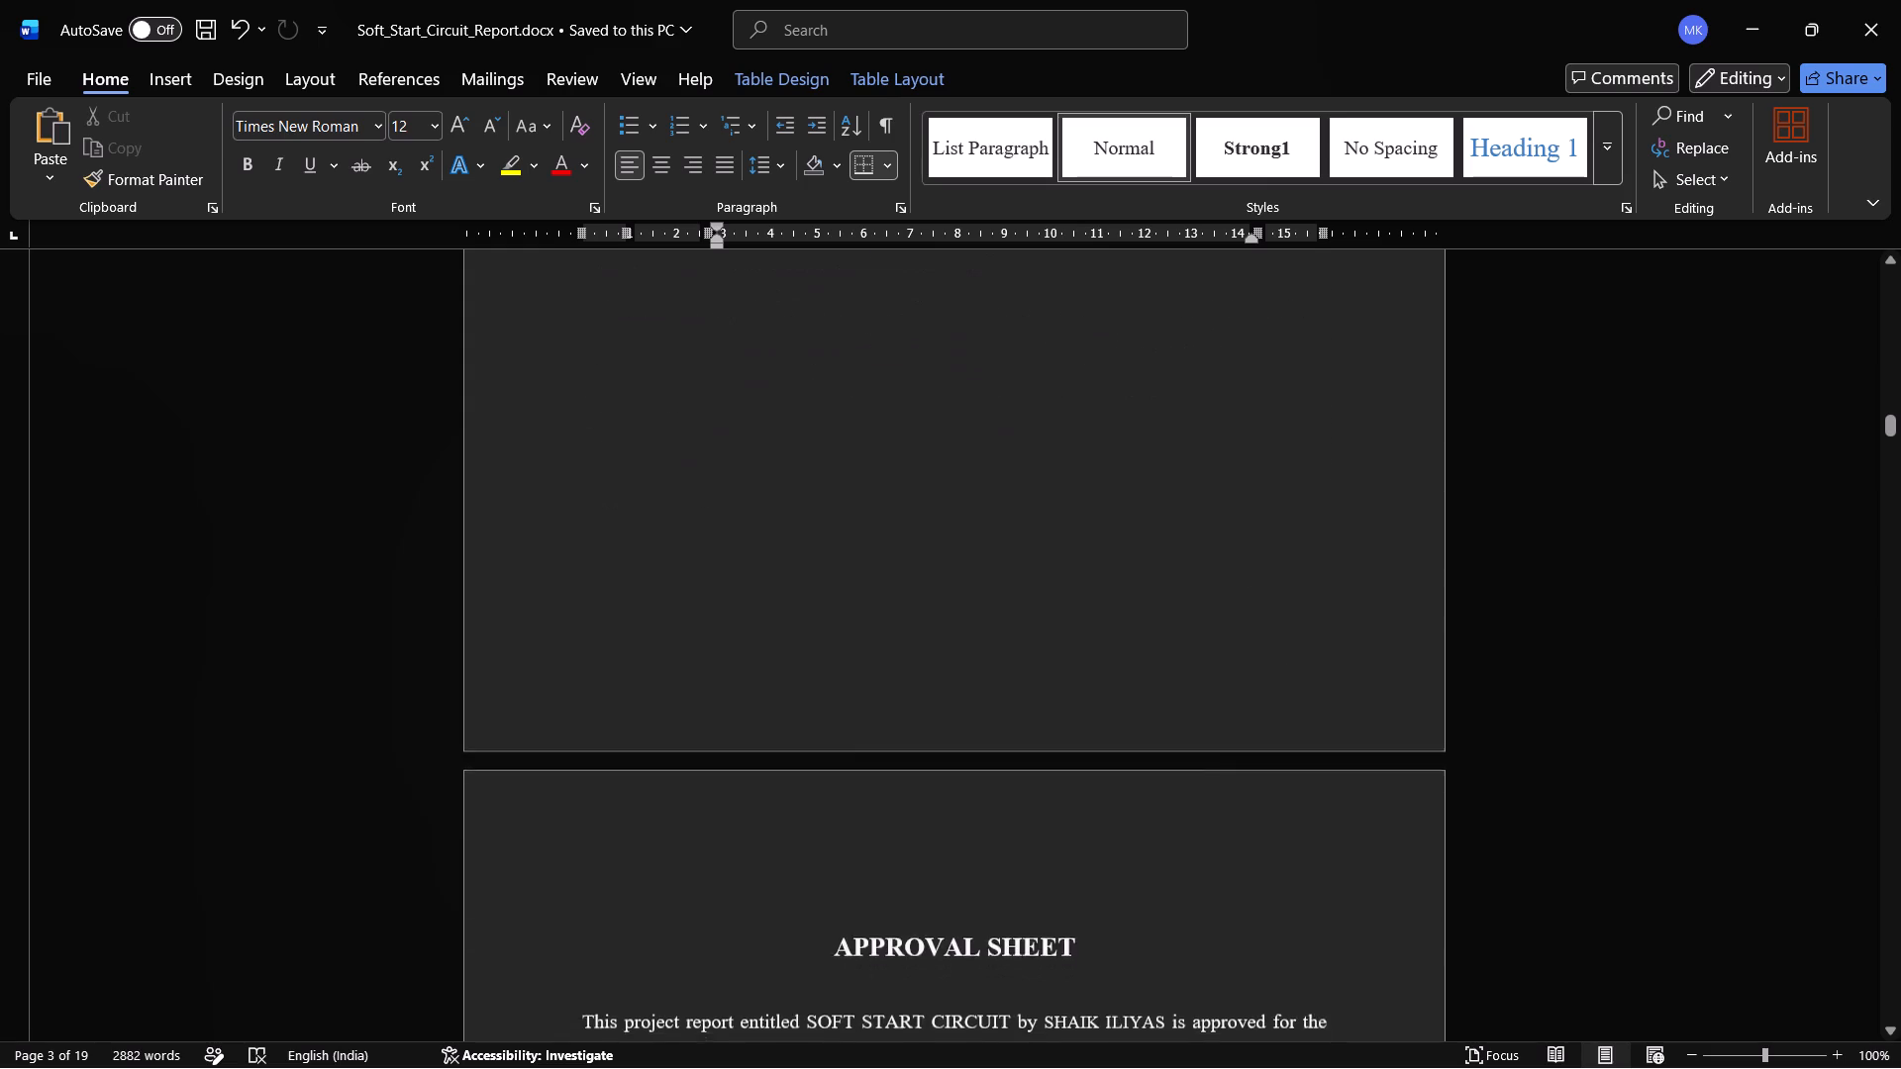
scroll(1098, 570, down, 1)
scroll(1098, 570, up, 1)
scroll(1098, 570, down, 3)
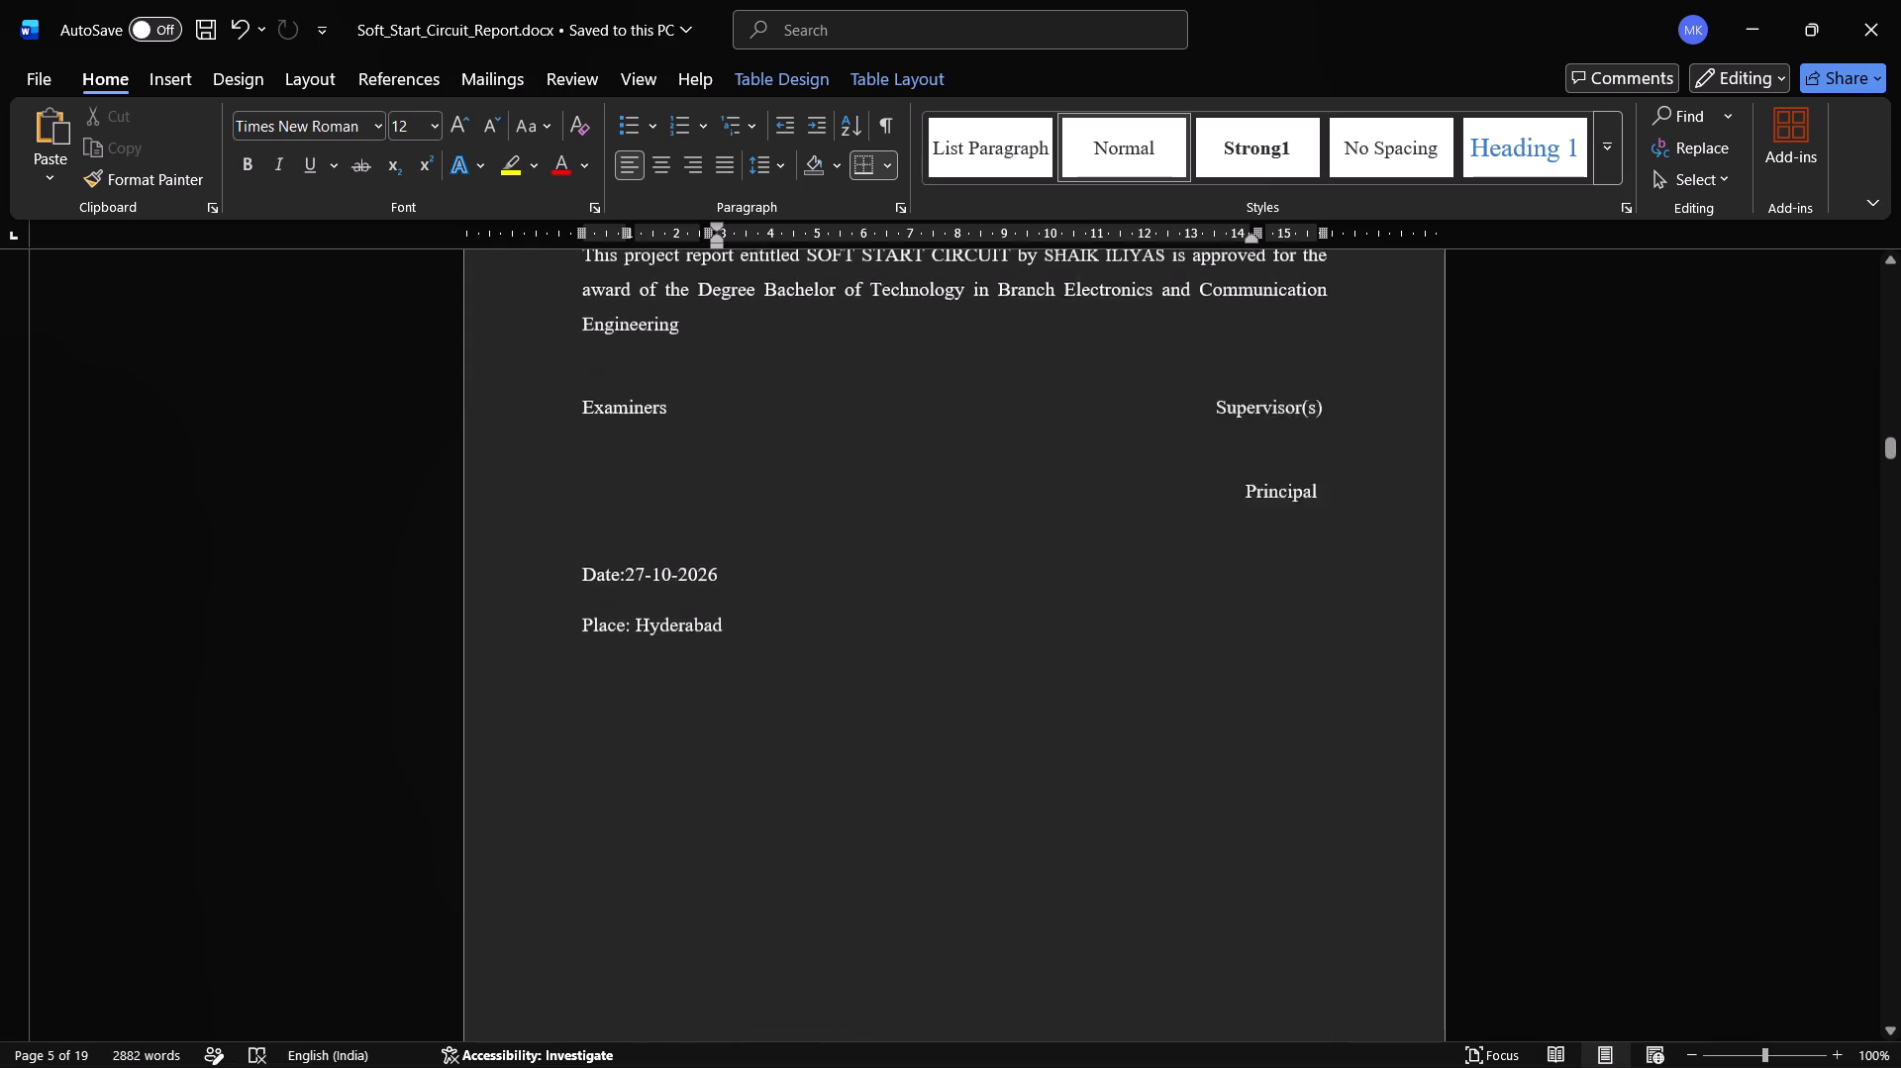
scroll(1098, 570, down, 6)
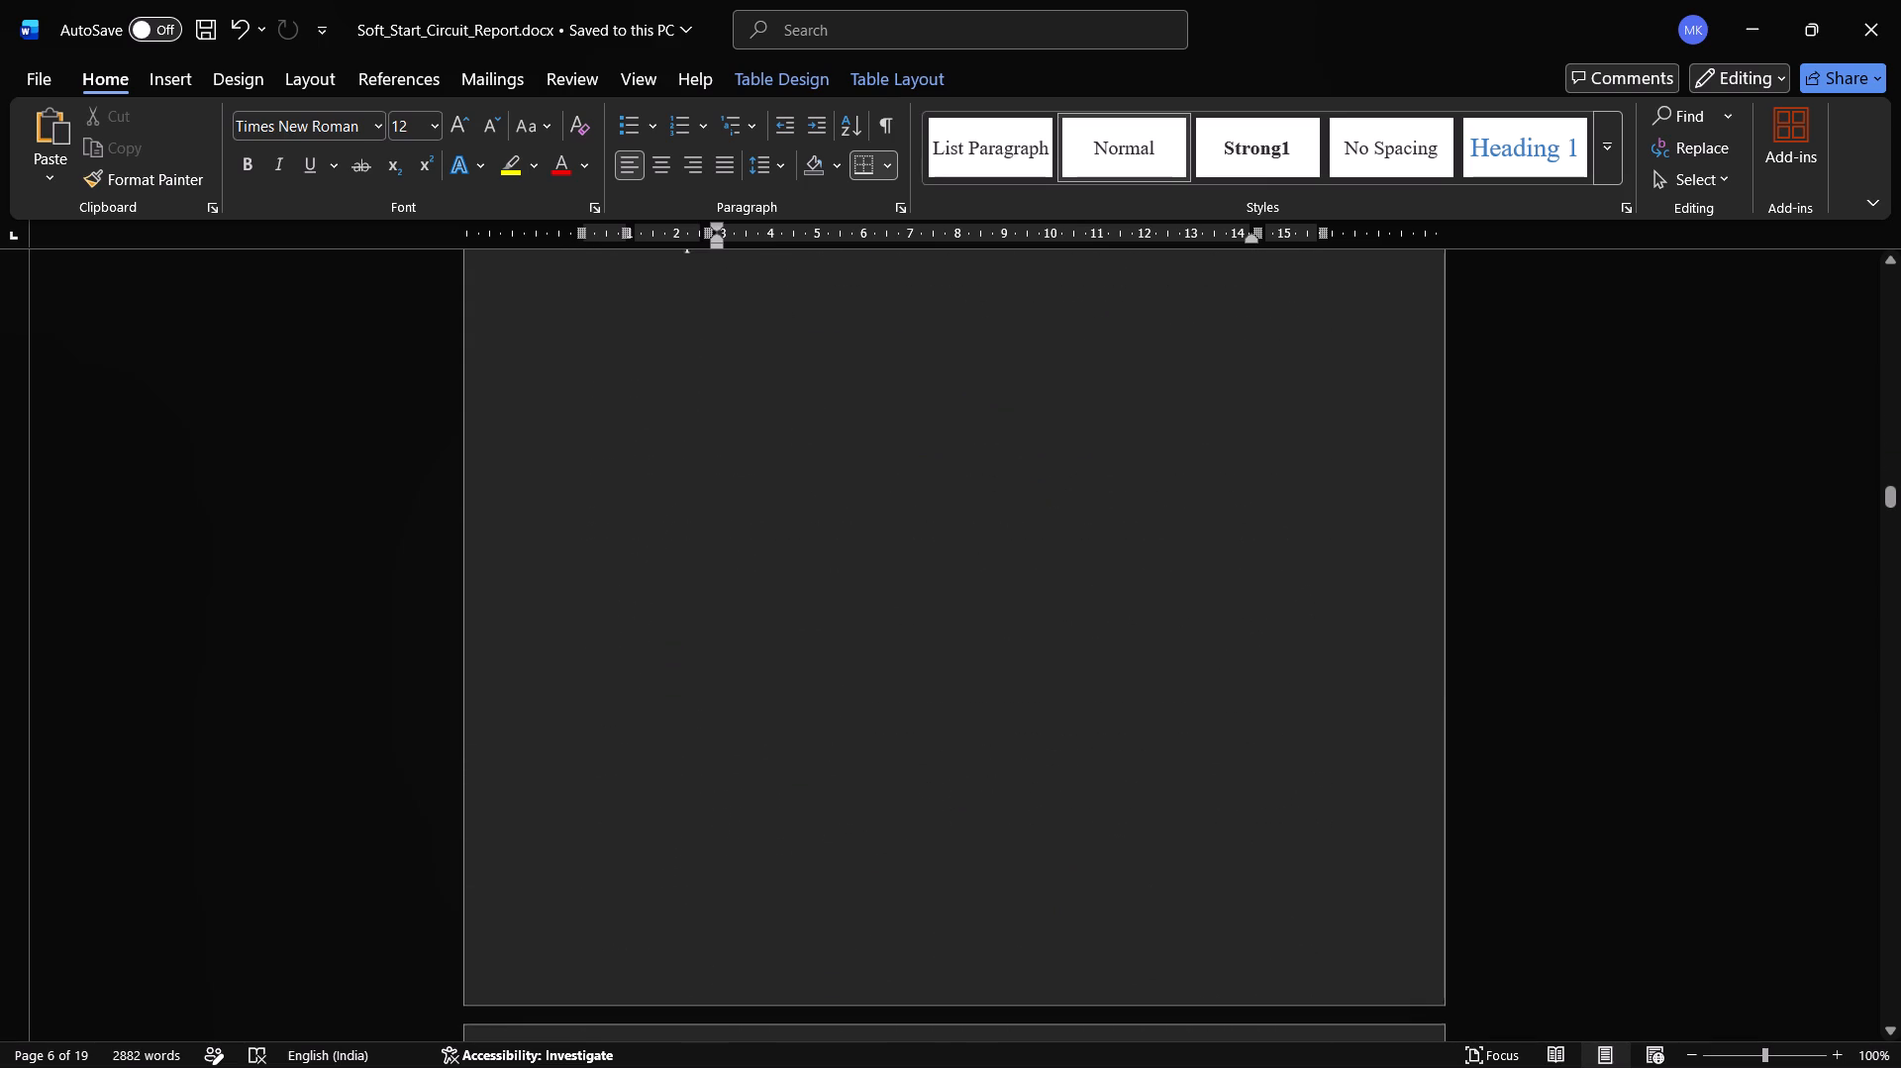
scroll(1098, 570, down, 8)
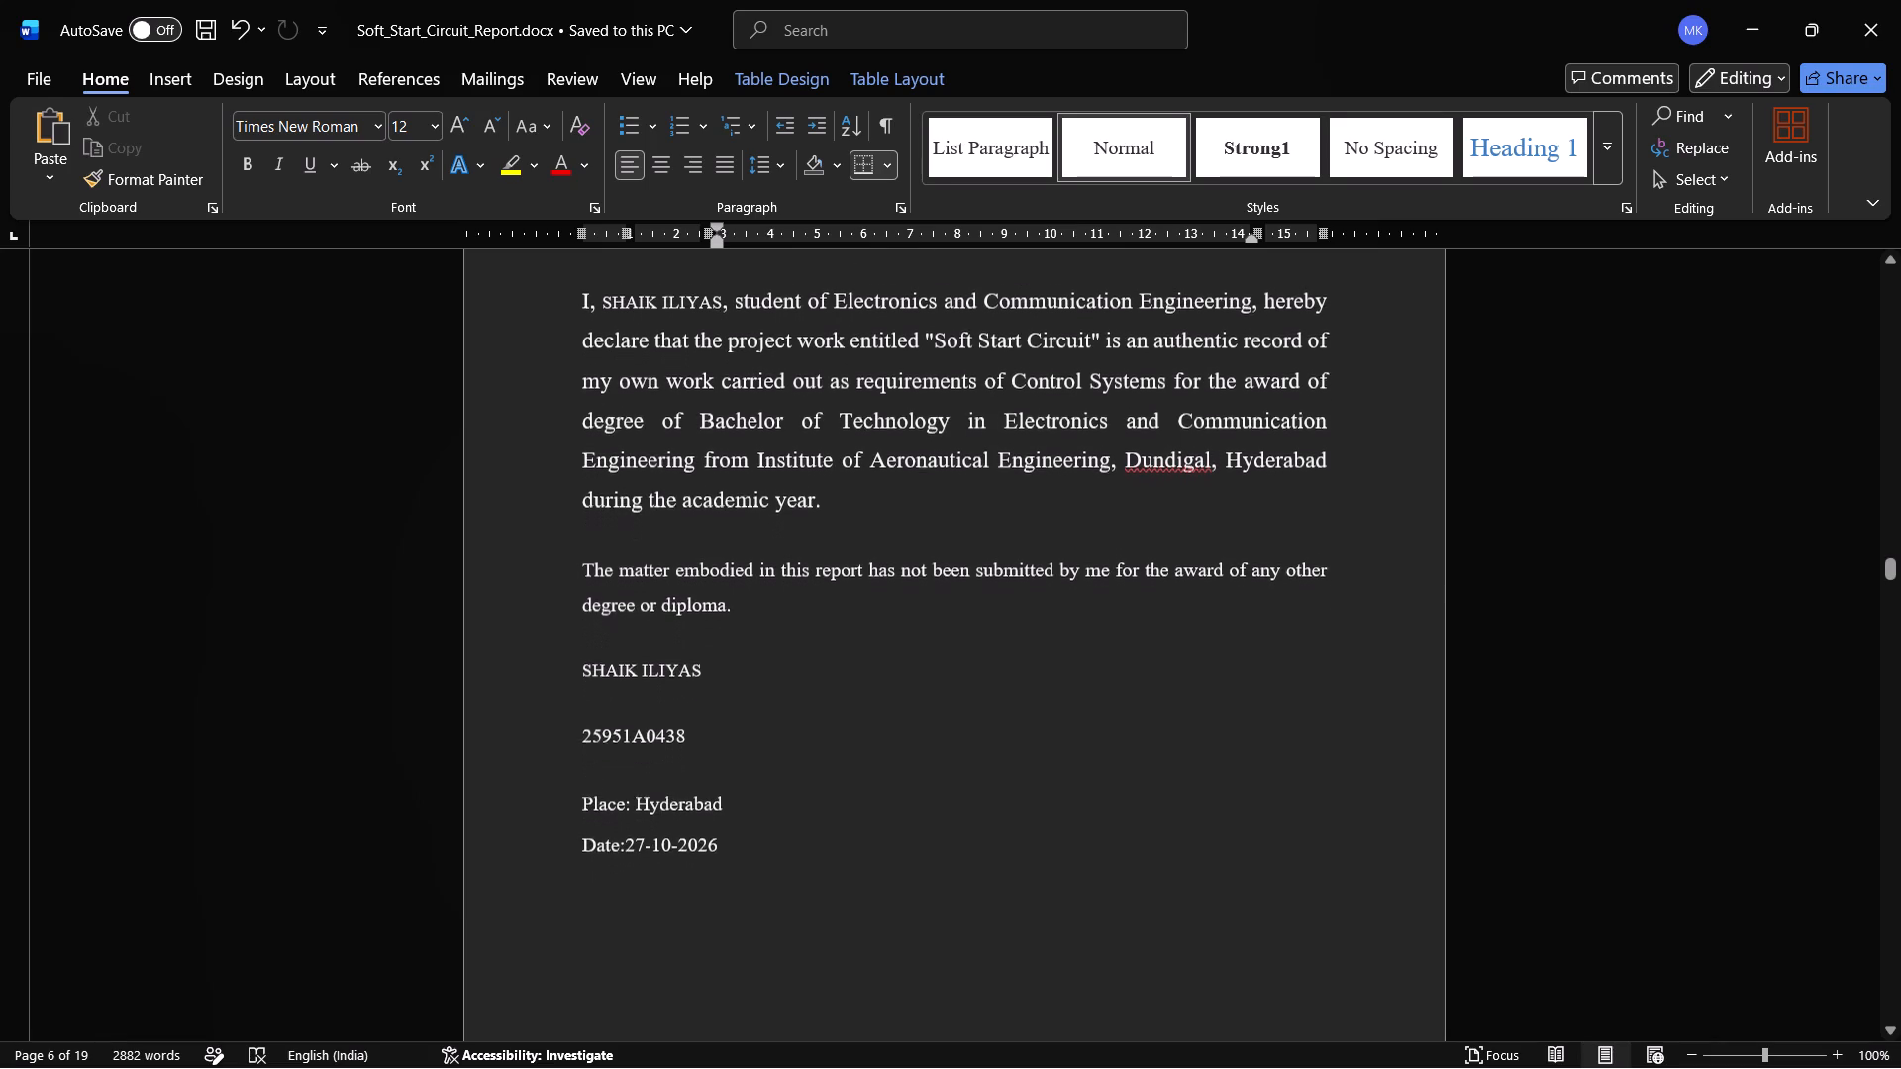
scroll(1098, 570, down, 4)
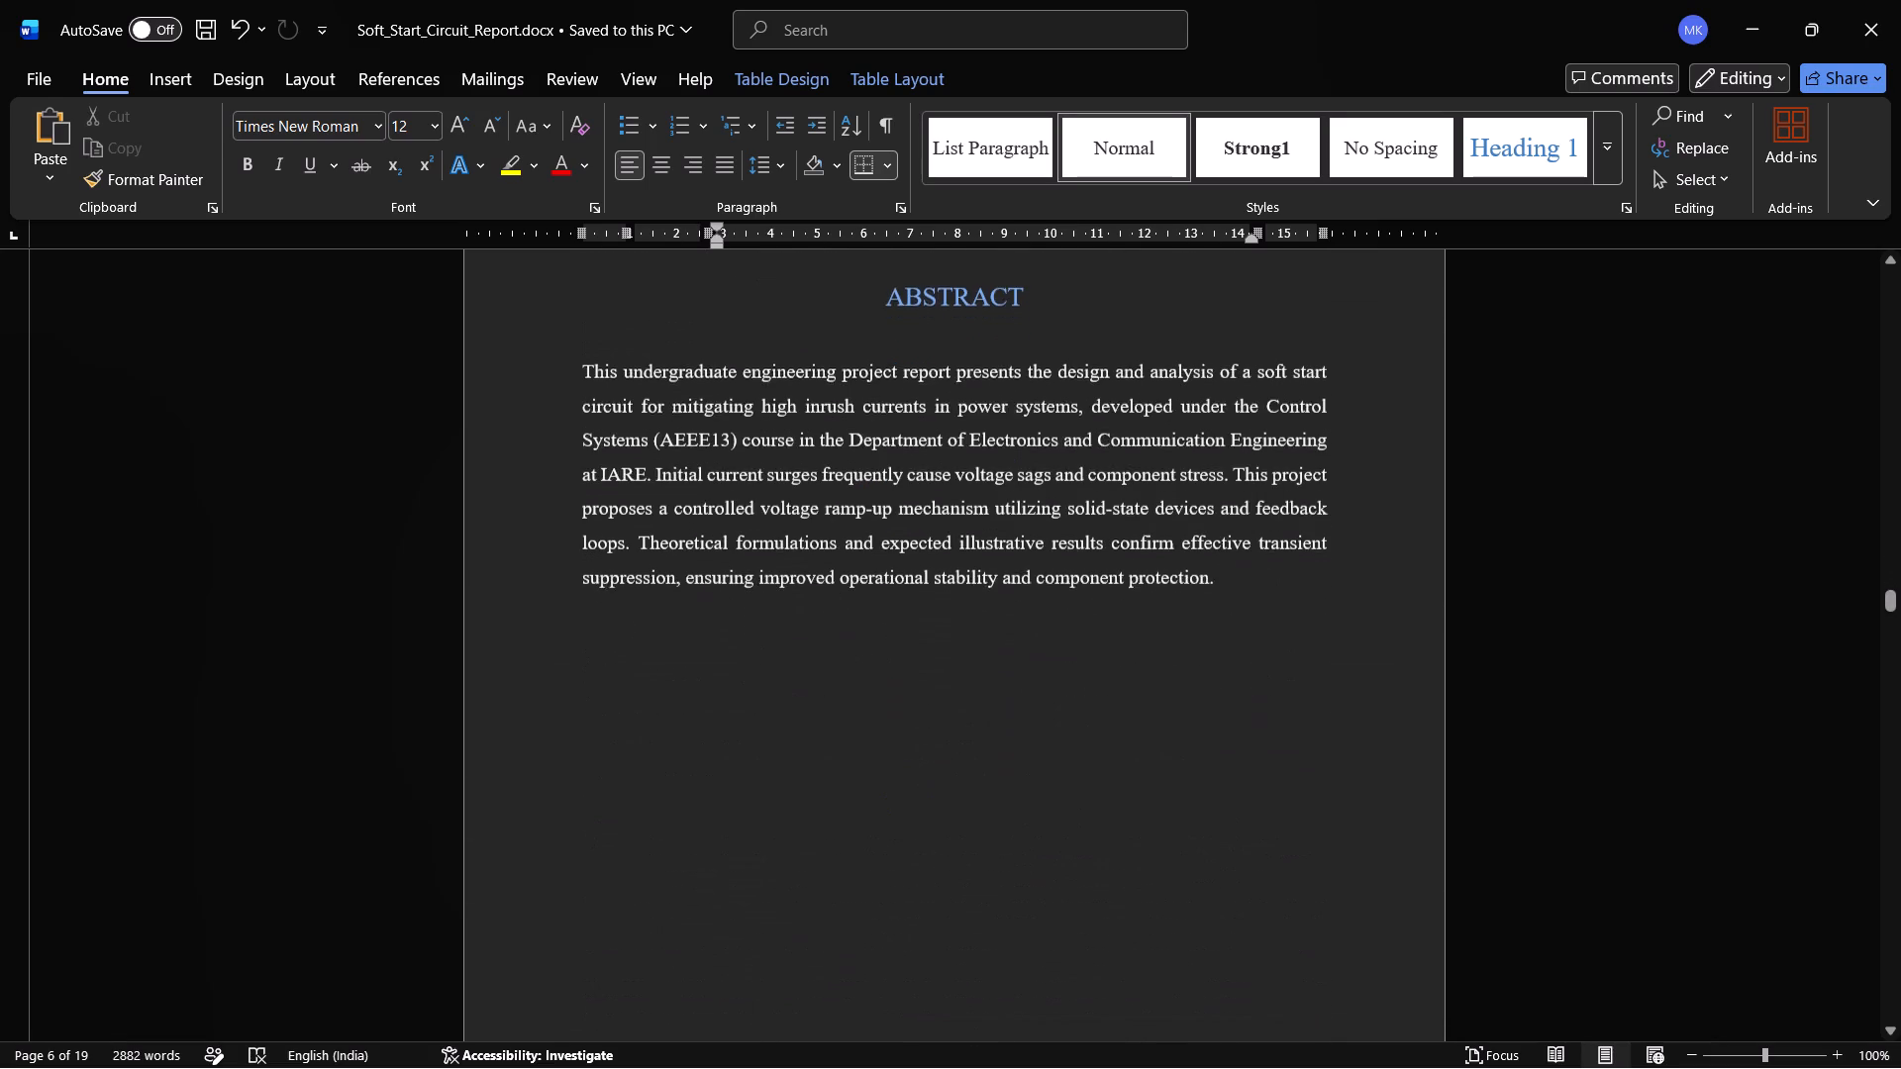
scroll(1098, 570, down, 4)
scroll(1098, 570, up, 3)
scroll(1098, 570, down, 1)
scroll(1098, 570, up, 1)
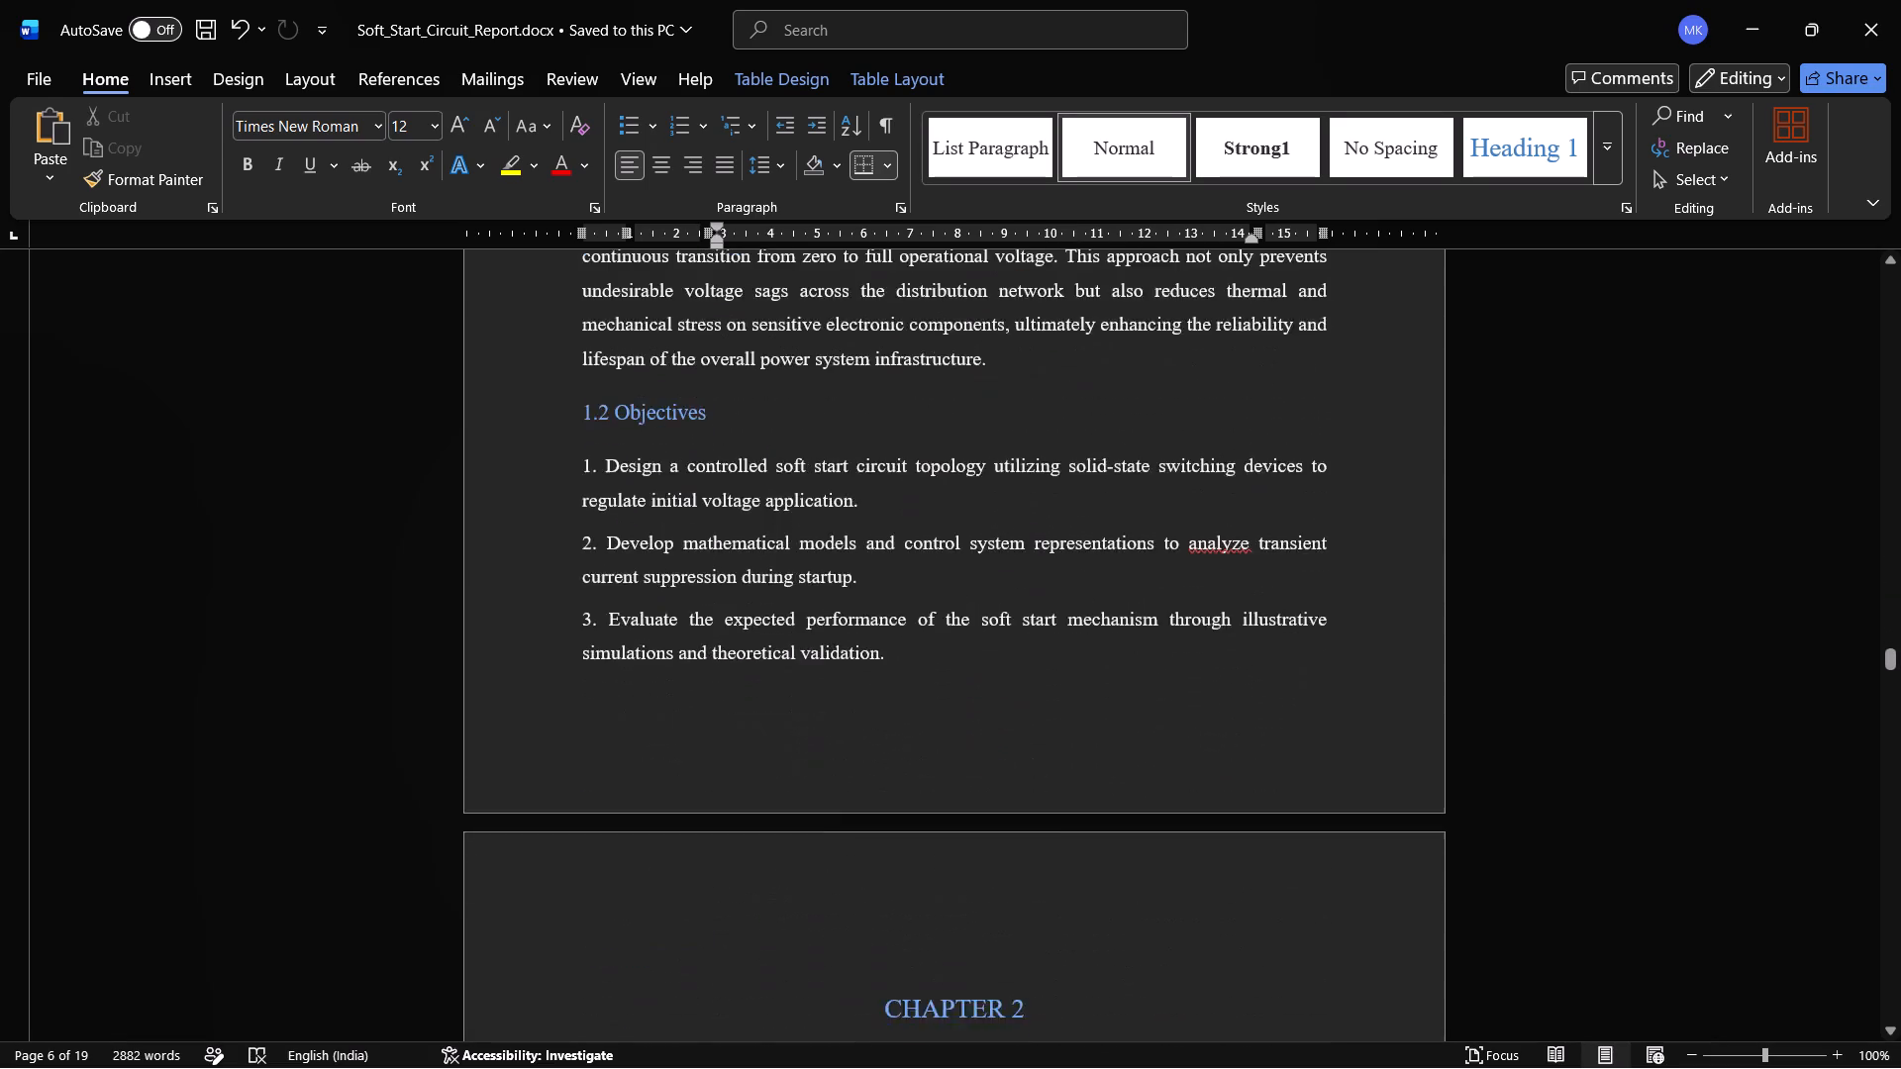
scroll(1098, 570, up, 6)
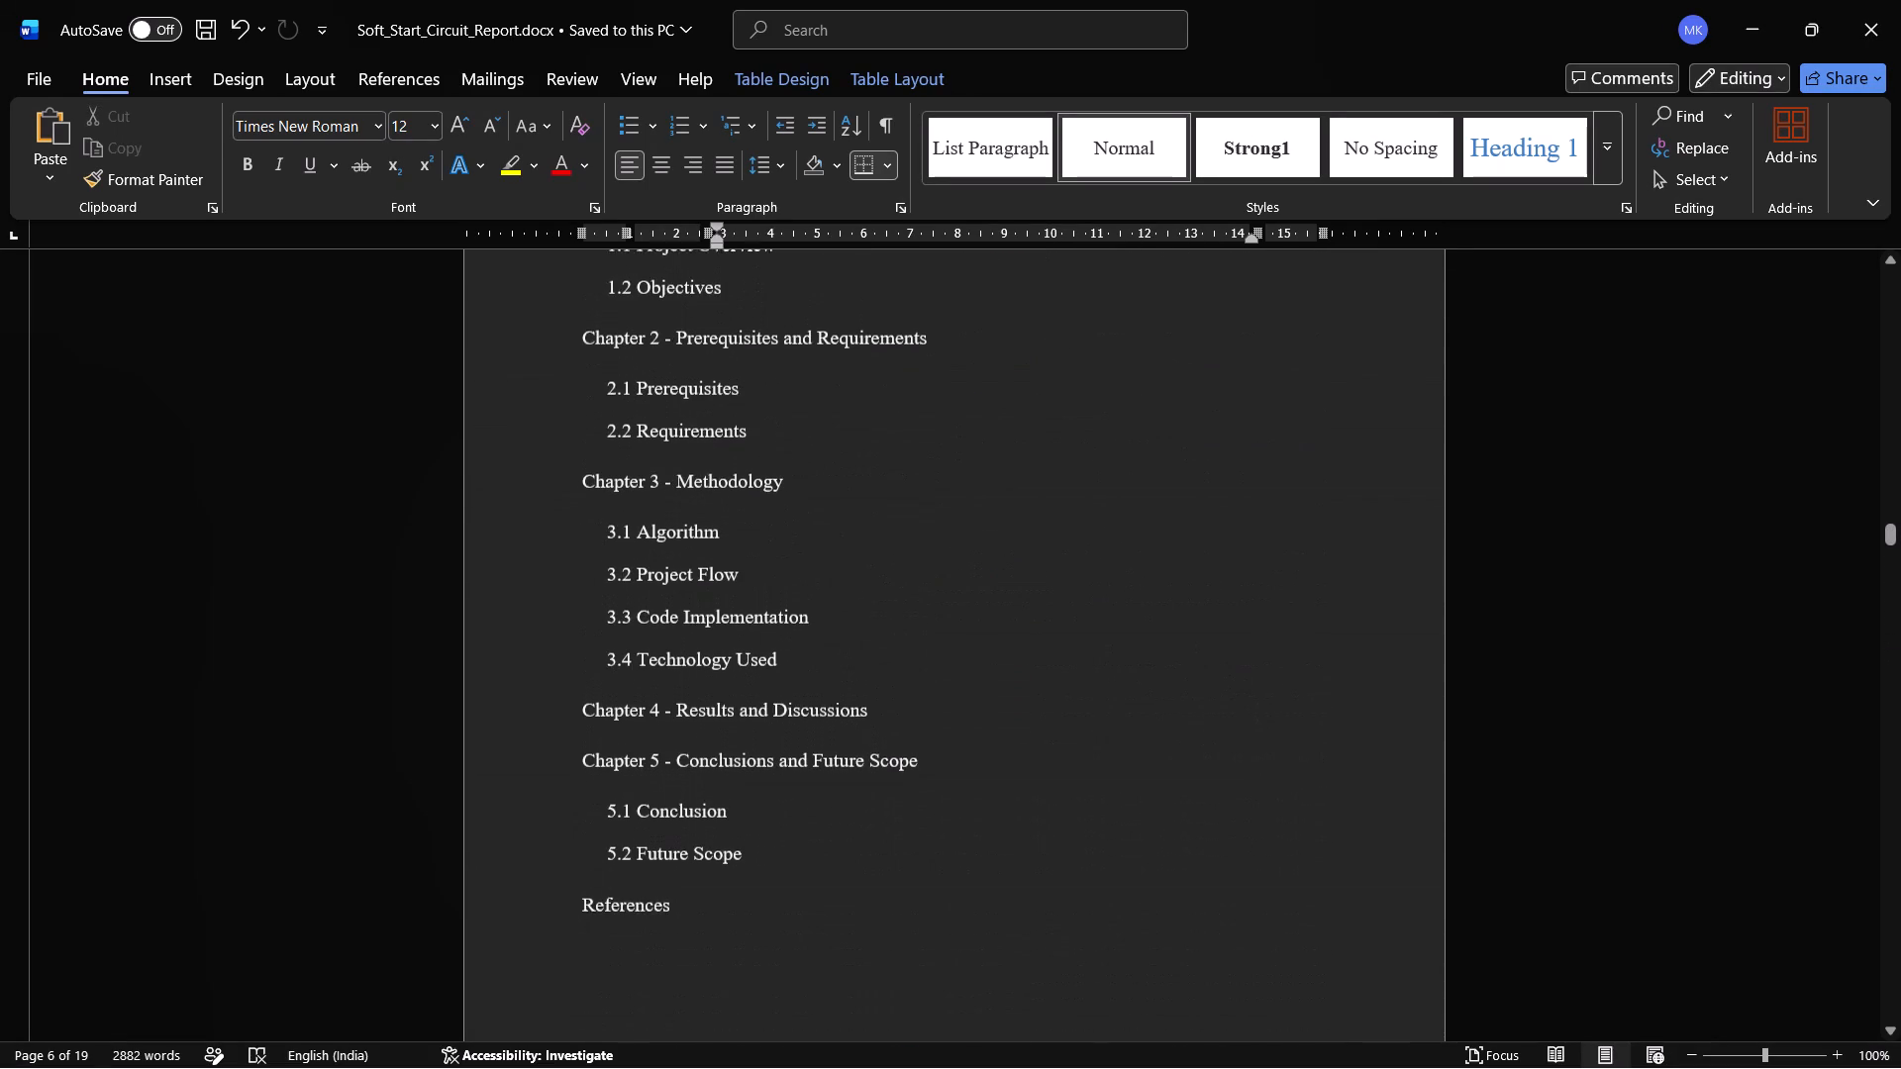
scroll(1098, 570, up, 4)
scroll(1098, 570, down, 9)
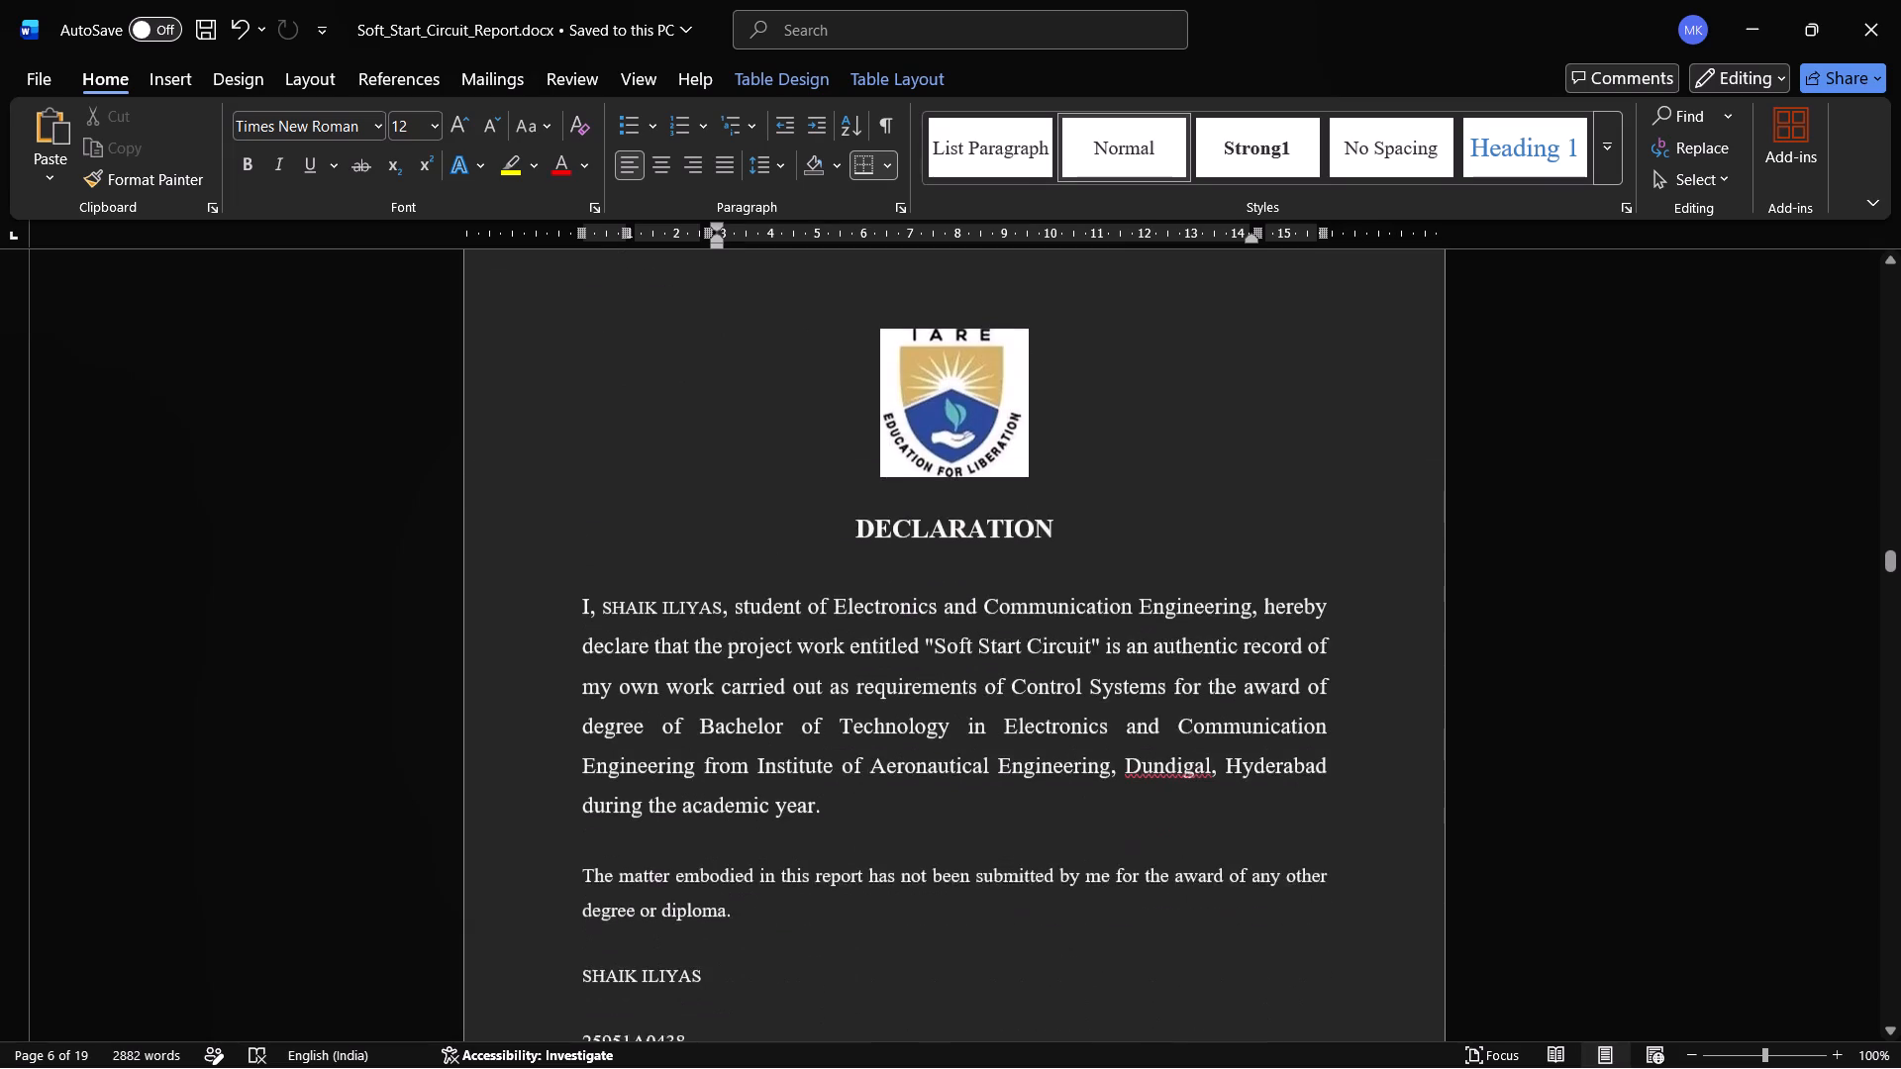
scroll(1098, 570, down, 1)
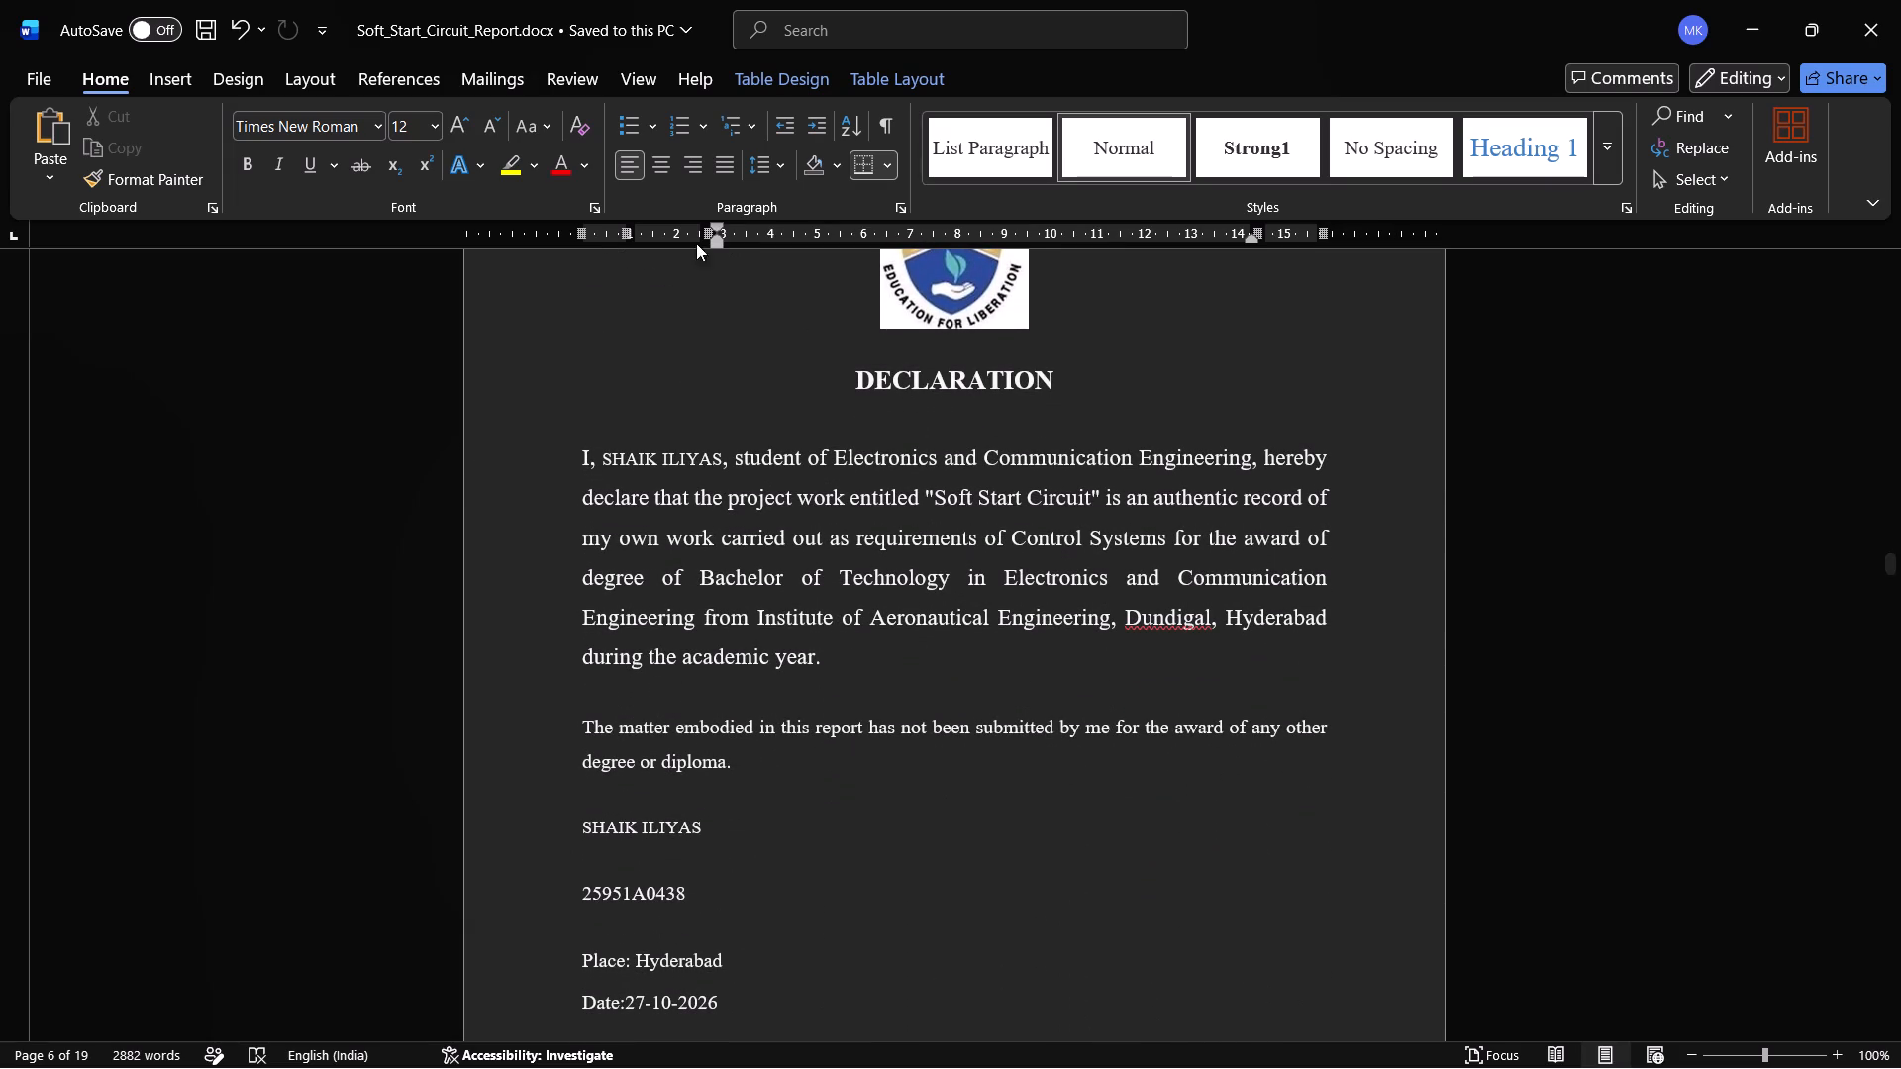
Export the Soft Start Circuit report to the Downloads folder as Soft_Start_Circuit_Report.pdf, optimized for standard publishing.
click(59, 74)
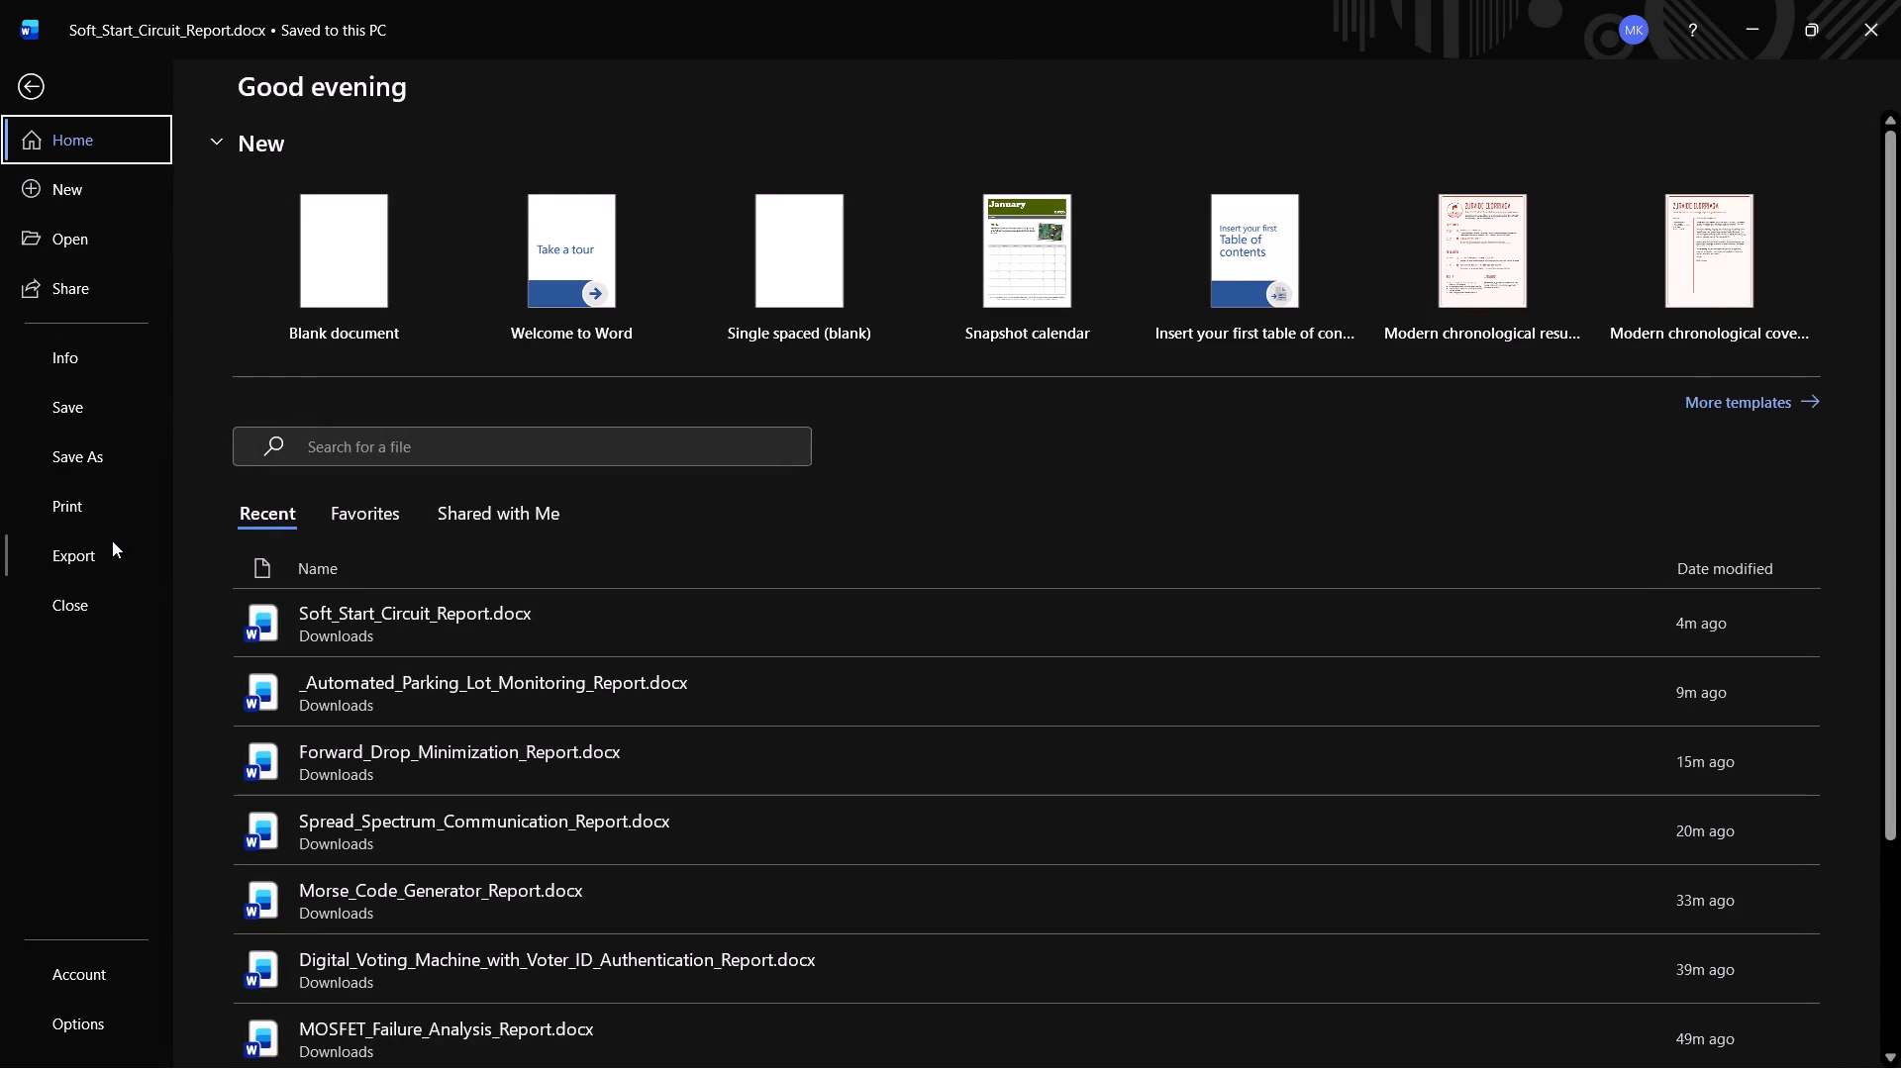
click(112, 541)
click(677, 331)
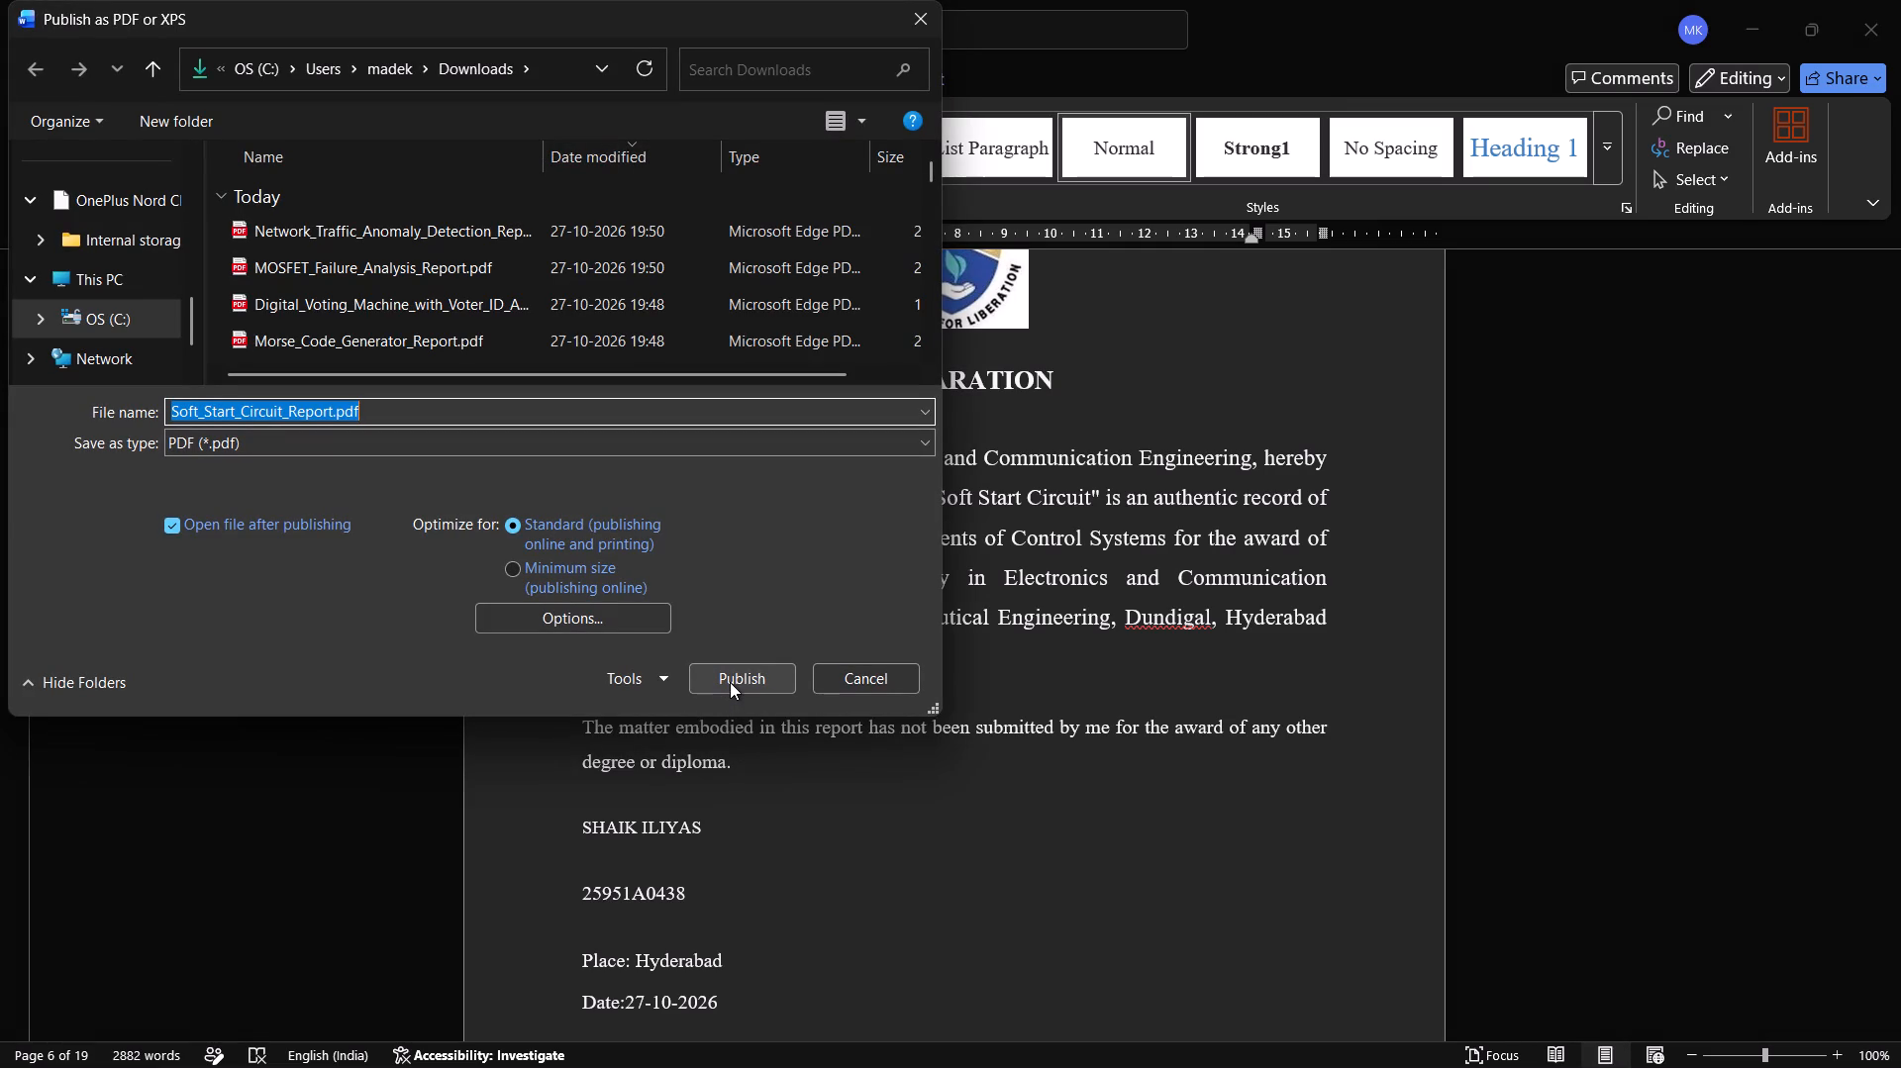
click(730, 682)
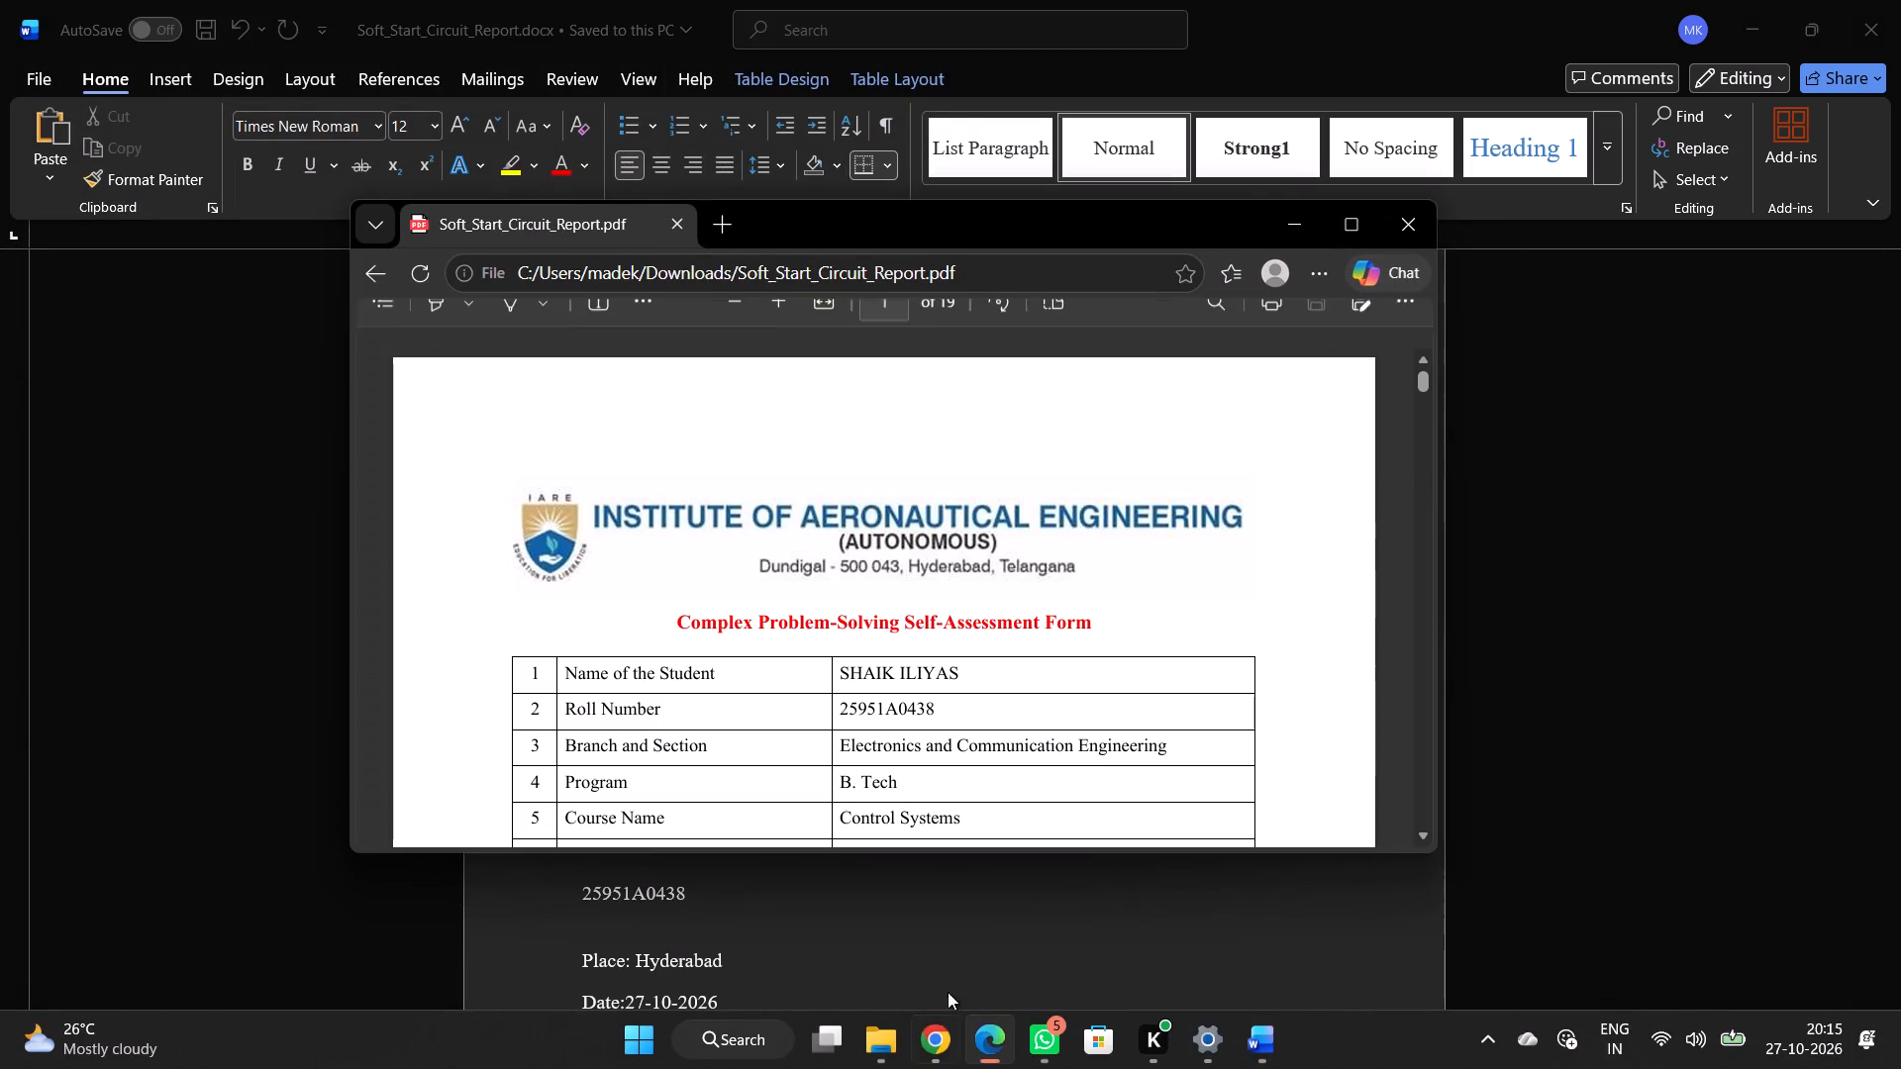
Check the published Soft Start Circuit PDF from the self-assessment form through the acknowledgement, and close both the PDF and its Word report.
scroll(1186, 662, down, 8)
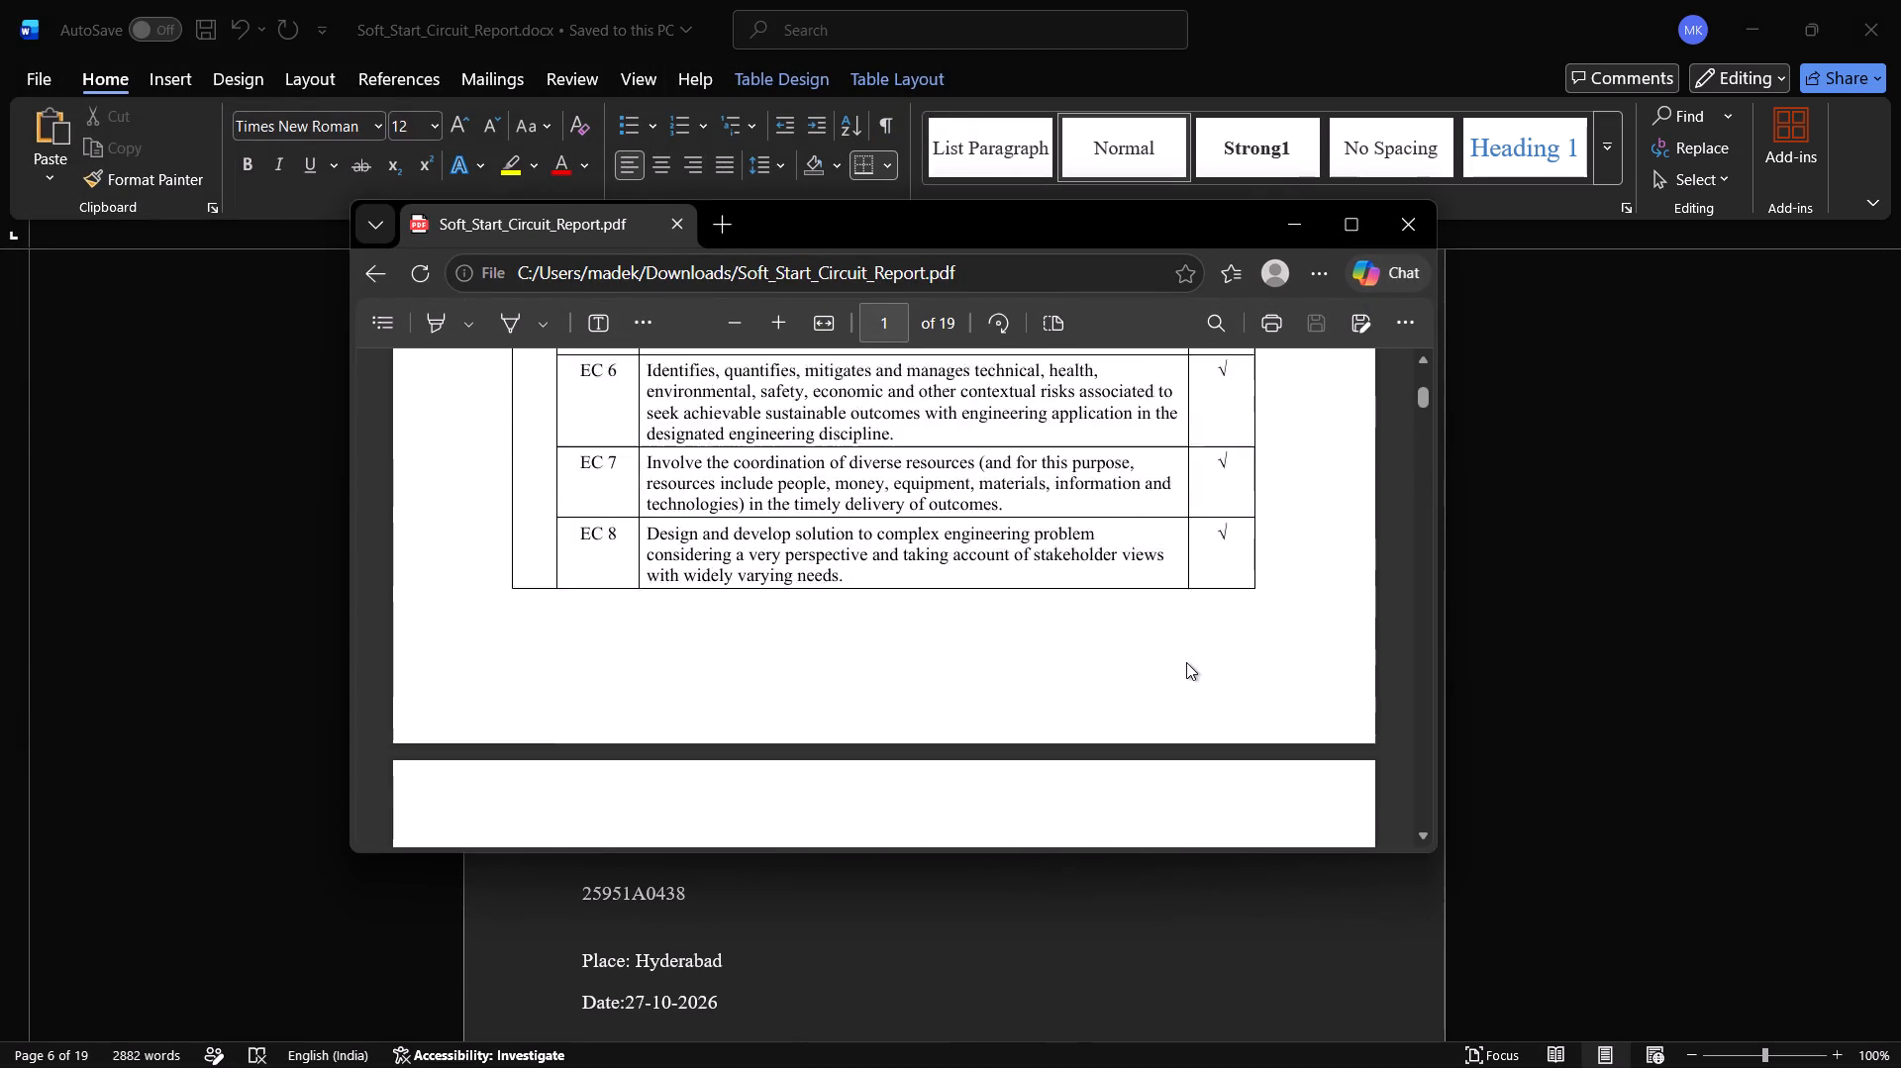
scroll(1186, 662, down, 5)
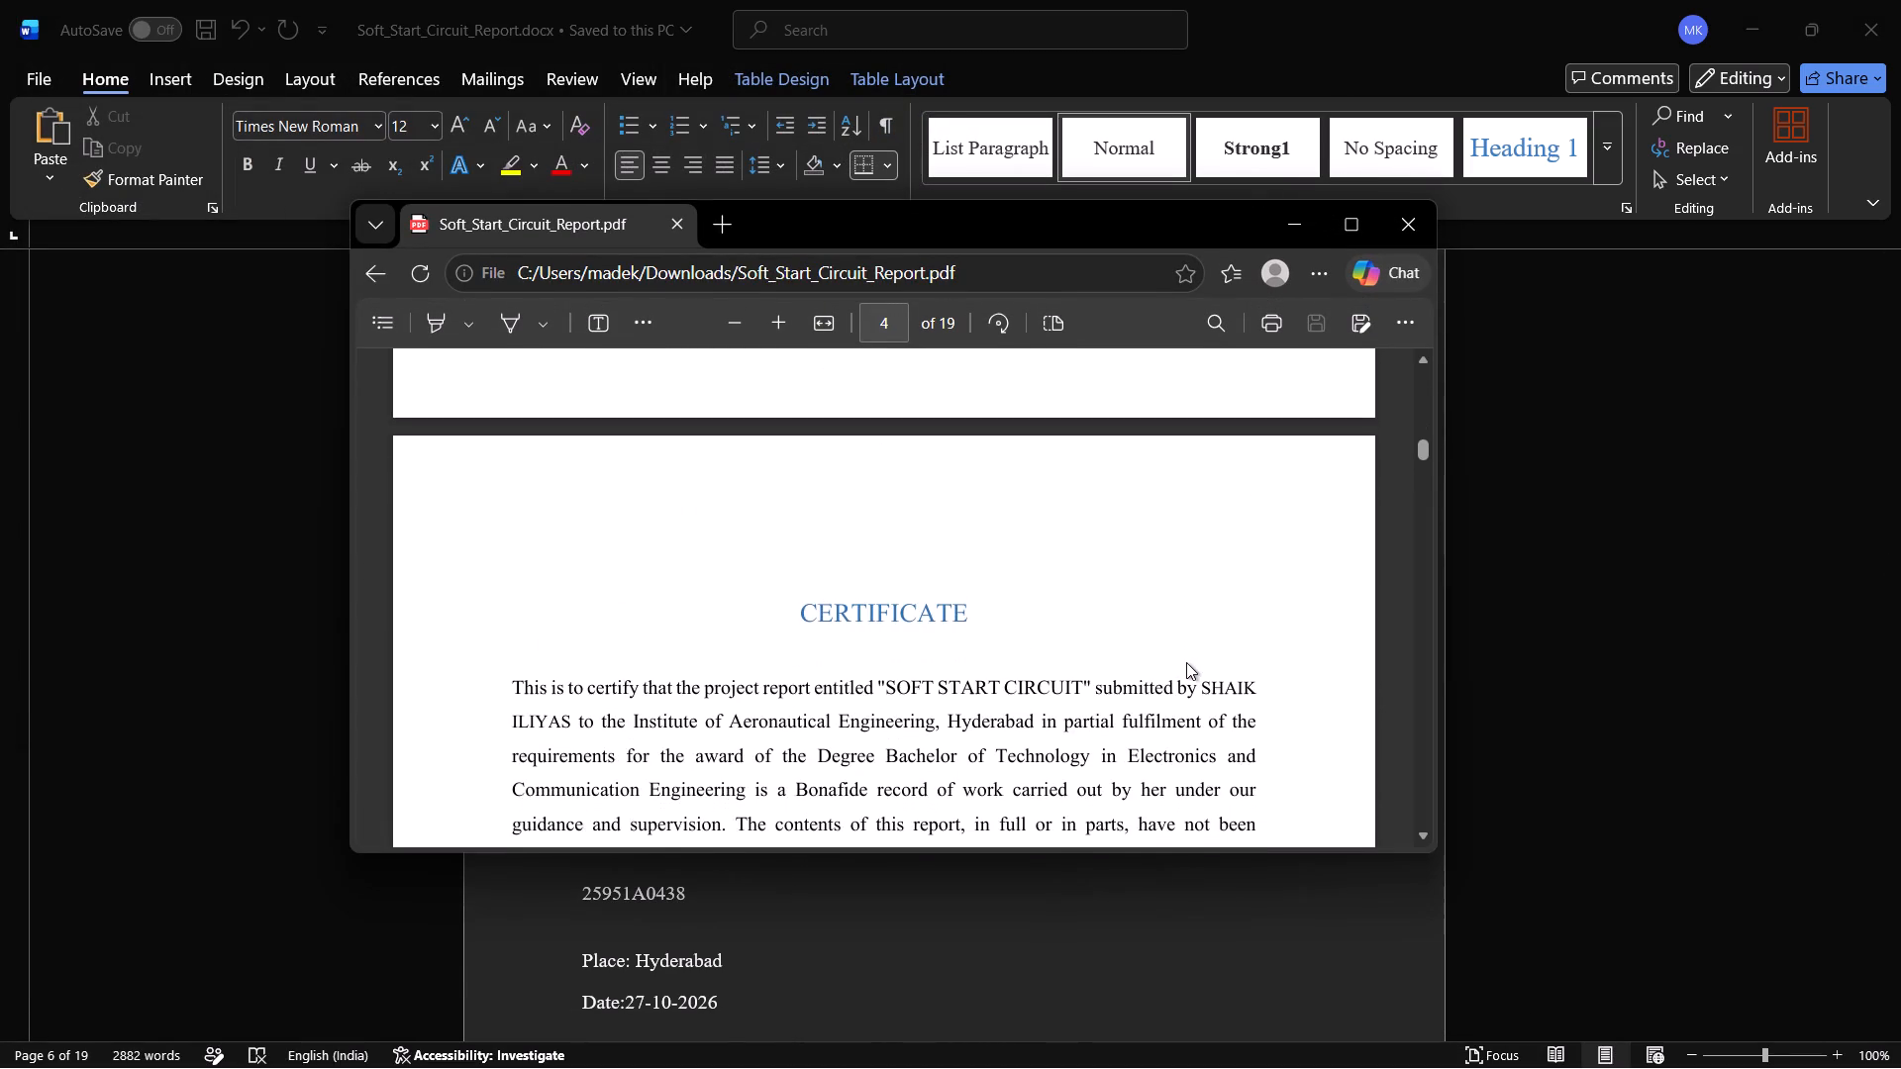
scroll(1186, 662, up, 4)
scroll(1186, 662, down, 3)
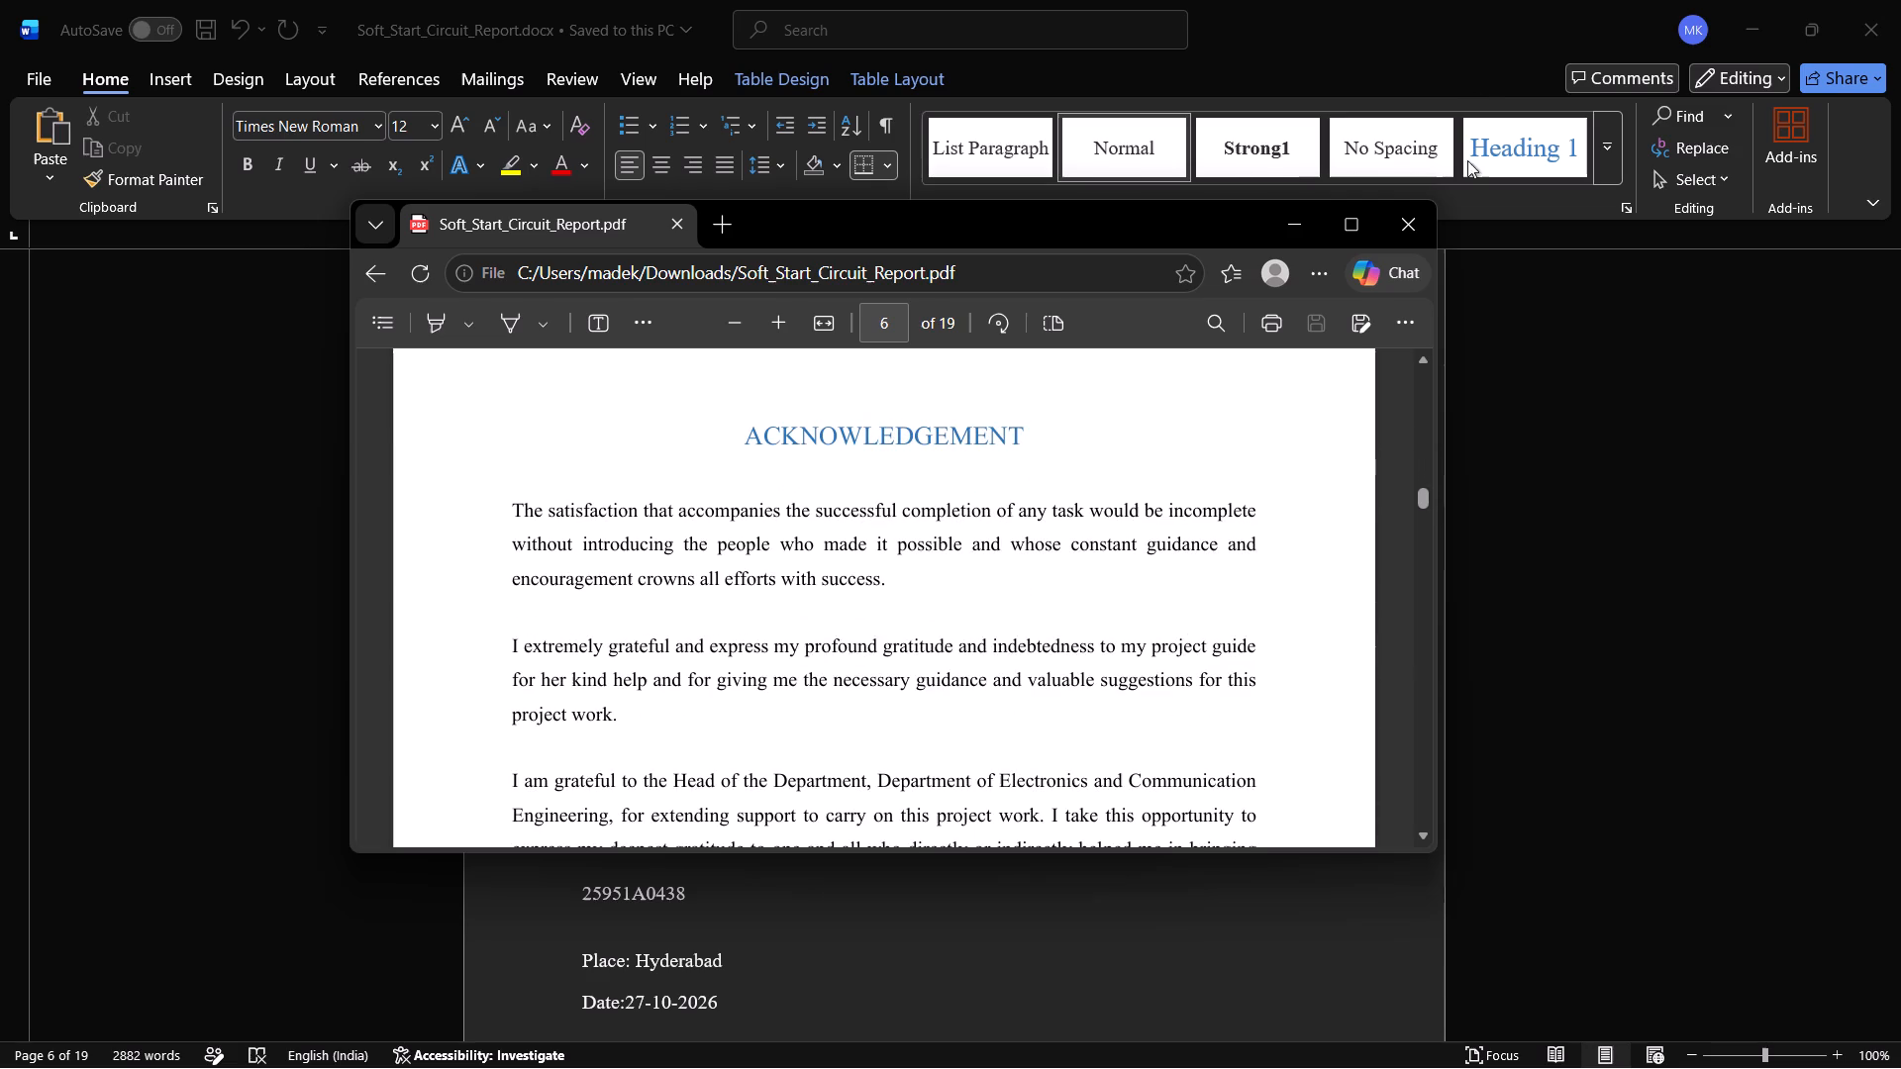
click(1422, 234)
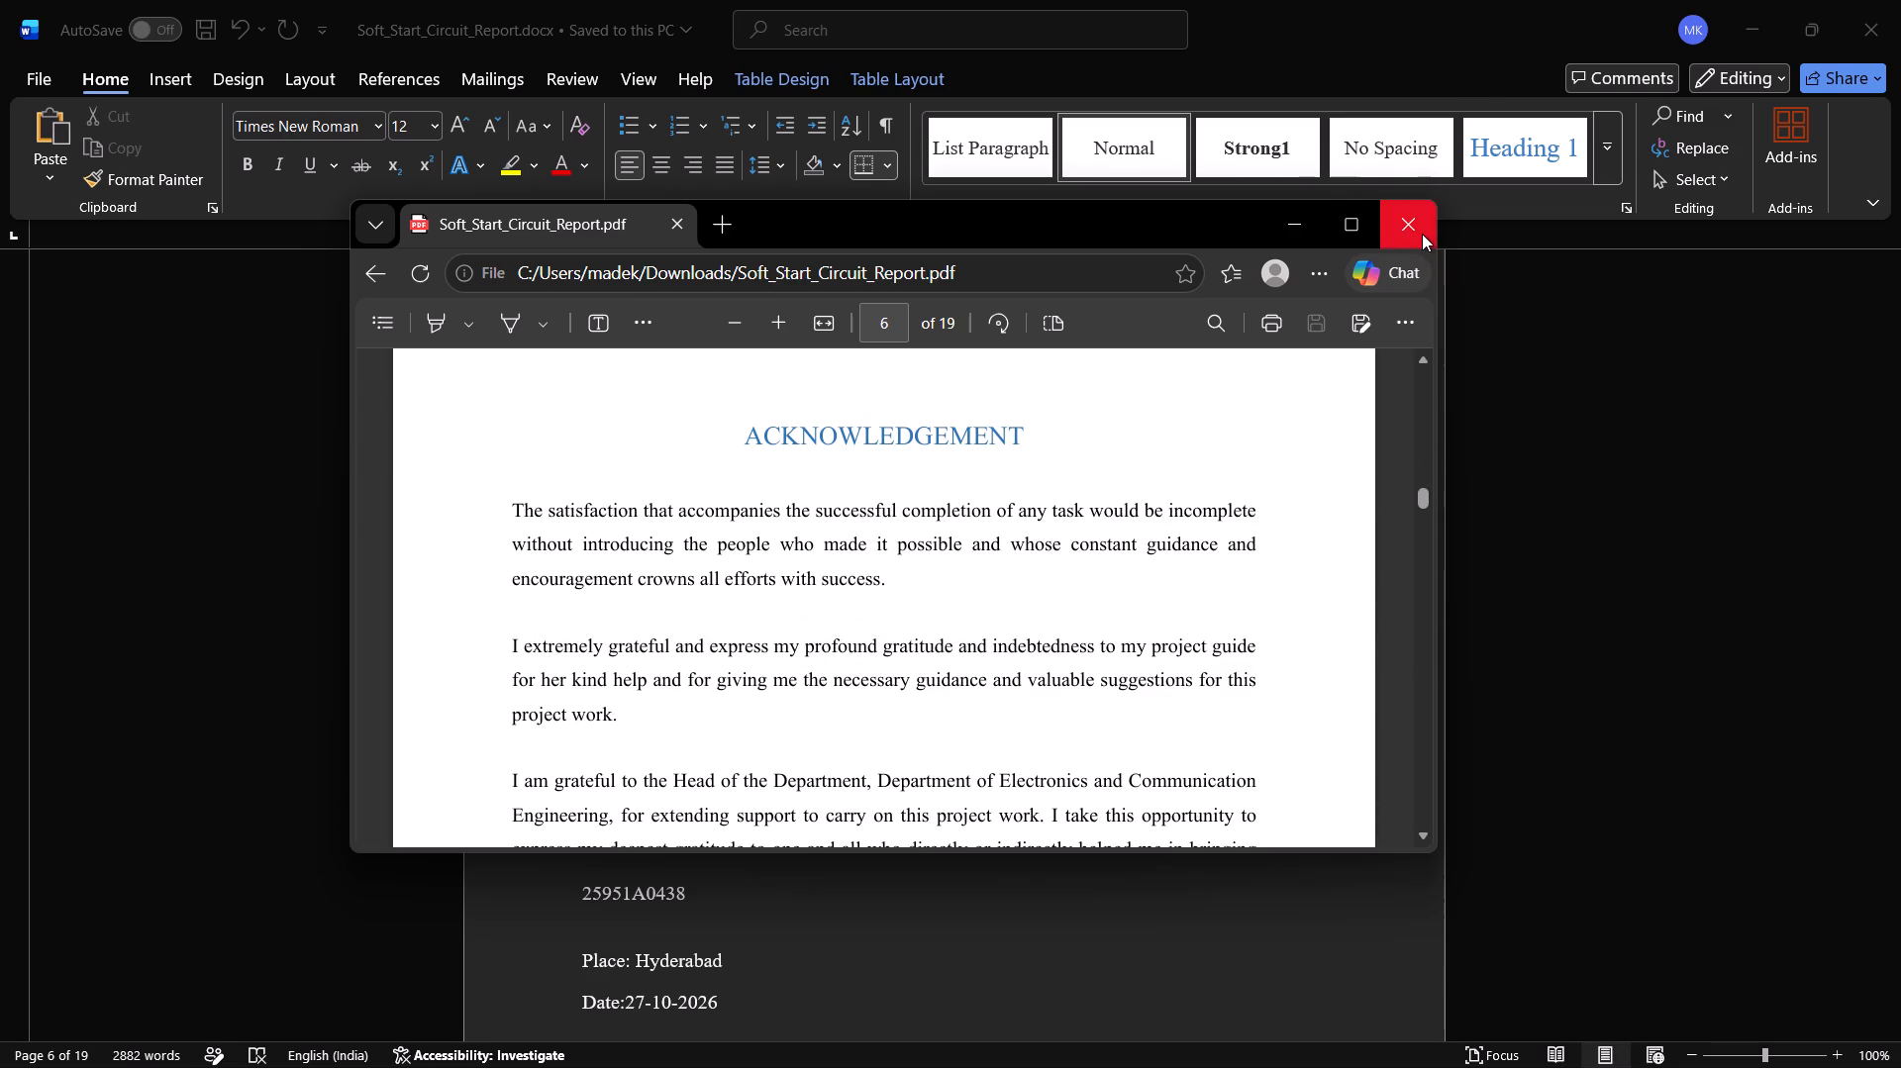
click(1860, 0)
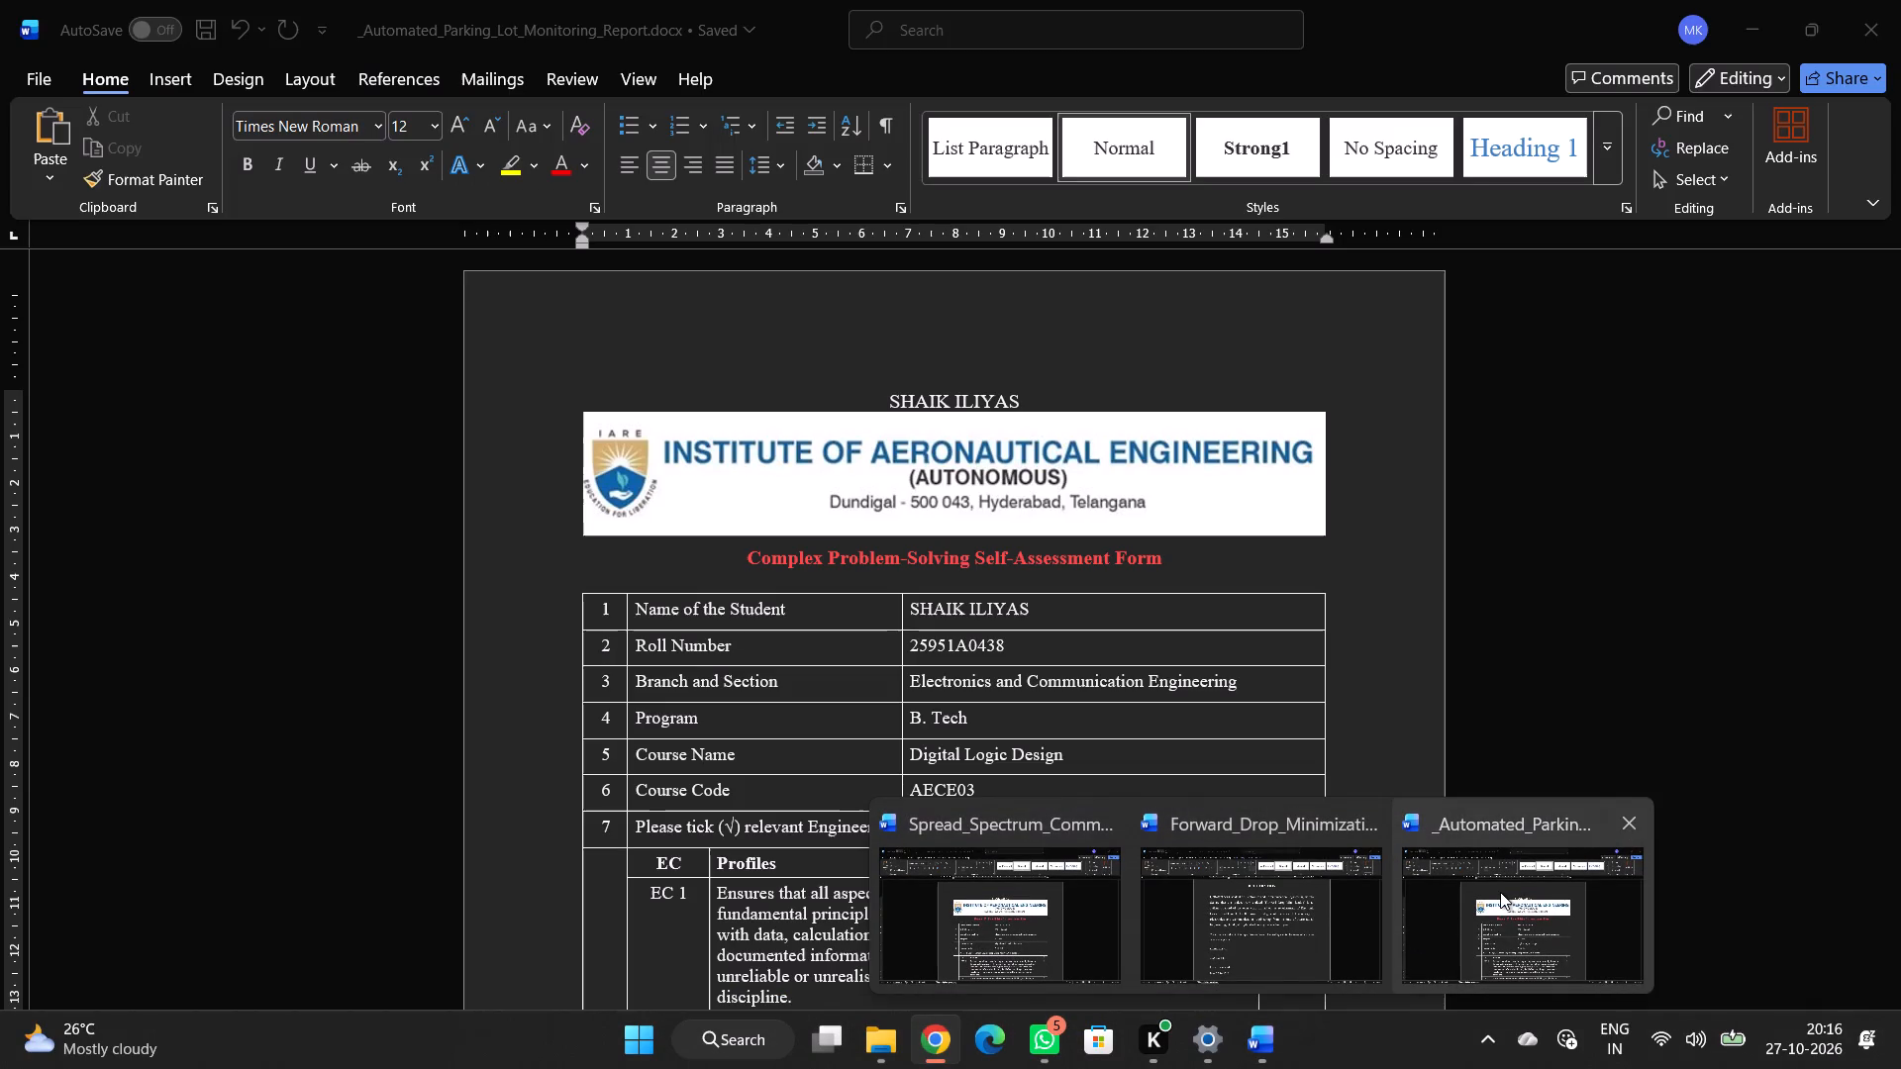
Switch to the Automated Parking Lot Monitoring report and review its self-assessment form, title page, certificate, approval sheet, table of contents and declaration.
click(1500, 892)
scroll(1190, 878, down, 3)
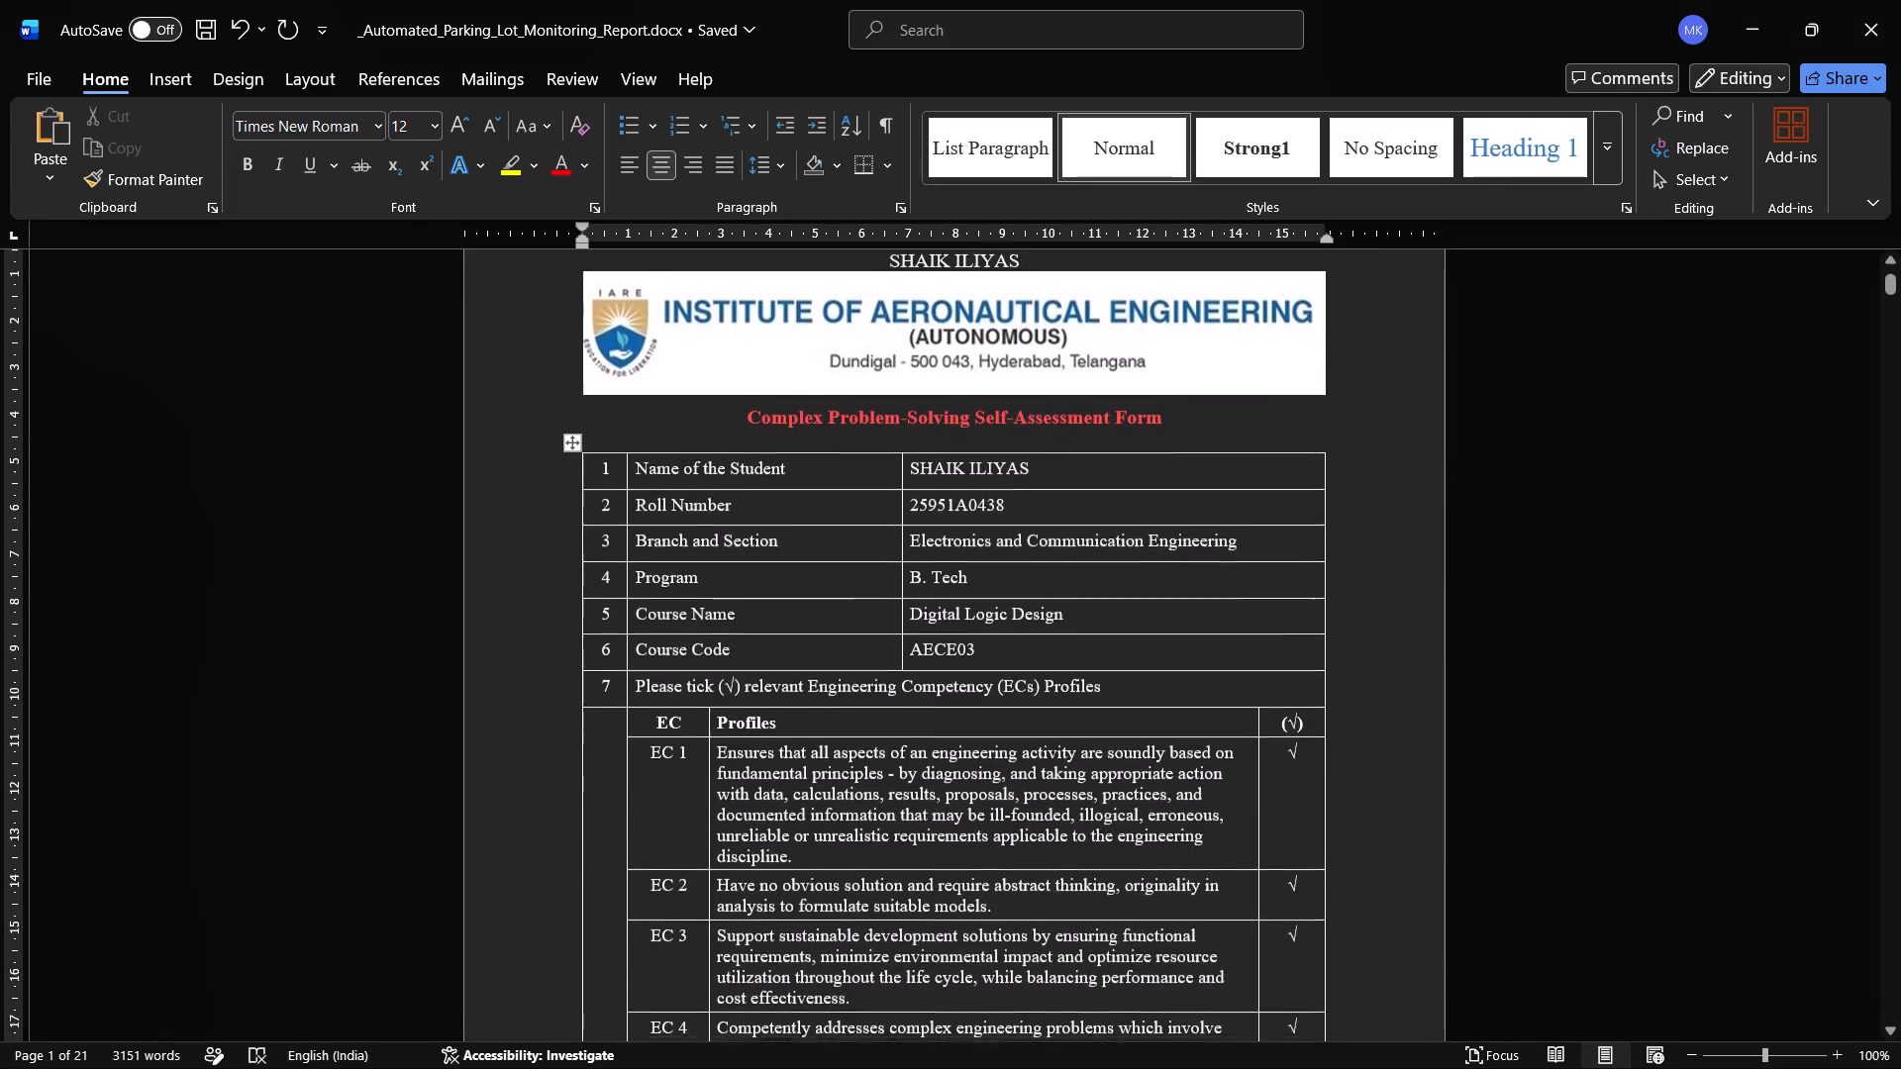
scroll(1190, 878, down, 7)
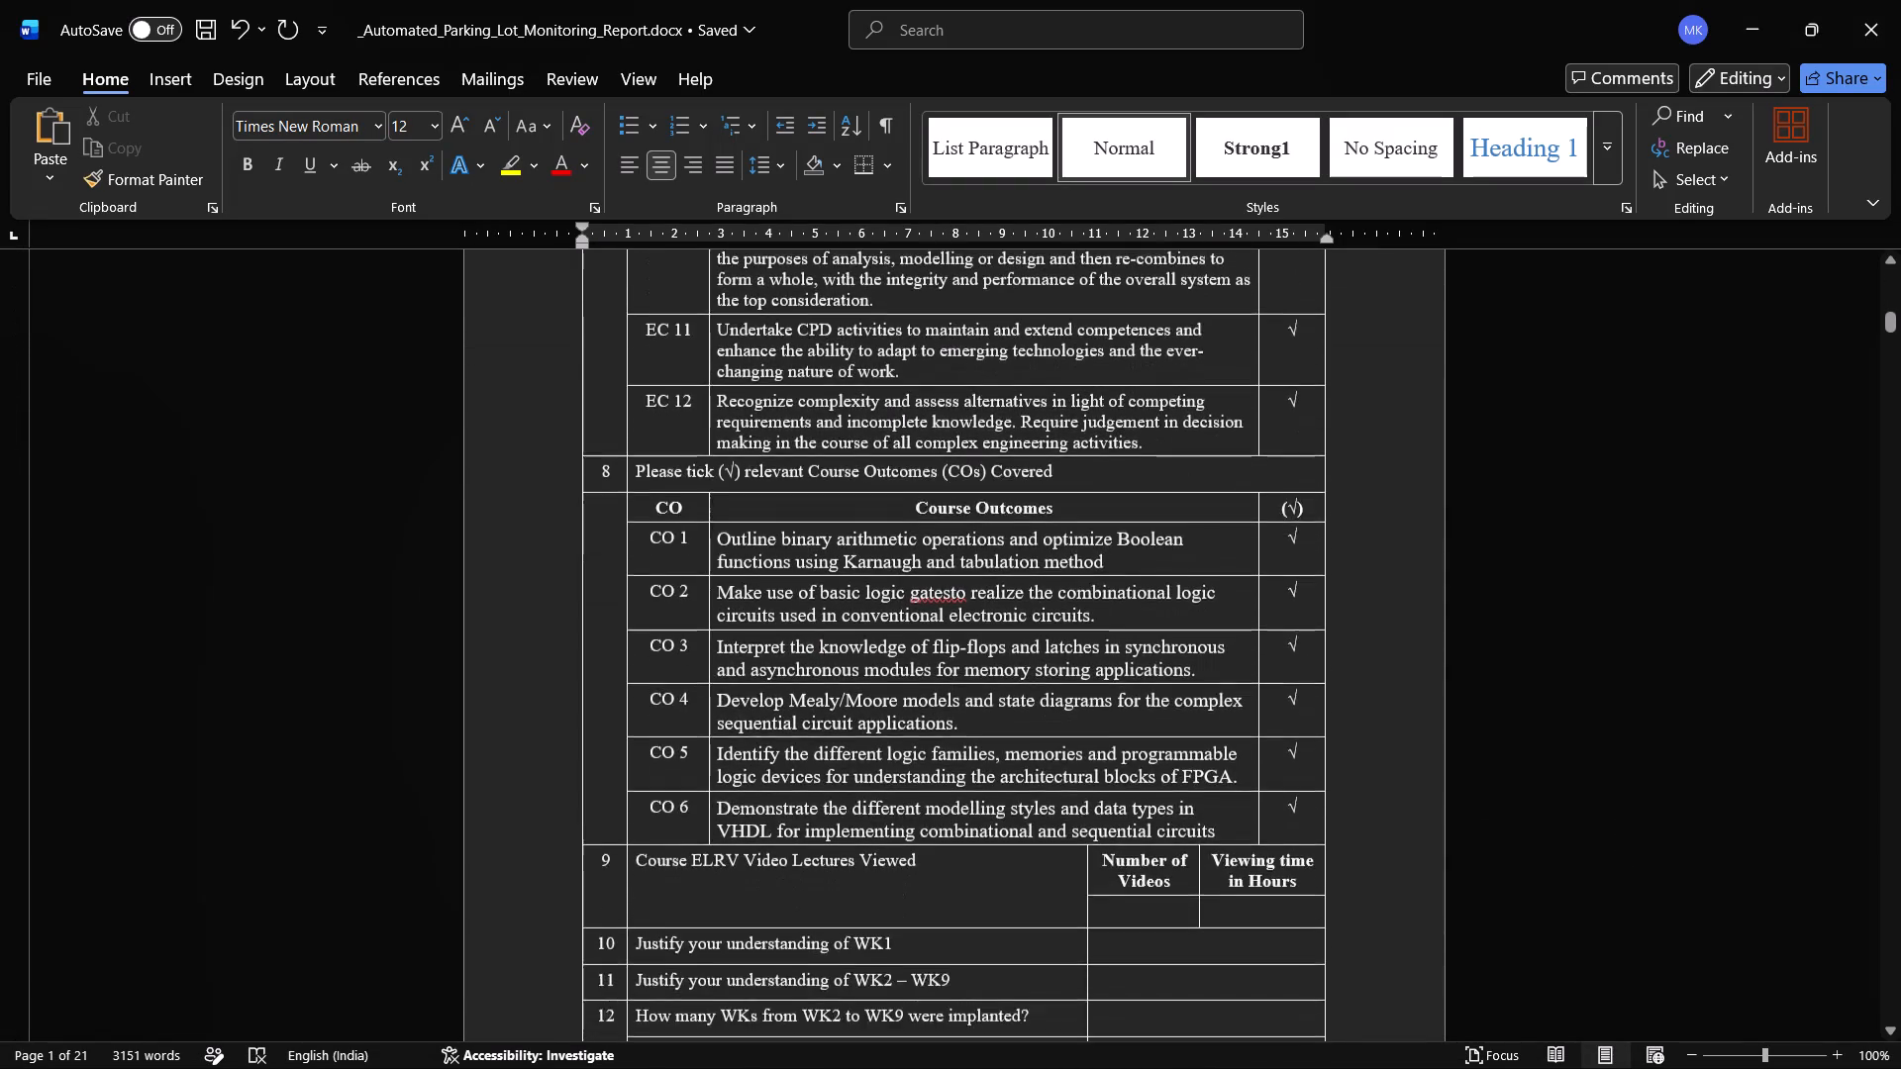
scroll(1190, 878, down, 6)
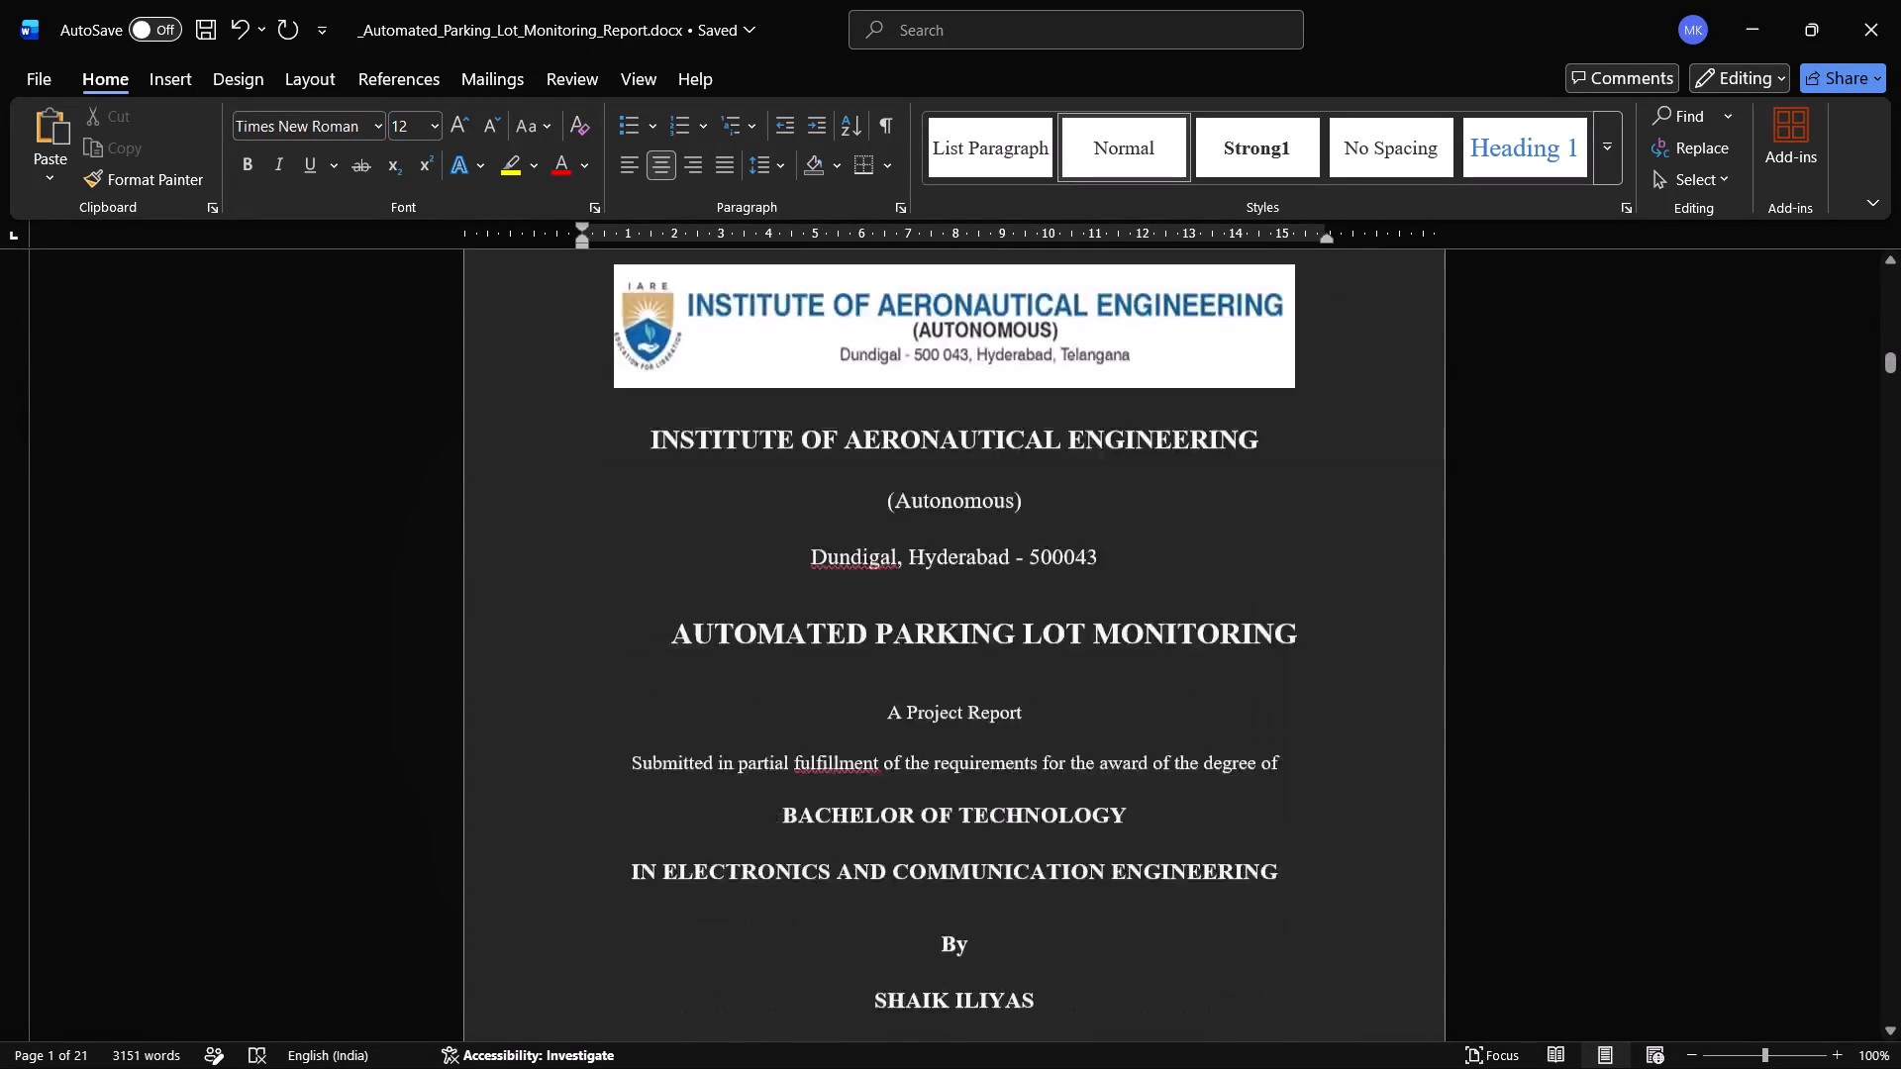
scroll(1190, 878, down, 4)
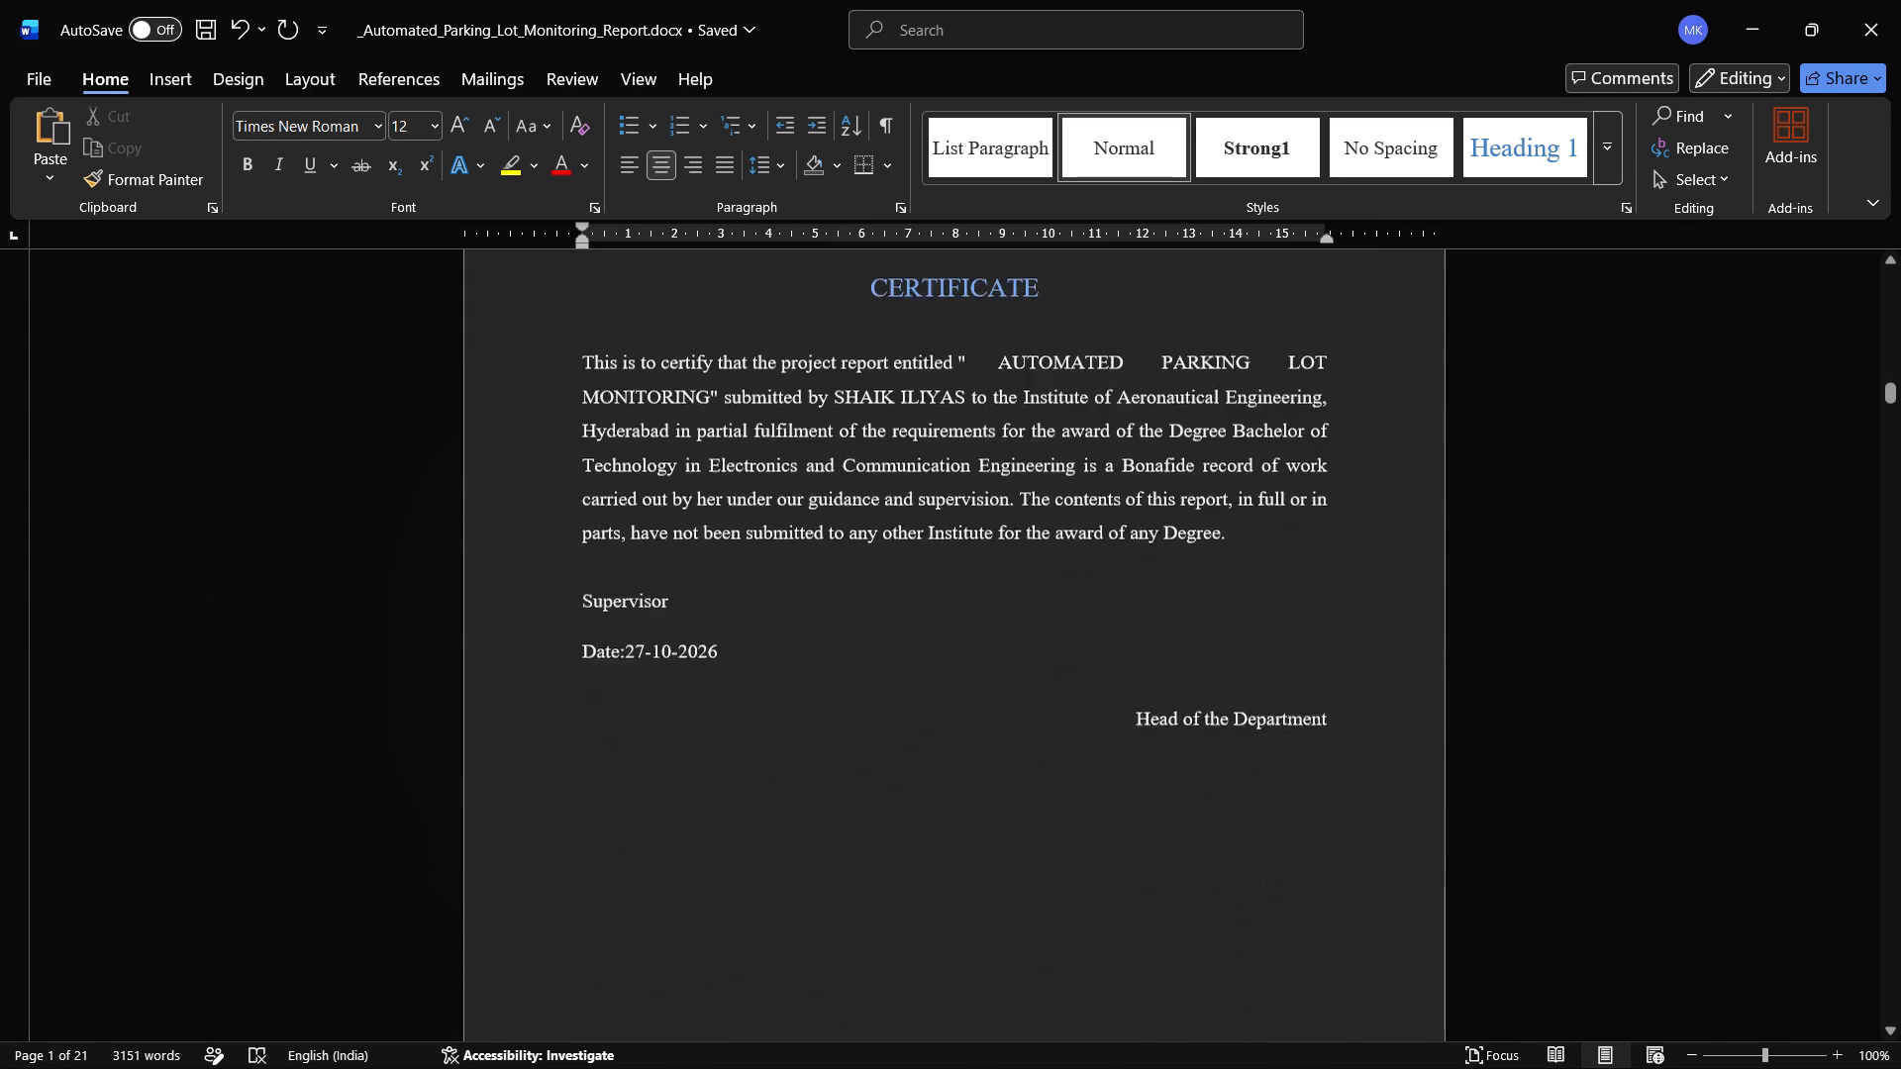
scroll(1190, 878, down, 5)
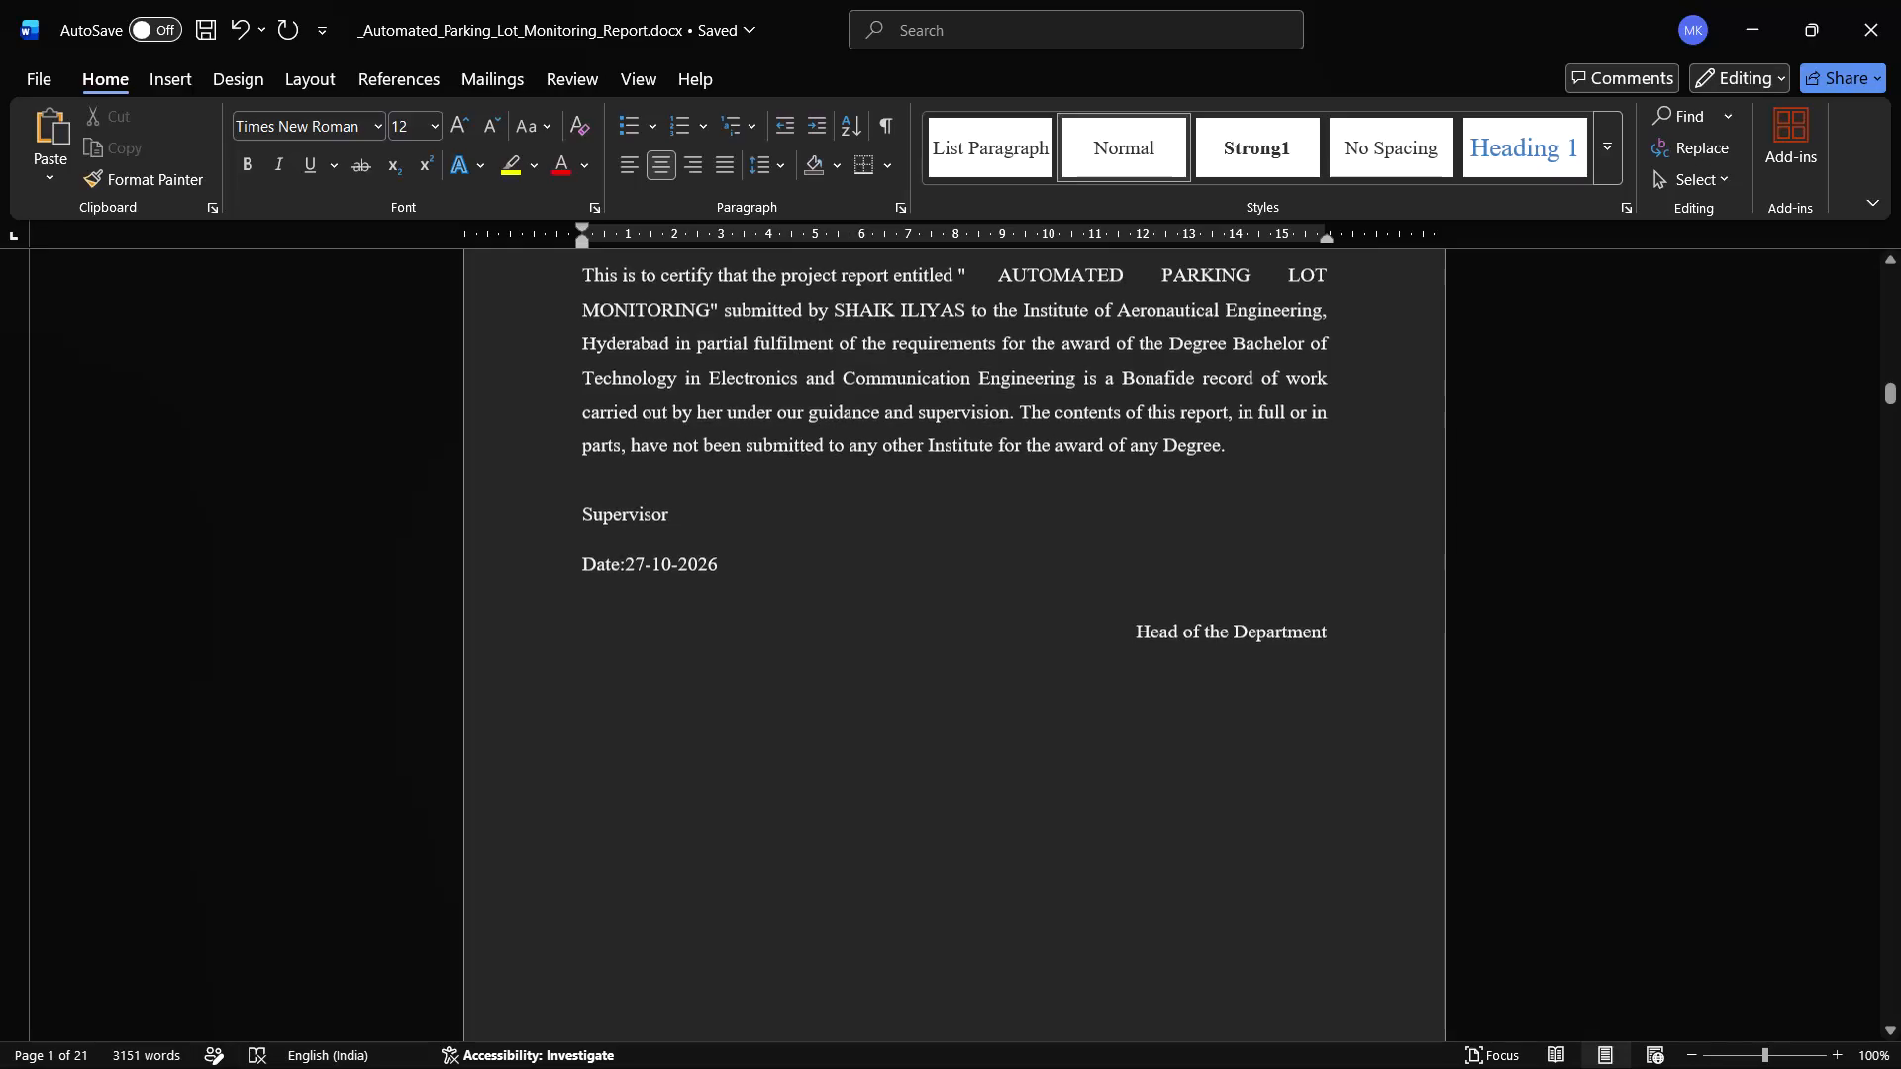
scroll(1190, 878, down, 5)
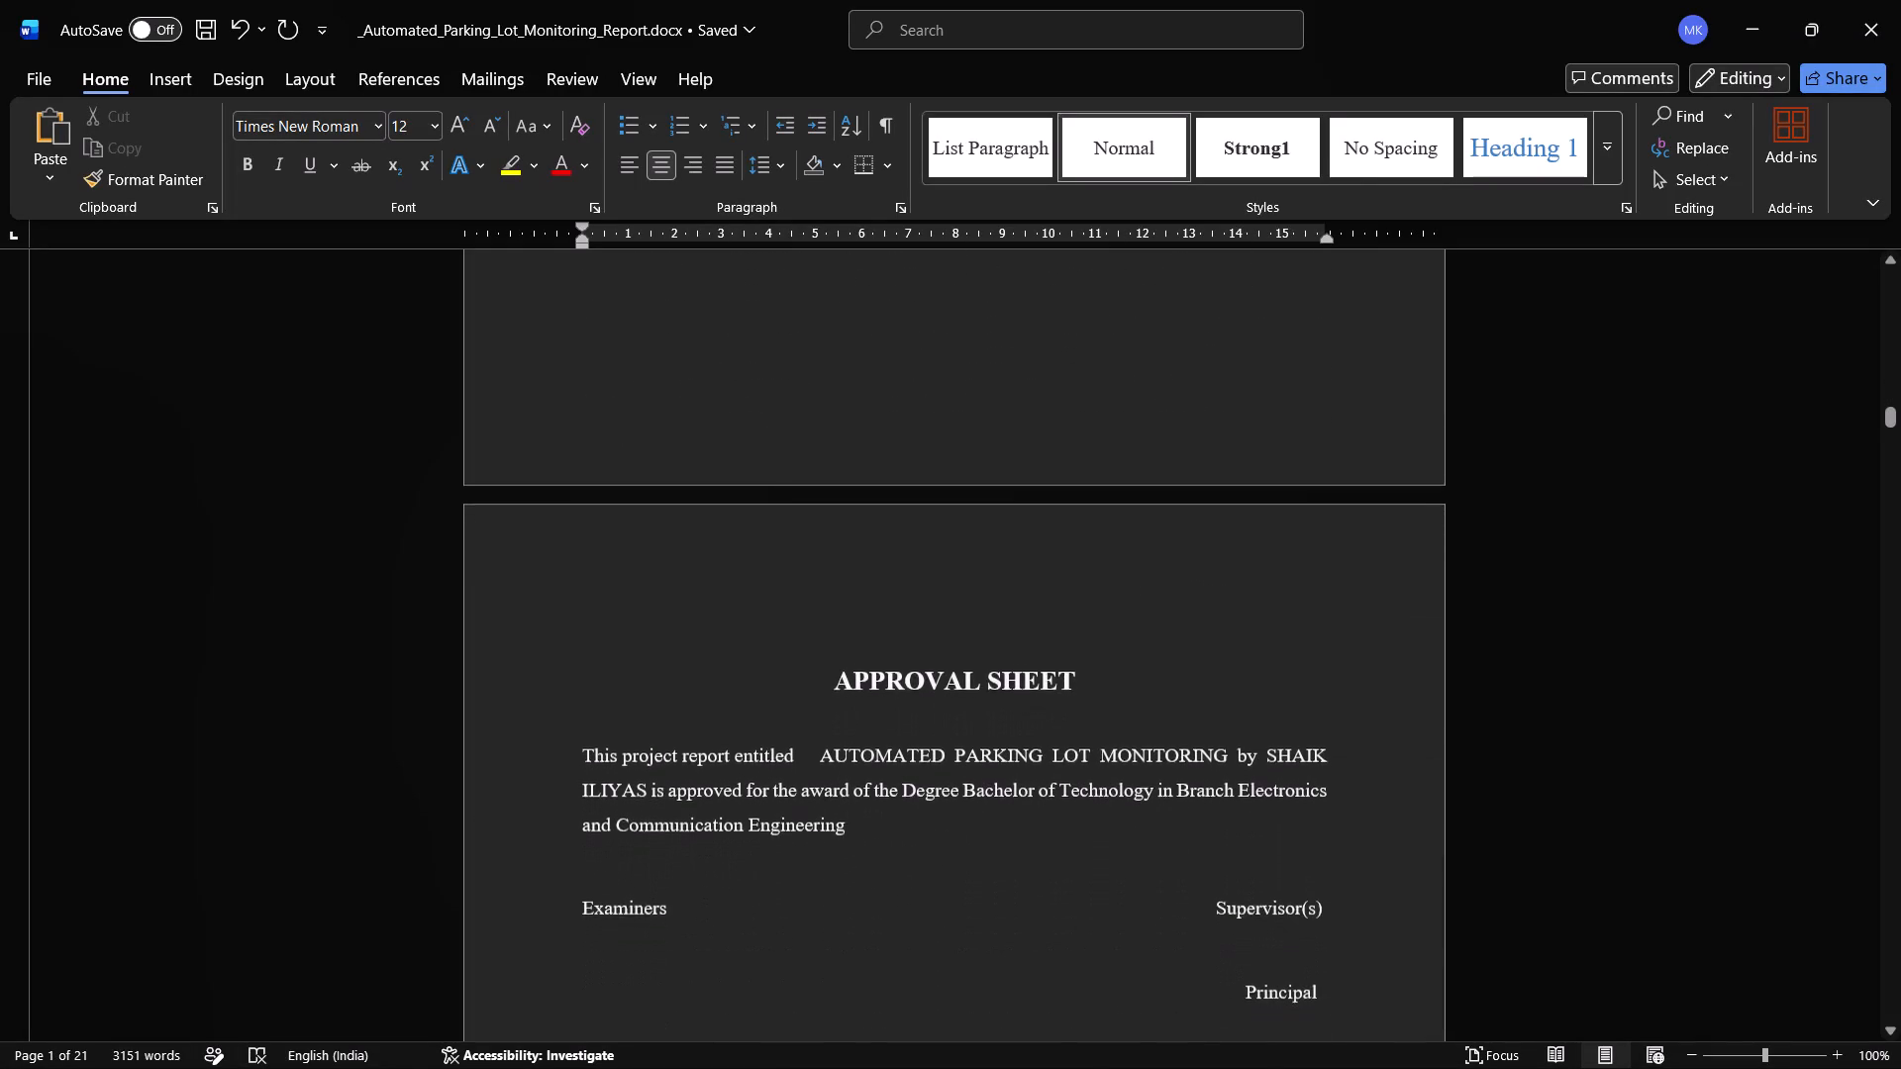
scroll(1190, 878, down, 11)
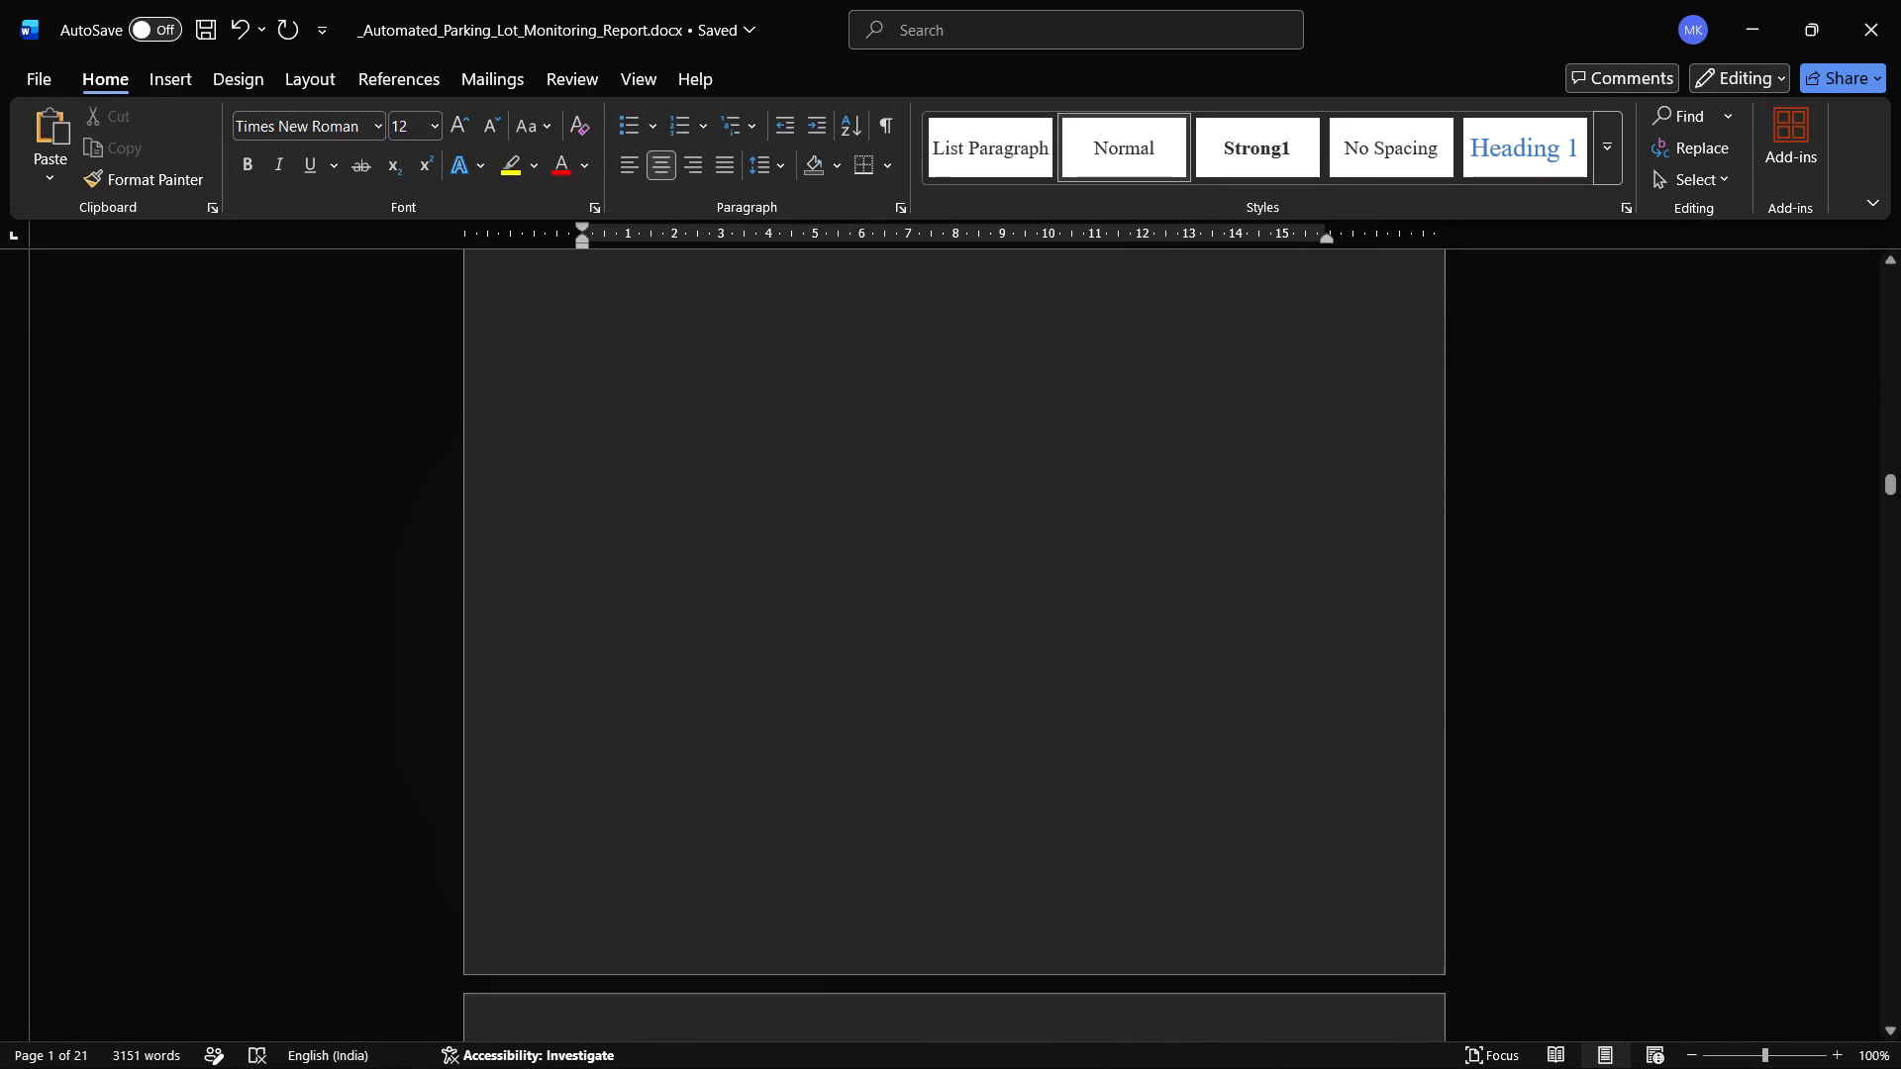
scroll(1190, 878, down, 1)
scroll(1190, 878, up, 1)
scroll(1190, 878, down, 1)
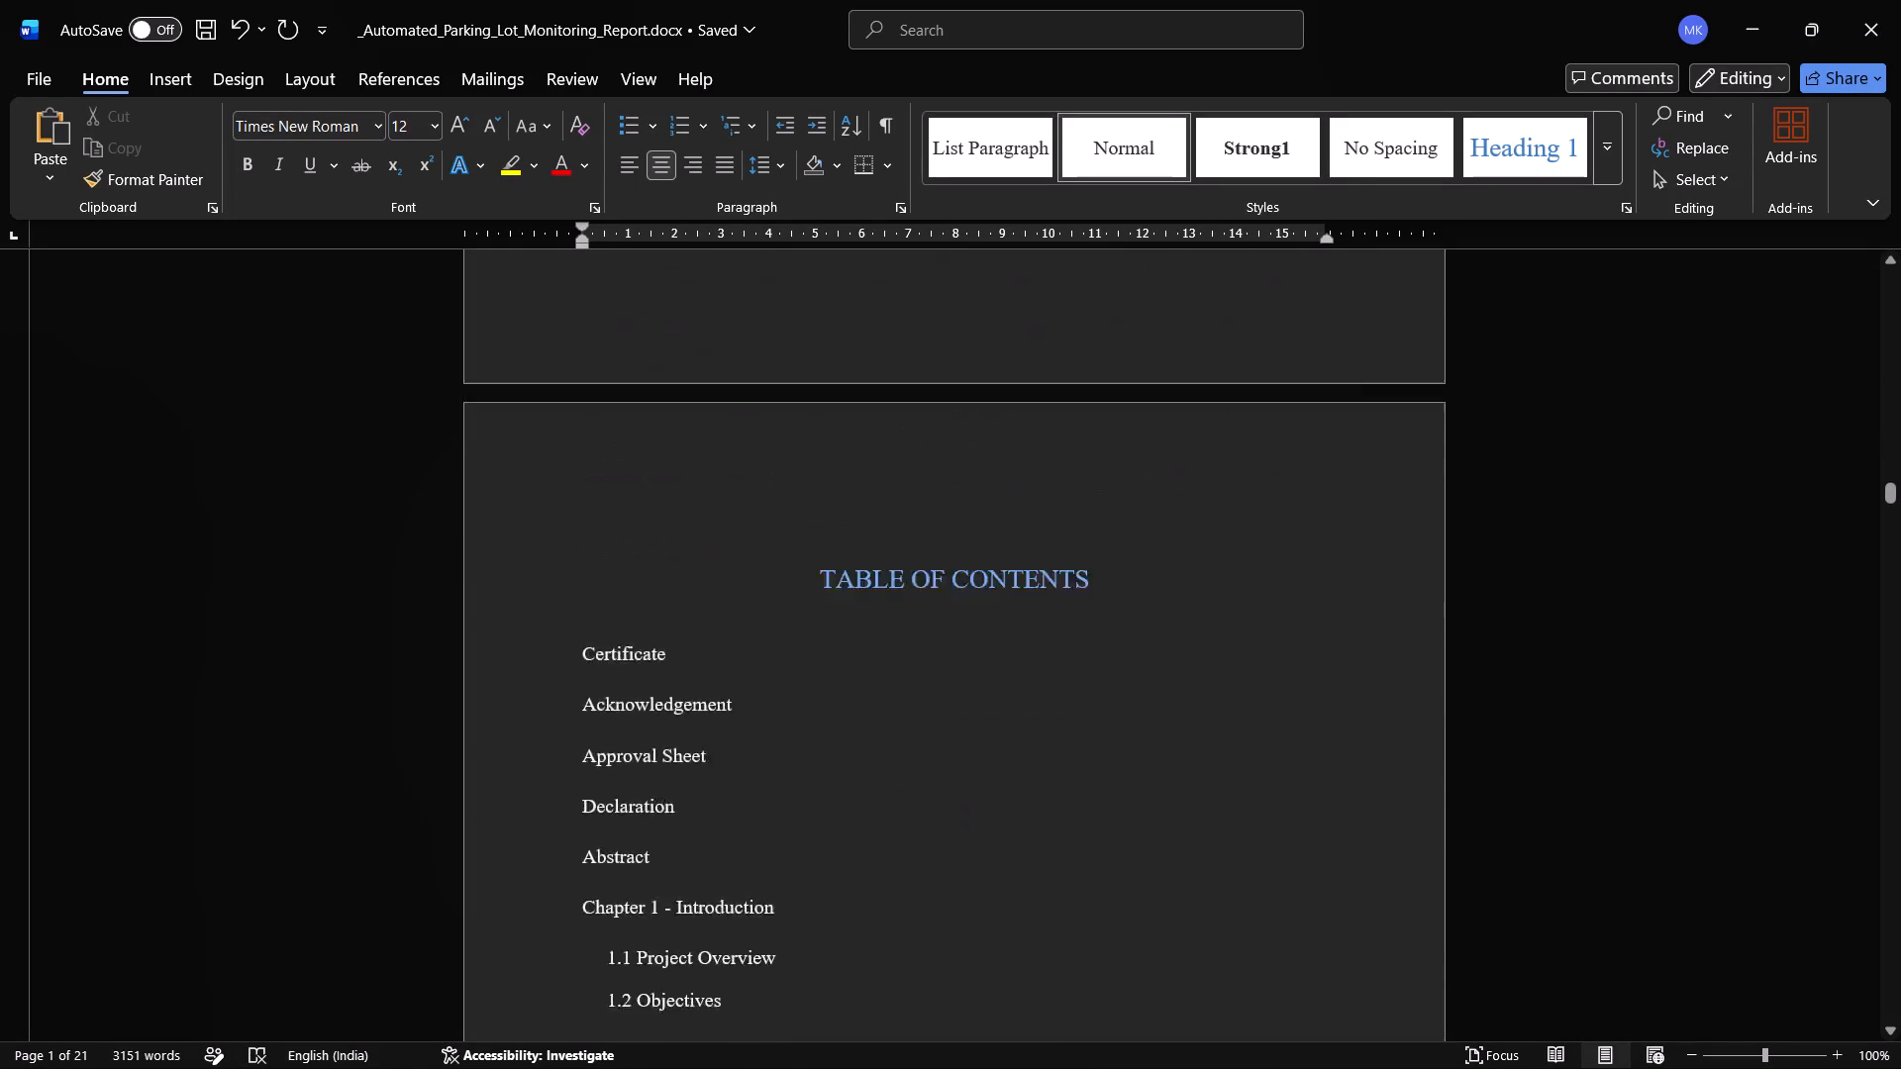
scroll(1190, 878, down, 5)
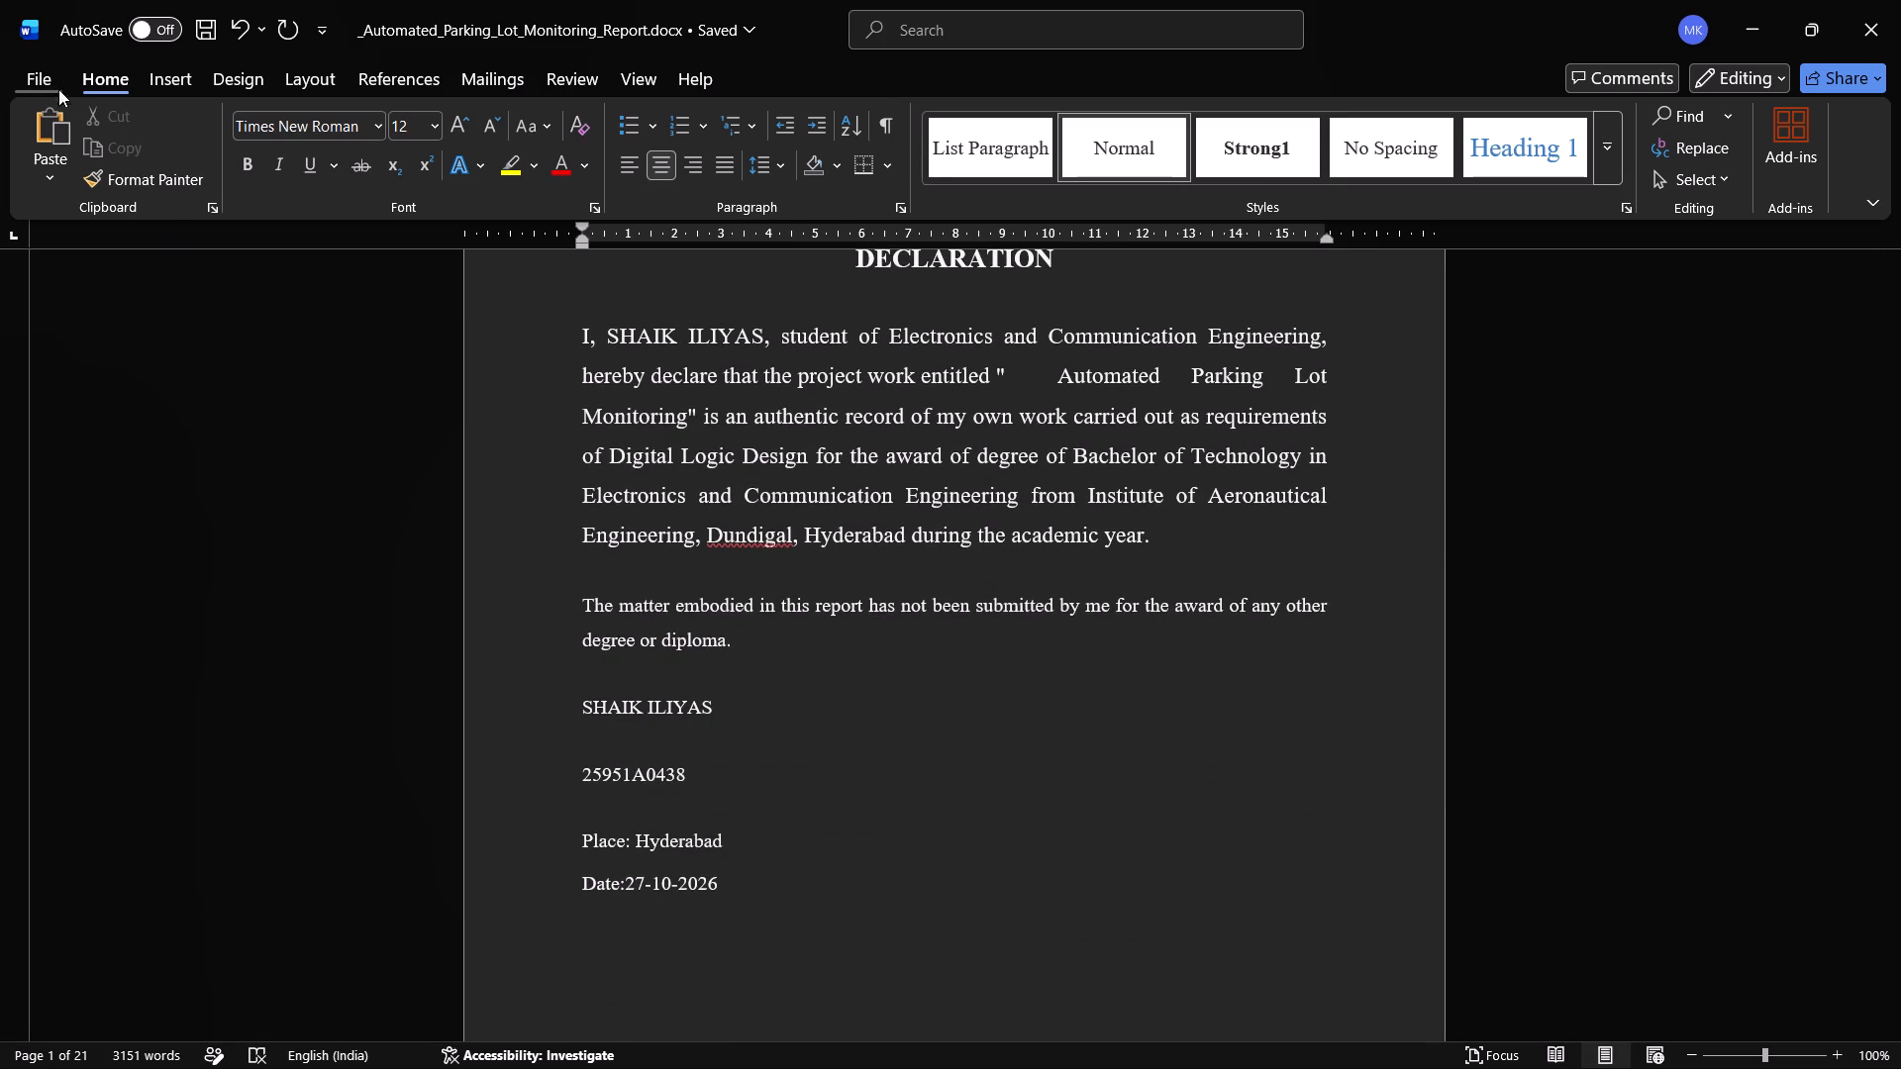
Export the Automated Parking Lot Monitoring report to the Downloads folder as _Automated_Parking_Lot_Monitoring_Report.pdf, optimized for standard publishing.
click(27, 69)
click(62, 556)
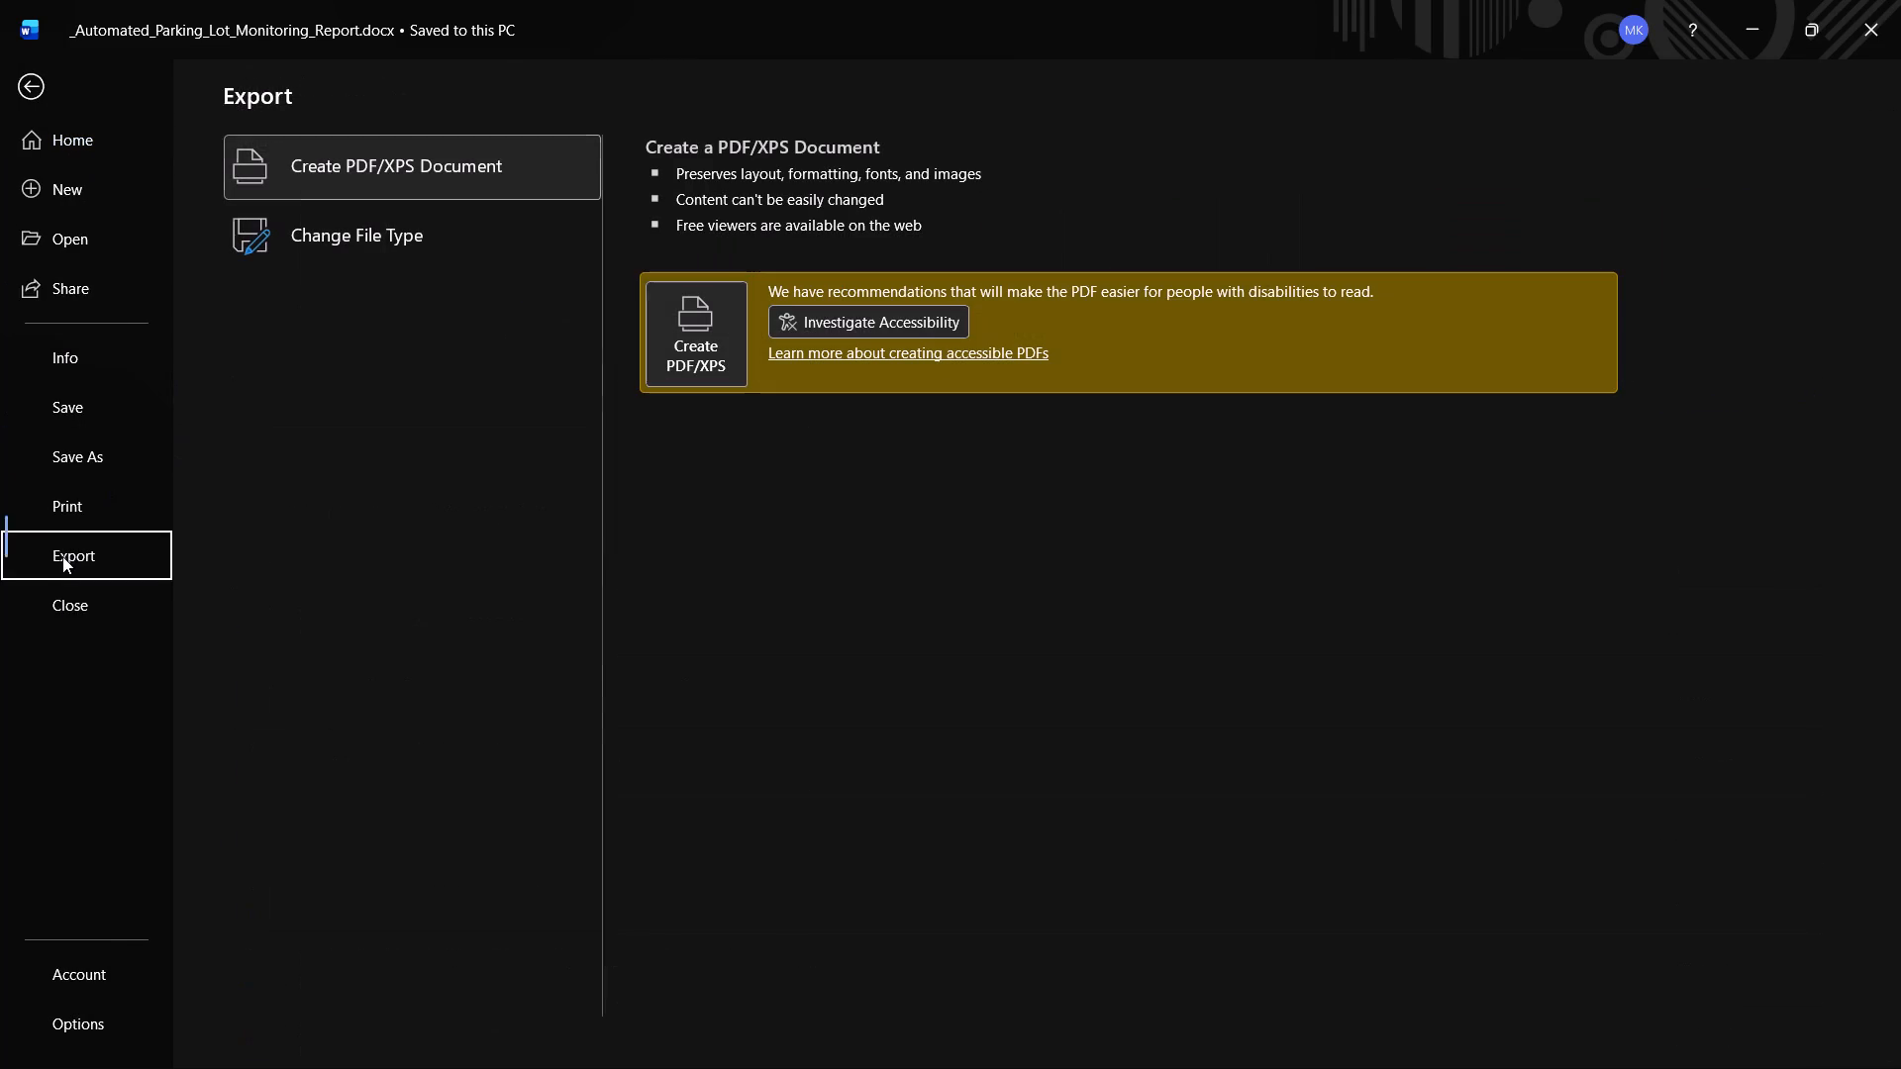
click(682, 367)
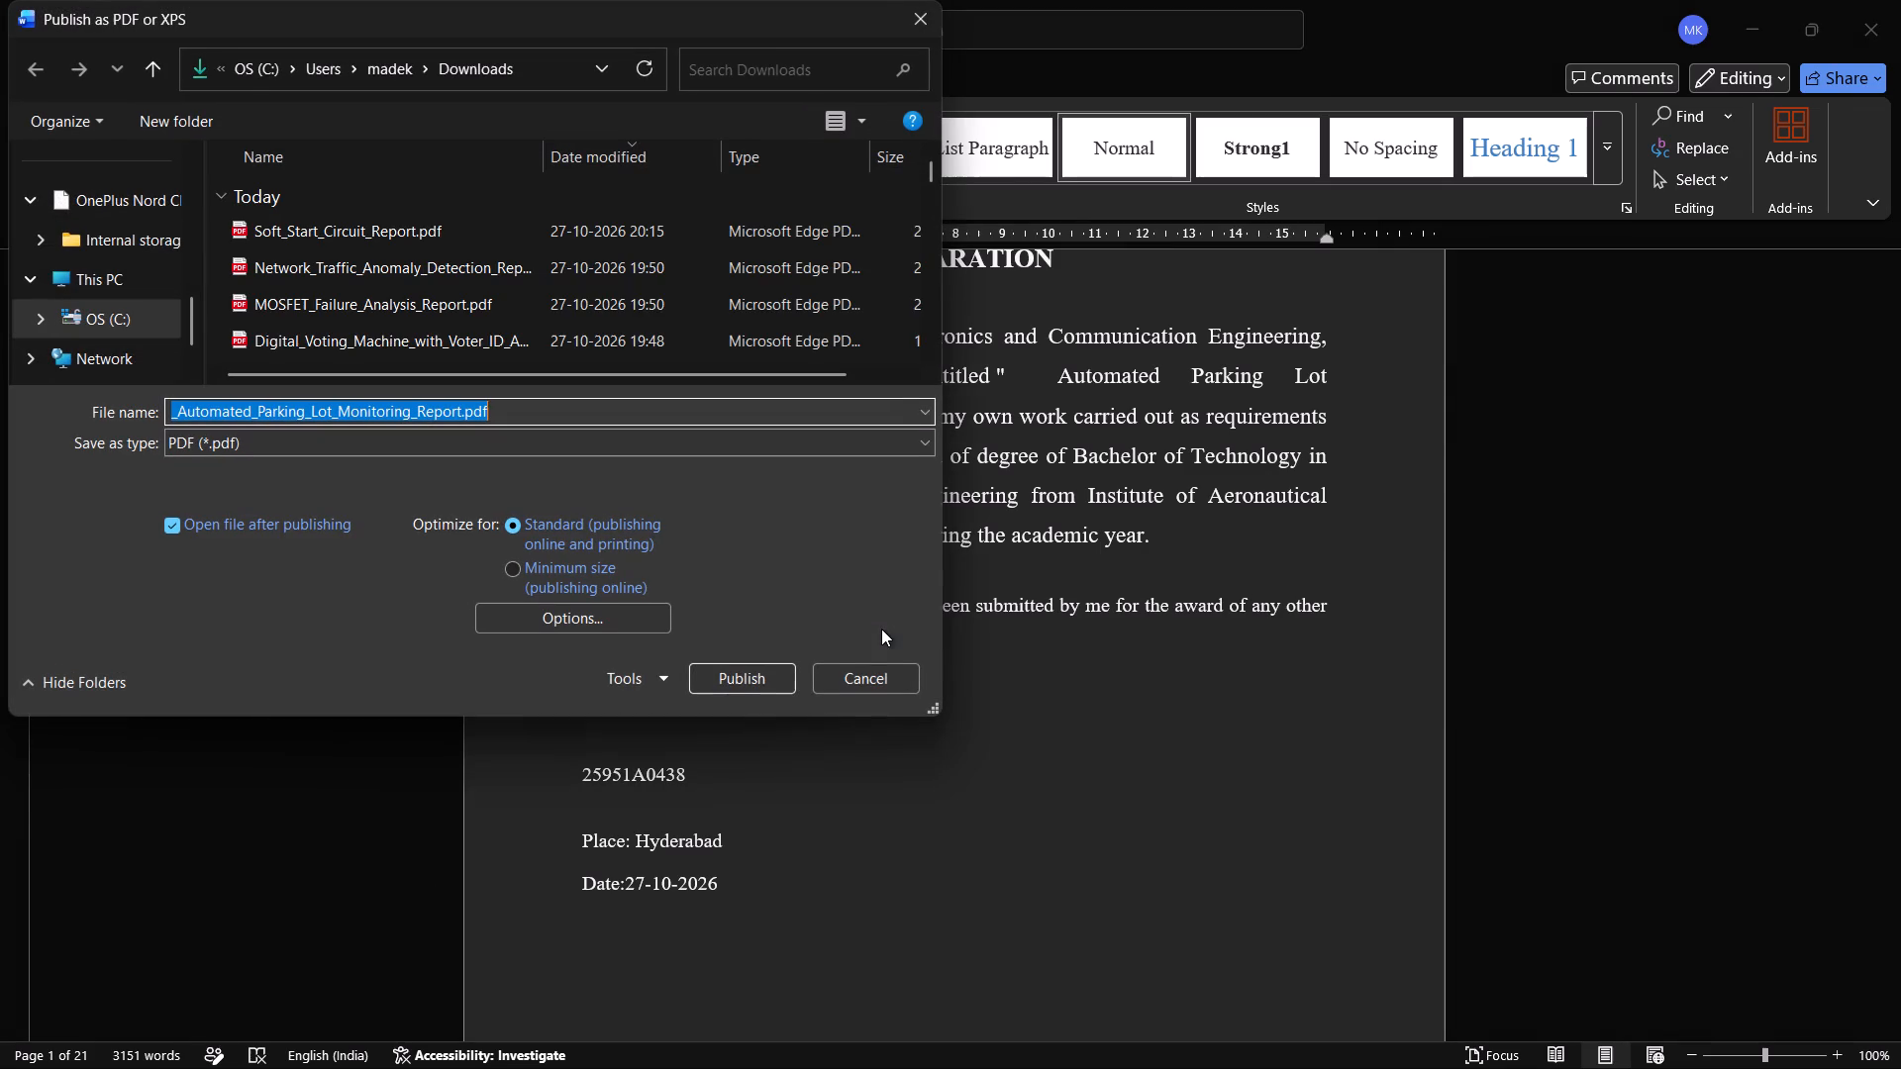
click(742, 669)
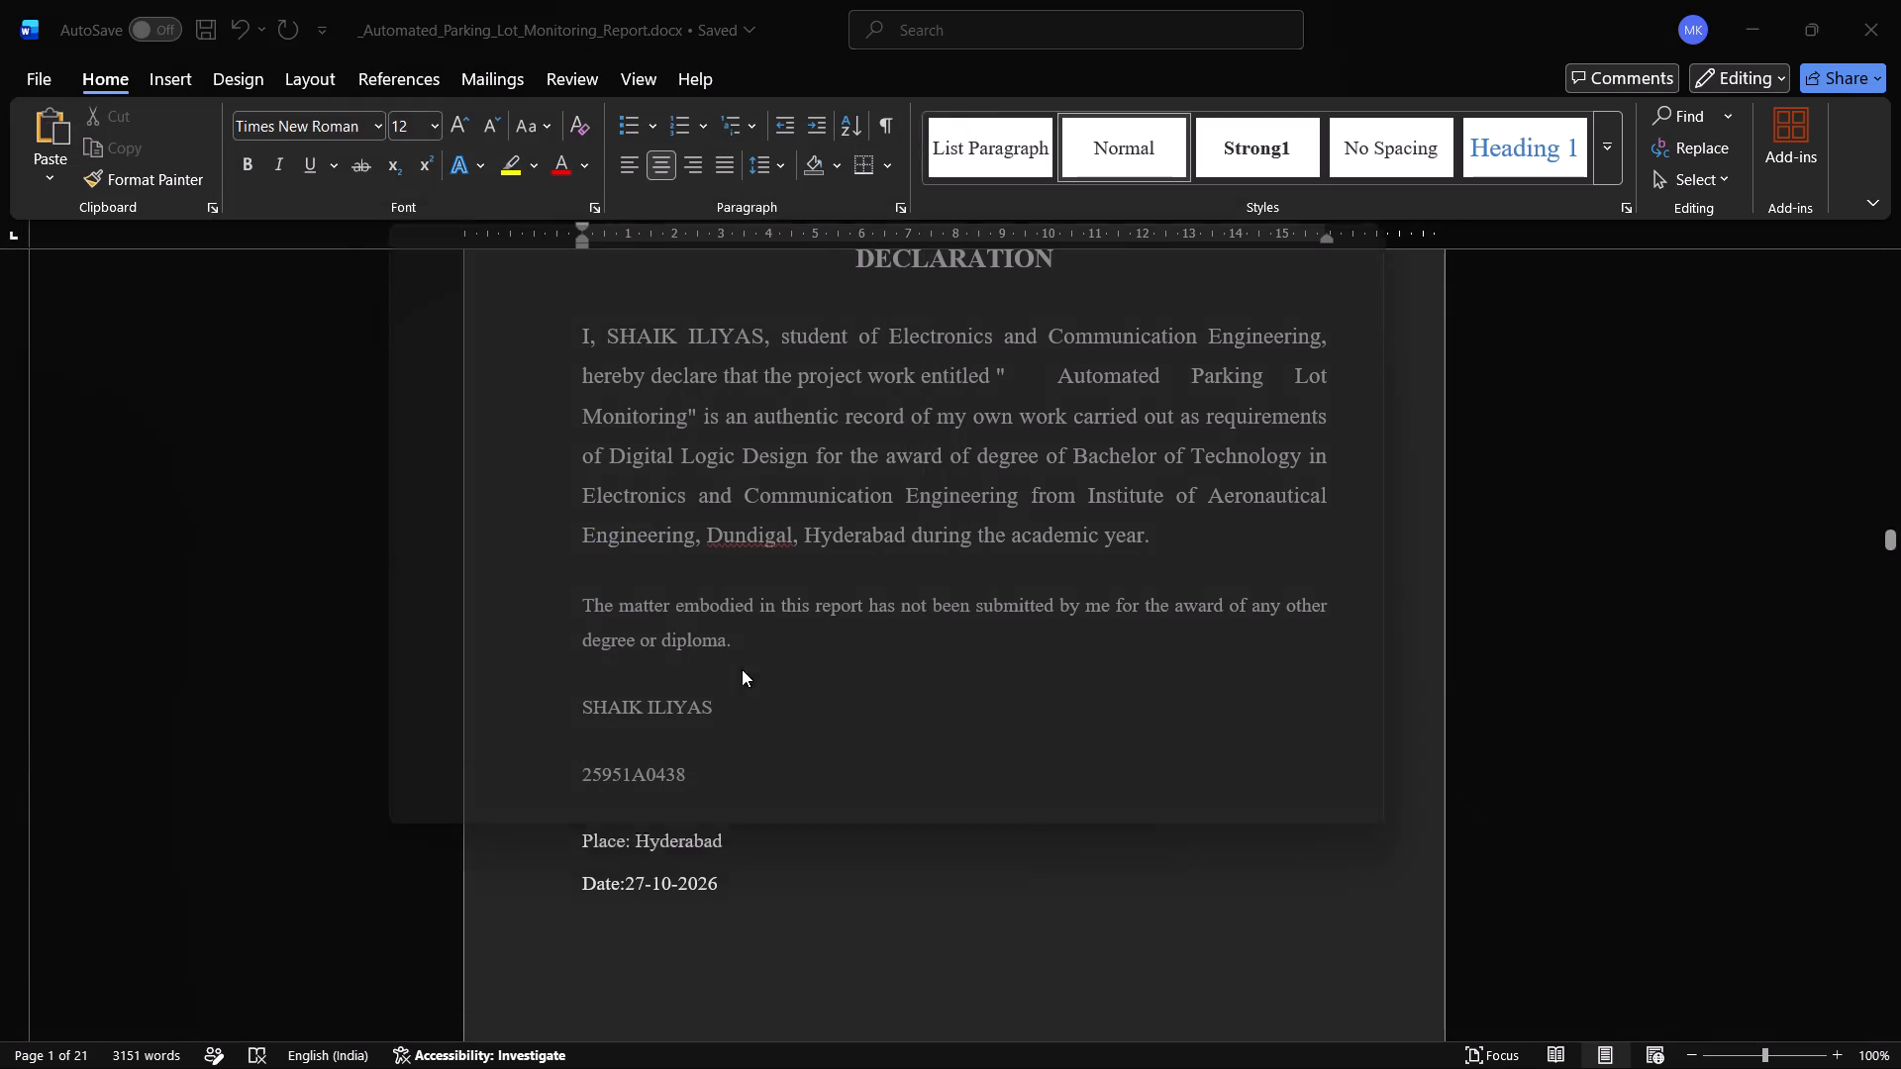
Check the published Automated Parking Lot Monitoring PDF from the self-assessment form through the table of contents, and close both the PDF and its Word report.
scroll(742, 669, down, 8)
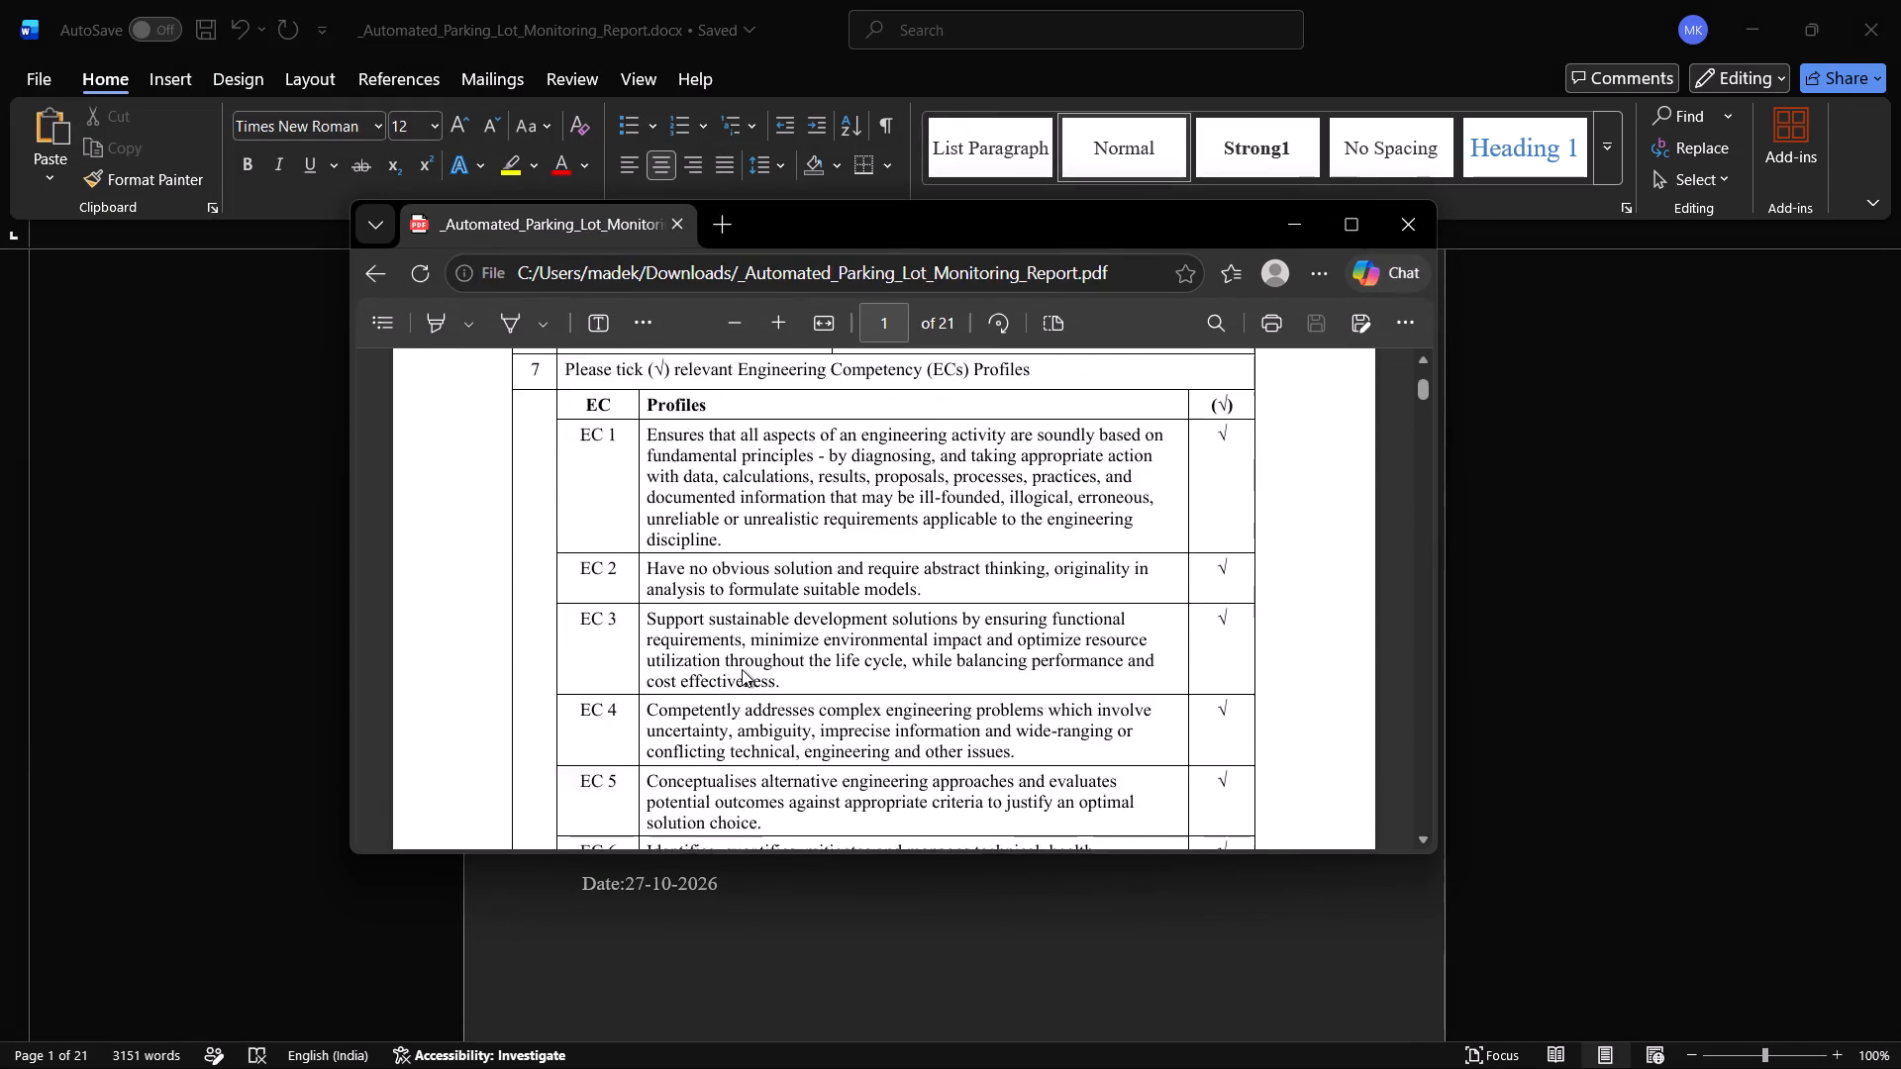
scroll(742, 669, down, 5)
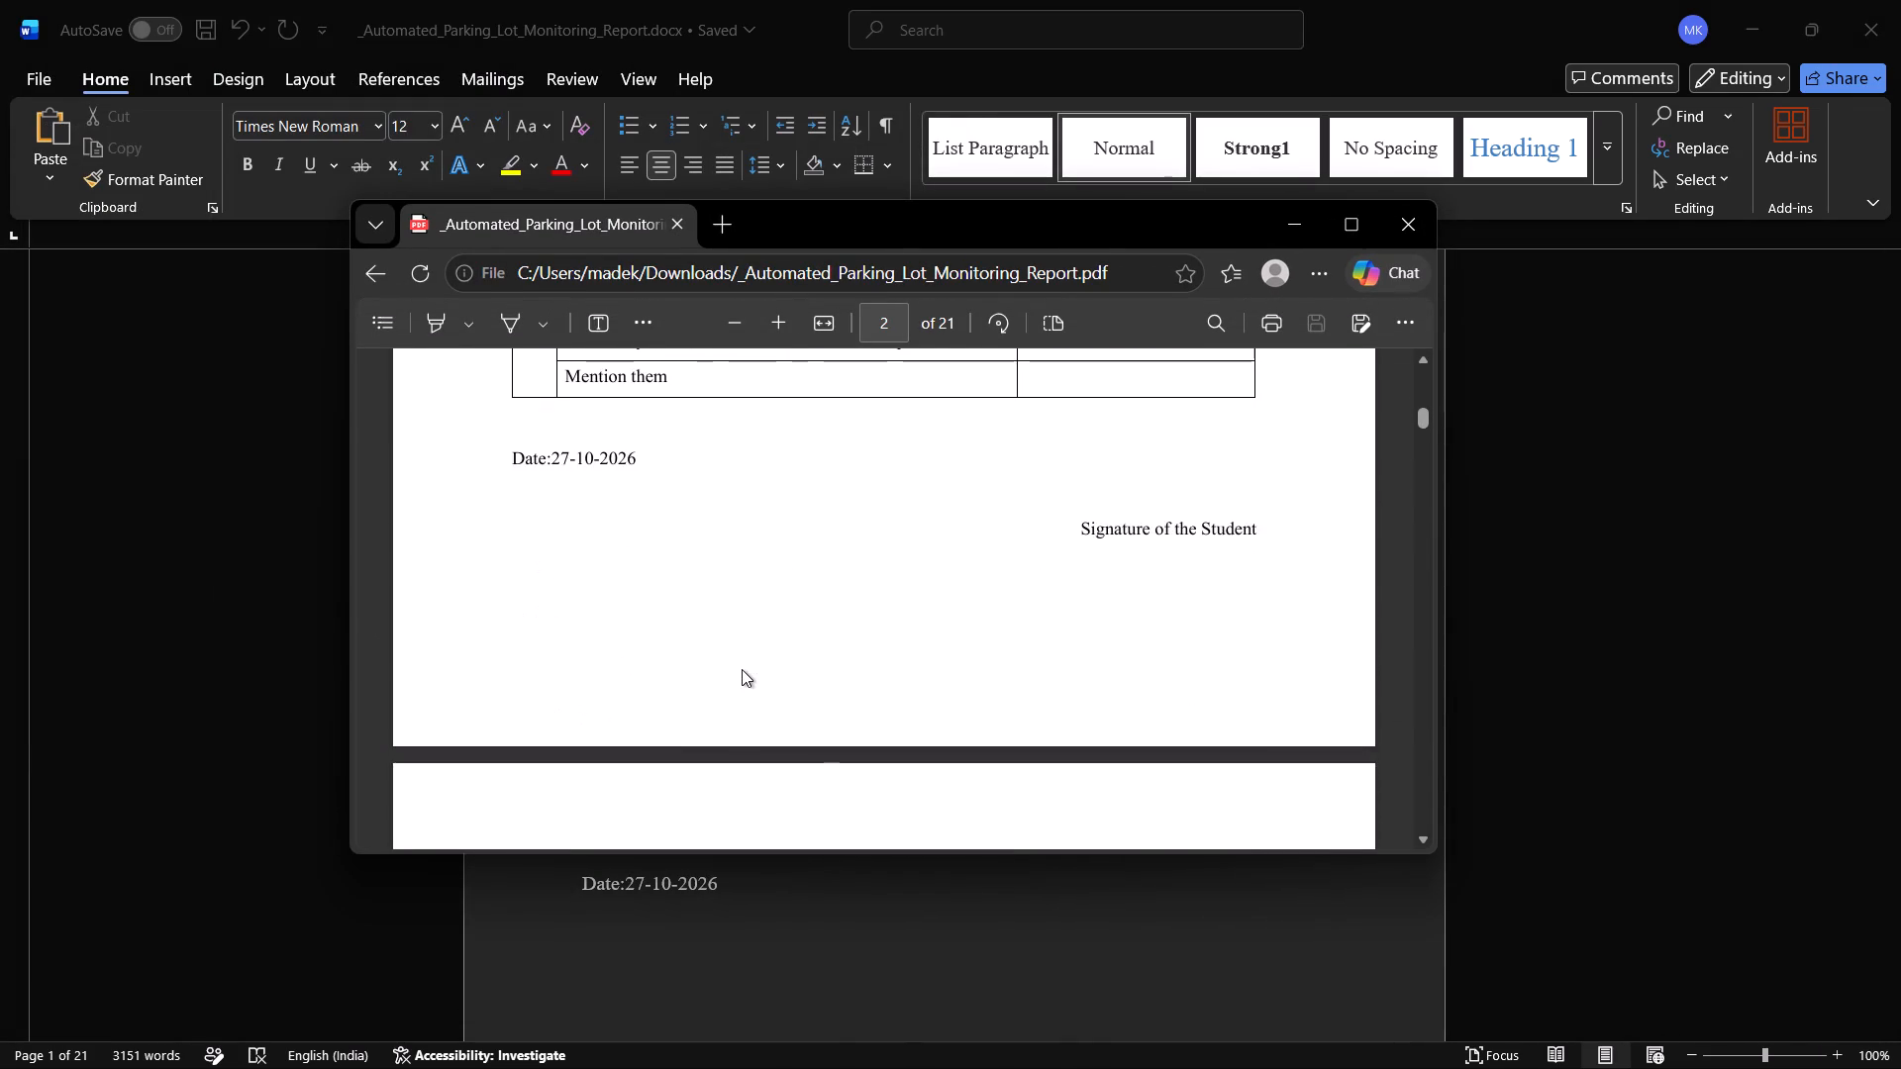
scroll(742, 669, down, 5)
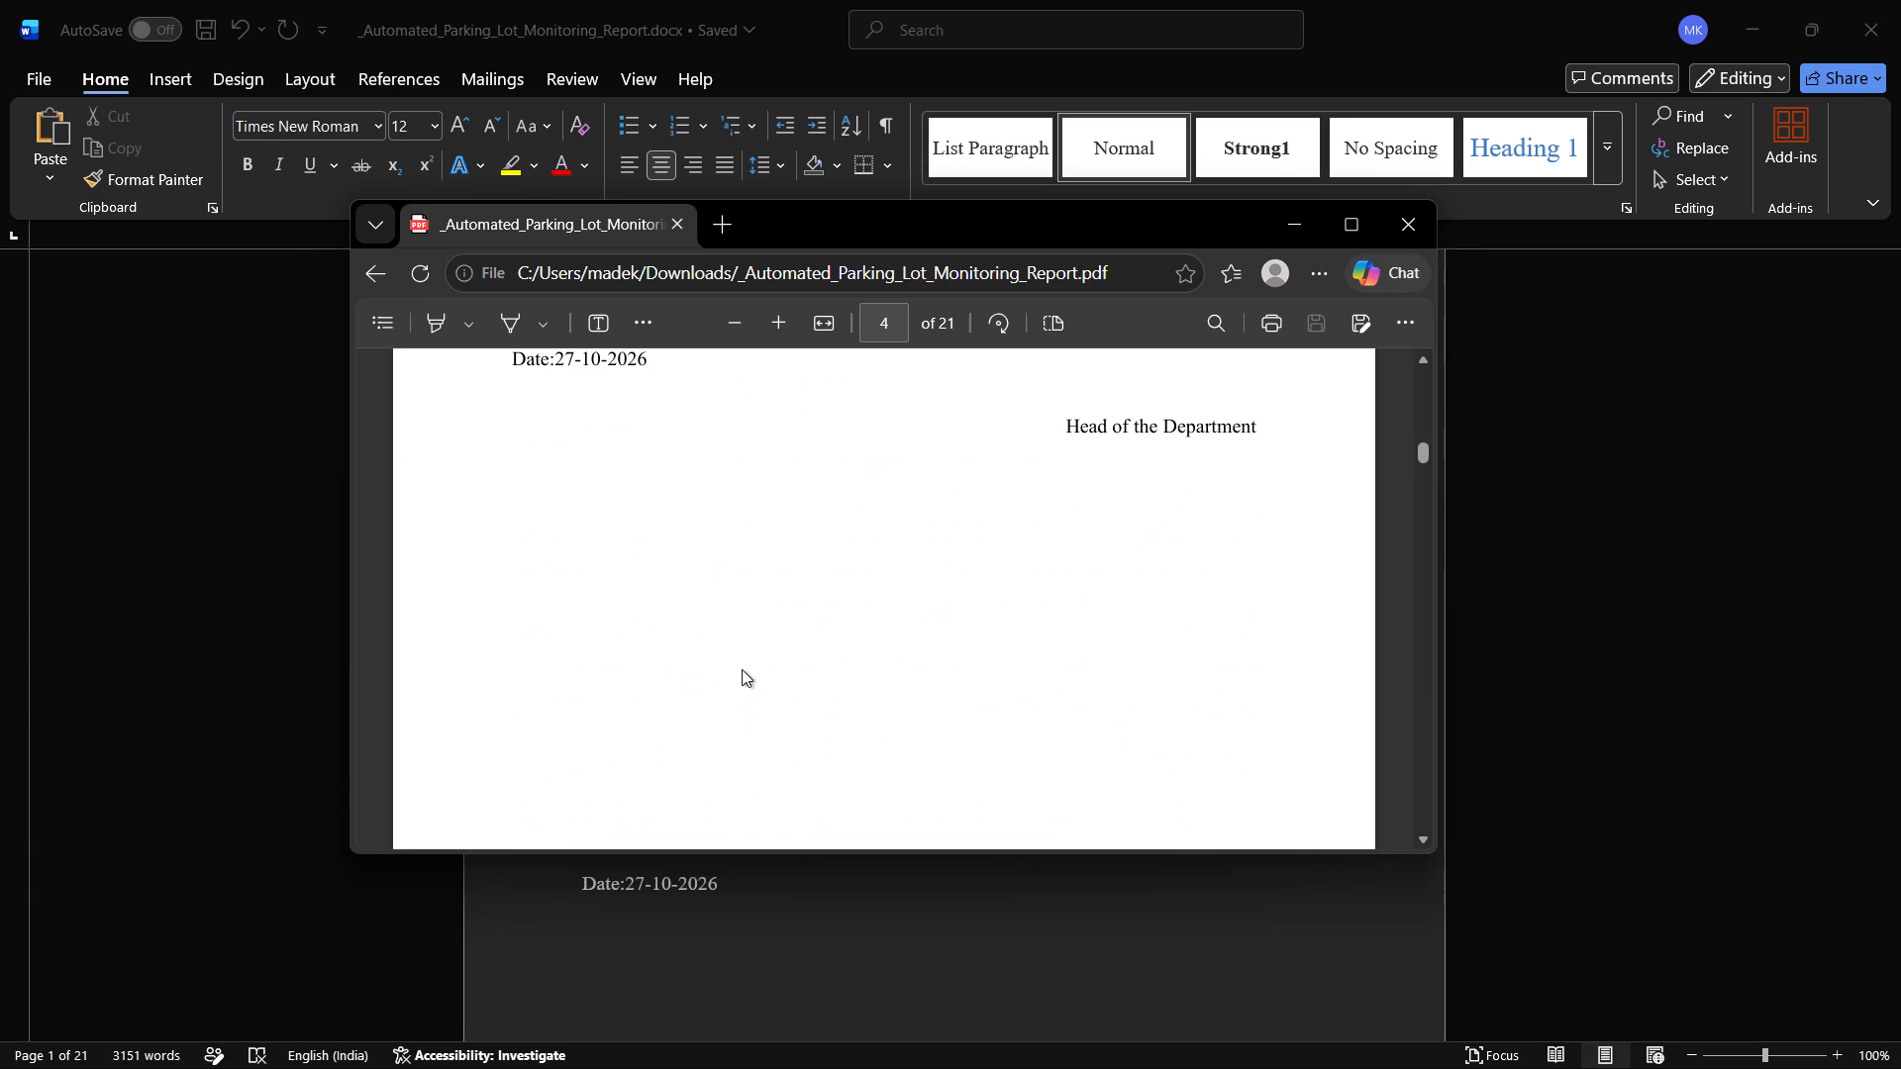
scroll(742, 669, down, 5)
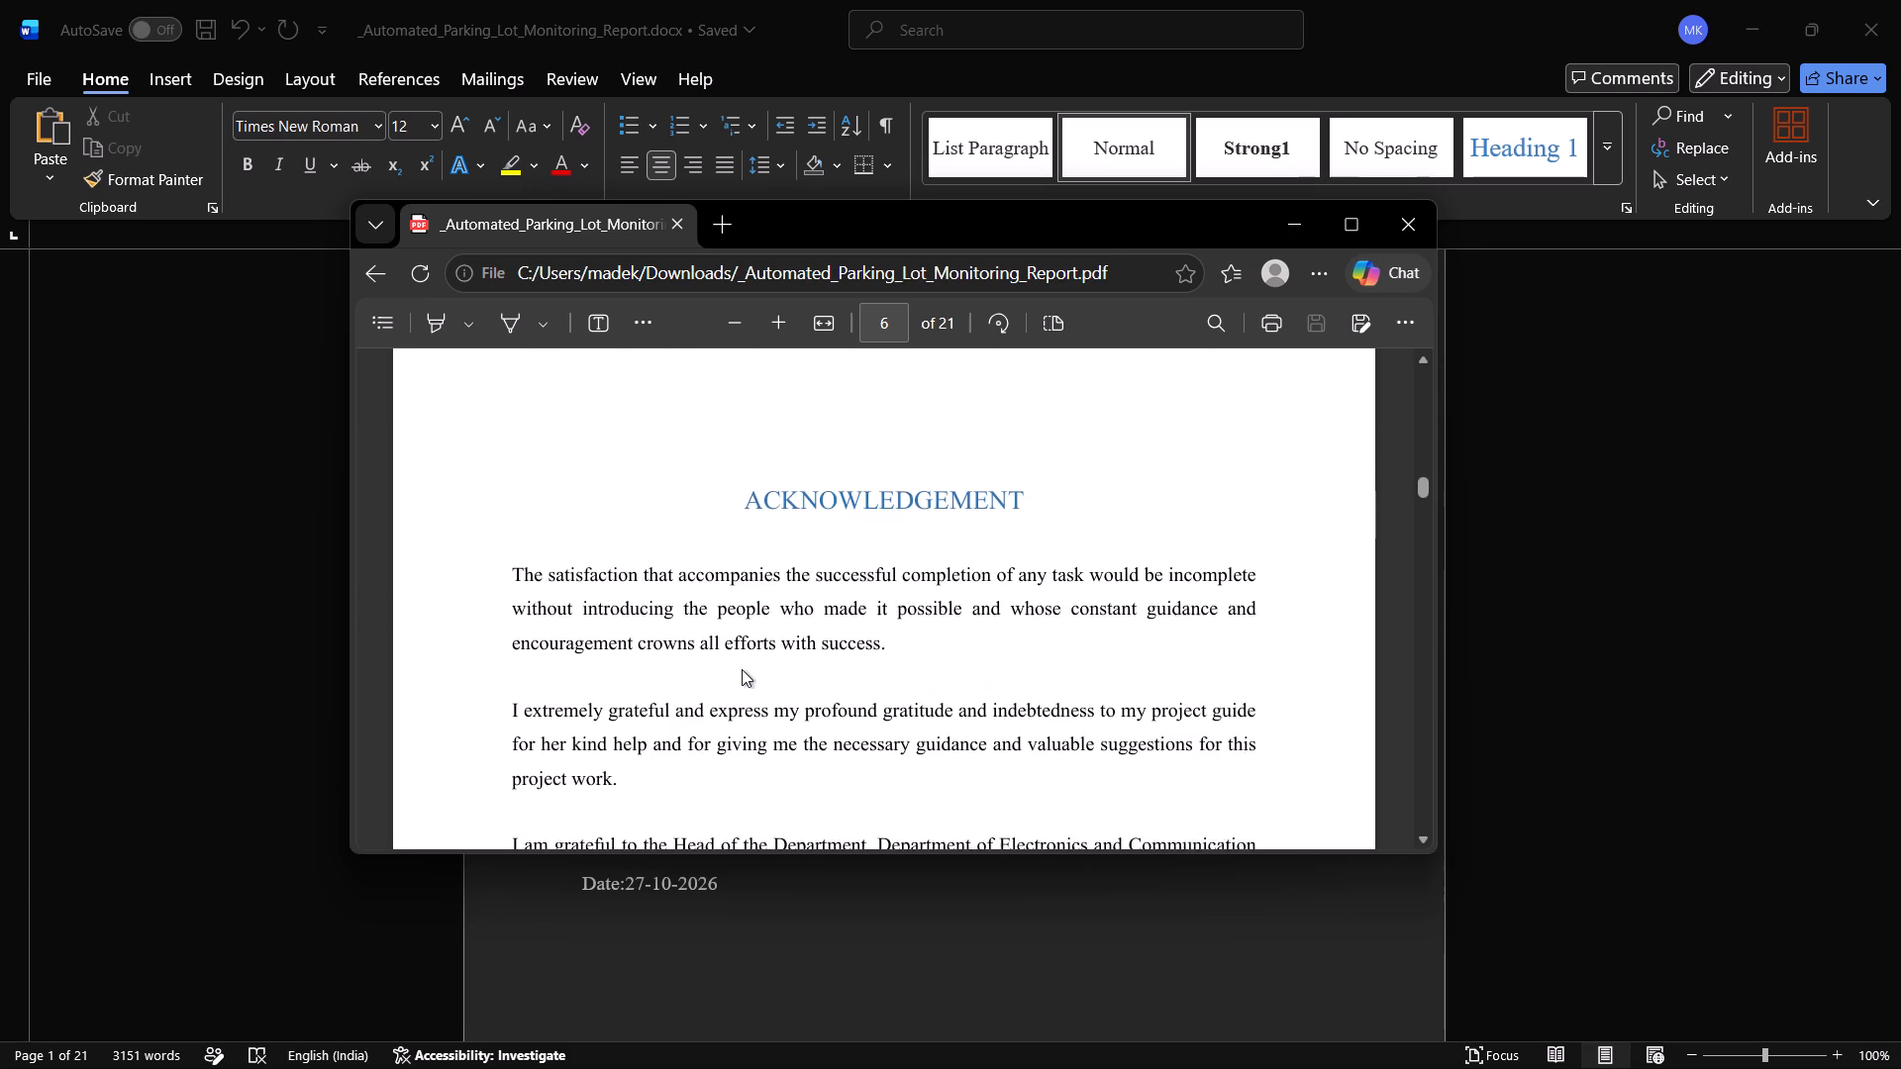
scroll(742, 669, down, 4)
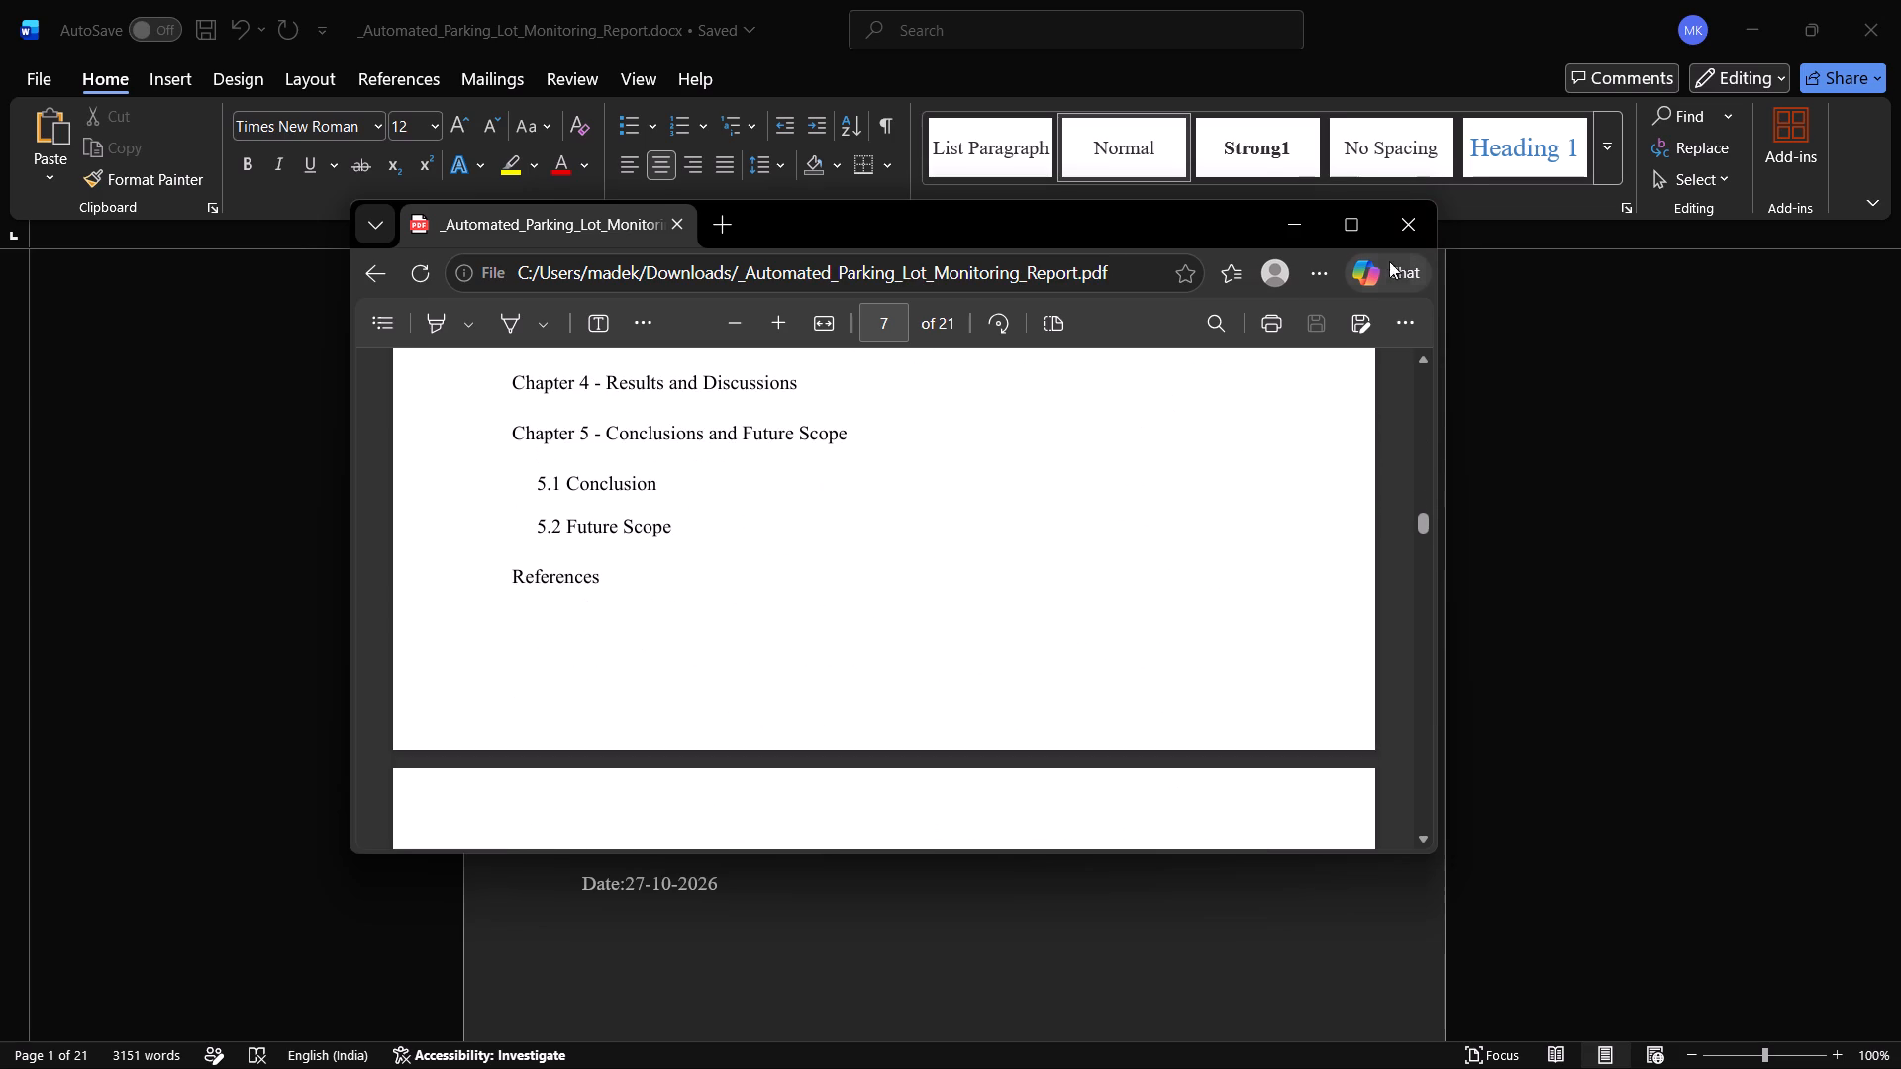
click(1405, 241)
click(1900, 0)
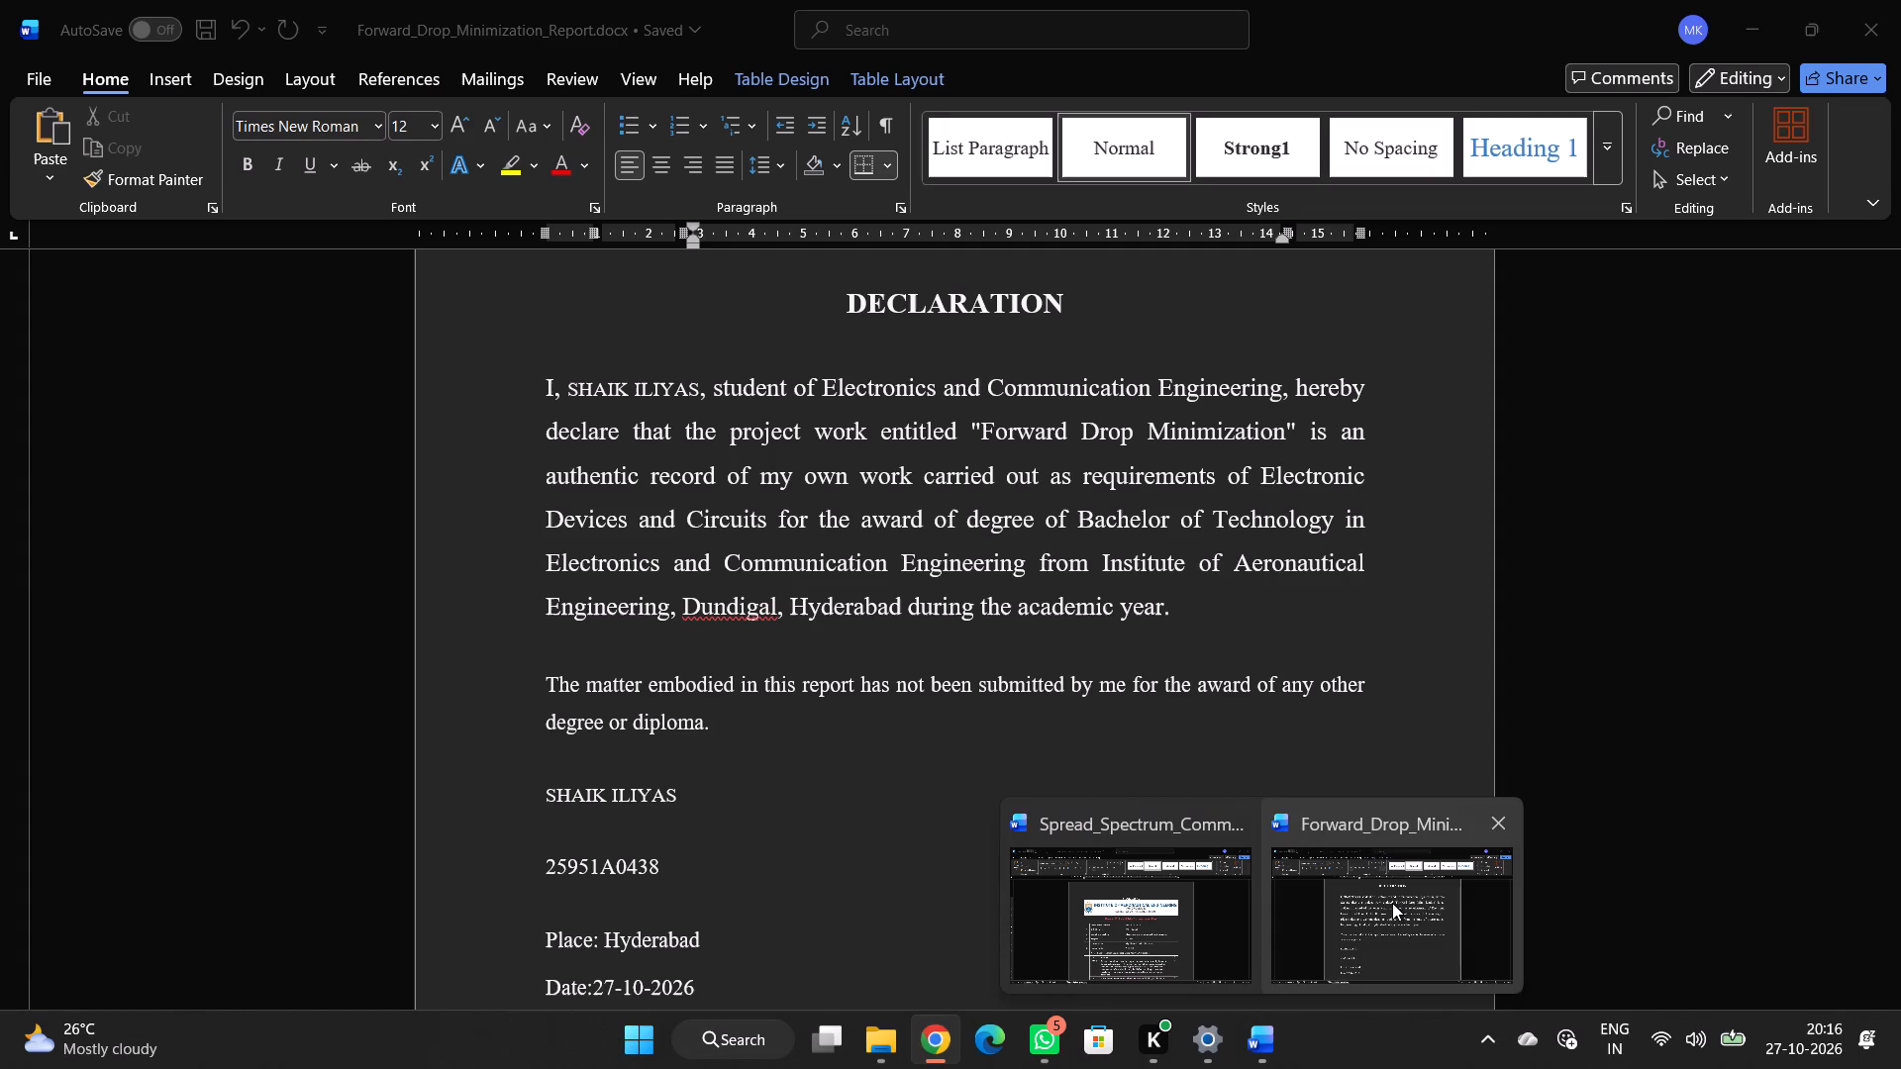
Switch to the Forward Drop Minimization report and review its self-assessment form, title page, certificate, approval sheet and declaration.
click(1392, 903)
scroll(1048, 872, up, 1)
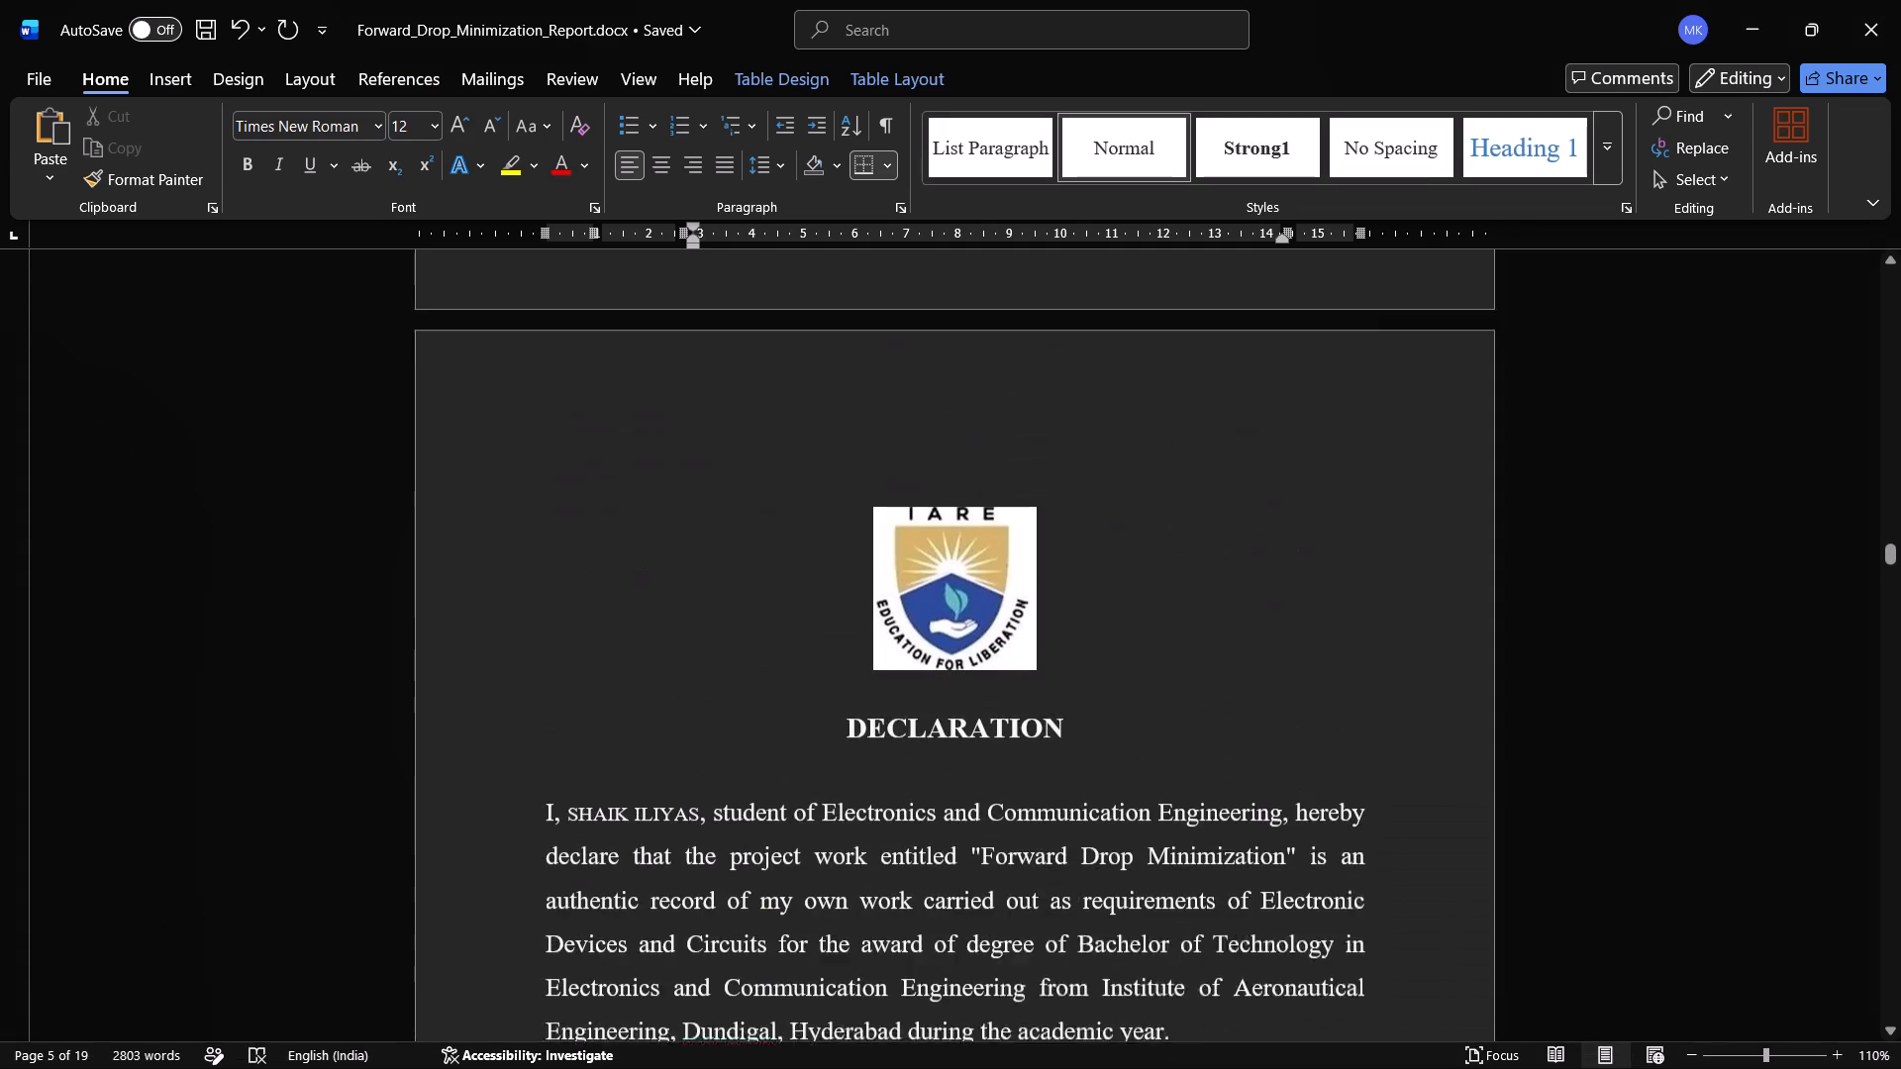
scroll(1048, 872, up, 16)
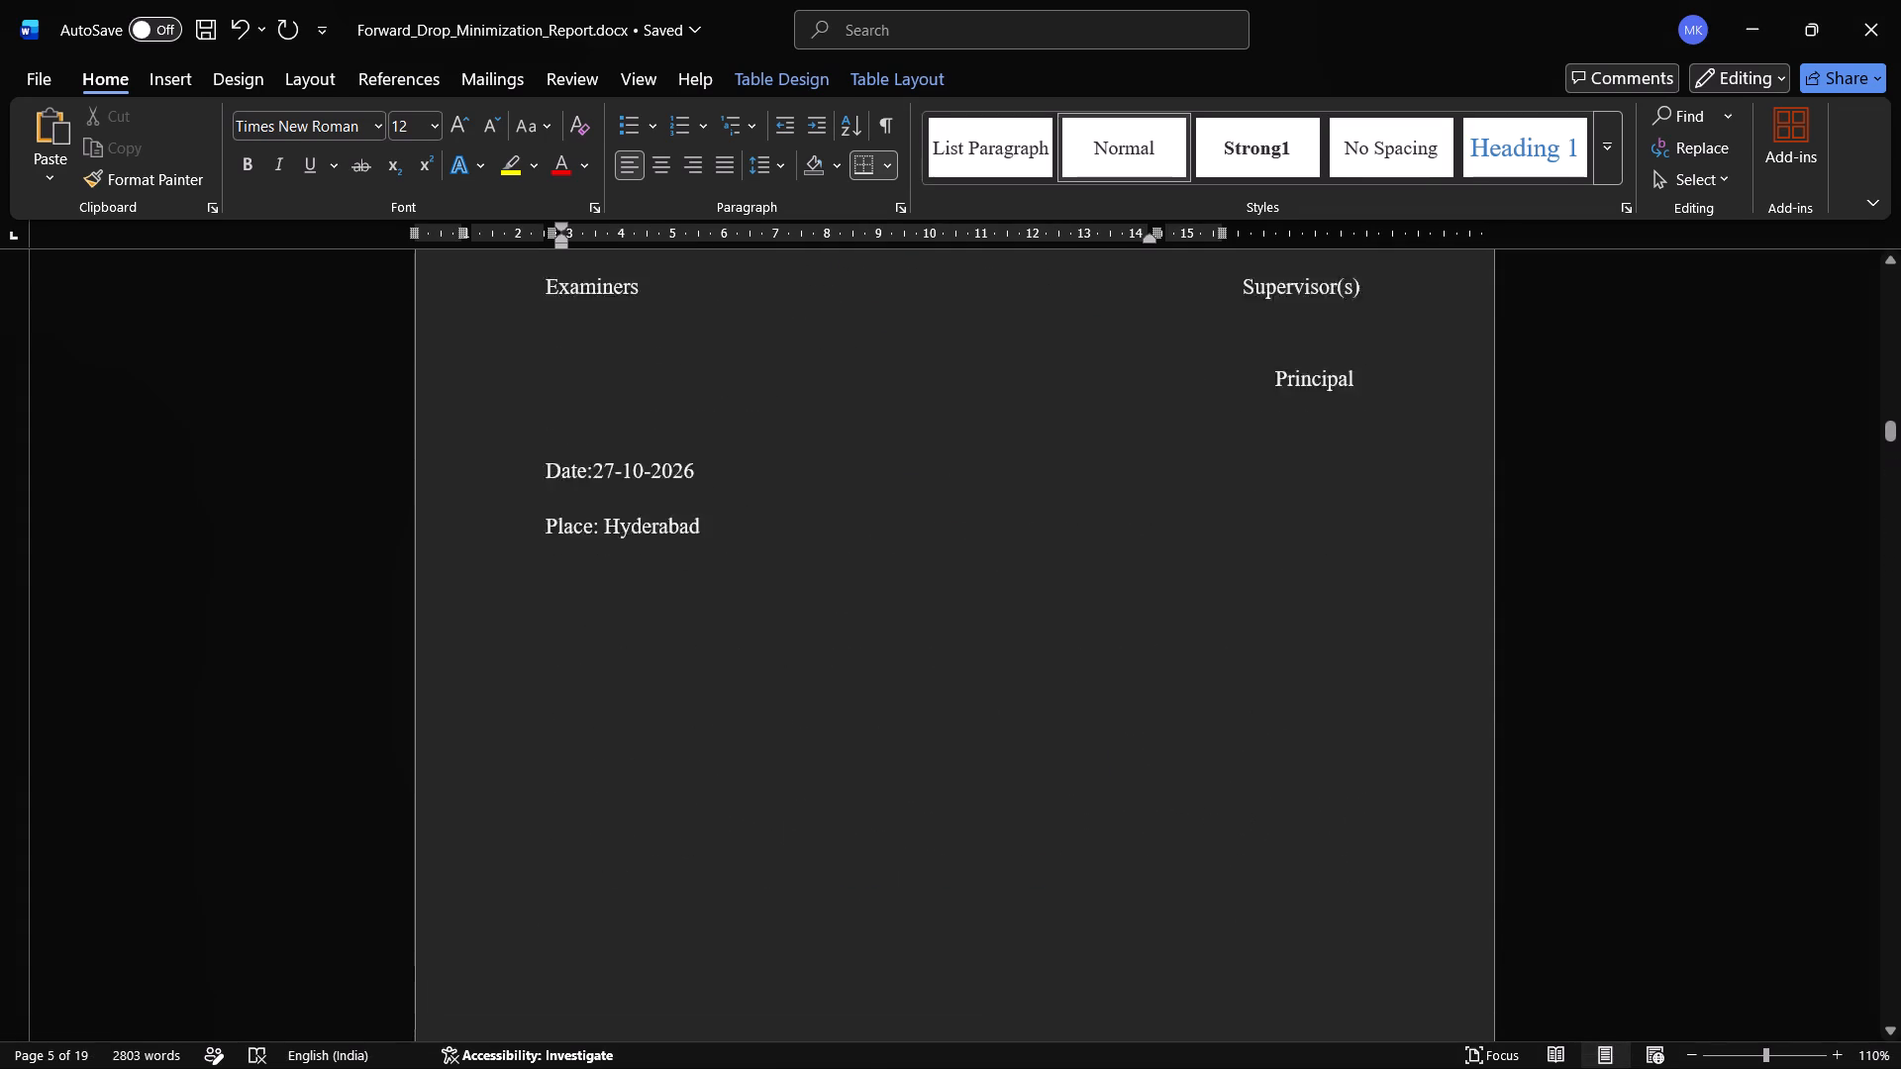
scroll(1048, 872, up, 15)
ctrl+scroll(1048, 872, down, 4)
scroll(1048, 872, down, 1)
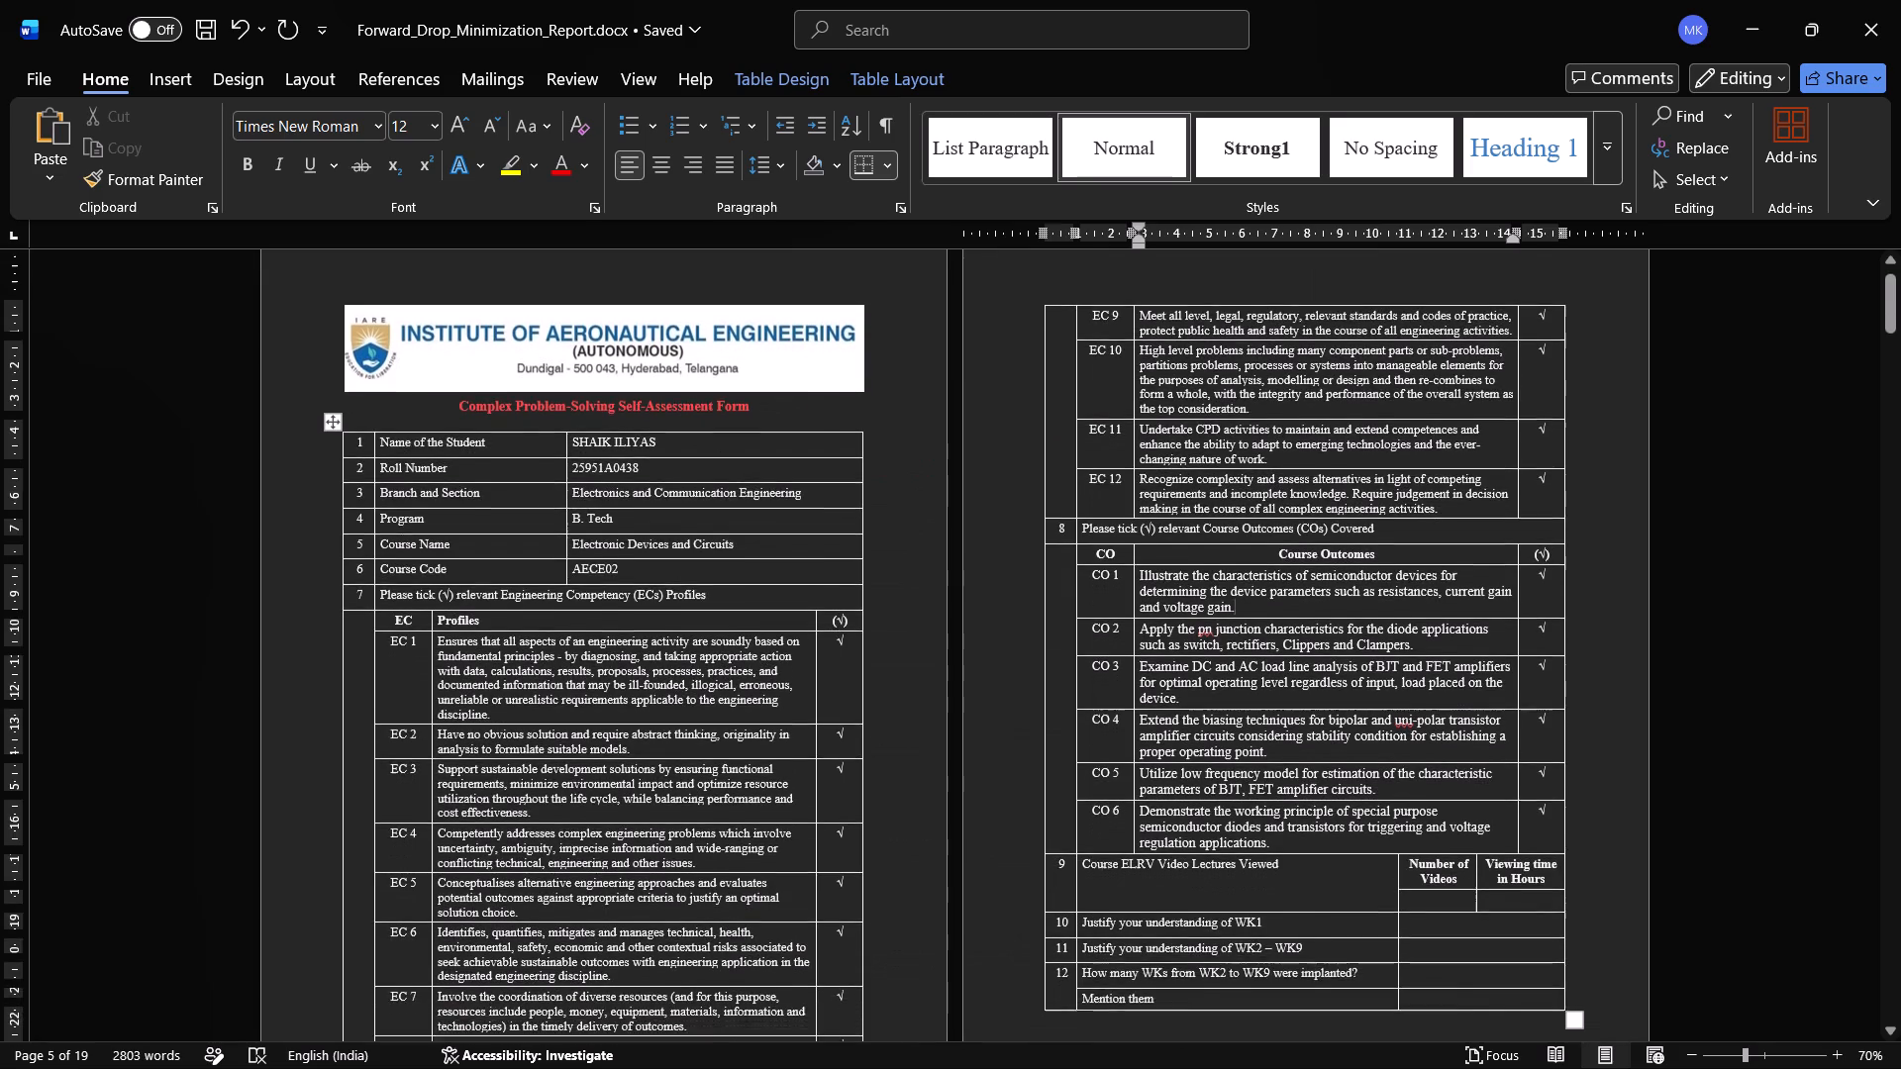
scroll(1048, 872, down, 1)
ctrl+scroll(1048, 872, up, 4)
scroll(1048, 872, up, 8)
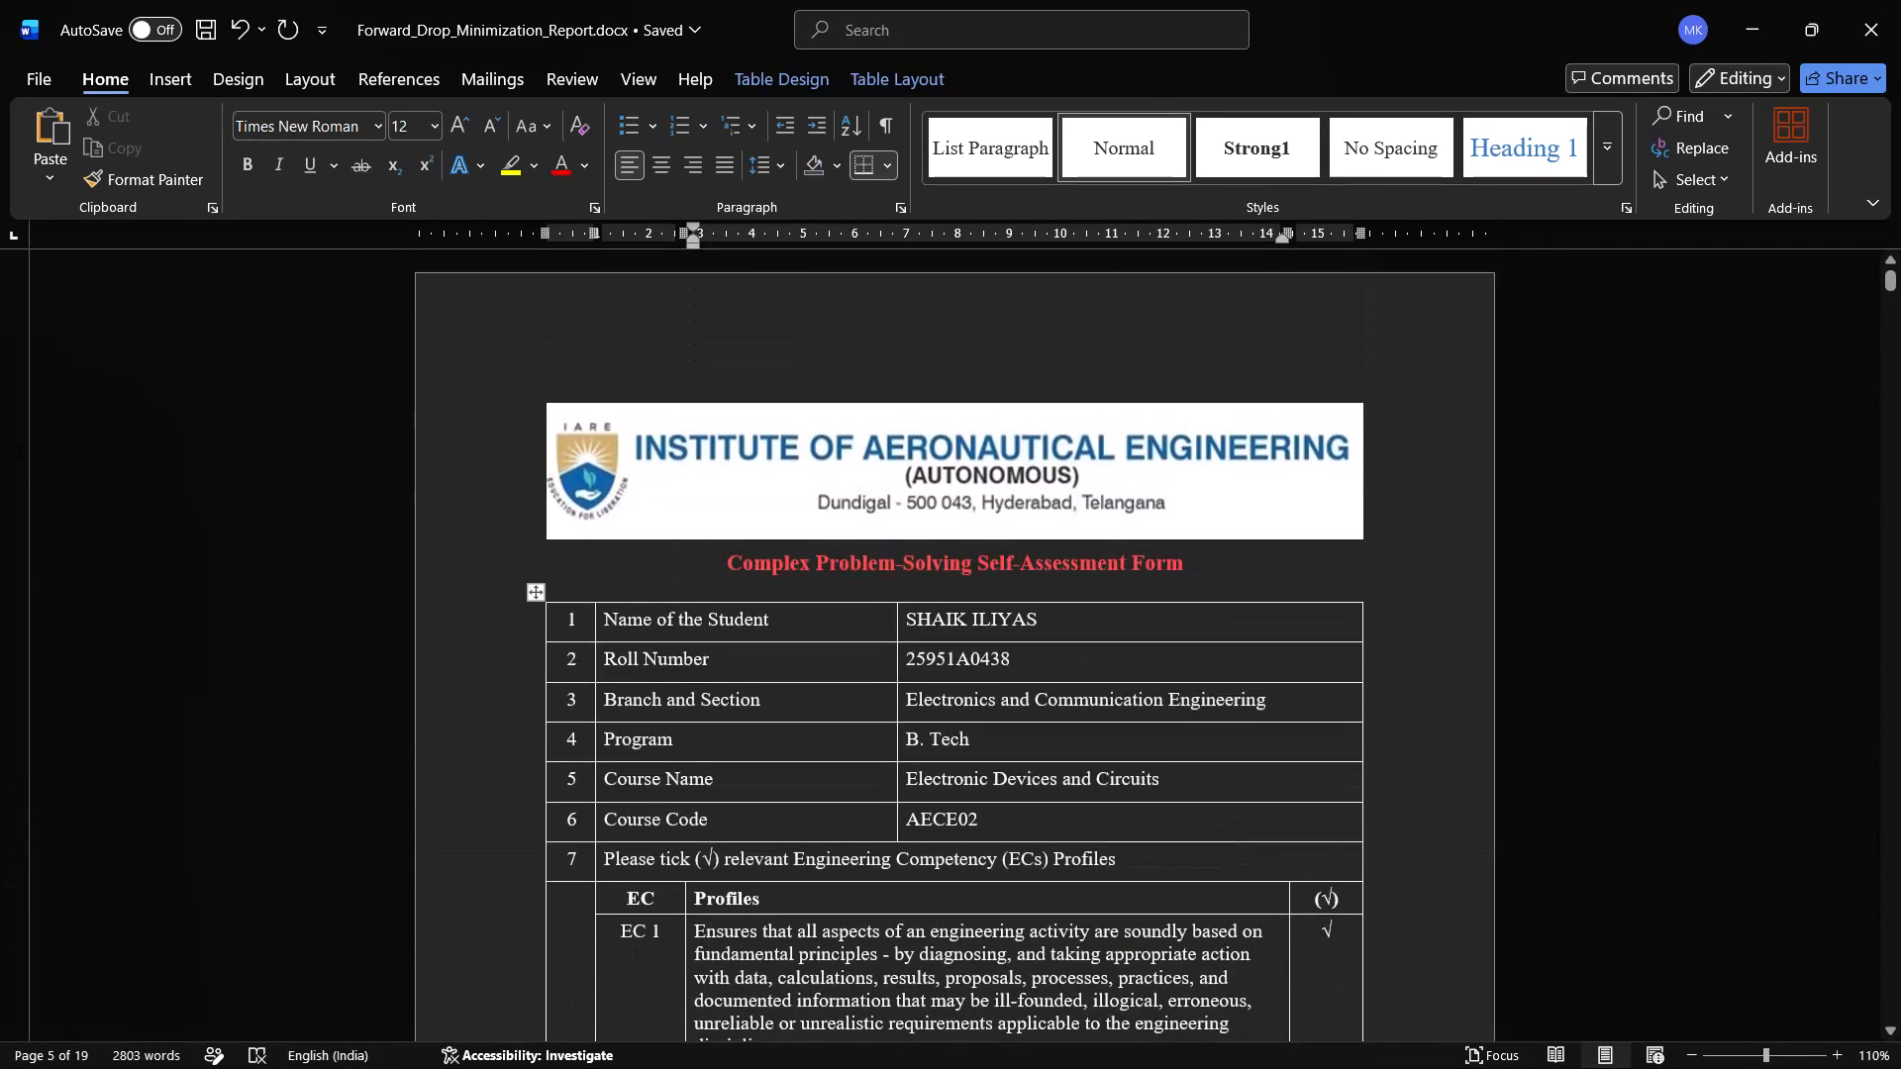
scroll(1048, 872, down, 1)
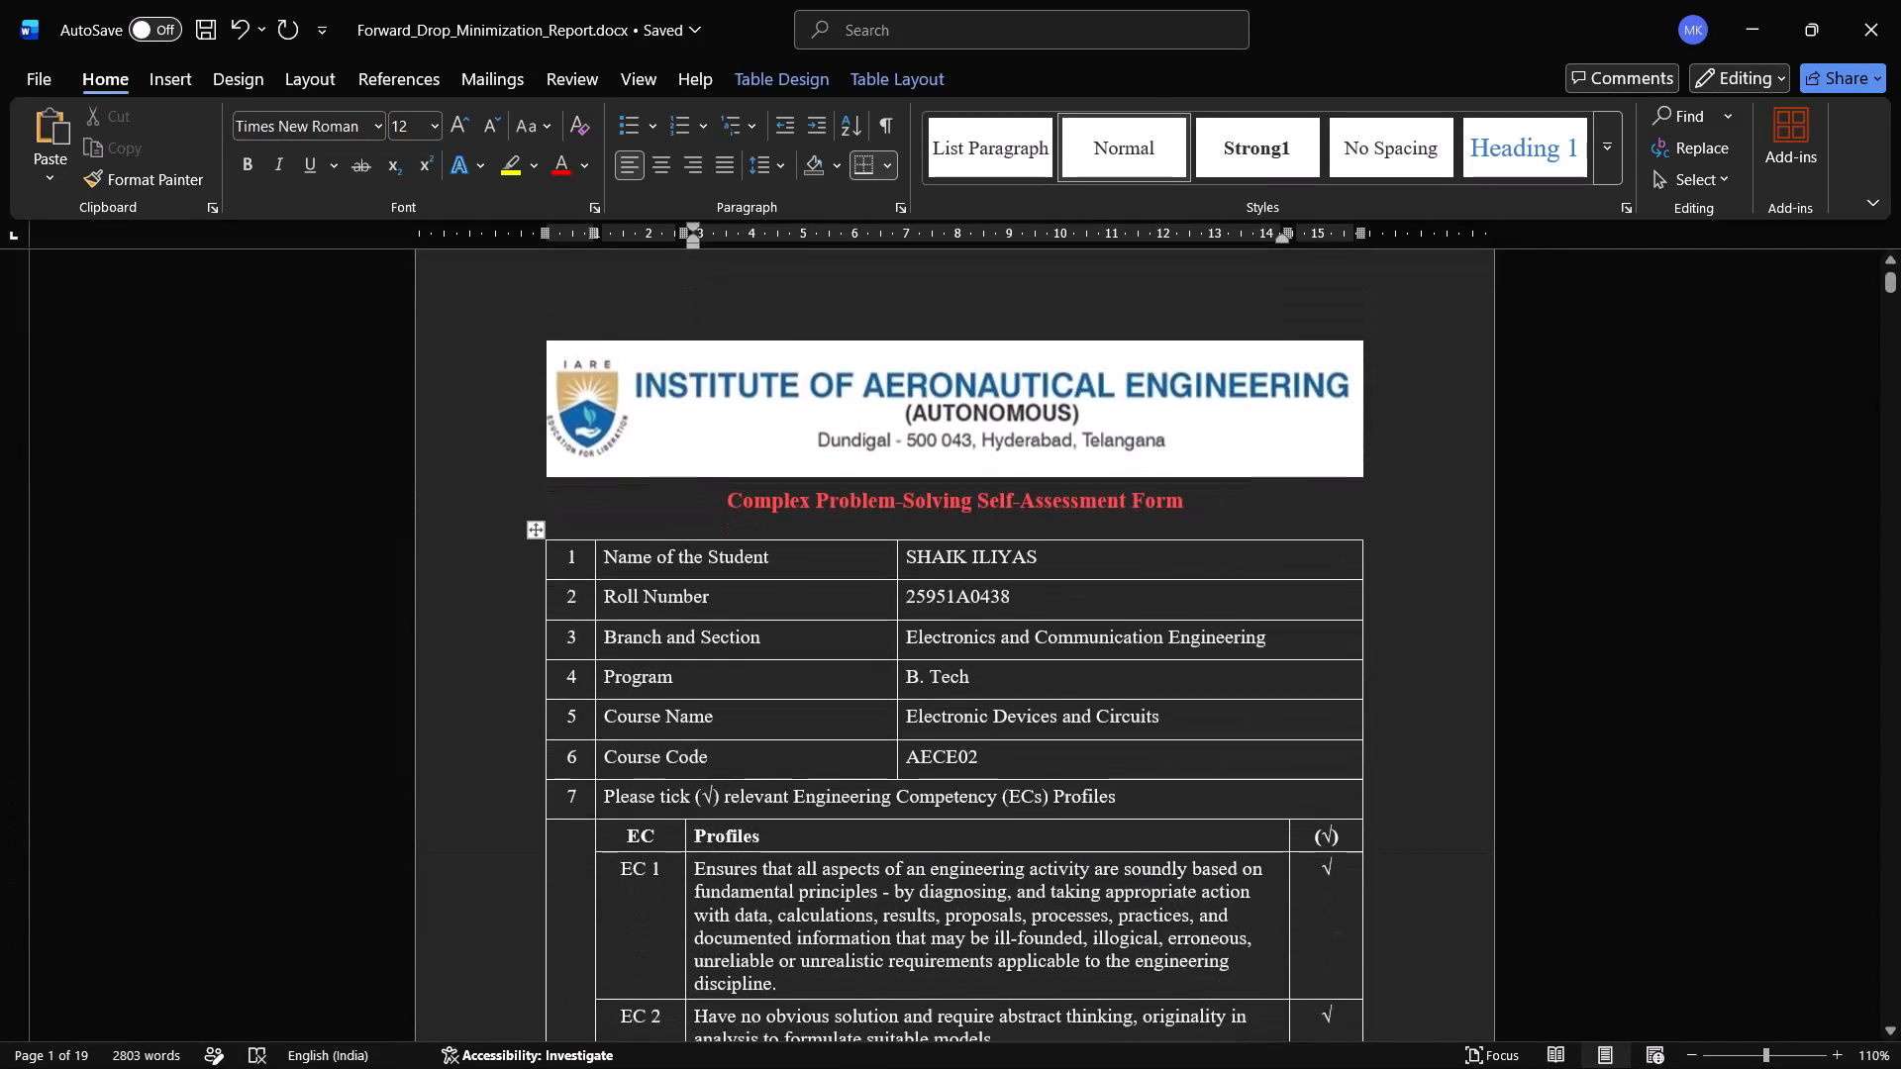
scroll(1048, 872, down, 6)
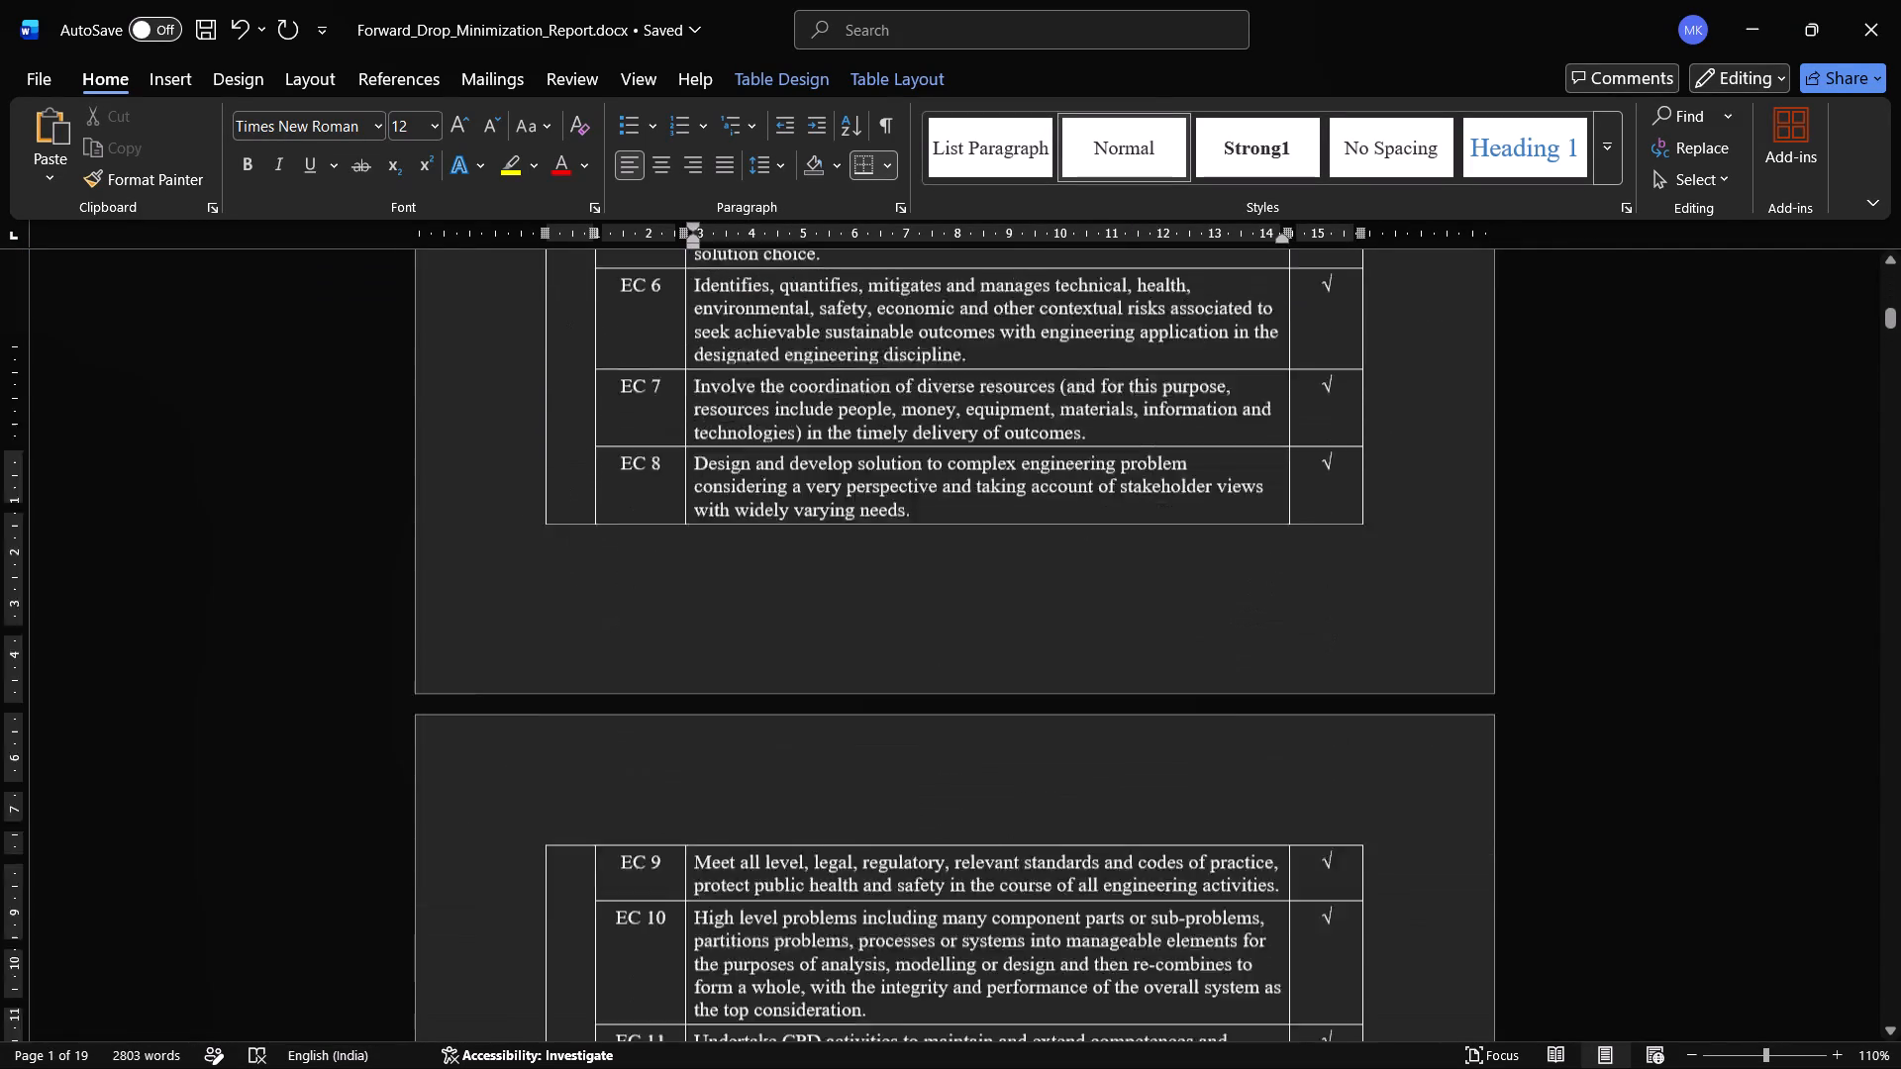
scroll(1048, 872, down, 5)
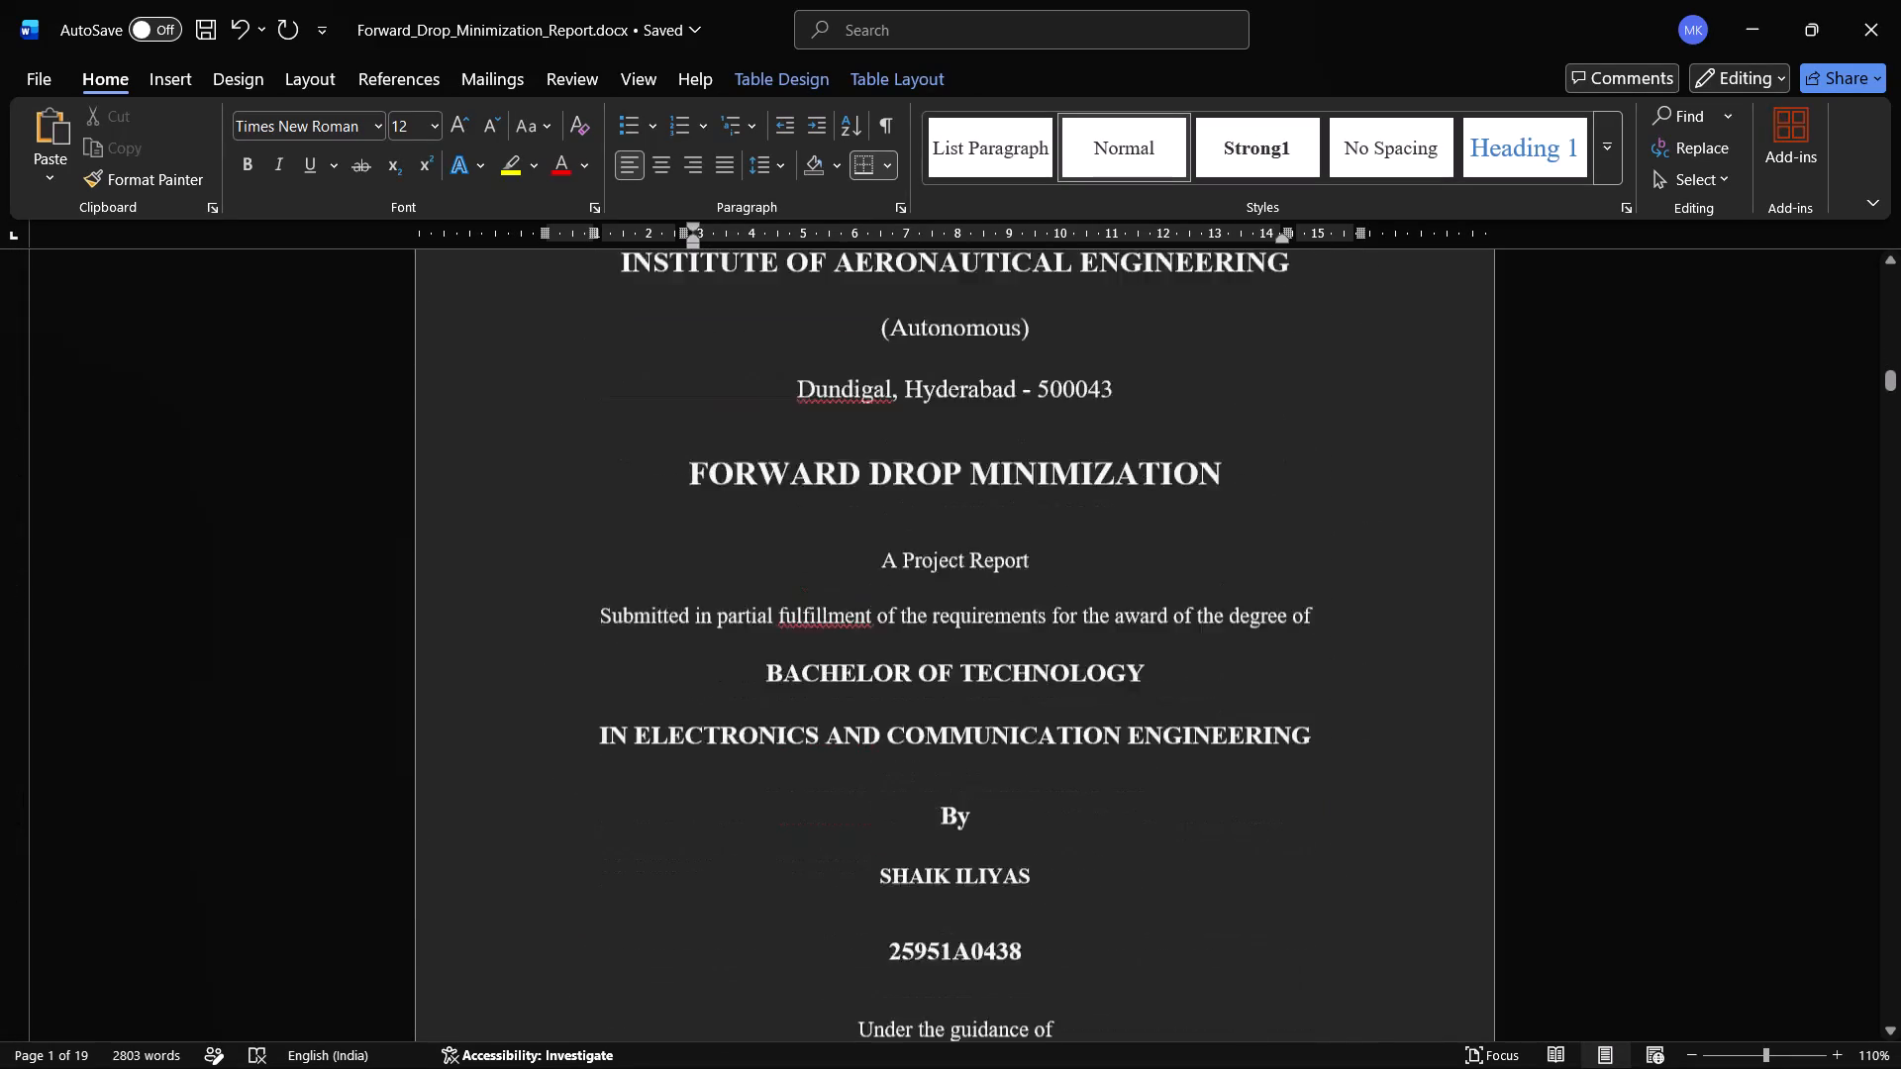
scroll(1048, 872, down, 5)
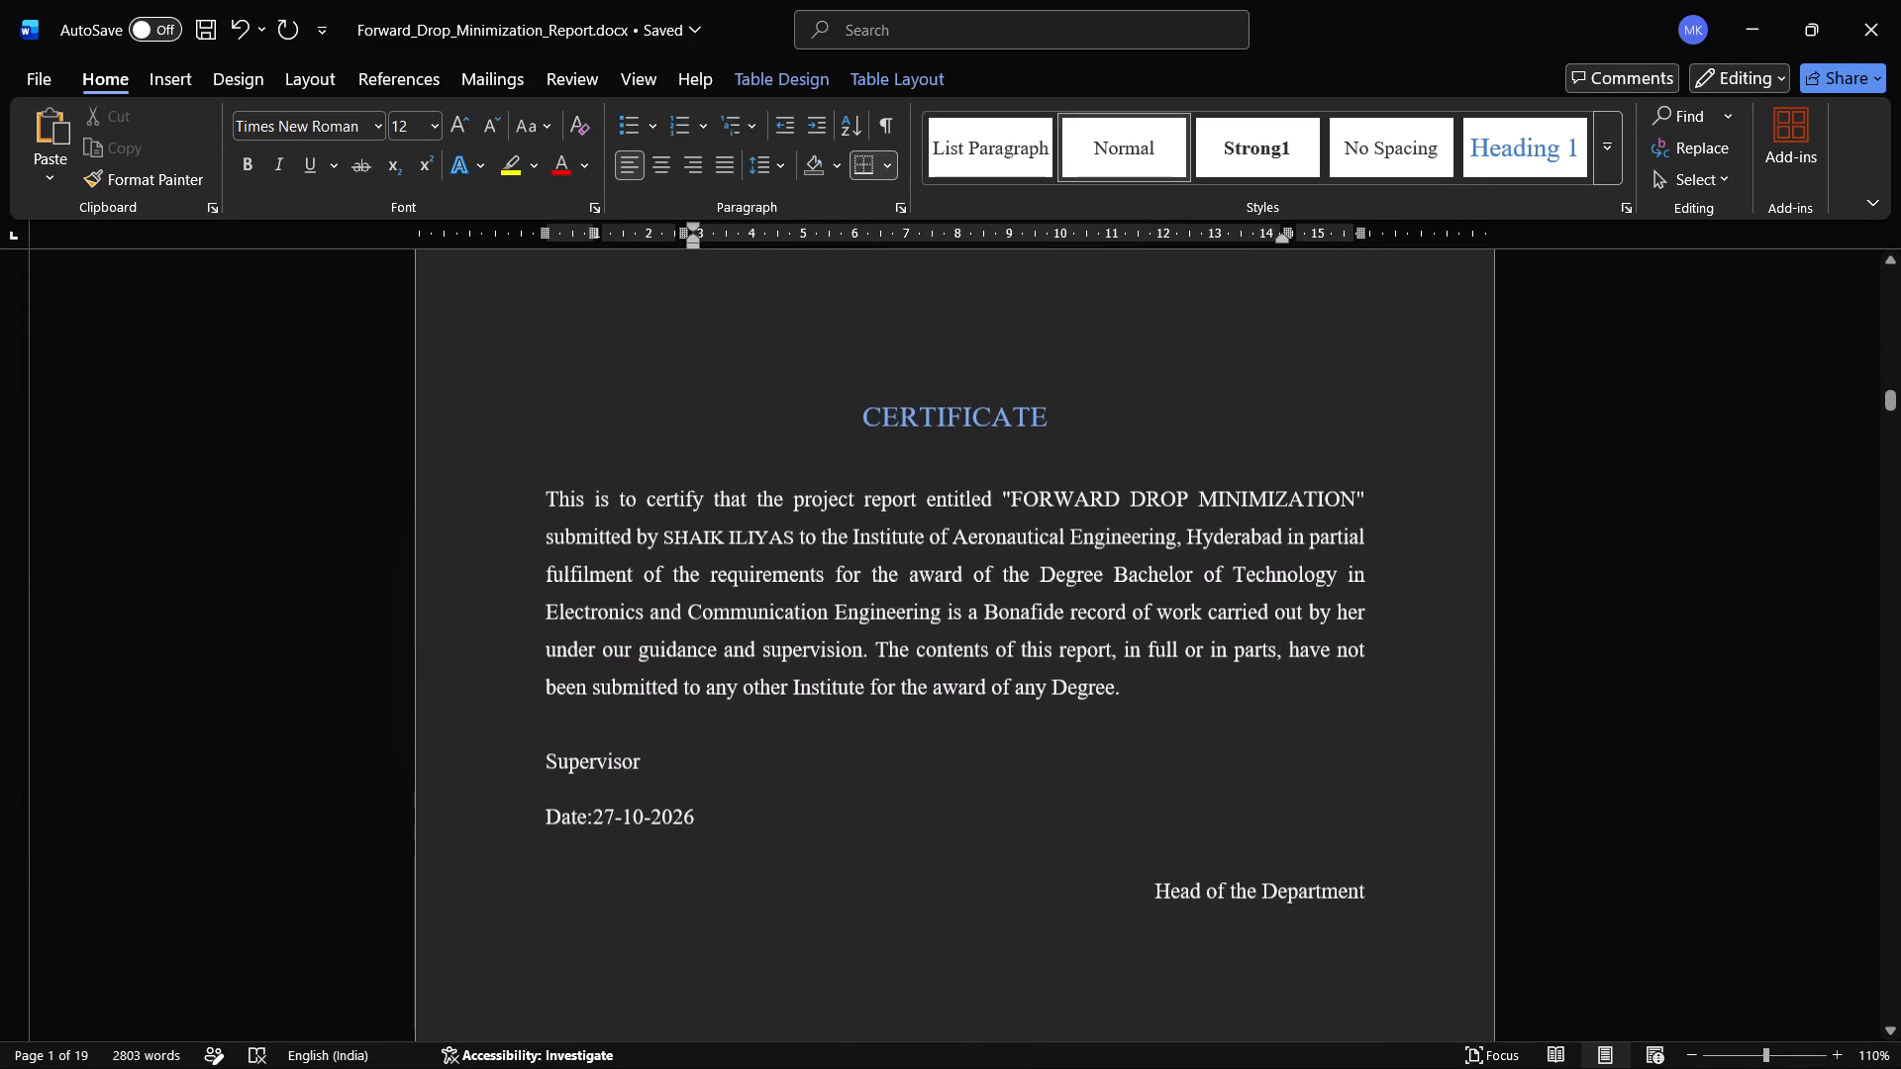
scroll(1048, 872, down, 6)
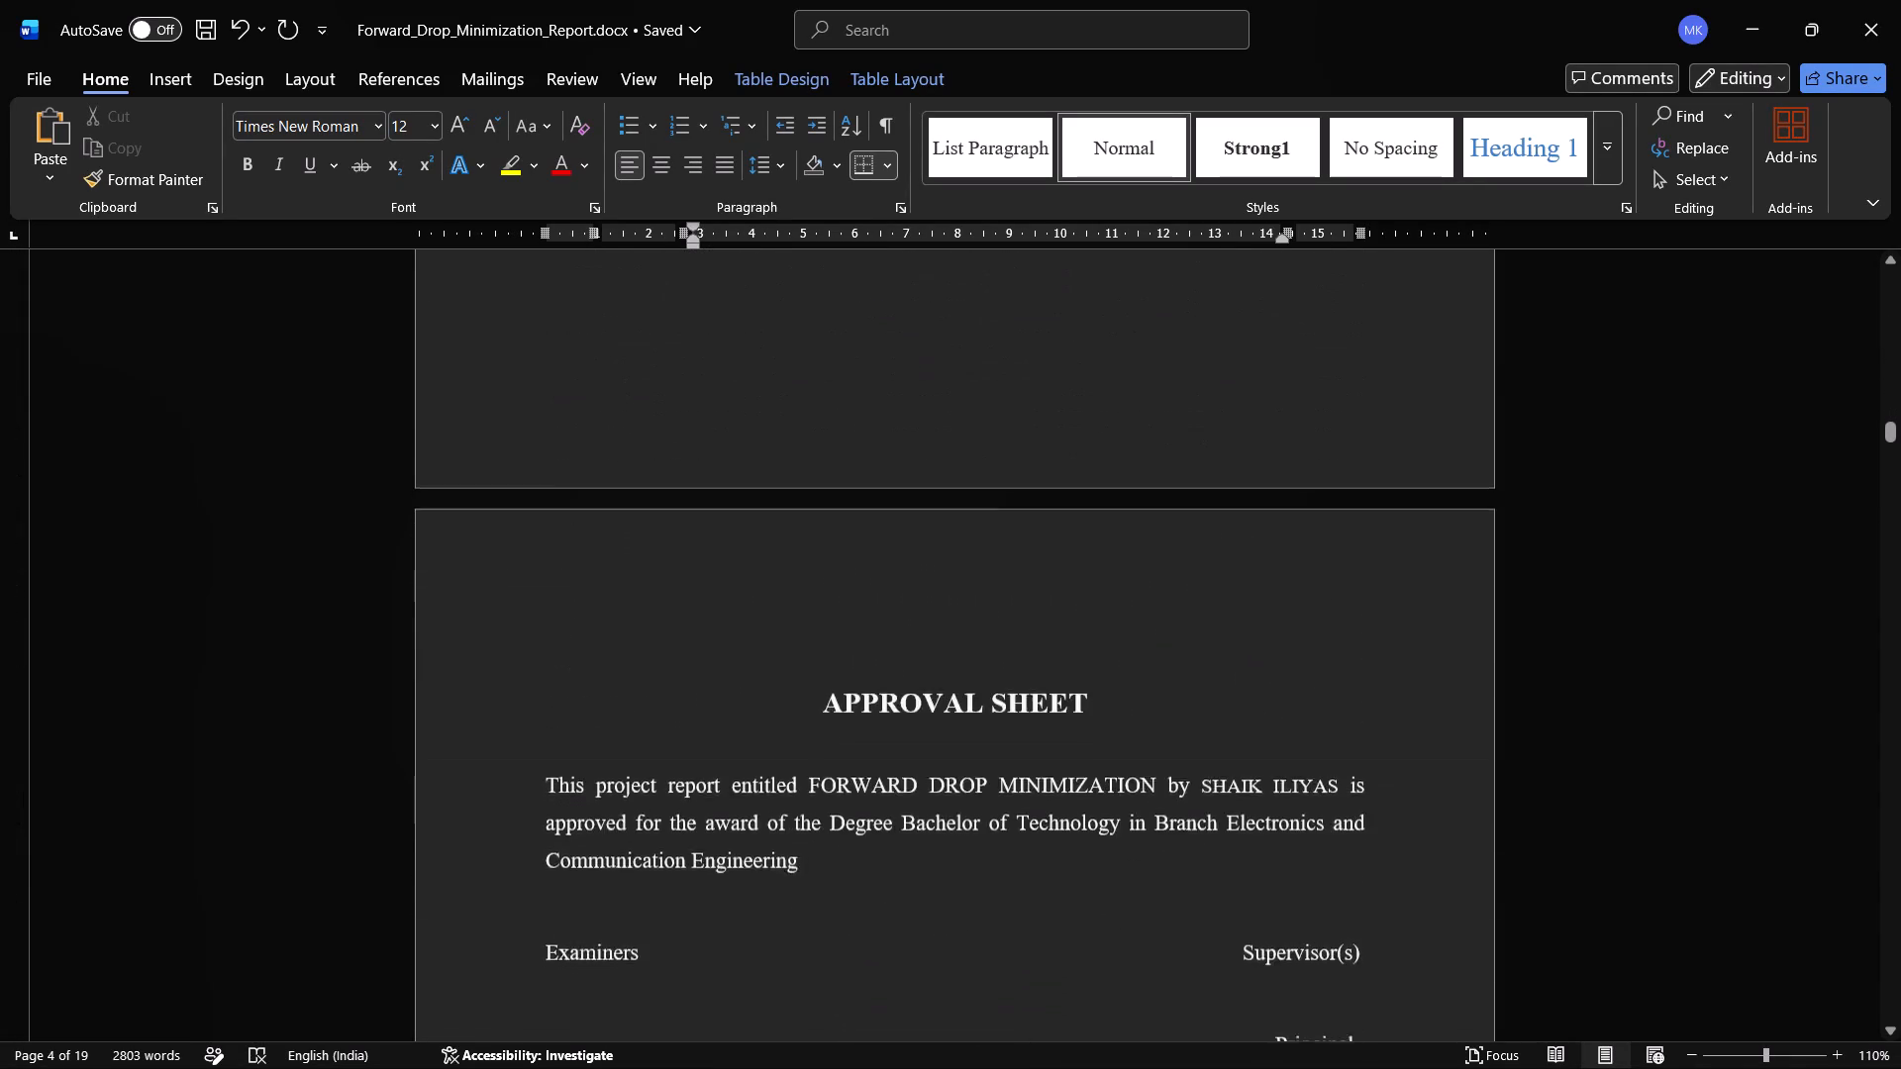
scroll(1048, 872, down, 4)
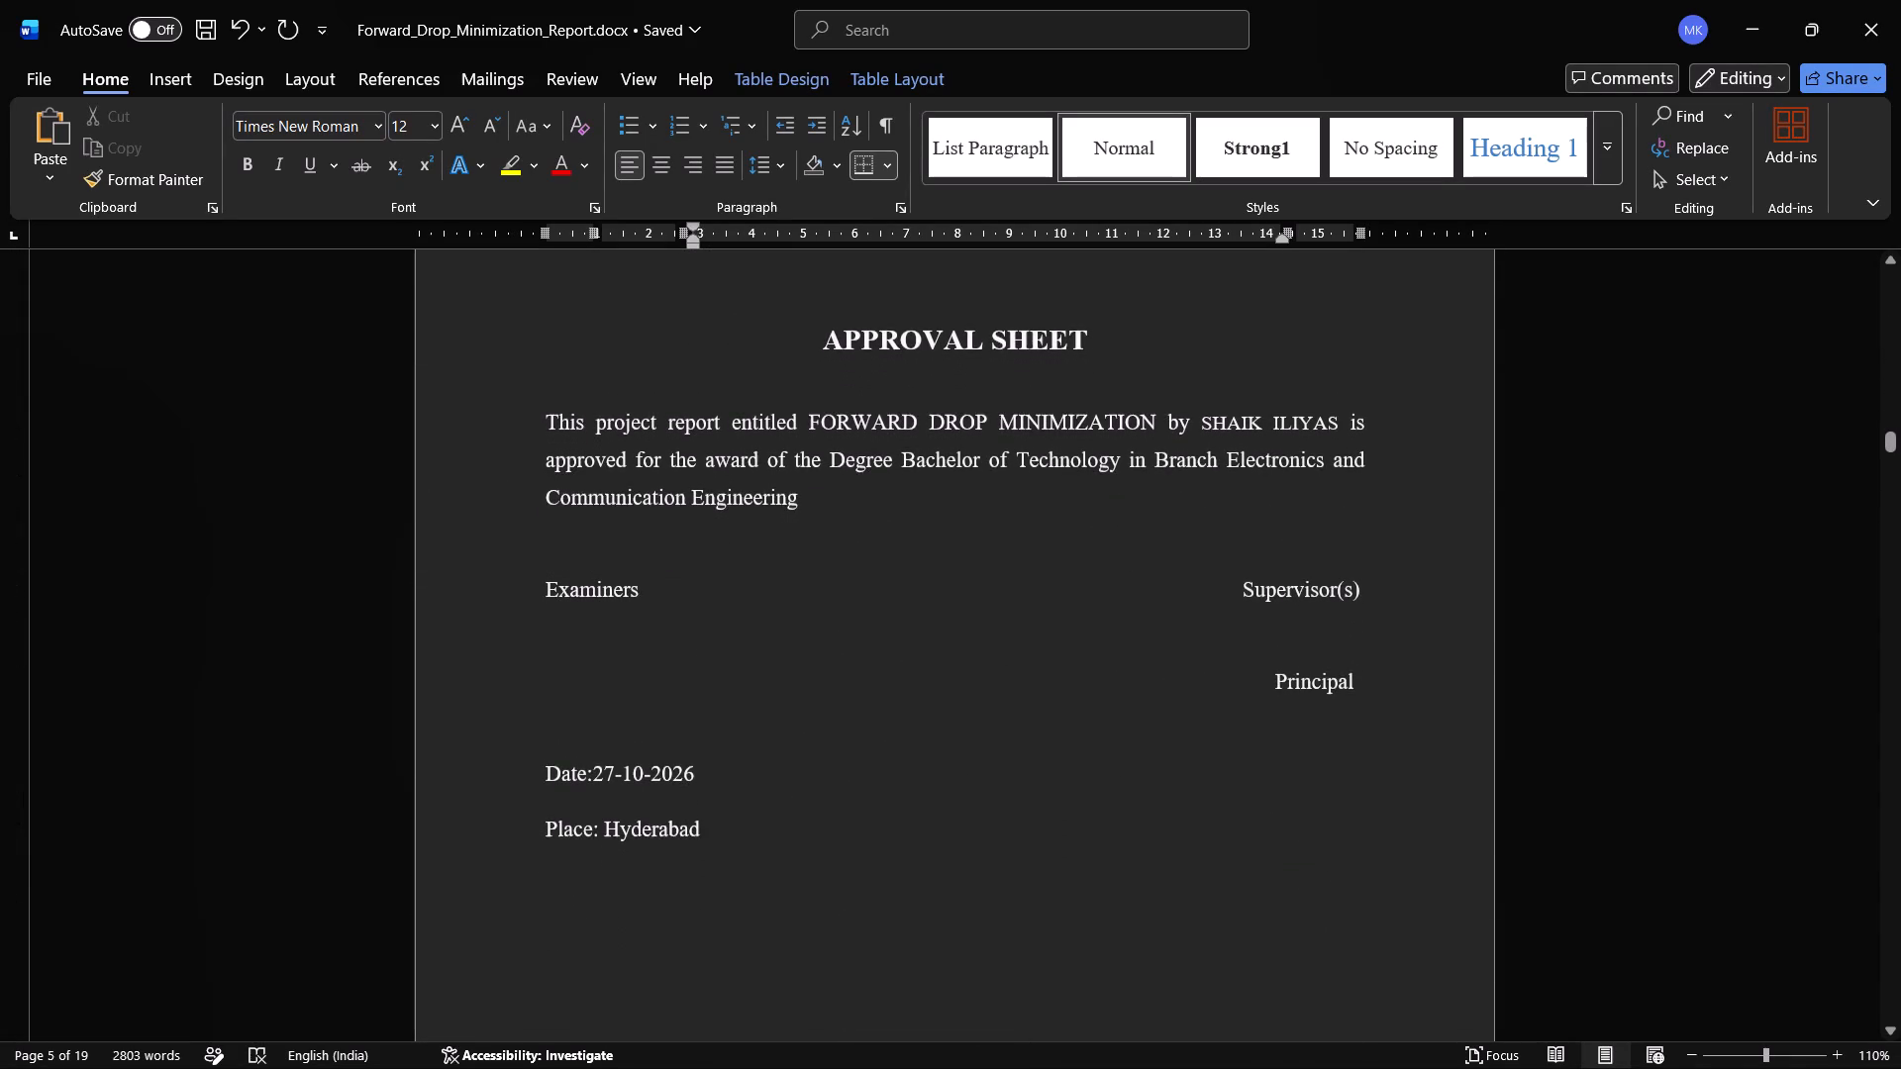
scroll(1048, 872, down, 8)
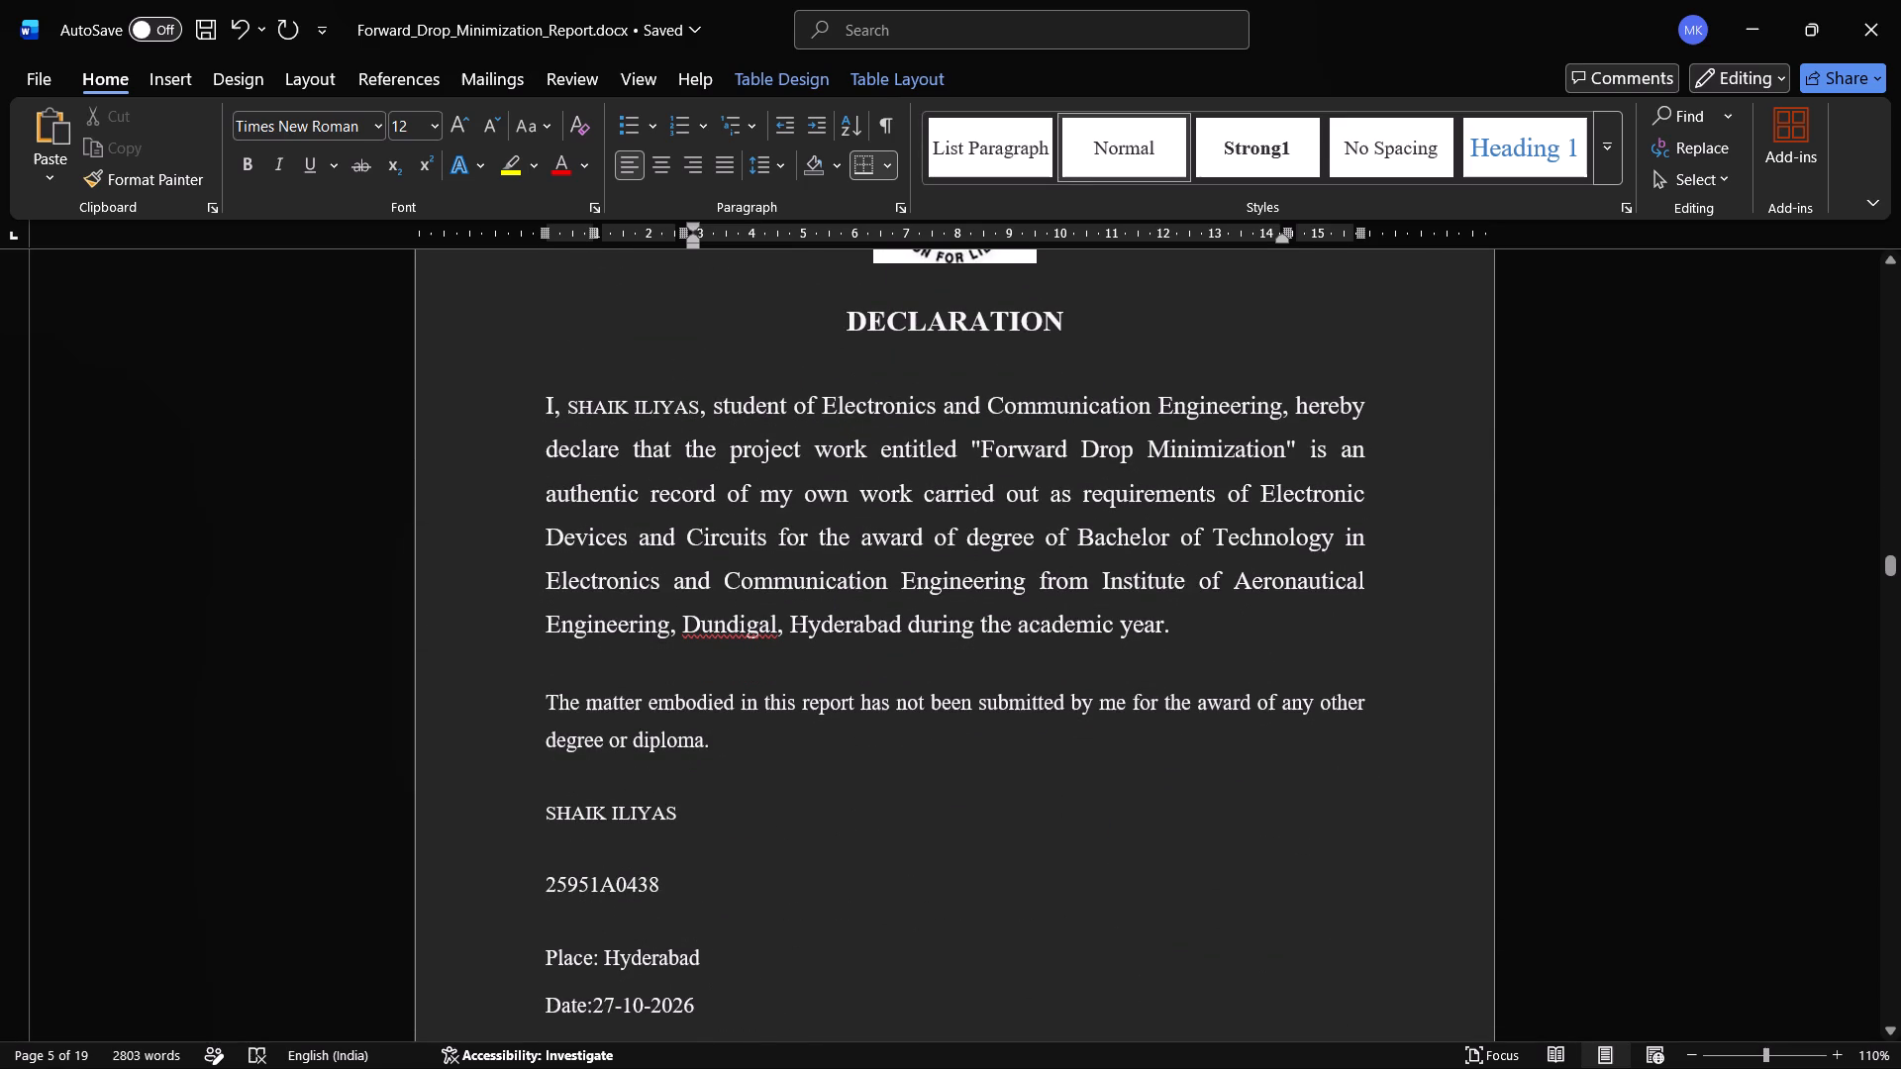
Export the Forward Drop Minimization report to the Downloads folder as Forward_Drop_Minimization_Report.pdf, optimized for standard publishing.
click(38, 80)
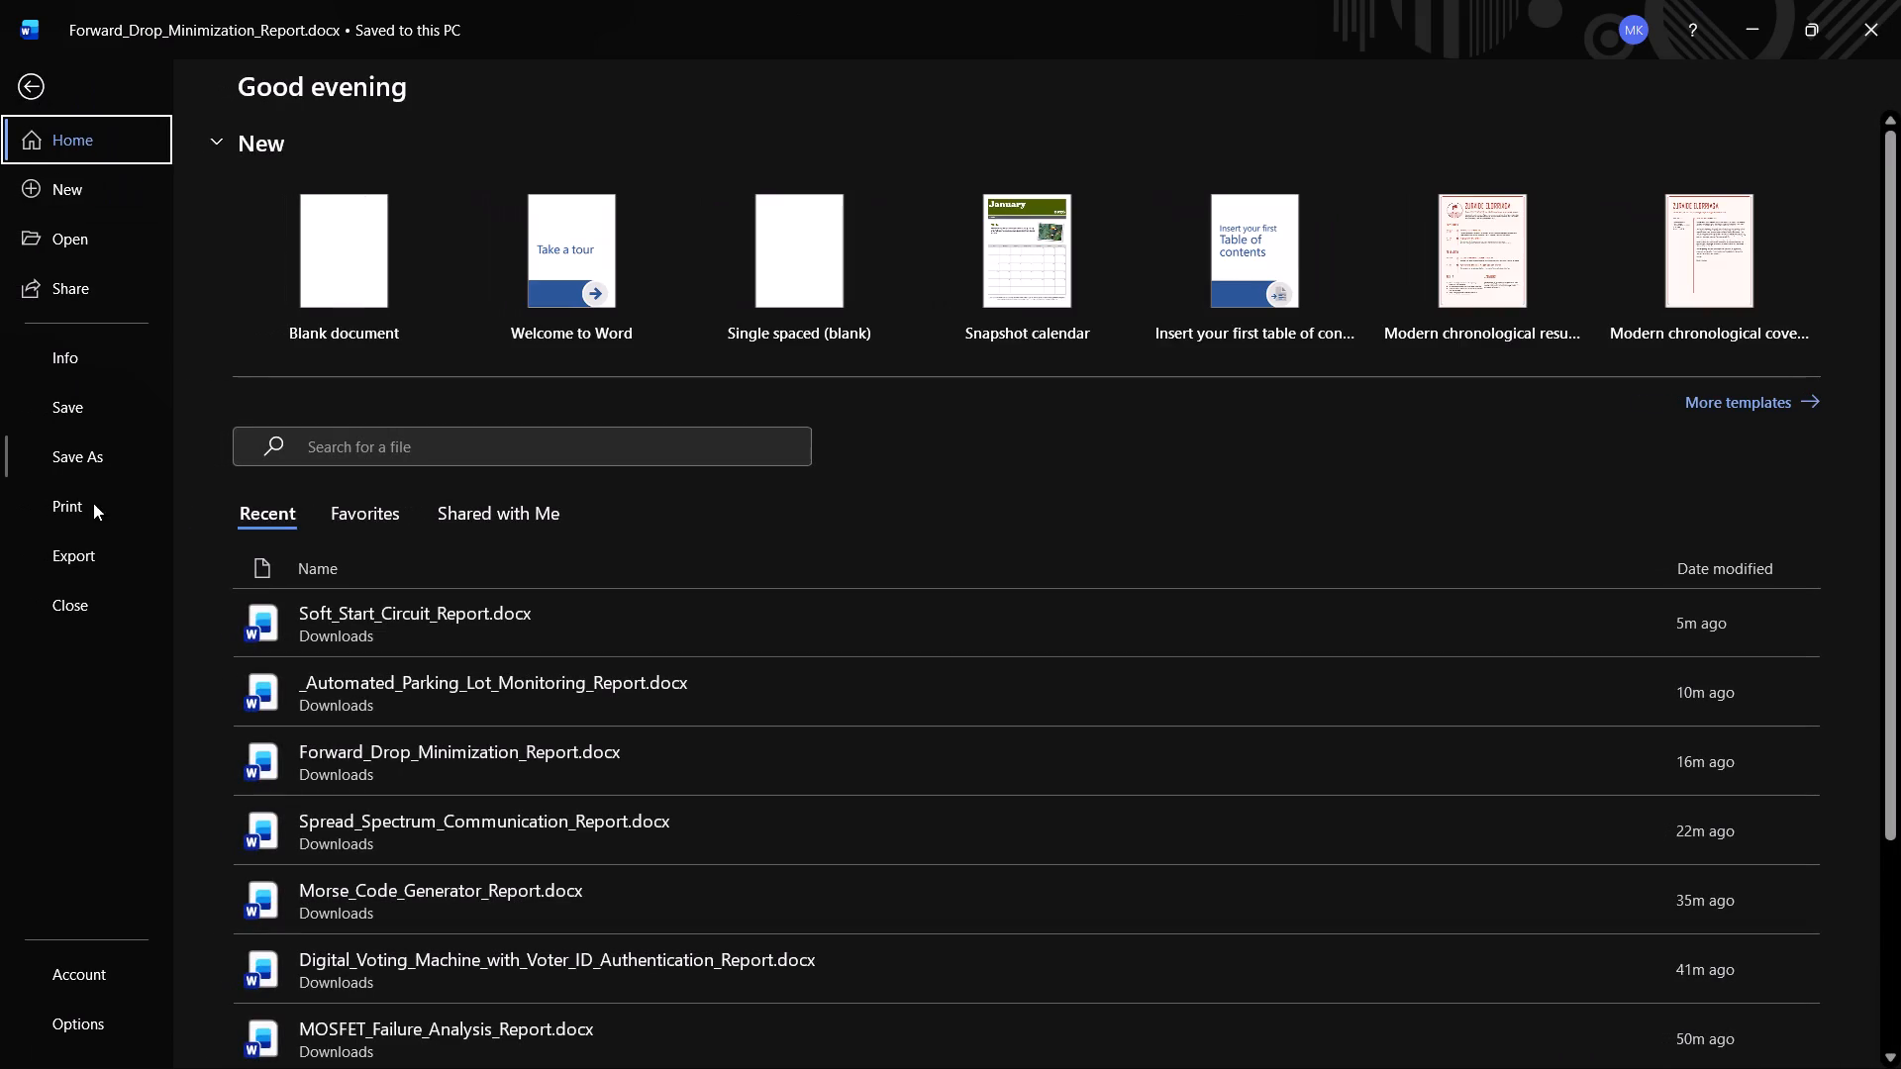
click(98, 556)
click(692, 339)
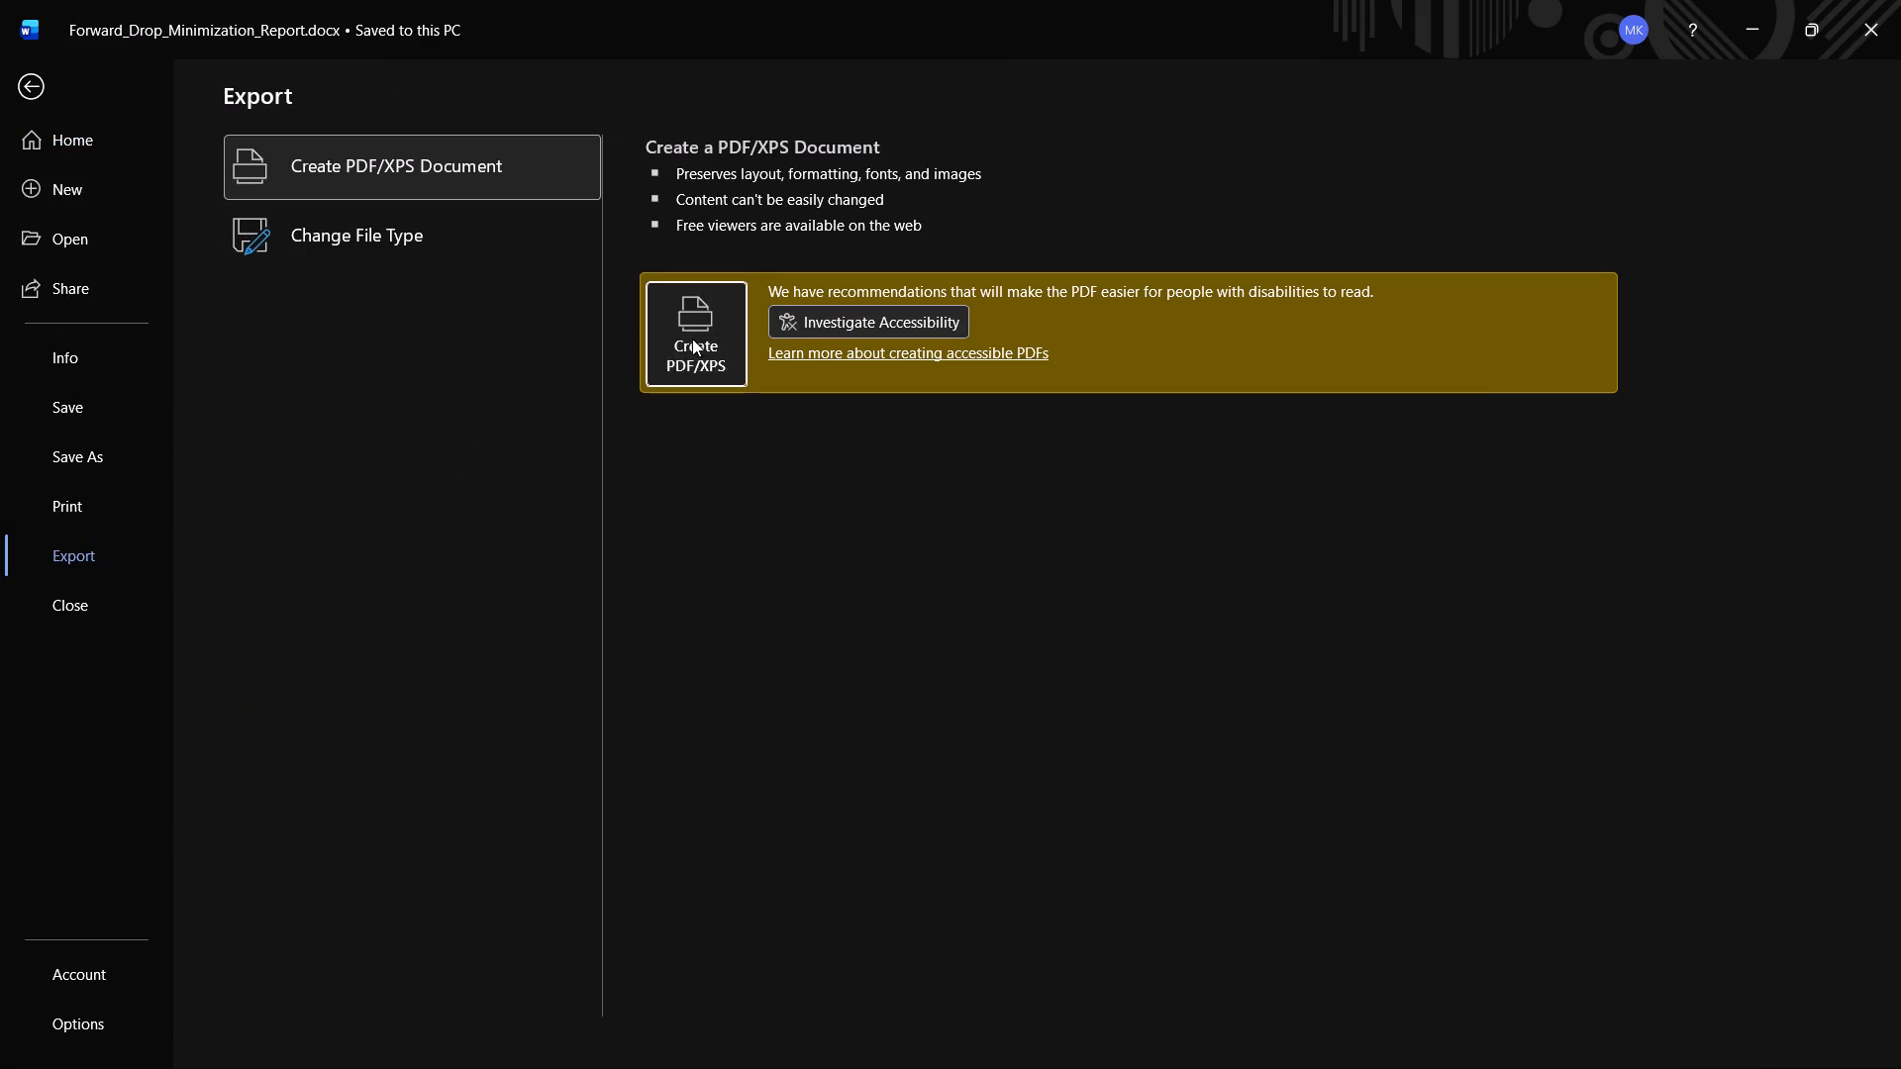
click(785, 669)
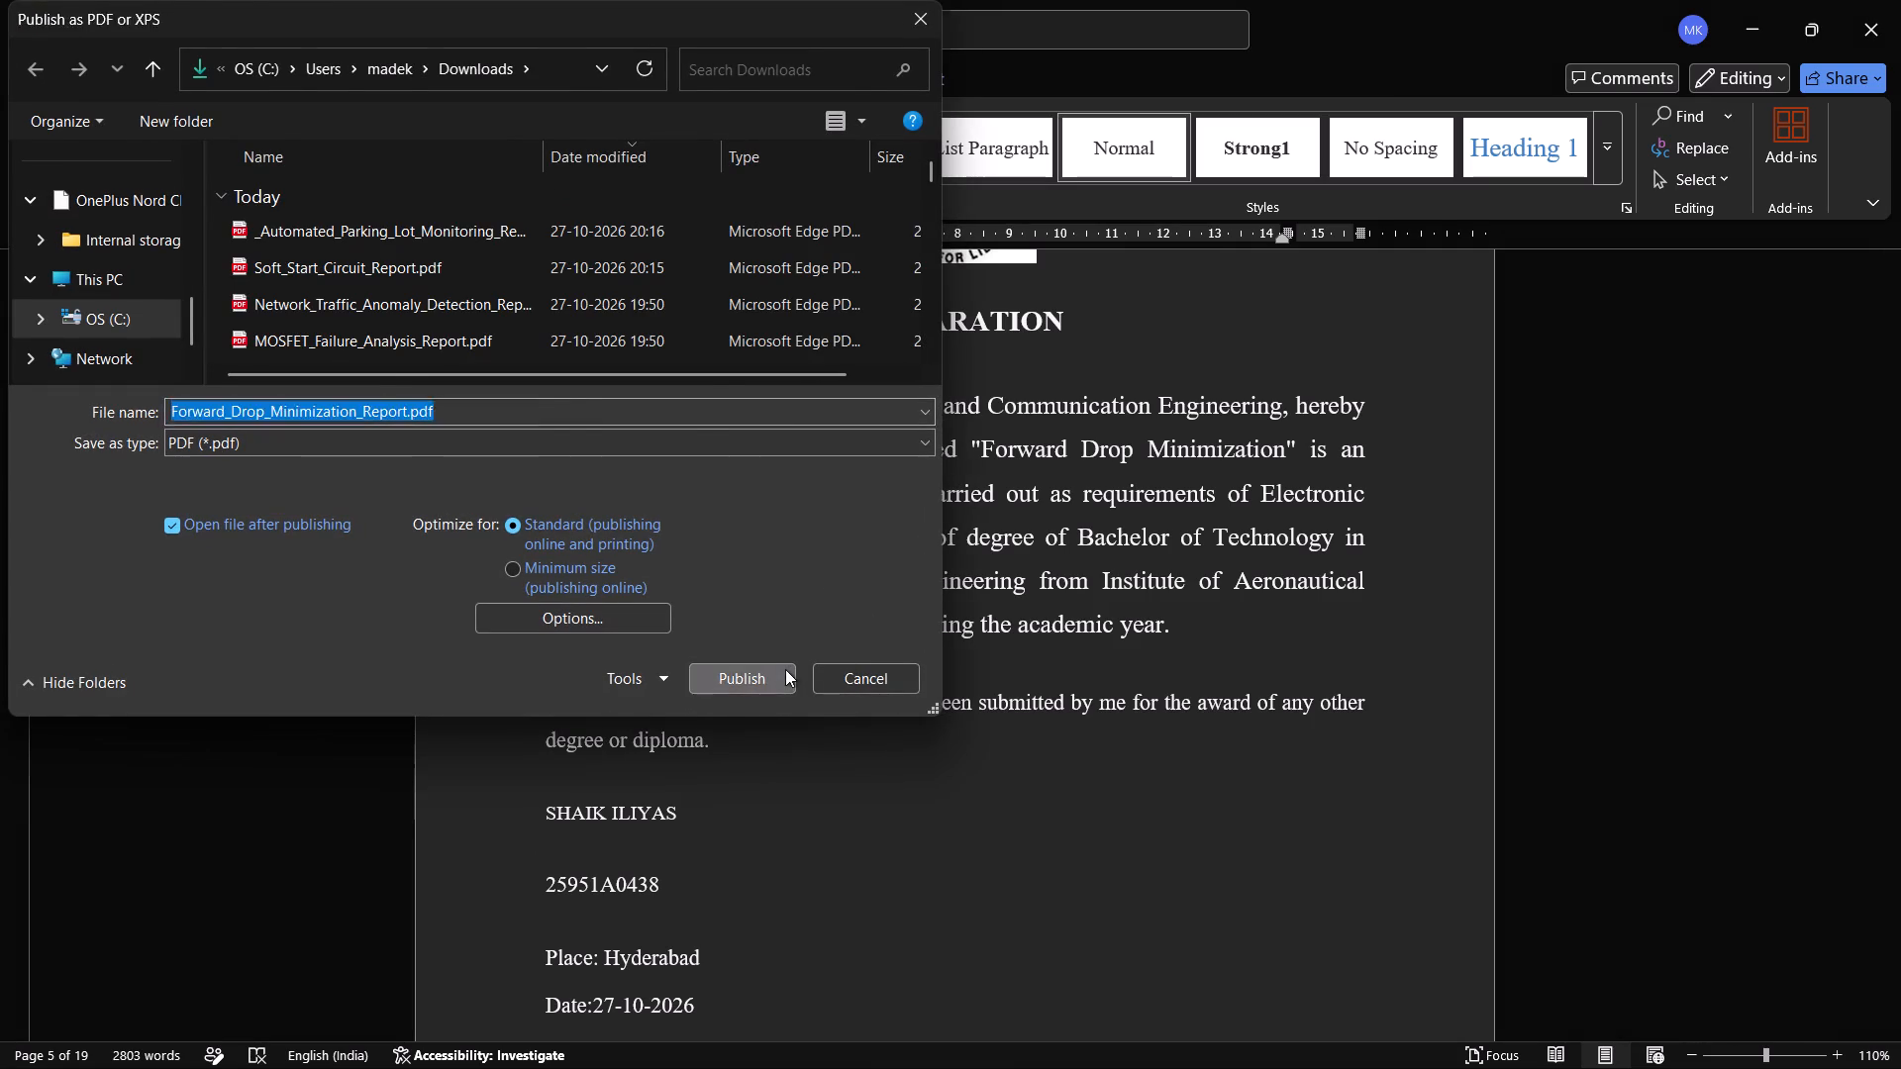
Check the published Forward Drop Minimization PDF from the self-assessment form through the certificate heading, and close both the PDF and its Word report.
scroll(1074, 621, down, 4)
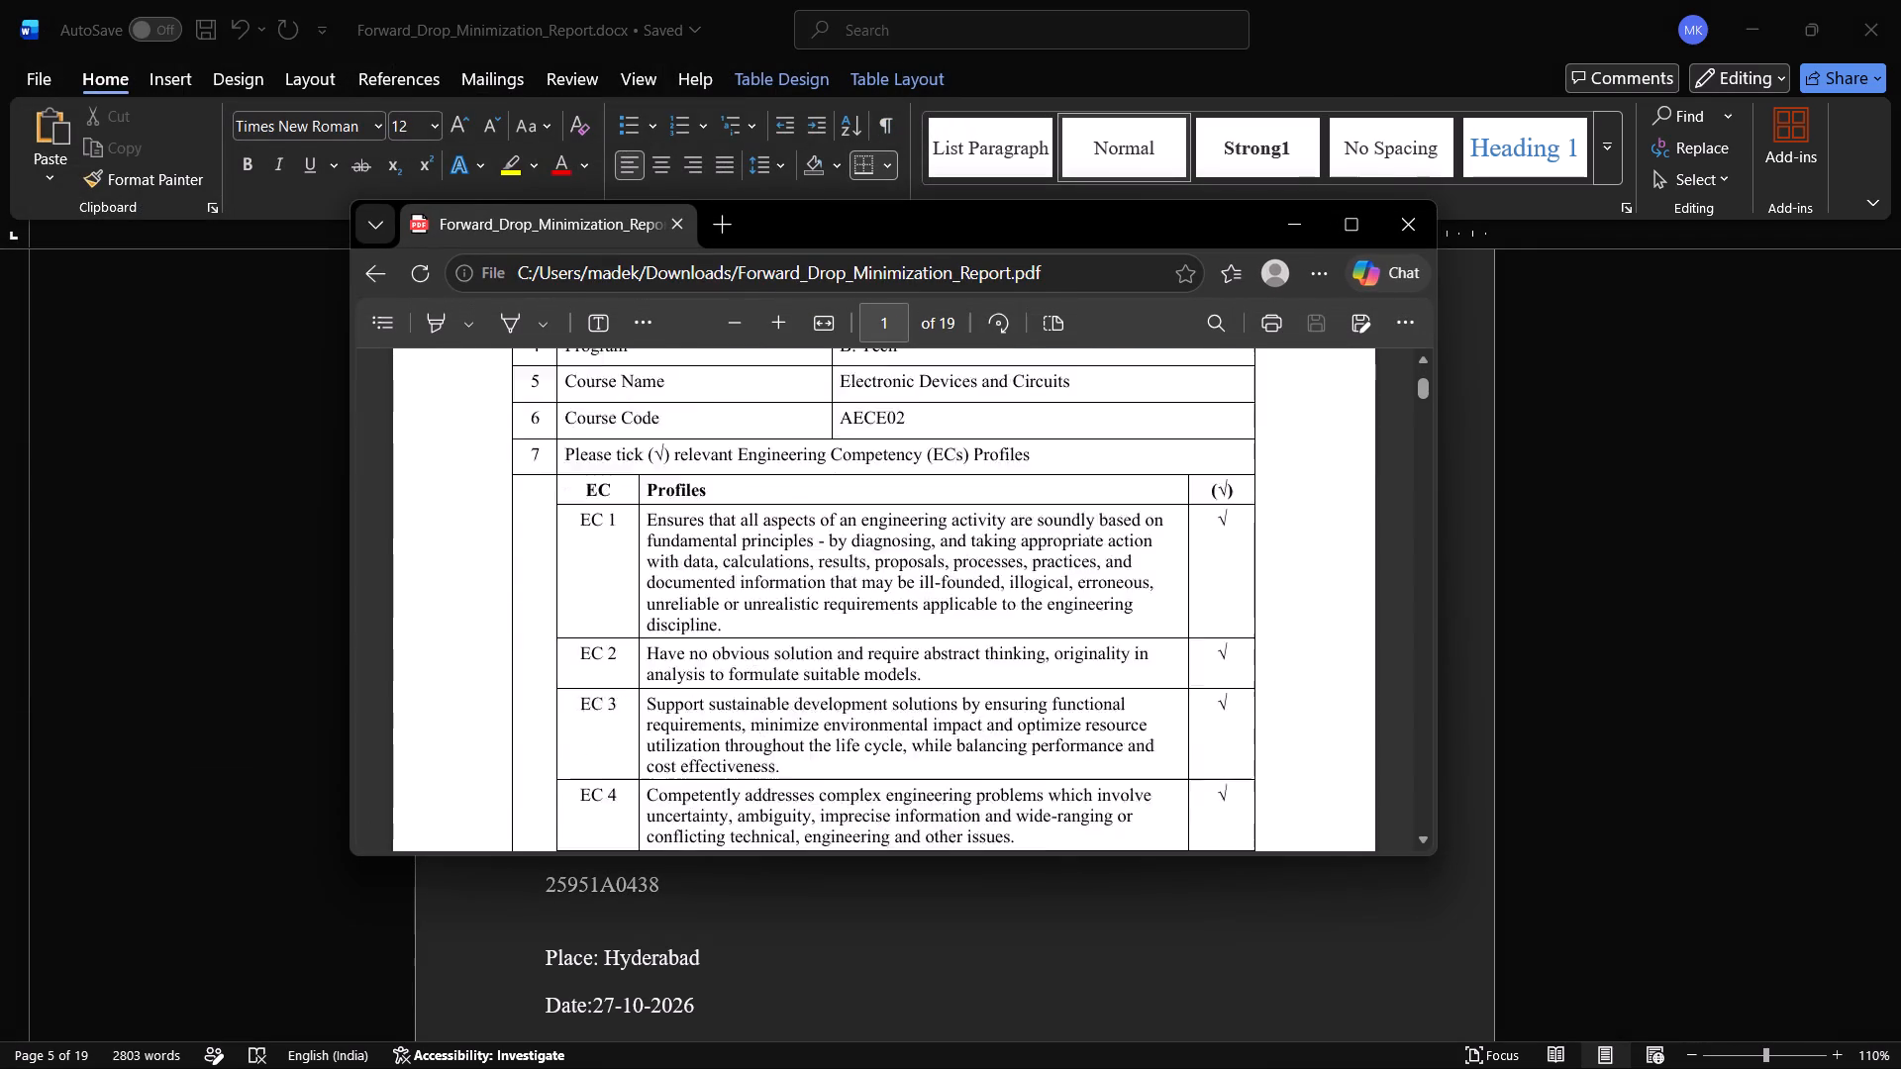
scroll(1074, 621, down, 5)
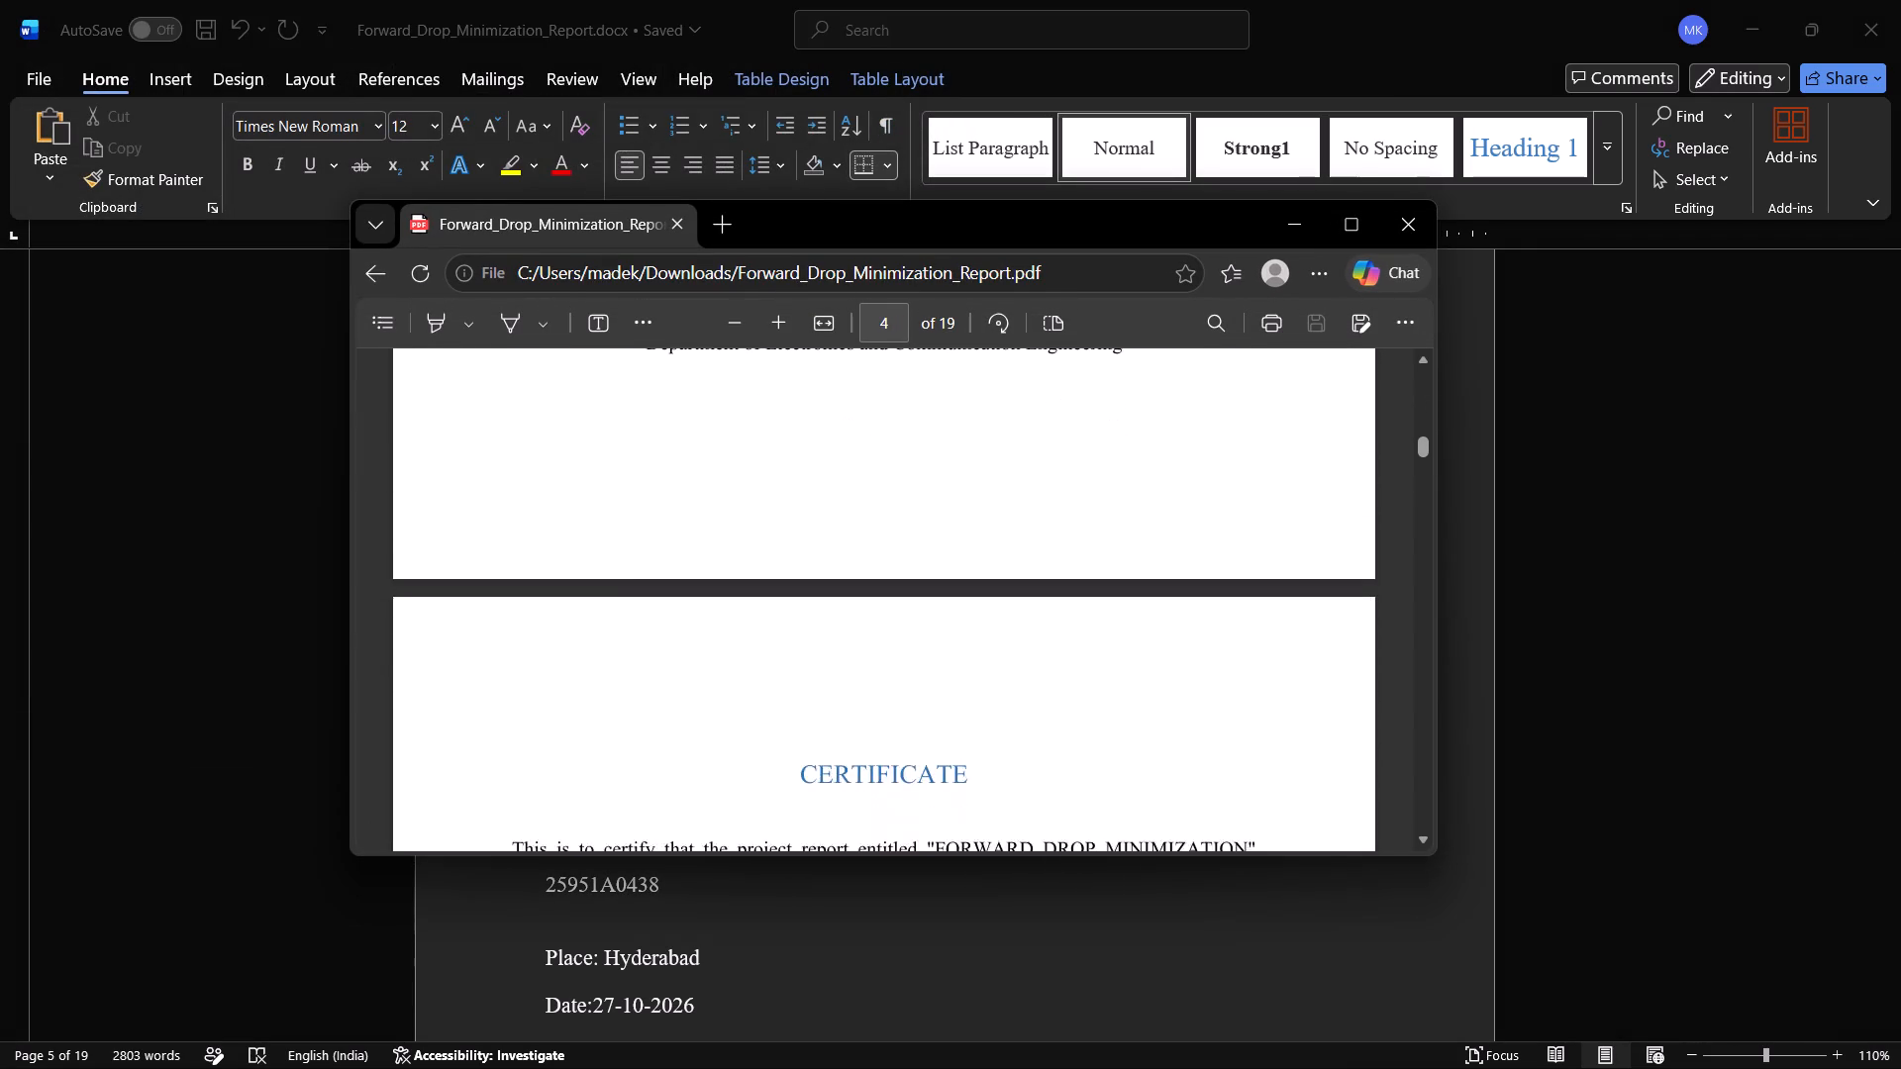
scroll(1074, 621, up, 3)
click(1411, 236)
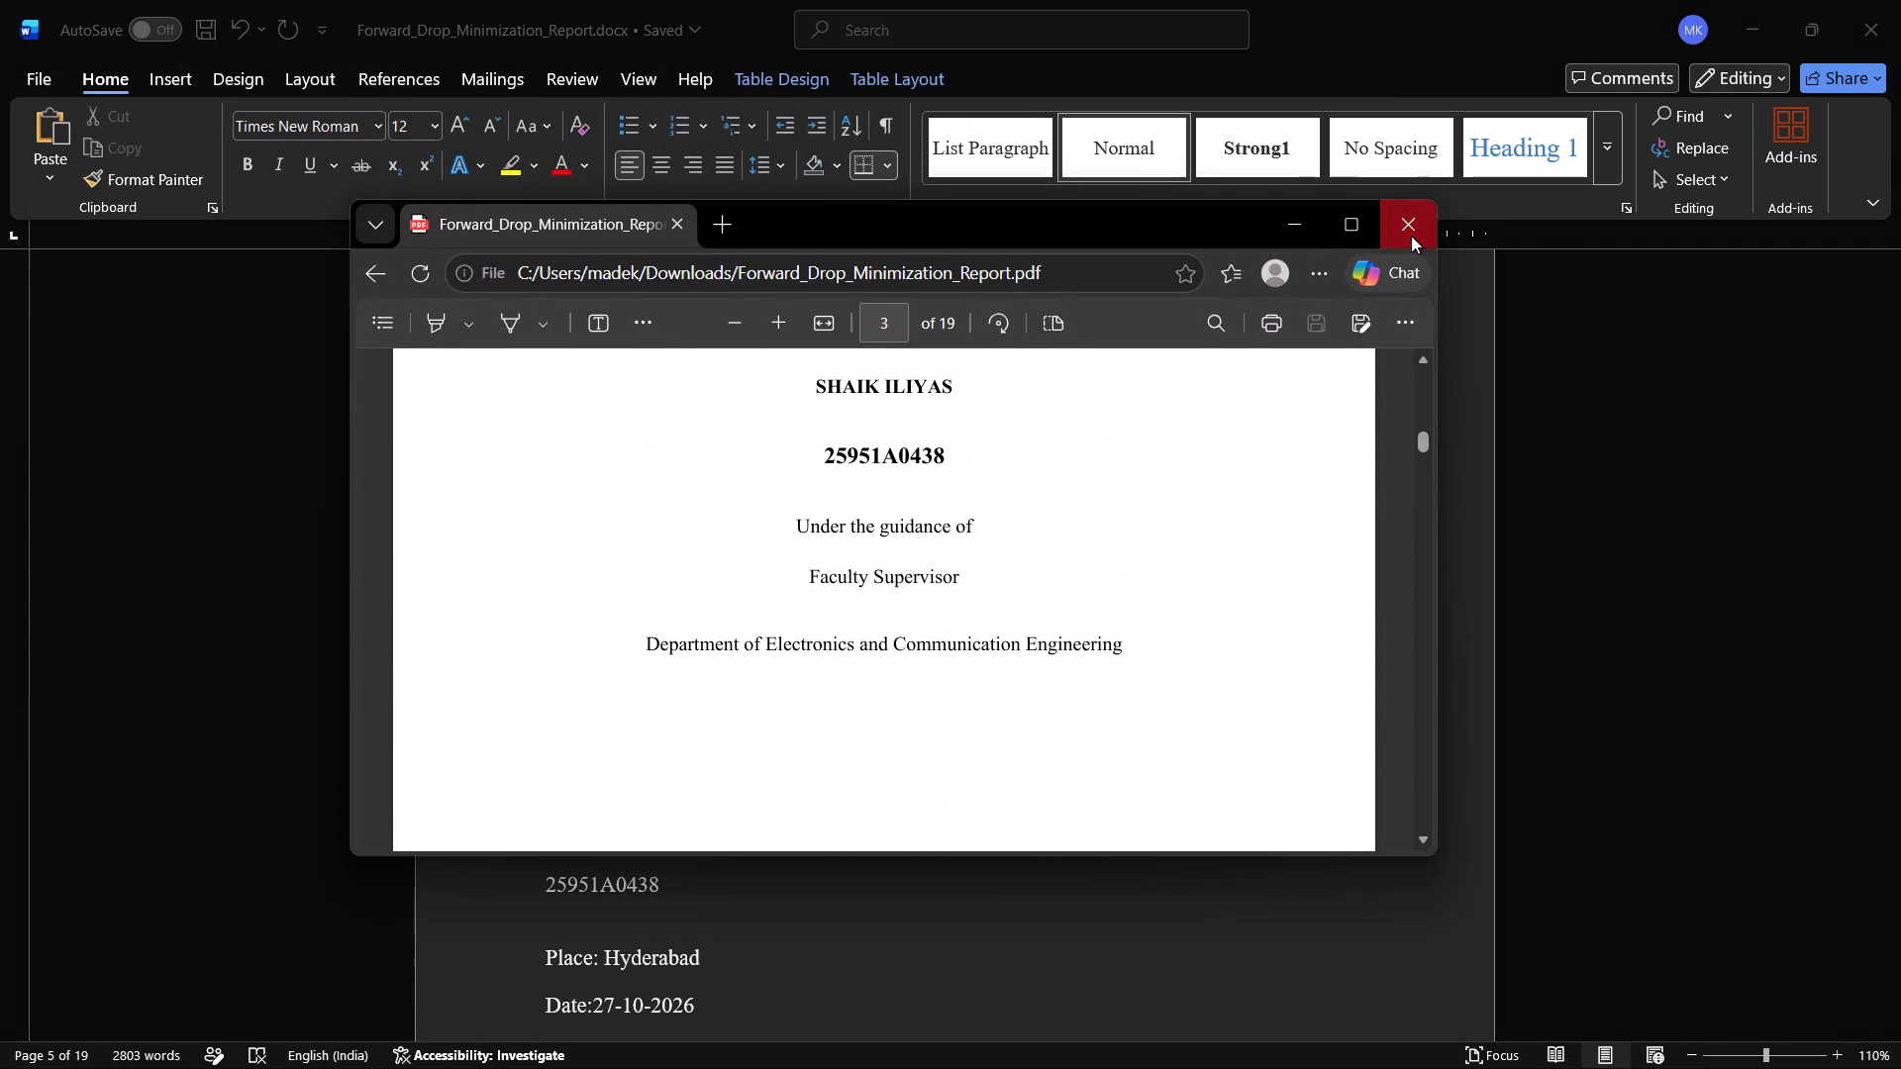
drag(1900, 0, 1323, 1068)
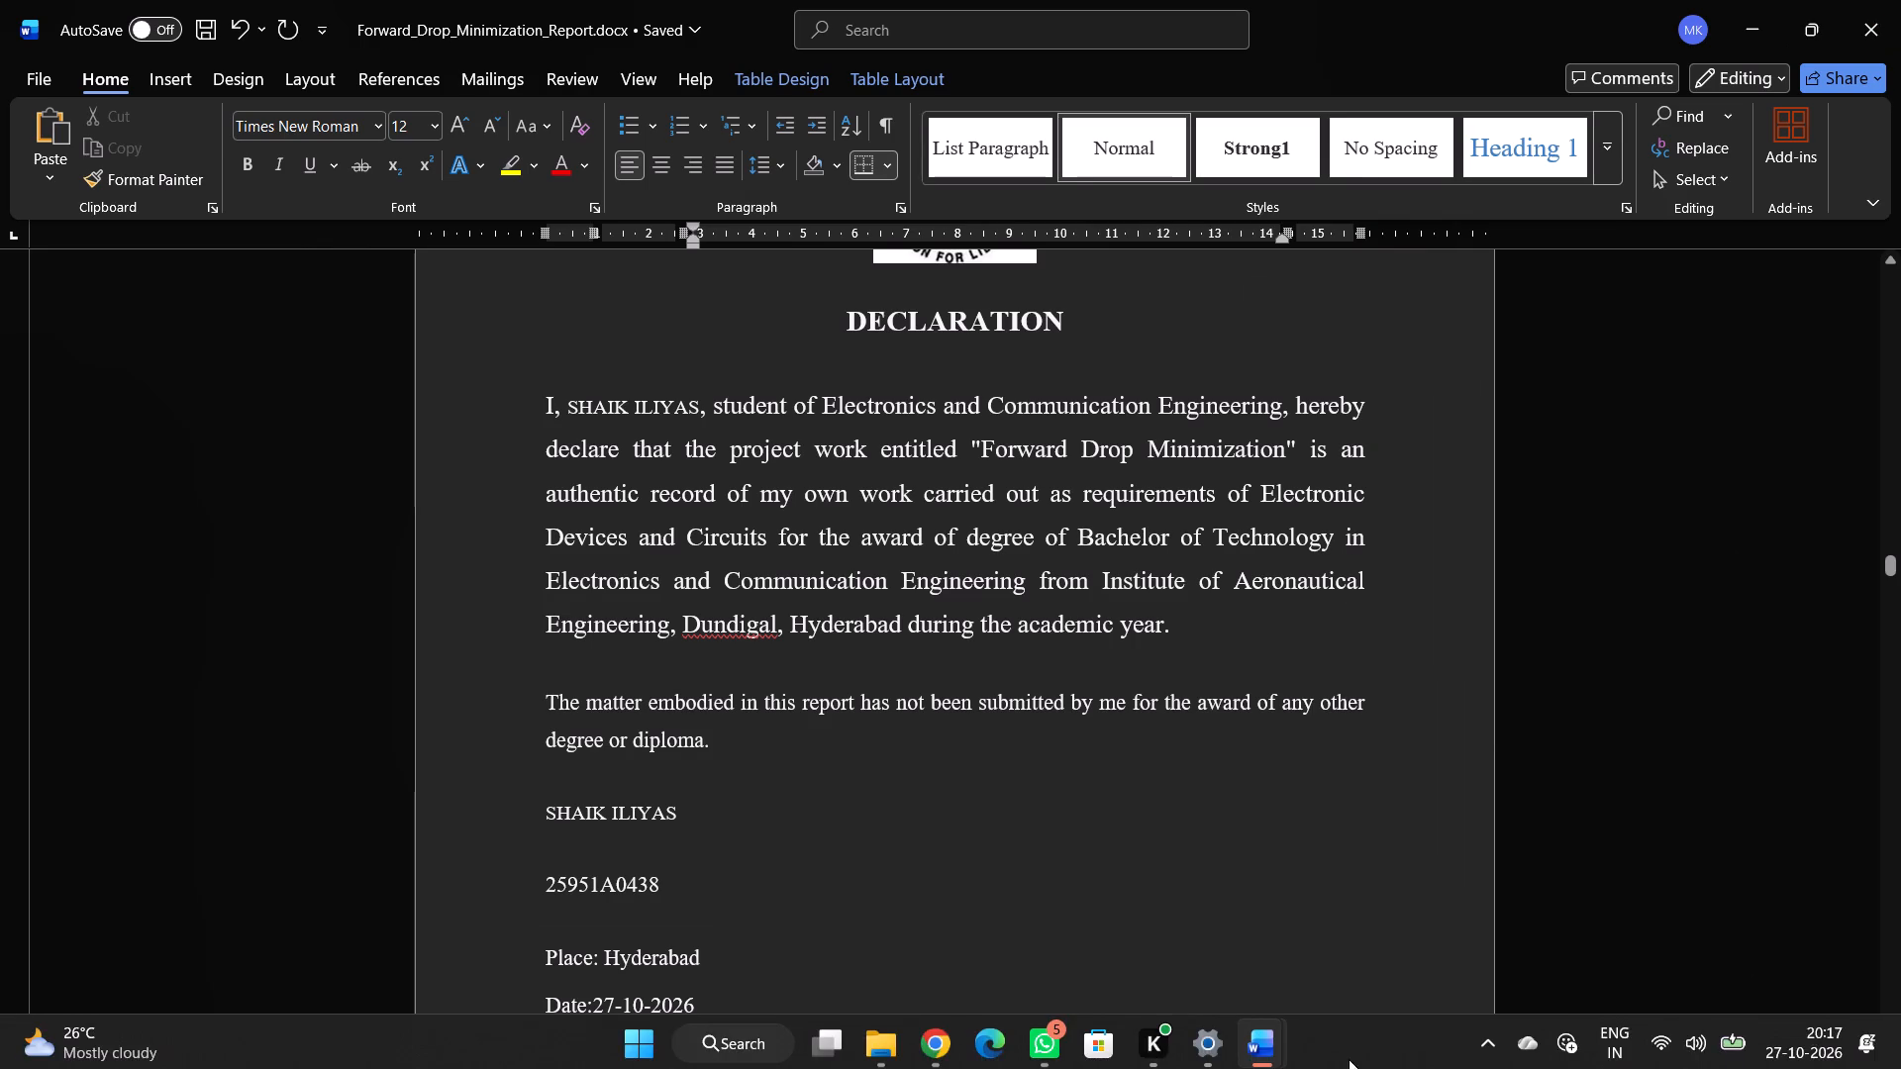
click(1876, 3)
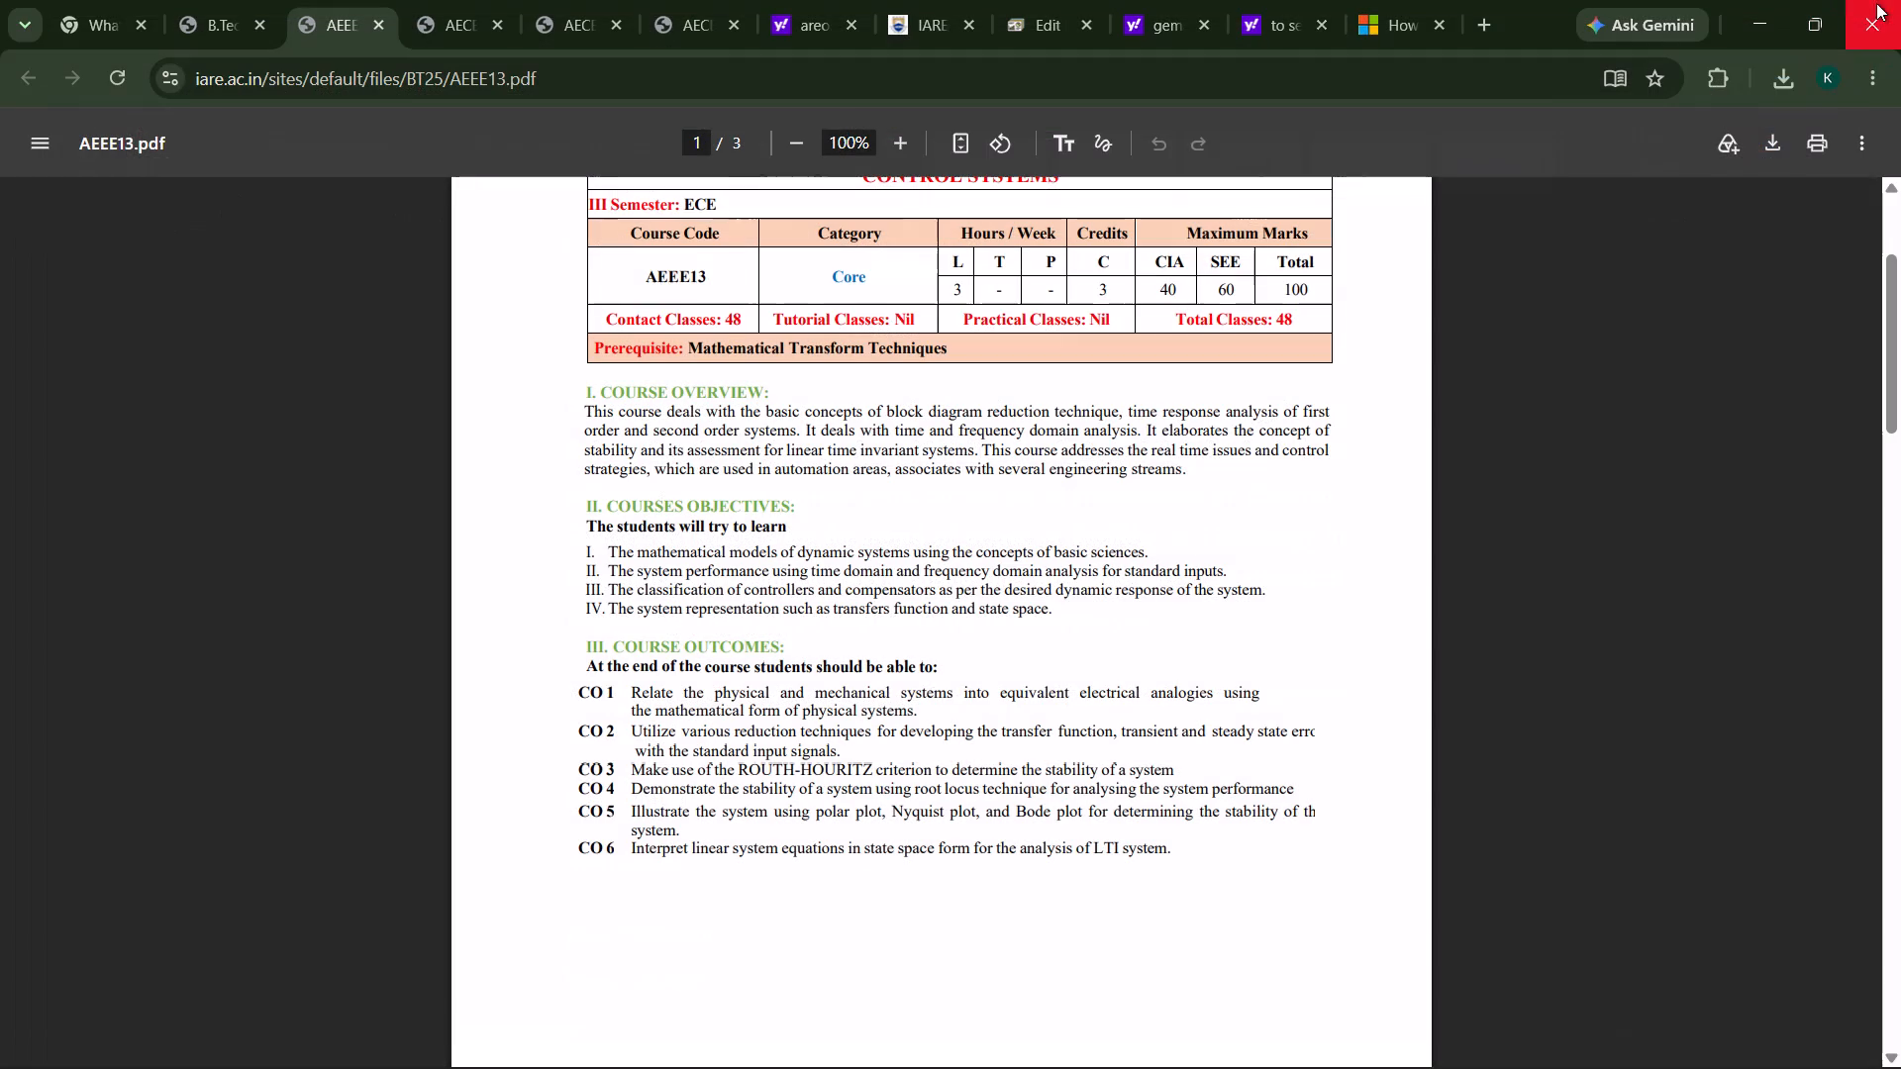
Switch to the Spread Spectrum Communication report and review its self-assessment form, title page, certificate, approval sheet, acknowledgement and declaration.
click(1267, 1033)
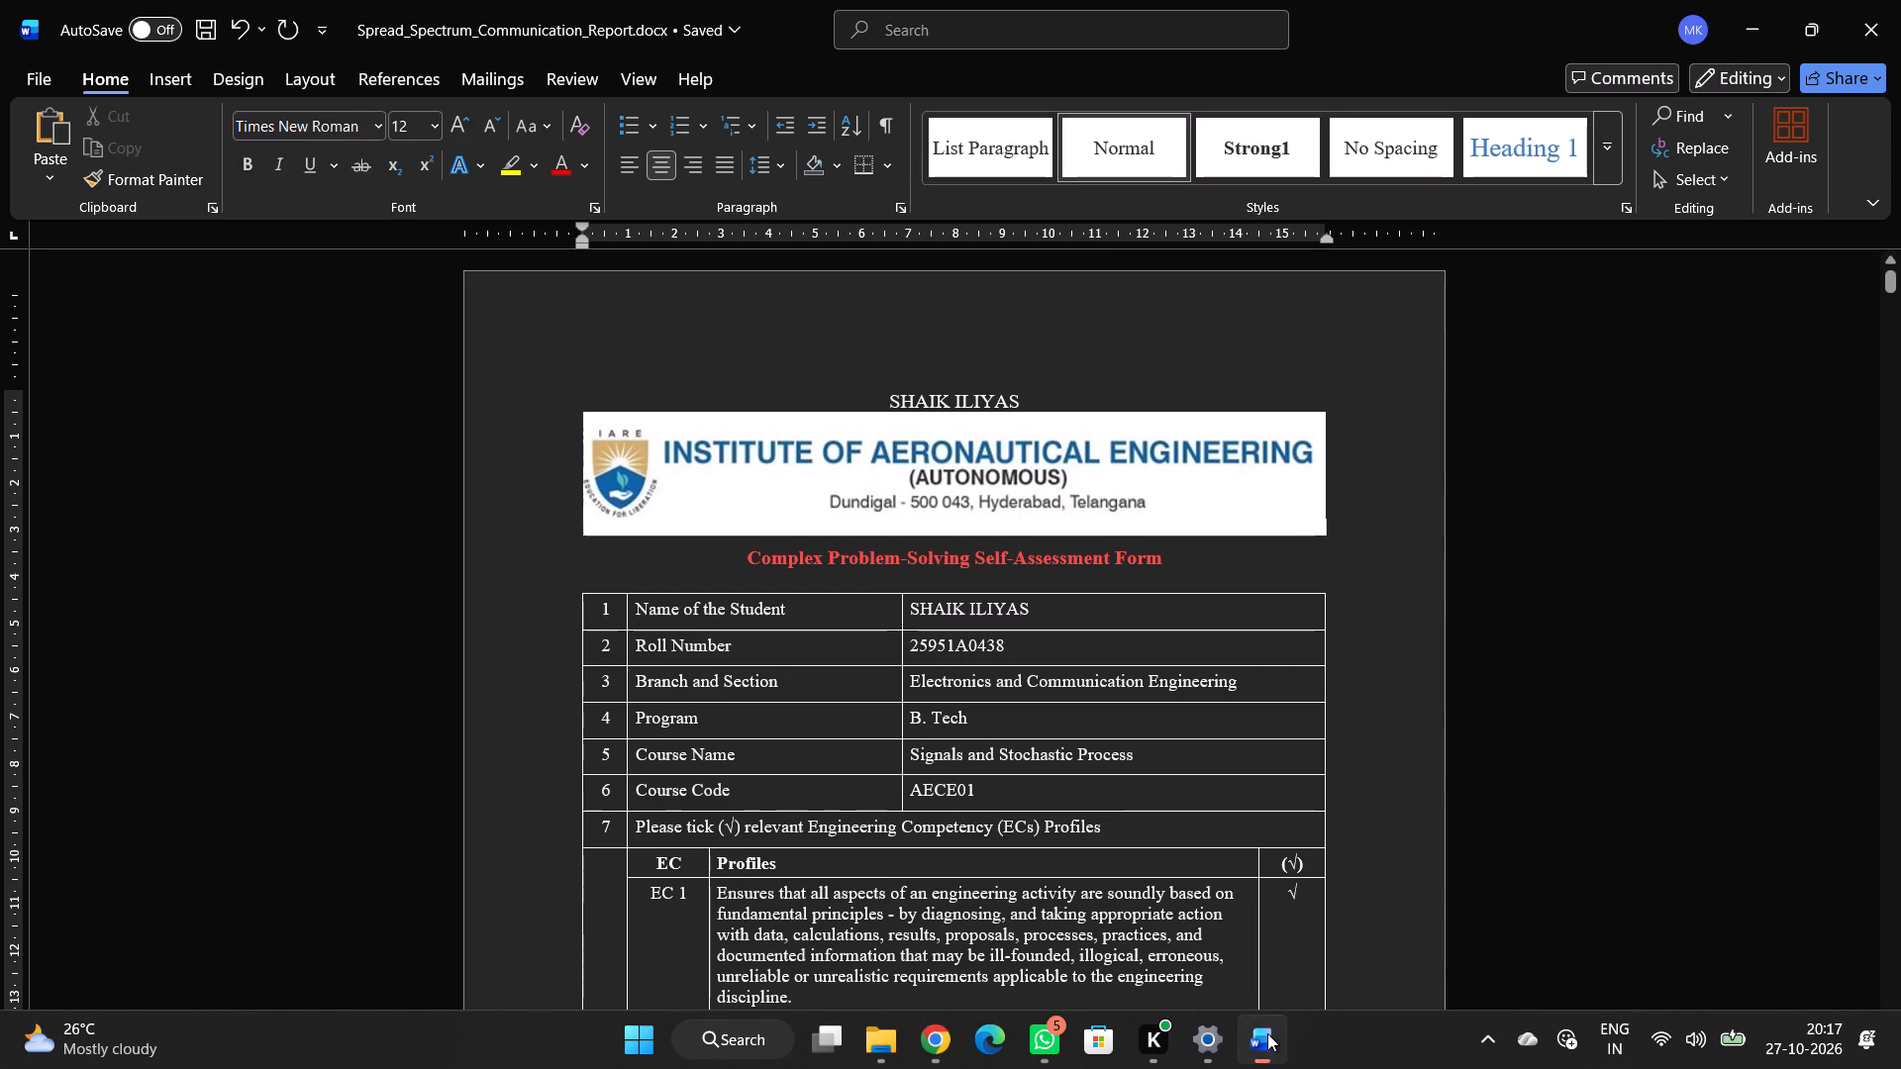
scroll(1104, 783, down, 3)
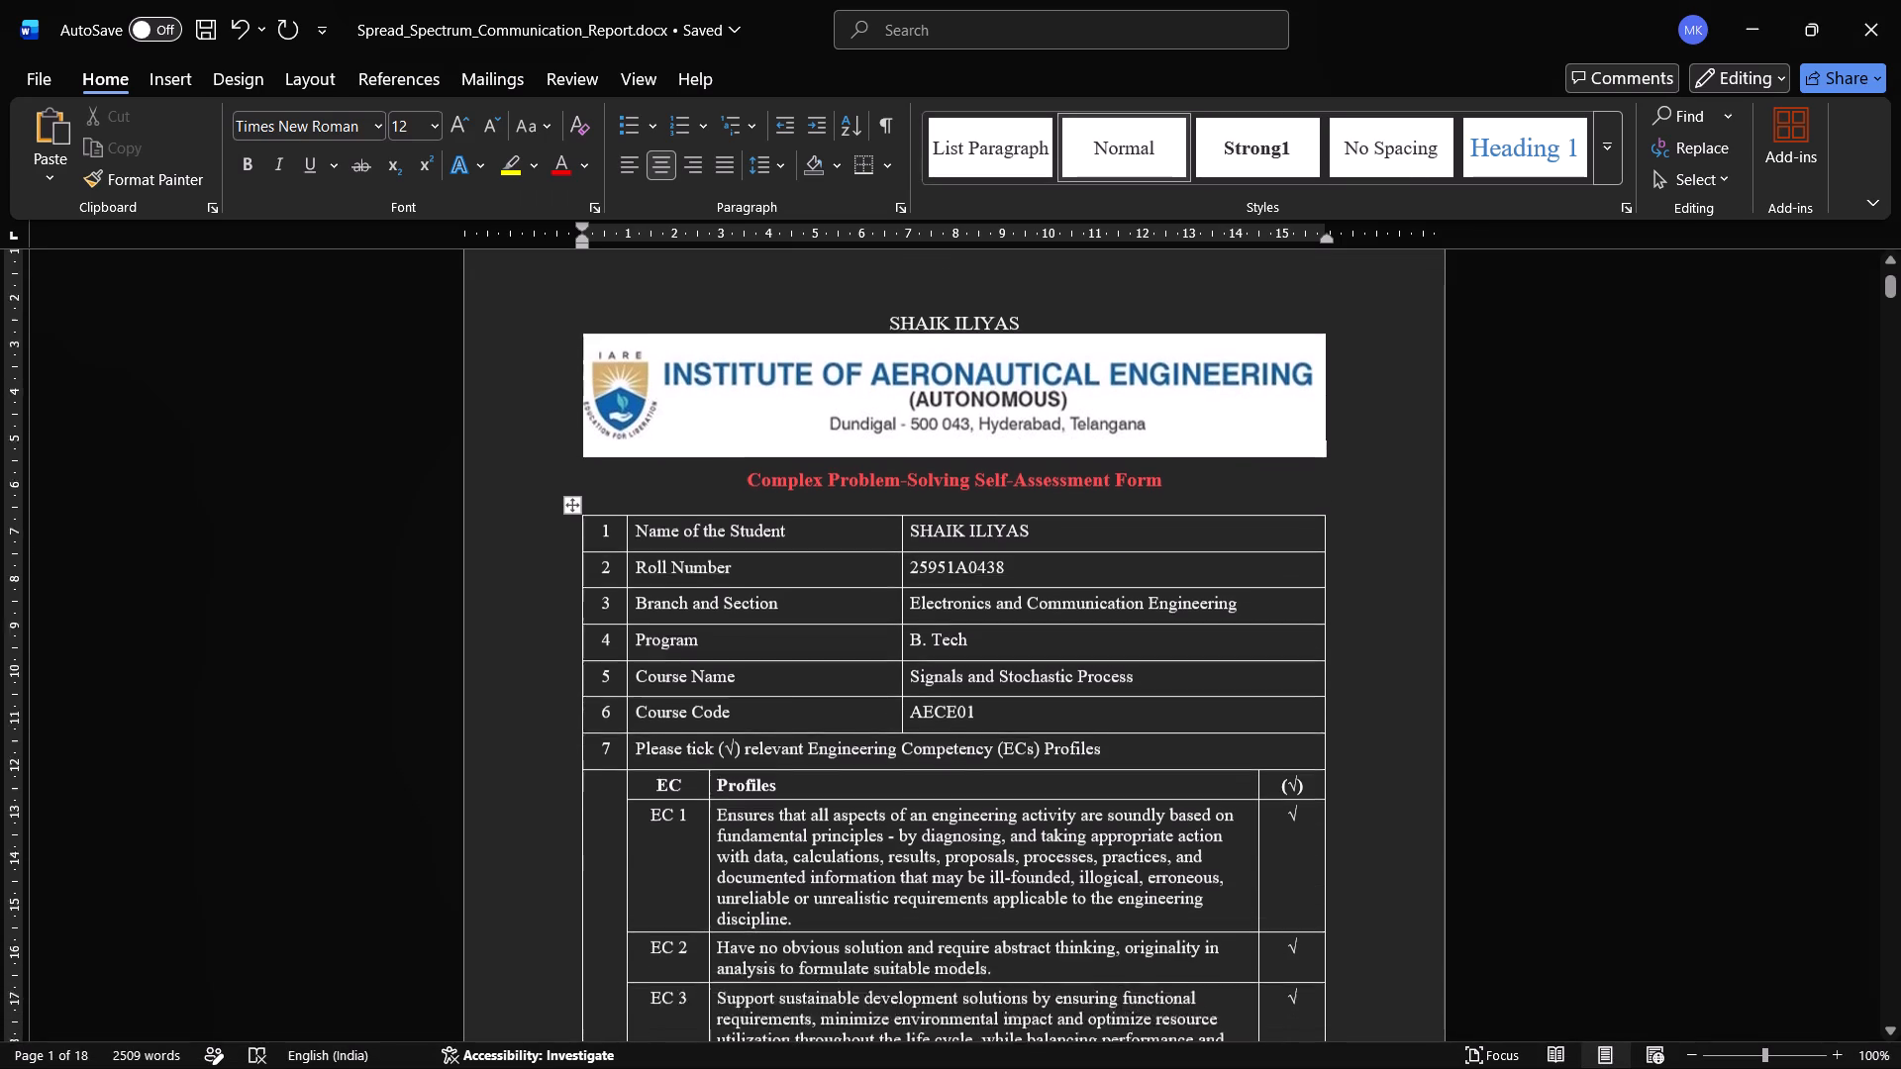
scroll(1104, 783, down, 6)
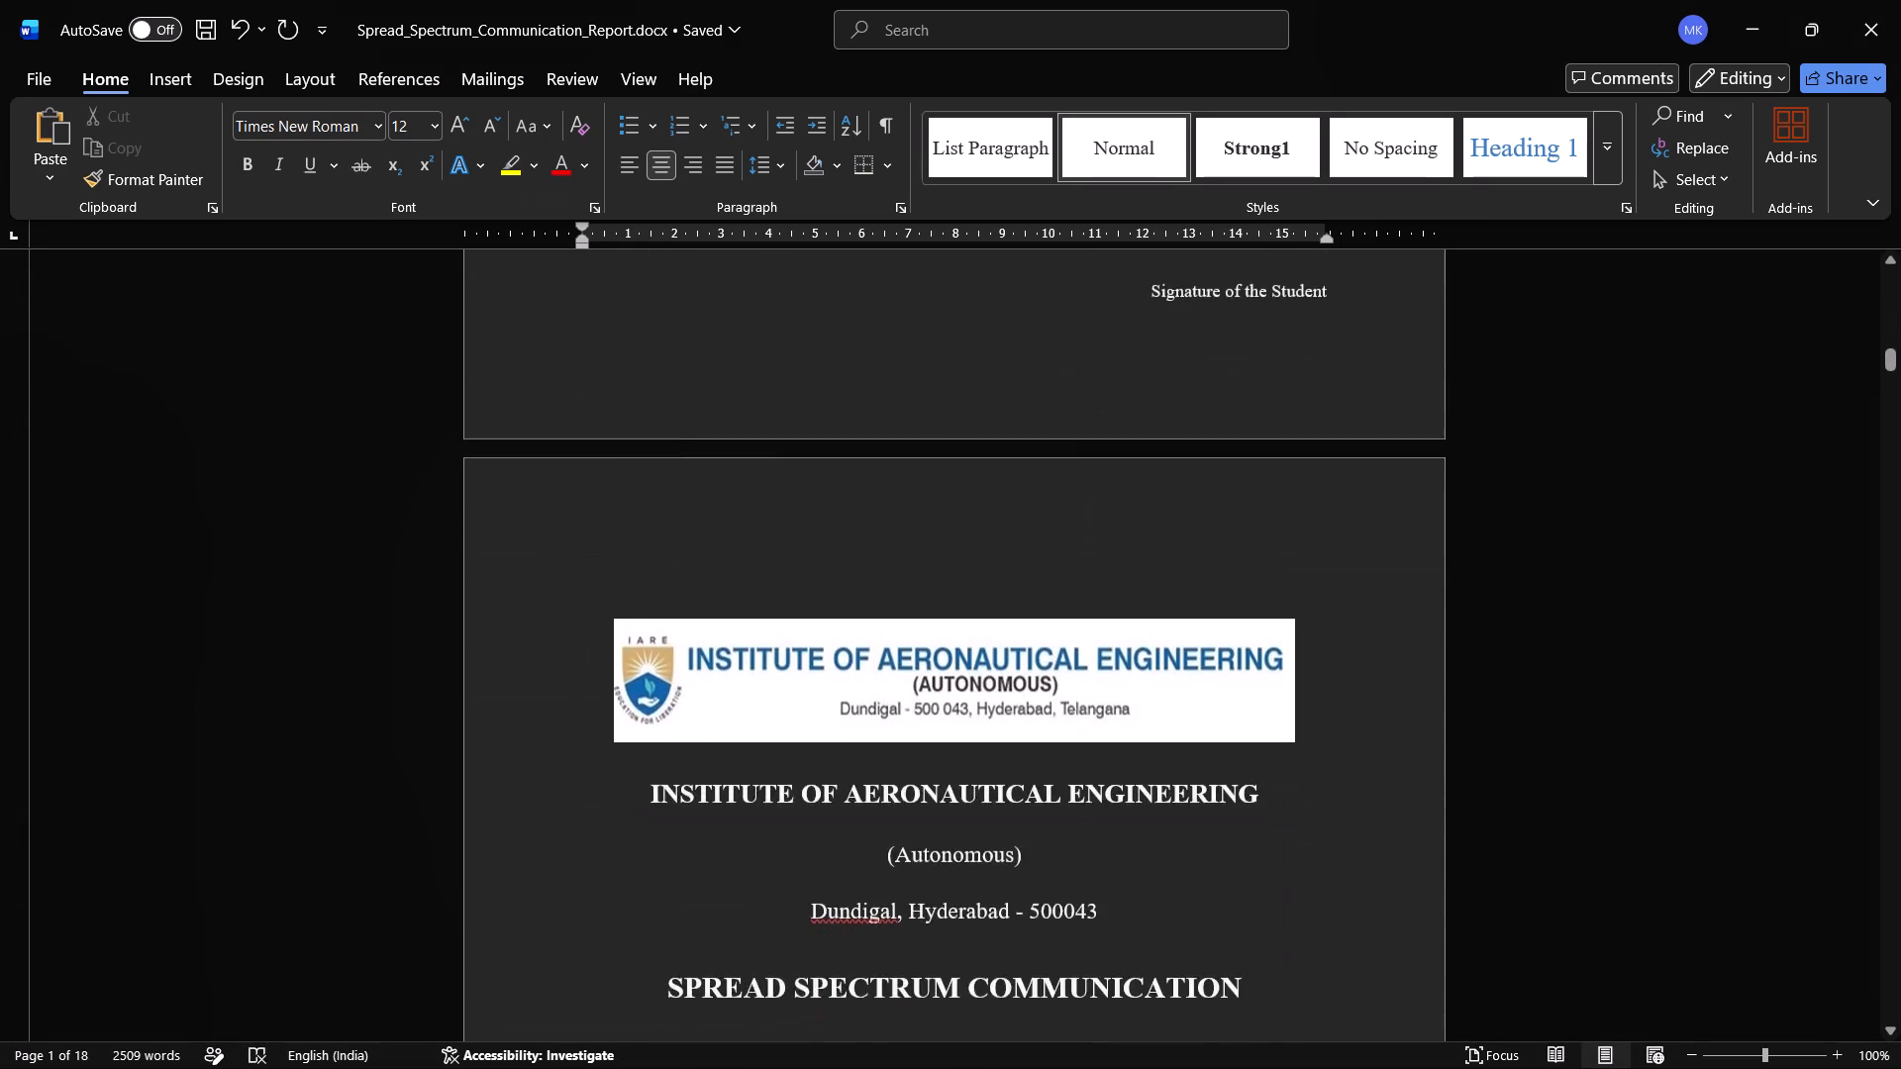
scroll(1104, 783, down, 1)
scroll(1104, 783, up, 1)
scroll(1104, 783, down, 4)
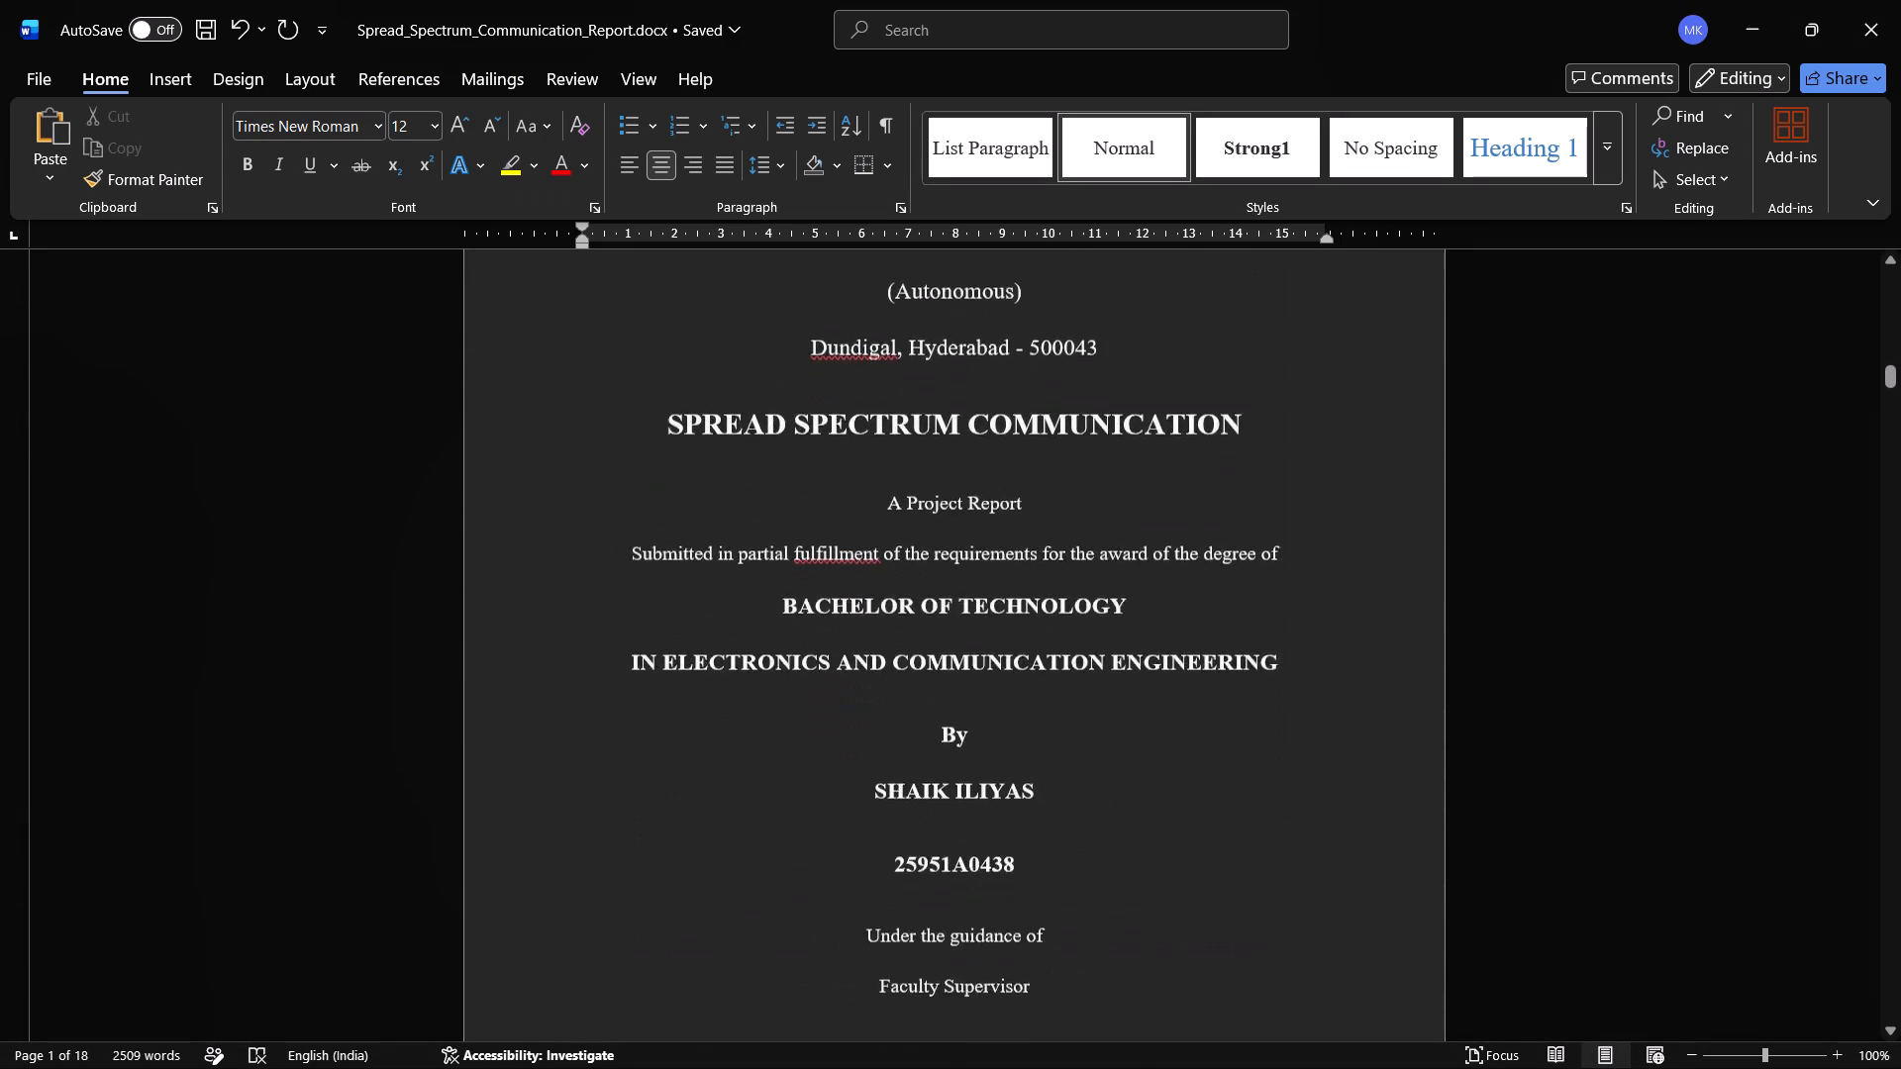
scroll(1104, 783, down, 5)
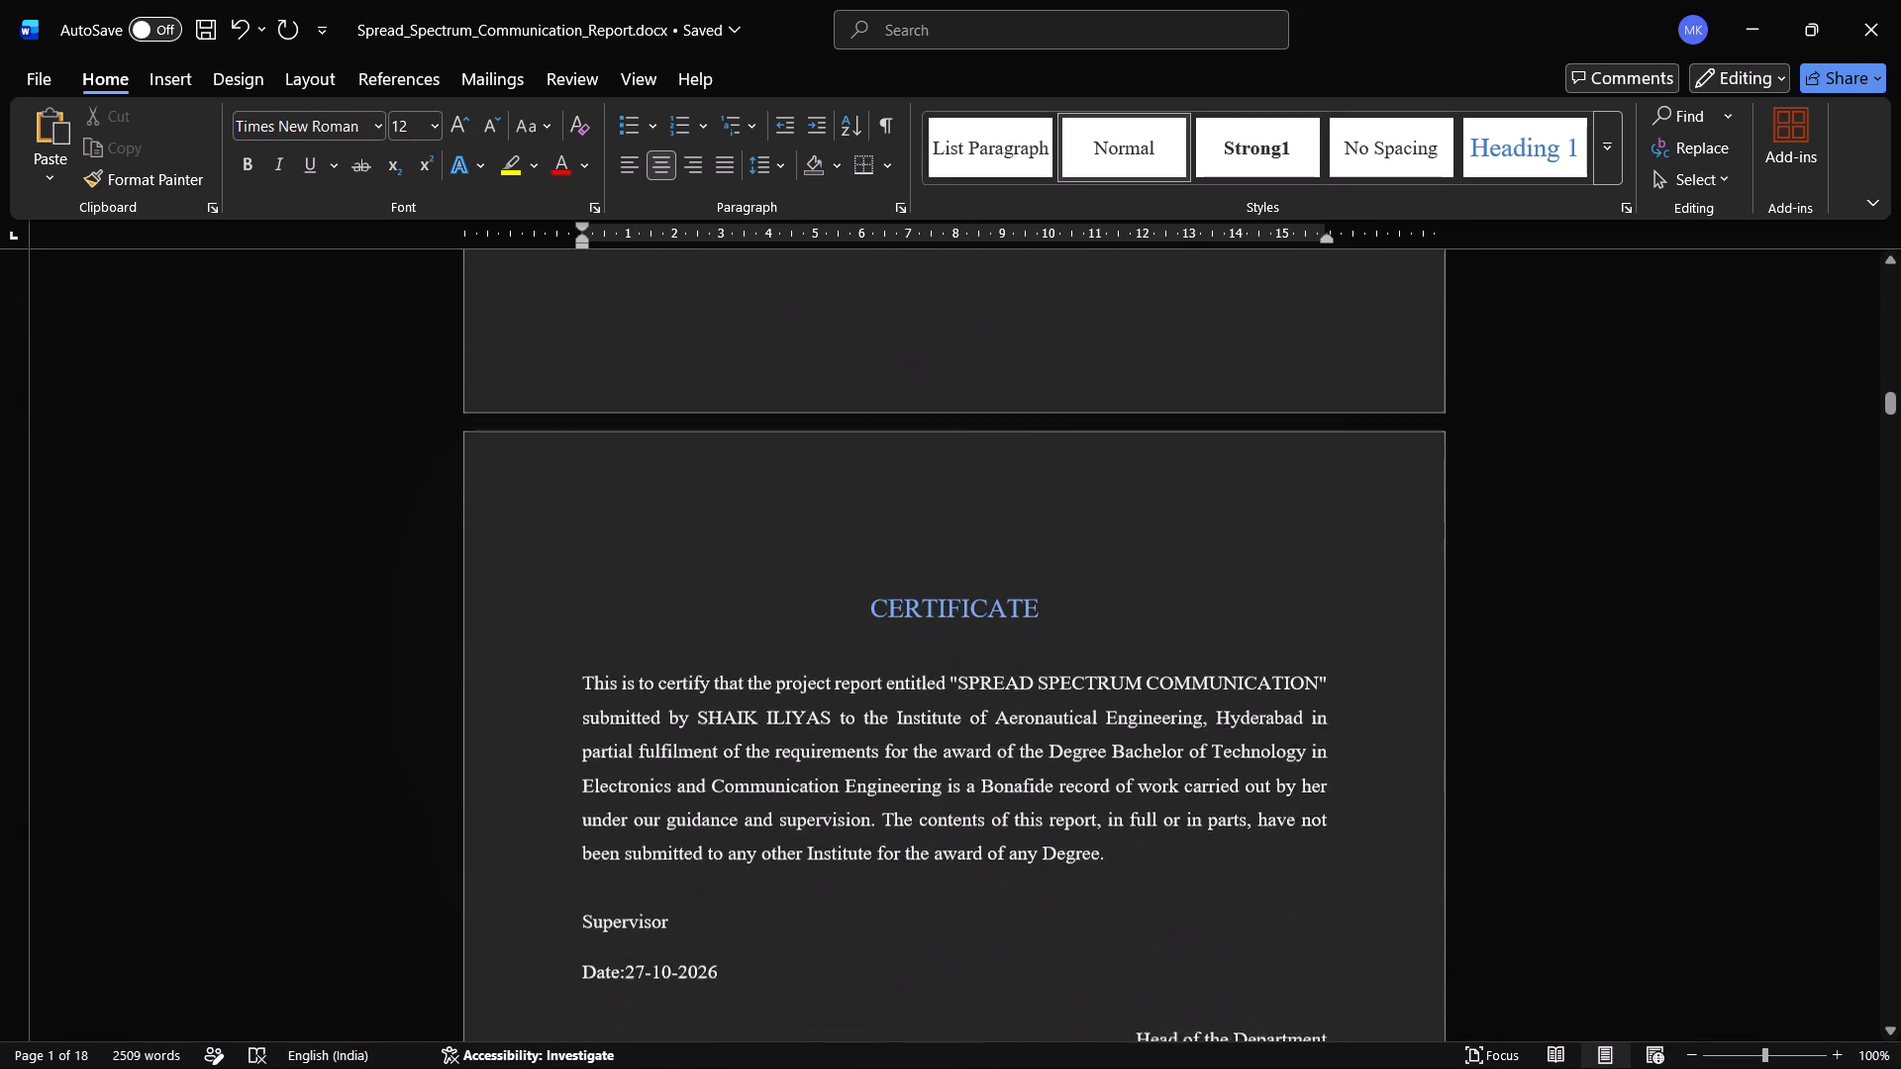
scroll(1104, 783, down, 5)
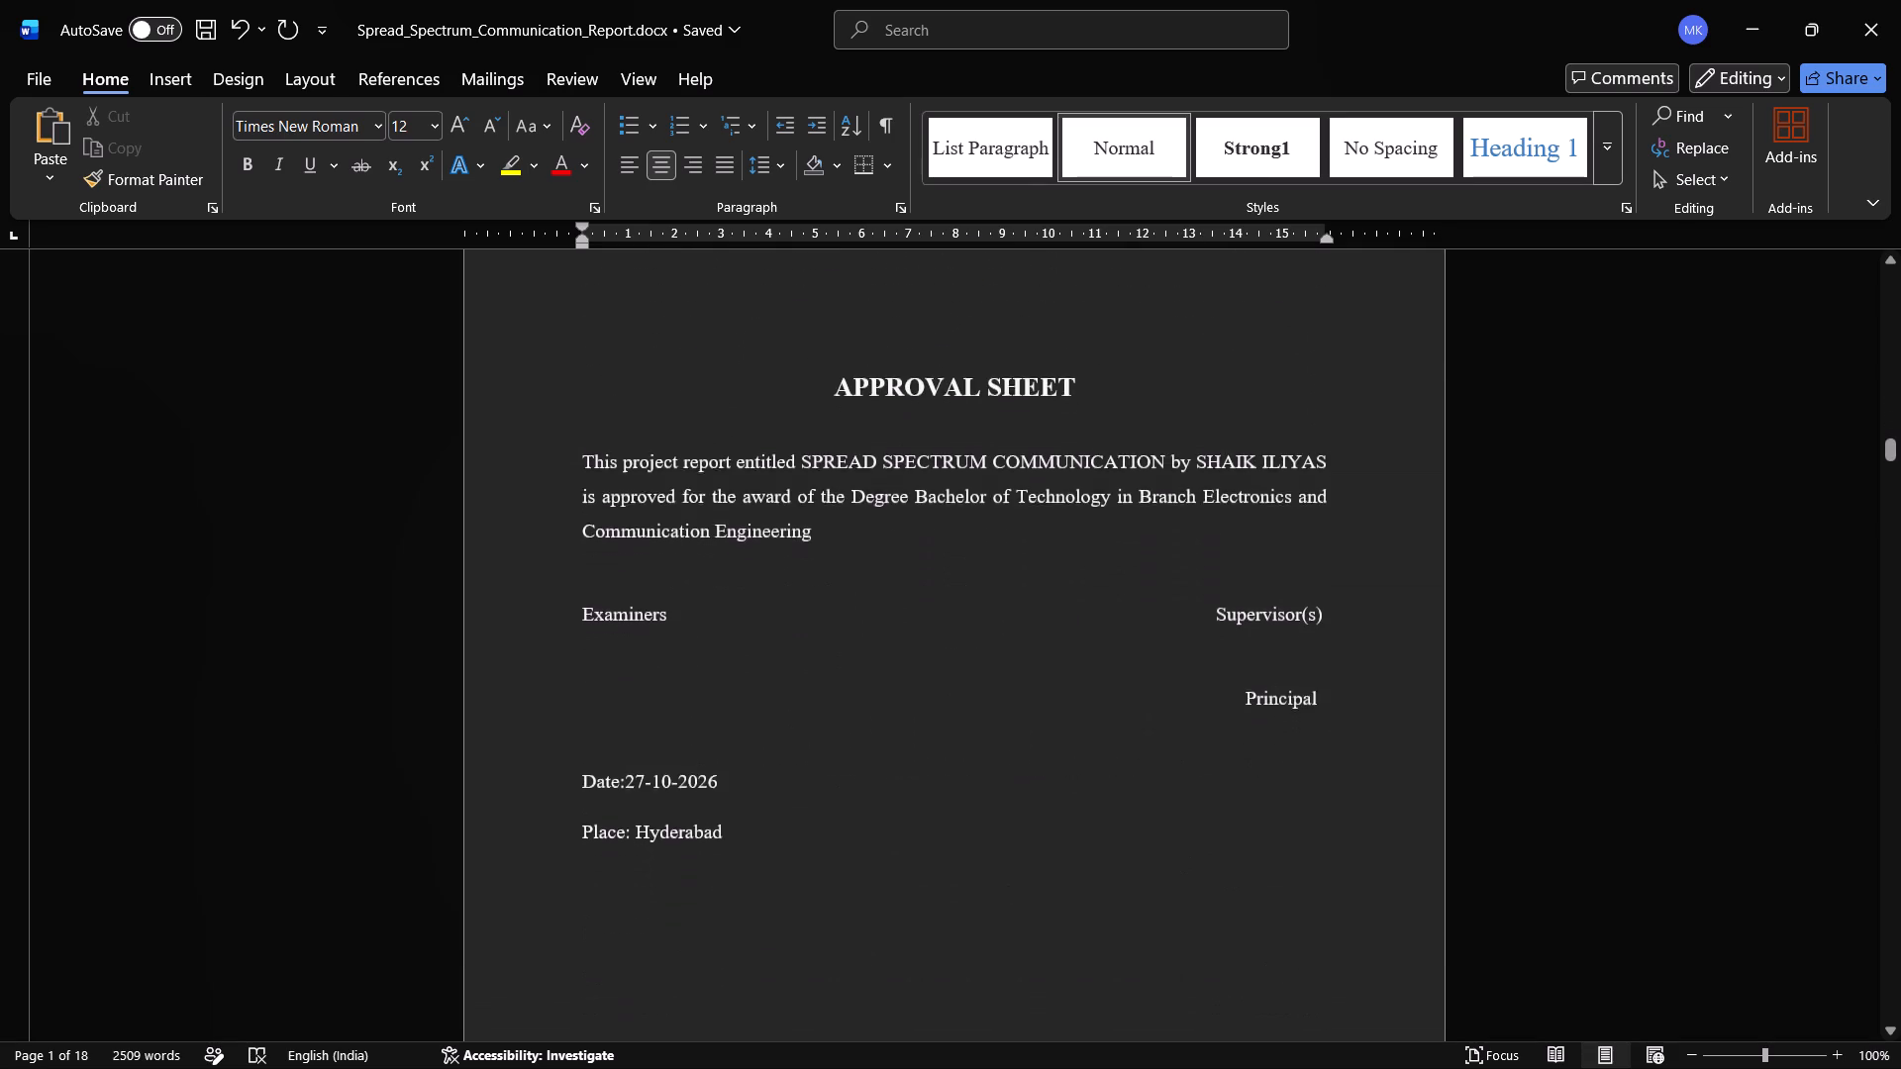
scroll(1104, 783, down, 6)
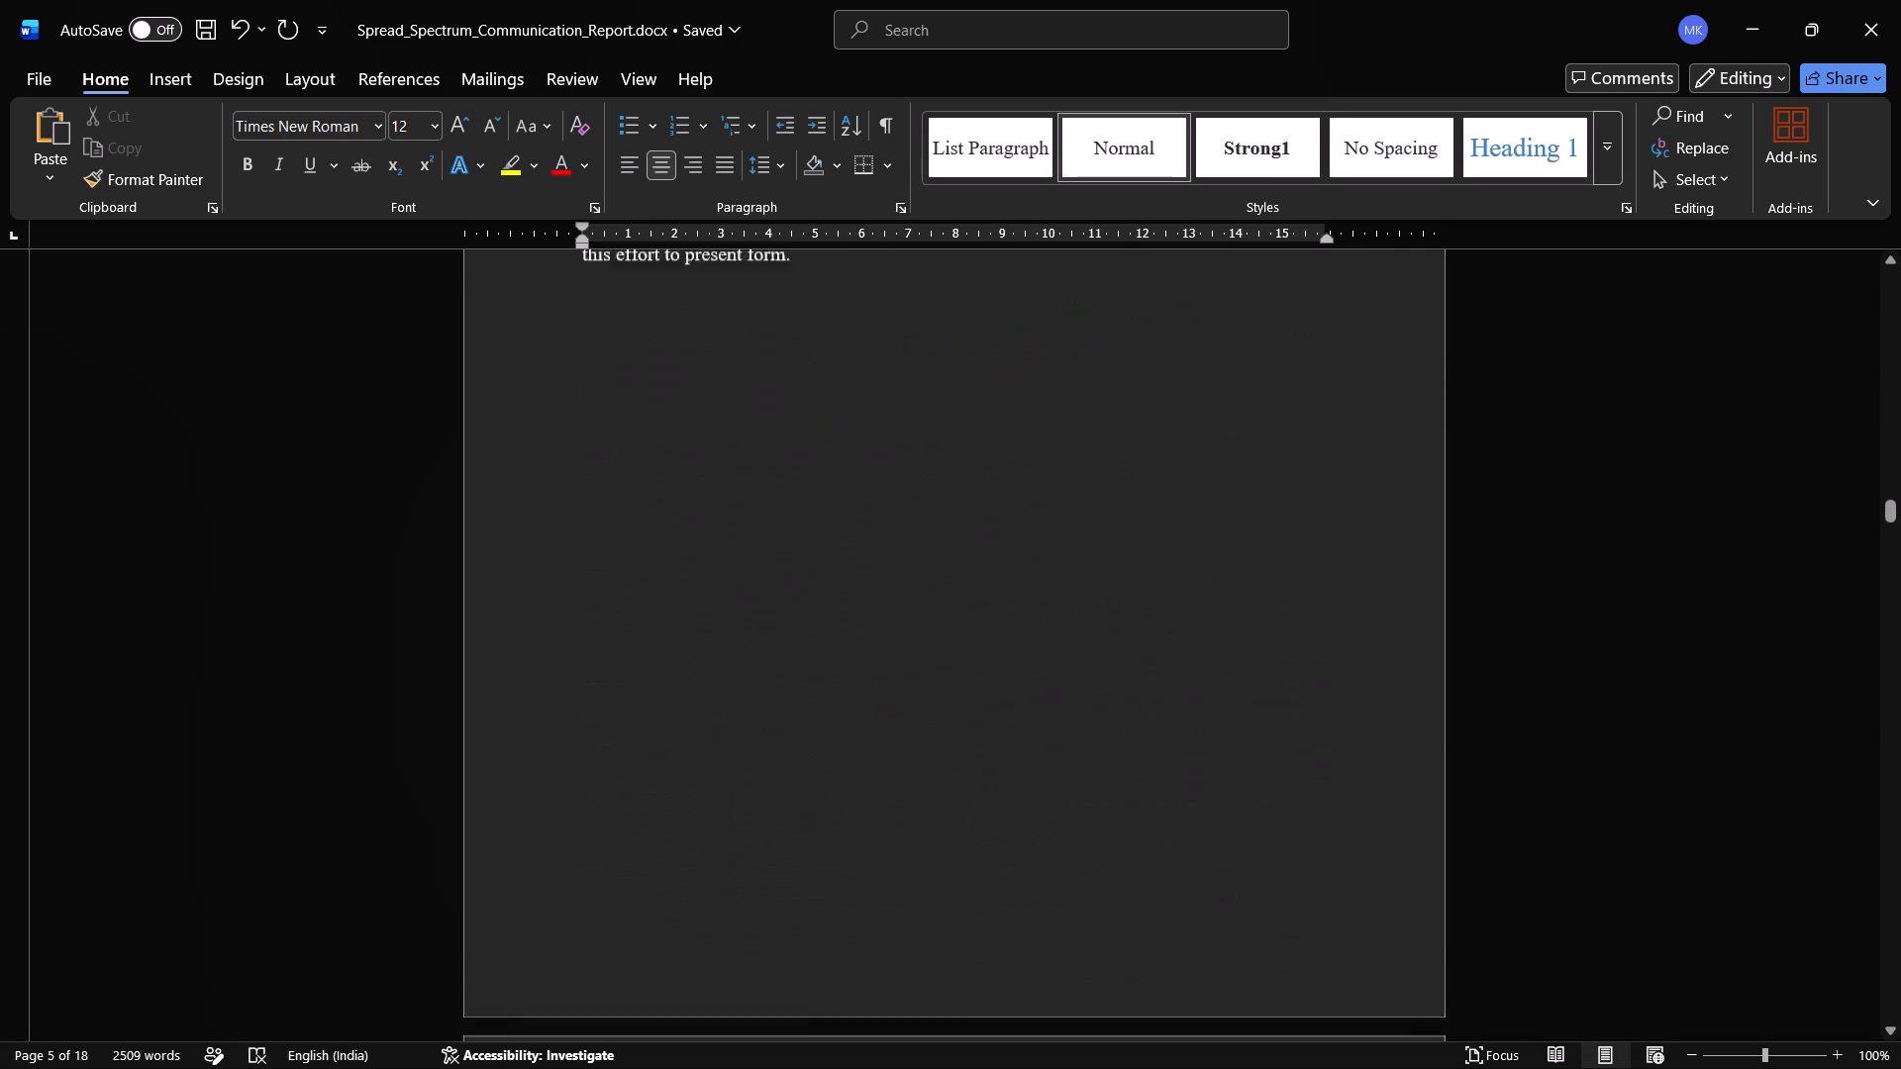
scroll(1104, 783, down, 4)
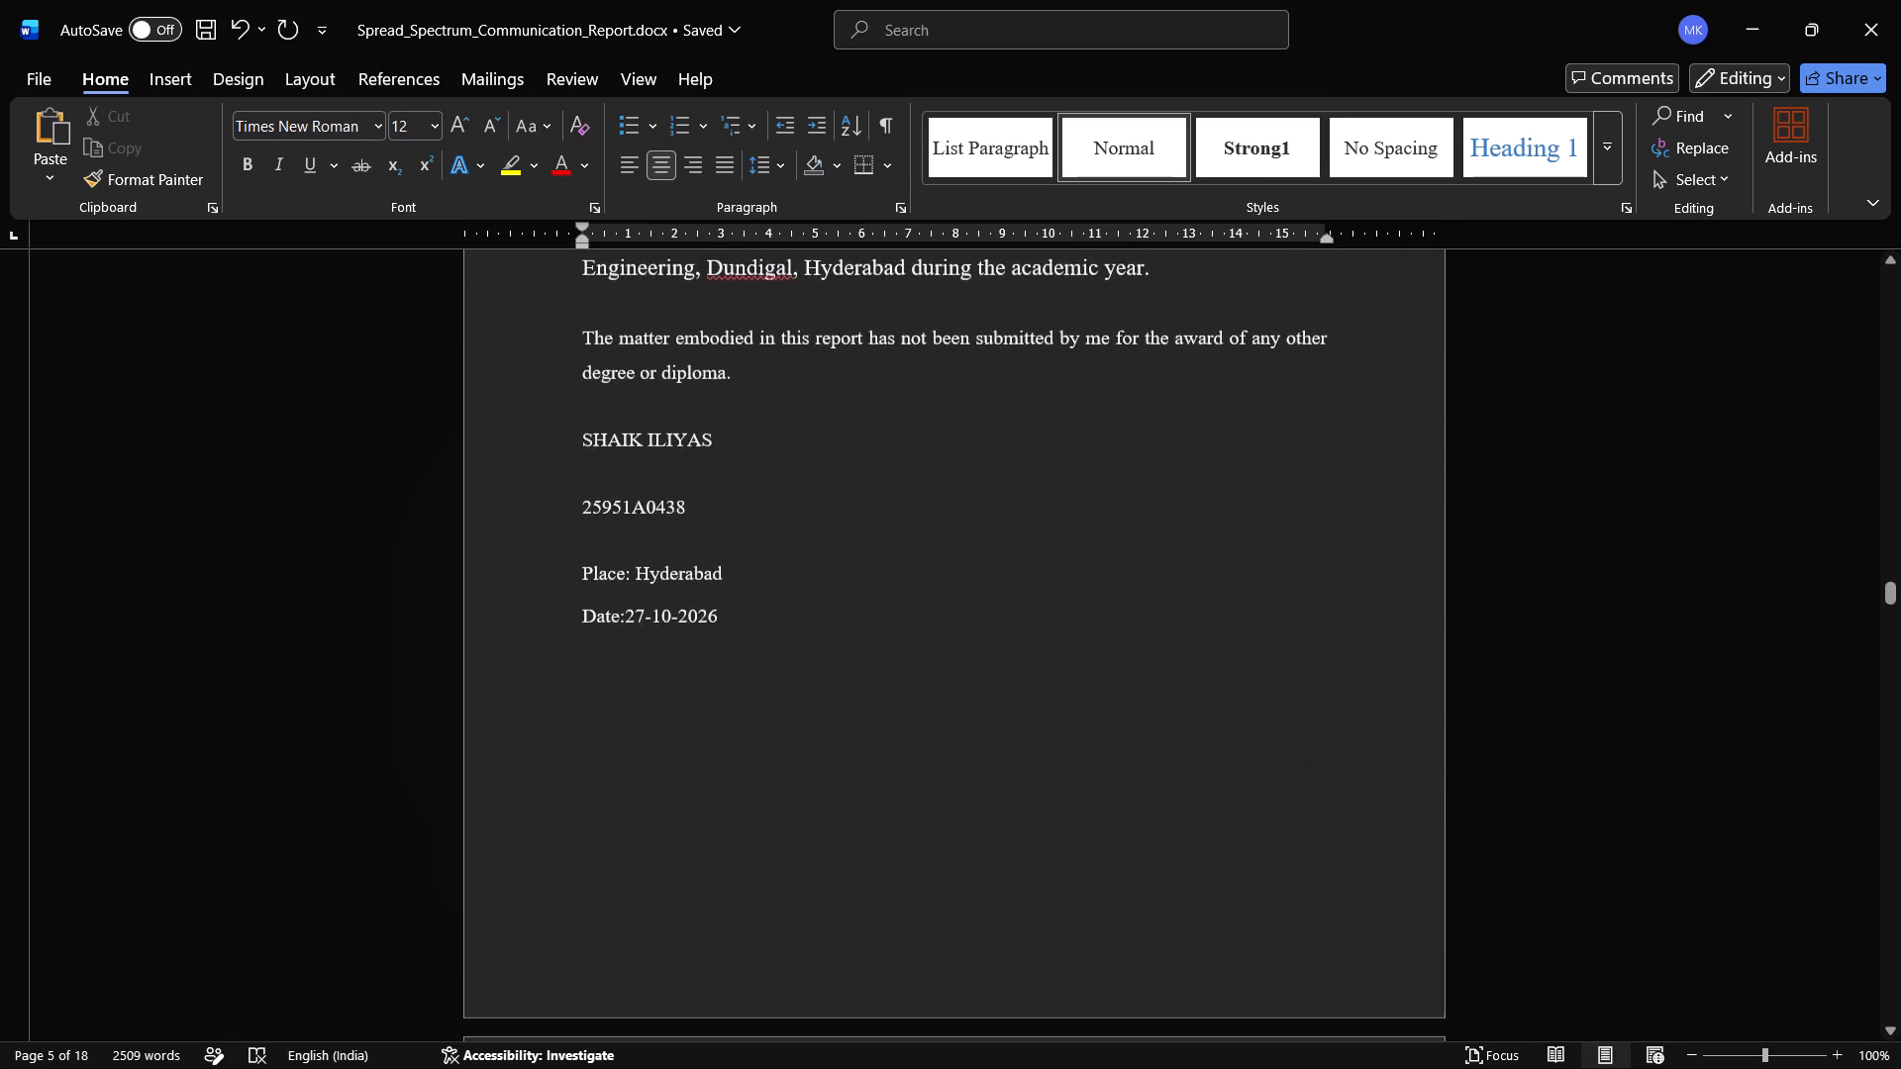
scroll(1104, 783, down, 1)
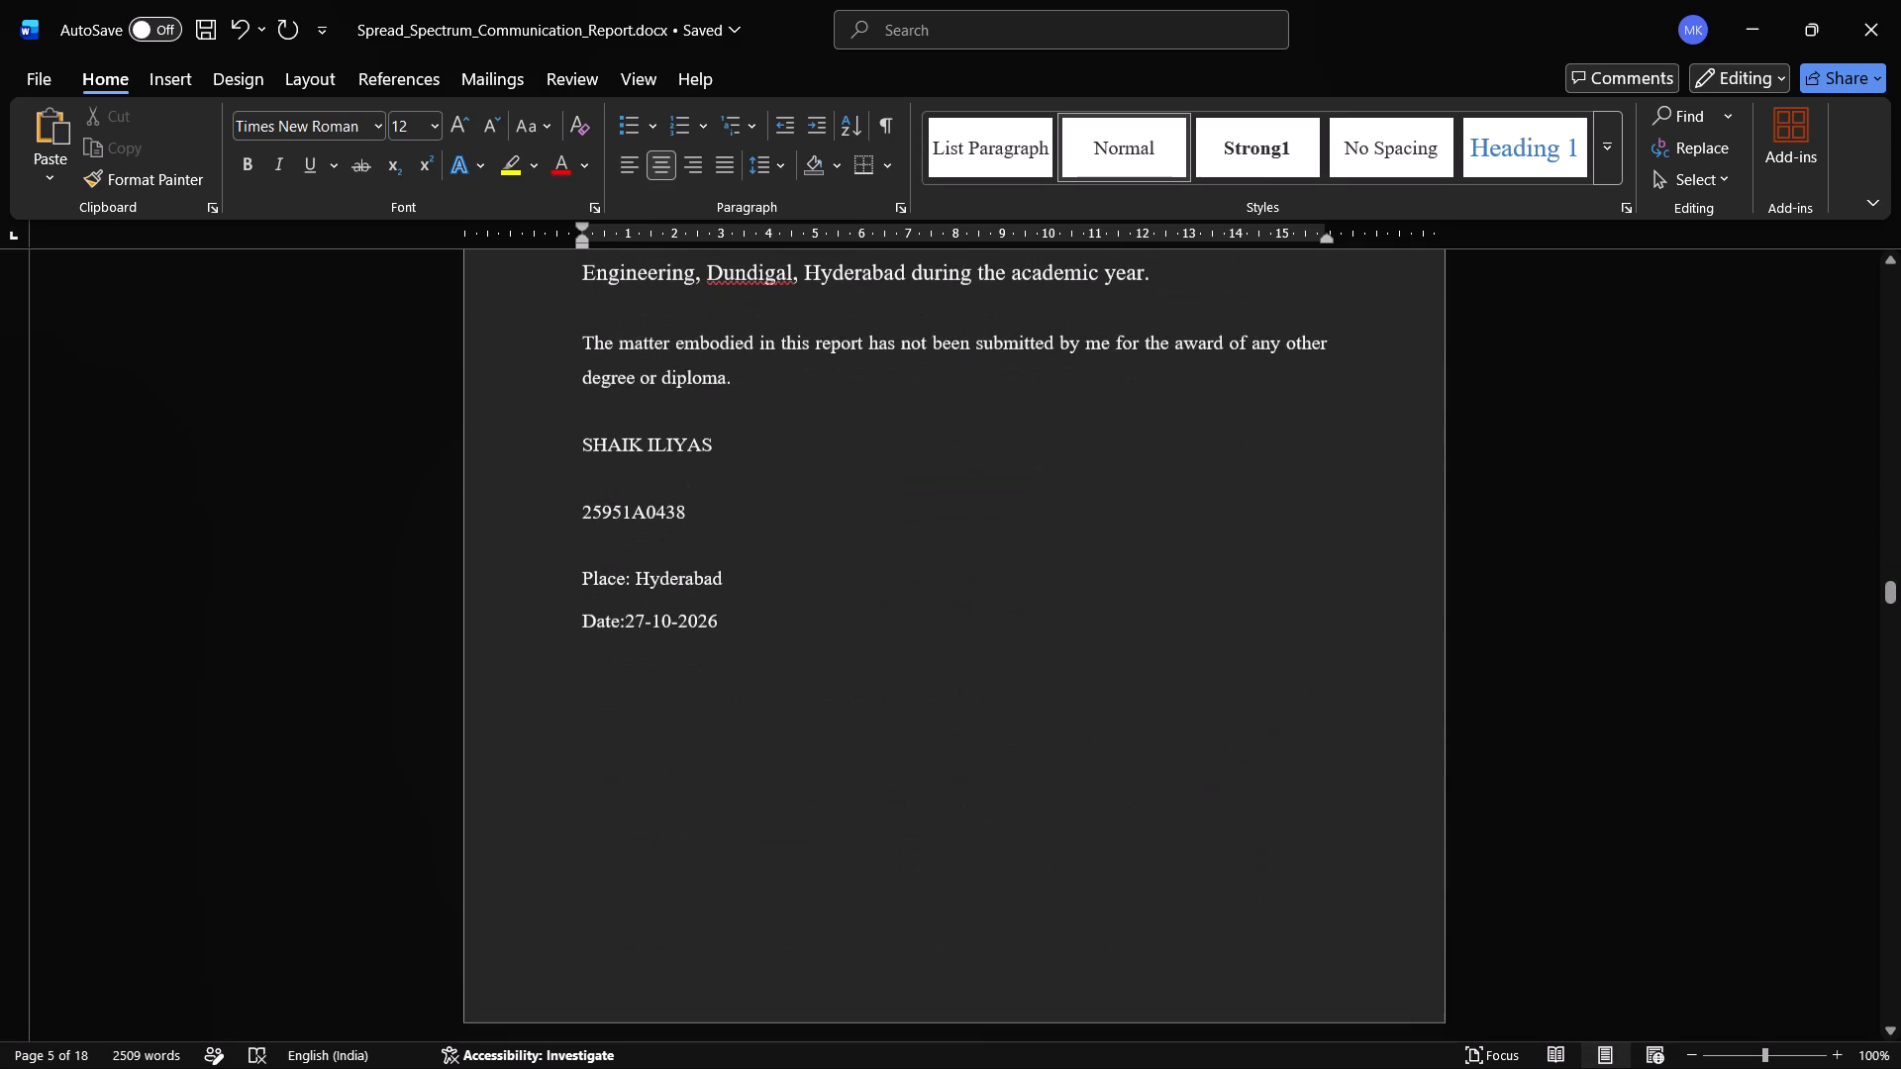
Export the Spread Spectrum Communication report to the Downloads folder as Spread_Spectrum_Communication_Report.pdf, optimized for standard publishing.
click(46, 84)
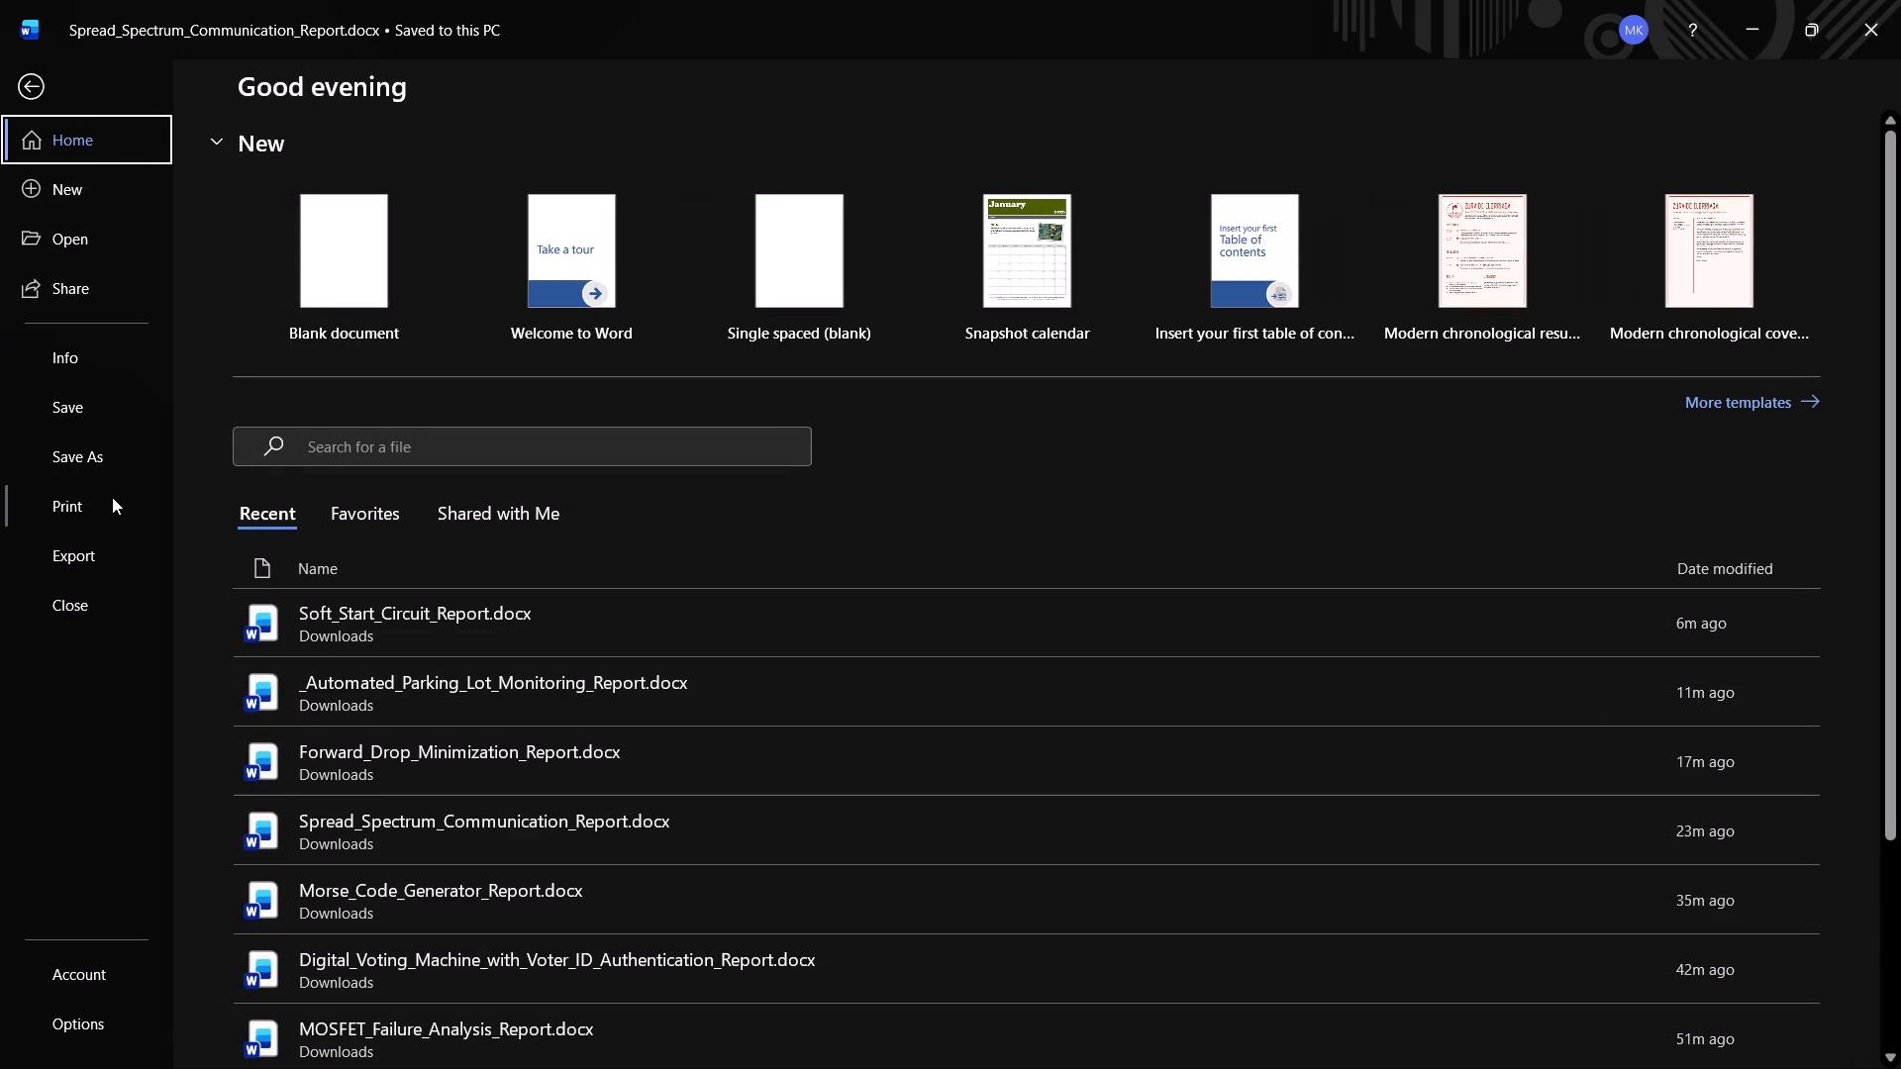
click(103, 550)
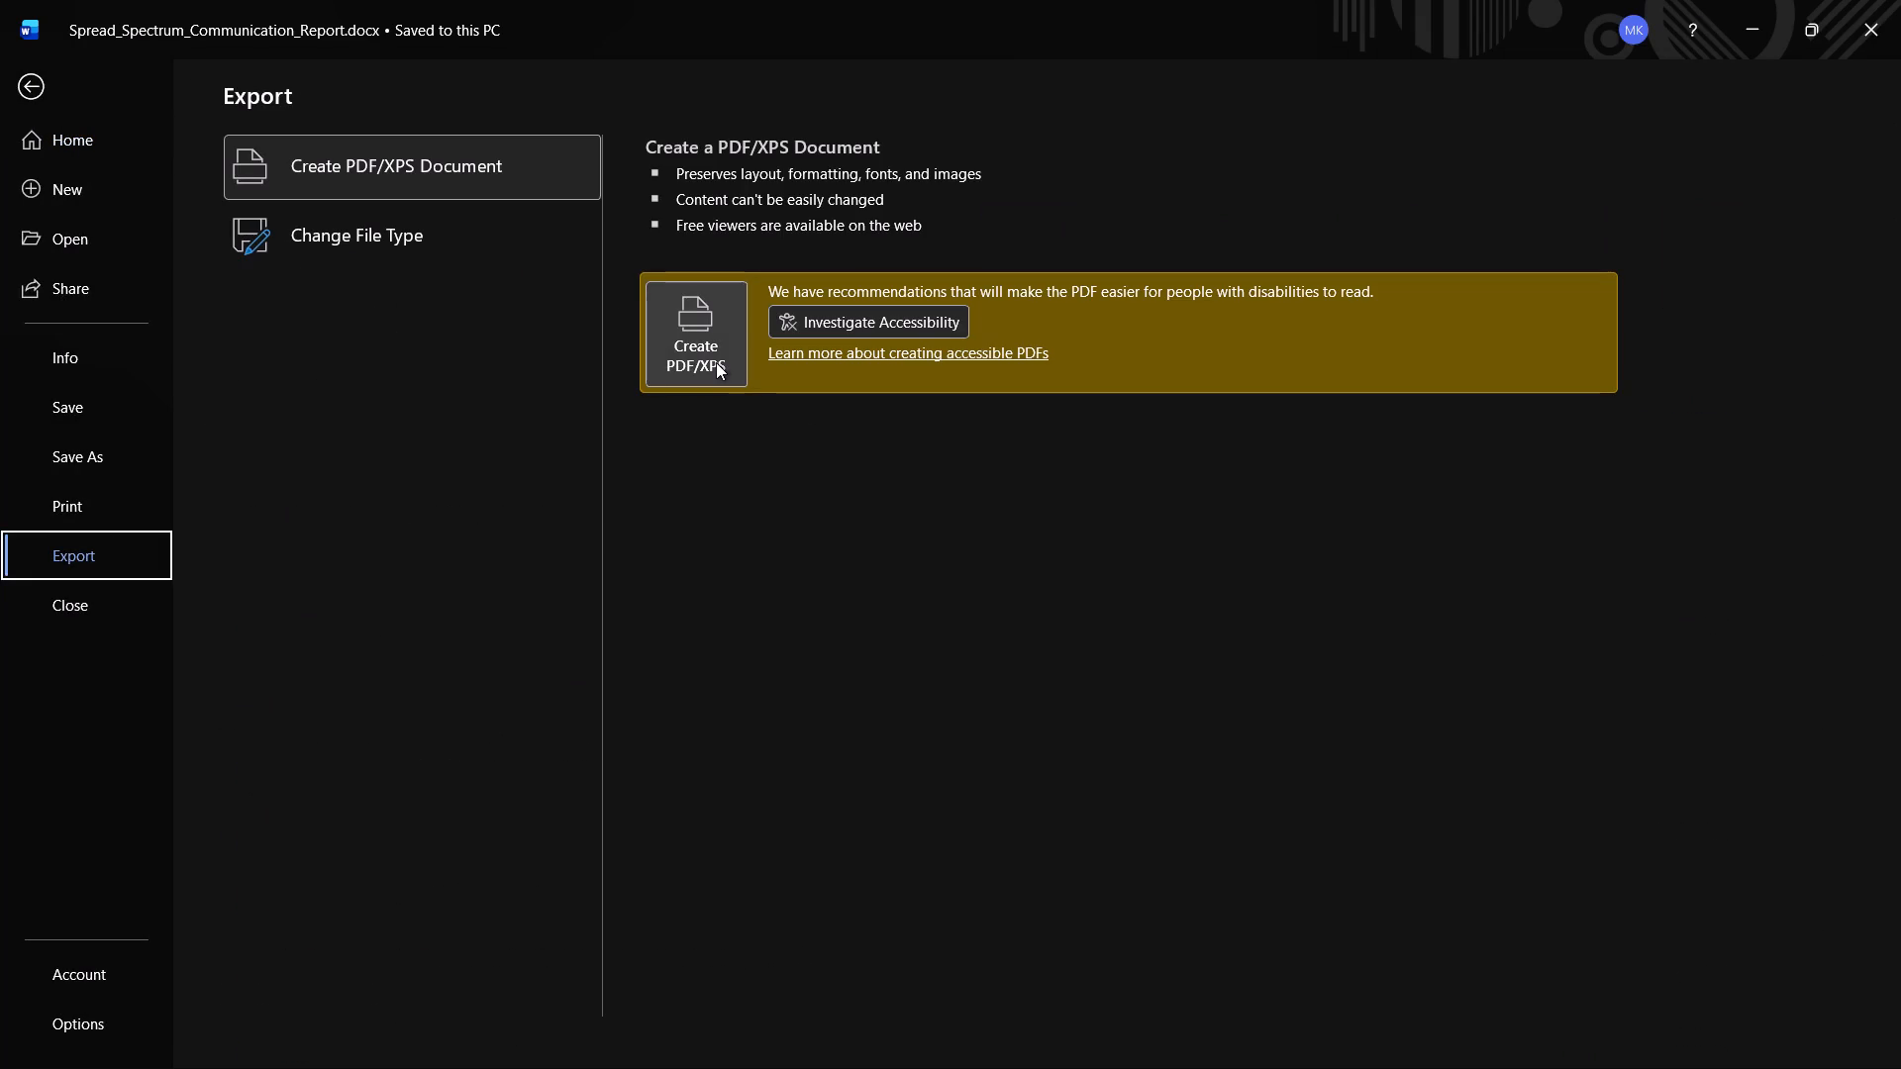
click(716, 362)
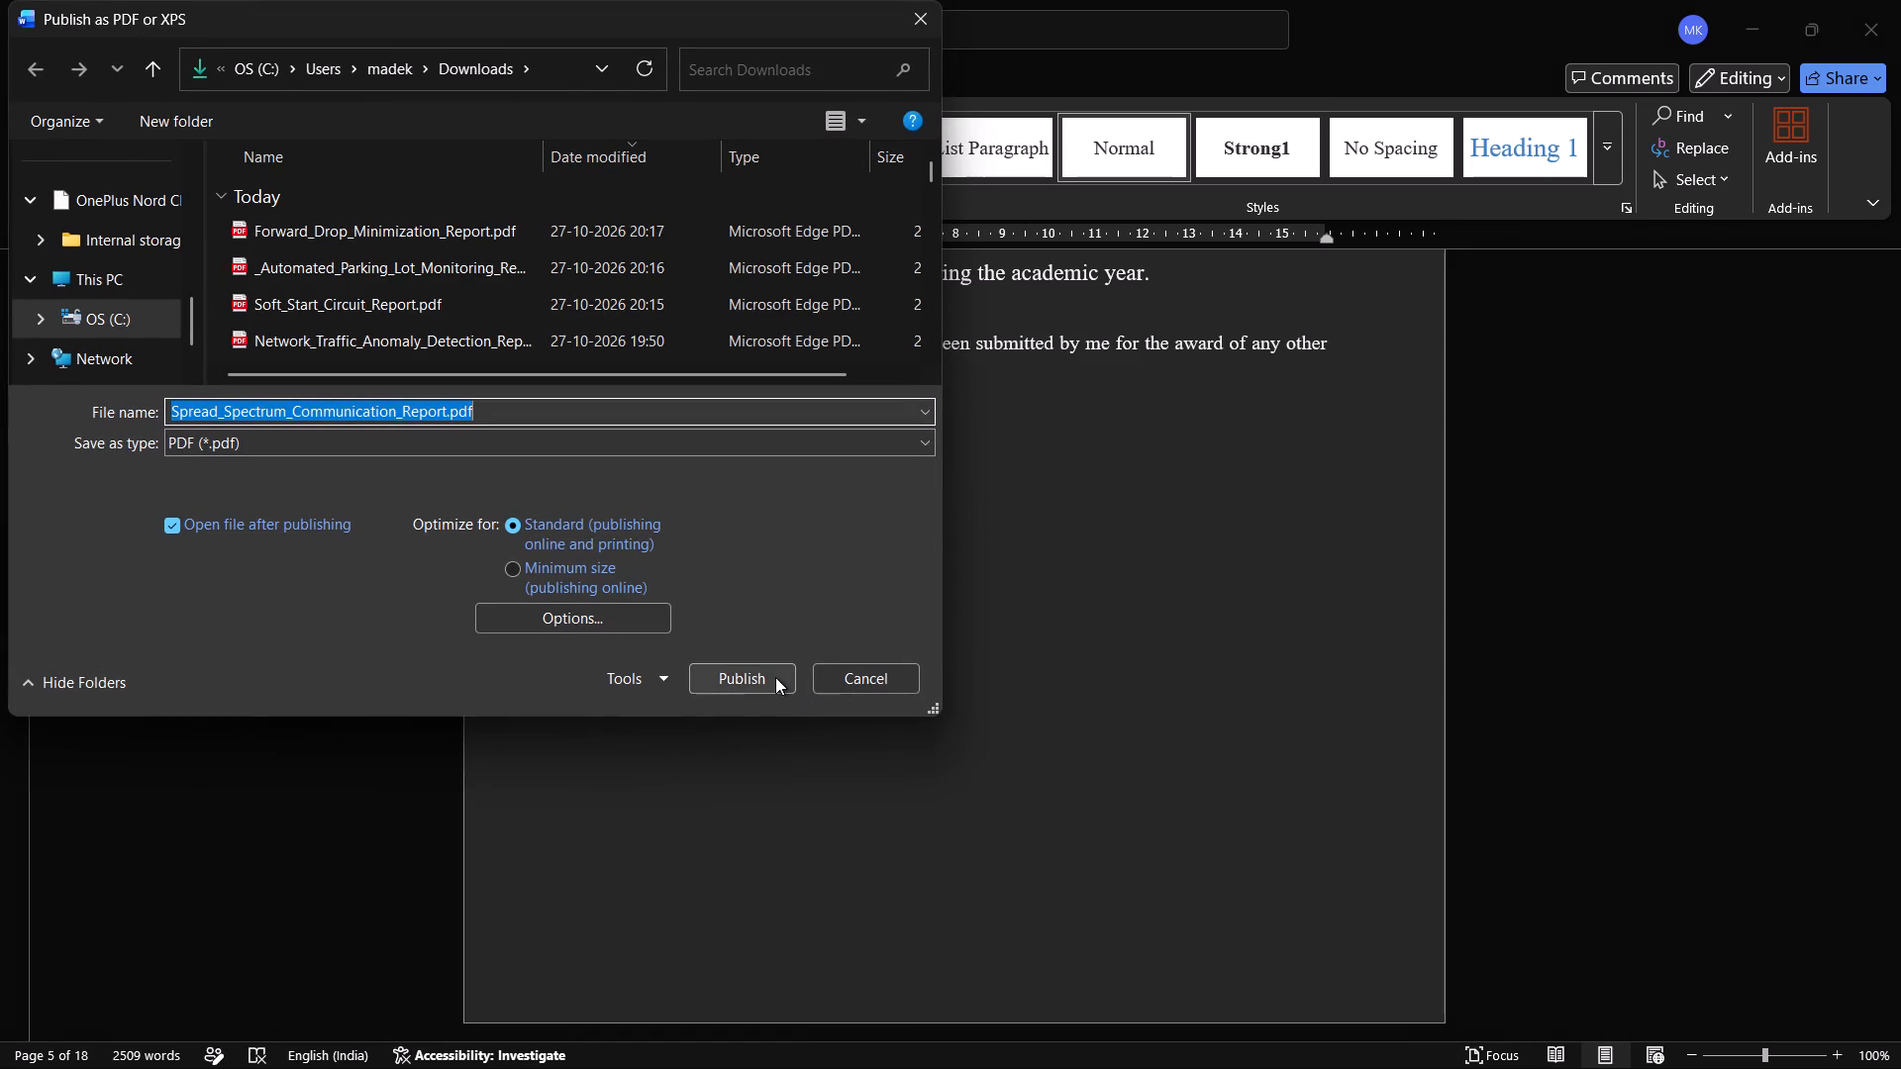
click(775, 677)
Check the self-assessment form in the published Spread Spectrum Communication PDF, close it, look over the Word report's abstract, and close the report.
scroll(775, 677, down, 2)
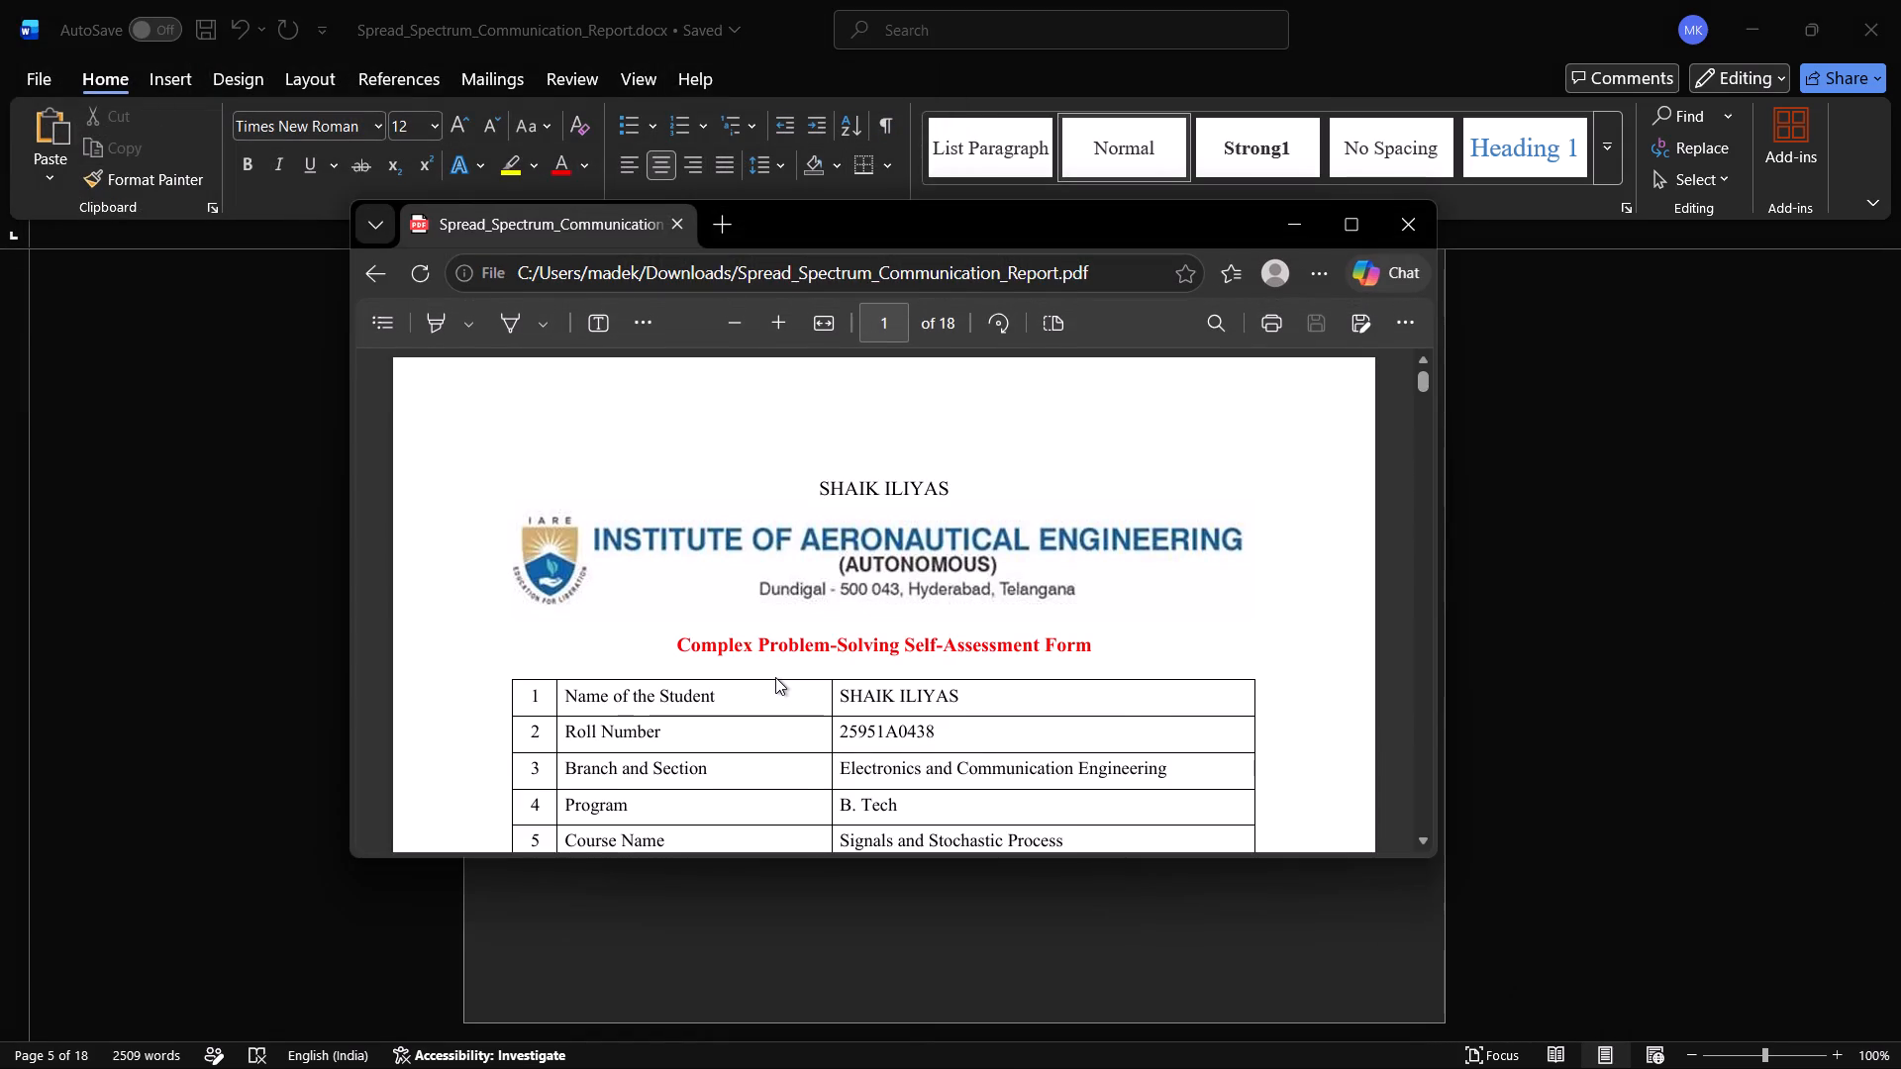
scroll(775, 677, down, 5)
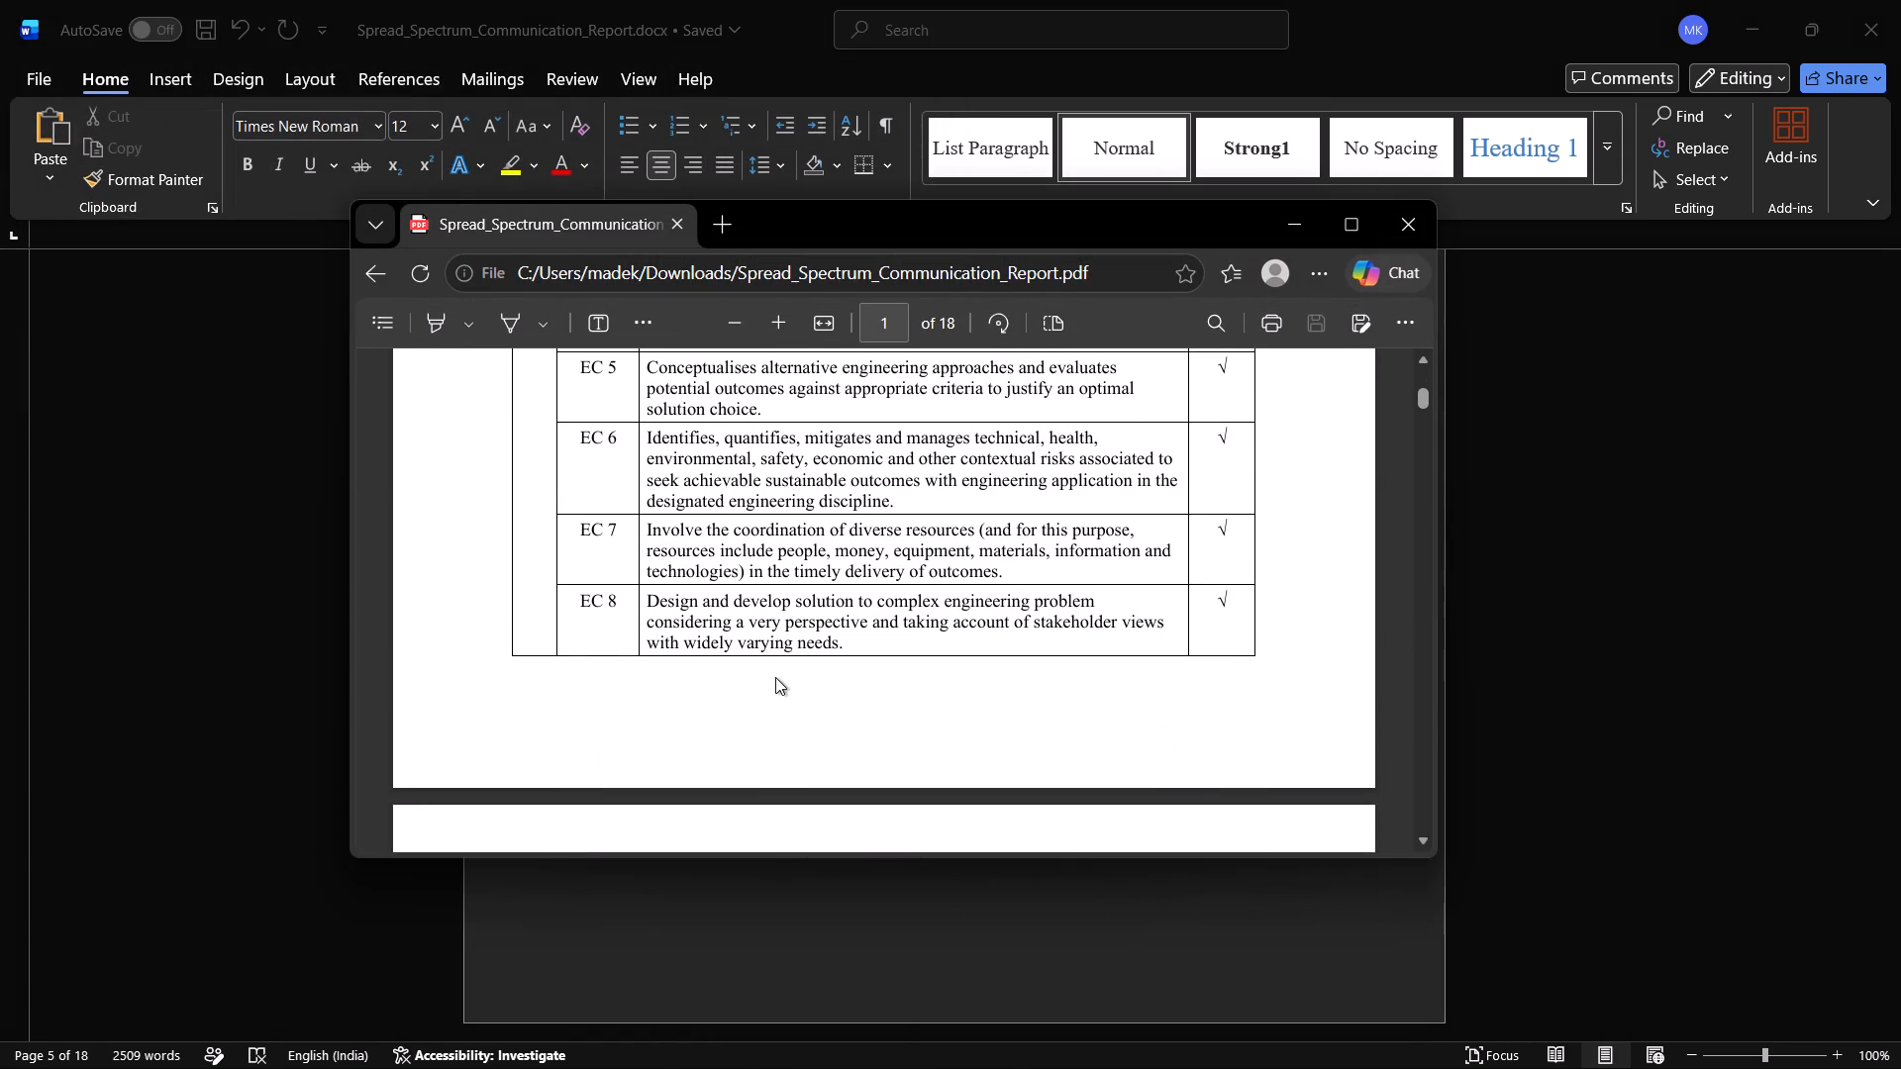
scroll(775, 677, down, 3)
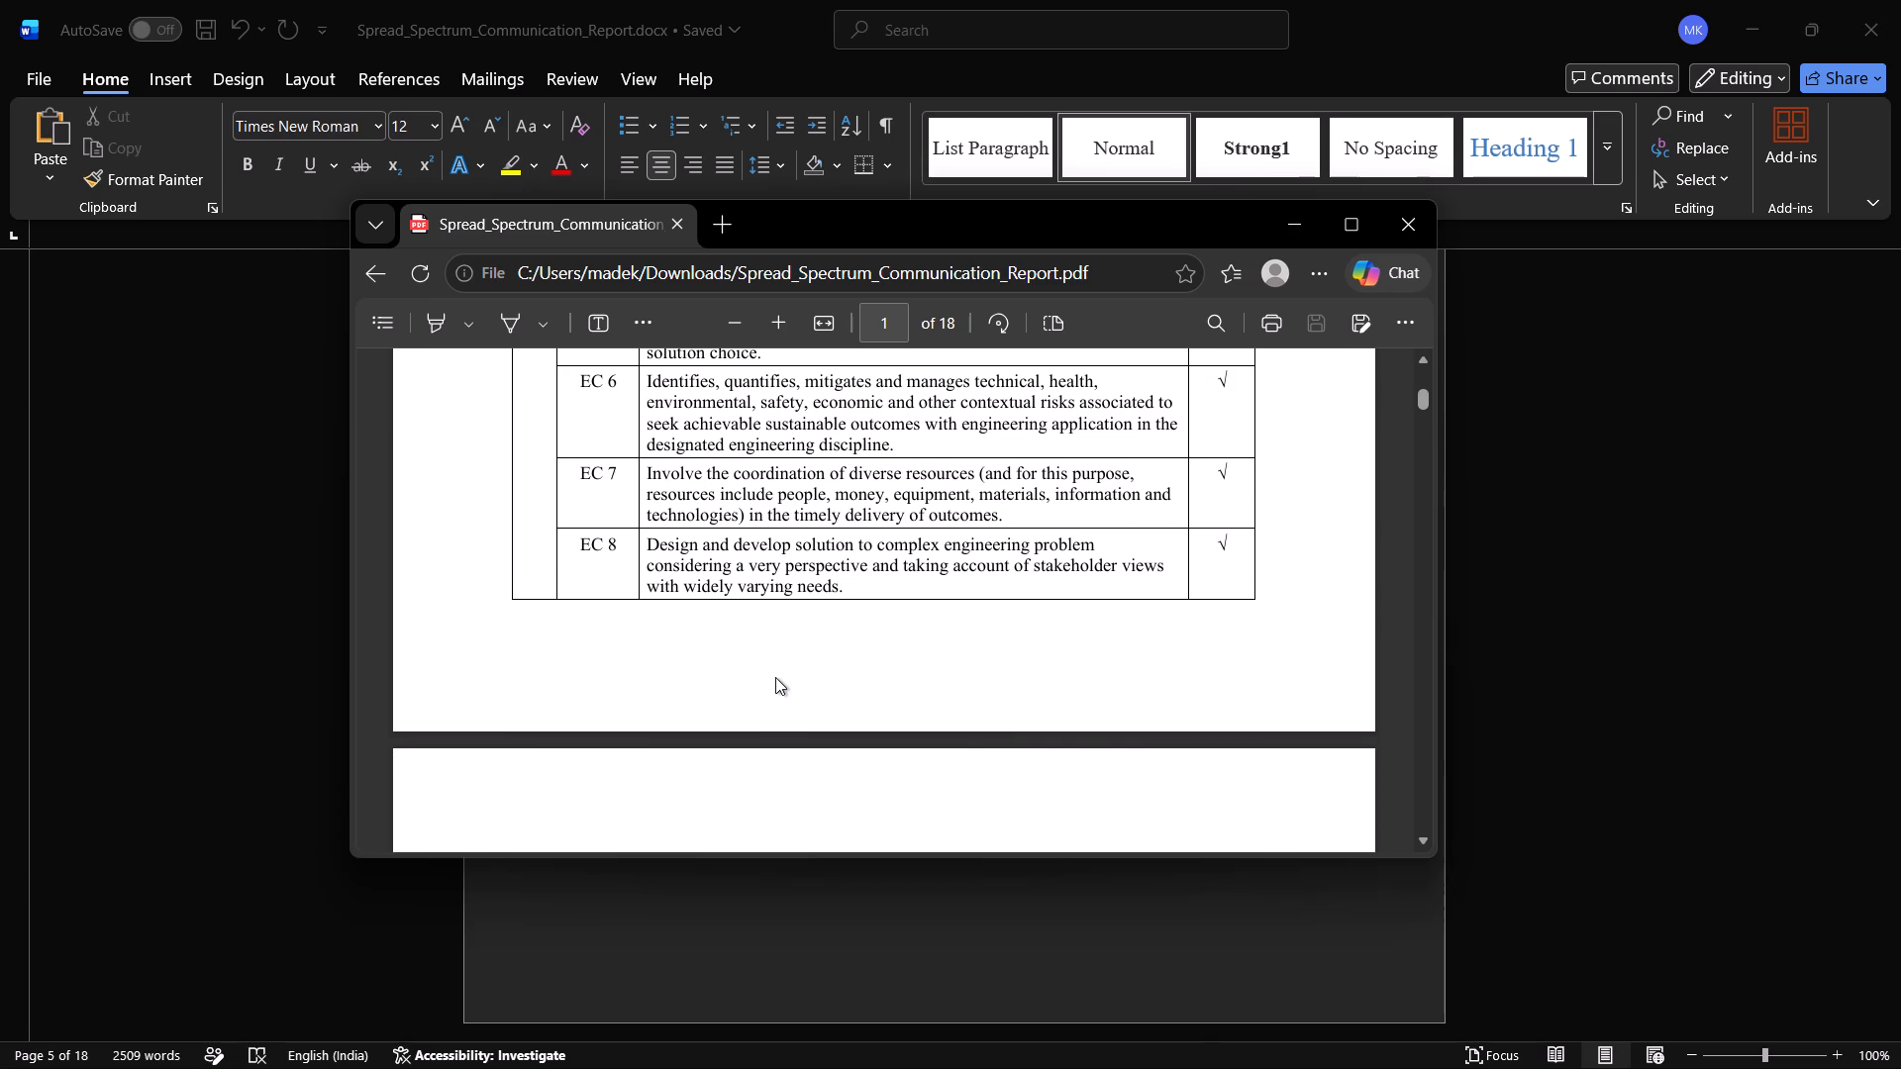
scroll(775, 677, down, 4)
scroll(775, 677, up, 1)
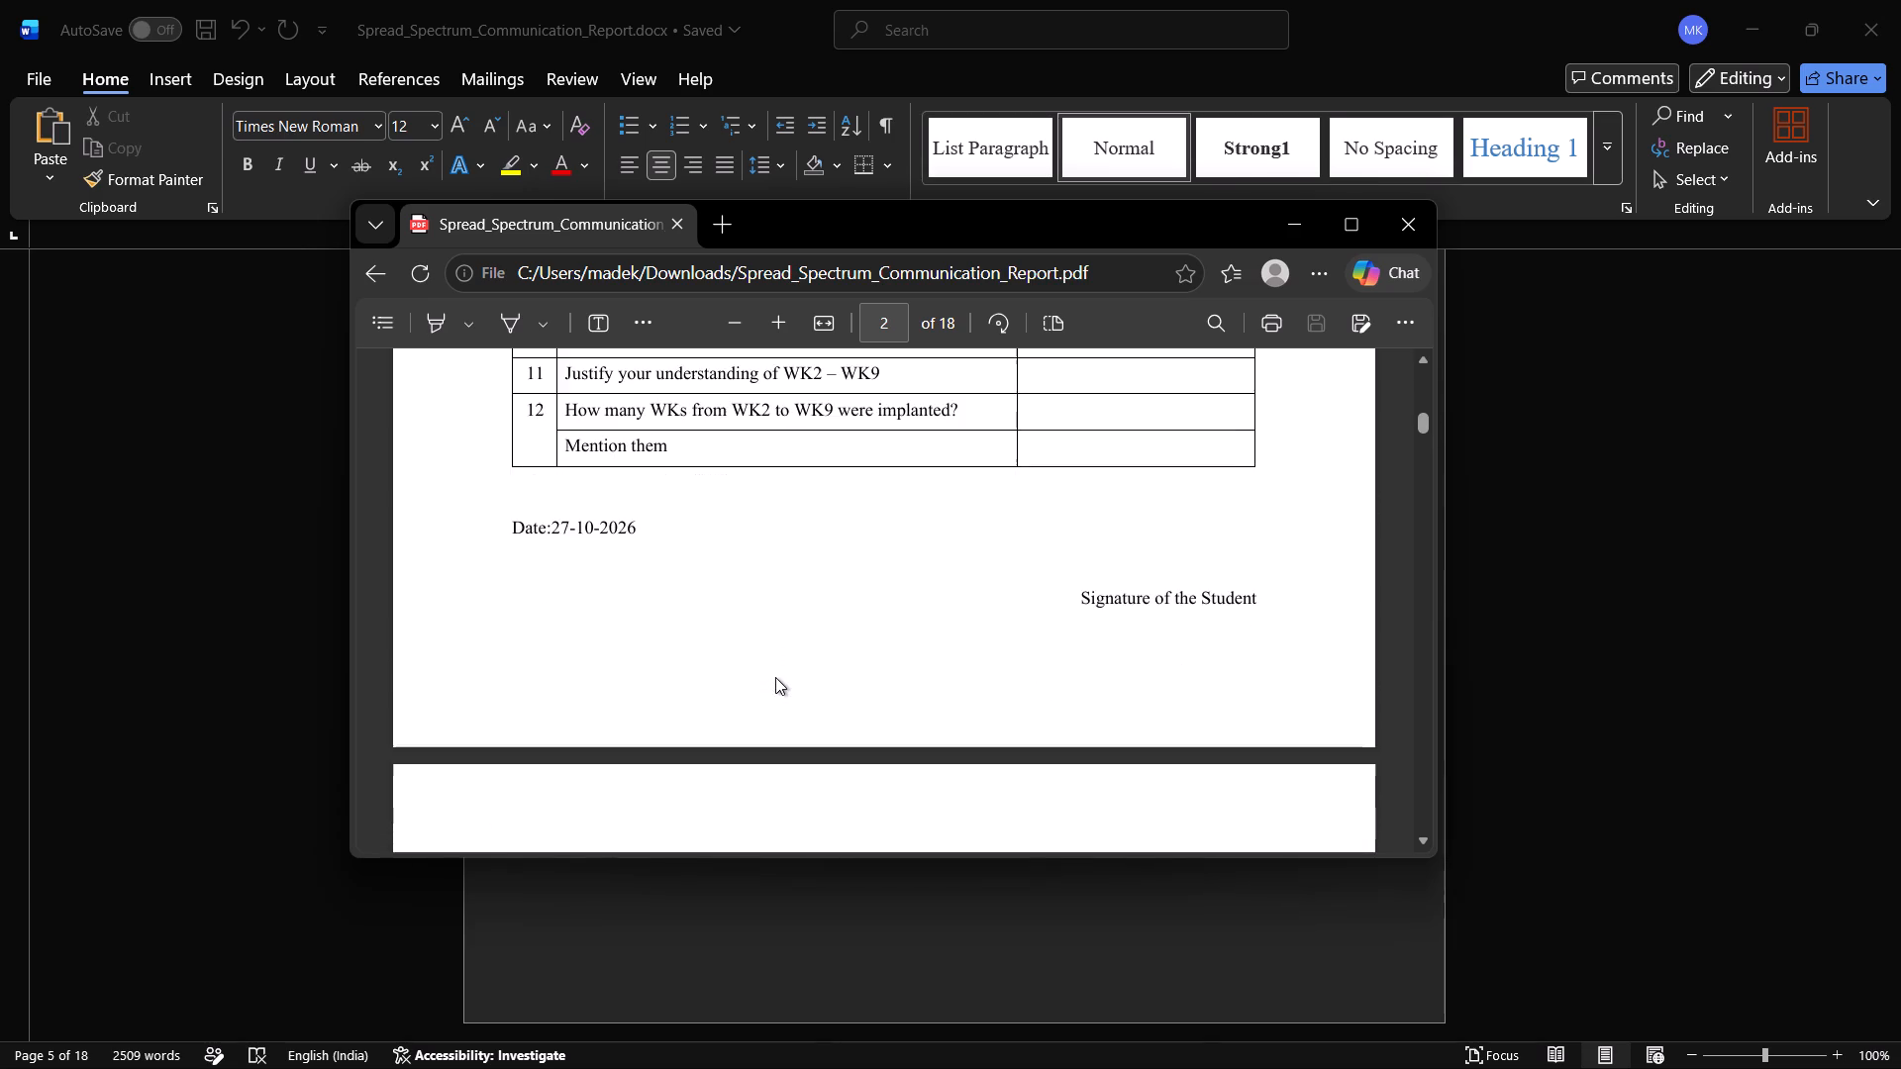
scroll(775, 677, up, 1)
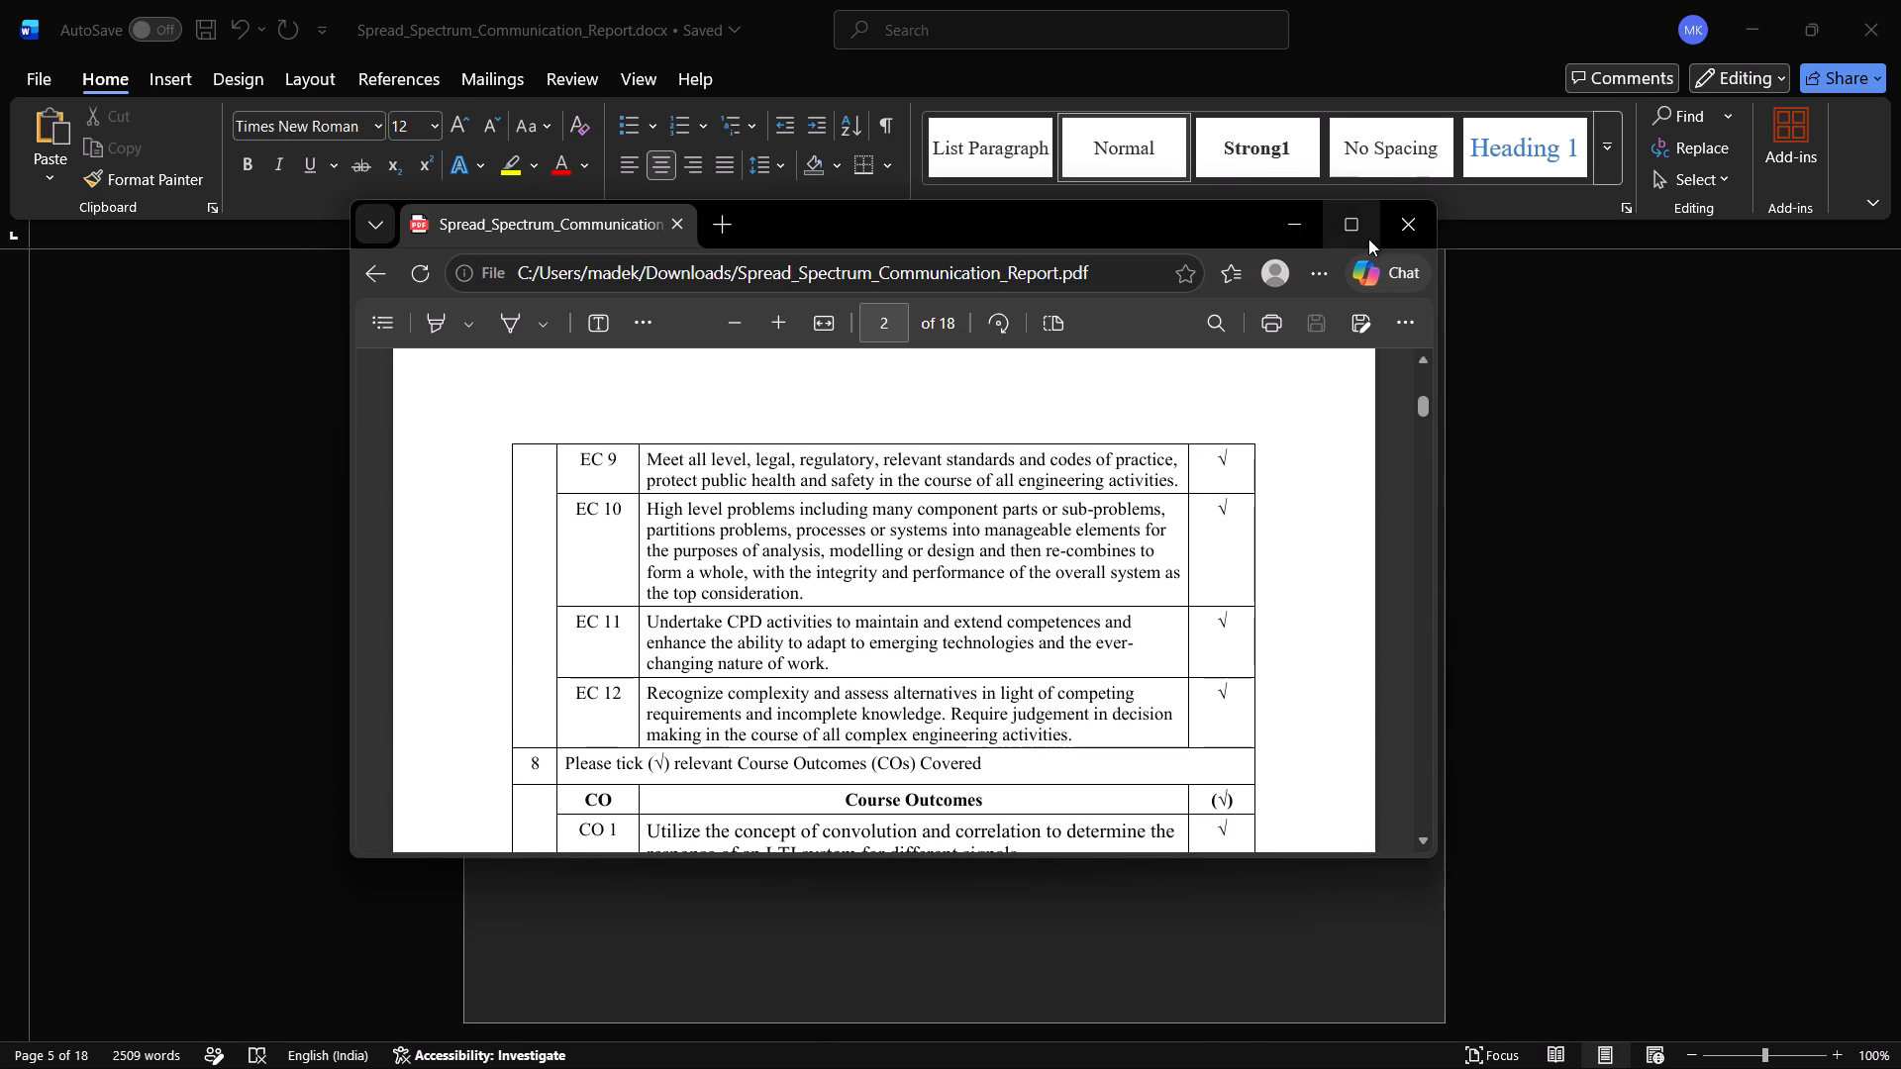
click(1425, 220)
scroll(1267, 644, down, 1)
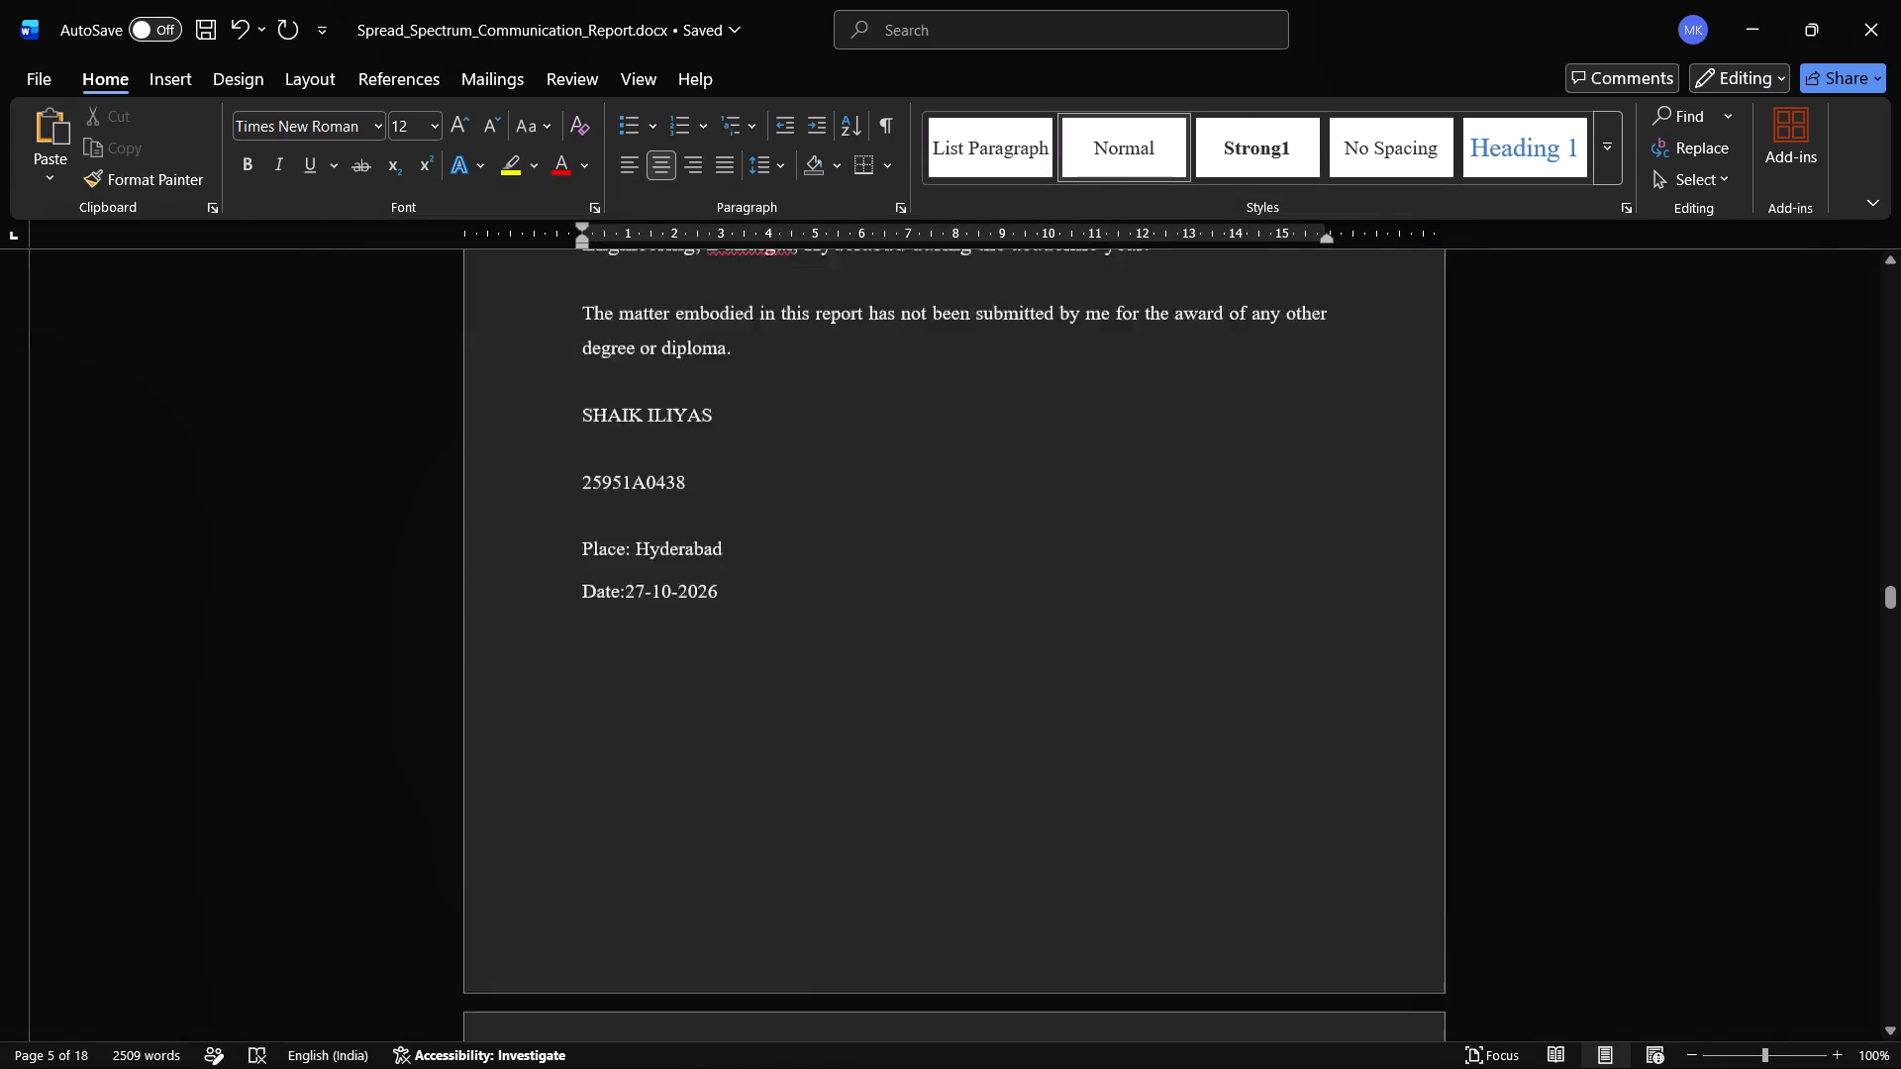
scroll(1267, 644, down, 2)
click(1870, 10)
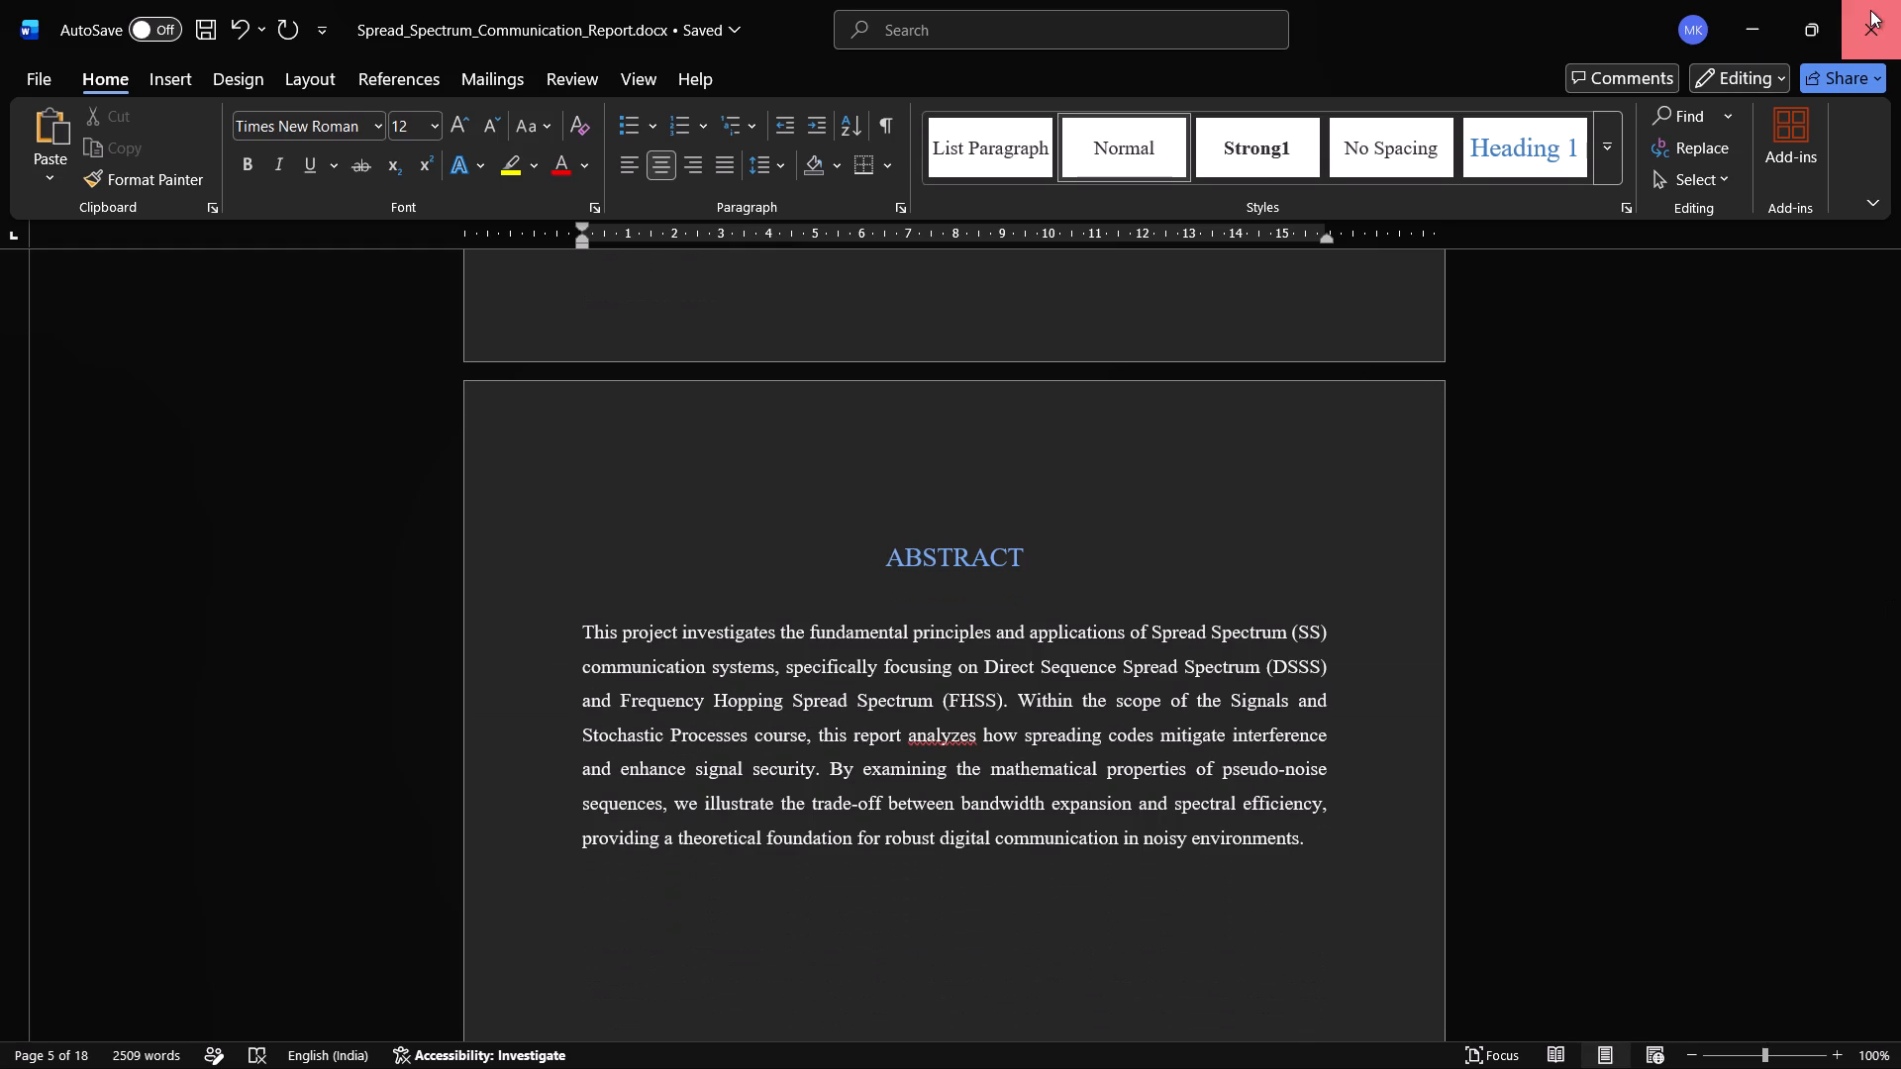